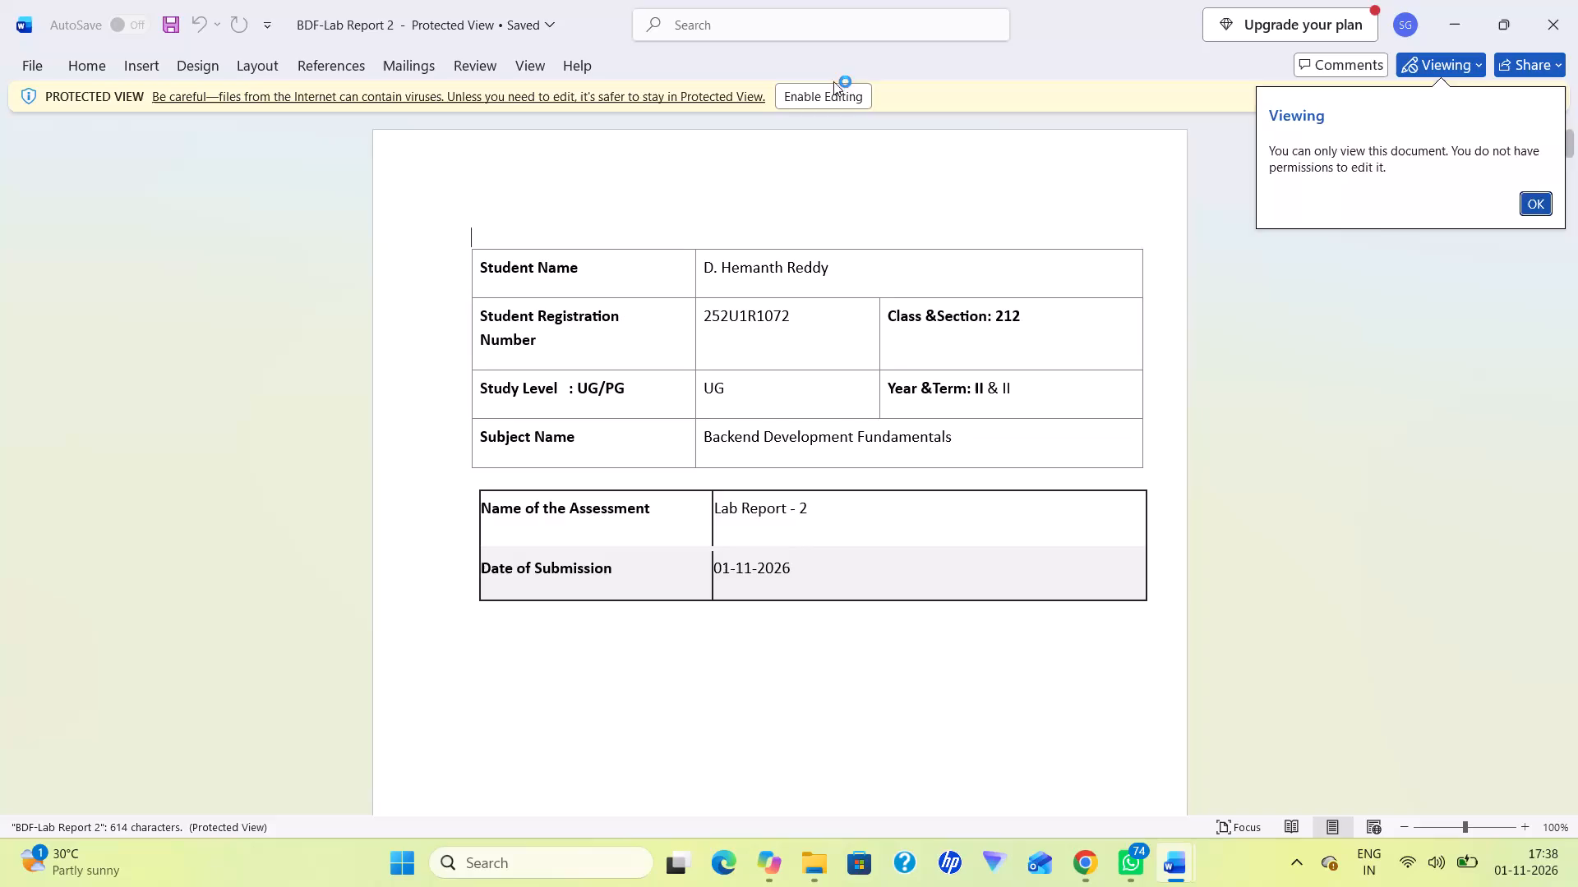
Enable editing for the protected BDF-Lab Report 2 document.
{"action": "left_click", "coordinate": [837, 101]}
Examine the report's cover tables and the Question 1 problem, code and output screenshots.
{"action": "scroll", "coordinate": [746, 319], "scroll_direction": "down", "scroll_amount": 6}
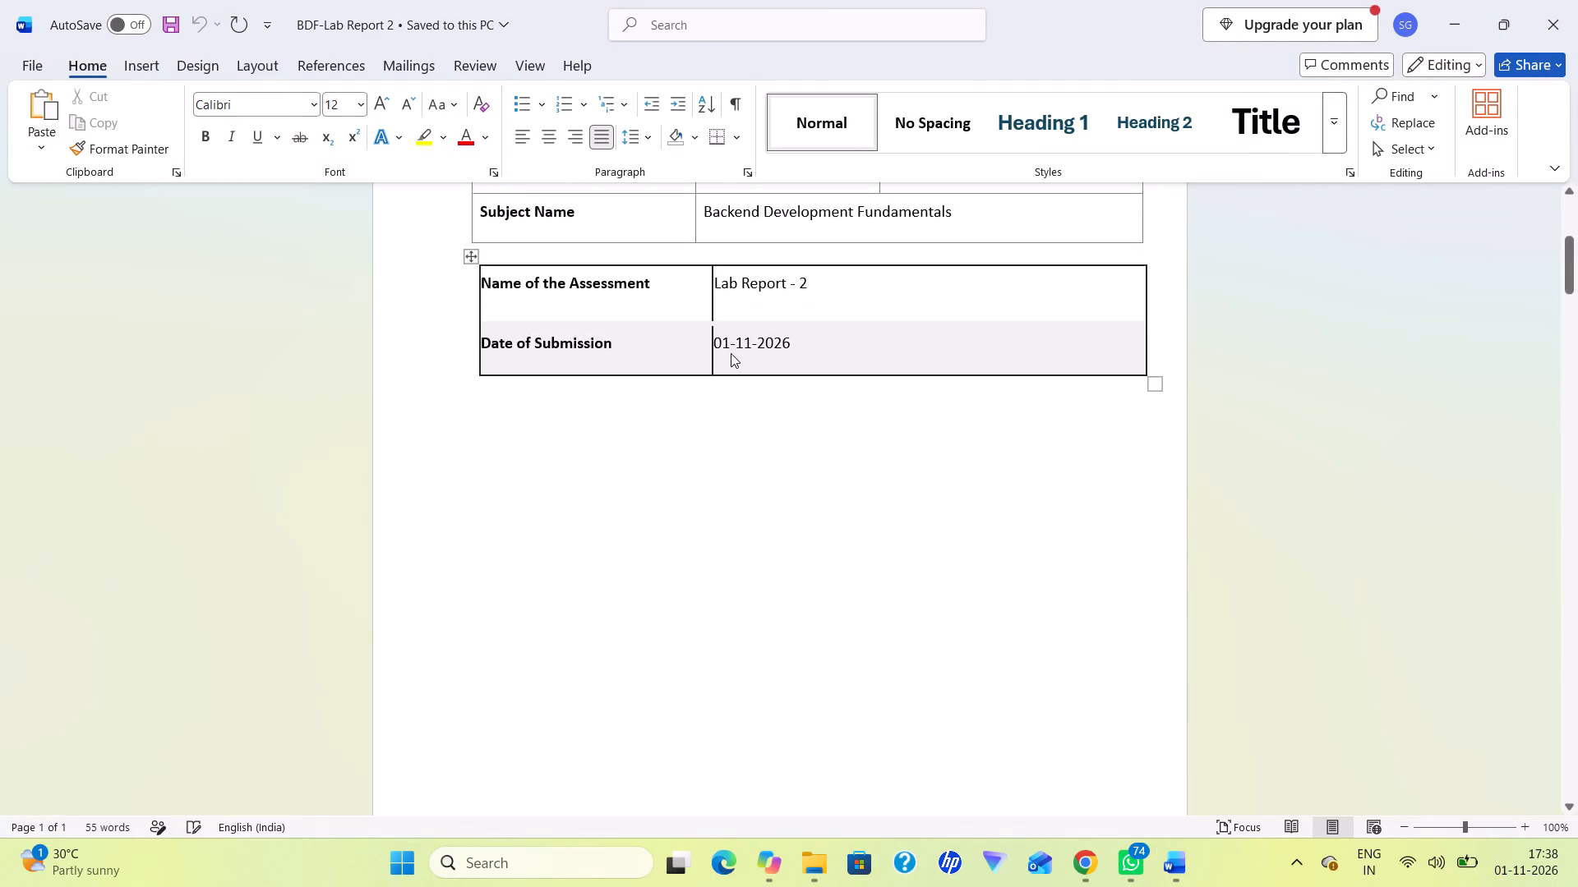
{"action": "scroll", "coordinate": [731, 353], "scroll_direction": "down", "scroll_amount": 19}
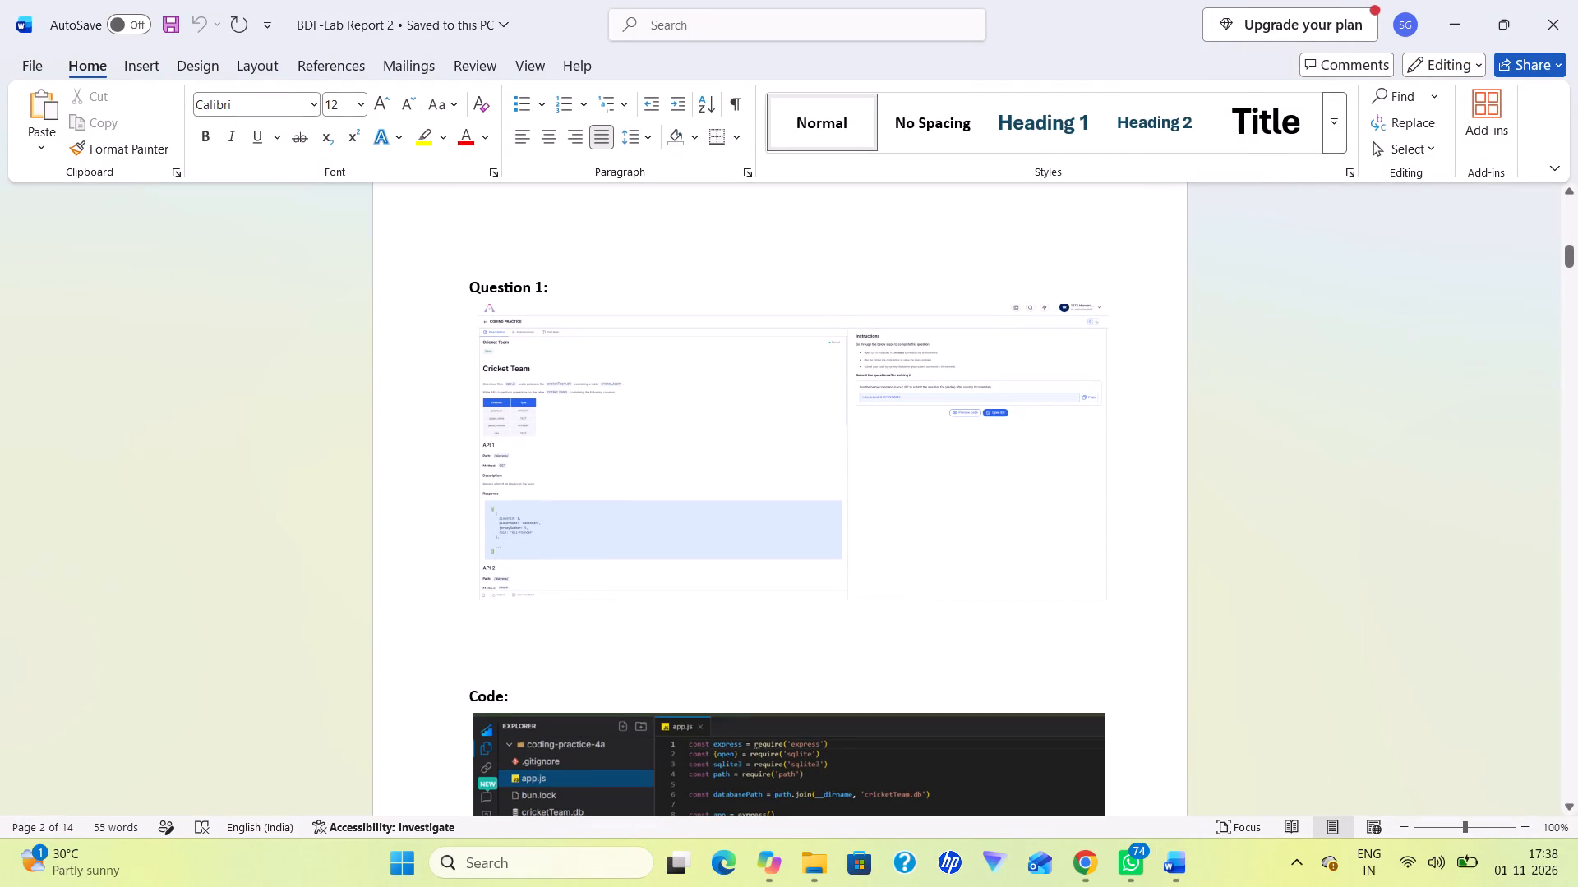
{"action": "scroll", "coordinate": [1018, 340], "scroll_direction": "up", "scroll_amount": 5}
{"action": "scroll", "coordinate": [1031, 361], "scroll_direction": "down", "scroll_amount": 12}
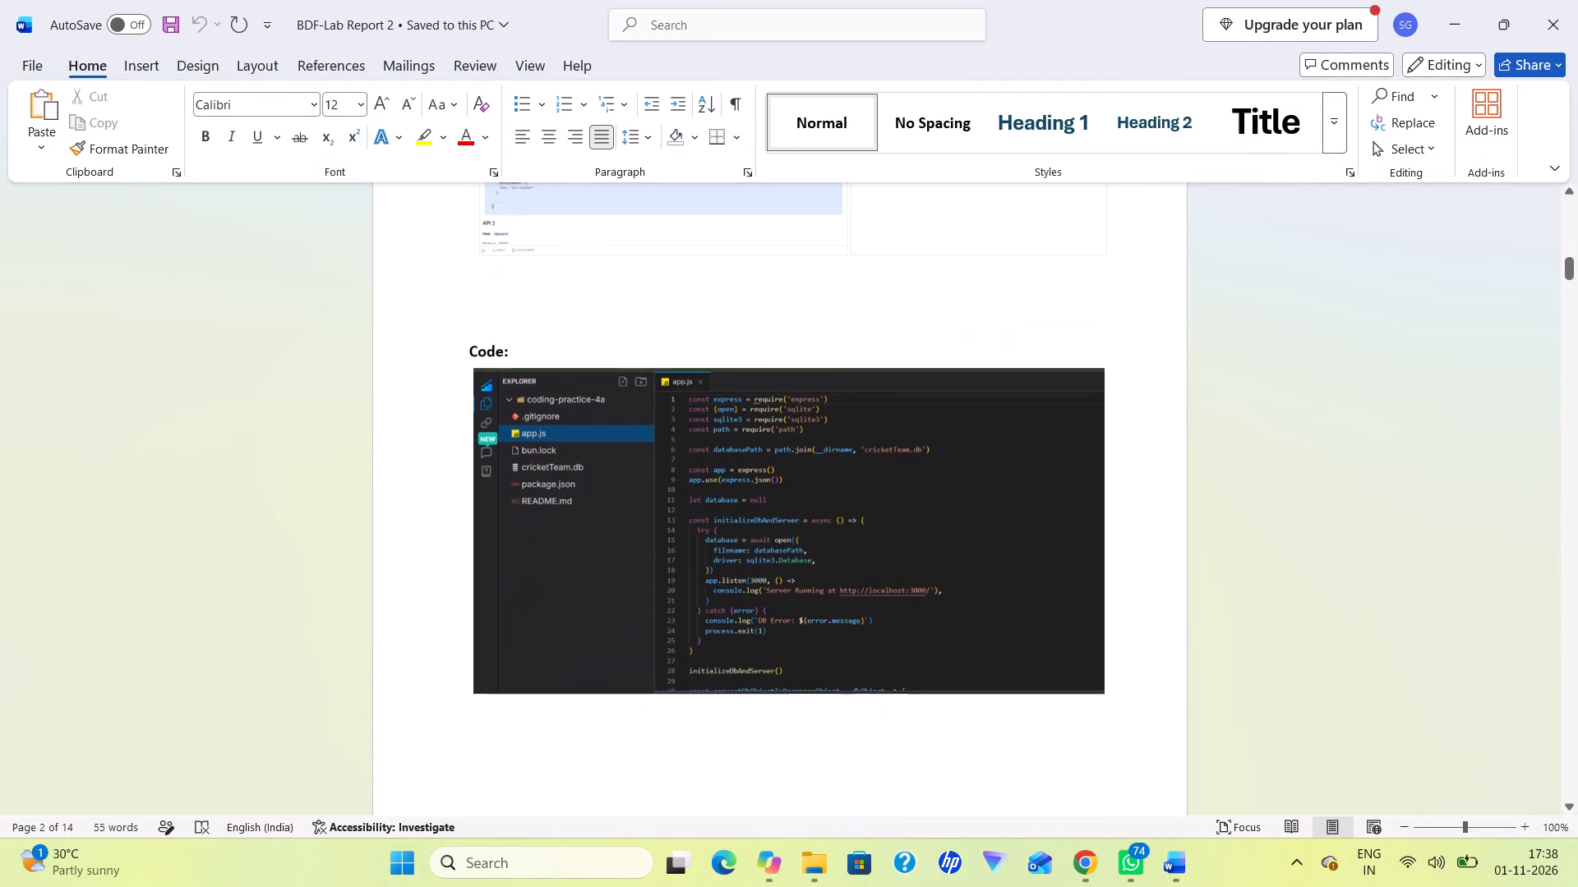
{"action": "scroll", "coordinate": [968, 375], "scroll_direction": "down", "scroll_amount": 17}
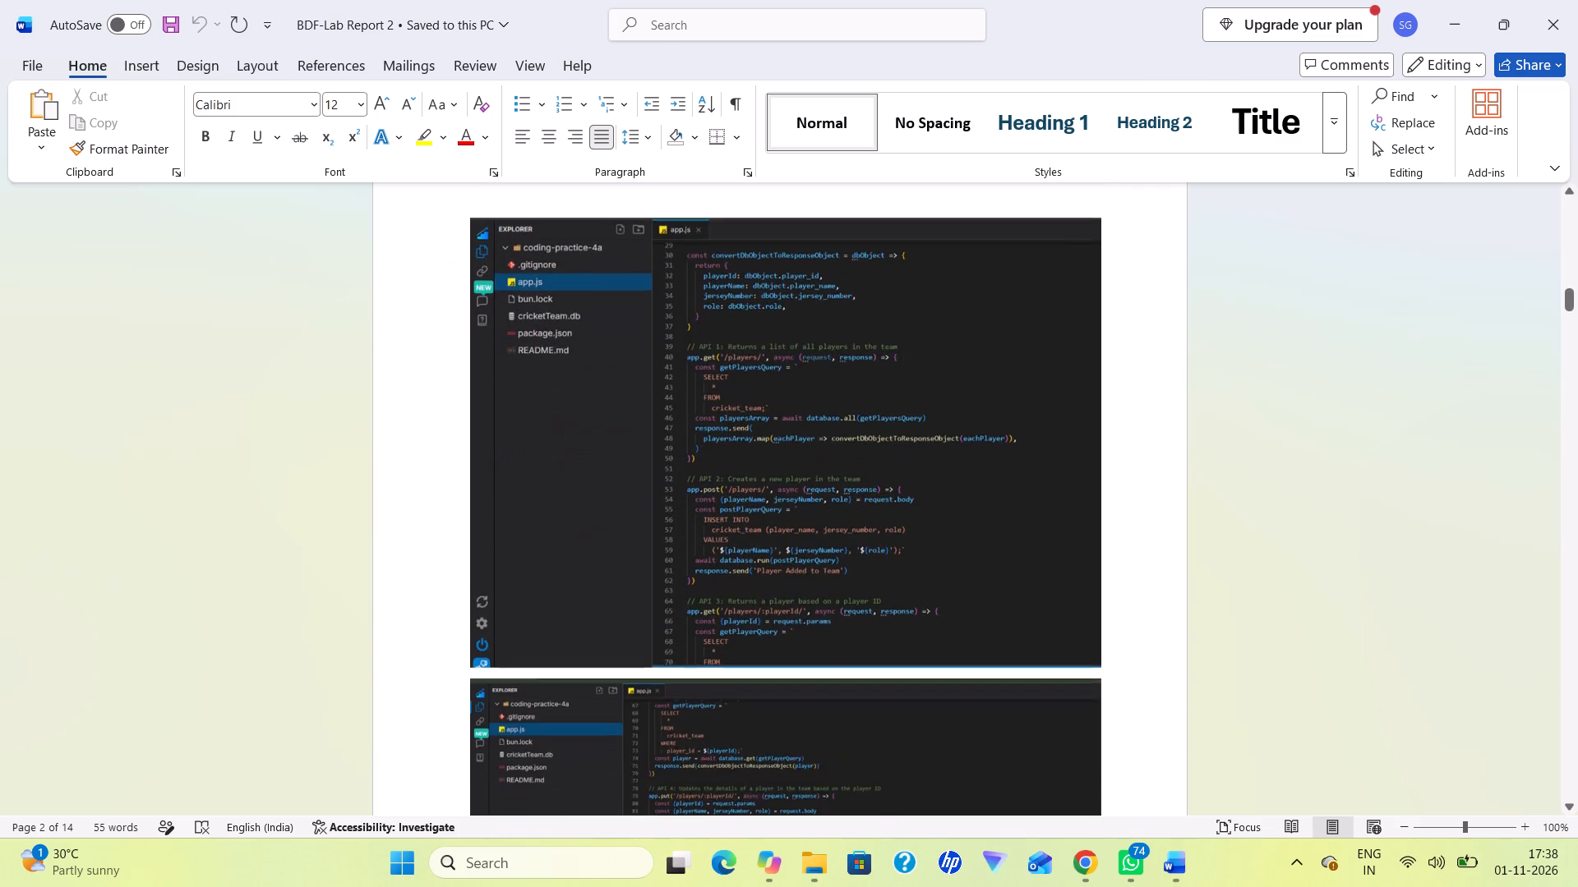
{"action": "scroll", "coordinate": [937, 356], "scroll_direction": "down", "scroll_amount": 18}
{"action": "scroll", "coordinate": [934, 347], "scroll_direction": "down", "scroll_amount": 4}
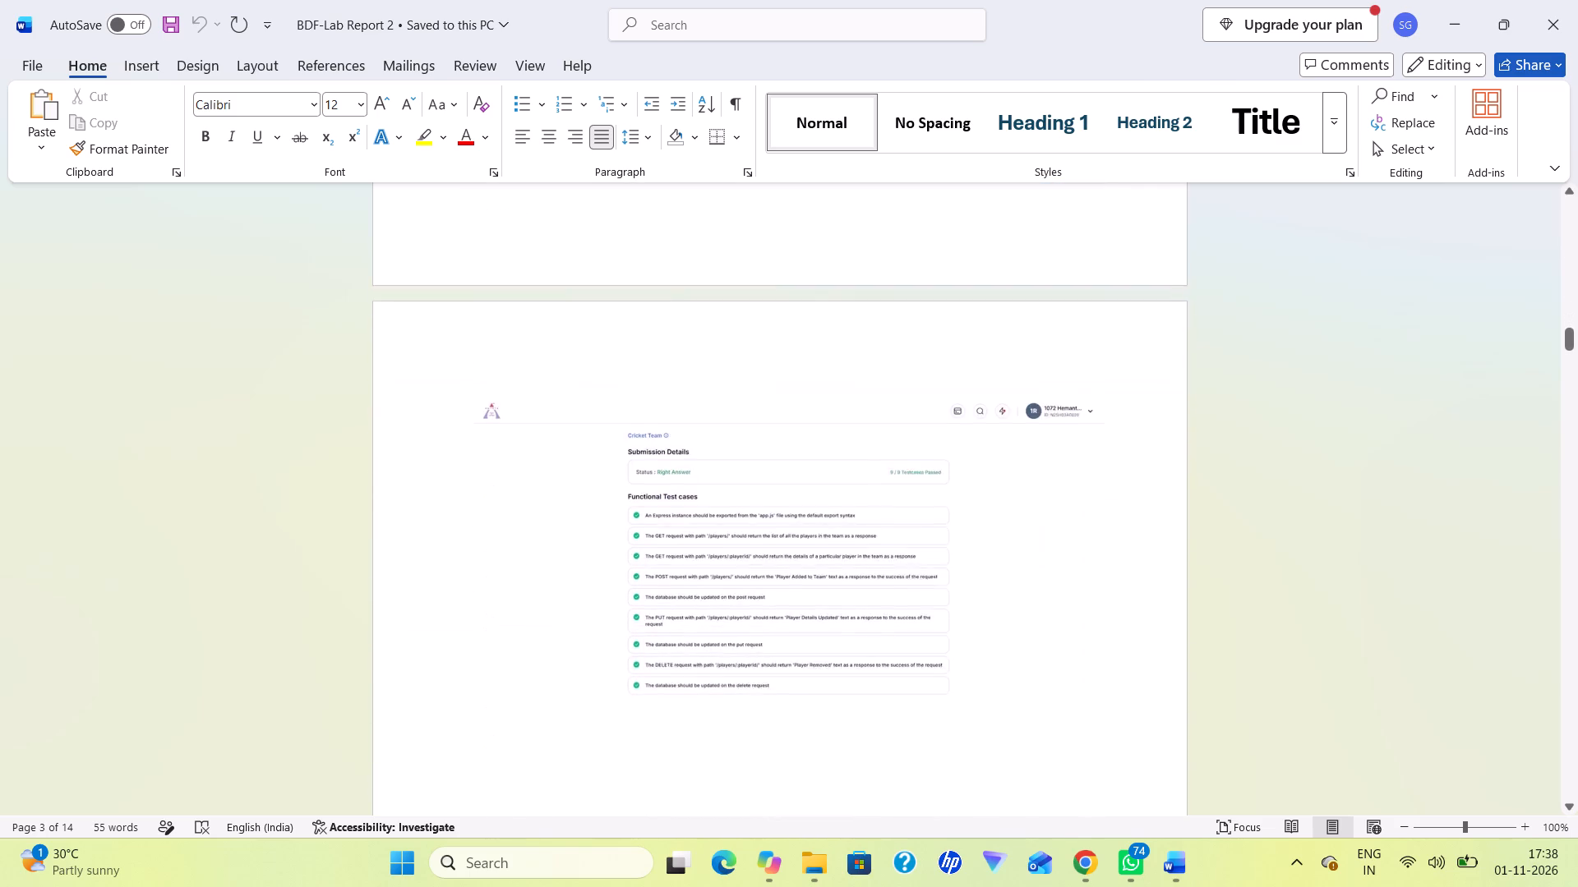
Examine the Question 2 Movies section, including its problem statement, code screenshots and output.
{"action": "scroll", "coordinate": [905, 379], "scroll_direction": "down", "scroll_amount": 5}
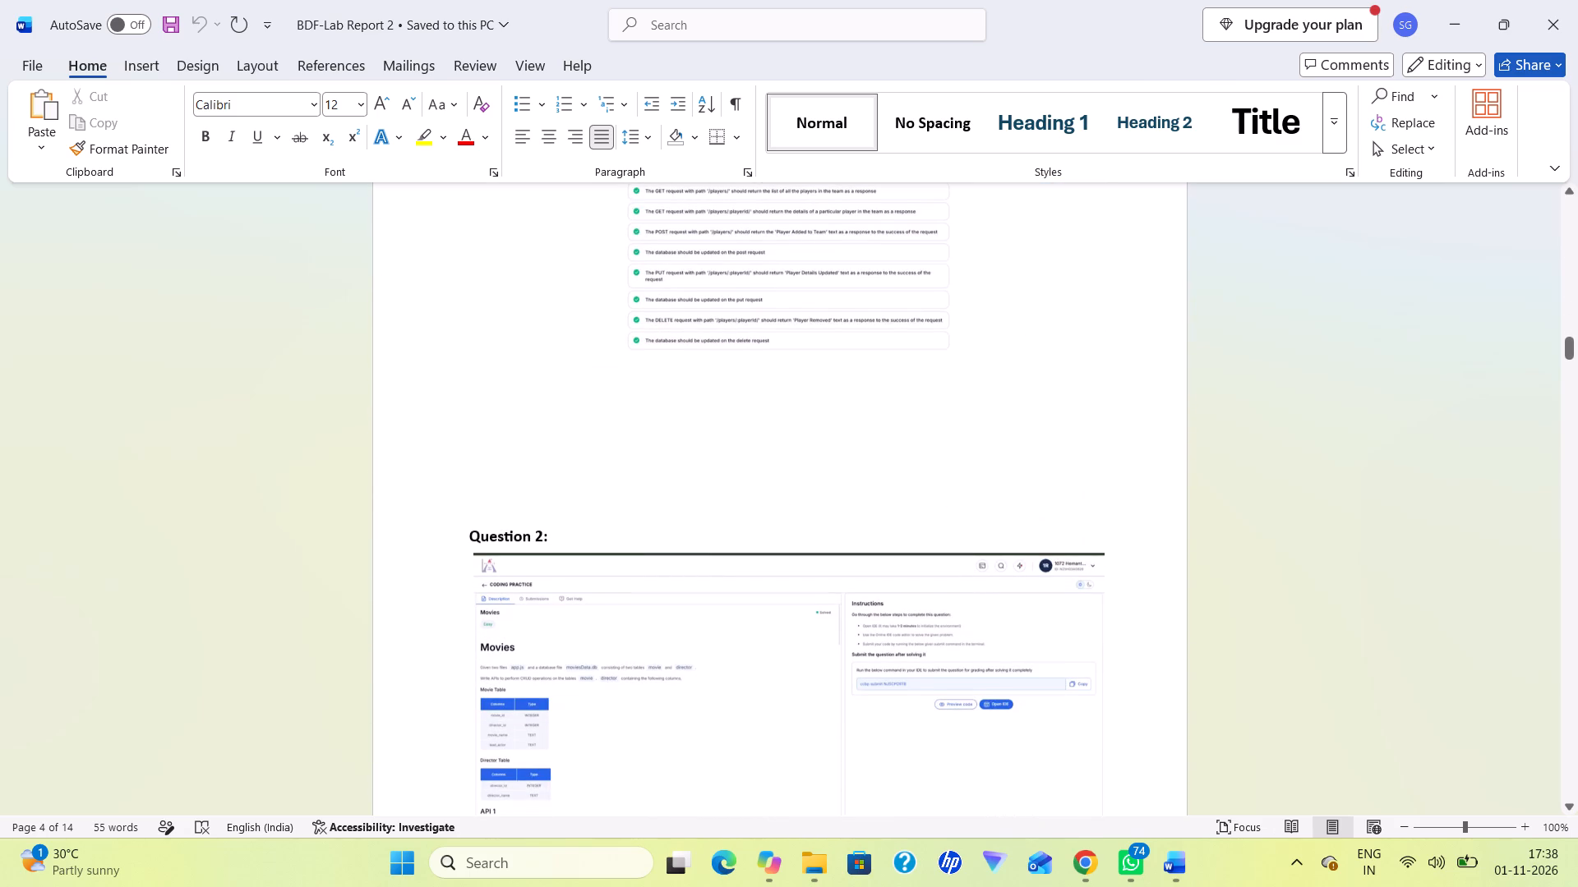
{"action": "scroll", "coordinate": [906, 360], "scroll_direction": "down", "scroll_amount": 16}
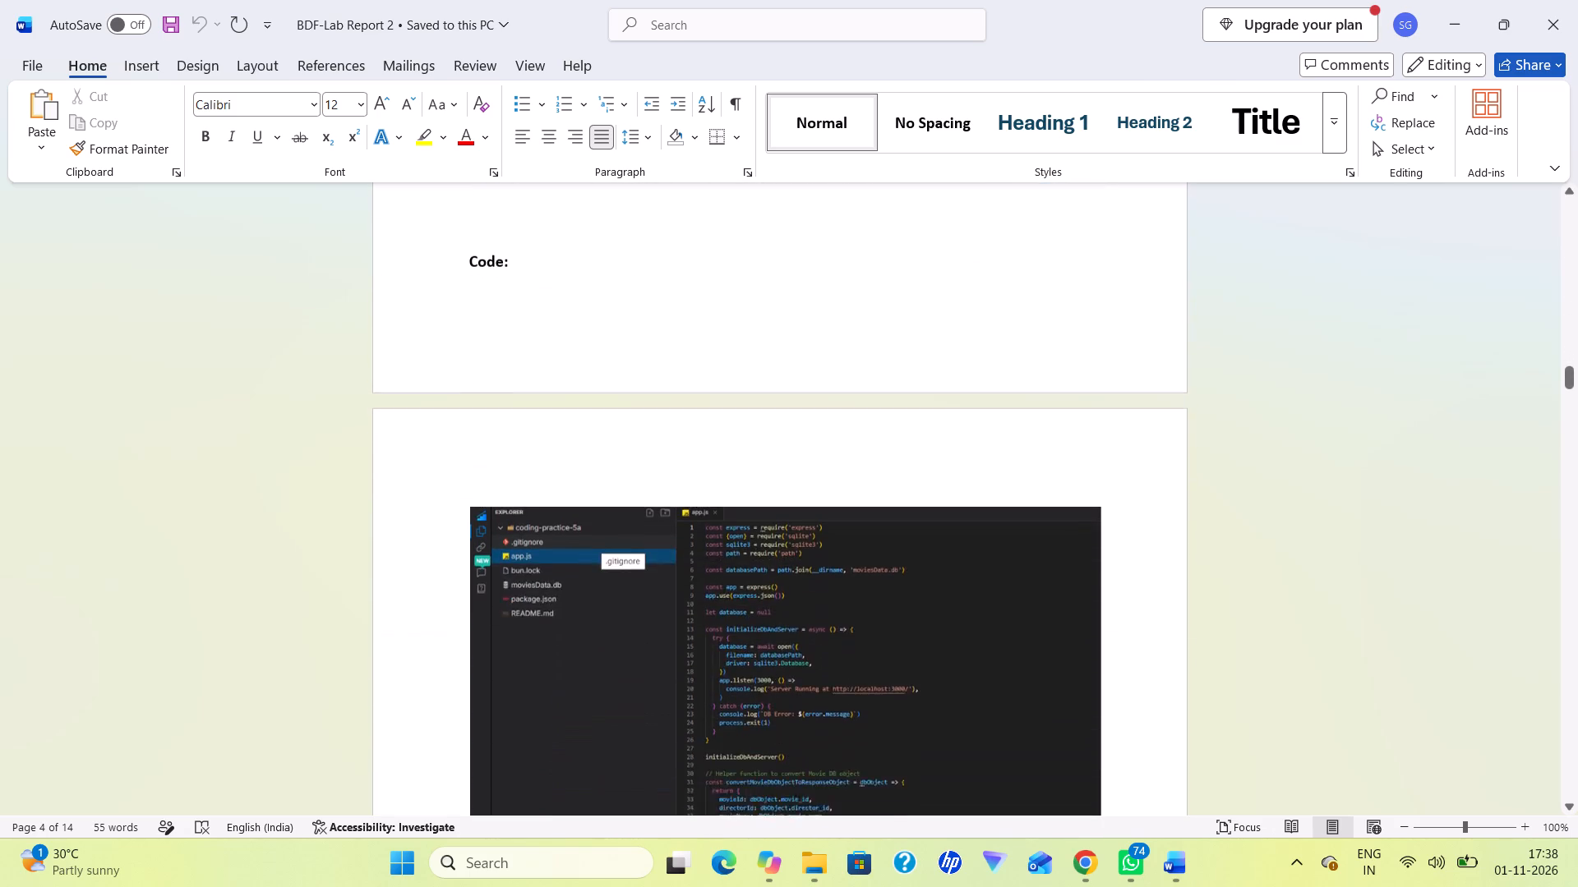
{"action": "scroll", "coordinate": [906, 351], "scroll_direction": "down", "scroll_amount": 16}
{"action": "scroll", "coordinate": [905, 347], "scroll_direction": "down", "scroll_amount": 5}
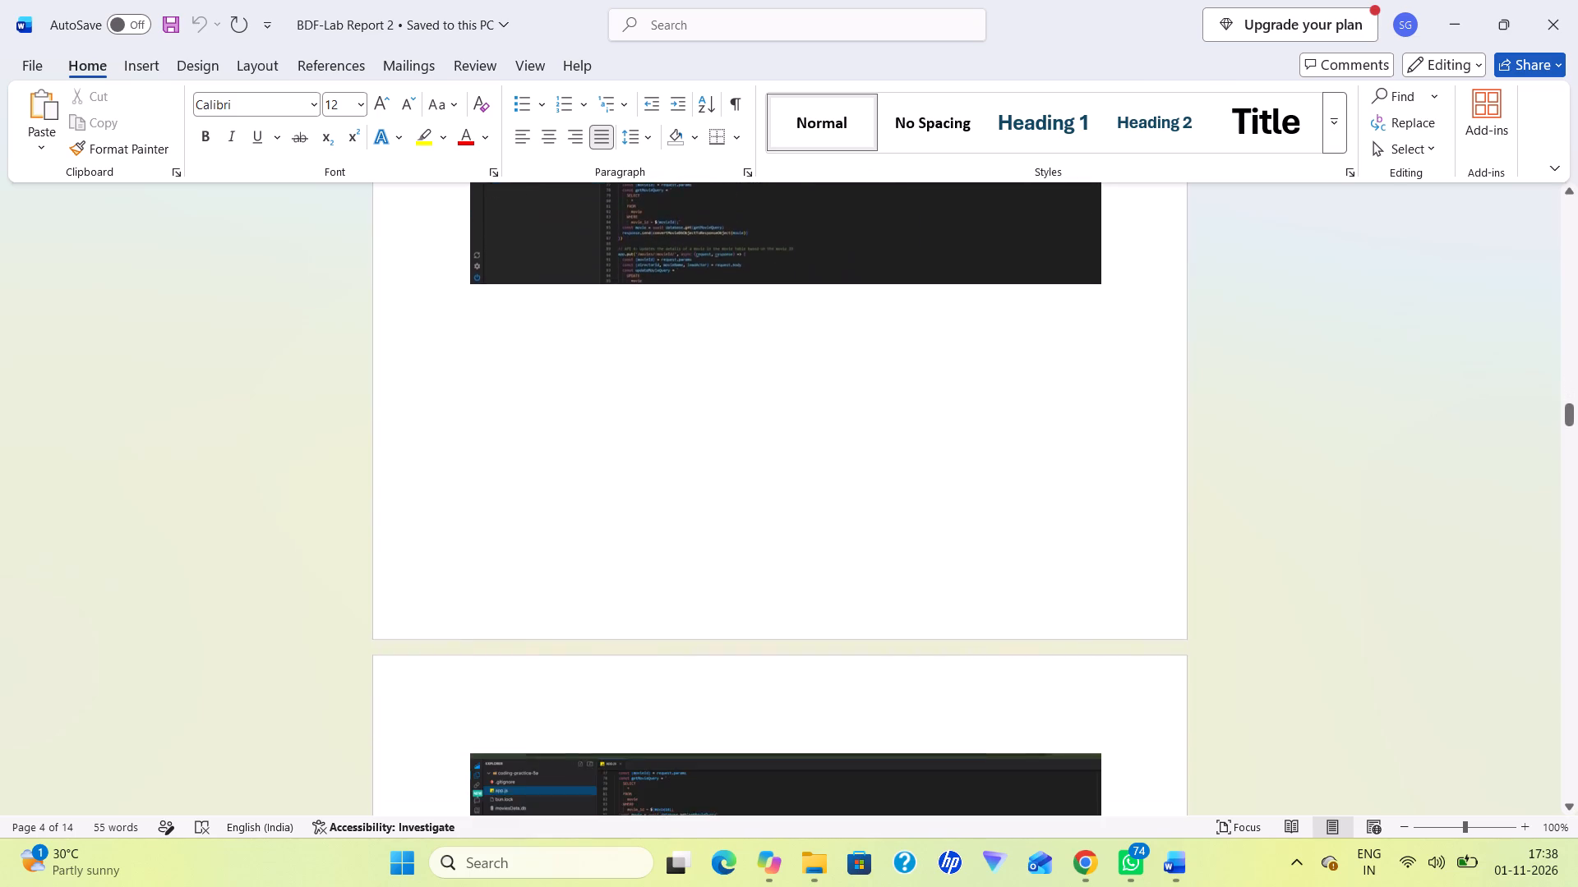
{"action": "scroll", "coordinate": [905, 347], "scroll_direction": "down", "scroll_amount": 16}
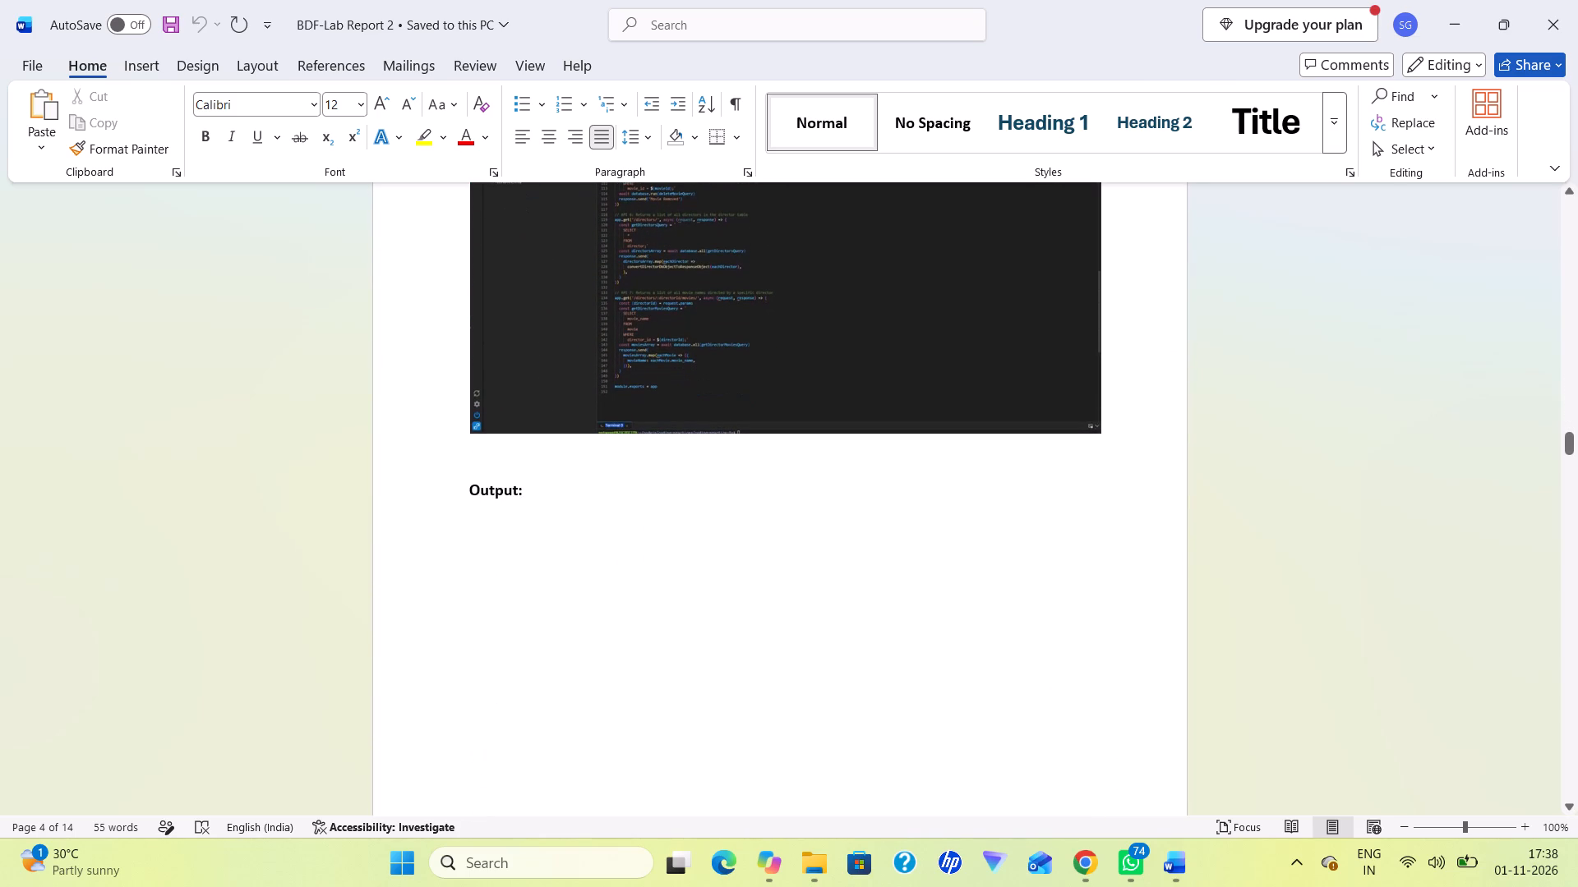
{"action": "scroll", "coordinate": [882, 338], "scroll_direction": "up", "scroll_amount": 8}
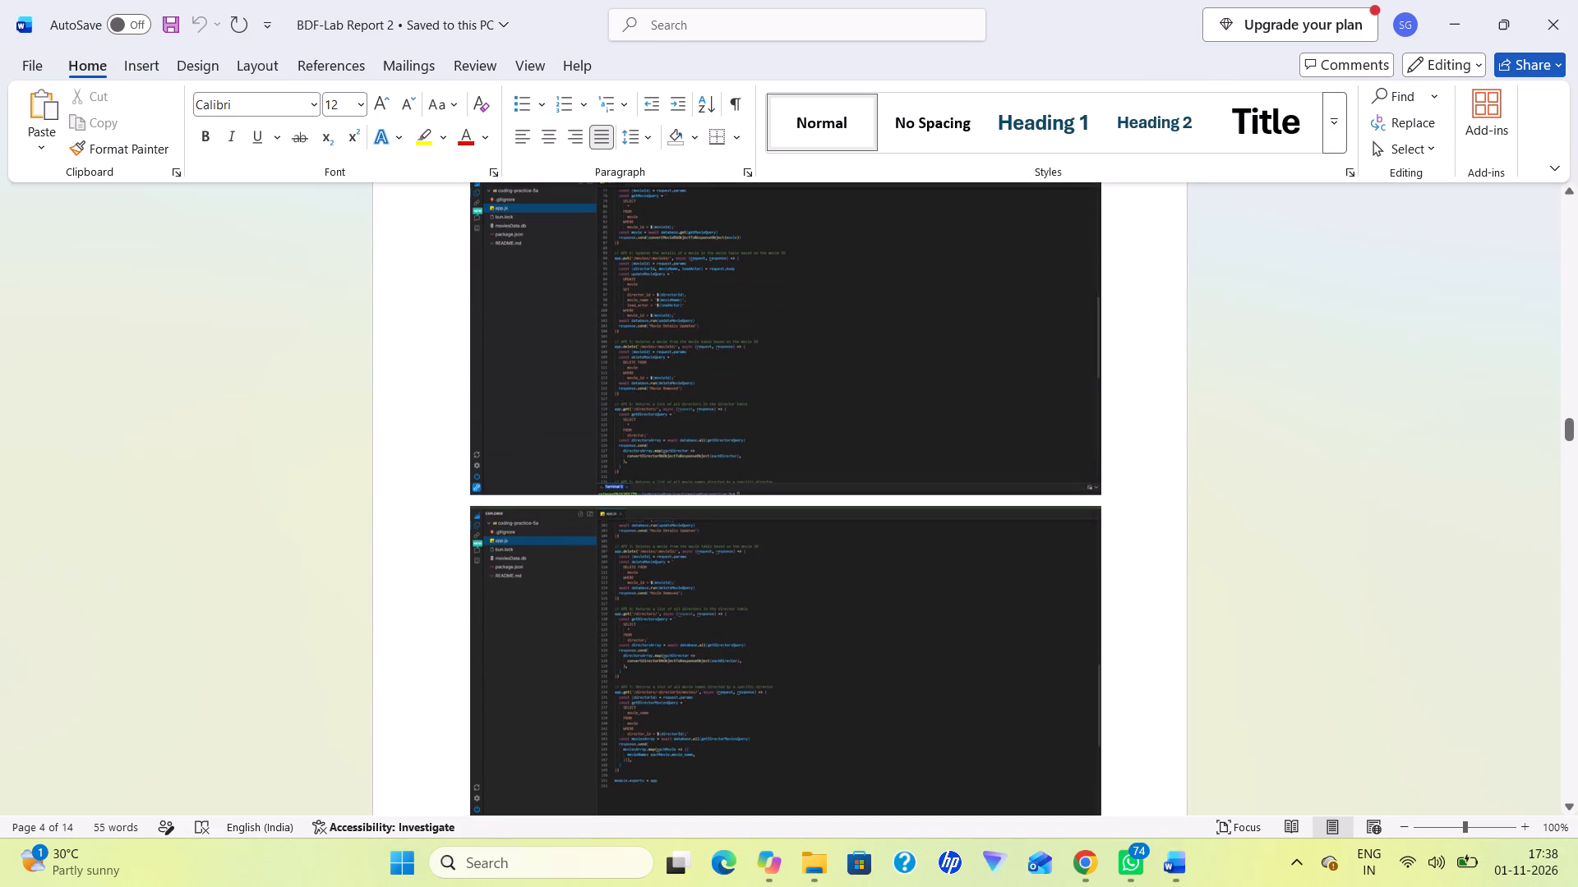
{"action": "scroll", "coordinate": [975, 426], "scroll_direction": "down", "scroll_amount": 5}
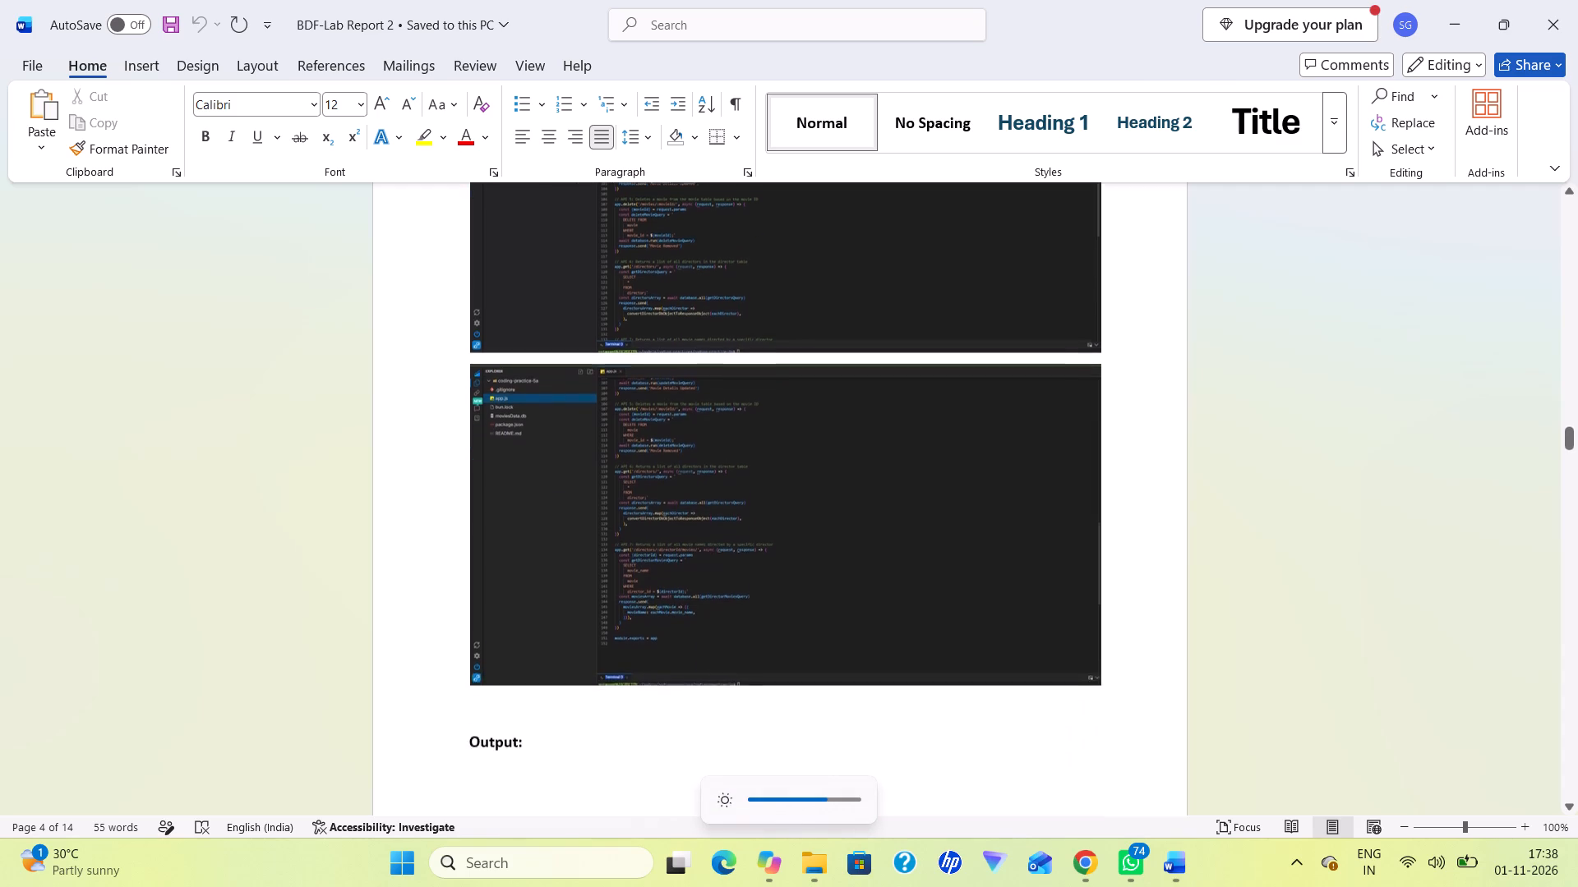
{"action": "scroll", "coordinate": [962, 437], "scroll_direction": "down", "scroll_amount": 16}
Examine the Question 3 Covid-19 India section and the code and output pages of the question after it.
{"action": "scroll", "coordinate": [930, 426], "scroll_direction": "down", "scroll_amount": 5}
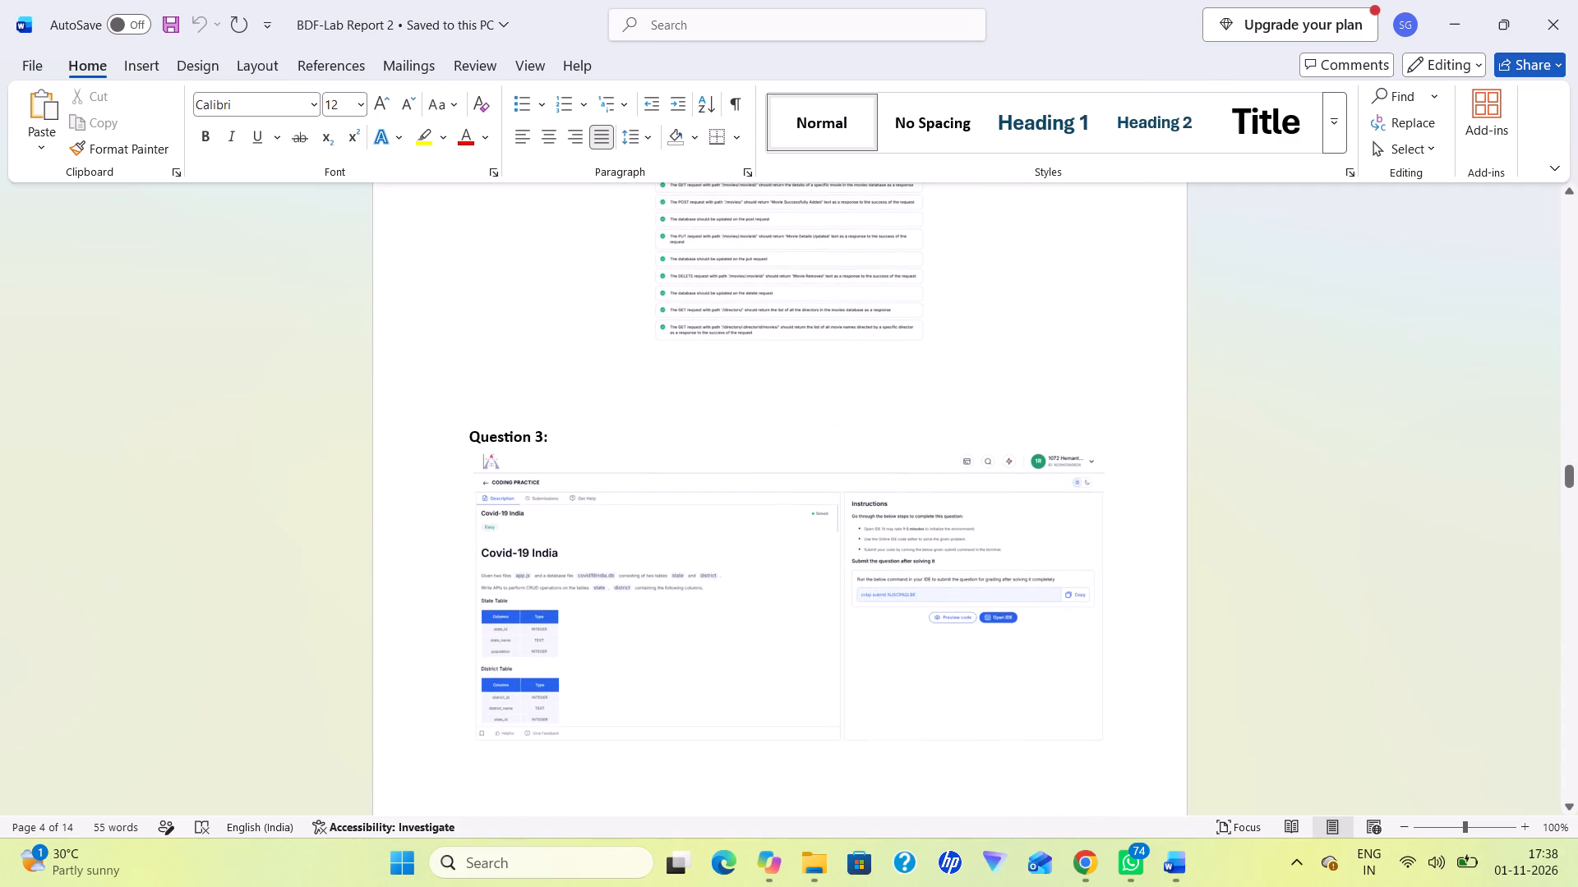
{"action": "scroll", "coordinate": [927, 423], "scroll_direction": "down", "scroll_amount": 6}
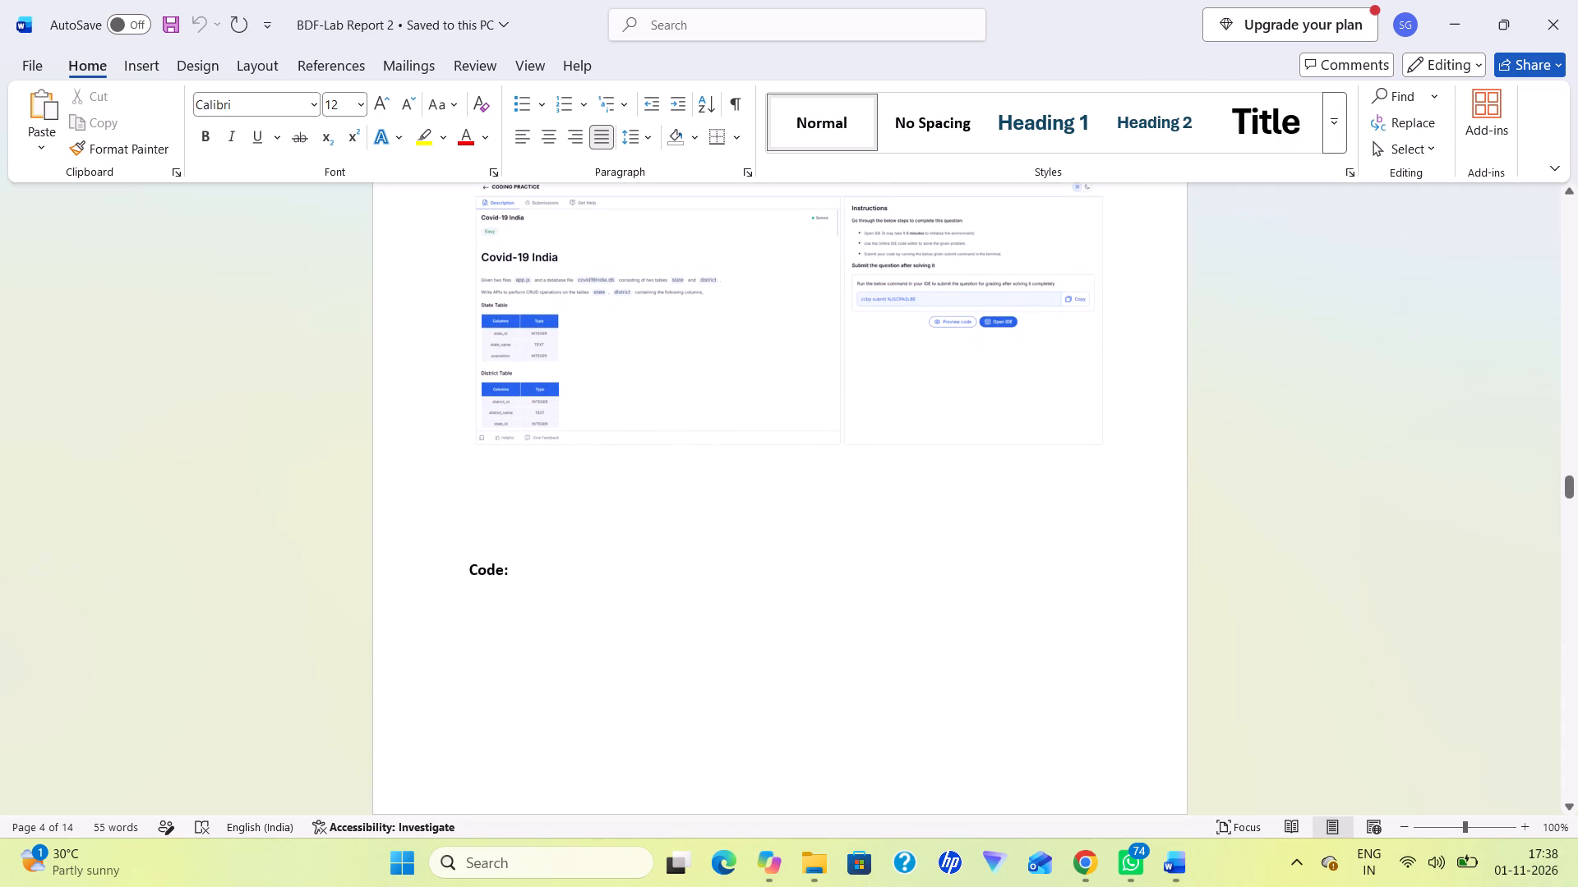
{"action": "scroll", "coordinate": [924, 419], "scroll_direction": "down", "scroll_amount": 7}
{"action": "scroll", "coordinate": [921, 415], "scroll_direction": "down", "scroll_amount": 20}
{"action": "scroll", "coordinate": [921, 415], "scroll_direction": "down", "scroll_amount": 5}
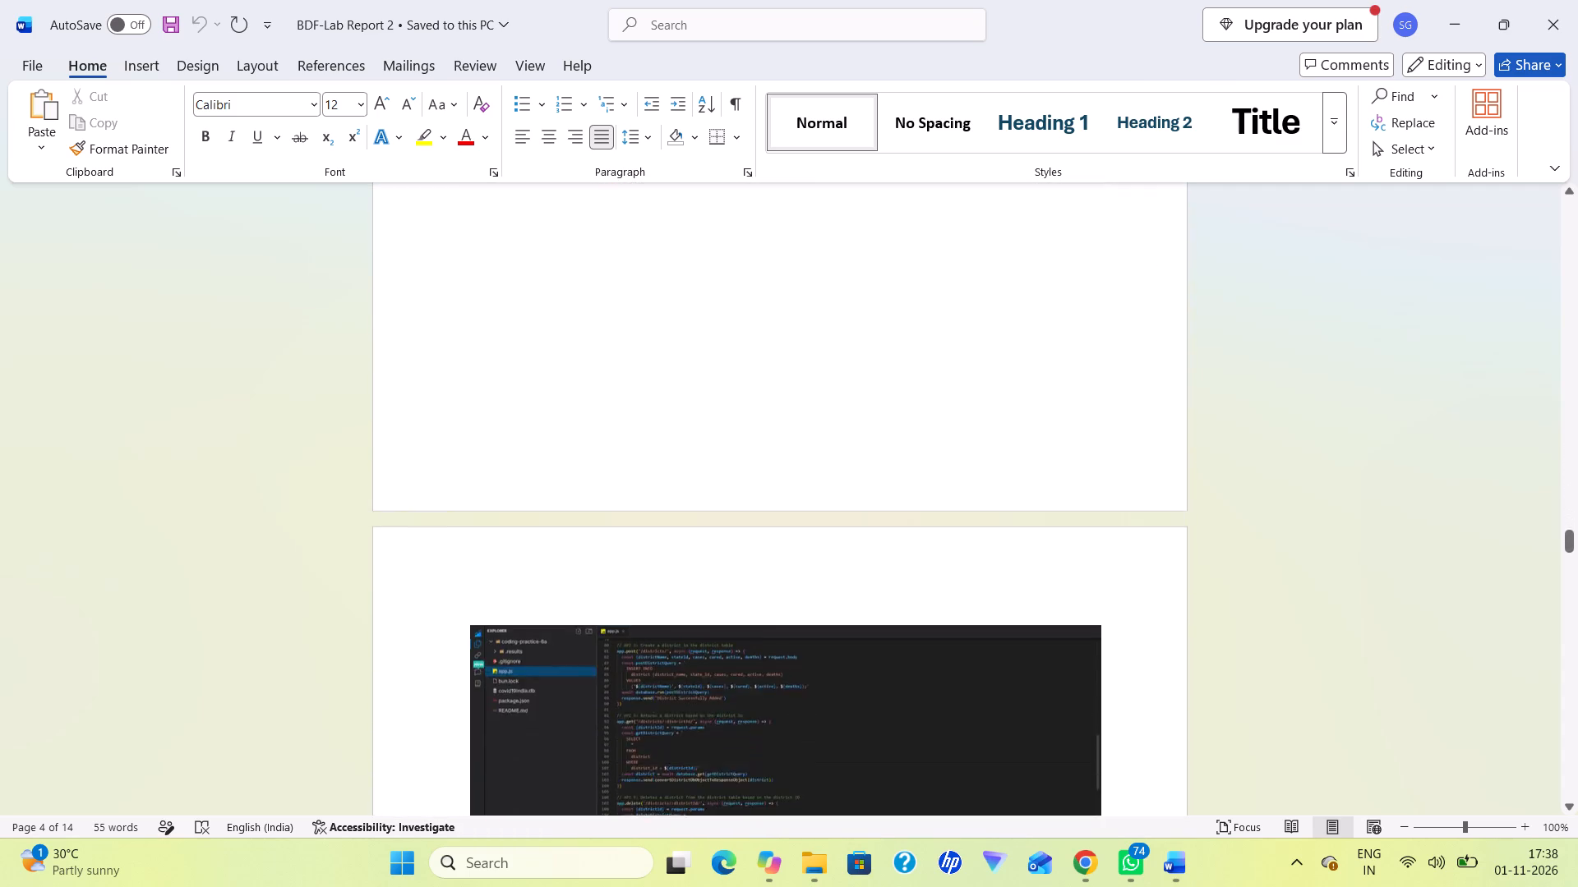
{"action": "scroll", "coordinate": [917, 405], "scroll_direction": "down", "scroll_amount": 20}
{"action": "scroll", "coordinate": [917, 405], "scroll_direction": "down", "scroll_amount": 14}
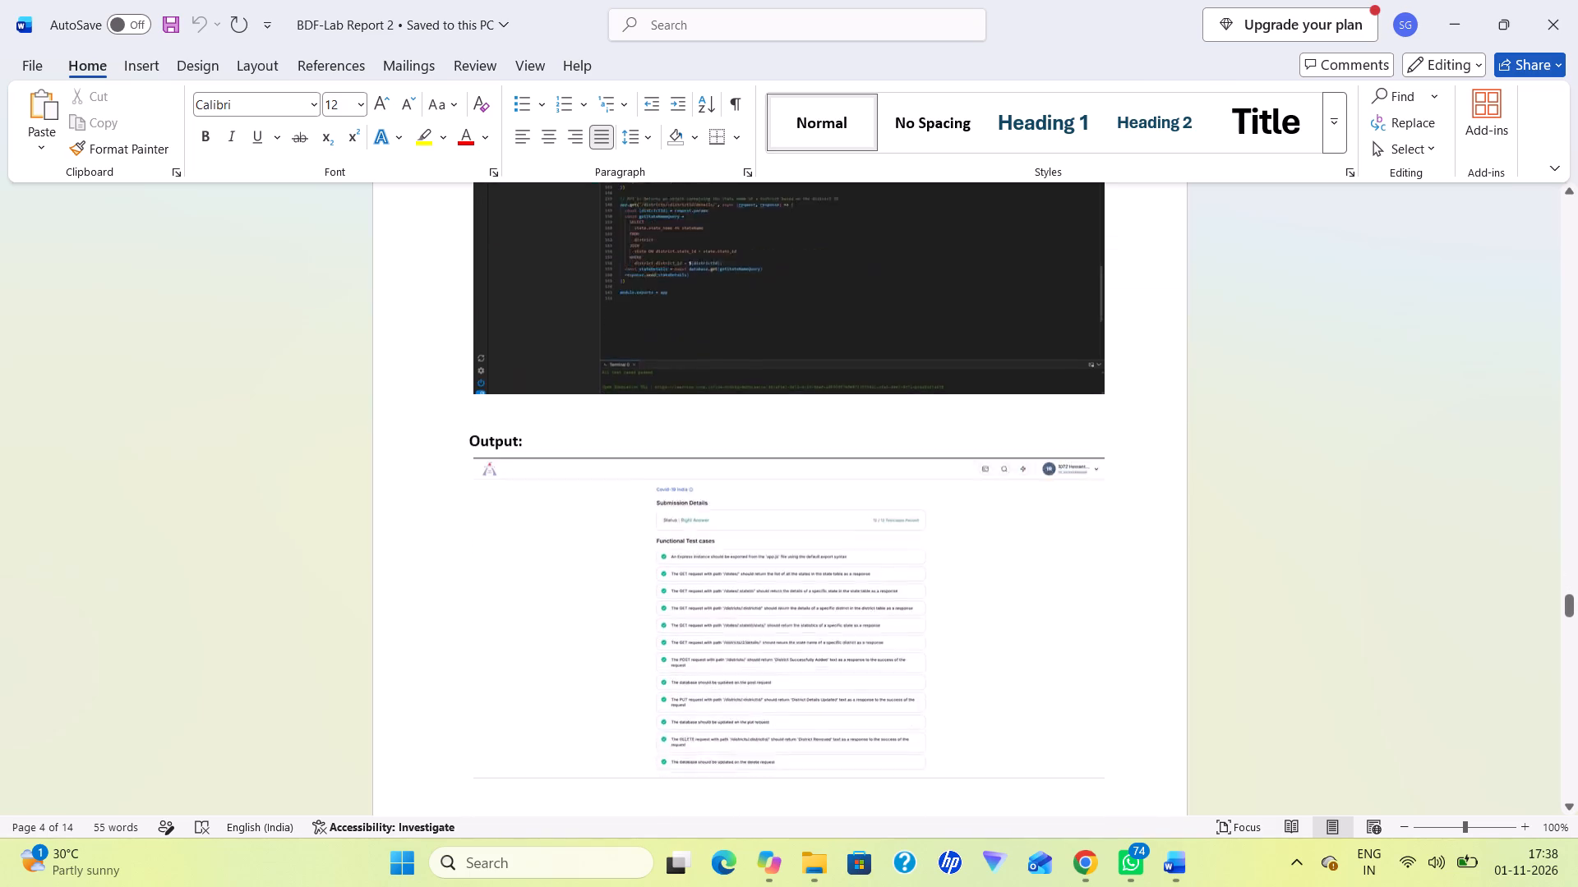
{"action": "scroll", "coordinate": [913, 399], "scroll_direction": "down", "scroll_amount": 8}
{"action": "scroll", "coordinate": [913, 399], "scroll_direction": "down", "scroll_amount": 20}
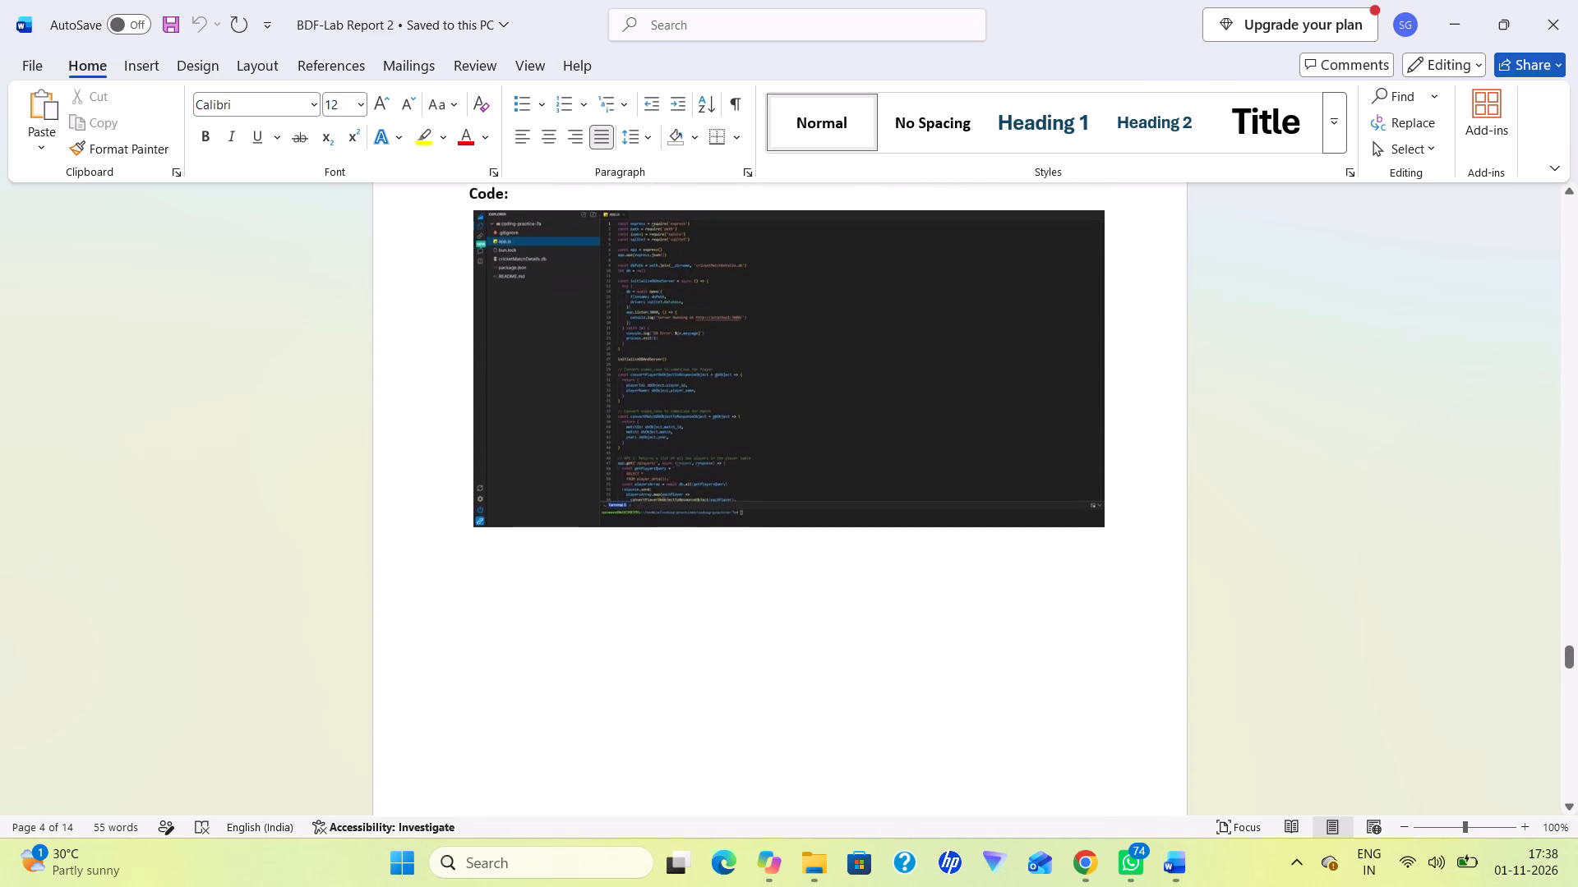
{"action": "scroll", "coordinate": [909, 397], "scroll_direction": "down", "scroll_amount": 20}
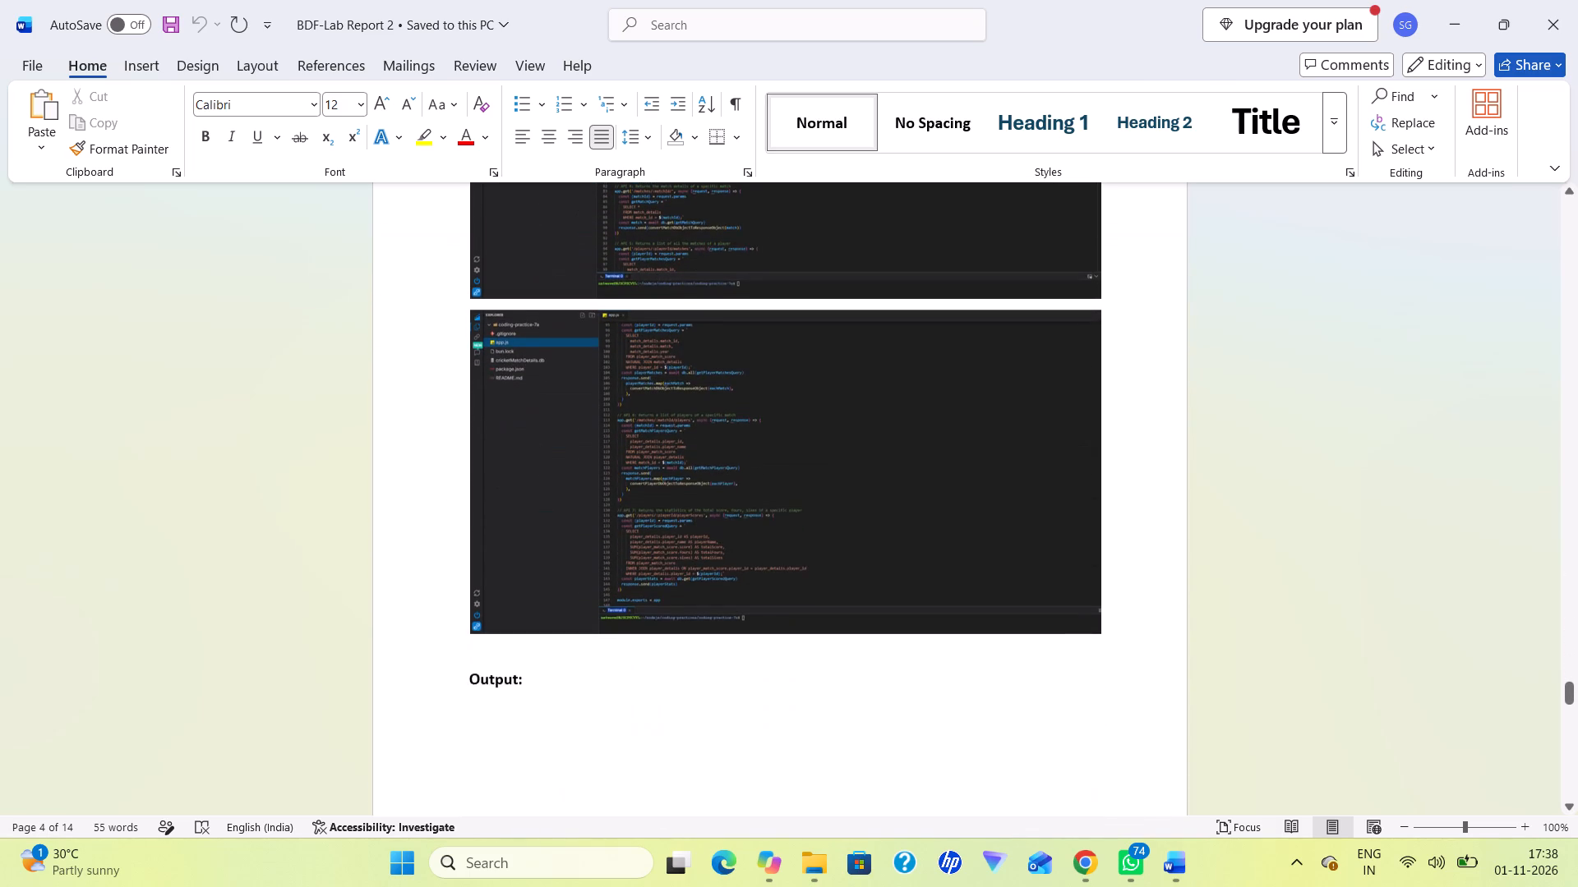
Review the report's sections again in reverse order, back to the student details table on the first page.
{"action": "scroll", "coordinate": [867, 402], "scroll_direction": "up", "scroll_amount": 4}
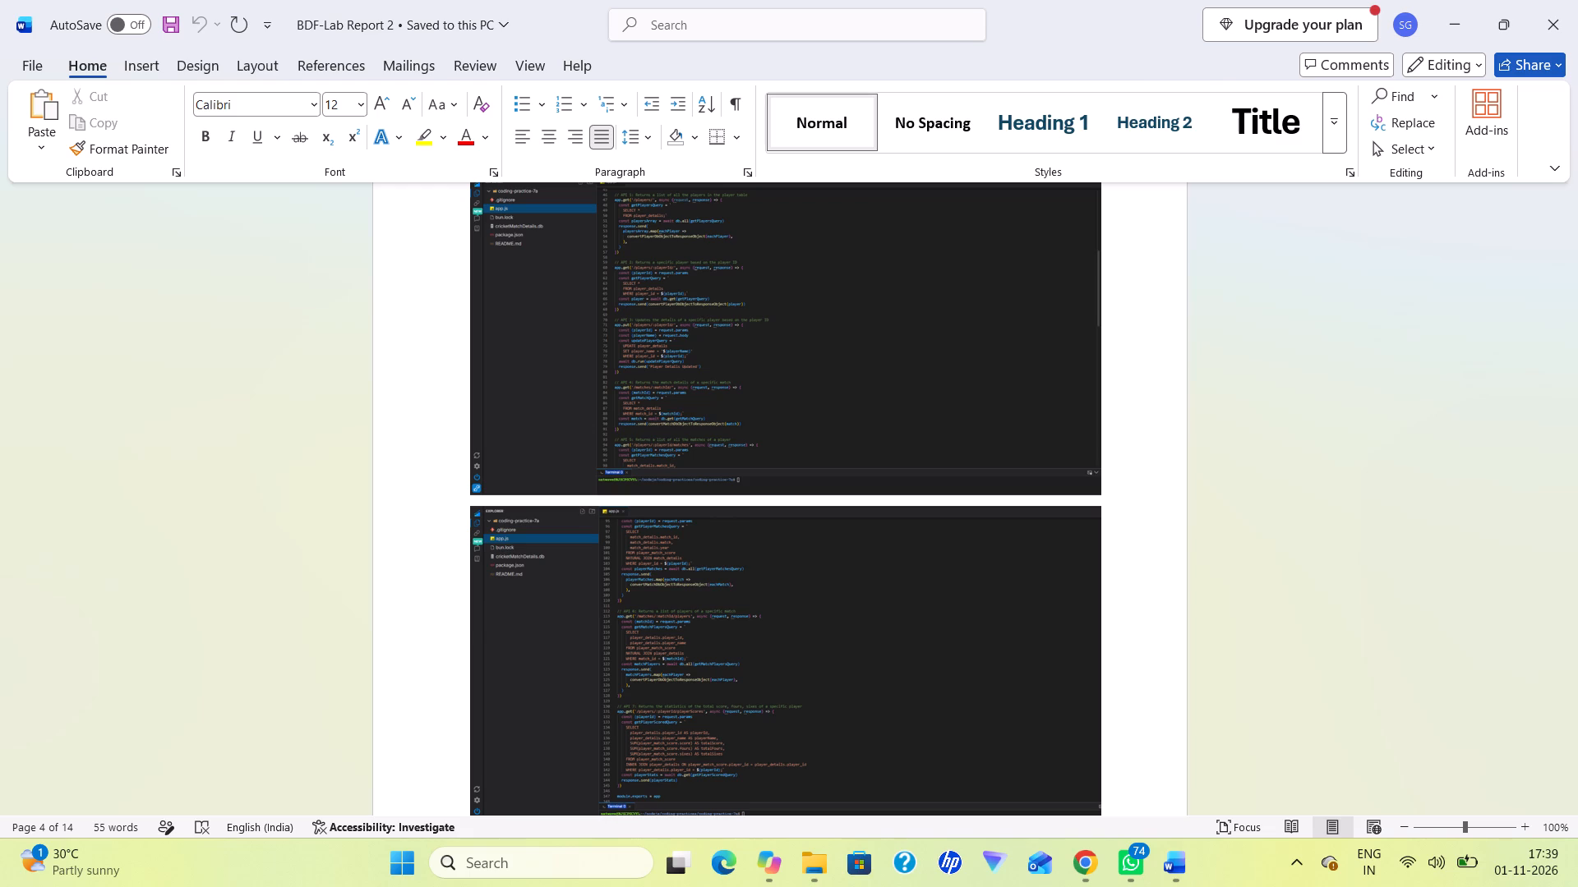
{"action": "scroll", "coordinate": [801, 419], "scroll_direction": "up", "scroll_amount": 20}
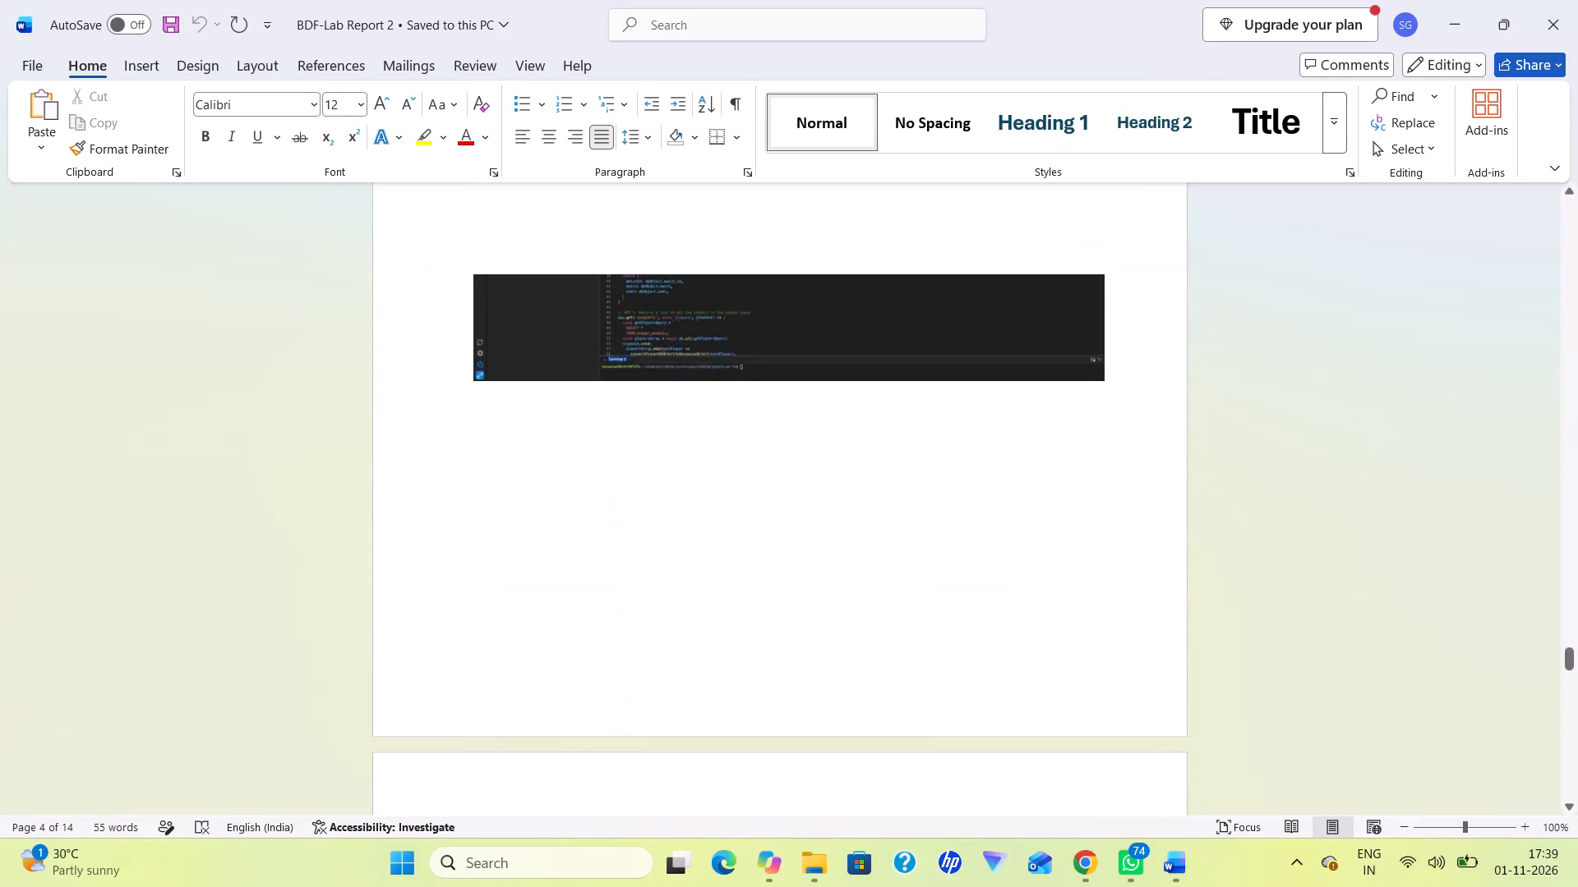
{"action": "scroll", "coordinate": [884, 424], "scroll_direction": "up", "scroll_amount": 20}
{"action": "scroll", "coordinate": [884, 424], "scroll_direction": "up", "scroll_amount": 15}
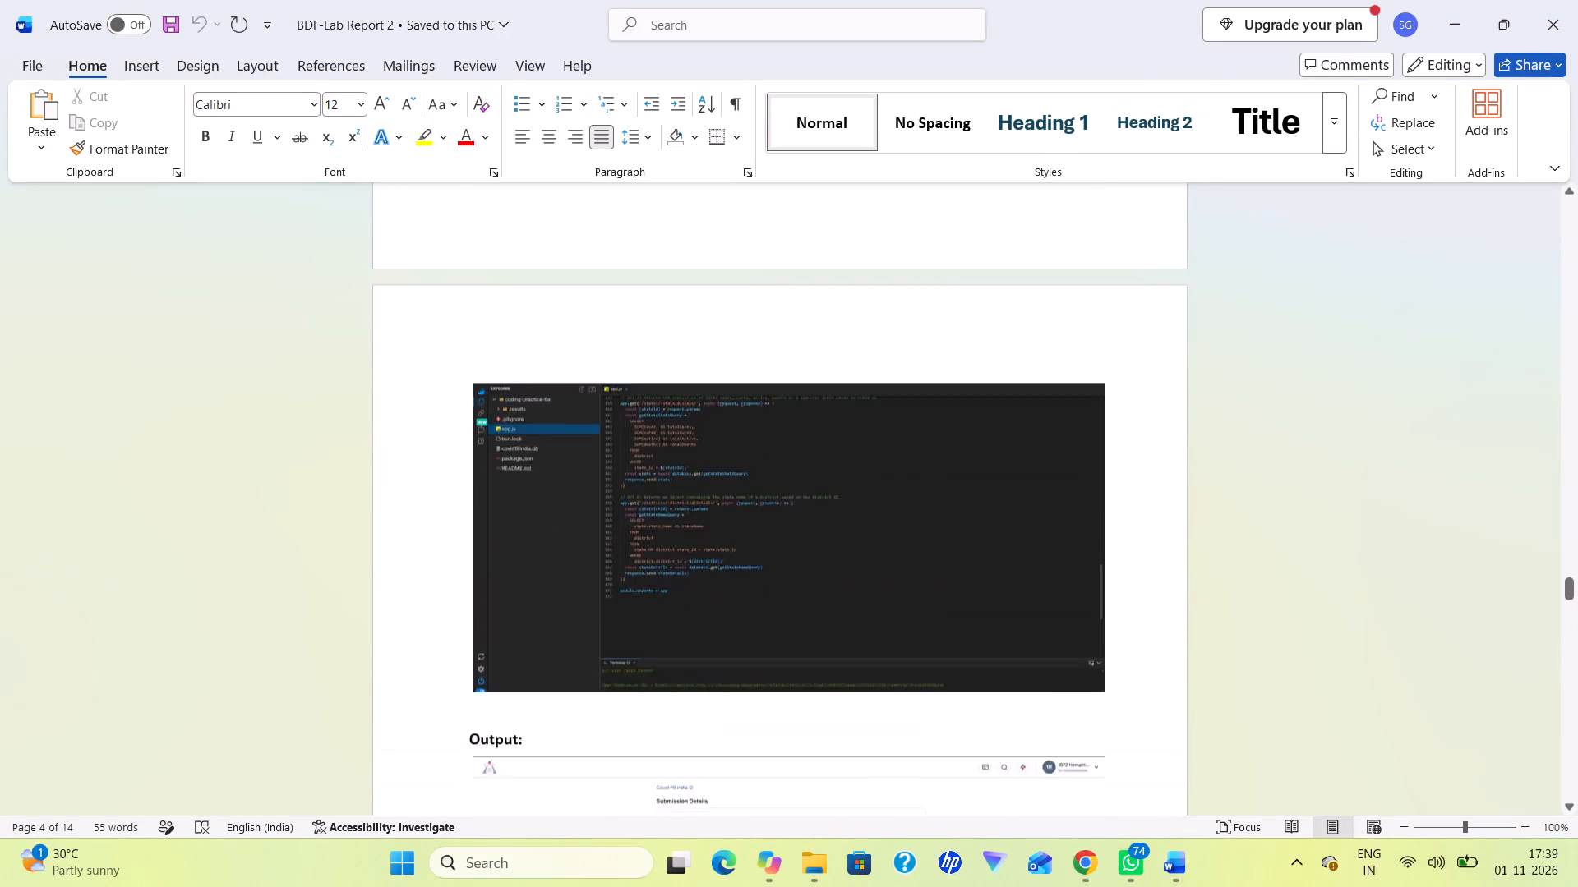
{"action": "scroll", "coordinate": [980, 419], "scroll_direction": "up", "scroll_amount": 20}
{"action": "scroll", "coordinate": [980, 419], "scroll_direction": "up", "scroll_amount": 5}
{"action": "scroll", "coordinate": [996, 410], "scroll_direction": "down", "scroll_amount": 1}
{"action": "scroll", "coordinate": [996, 411], "scroll_direction": "up", "scroll_amount": 5}
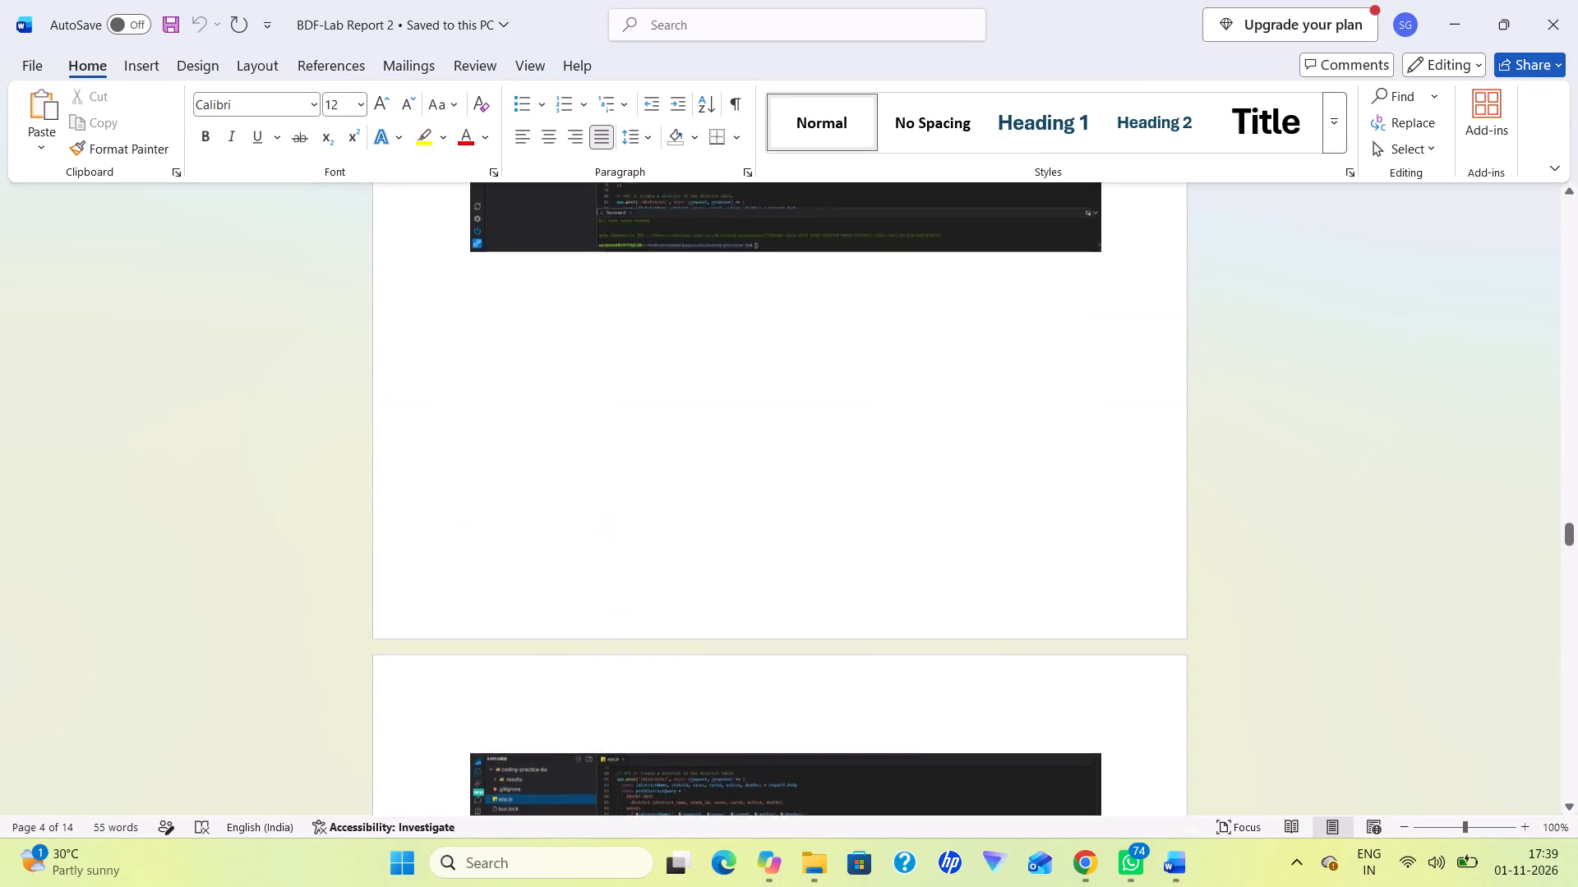
{"action": "scroll", "coordinate": [998, 417], "scroll_direction": "up", "scroll_amount": 10}
{"action": "scroll", "coordinate": [1002, 431], "scroll_direction": "down", "scroll_amount": 1}
{"action": "scroll", "coordinate": [1002, 432], "scroll_direction": "up", "scroll_amount": 7}
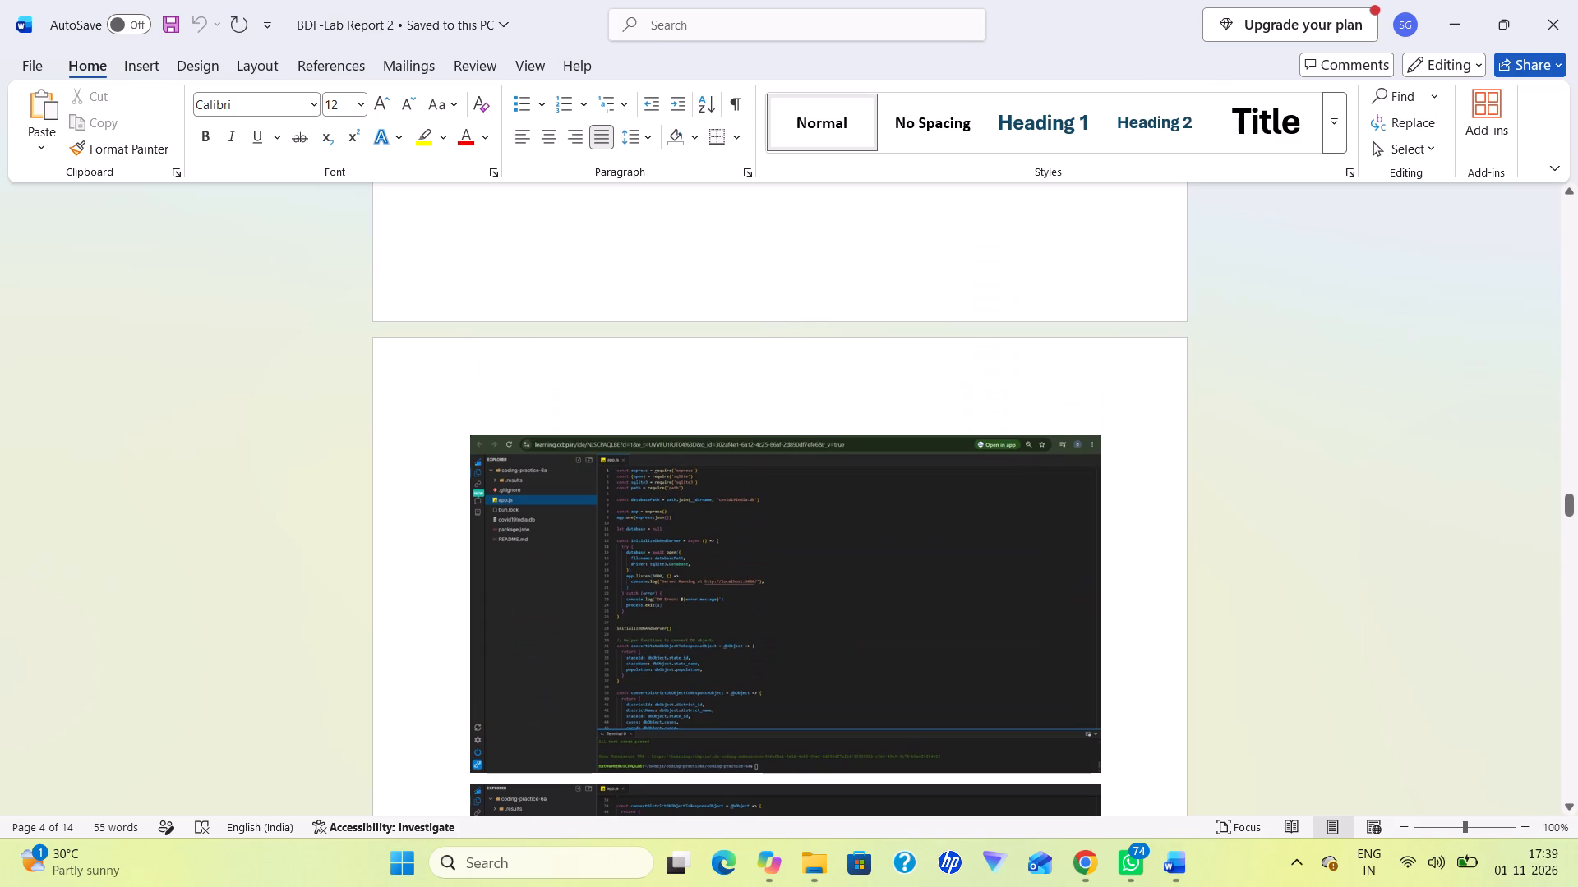
{"action": "scroll", "coordinate": [1008, 438], "scroll_direction": "up", "scroll_amount": 20}
{"action": "scroll", "coordinate": [1008, 438], "scroll_direction": "up", "scroll_amount": 3}
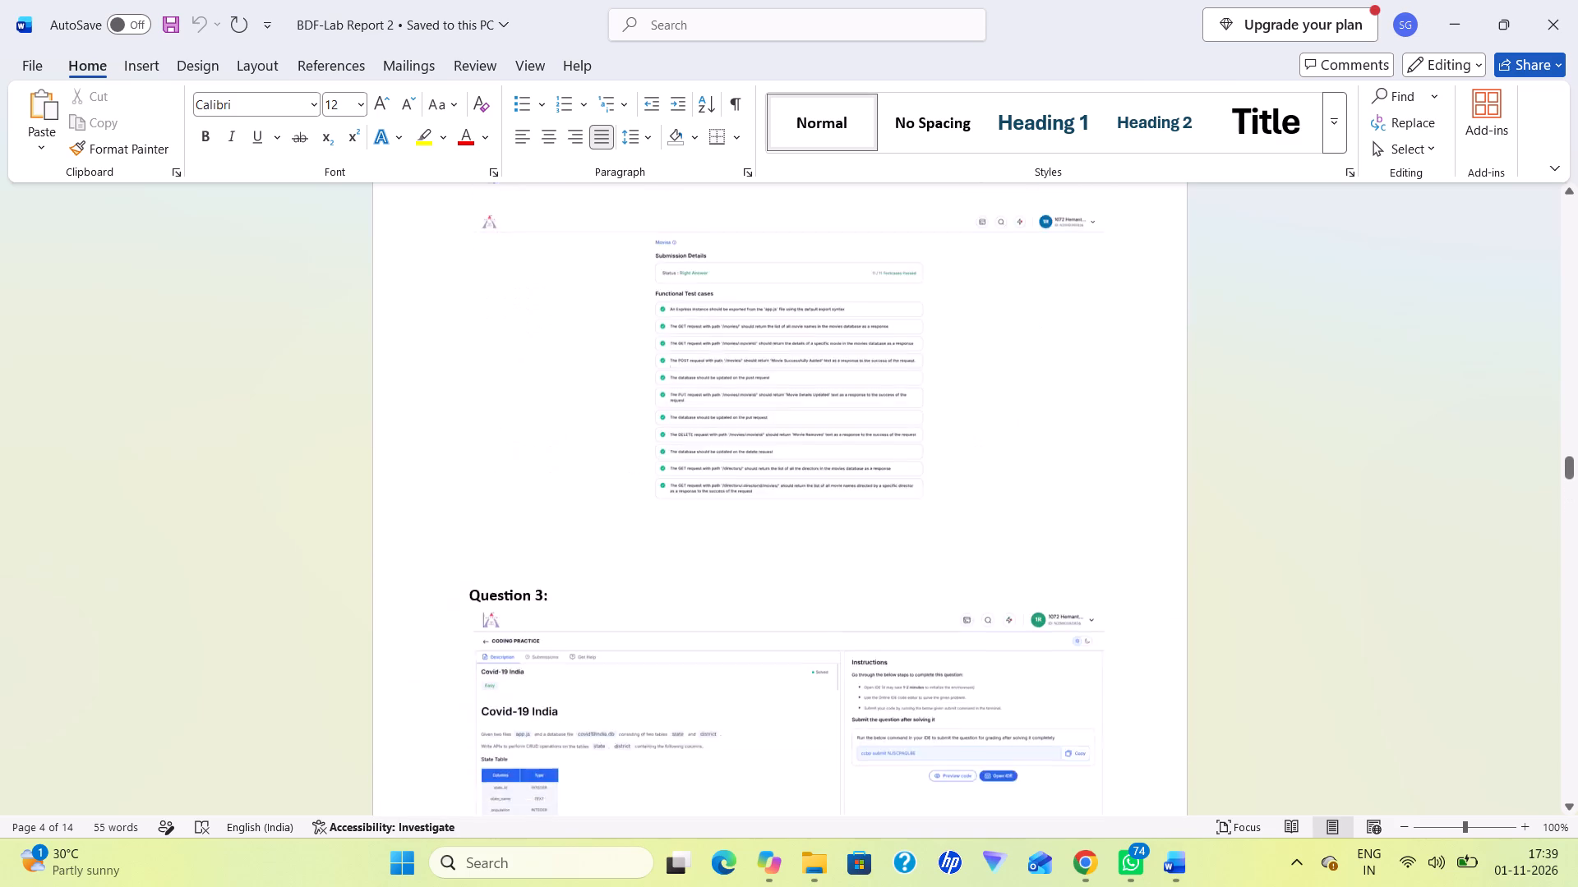
{"action": "scroll", "coordinate": [1009, 436], "scroll_direction": "up", "scroll_amount": 20}
{"action": "scroll", "coordinate": [1009, 436], "scroll_direction": "up", "scroll_amount": 13}
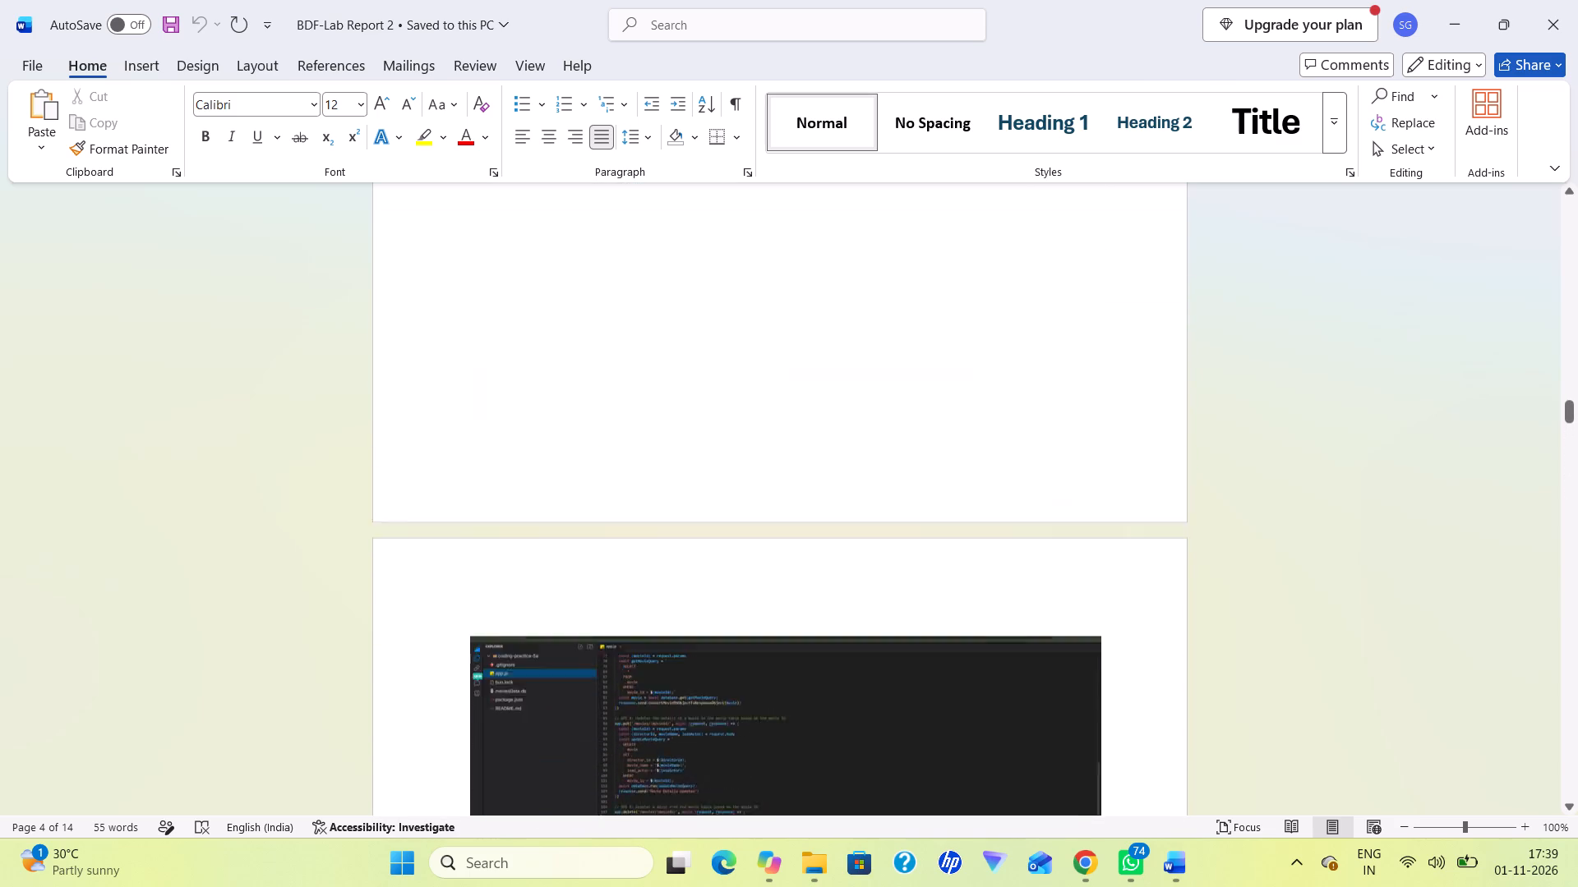
{"action": "scroll", "coordinate": [1009, 437], "scroll_direction": "up", "scroll_amount": 20}
{"action": "scroll", "coordinate": [1009, 437], "scroll_direction": "up", "scroll_amount": 13}
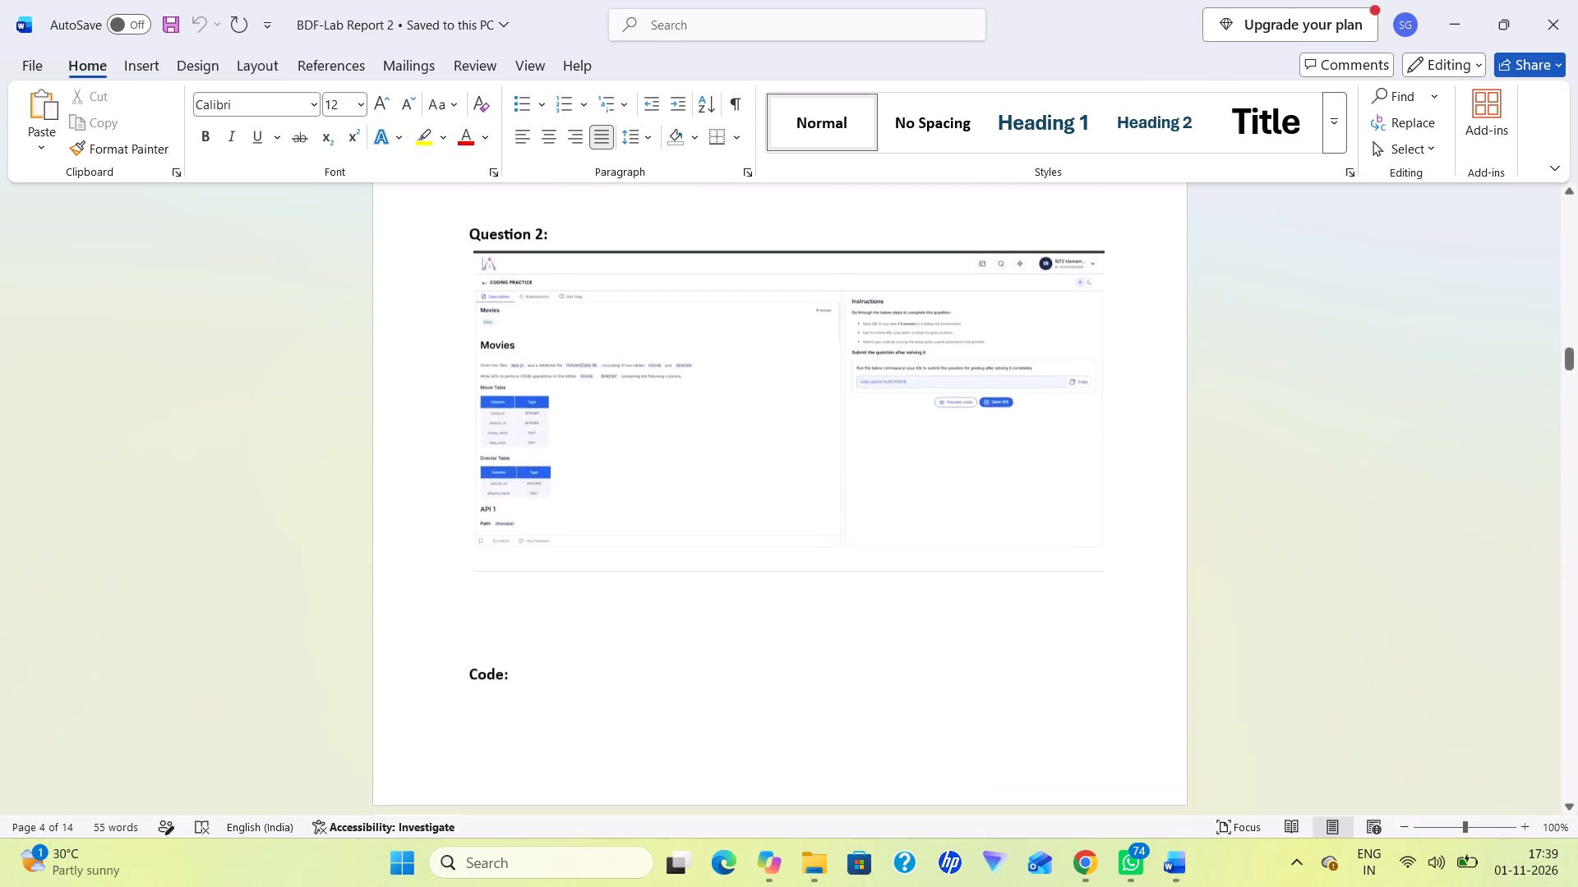
{"action": "scroll", "coordinate": [995, 428], "scroll_direction": "up", "scroll_amount": 20}
{"action": "scroll", "coordinate": [995, 428], "scroll_direction": "up", "scroll_amount": 13}
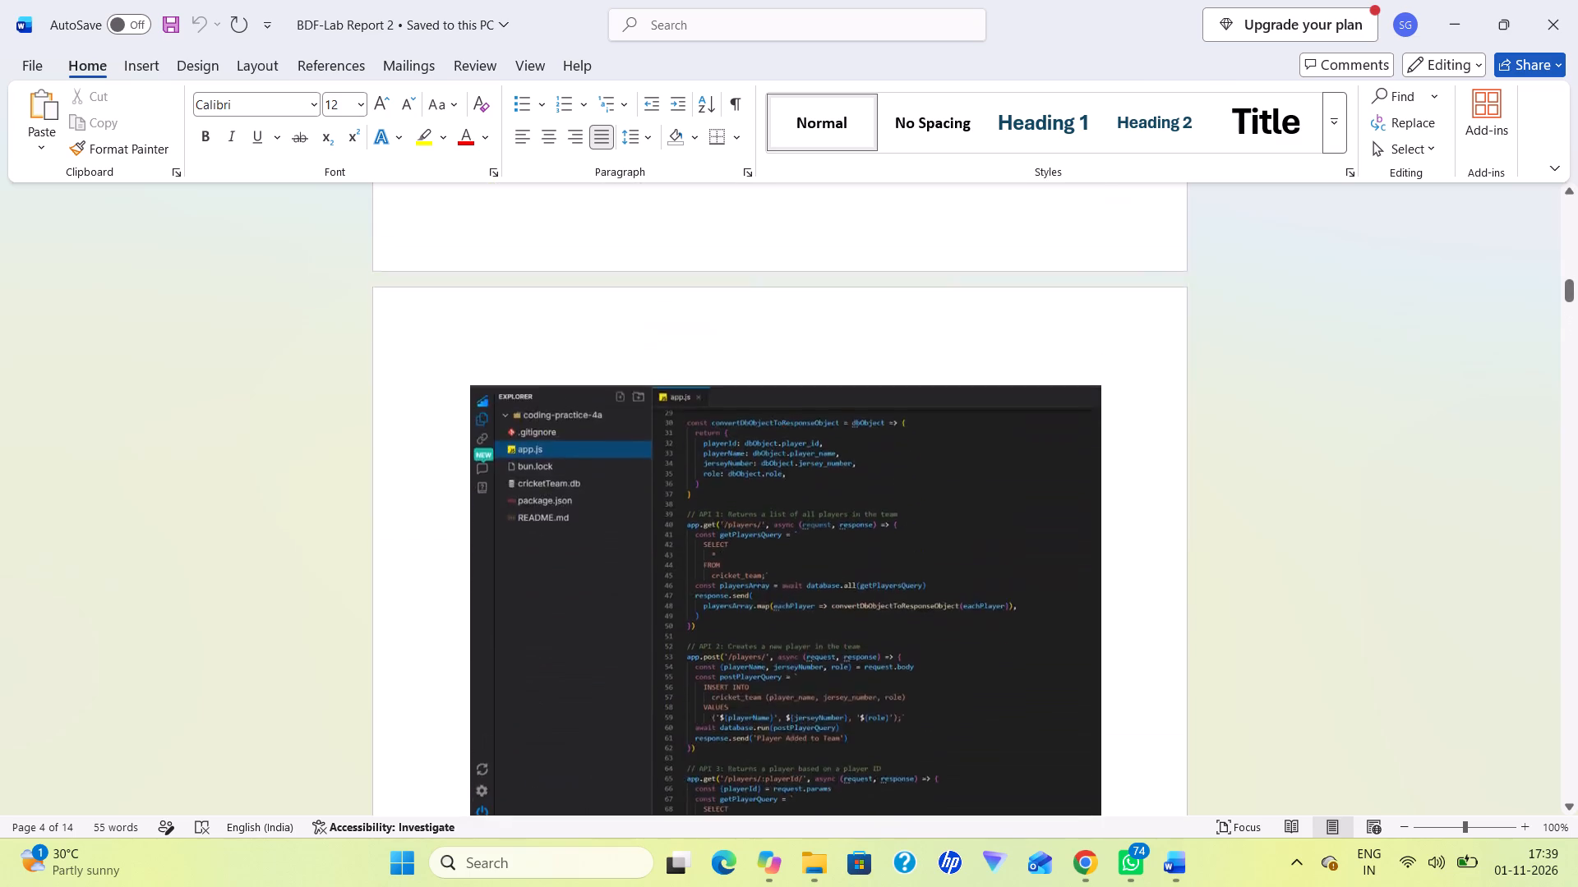
{"action": "scroll", "coordinate": [990, 466], "scroll_direction": "up", "scroll_amount": 20}
{"action": "scroll", "coordinate": [990, 466], "scroll_direction": "up", "scroll_amount": 13}
{"action": "left_click", "coordinate": [990, 468]}
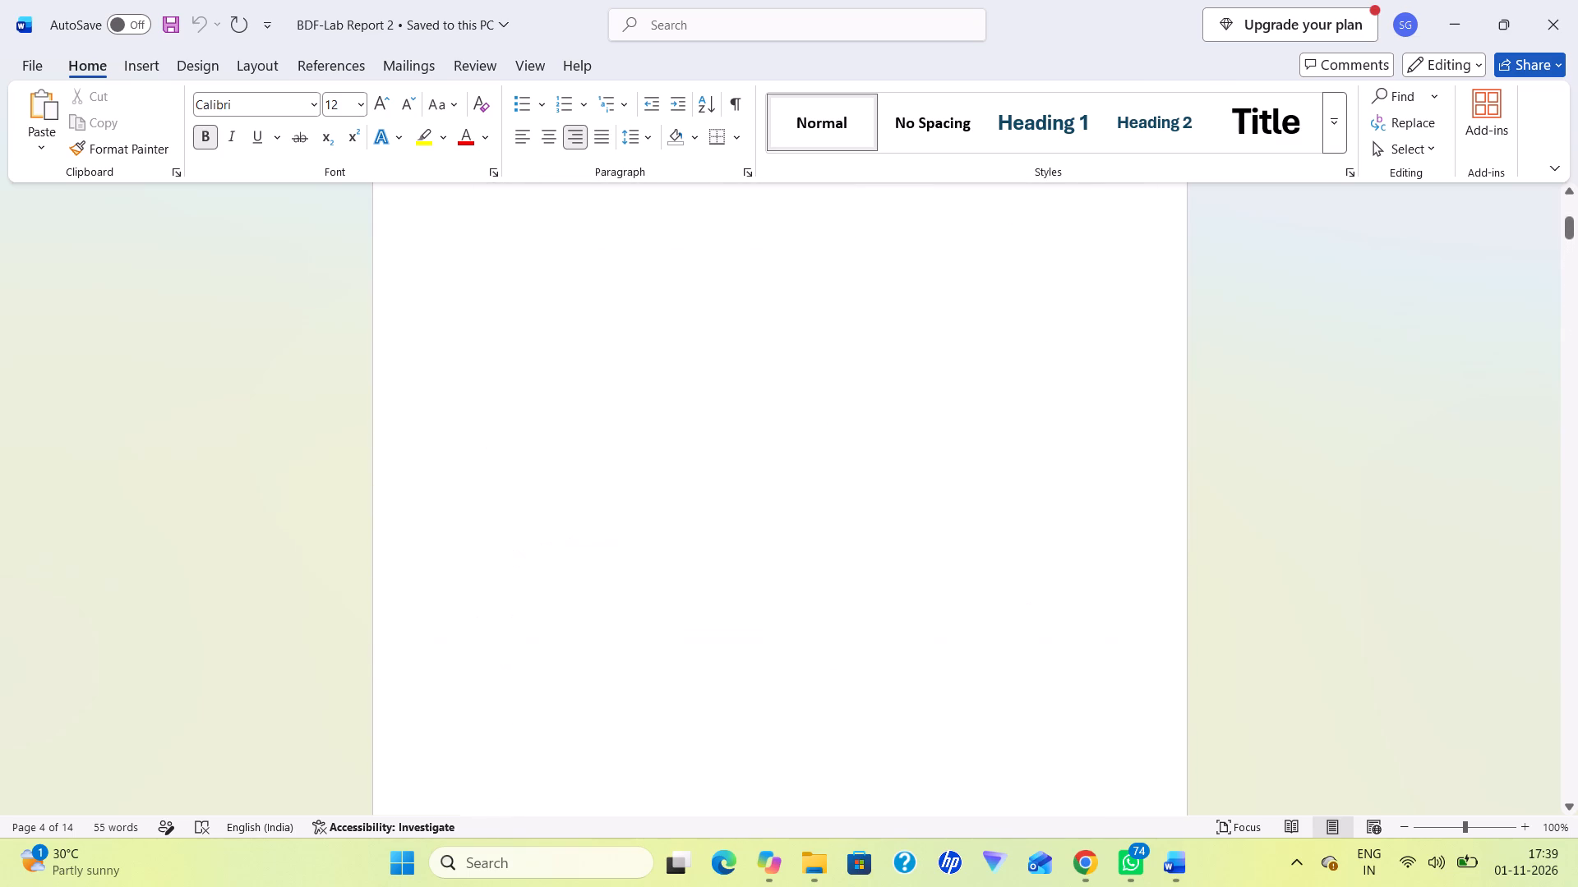
{"action": "scroll", "coordinate": [994, 501], "scroll_direction": "up", "scroll_amount": 19}
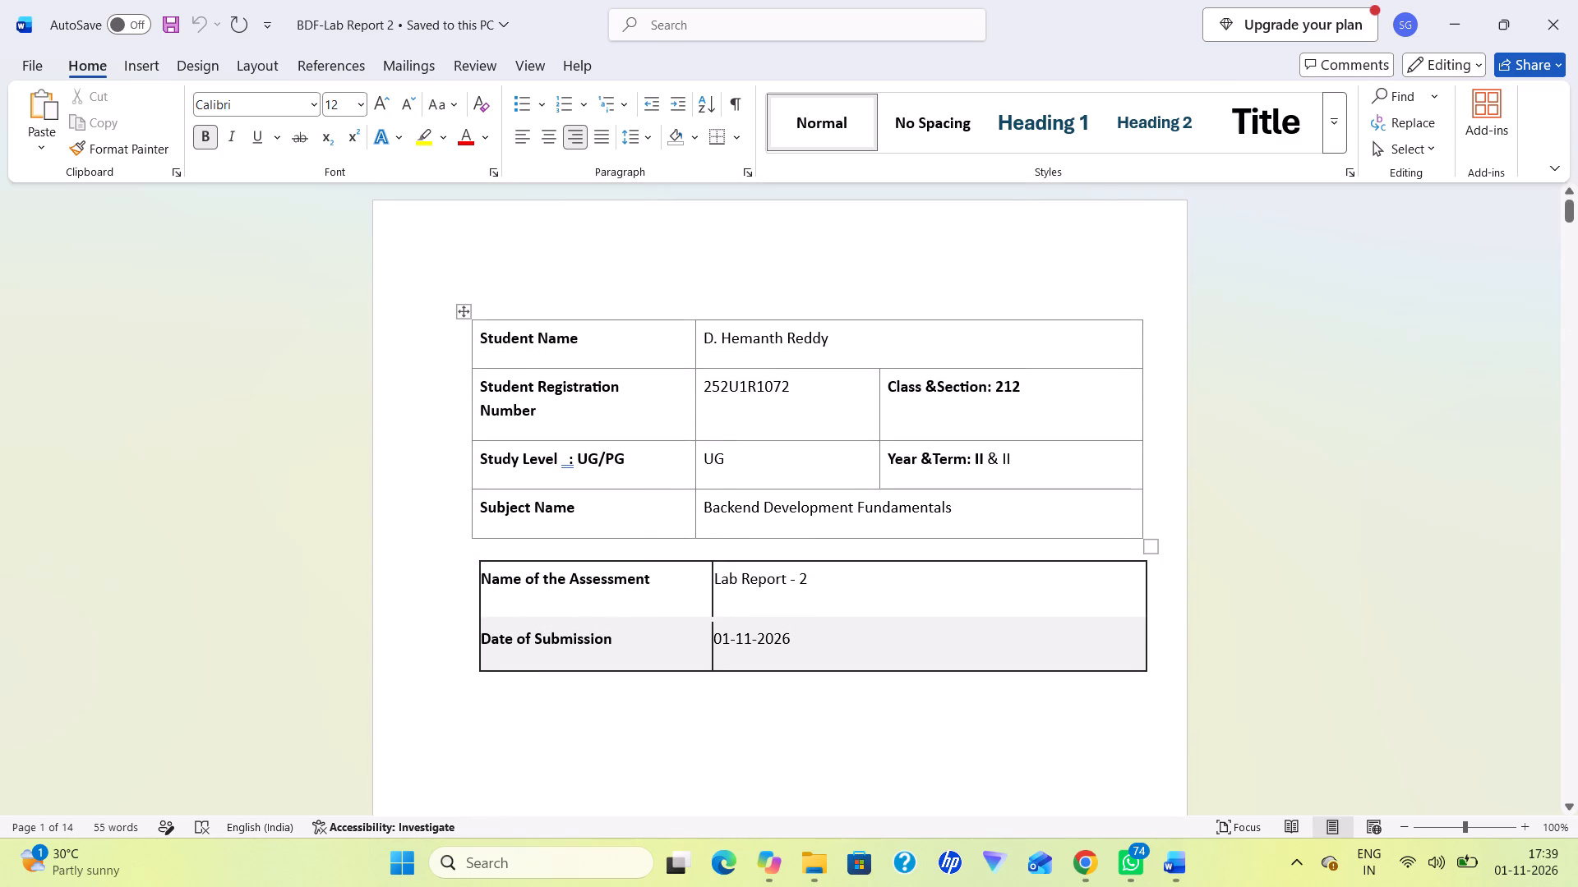
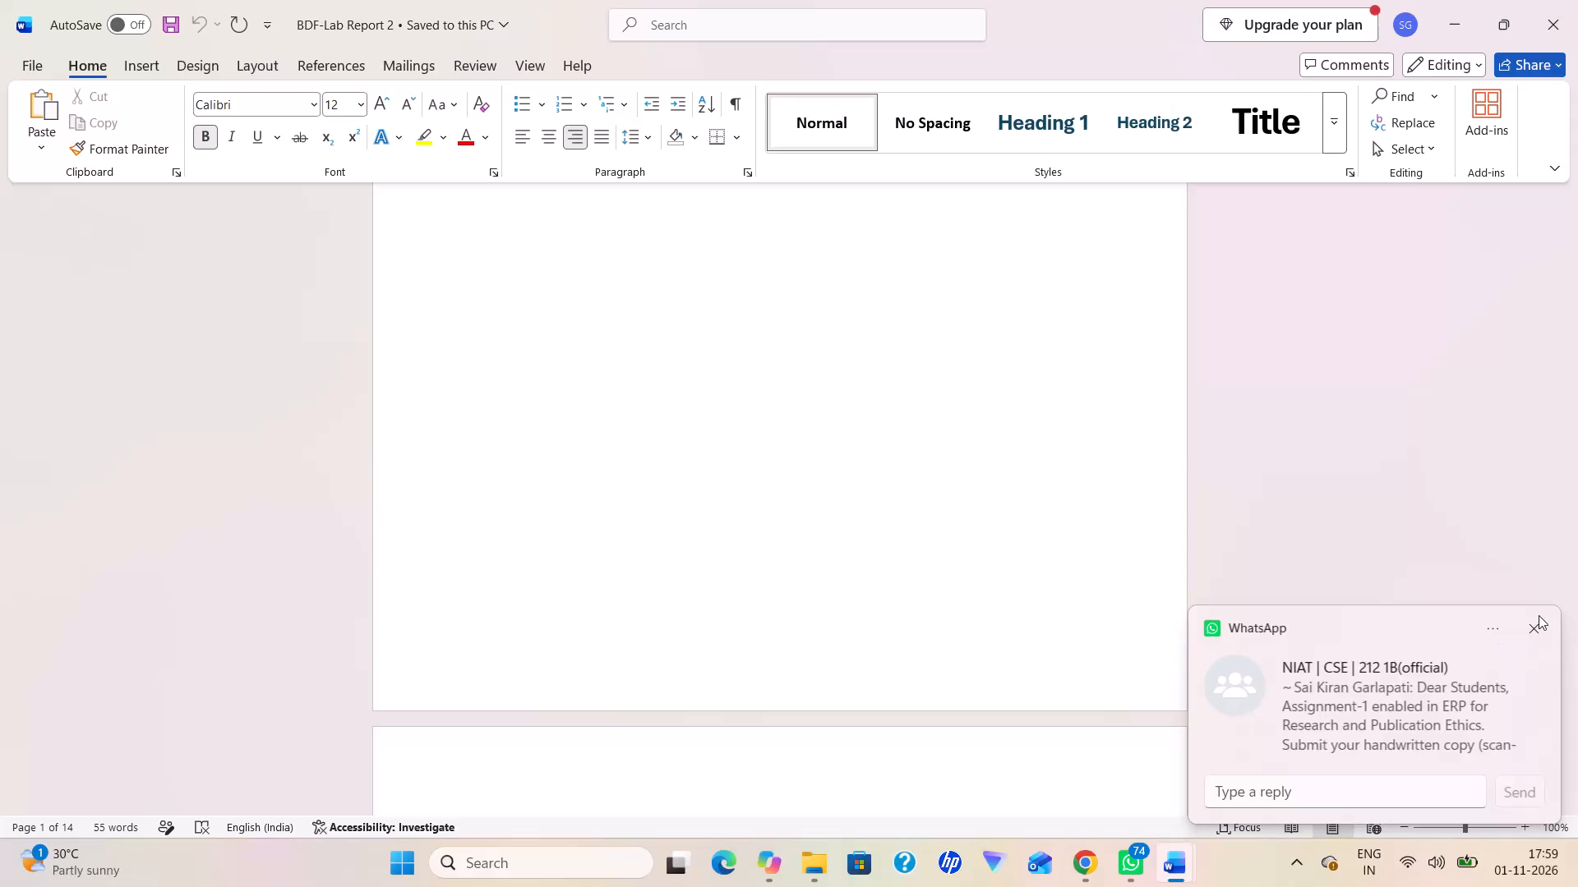
Dismiss the WhatsApp group message notification covering the report.
{"action": "left_click", "coordinate": [1534, 623]}
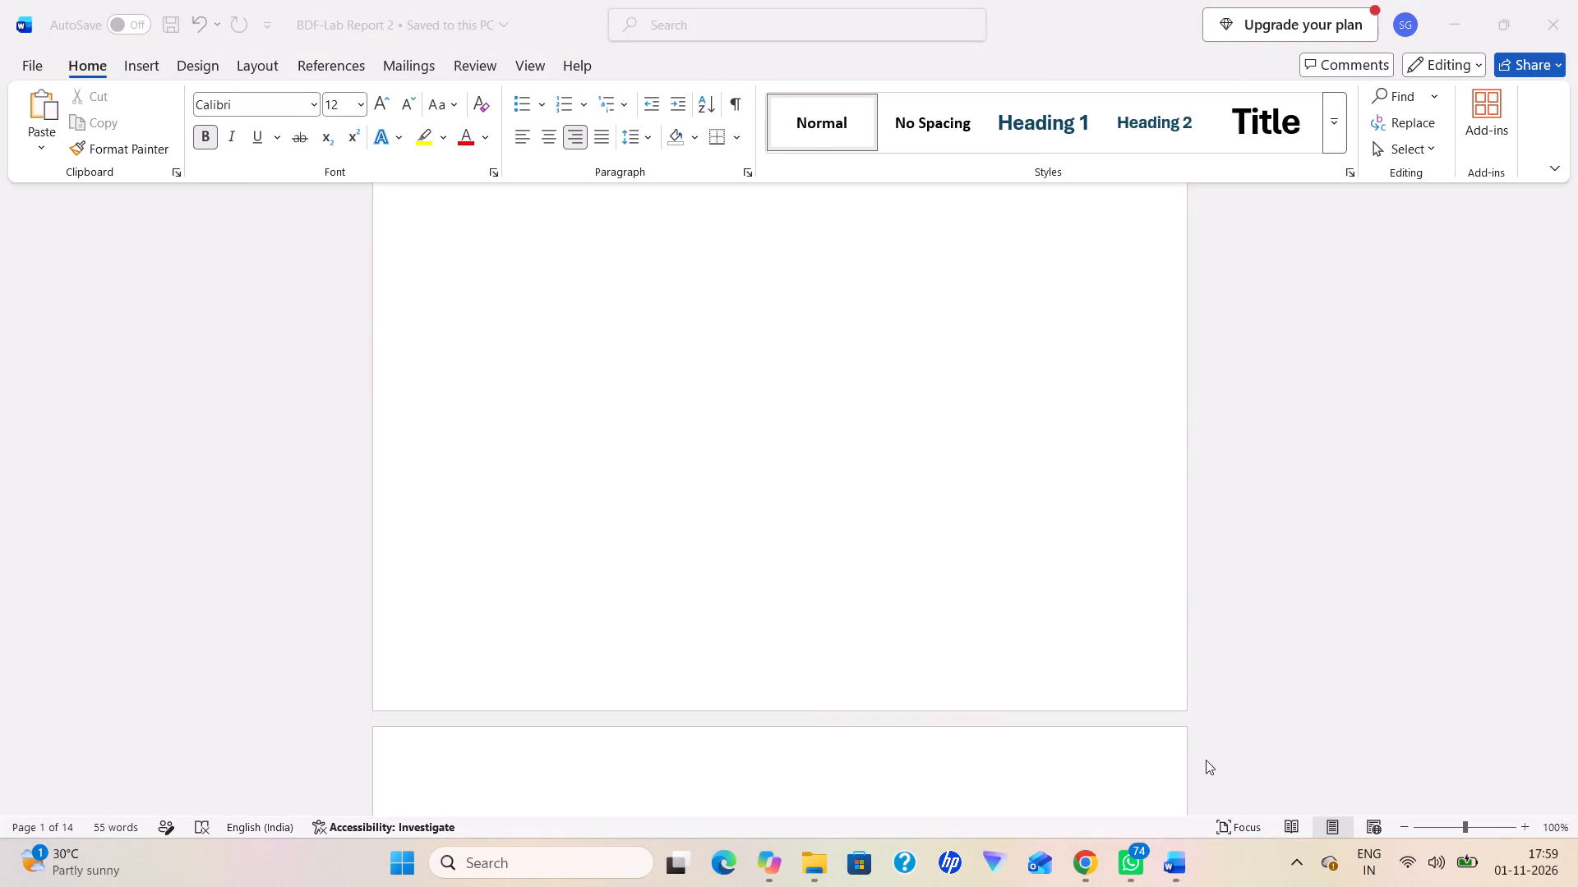
{"action": "left_click_drag", "start_coordinate": [1143, 871], "coordinate": [1149, 863]}
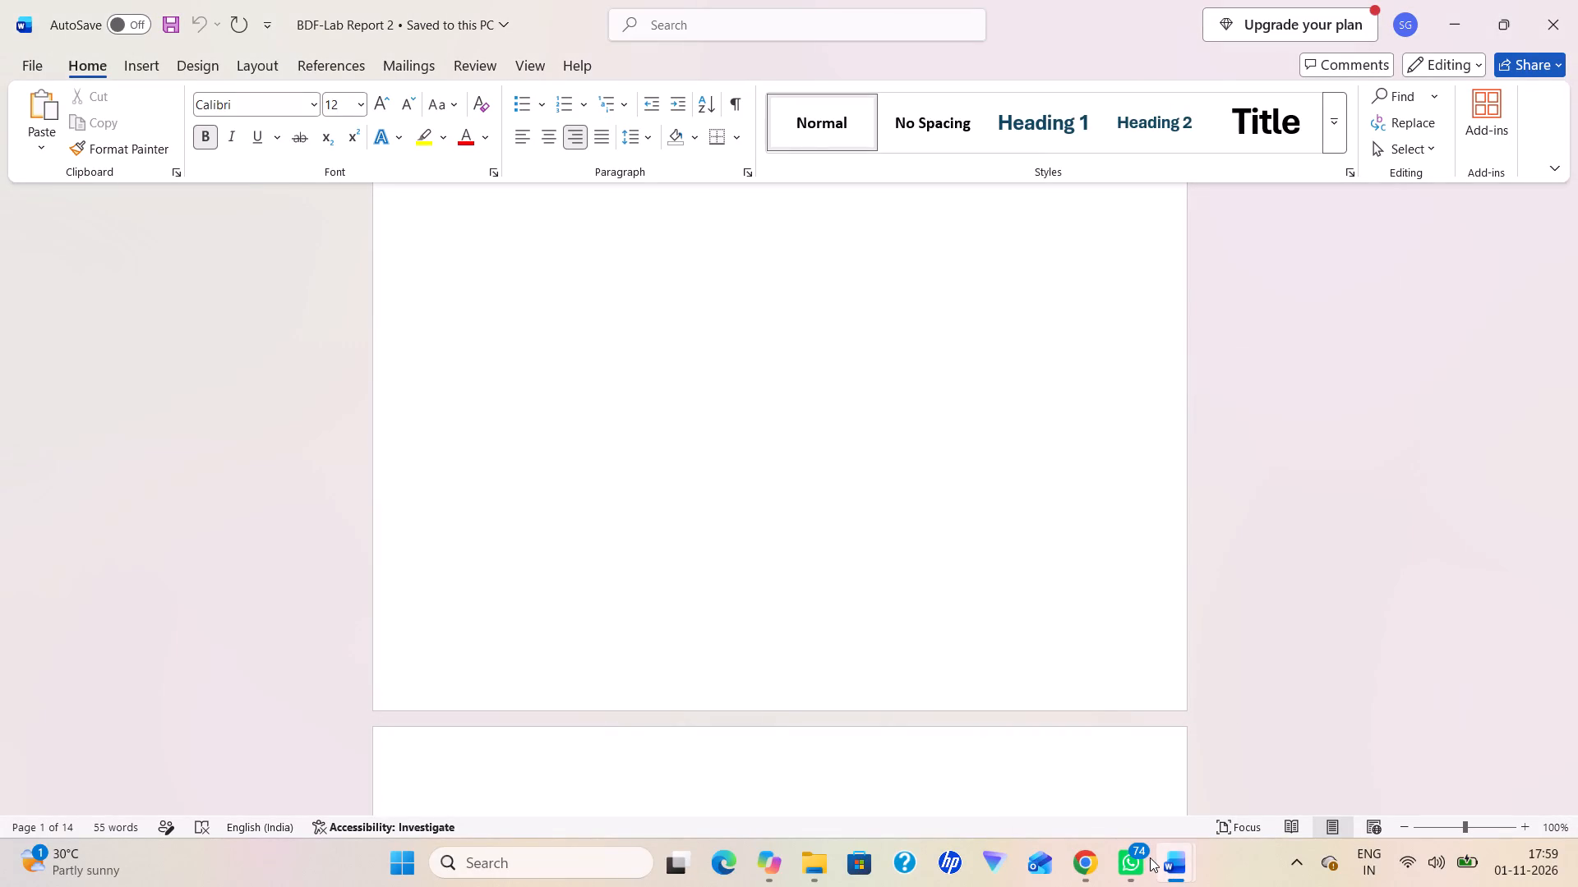
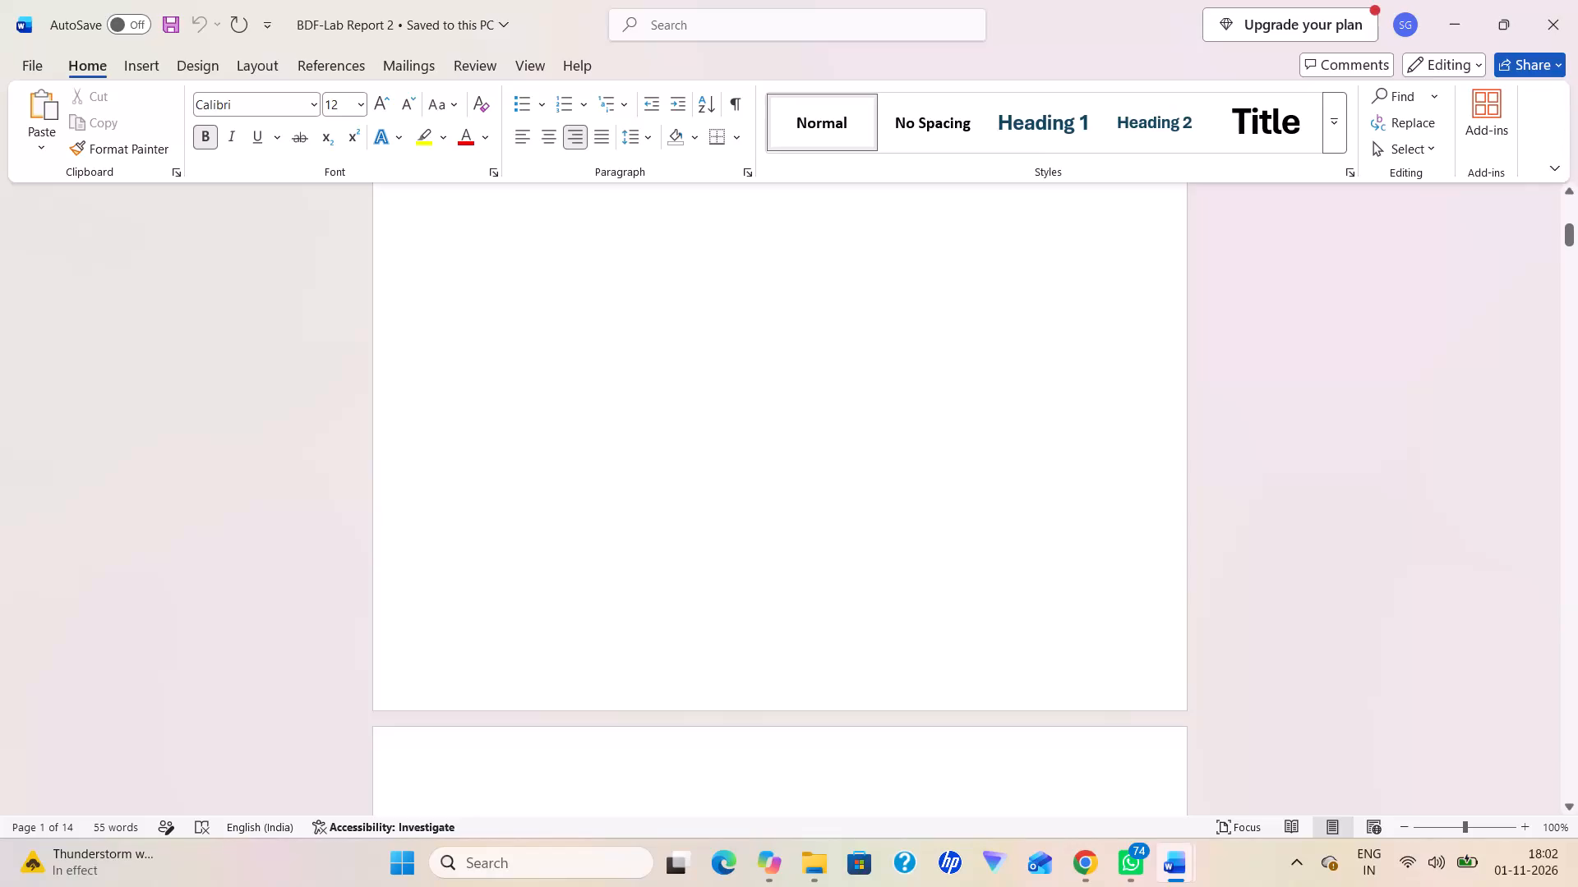
Recheck the student details tables and the Question 1 Cricket Team problem, code screenshots and submission output.
{"action": "scroll", "coordinate": [1051, 347], "scroll_direction": "up", "scroll_amount": 19}
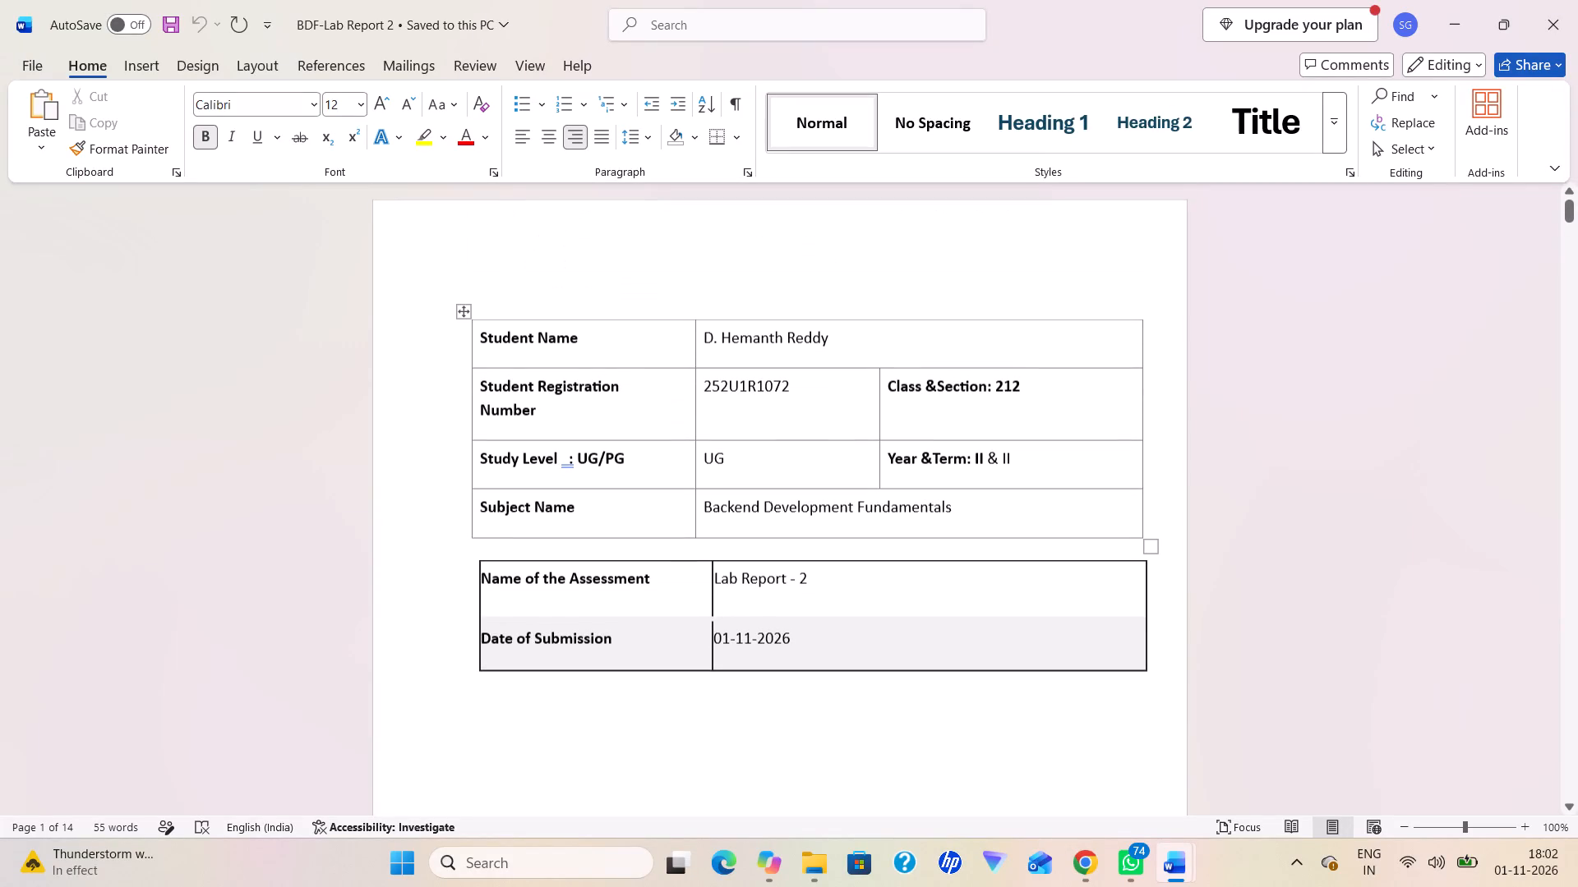
{"action": "scroll", "coordinate": [932, 381], "scroll_direction": "down", "scroll_amount": 20}
{"action": "scroll", "coordinate": [932, 381], "scroll_direction": "down", "scroll_amount": 8}
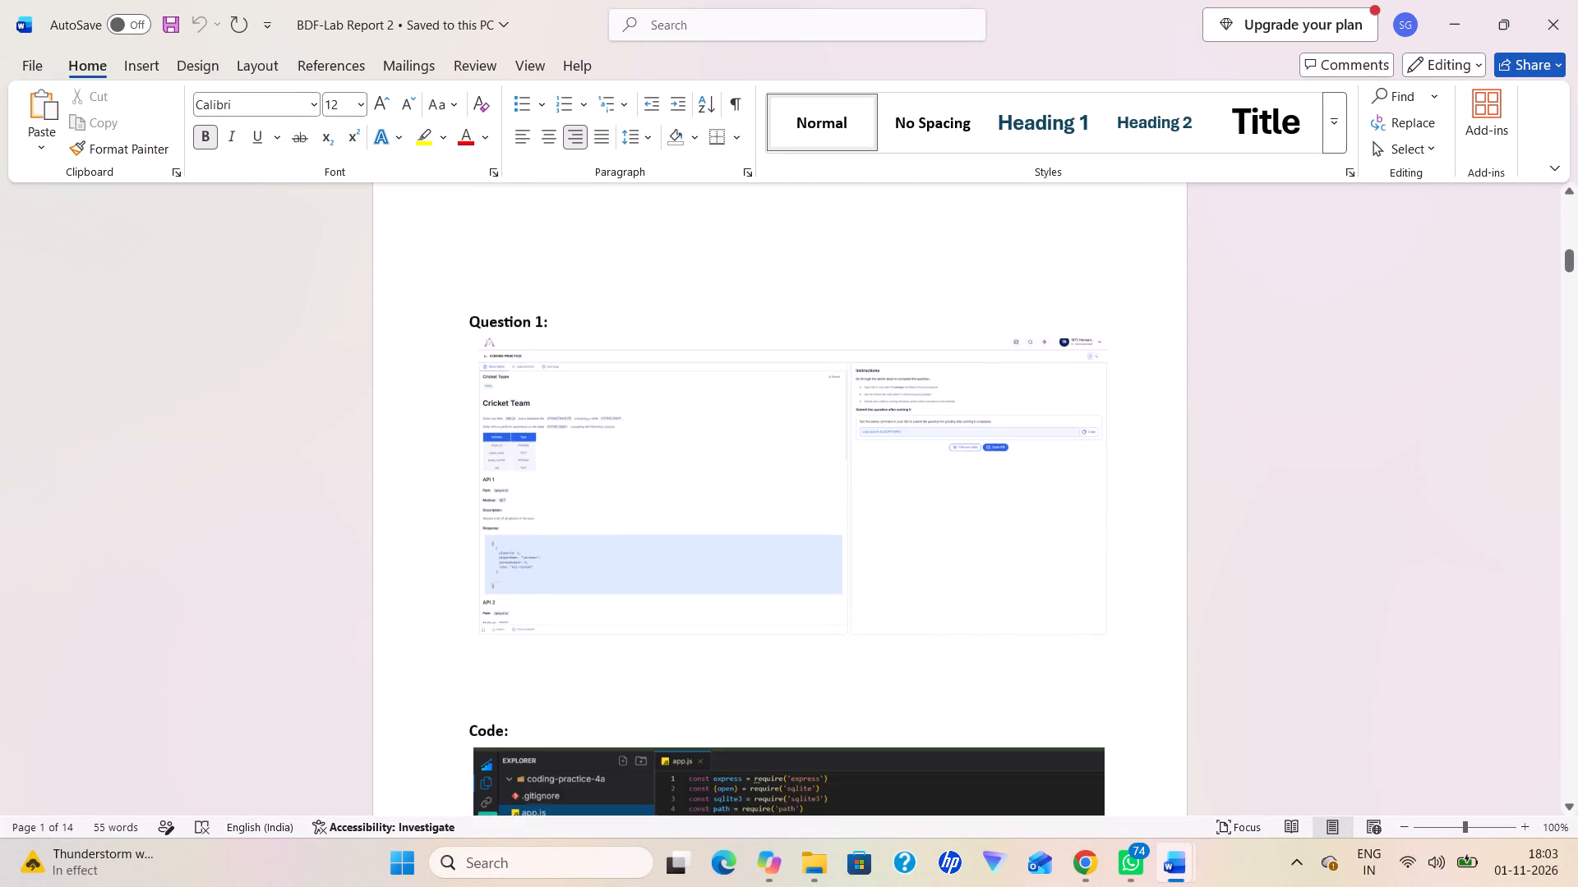
{"action": "scroll", "coordinate": [916, 398], "scroll_direction": "up", "scroll_amount": 4}
{"action": "scroll", "coordinate": [890, 454], "scroll_direction": "down", "scroll_amount": 12}
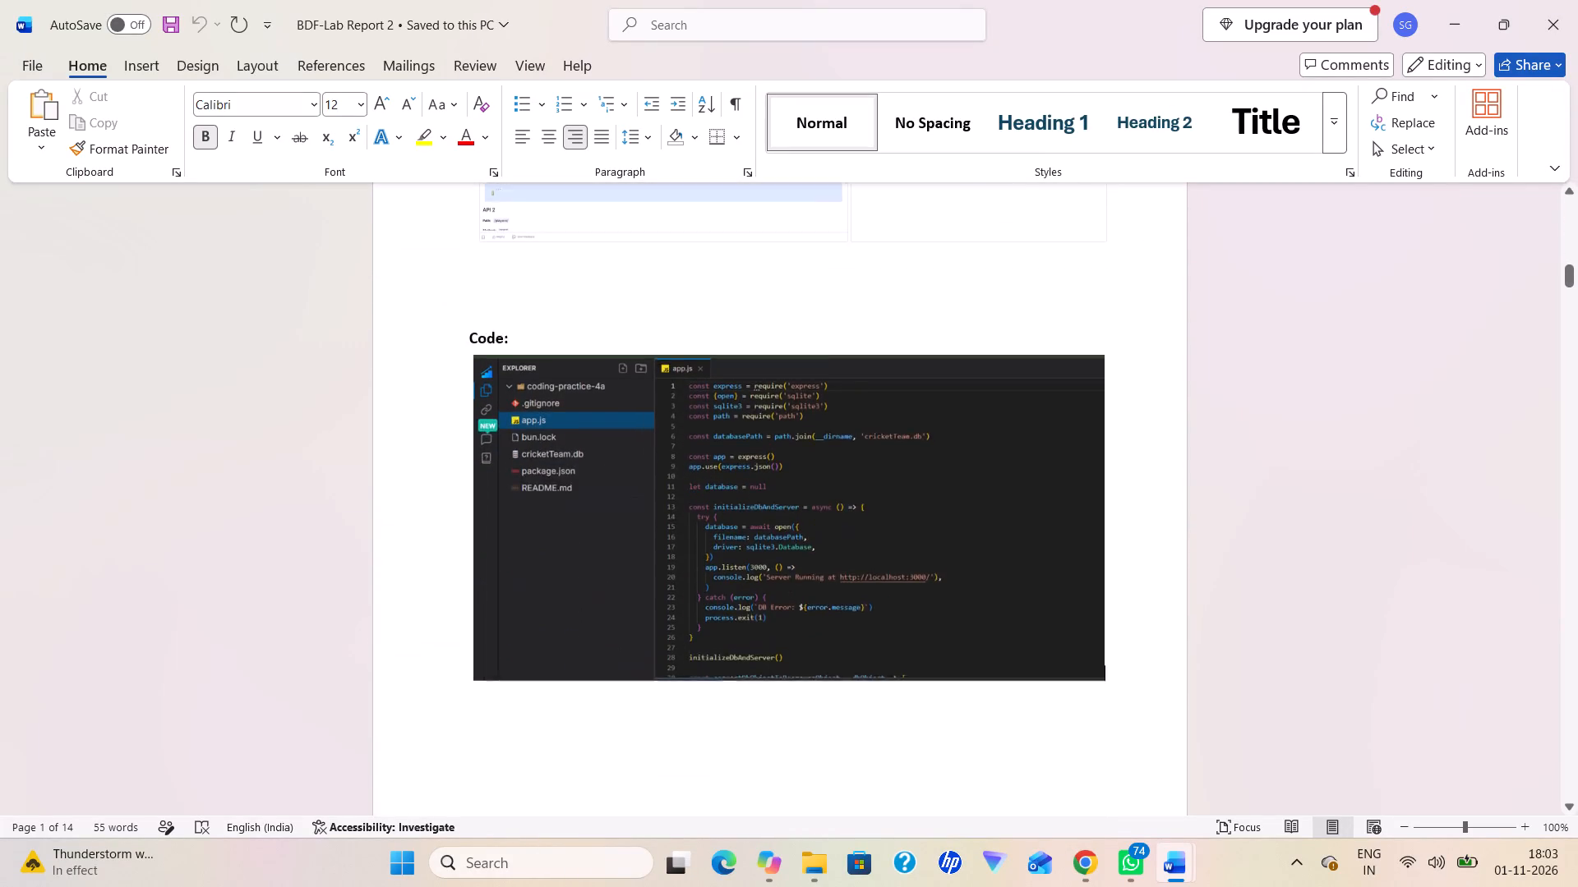
{"action": "scroll", "coordinate": [892, 457], "scroll_direction": "down", "scroll_amount": 18}
{"action": "scroll", "coordinate": [903, 472], "scroll_direction": "down", "scroll_amount": 10}
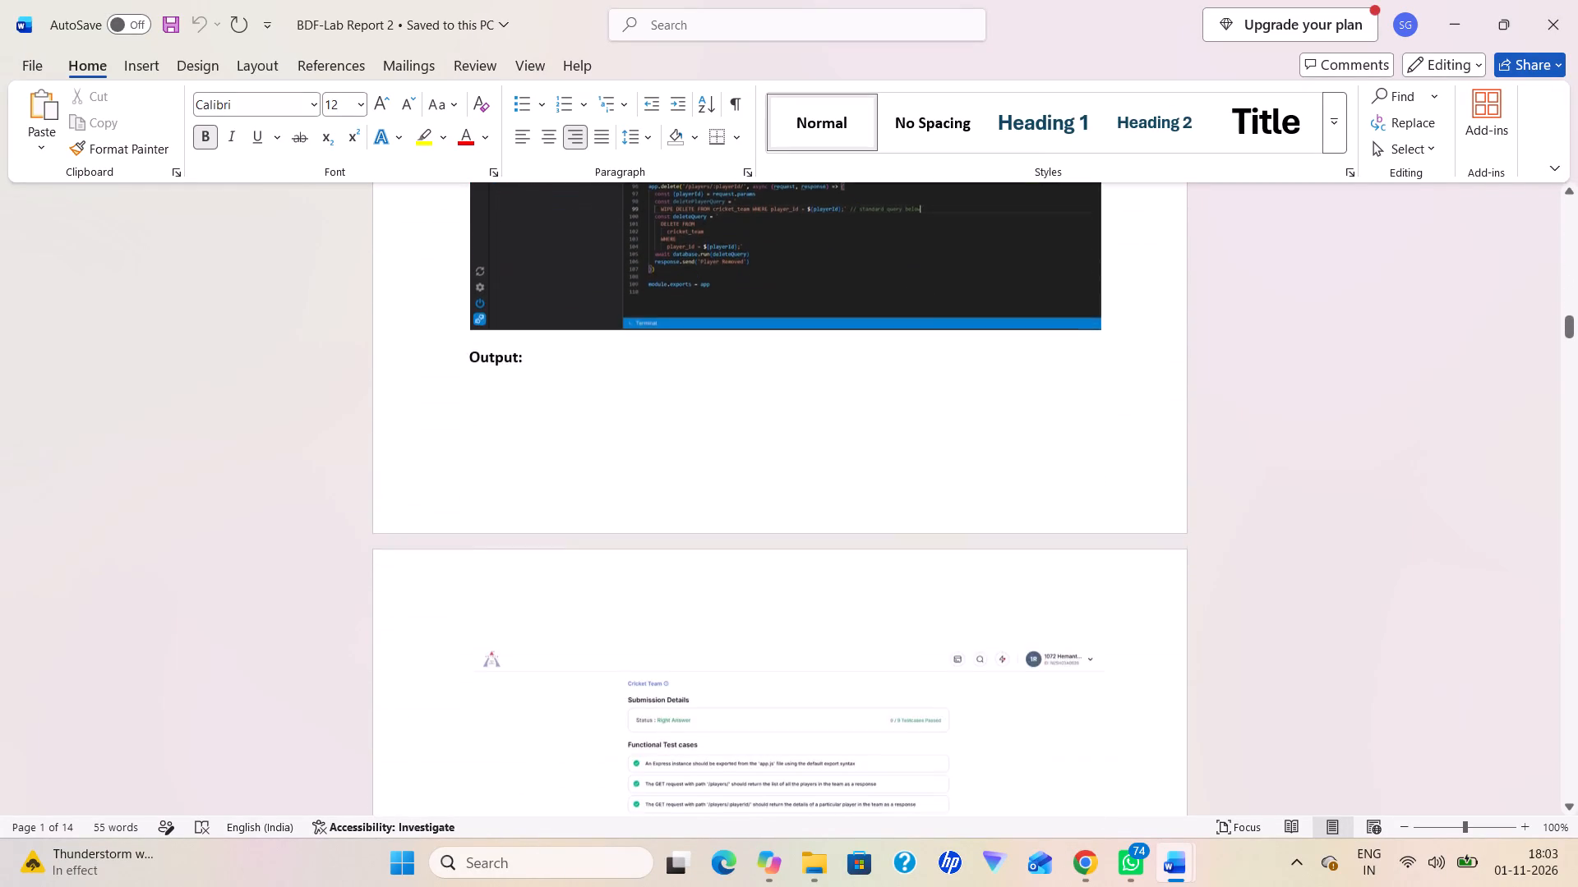
{"action": "scroll", "coordinate": [903, 478], "scroll_direction": "down", "scroll_amount": 6}
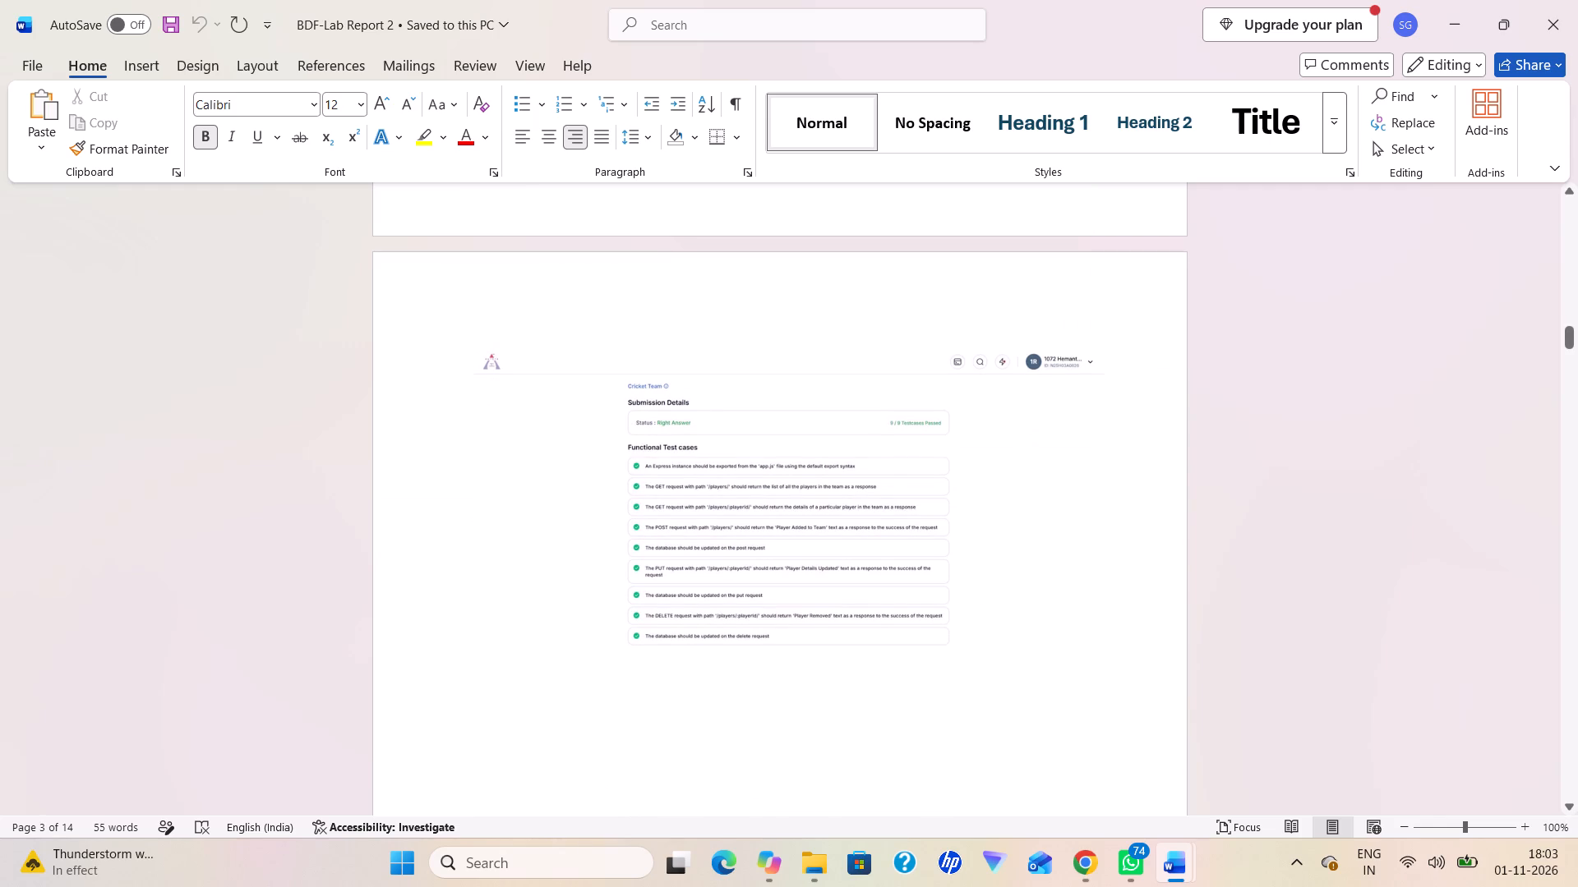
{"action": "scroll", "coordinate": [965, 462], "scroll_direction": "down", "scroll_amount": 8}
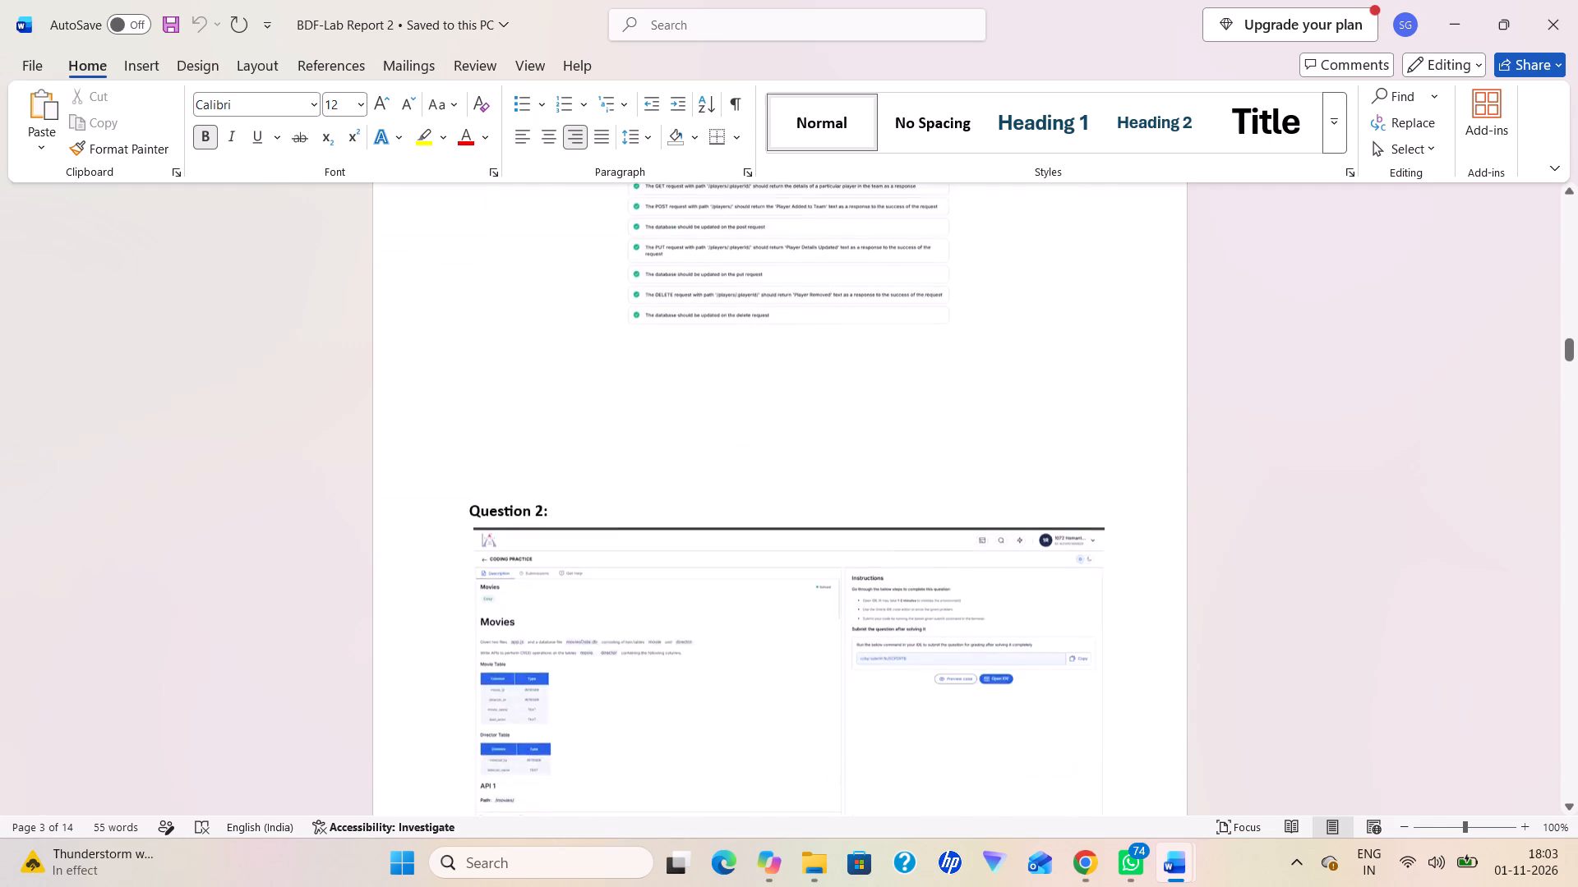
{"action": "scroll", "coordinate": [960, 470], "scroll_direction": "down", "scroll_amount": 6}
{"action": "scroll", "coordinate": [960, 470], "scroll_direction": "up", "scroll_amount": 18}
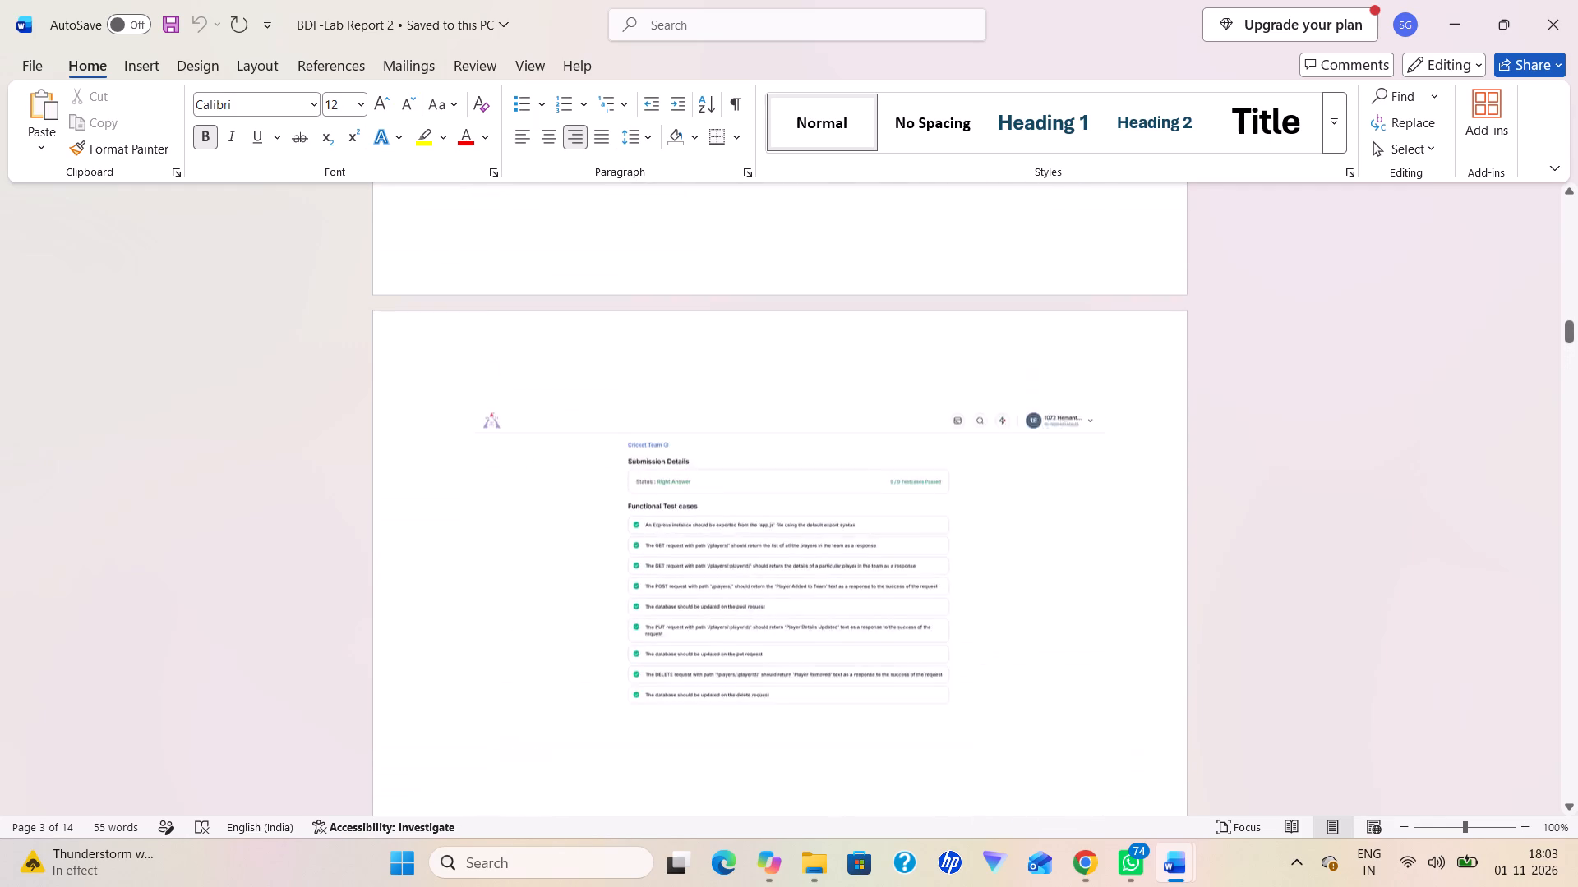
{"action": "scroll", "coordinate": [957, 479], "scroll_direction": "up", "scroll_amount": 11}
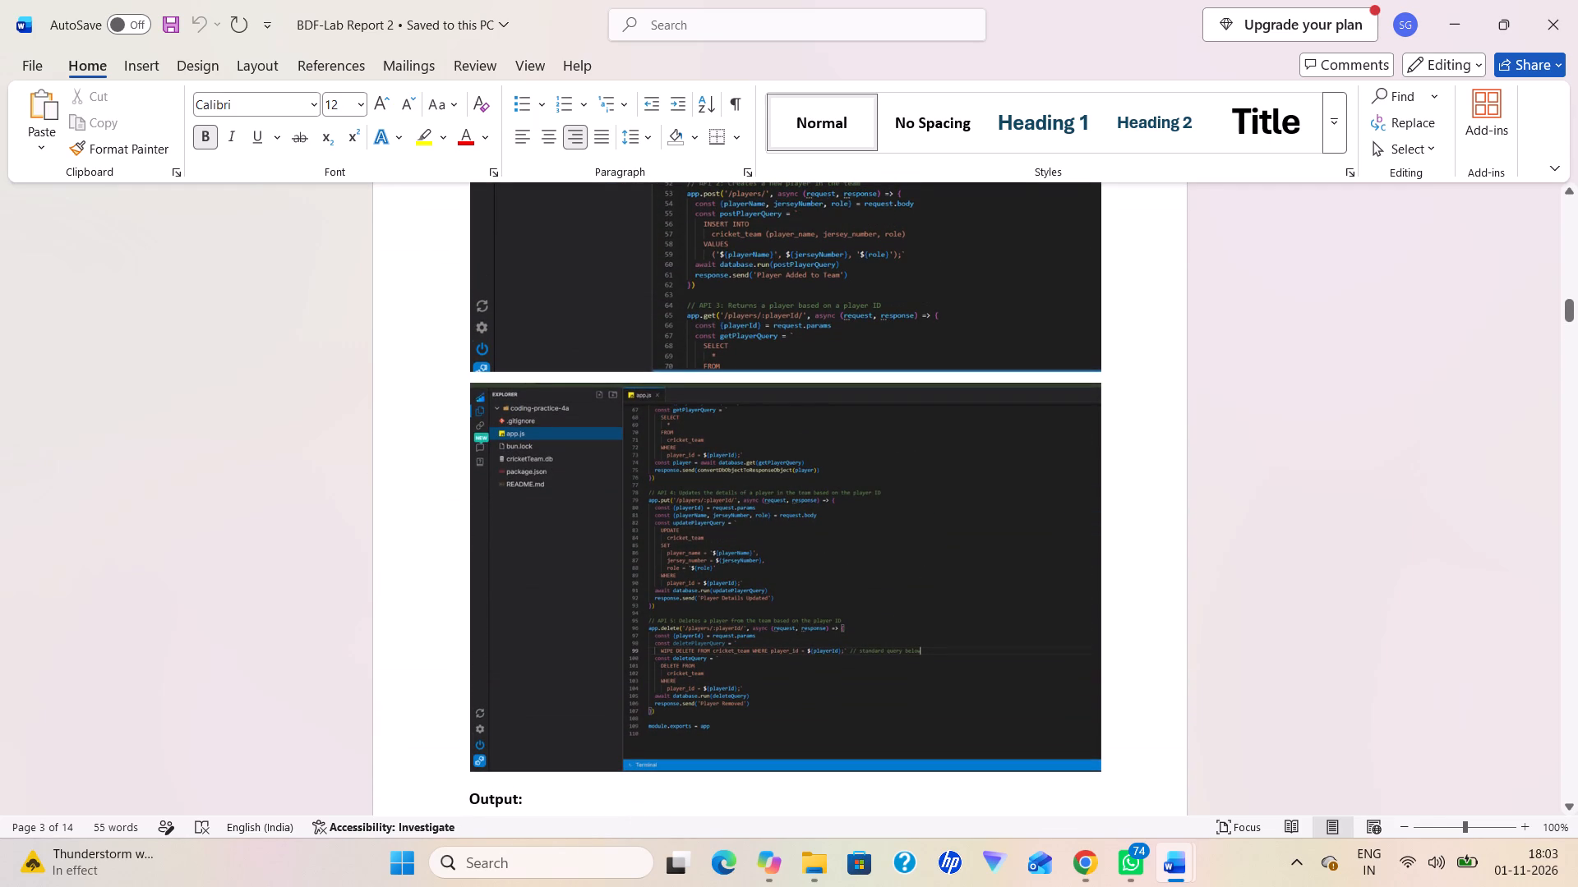
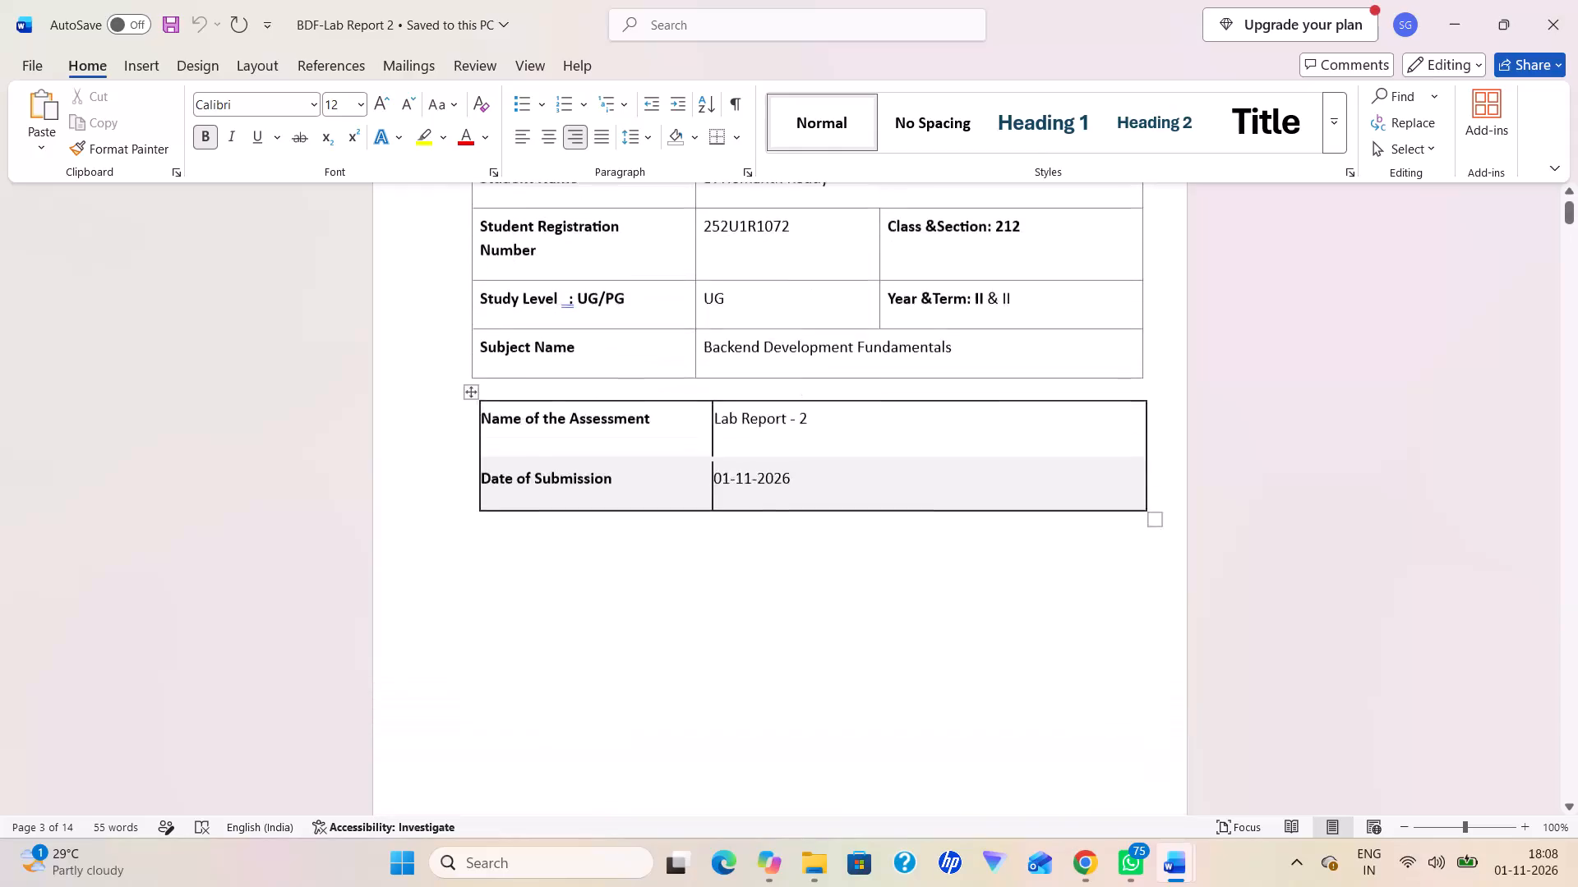
Clear the existing name from the Student Name cell of the cover table.
{"action": "scroll", "coordinate": [593, 480], "scroll_direction": "down", "scroll_amount": 7}
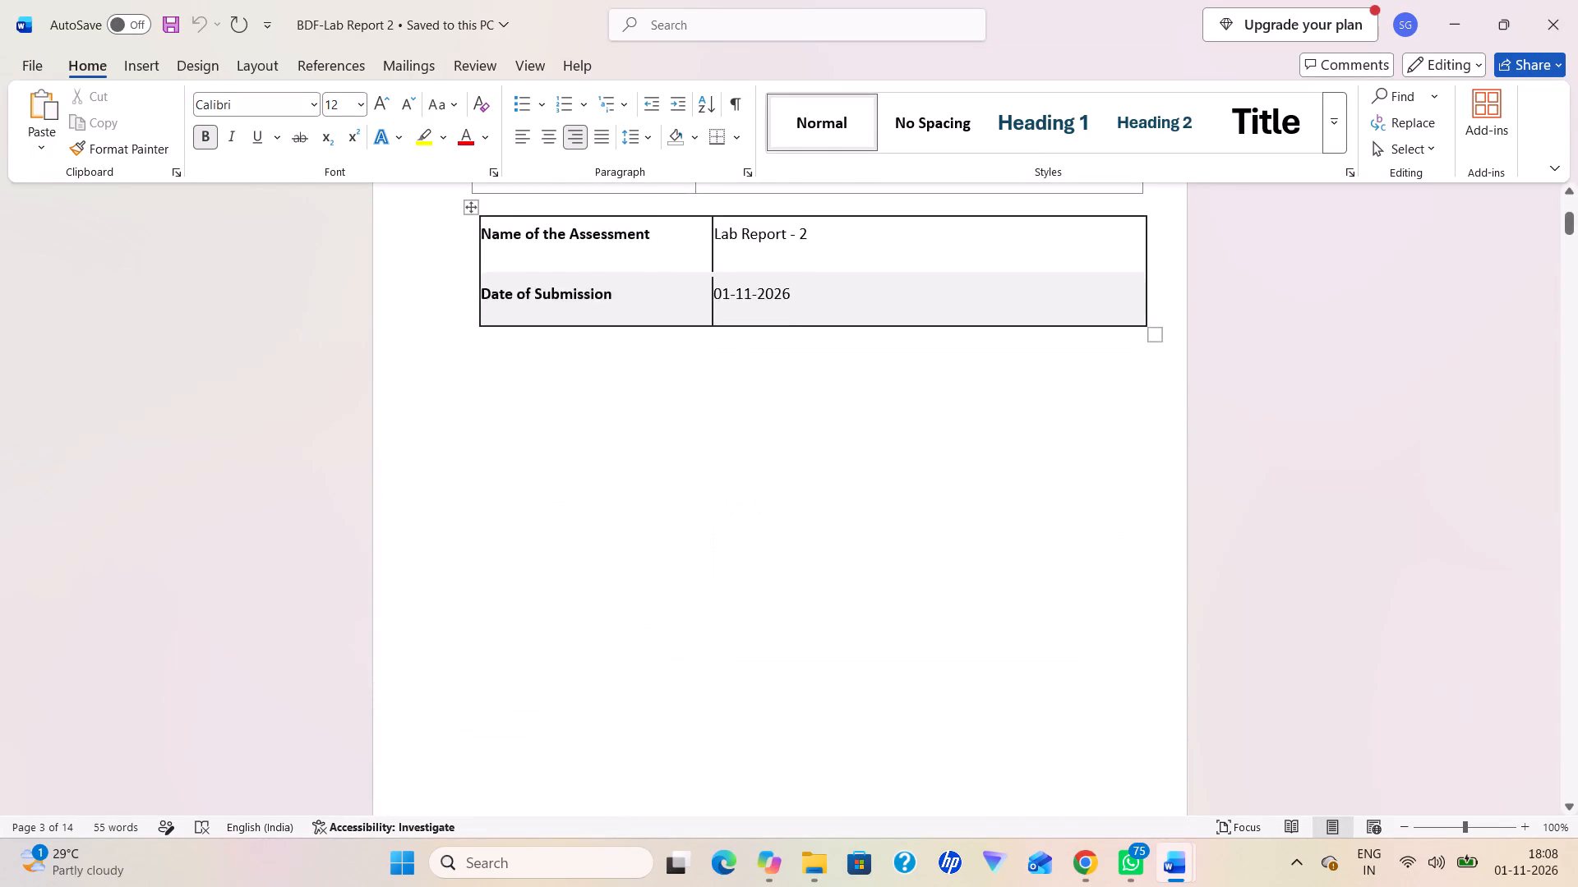
{"action": "scroll", "coordinate": [678, 489], "scroll_direction": "up", "scroll_amount": 7}
{"action": "left_click_drag", "start_coordinate": [879, 355], "coordinate": [739, 338]}
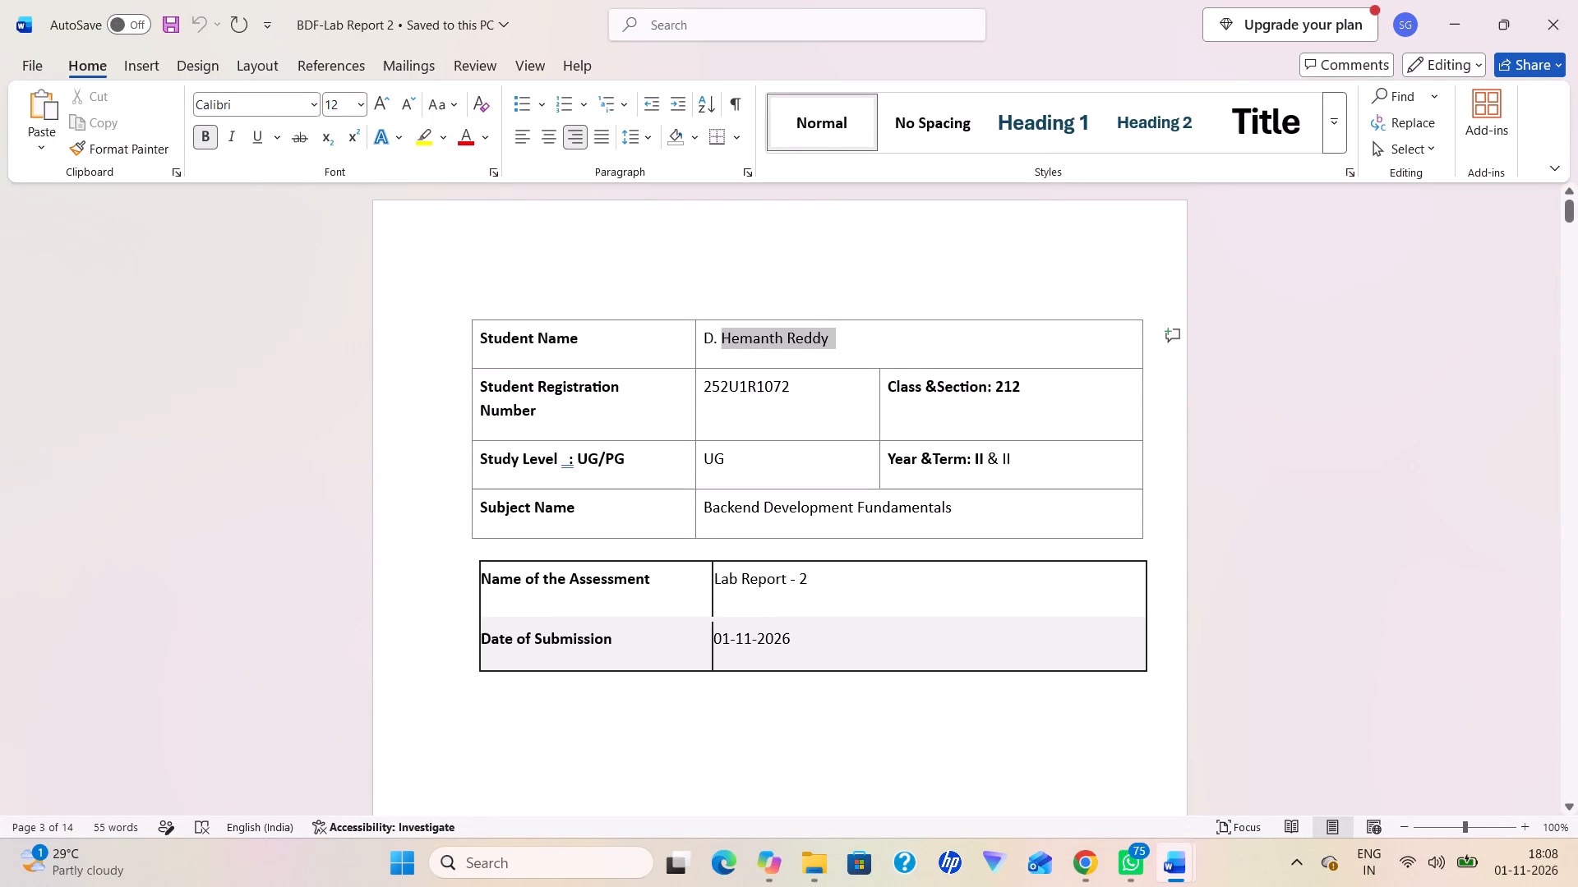
{"action": "left_click_drag", "start_coordinate": [739, 338], "coordinate": [699, 336]}
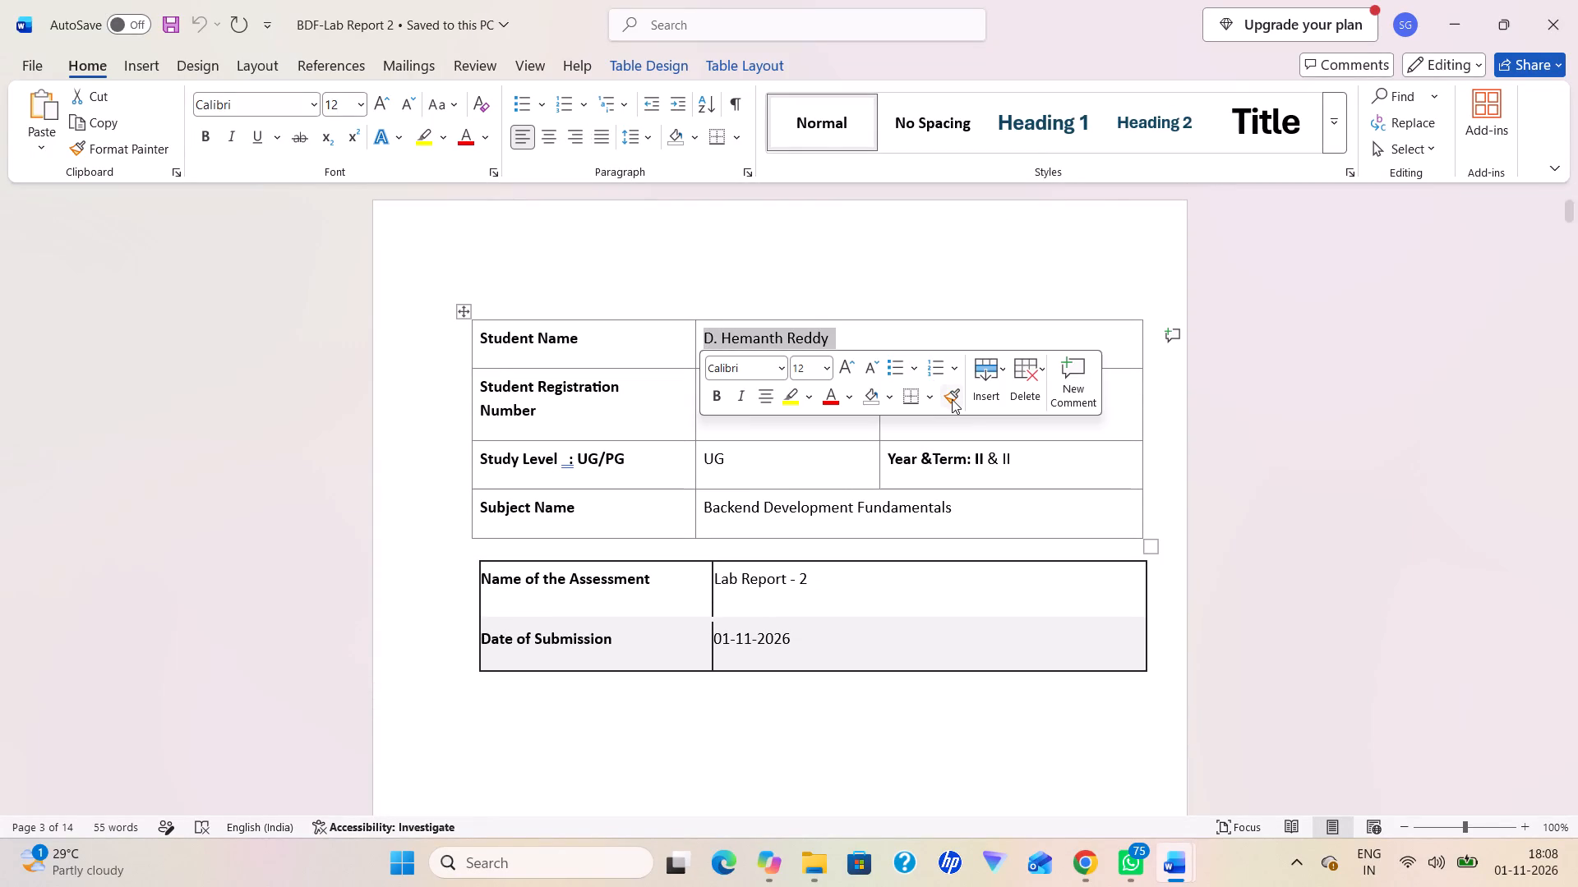
{"action": "key", "text": "BackSpace"}
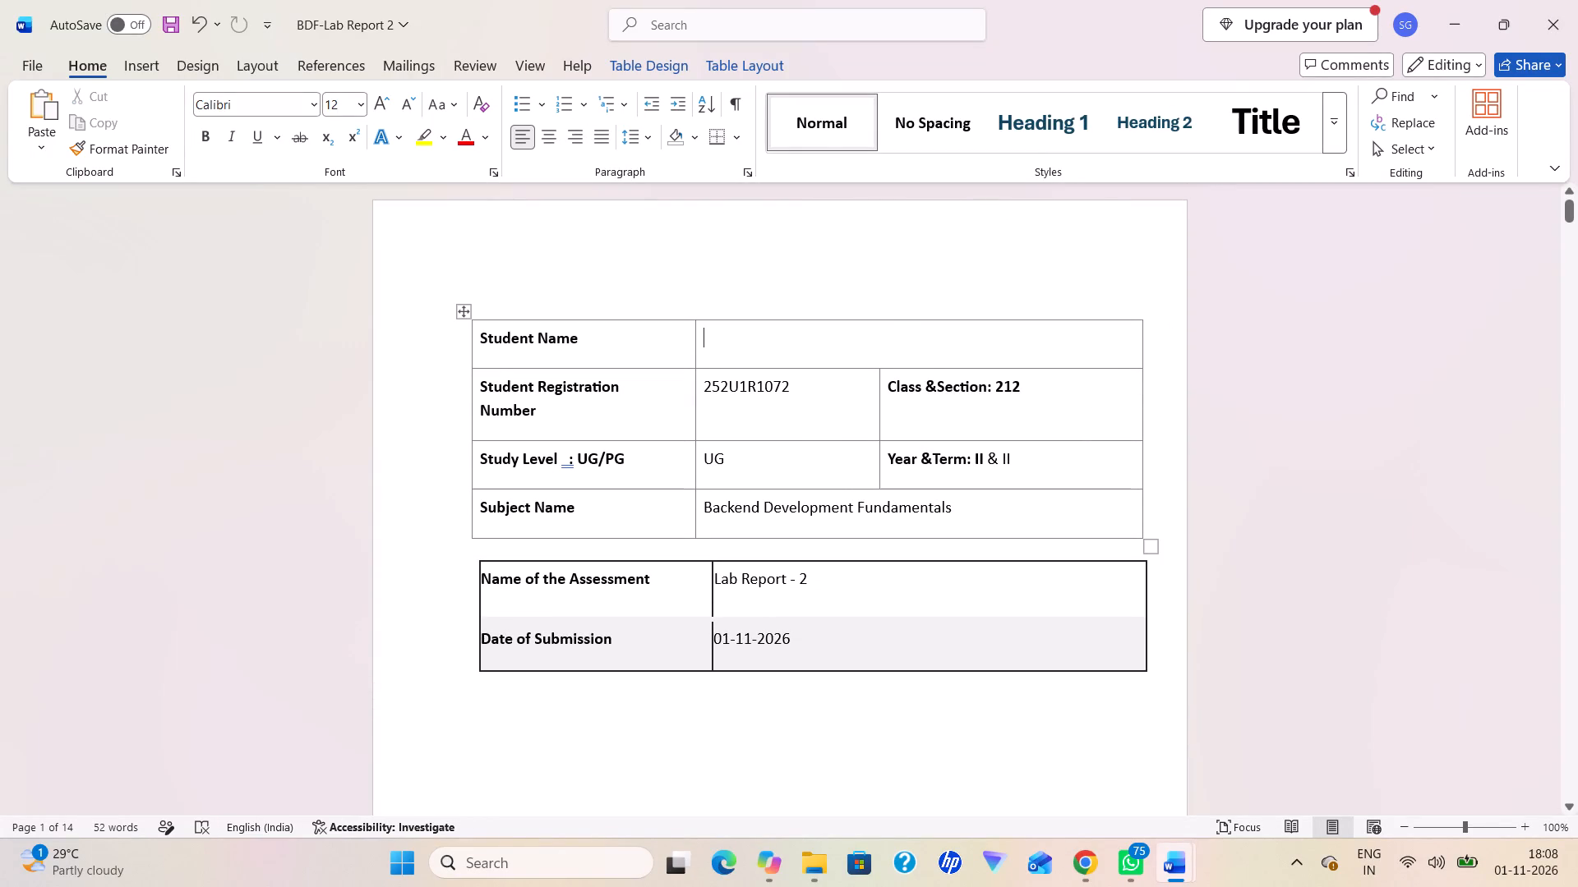
Replace the last two digits of the student registration number in the cover table with the new student's digits.
{"action": "left_click", "coordinate": [793, 370]}
{"action": "left_click", "coordinate": [799, 379]}
{"action": "key", "text": "BackSpace"}
{"action": "key", "text": "BackSpace"}
{"action": "key", "text": "BackSpace"}
{"action": "key", "text": "BackSpace"}
{"action": "key", "text": "BackSpace"}
{"action": "type", "text": "93"}
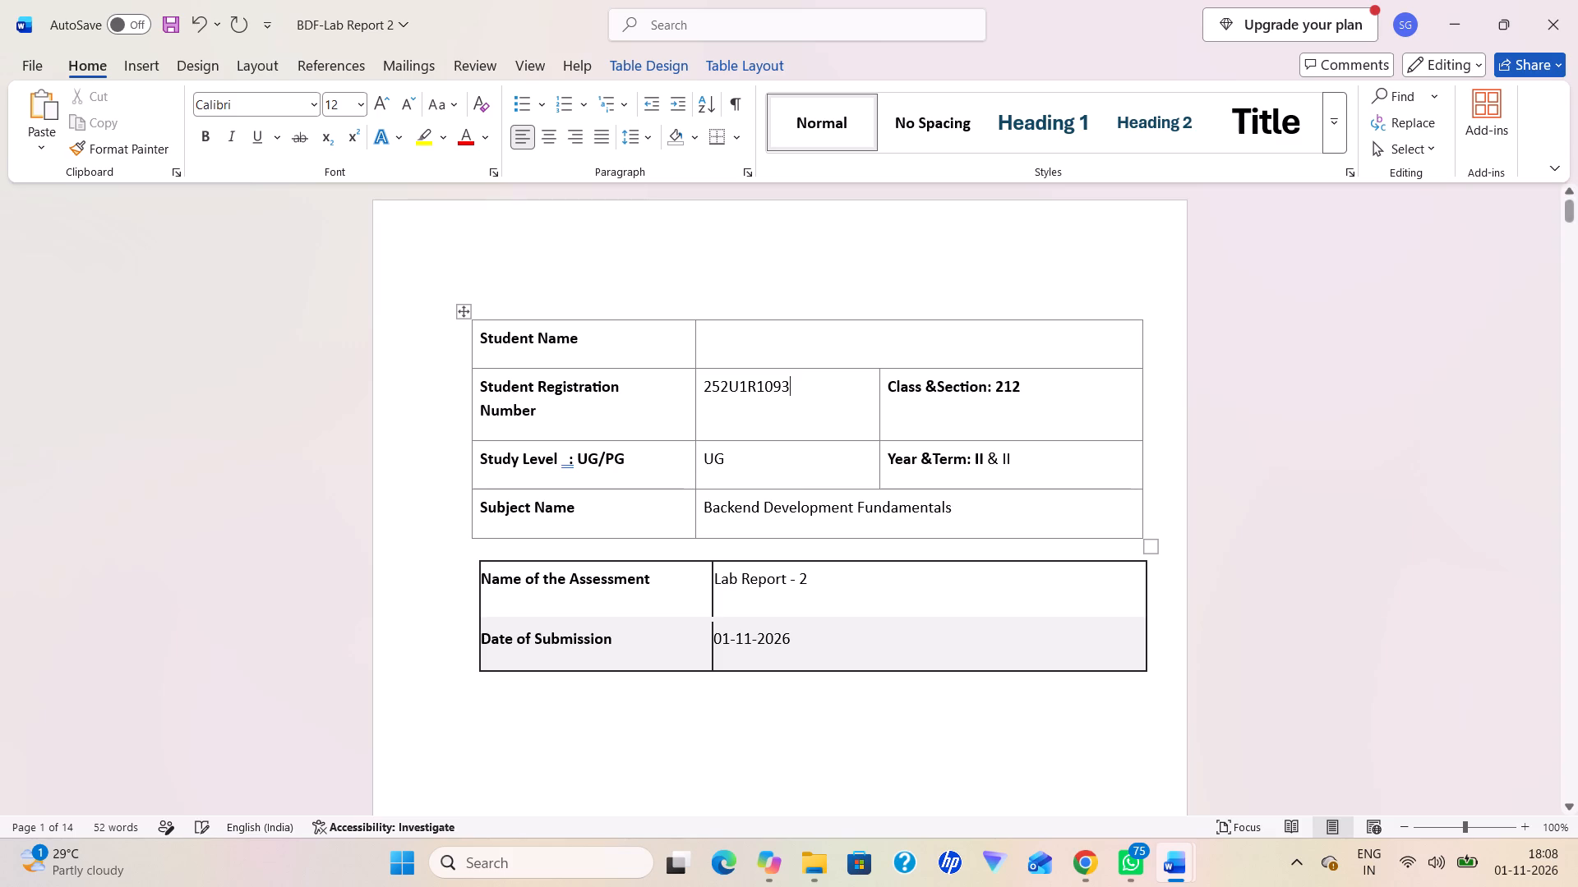
Enter the new student's name in the empty Student Name cell.
{"action": "left_click", "coordinate": [787, 324]}
{"action": "left_click", "coordinate": [786, 355]}
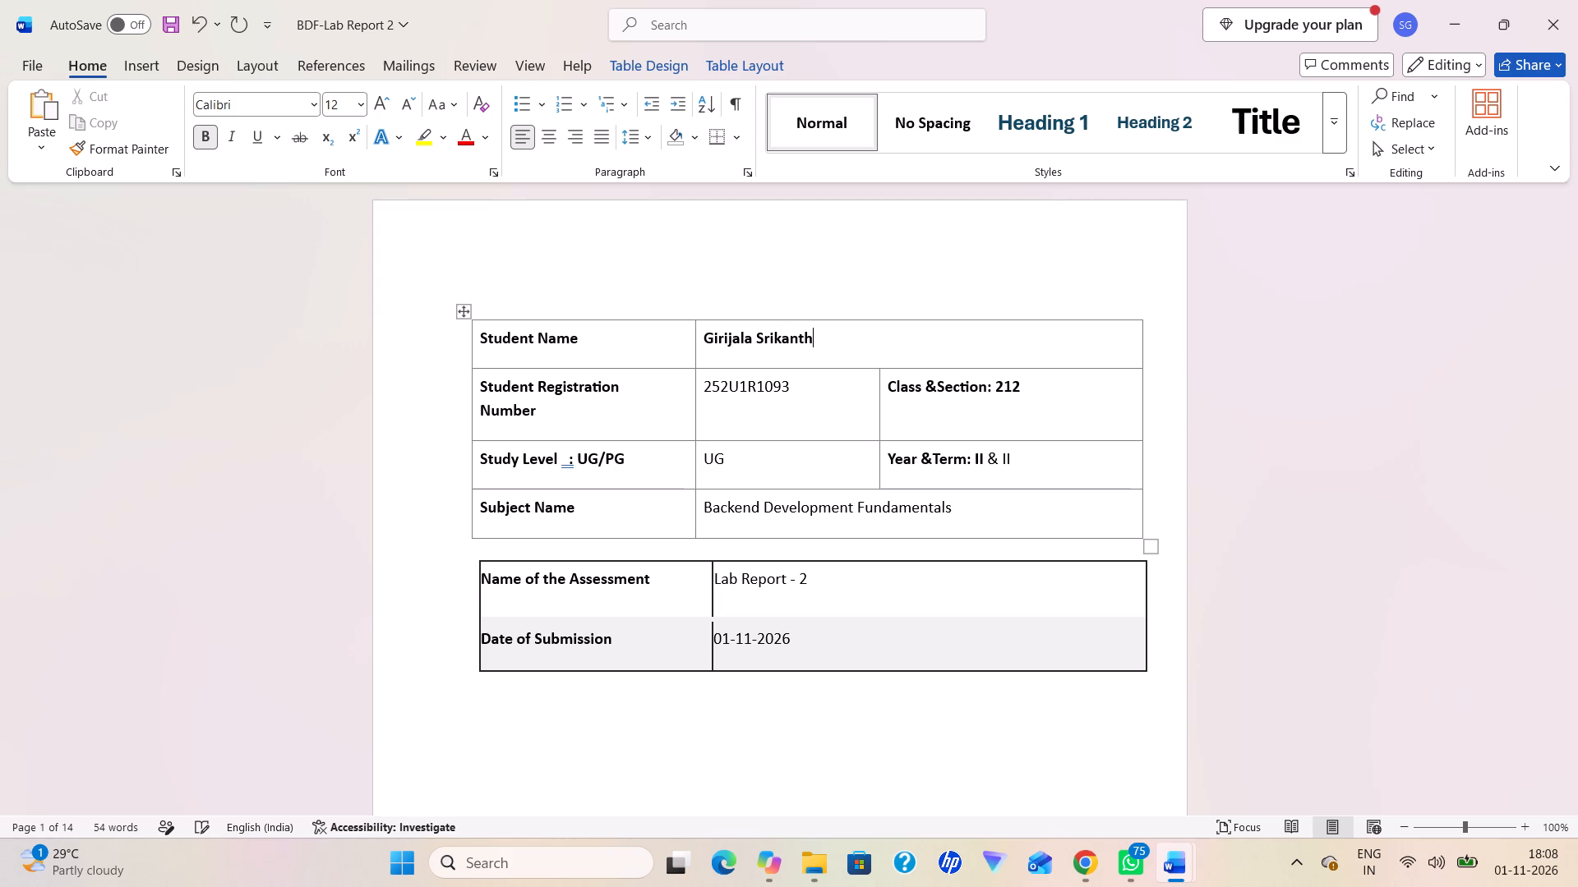
Select the report's Question 1 picture, and in Chrome open the matching Cricket Team question from the SQLite and Database Operations coding practice.
{"action": "scroll", "coordinate": [812, 447], "scroll_direction": "down", "scroll_amount": 3}
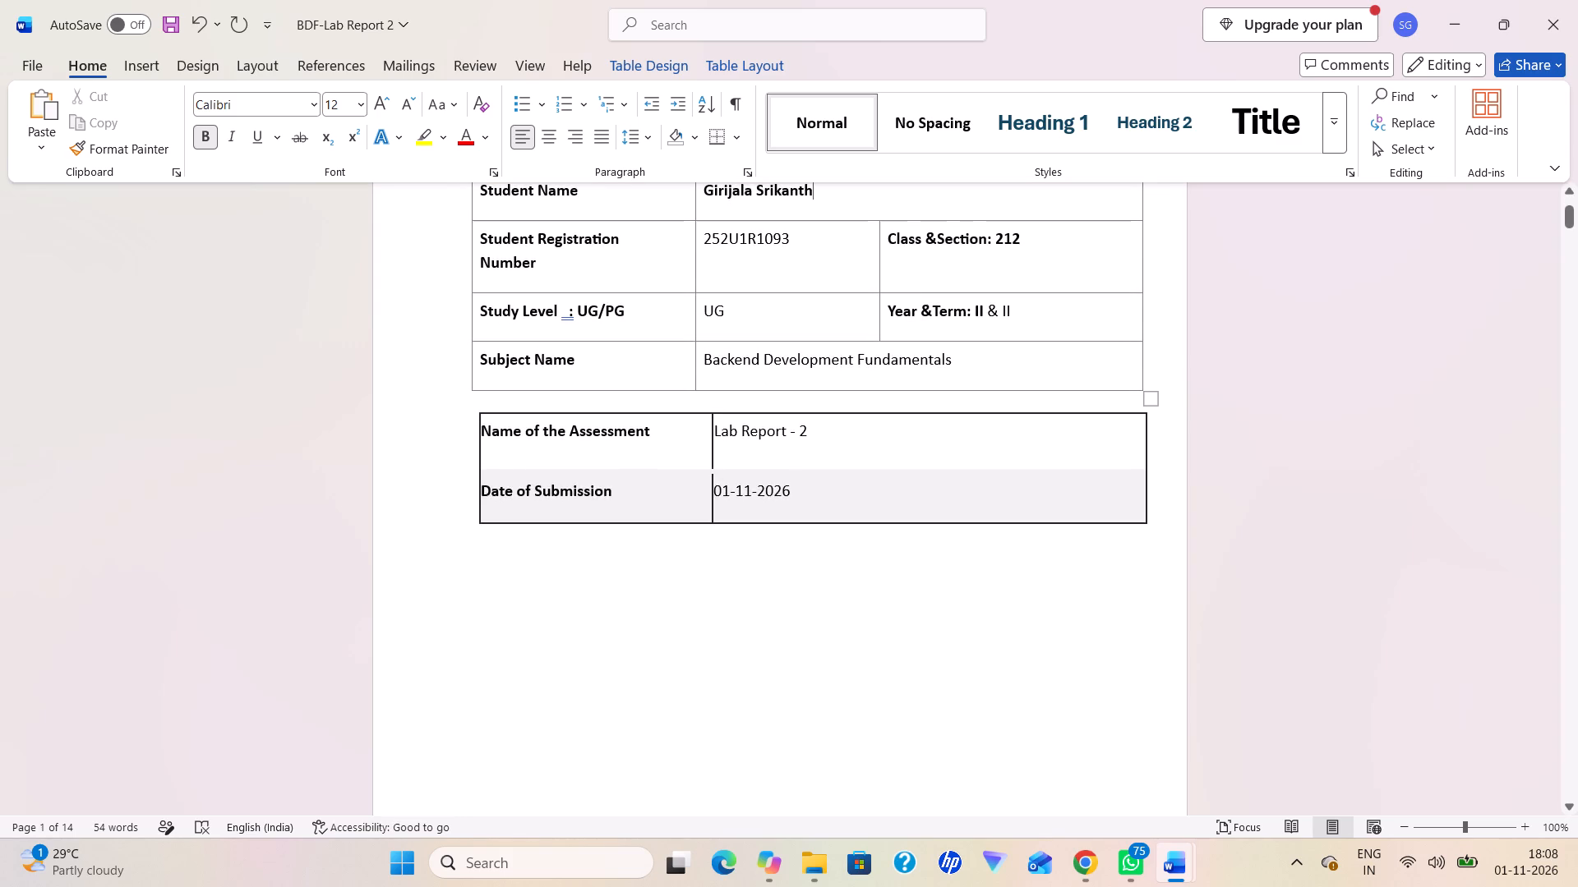
{"action": "scroll", "coordinate": [712, 485], "scroll_direction": "down", "scroll_amount": 20}
{"action": "scroll", "coordinate": [712, 485], "scroll_direction": "down", "scroll_amount": 3}
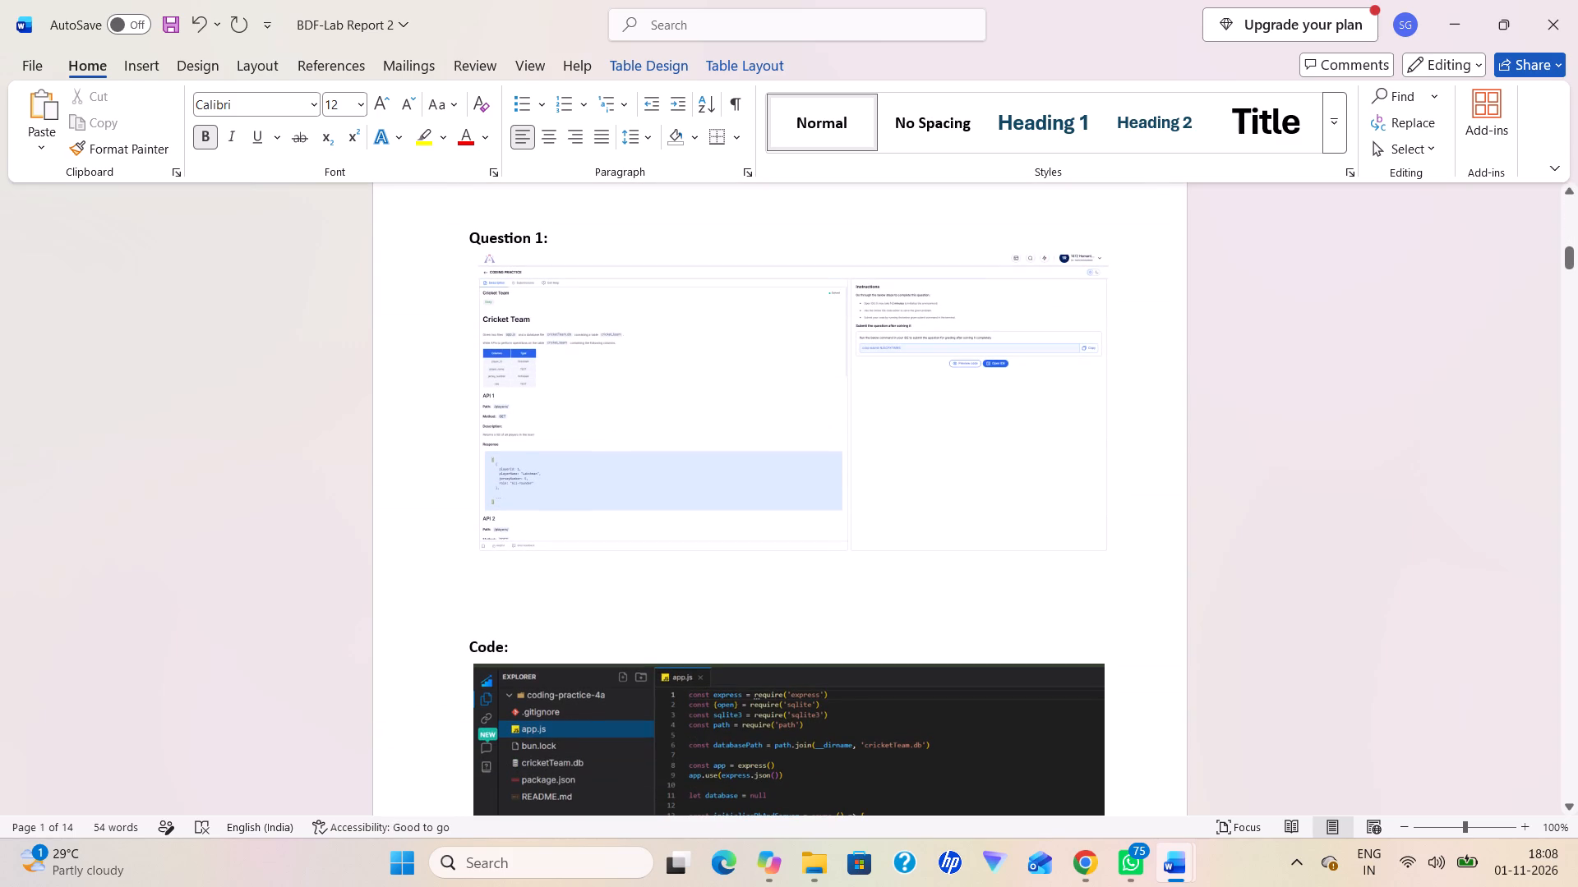
{"action": "left_click", "coordinate": [759, 450]}
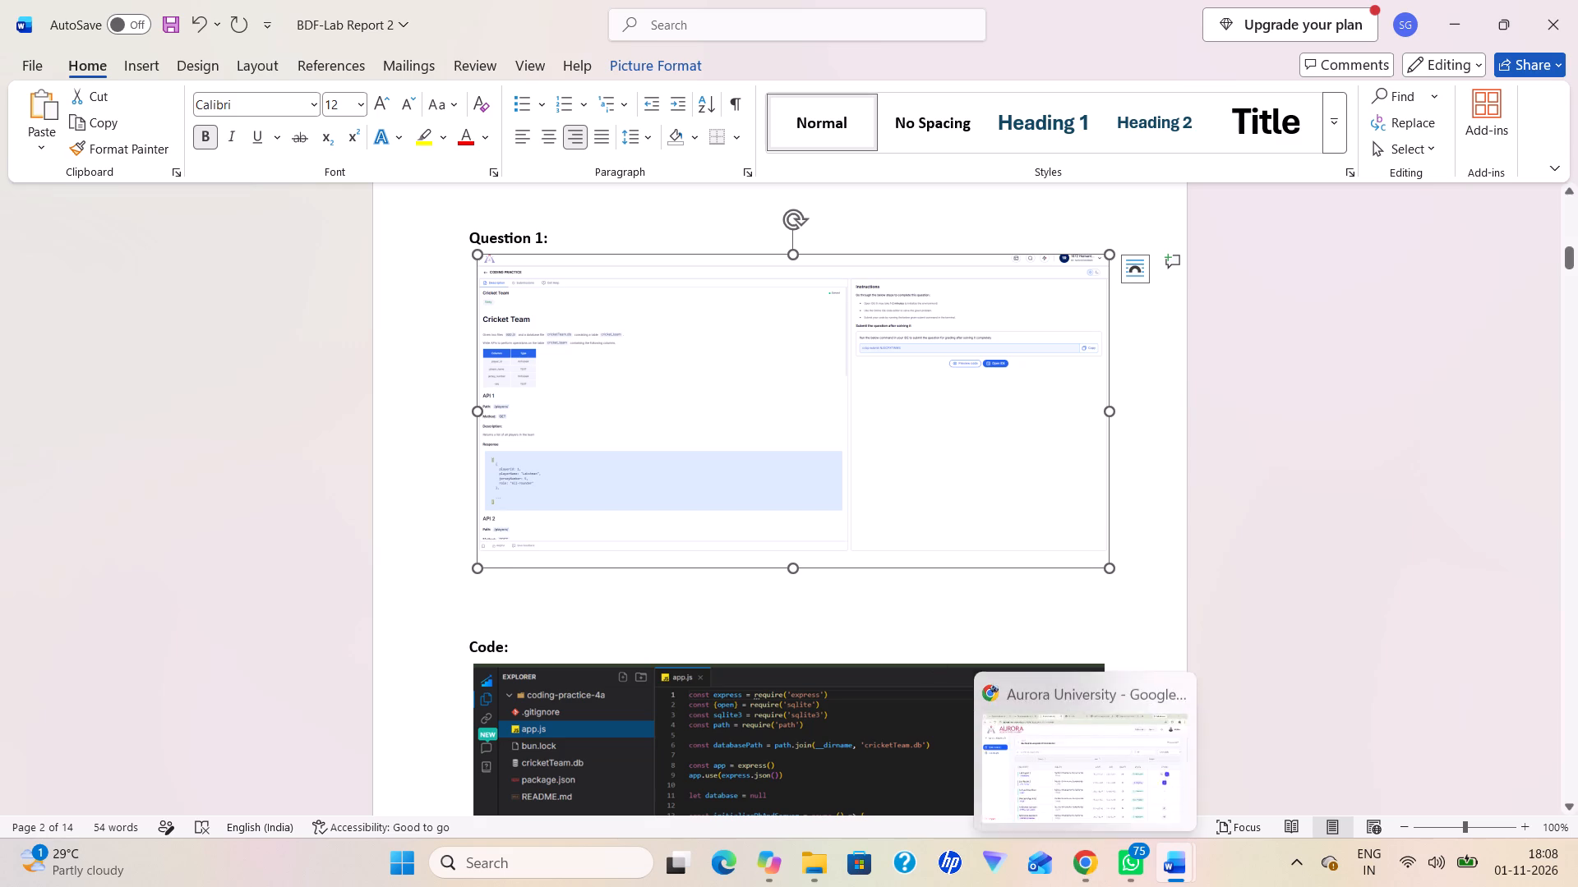
{"action": "left_click", "coordinate": [1069, 866]}
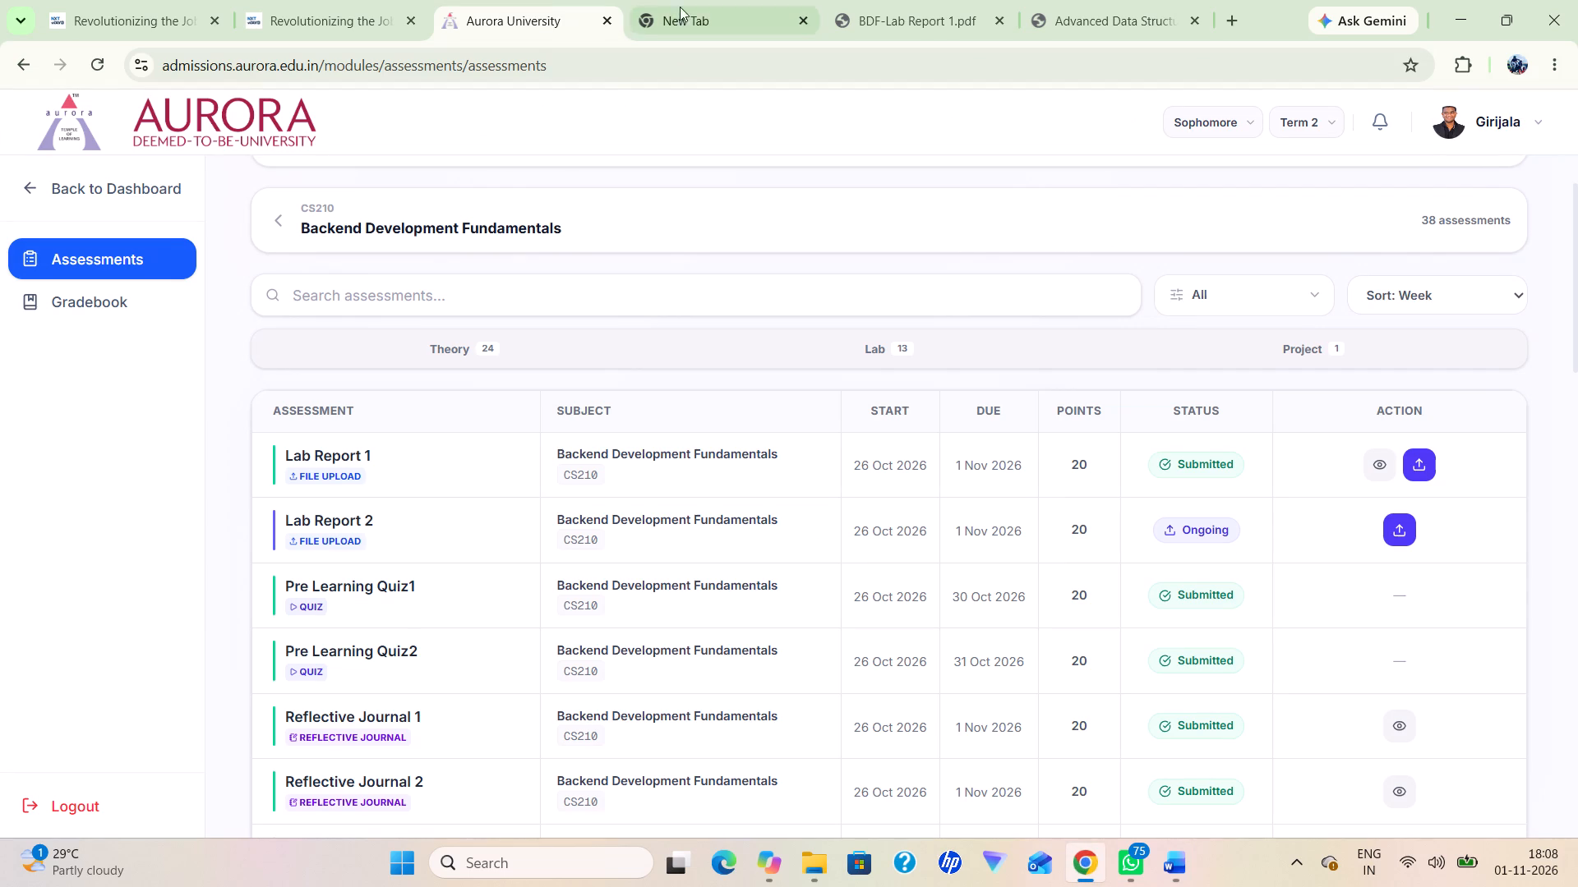
{"action": "left_click", "coordinate": [211, 0]}
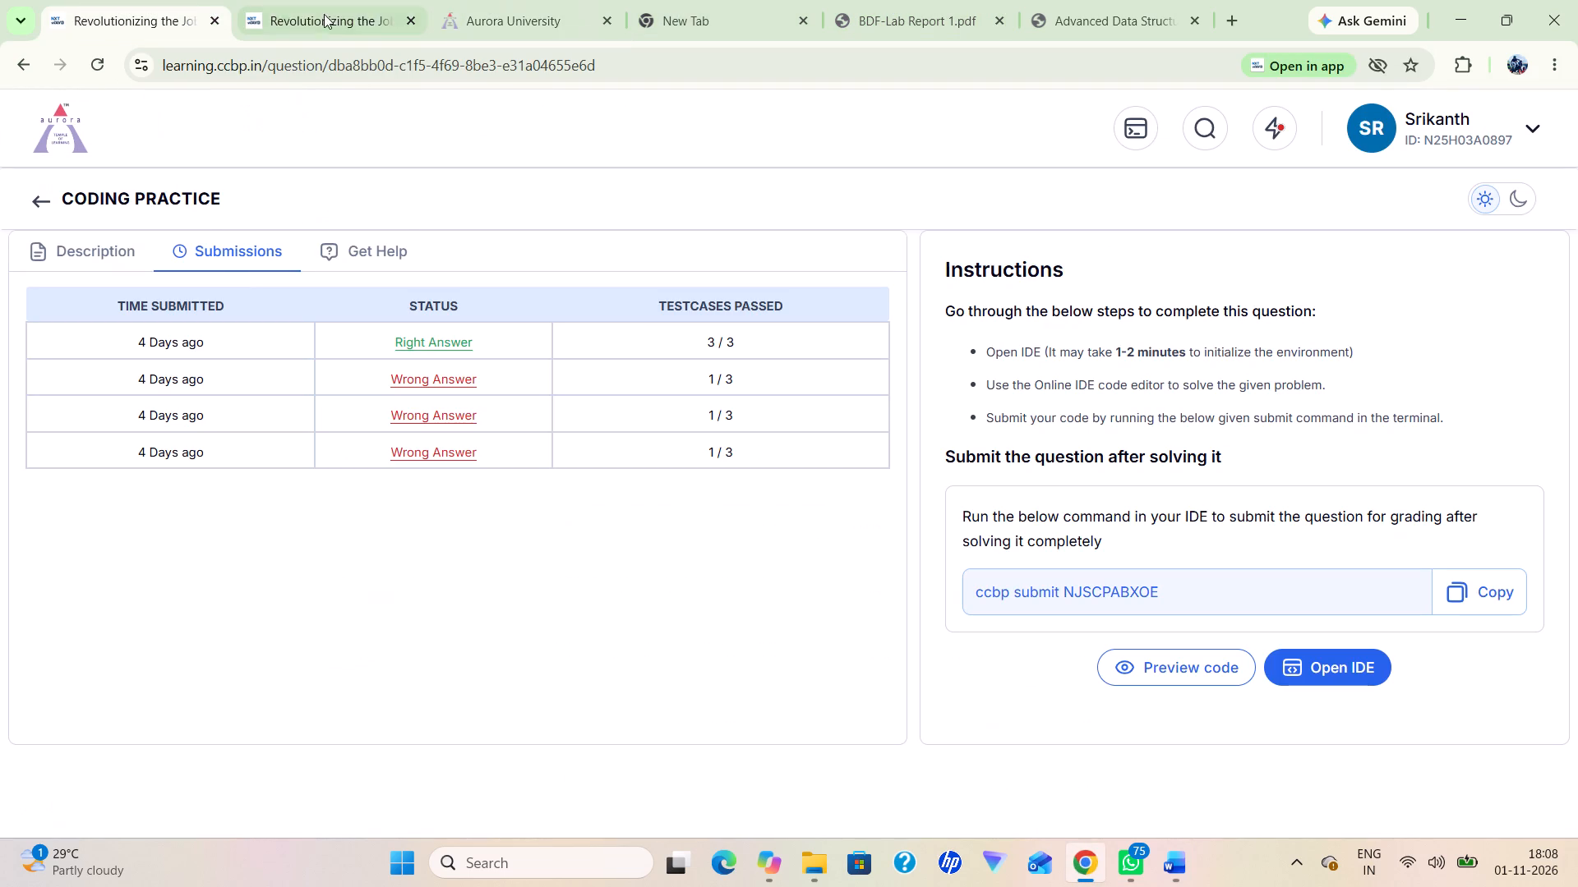
{"action": "left_click", "coordinate": [366, 0]}
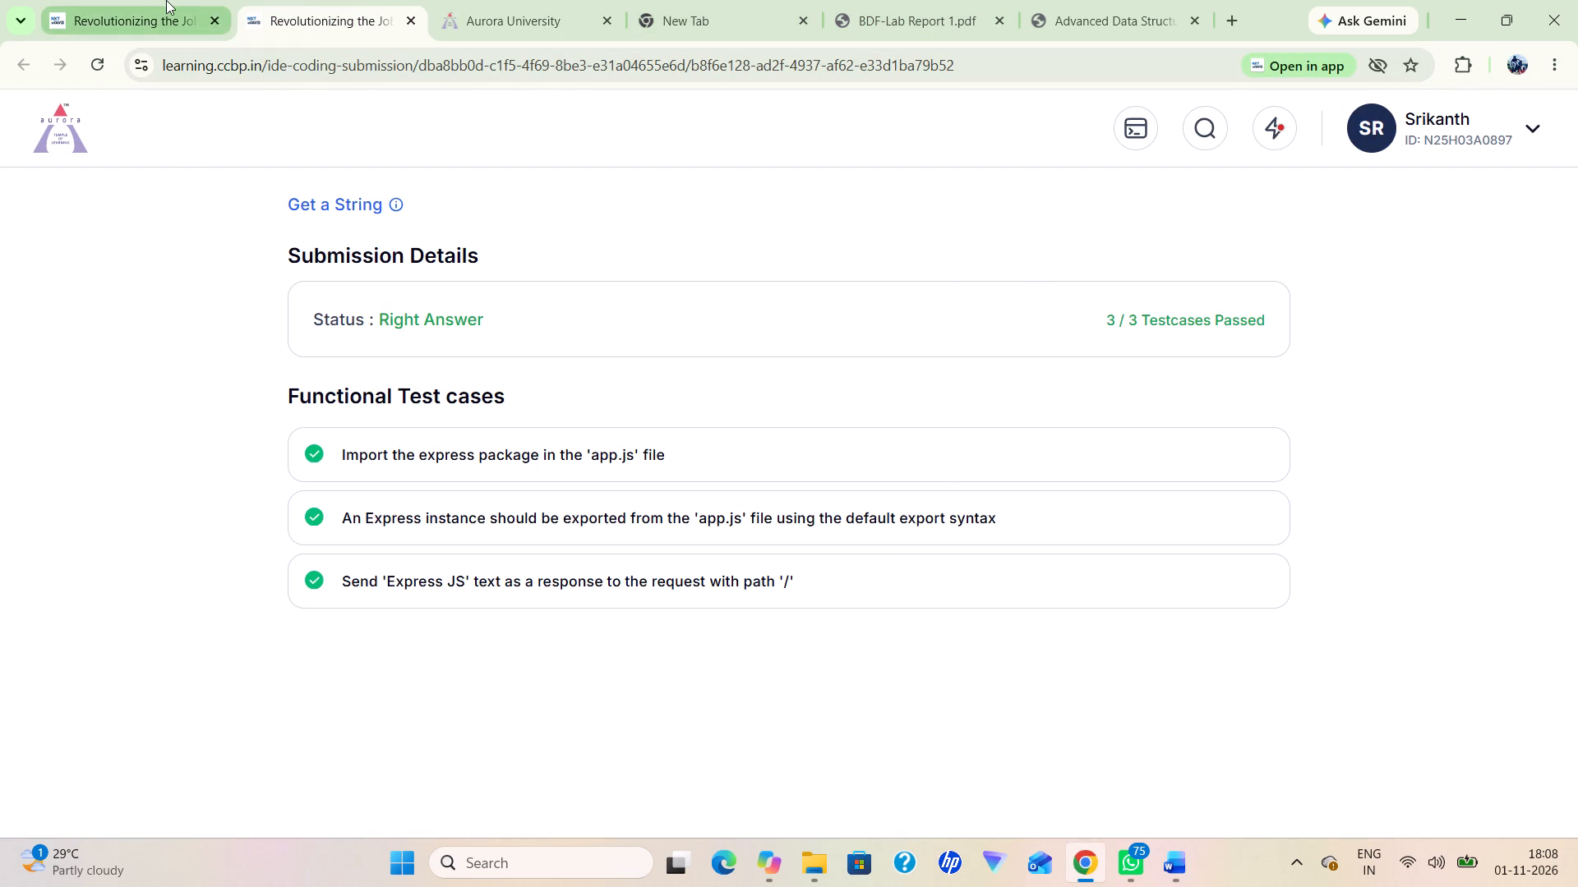
{"action": "left_click", "coordinate": [163, 0]}
{"action": "left_click", "coordinate": [47, 204]}
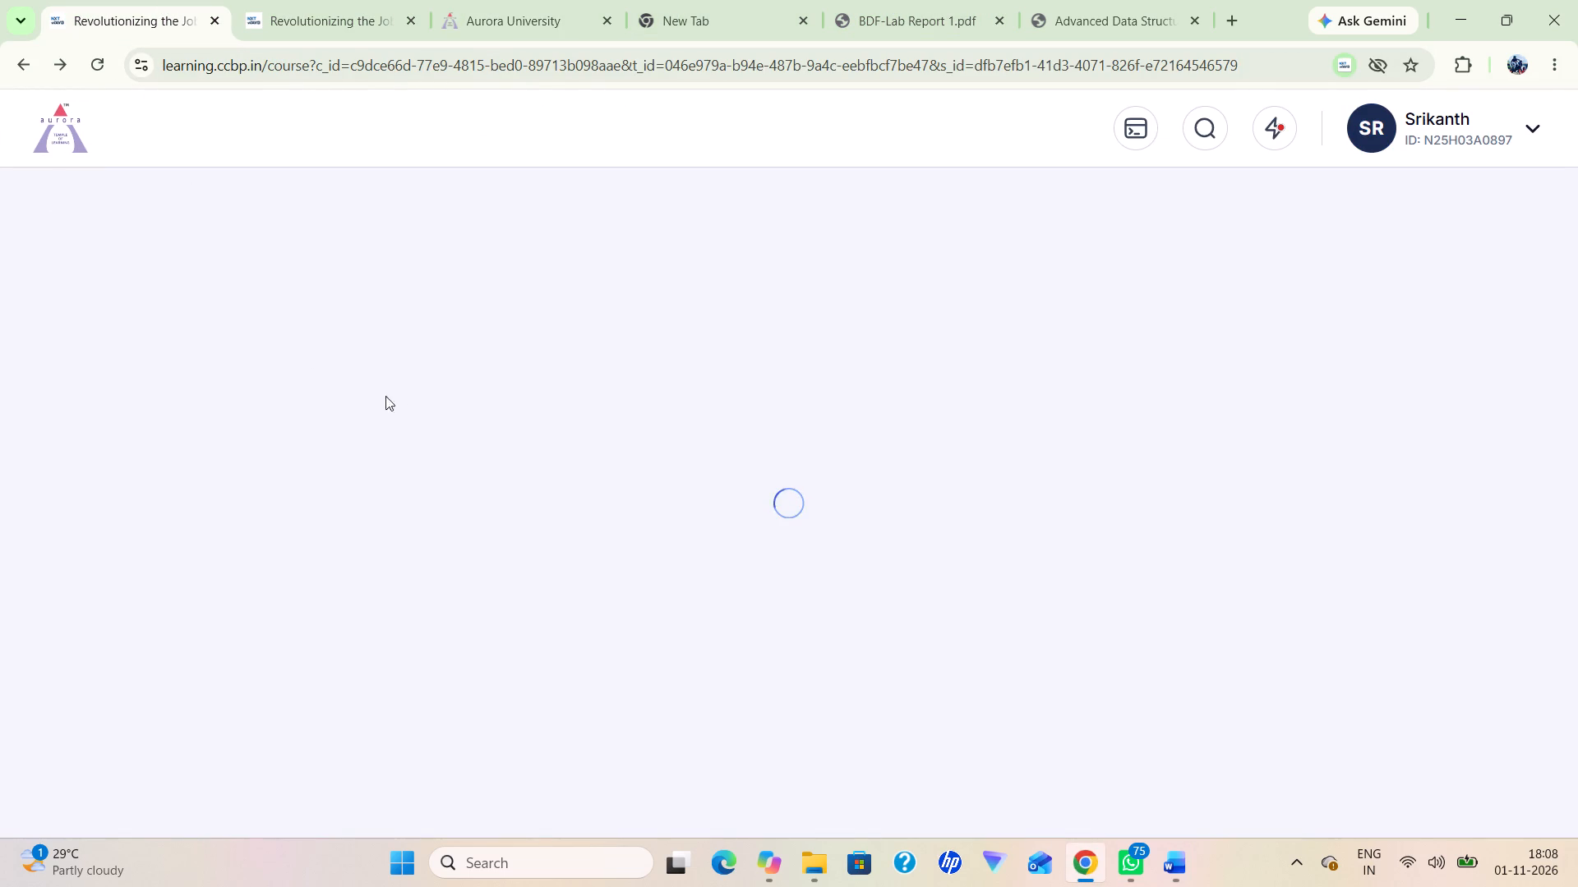
{"action": "left_click", "coordinate": [183, 655]}
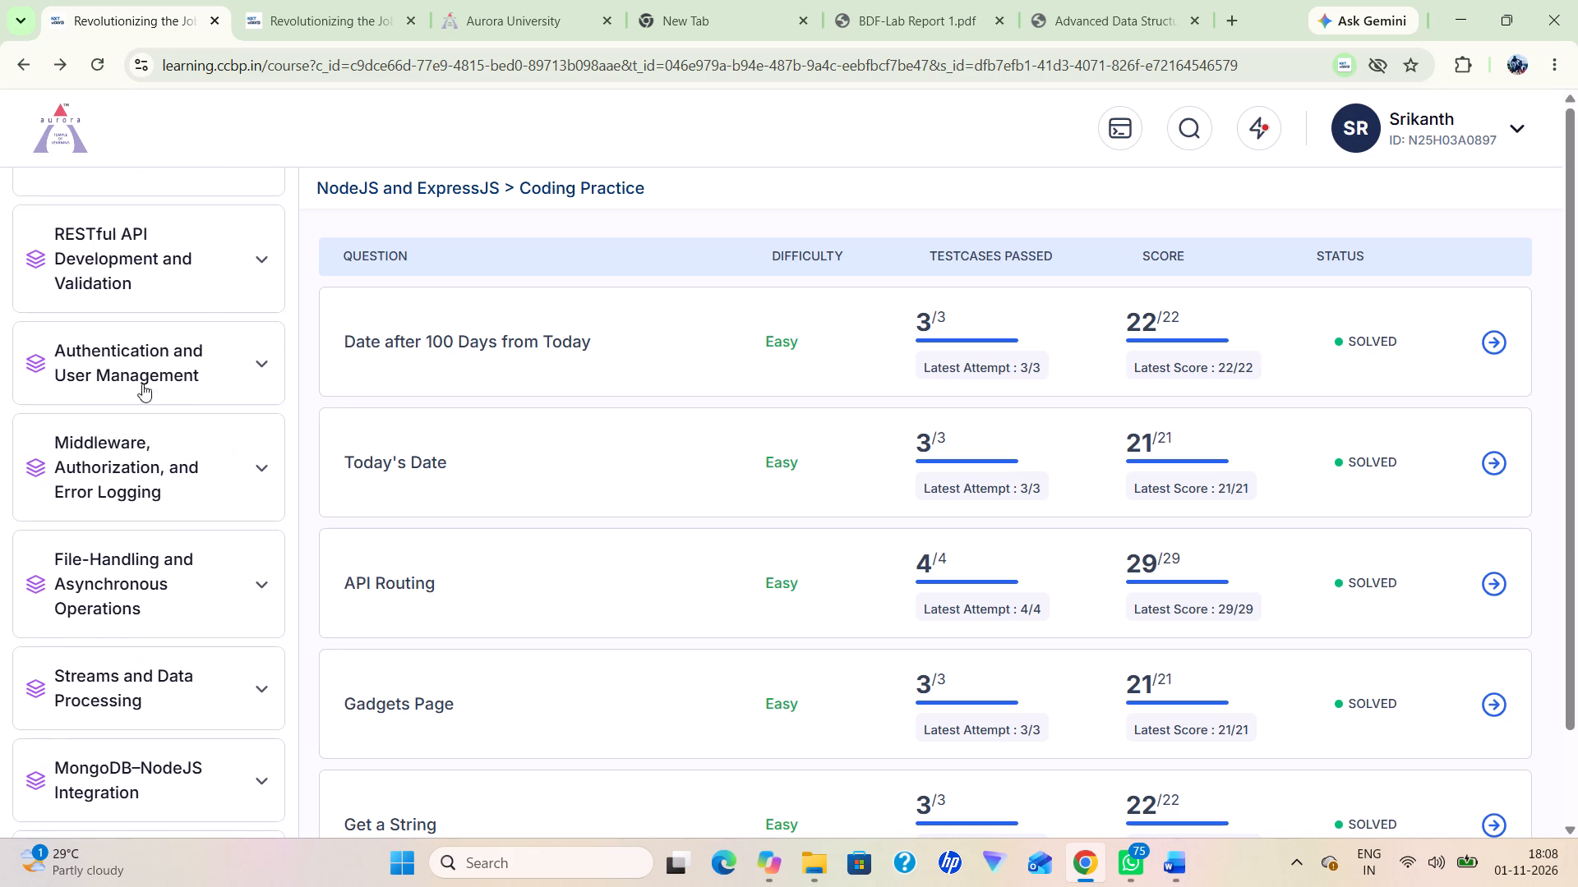
{"action": "scroll", "coordinate": [143, 287], "scroll_direction": "up", "scroll_amount": 4}
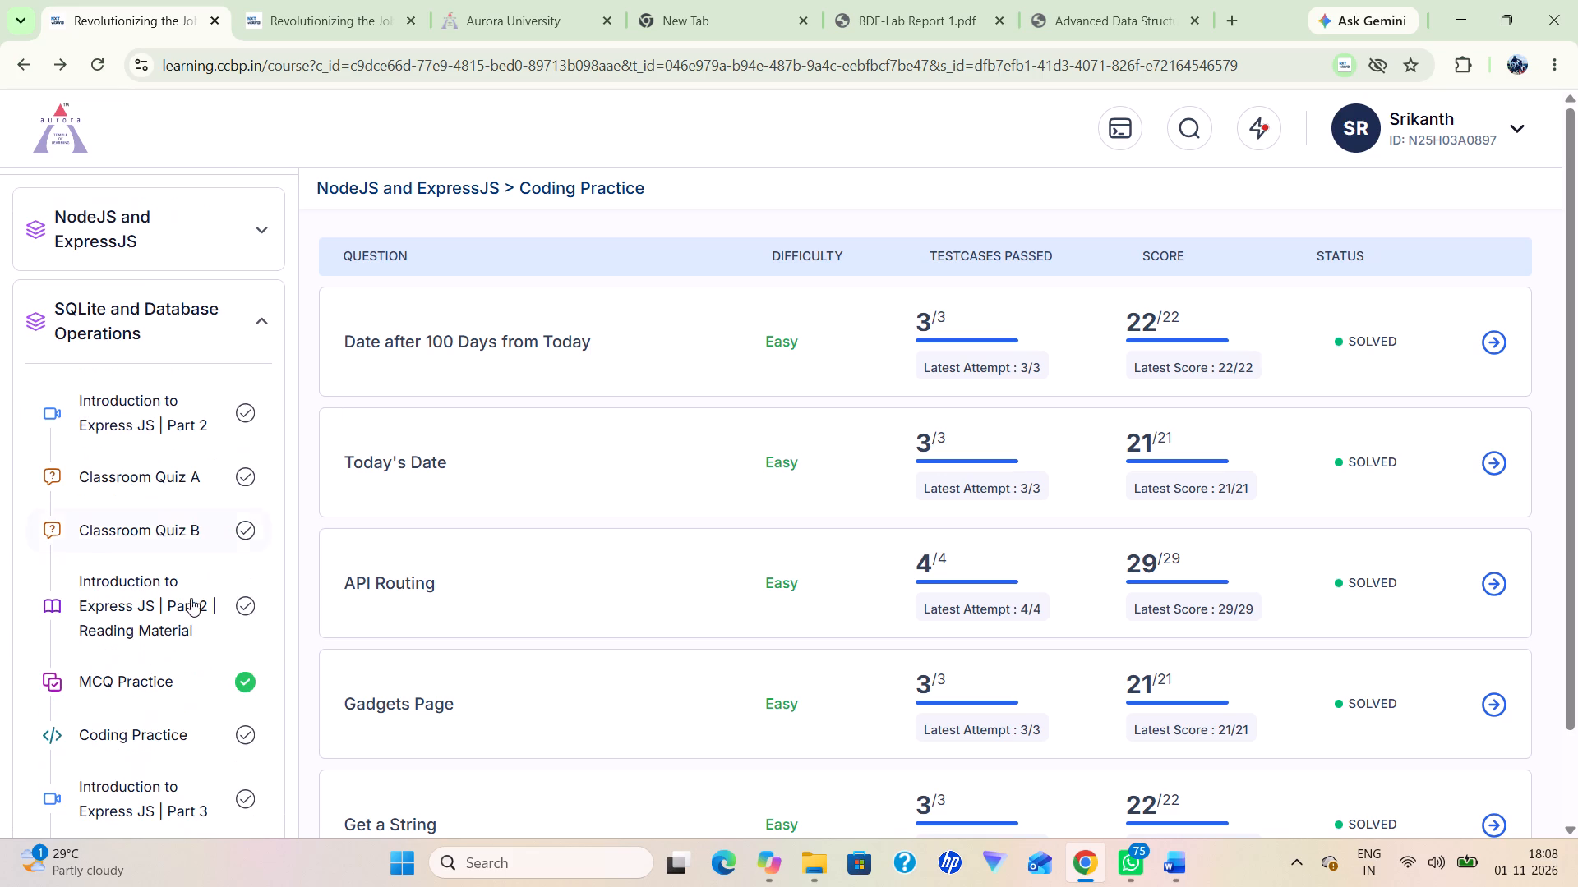
{"action": "left_click", "coordinate": [194, 724]}
{"action": "left_click", "coordinate": [472, 338]}
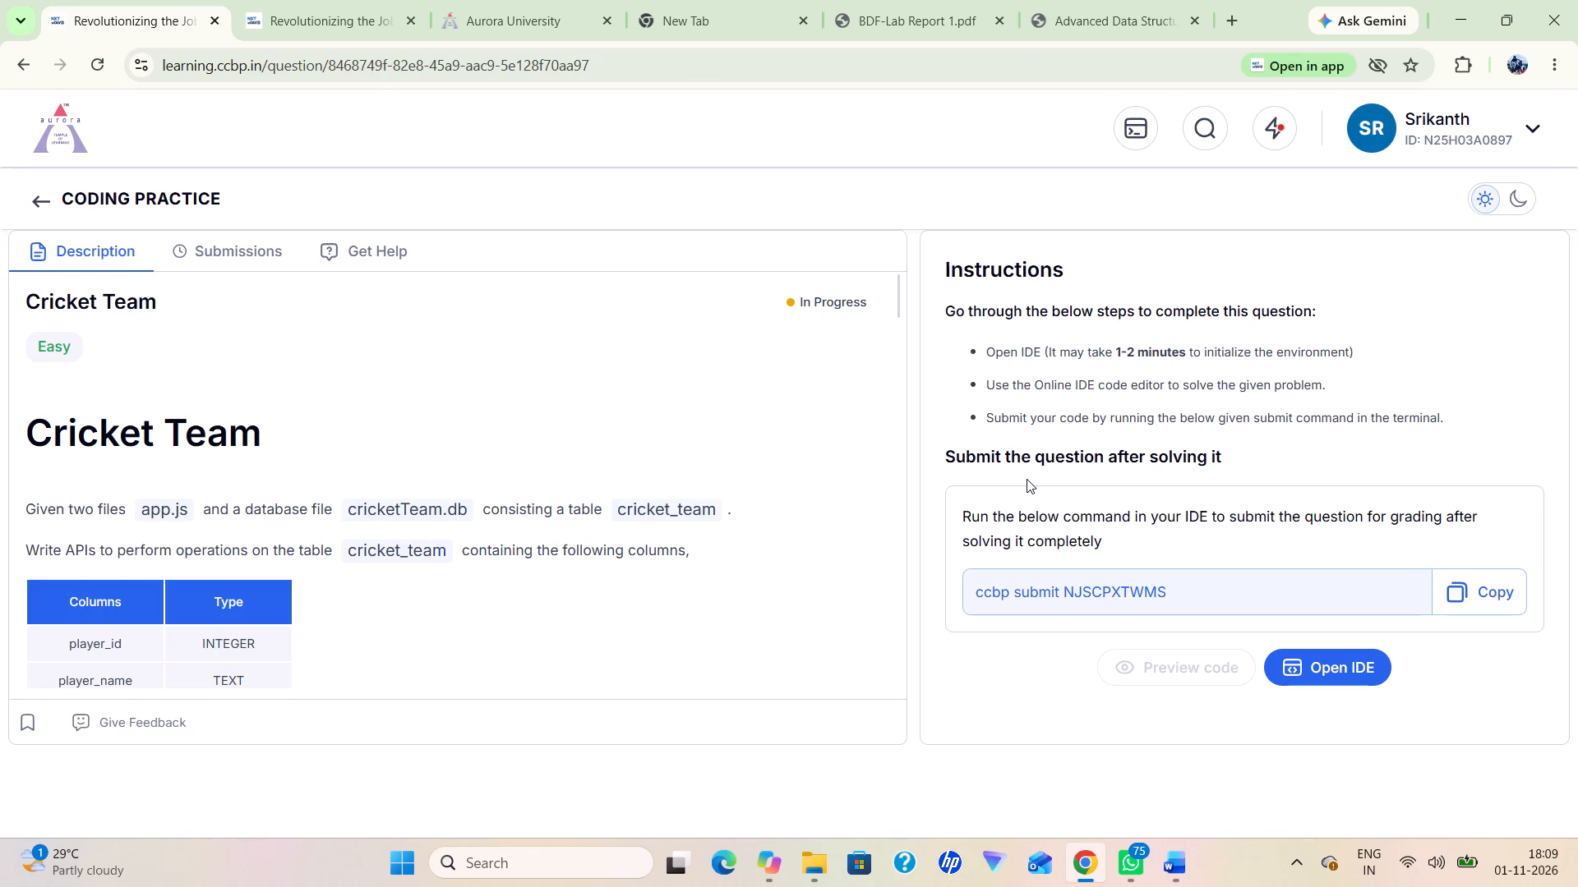
Capture the full-width Cricket Team question page as a screenshot, leaving out the browser header and taskbar.
{"action": "key", "text": "Print"}
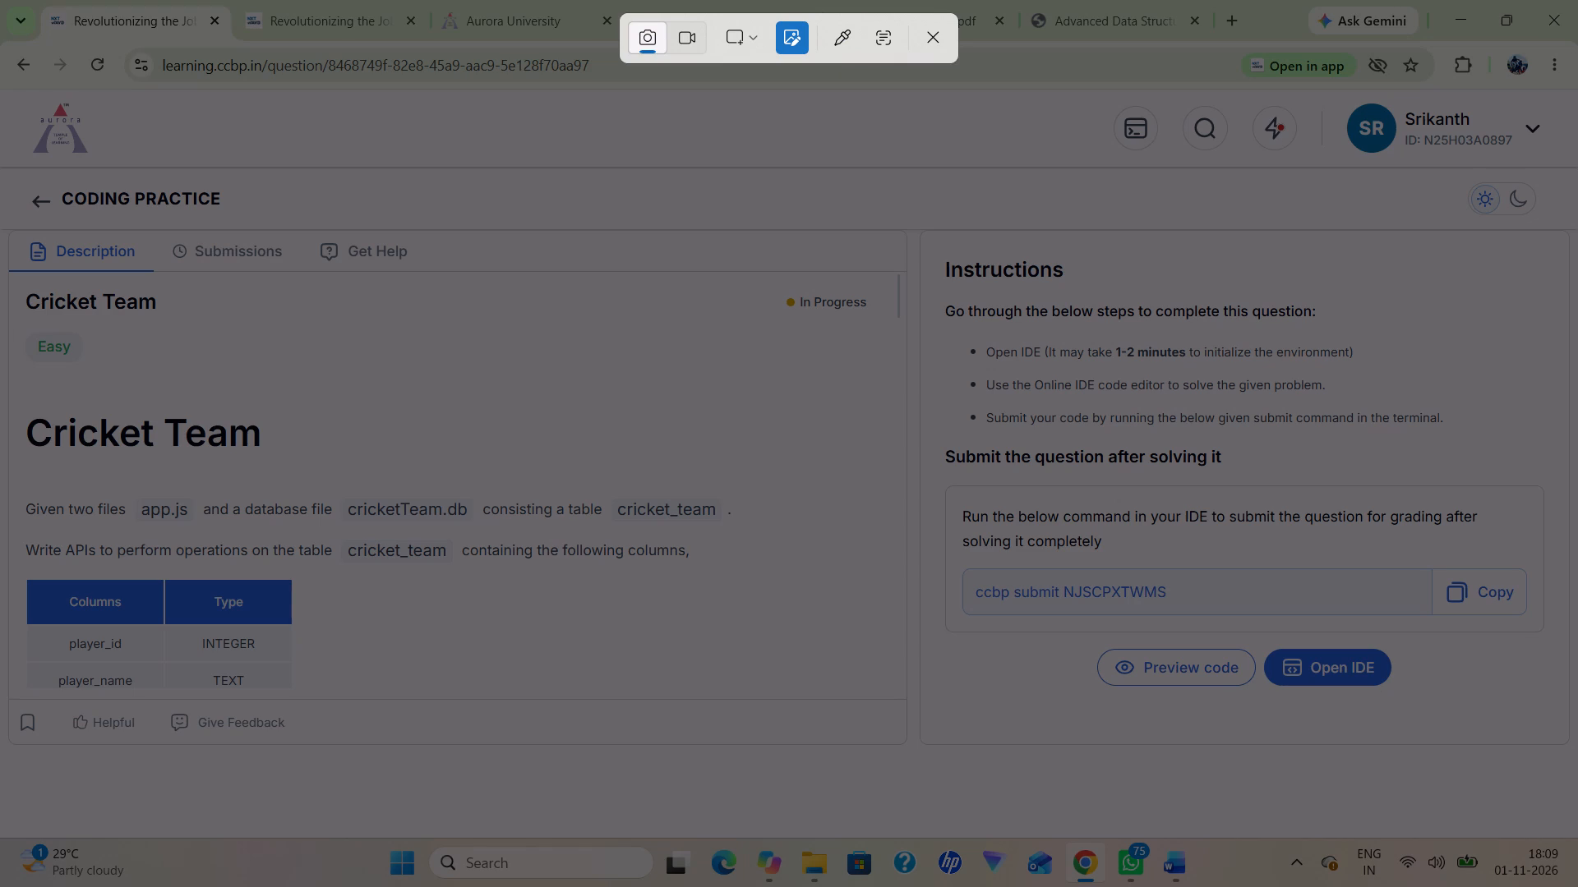
{"action": "left_click_drag", "start_coordinate": [0, 88], "coordinate": [1577, 834]}
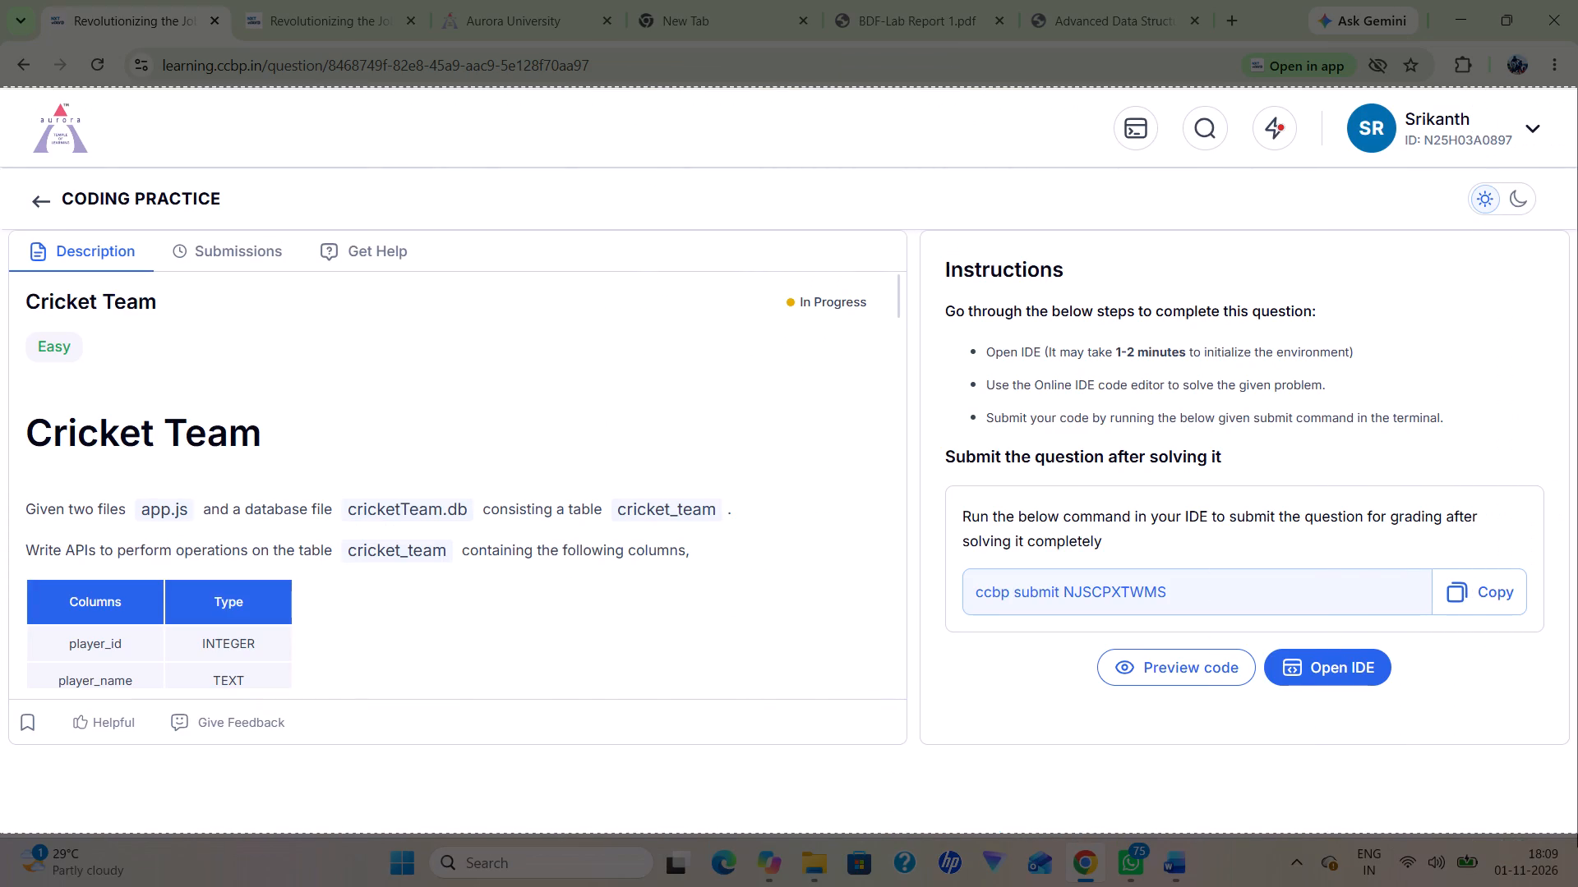
{"action": "left_click_drag", "start_coordinate": [1577, 834], "coordinate": [1577, 834]}
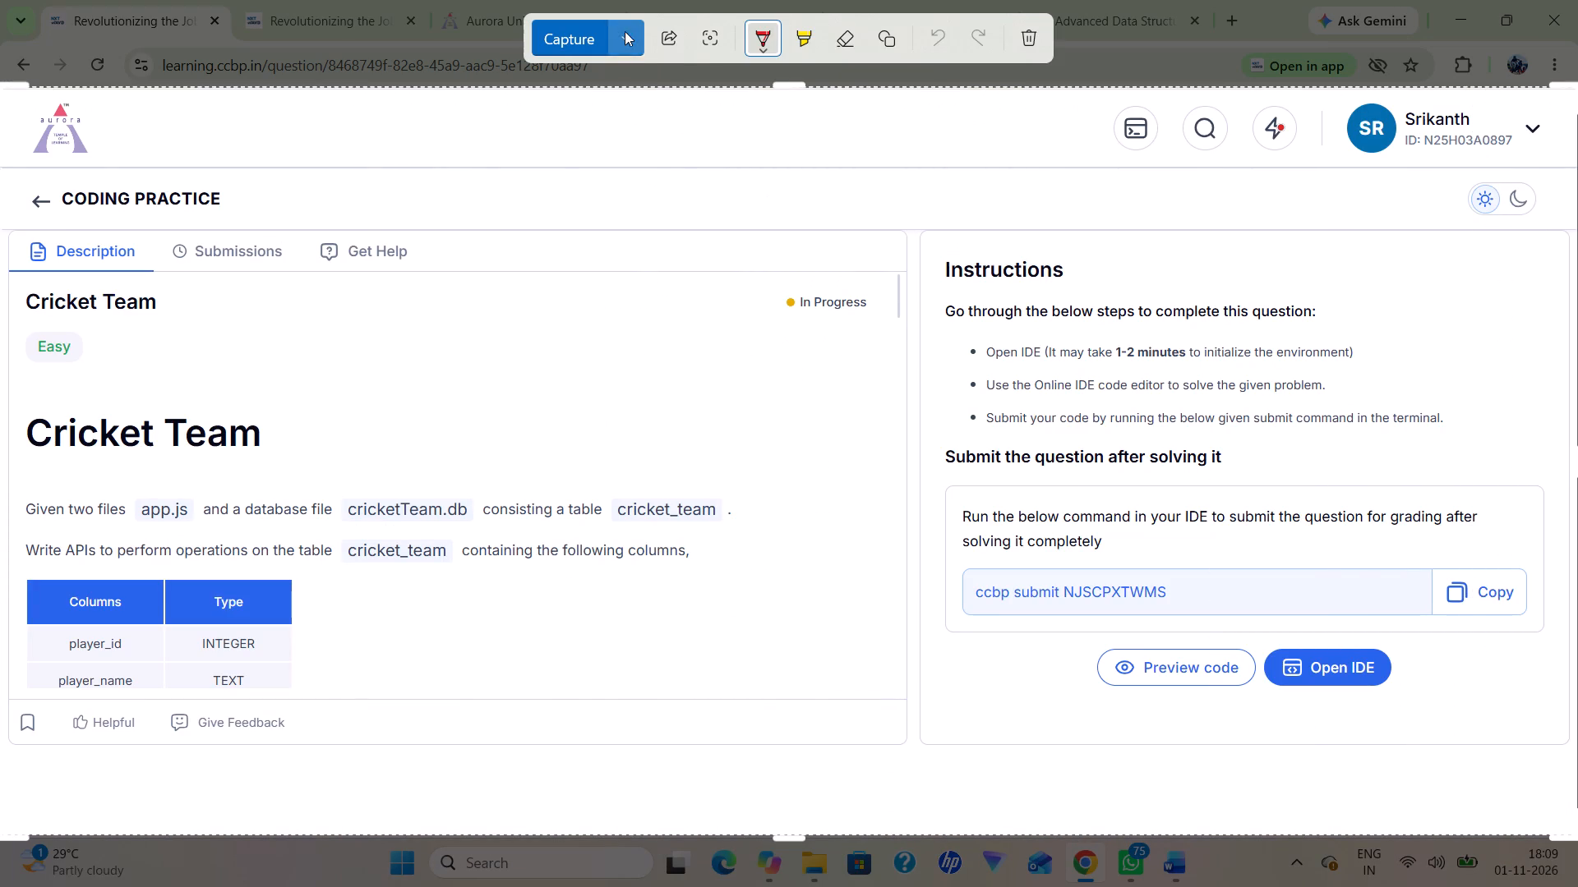
{"action": "left_click", "coordinate": [625, 31]}
{"action": "left_click", "coordinate": [645, 151]}
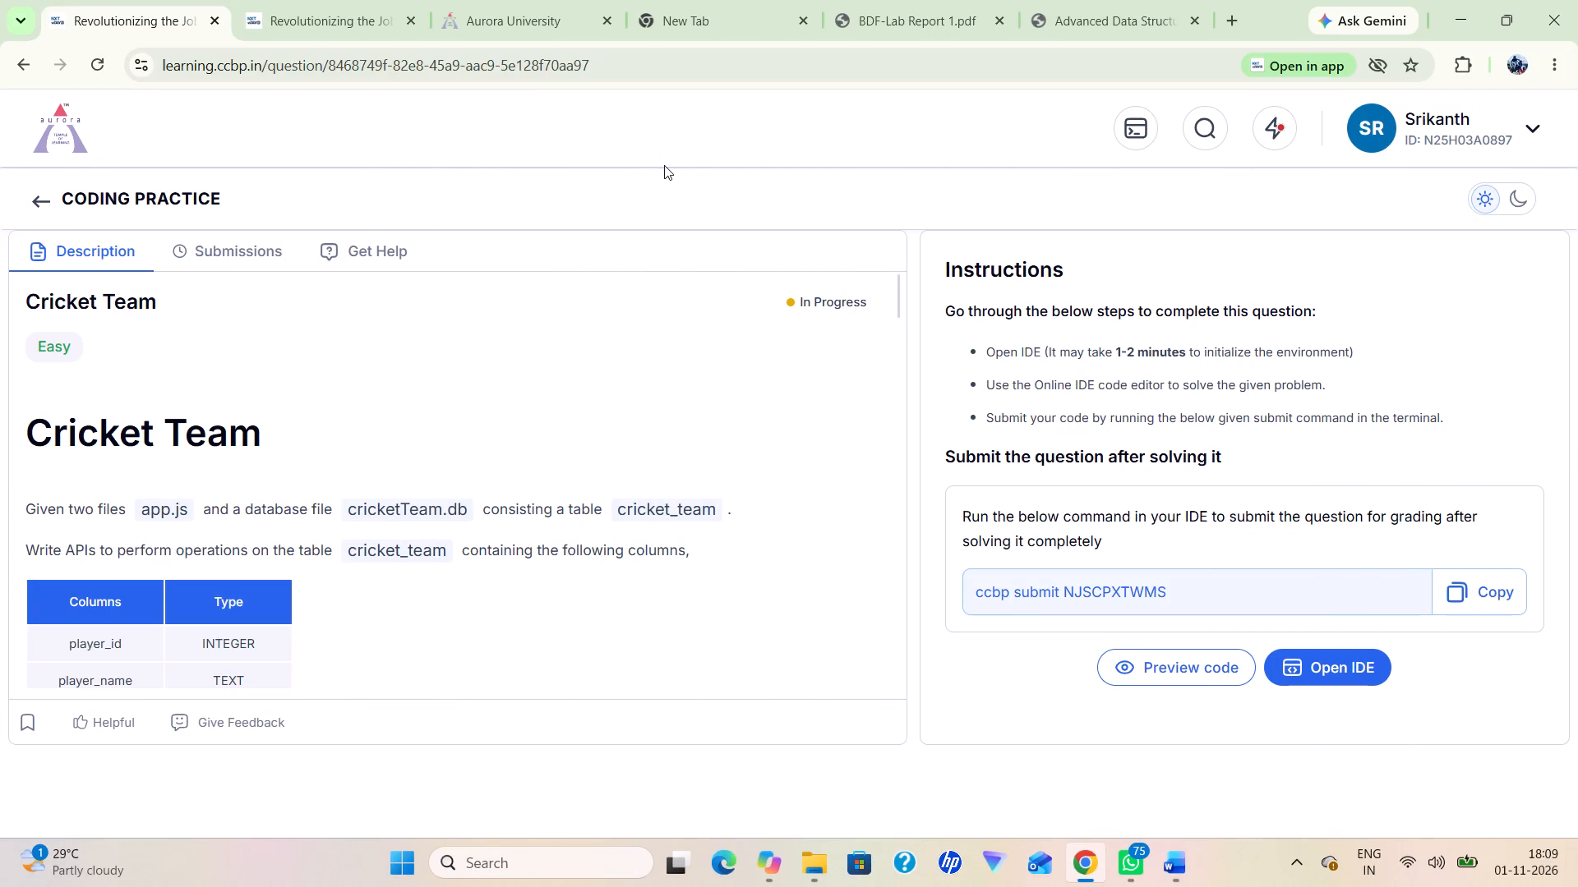
Switch back to Word and replace the selected Question 1 picture with the captured Cricket Team screenshot.
{"action": "key", "text": "alt+Tab"}
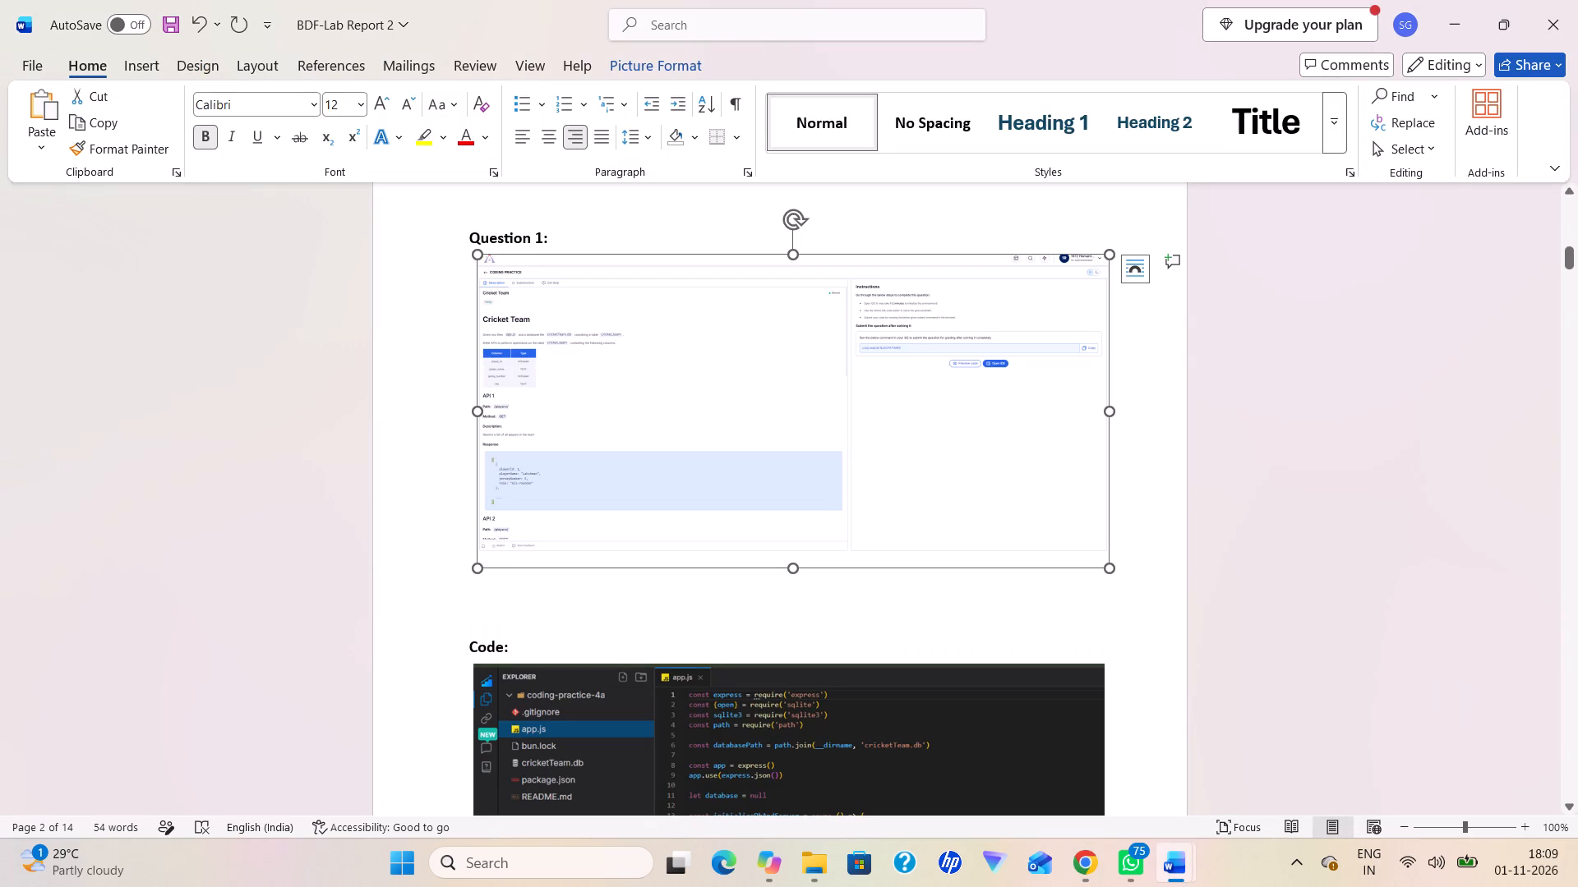
{"action": "key", "text": "BackSpace"}
{"action": "key", "text": "ctrl+v"}
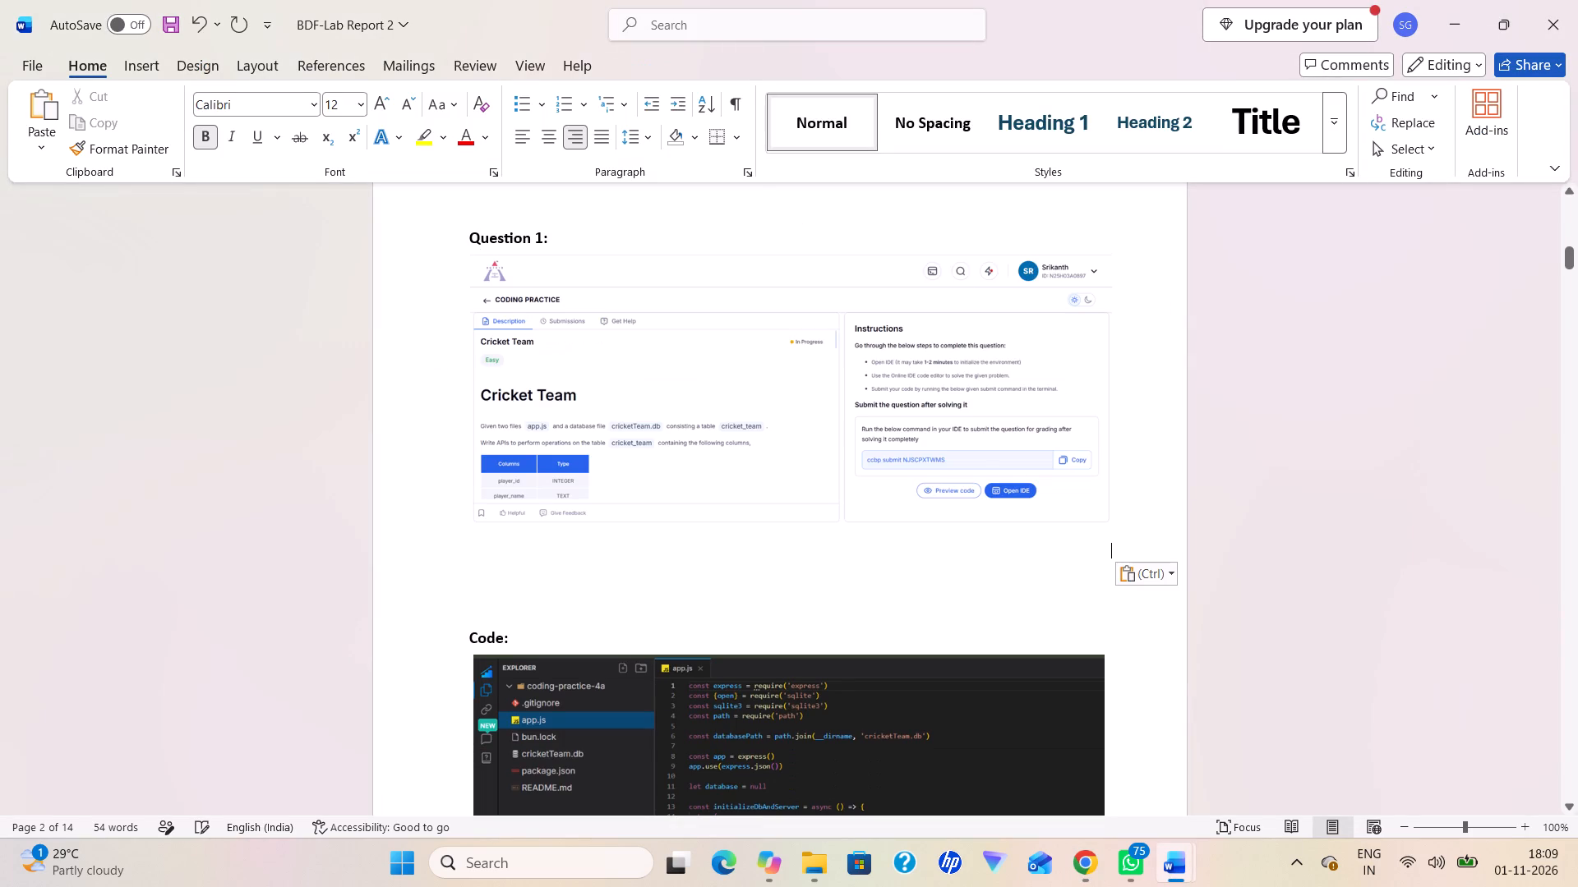
Select the Question 1 output picture showing the Cricket Team submission details and functional test cases.
{"action": "scroll", "coordinate": [851, 424], "scroll_direction": "down", "scroll_amount": 20}
{"action": "scroll", "coordinate": [791, 391], "scroll_direction": "down", "scroll_amount": 13}
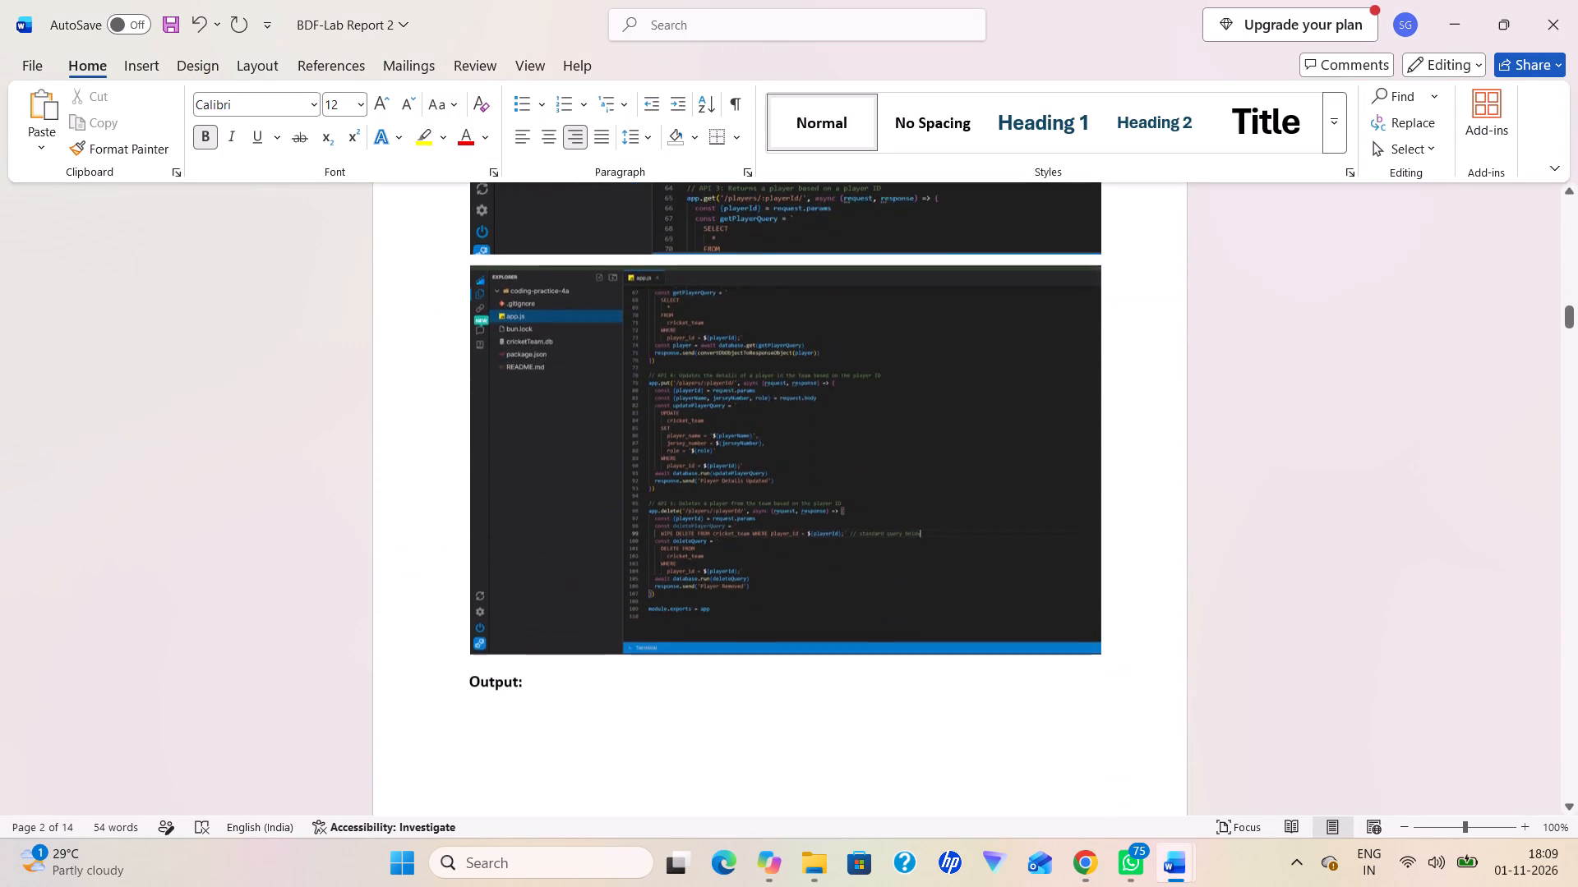
{"action": "scroll", "coordinate": [791, 389], "scroll_direction": "down", "scroll_amount": 12}
{"action": "left_click", "coordinate": [778, 476]}
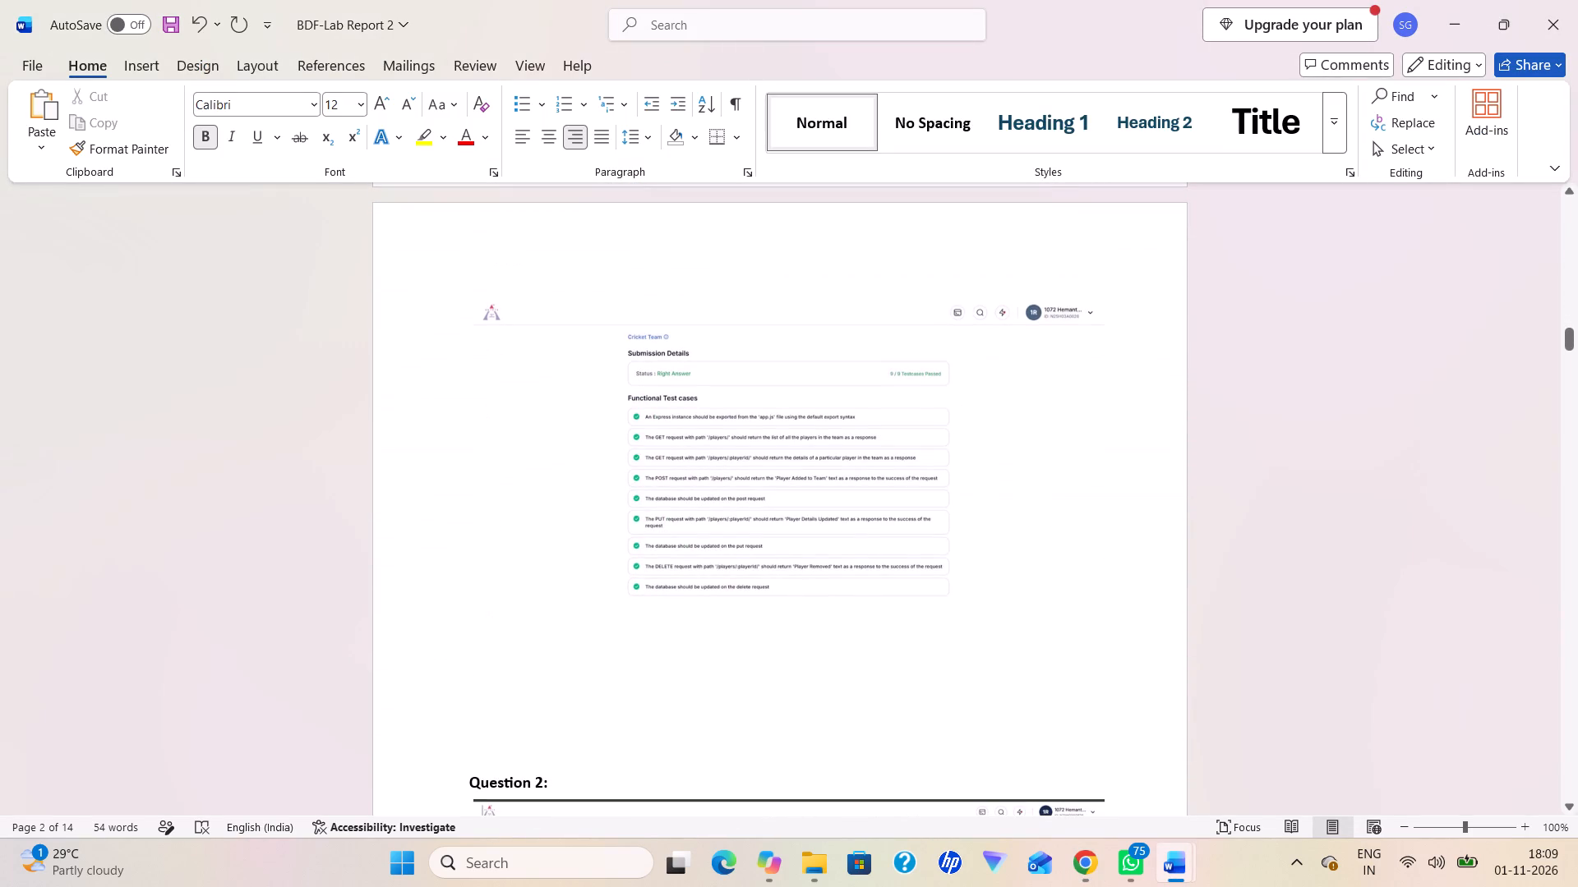
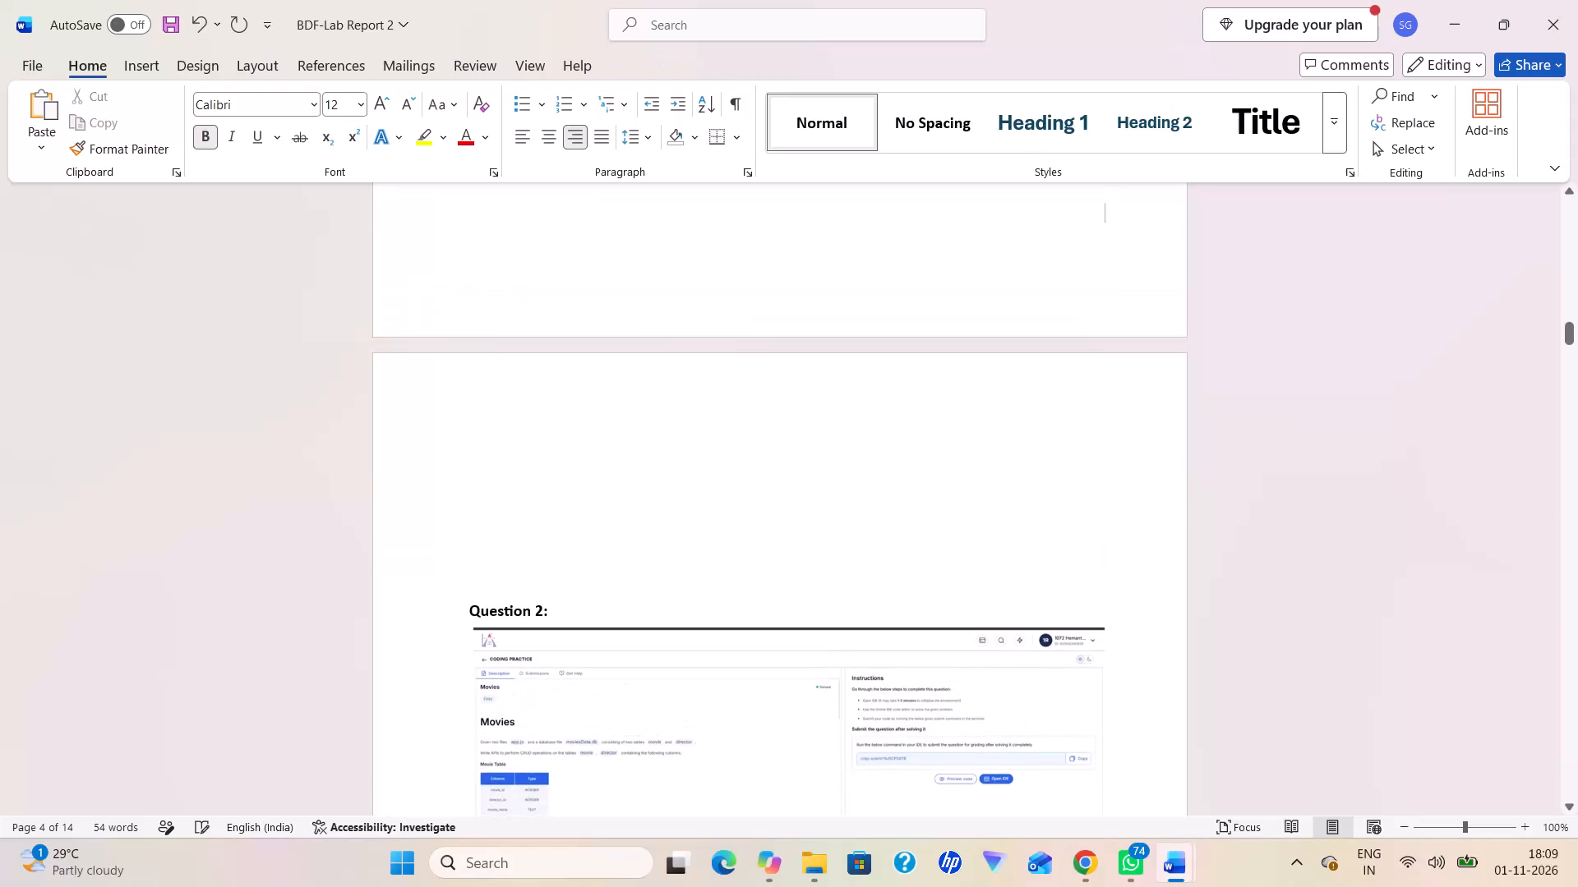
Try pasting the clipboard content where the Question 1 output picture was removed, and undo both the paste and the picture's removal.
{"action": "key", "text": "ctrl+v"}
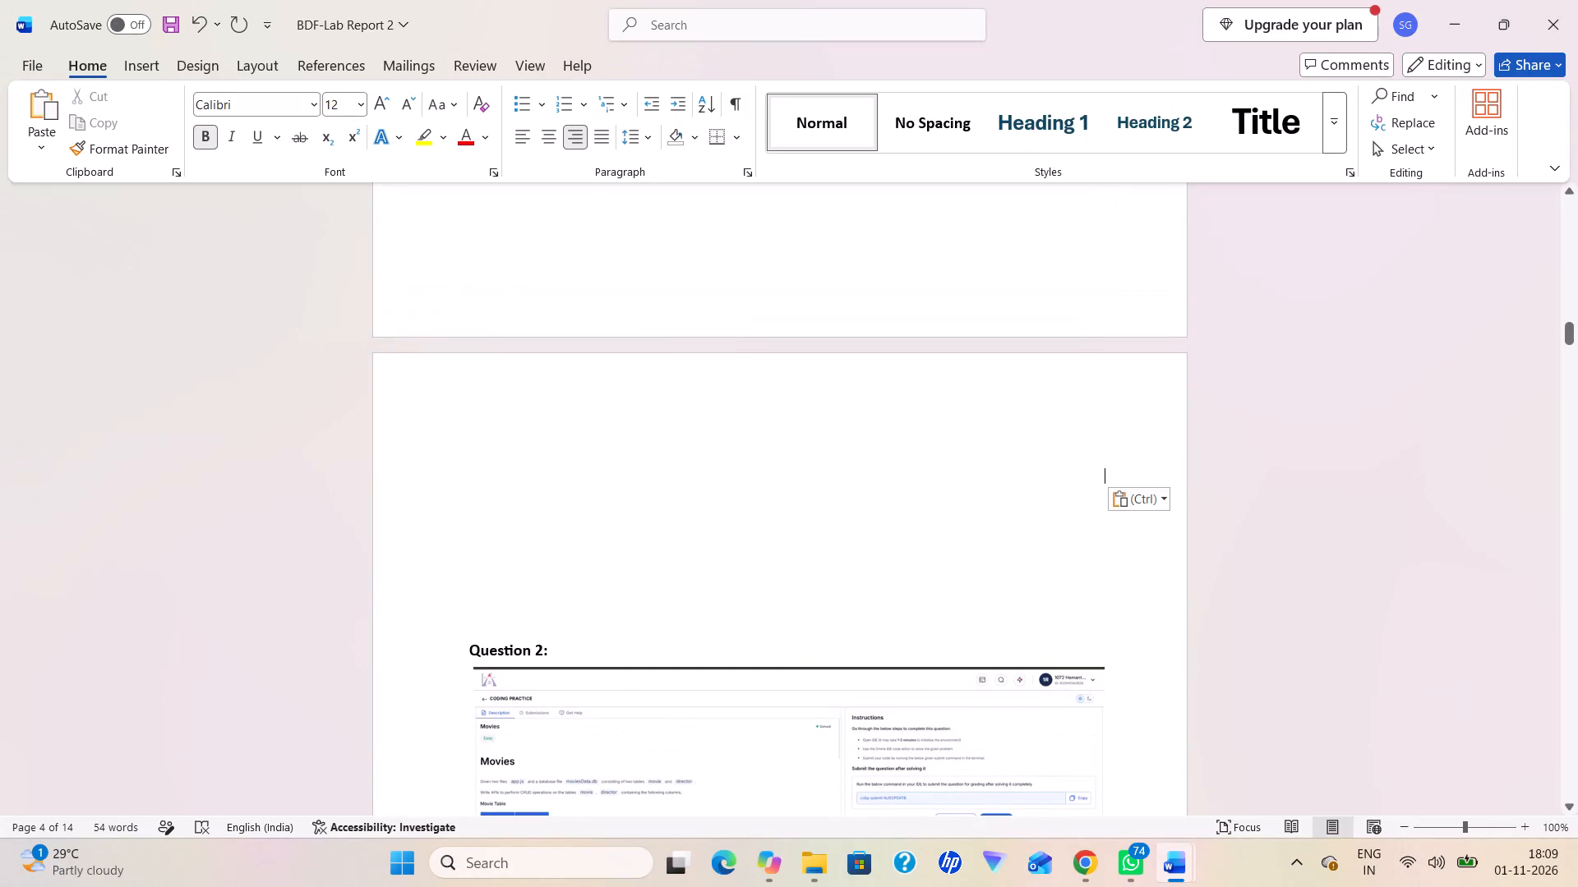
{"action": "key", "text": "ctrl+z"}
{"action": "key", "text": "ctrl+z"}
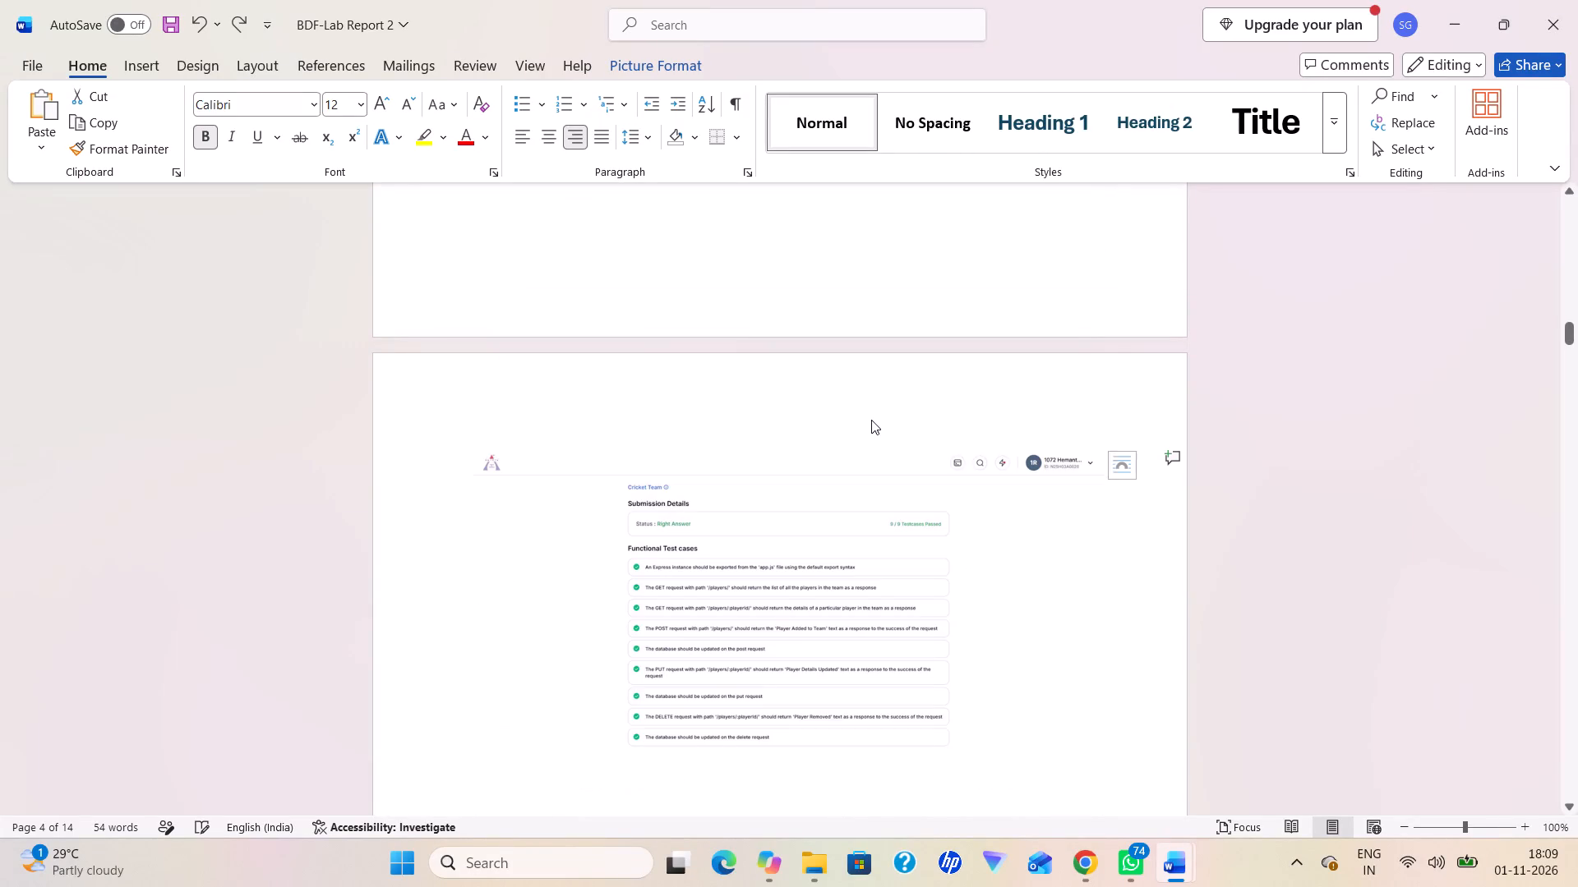
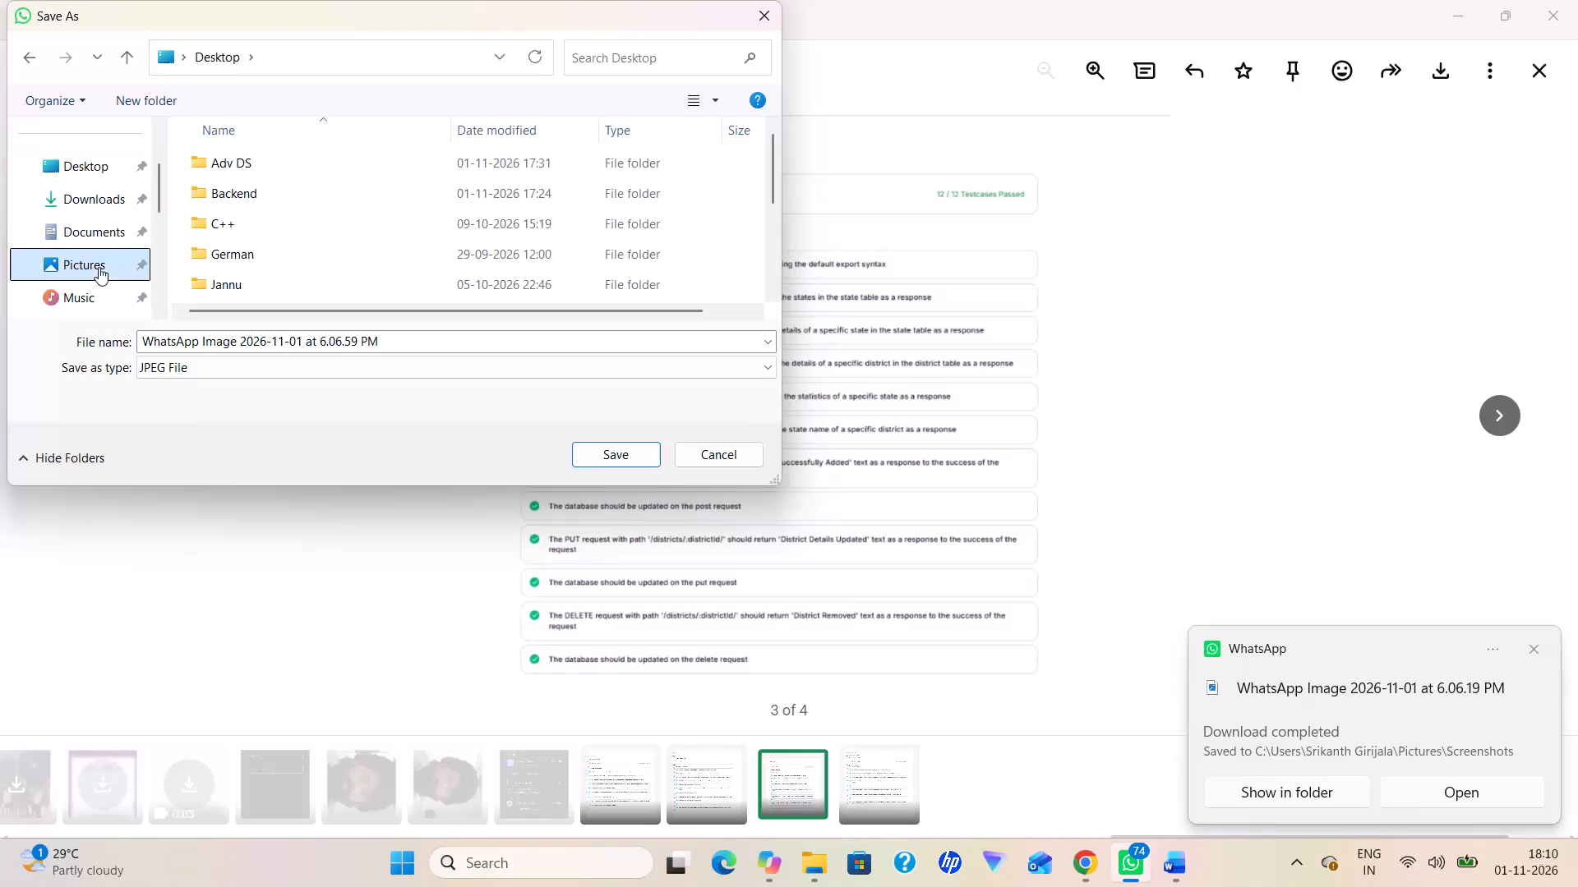
Choose the Screenshots folder within Pictures as the save location for the third WhatsApp test-case image.
{"action": "left_click", "coordinate": [360, 186]}
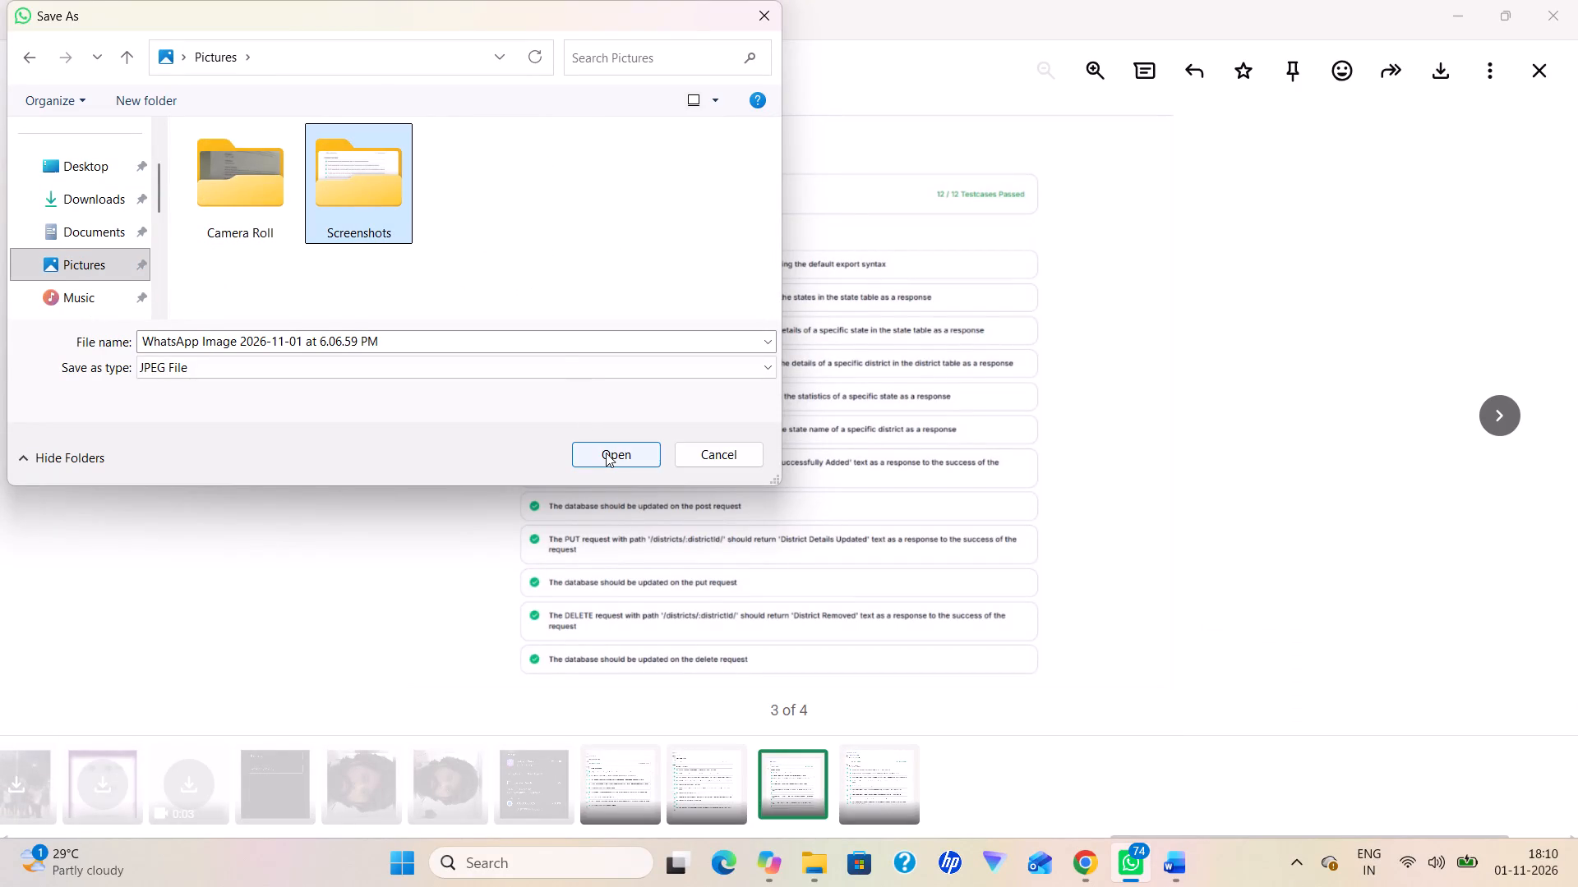
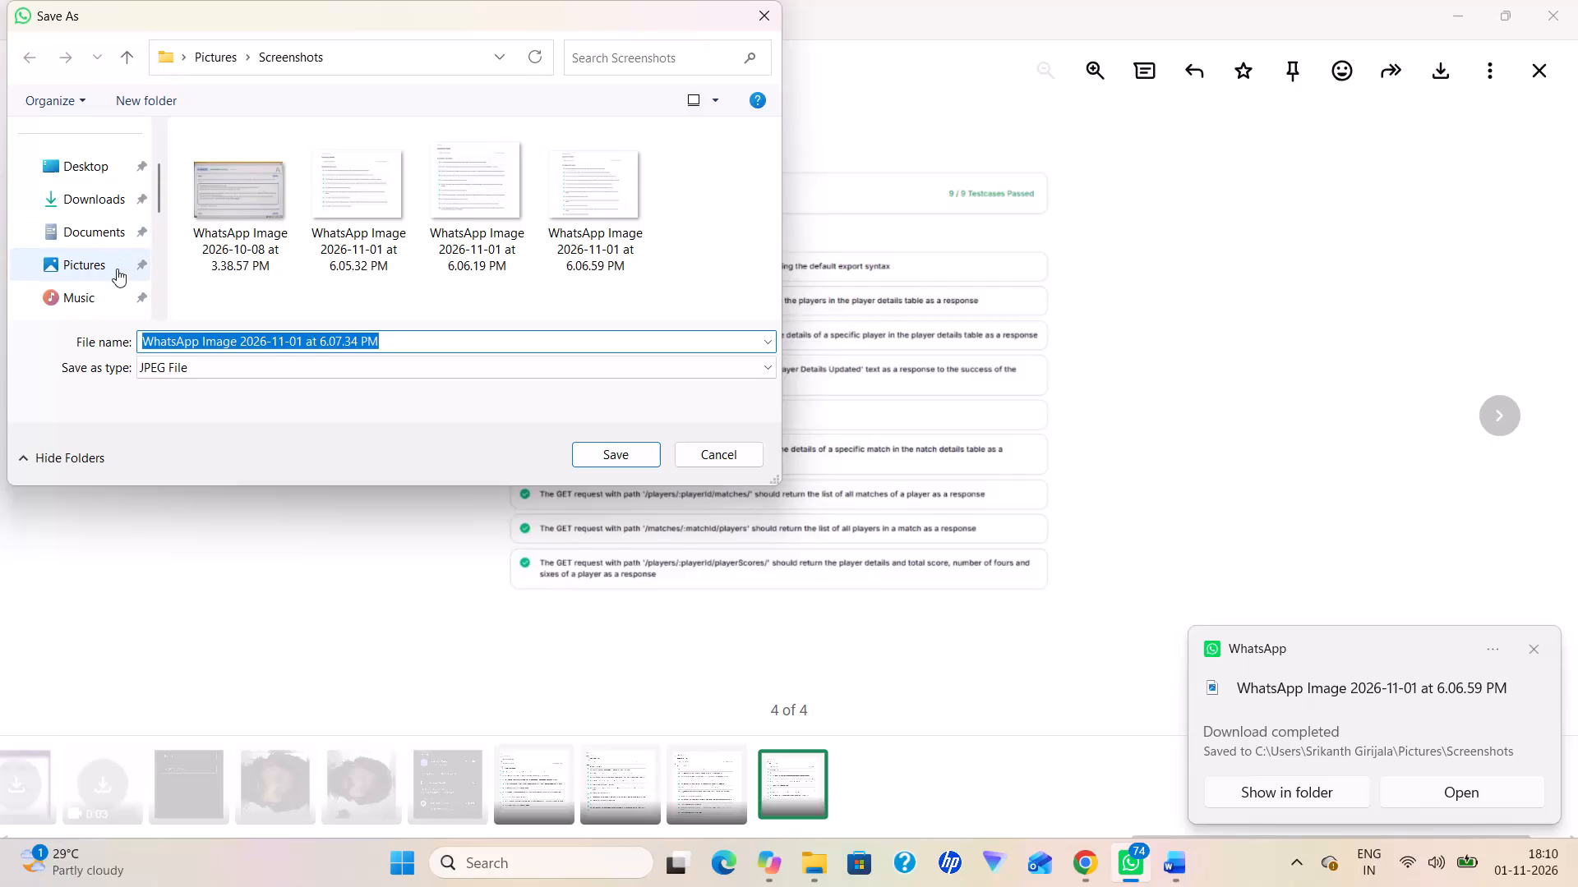
Save the WhatsApp test-case image from 6.07.34 PM as a JPEG in the Screenshots folder inside Pictures.
{"action": "left_click", "coordinate": [330, 211]}
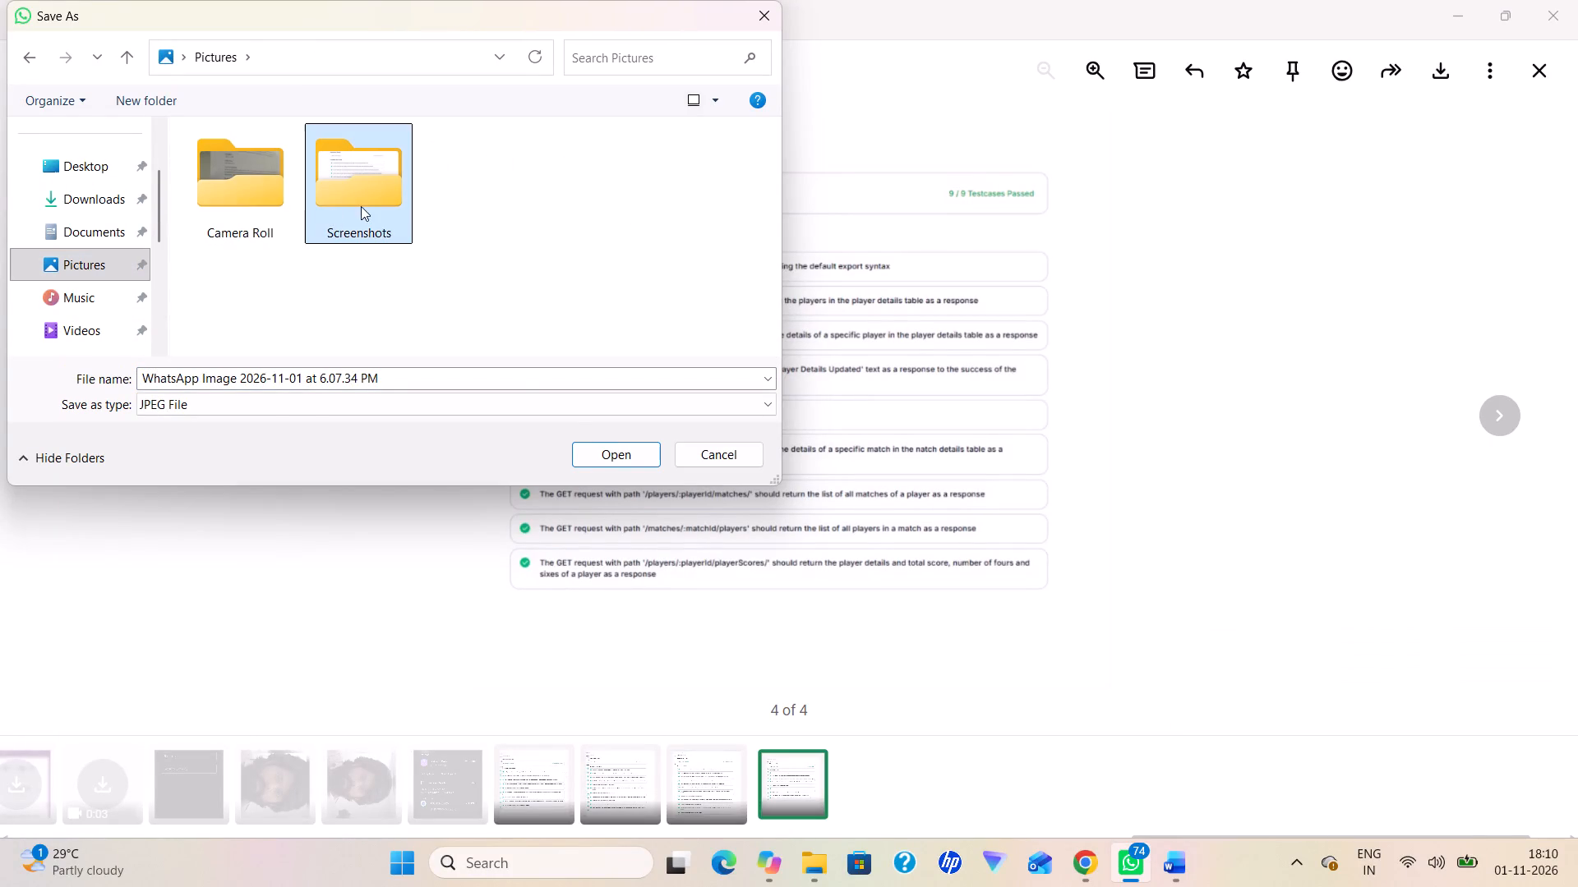
{"action": "left_click", "coordinate": [588, 449]}
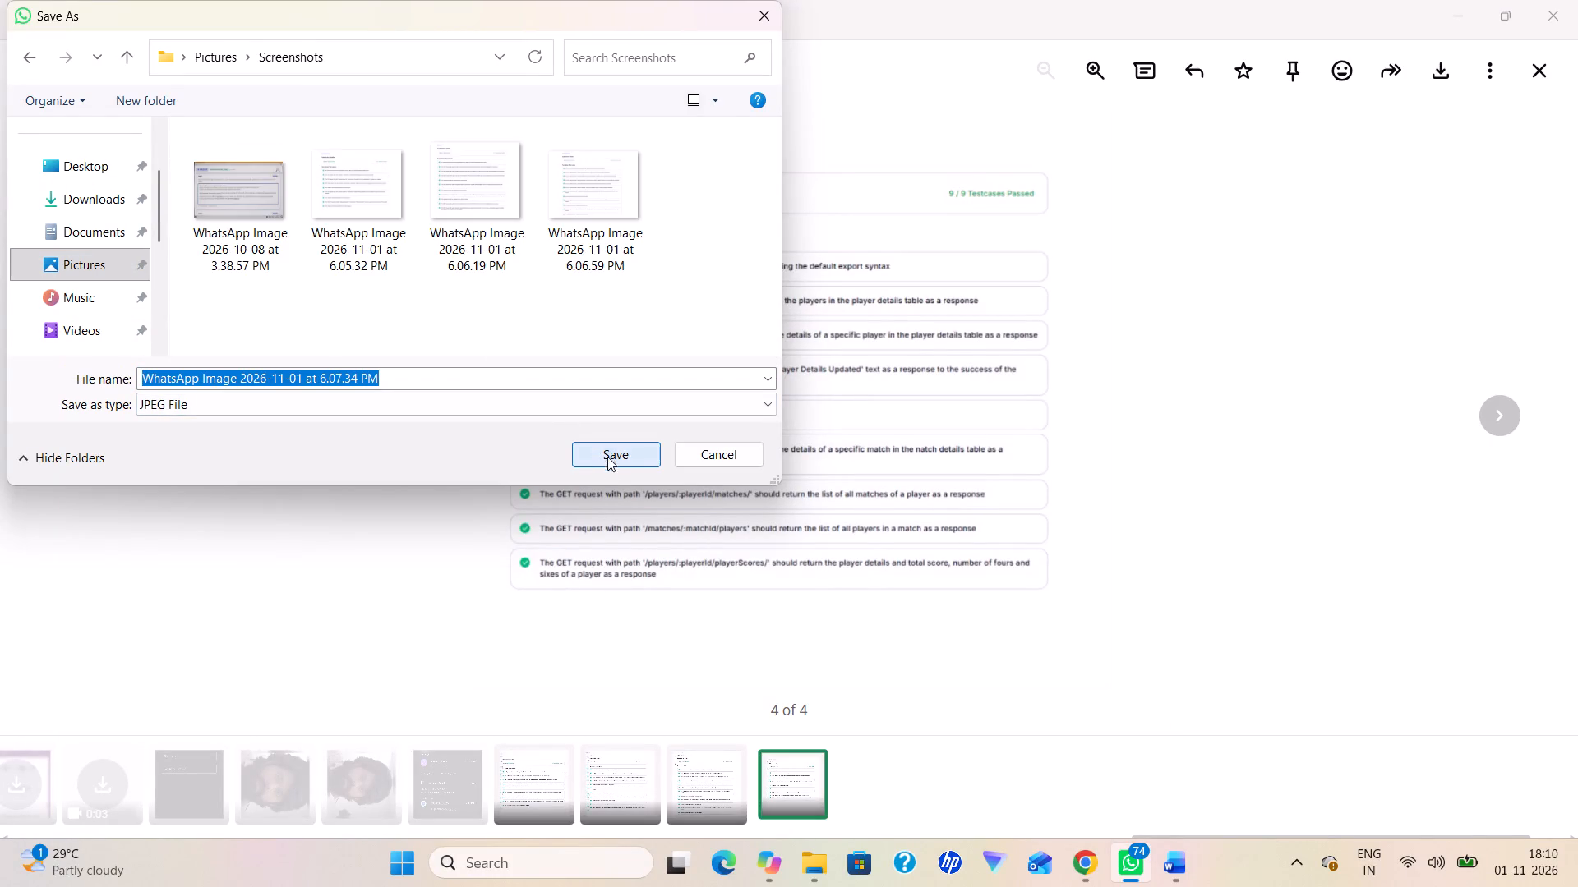
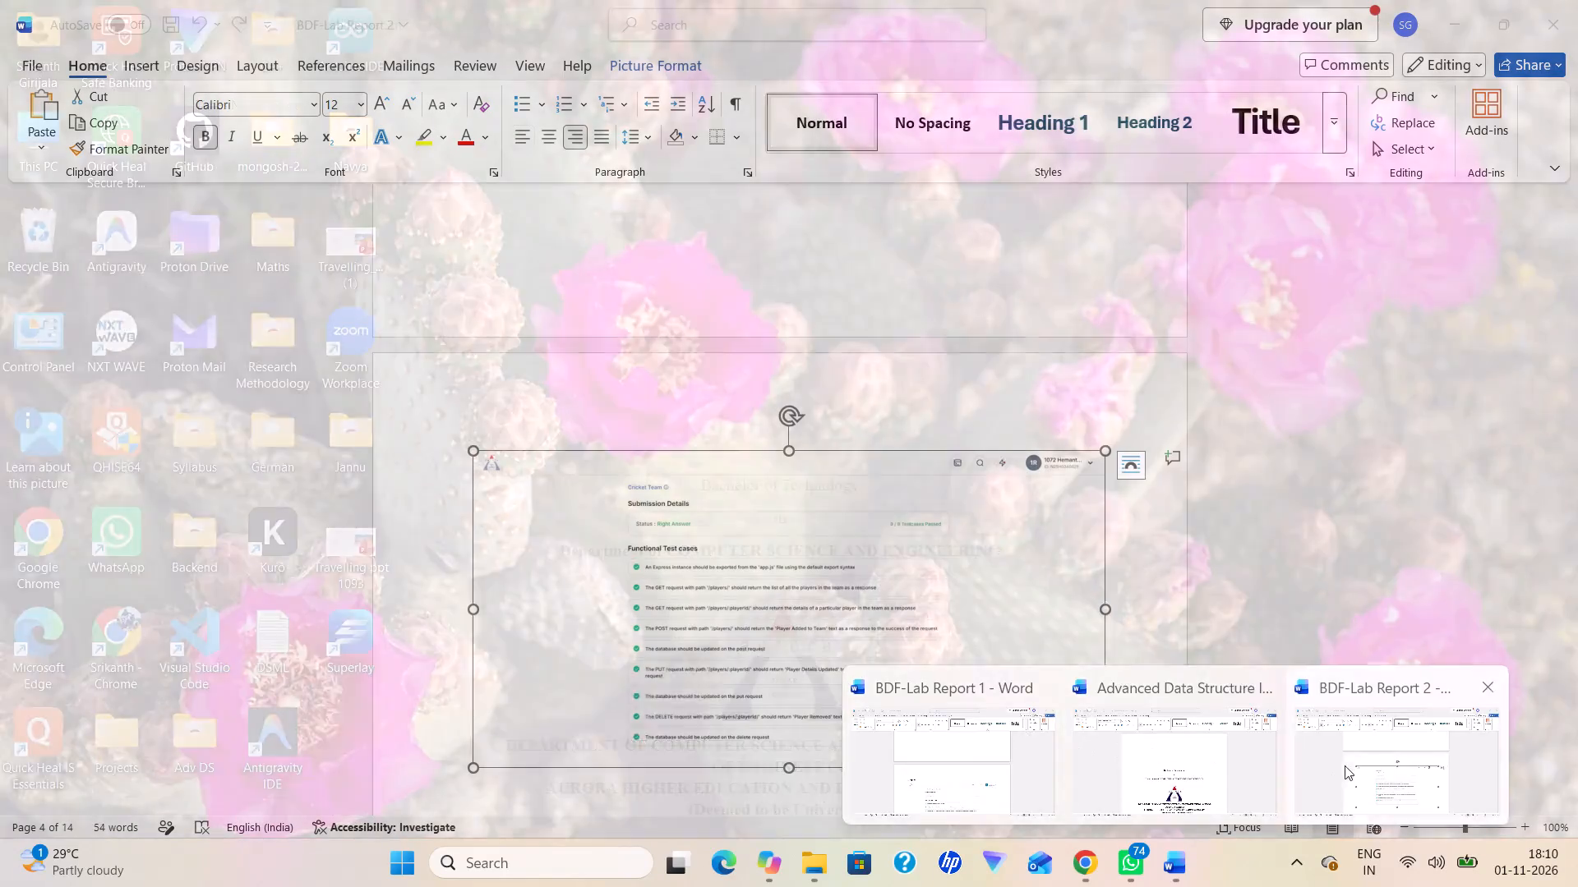
Return to the BDF-Lab Report 2 document and delete the selected Question 1 output picture along with the blank space before it.
{"action": "left_click", "coordinate": [1357, 765]}
{"action": "scroll", "coordinate": [903, 470], "scroll_direction": "up", "scroll_amount": 4}
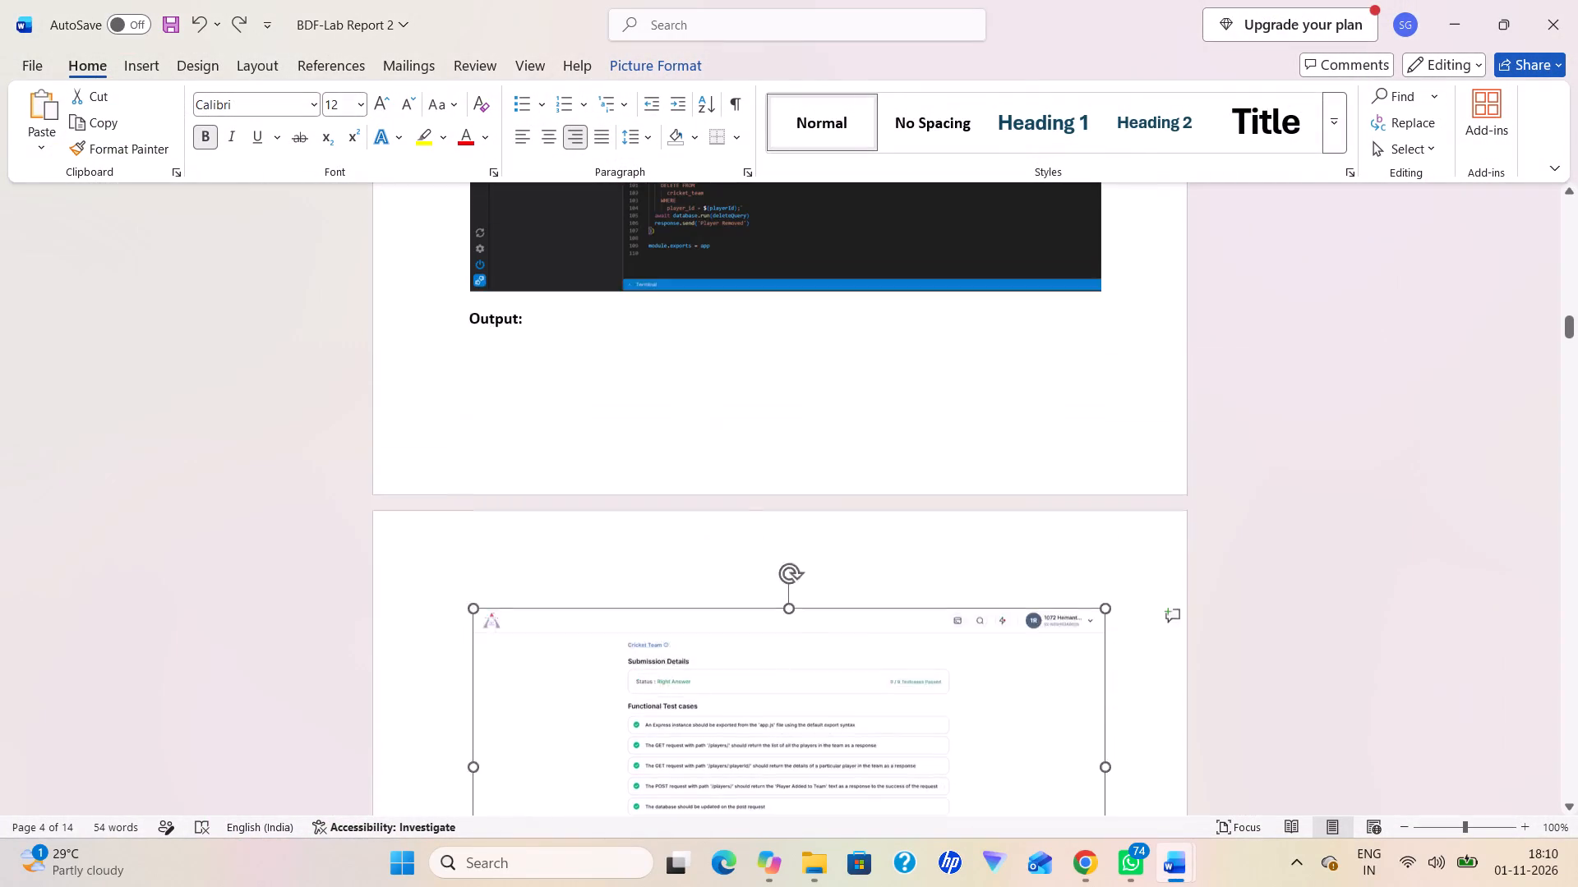
{"action": "scroll", "coordinate": [865, 428], "scroll_direction": "down", "scroll_amount": 5}
{"action": "scroll", "coordinate": [870, 499], "scroll_direction": "down", "scroll_amount": 4}
{"action": "scroll", "coordinate": [870, 494], "scroll_direction": "up", "scroll_amount": 1}
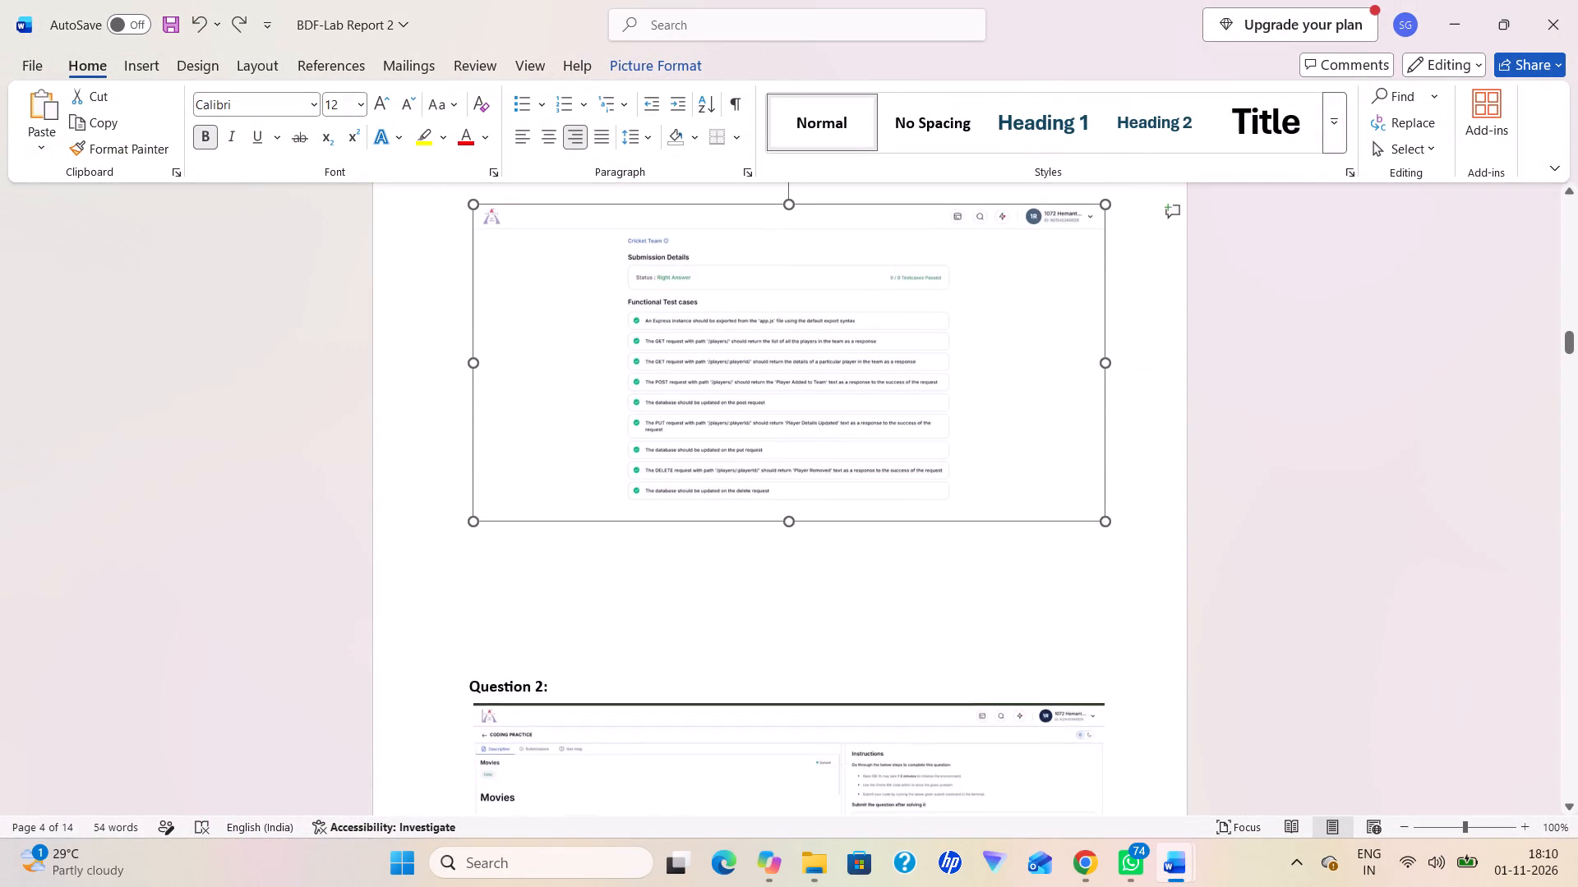
{"action": "scroll", "coordinate": [870, 494], "scroll_direction": "up", "scroll_amount": 2}
{"action": "key", "text": "BackSpace"}
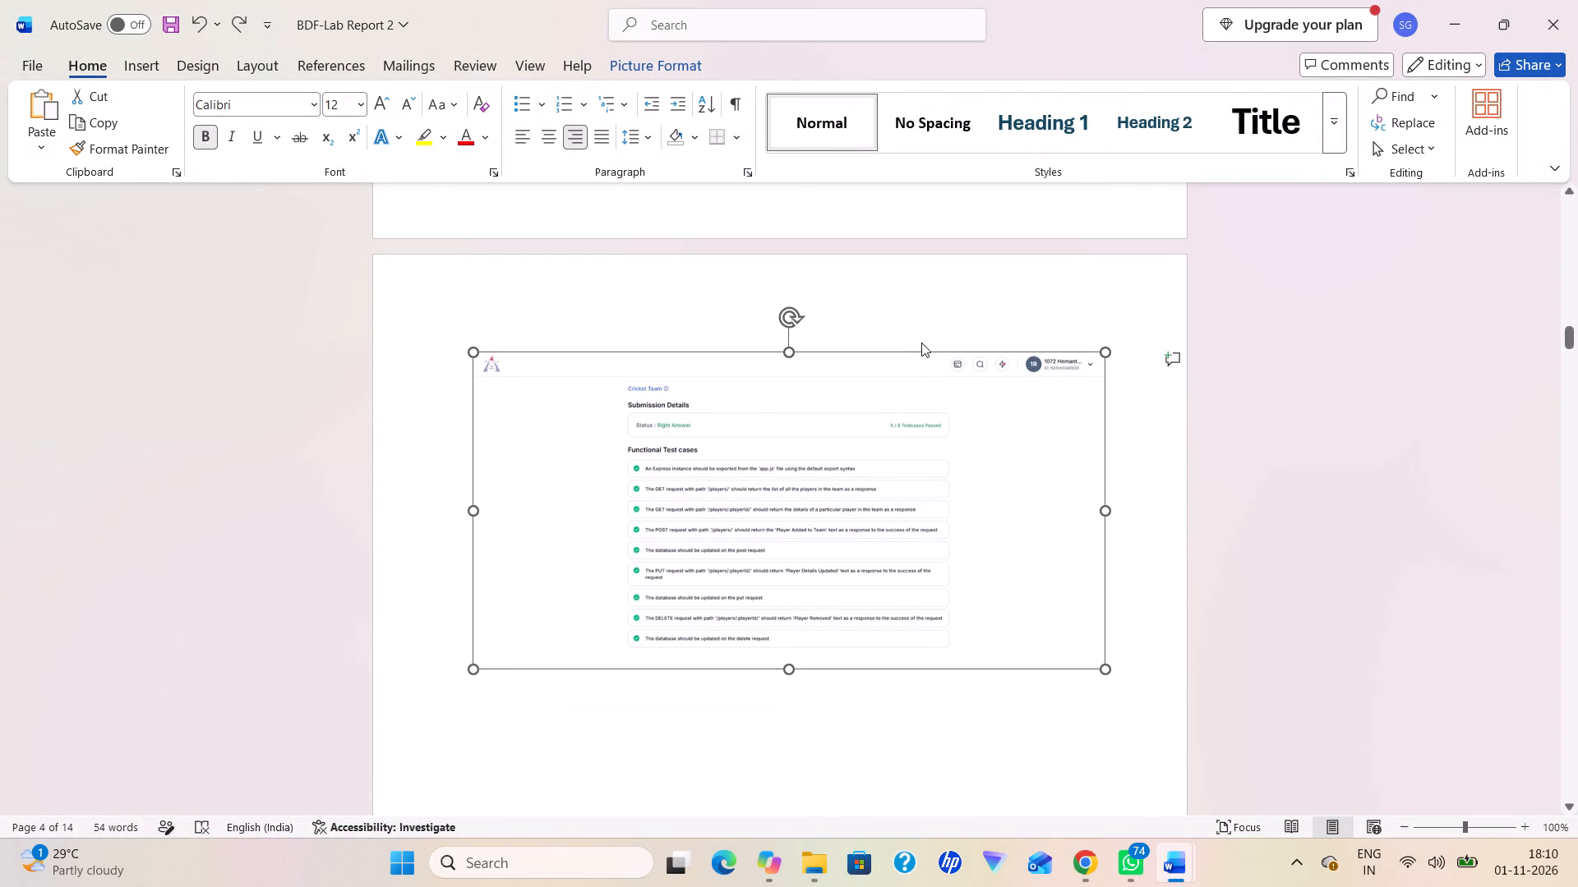
{"action": "key", "text": "BackSpace"}
{"action": "key", "text": "BackSpace"}
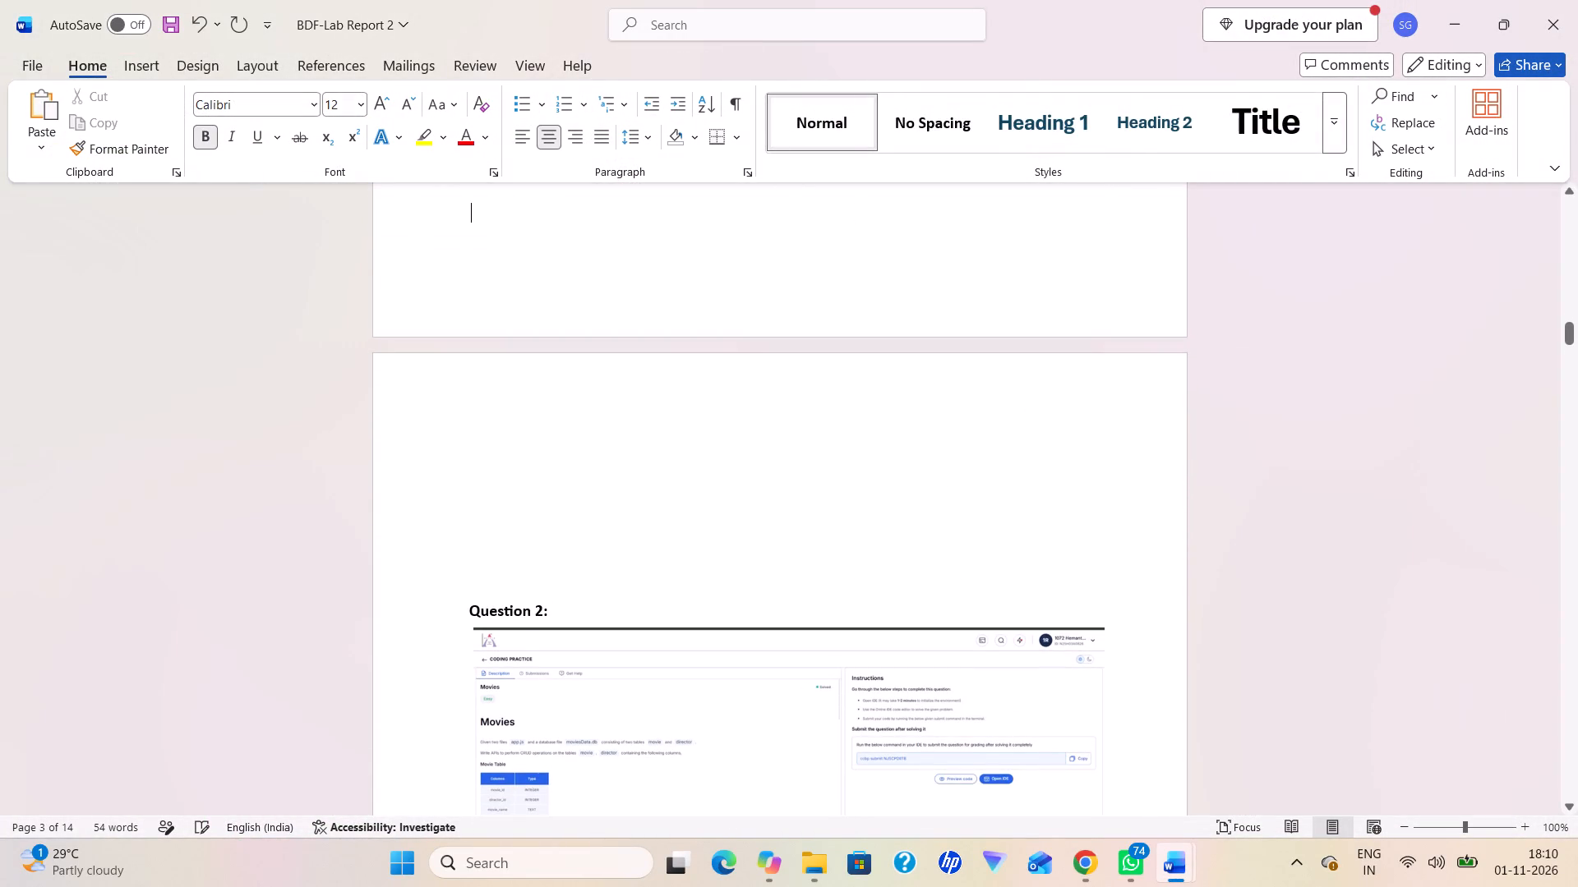
Insert blank lines after the Question 1 code screenshot to push the Output heading onto the following page.
{"action": "scroll", "coordinate": [879, 261], "scroll_direction": "up", "scroll_amount": 4}
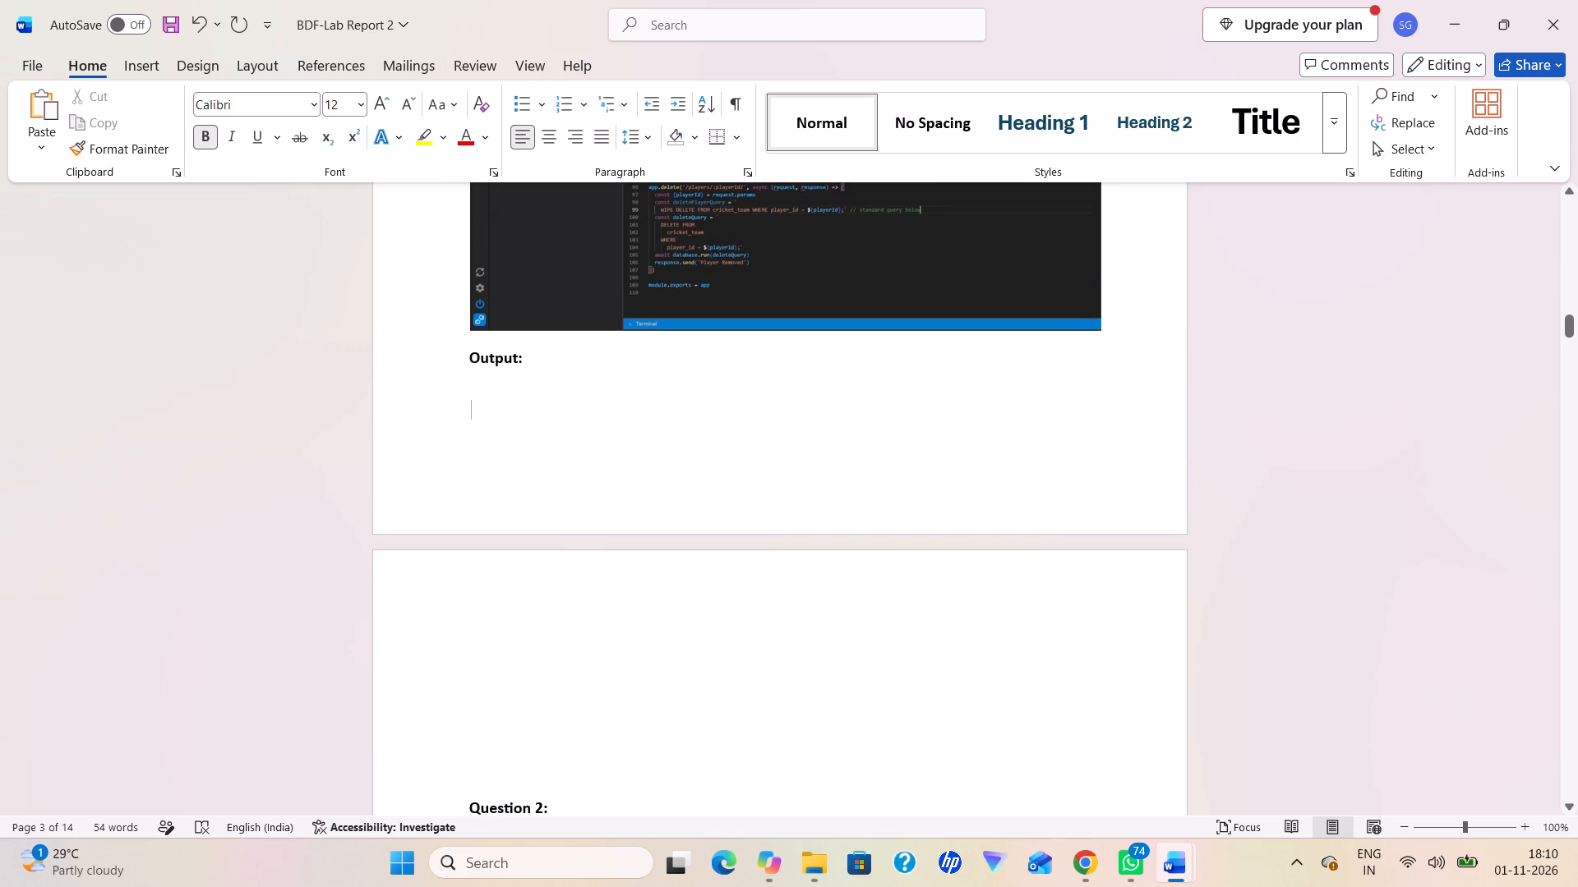
{"action": "left_click", "coordinate": [1121, 297]}
{"action": "key", "text": "Return"}
{"action": "key", "text": "Return"}
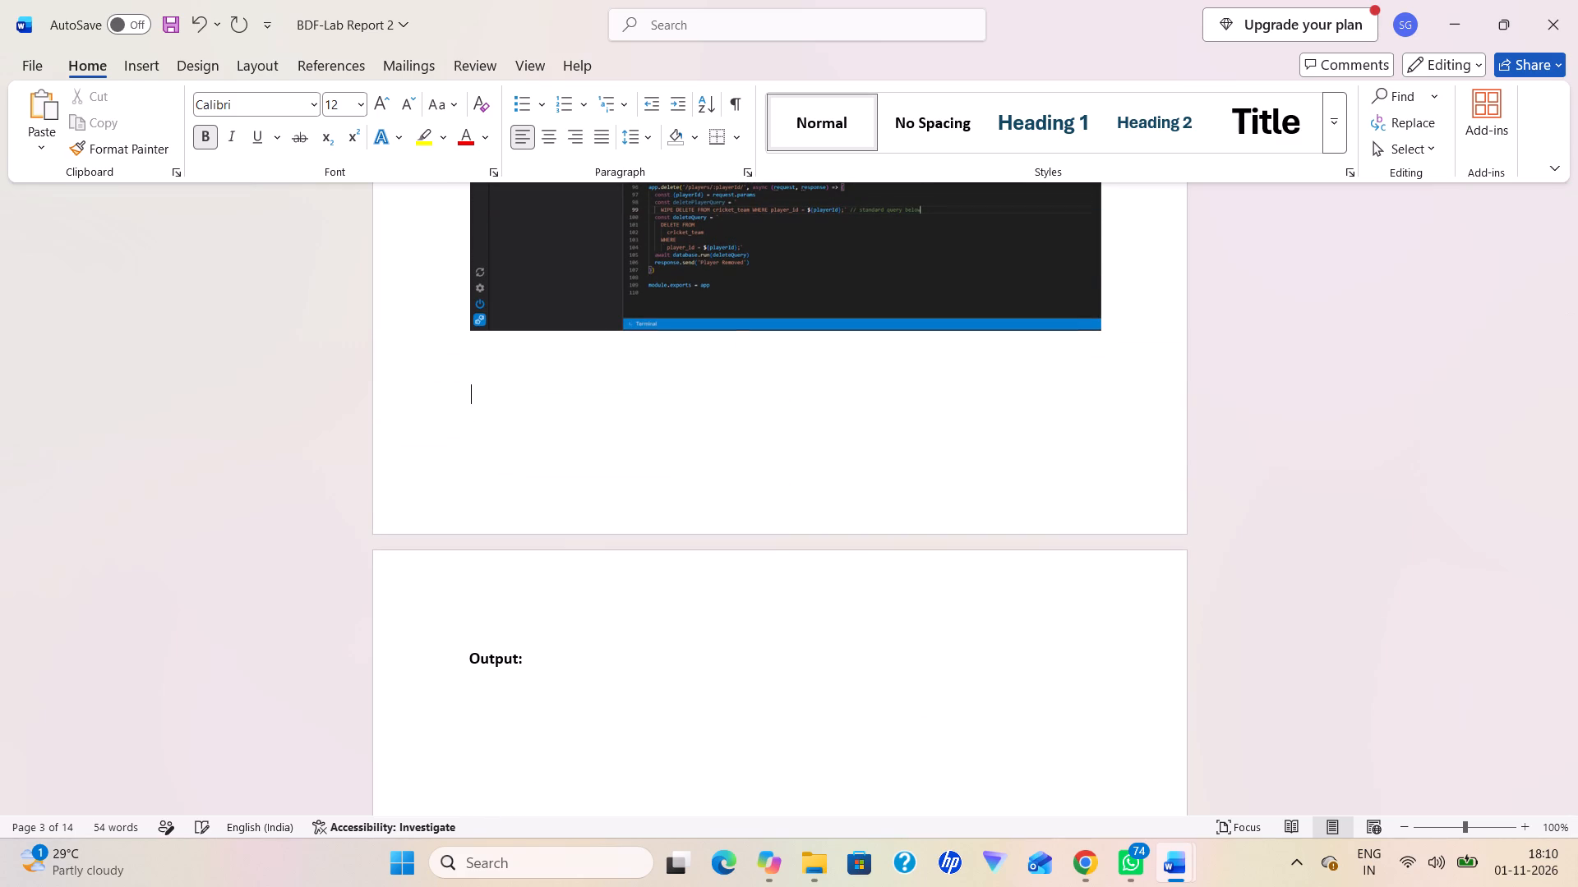
Insert the picture WhatsApp Image 2026-11-01 at 6.05.32 PM from the Screenshots folder on a new line below the Question 1 Output heading.
{"action": "scroll", "coordinate": [714, 586], "scroll_direction": "down", "scroll_amount": 3}
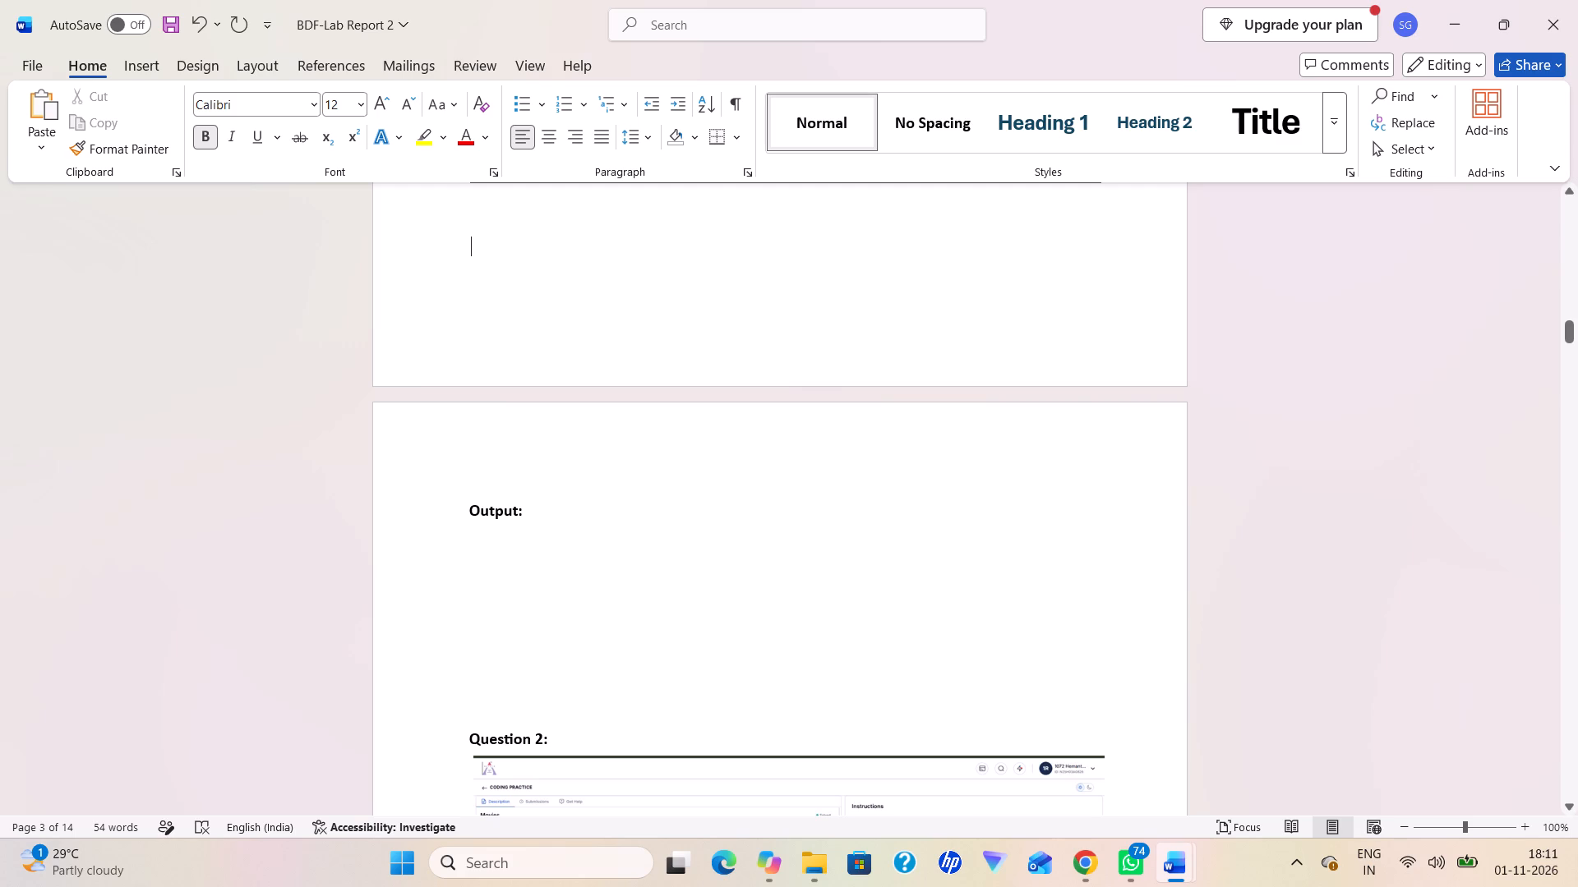
{"action": "left_click", "coordinate": [533, 508]}
{"action": "key", "text": "Return"}
{"action": "left_click", "coordinate": [159, 76]}
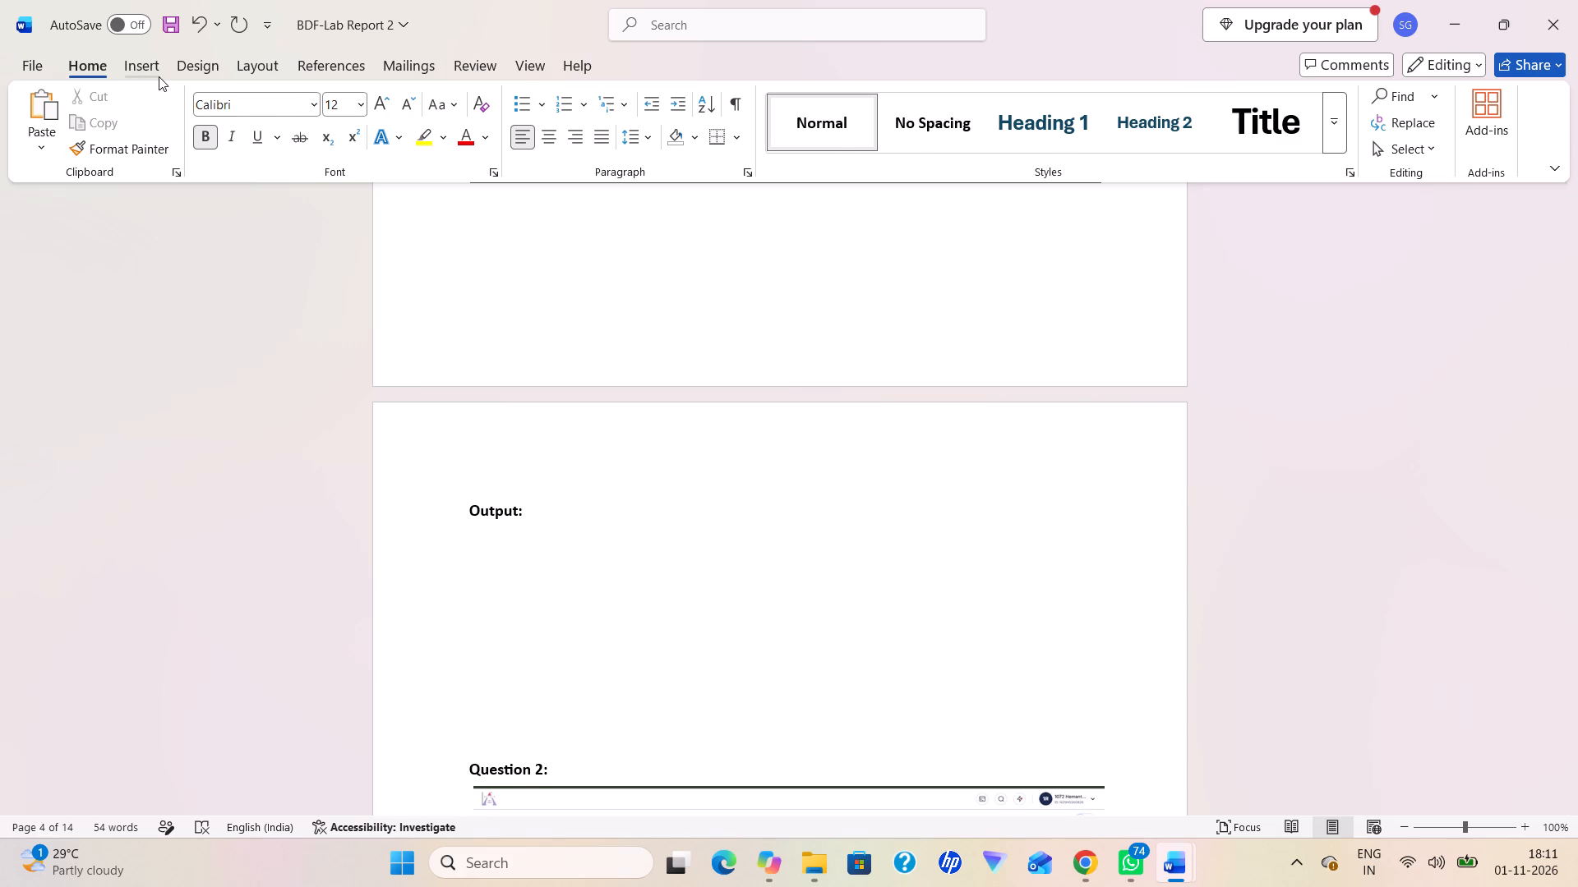
{"action": "left_click", "coordinate": [209, 113]}
{"action": "left_click", "coordinate": [276, 203]}
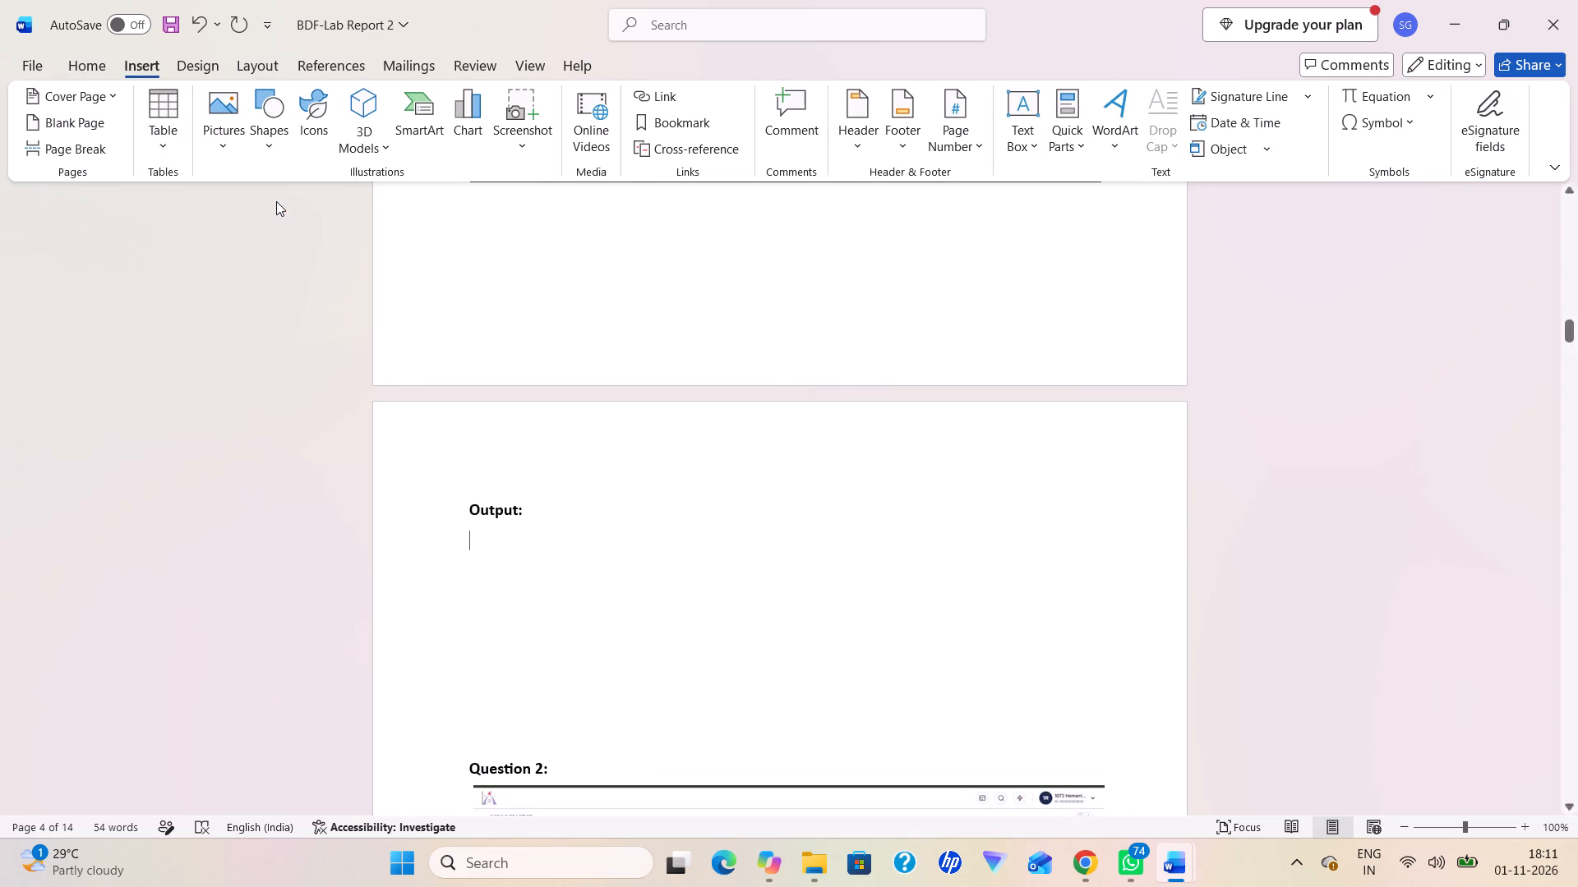
{"action": "double_click", "coordinate": [348, 171]}
{"action": "scroll", "coordinate": [432, 240], "scroll_direction": "down", "scroll_amount": 3}
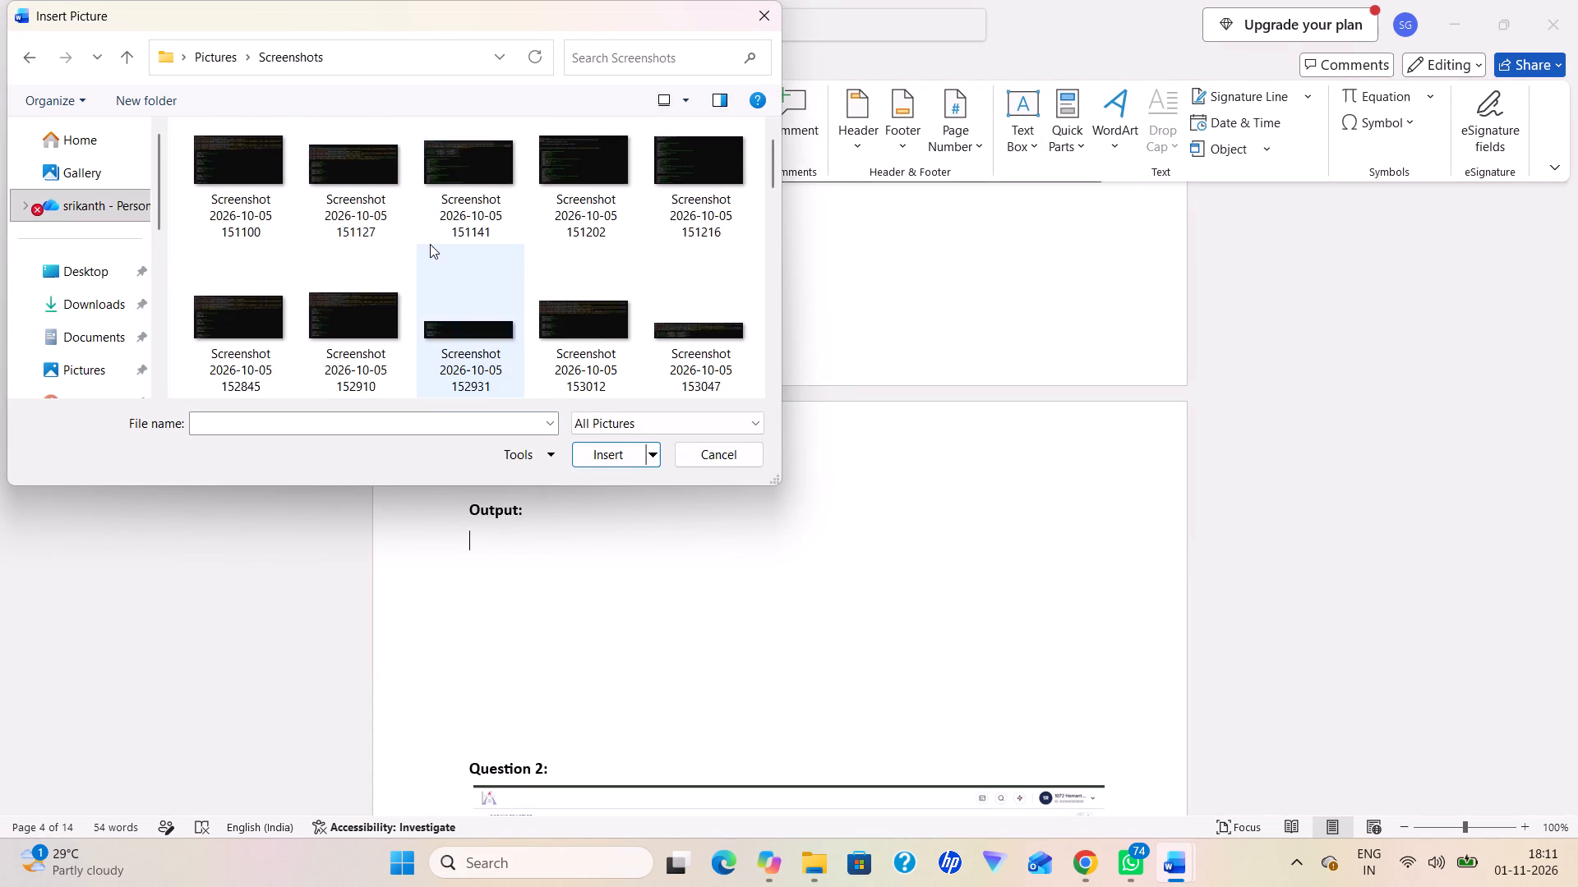
{"action": "scroll", "coordinate": [430, 244], "scroll_direction": "down", "scroll_amount": 16}
{"action": "scroll", "coordinate": [428, 242], "scroll_direction": "down", "scroll_amount": 6}
{"action": "left_click", "coordinate": [375, 294]}
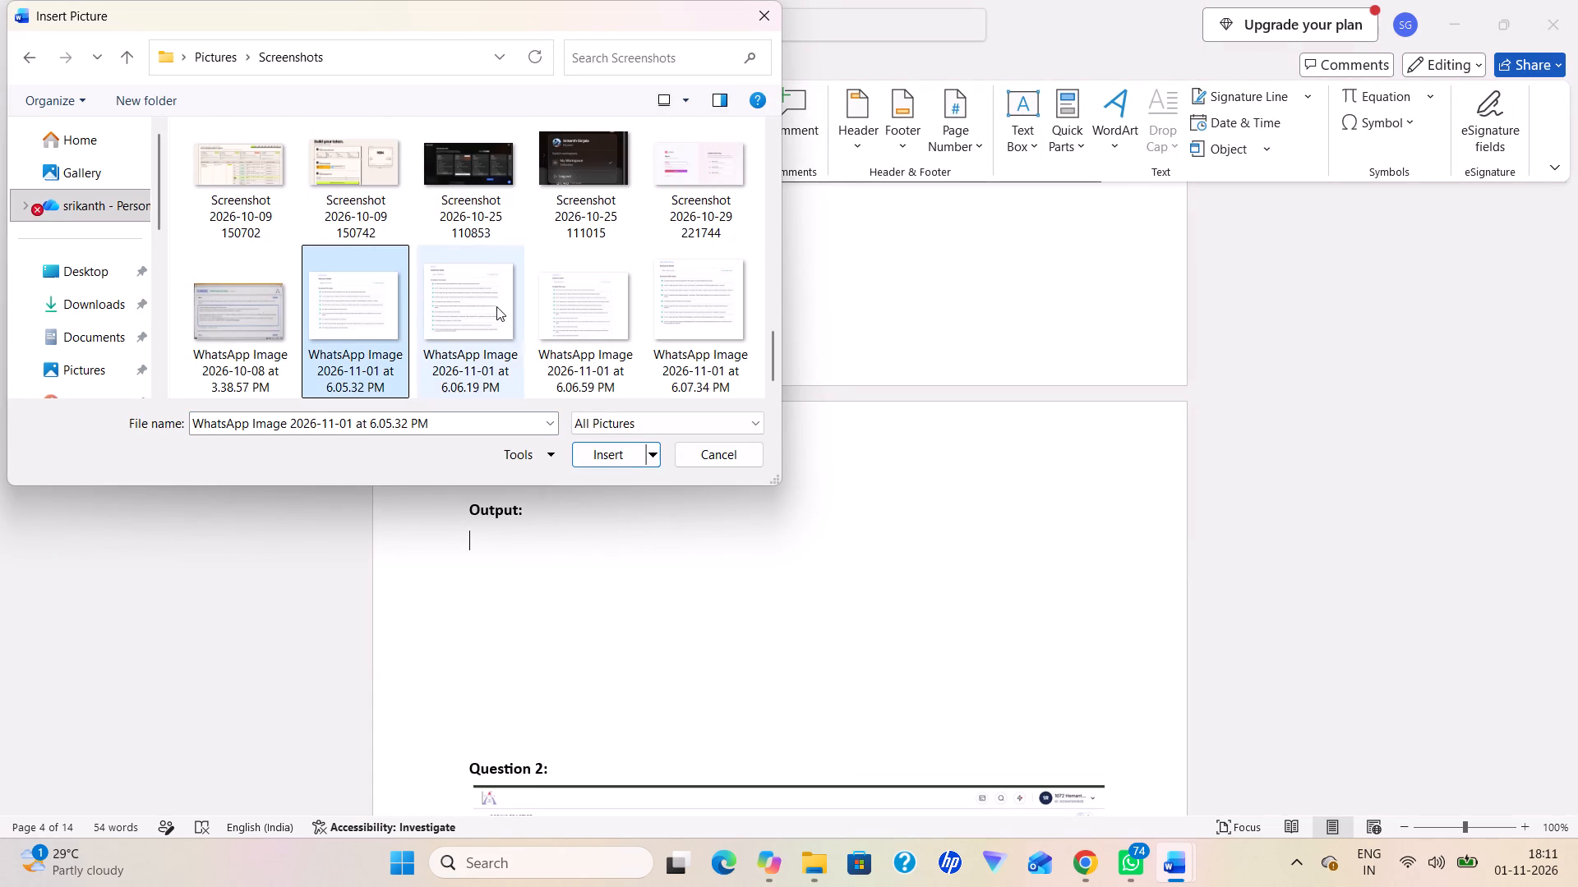
{"action": "left_click", "coordinate": [624, 462]}
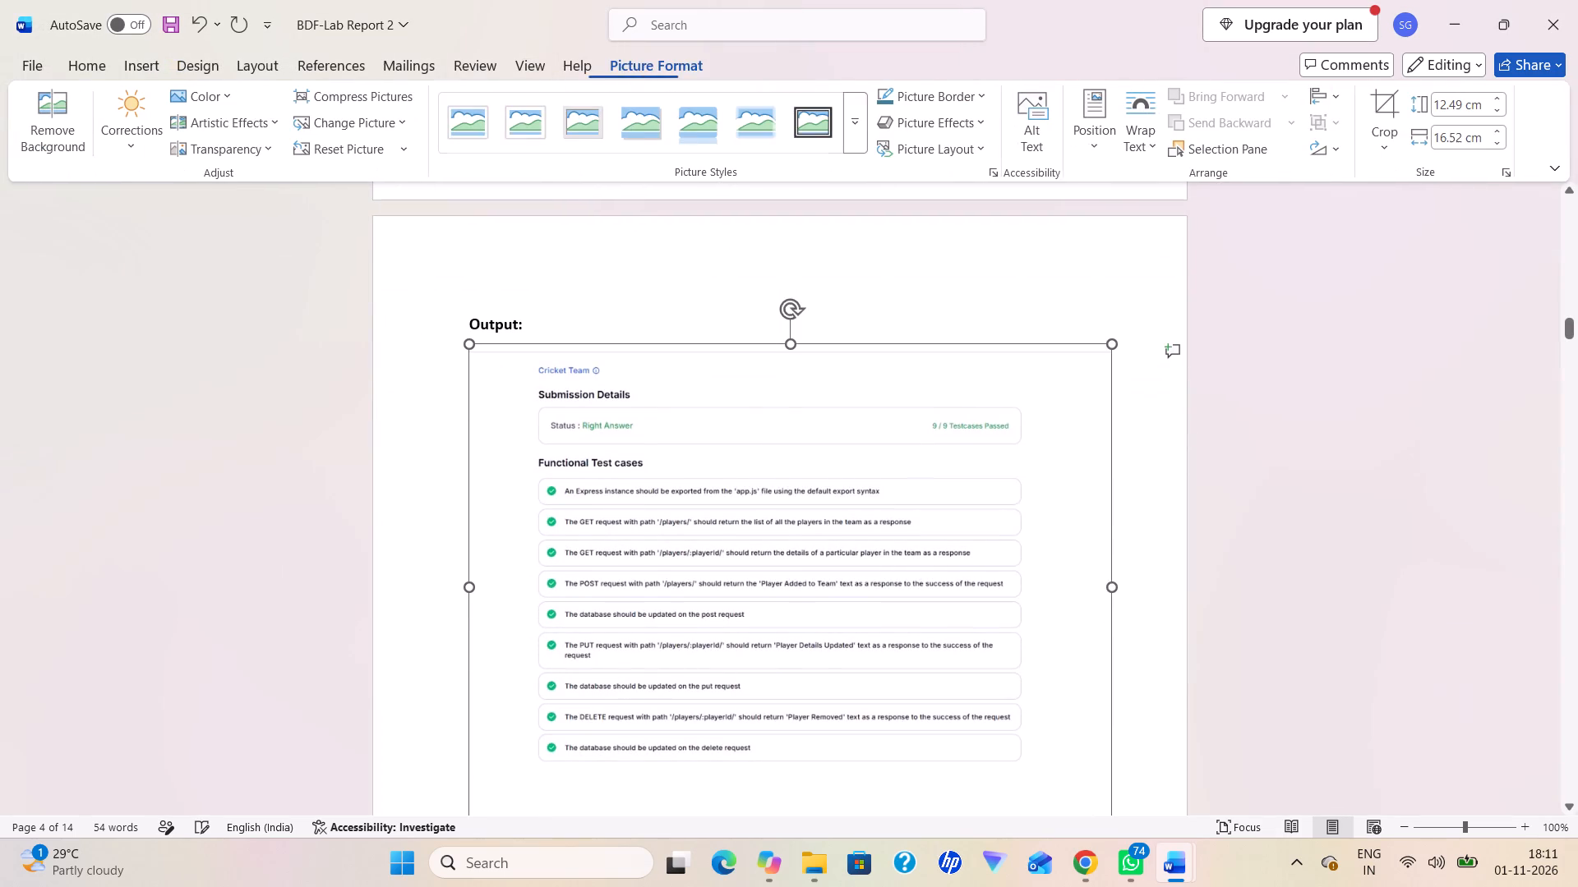
Add four blank lines between the new Cricket Team output picture and the Question 2 heading to move the heading down.
{"action": "scroll", "coordinate": [796, 362], "scroll_direction": "down", "scroll_amount": 13}
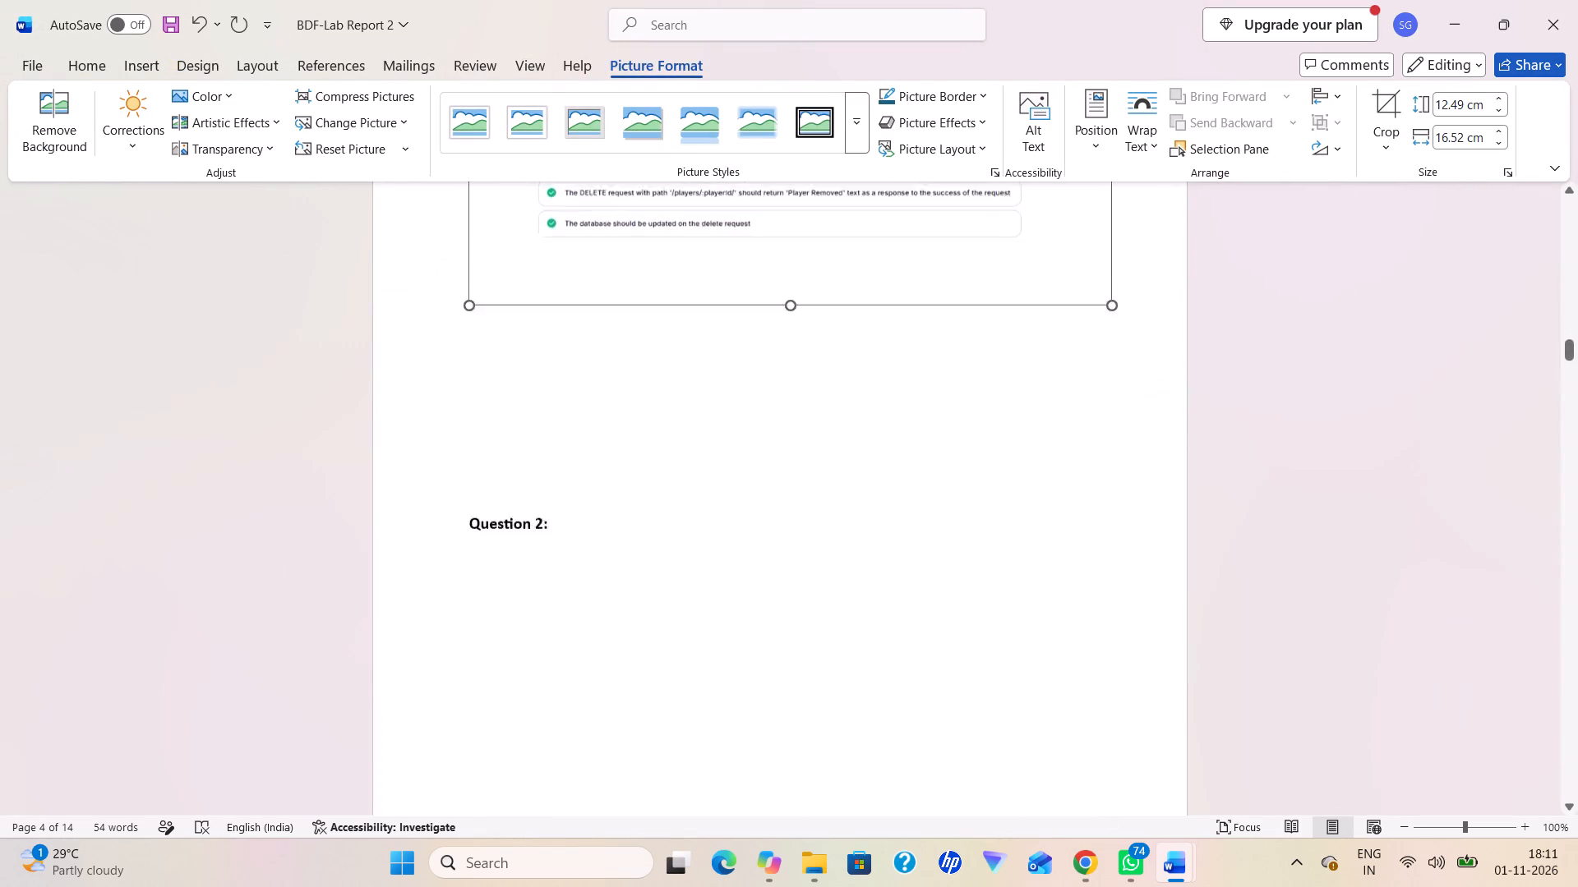
{"action": "scroll", "coordinate": [625, 343], "scroll_direction": "up", "scroll_amount": 19}
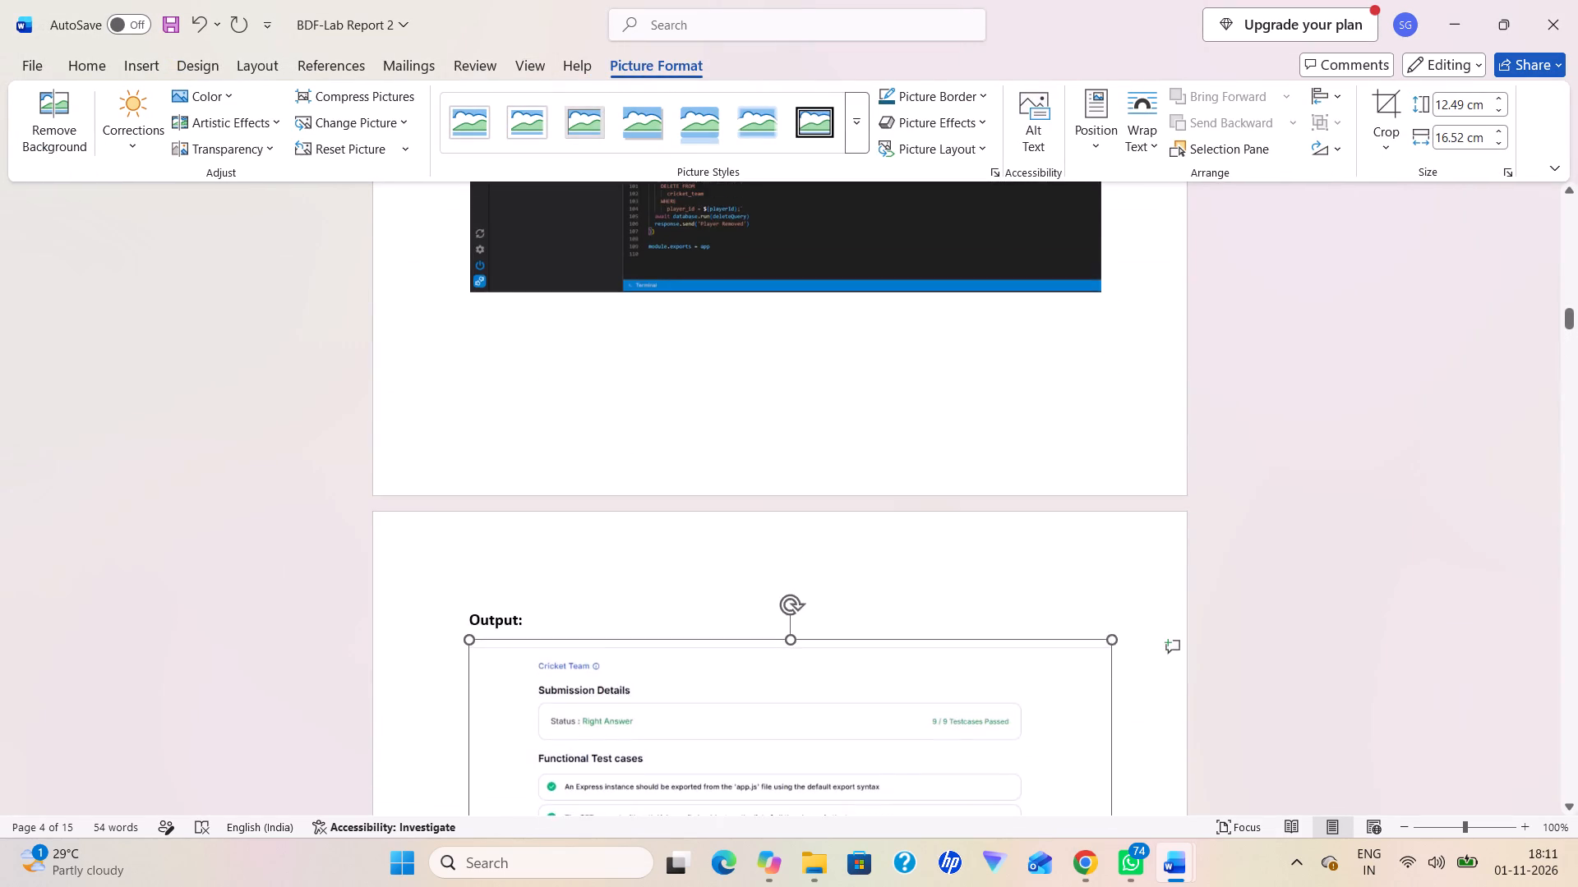
{"action": "scroll", "coordinate": [625, 343], "scroll_direction": "down", "scroll_amount": 12}
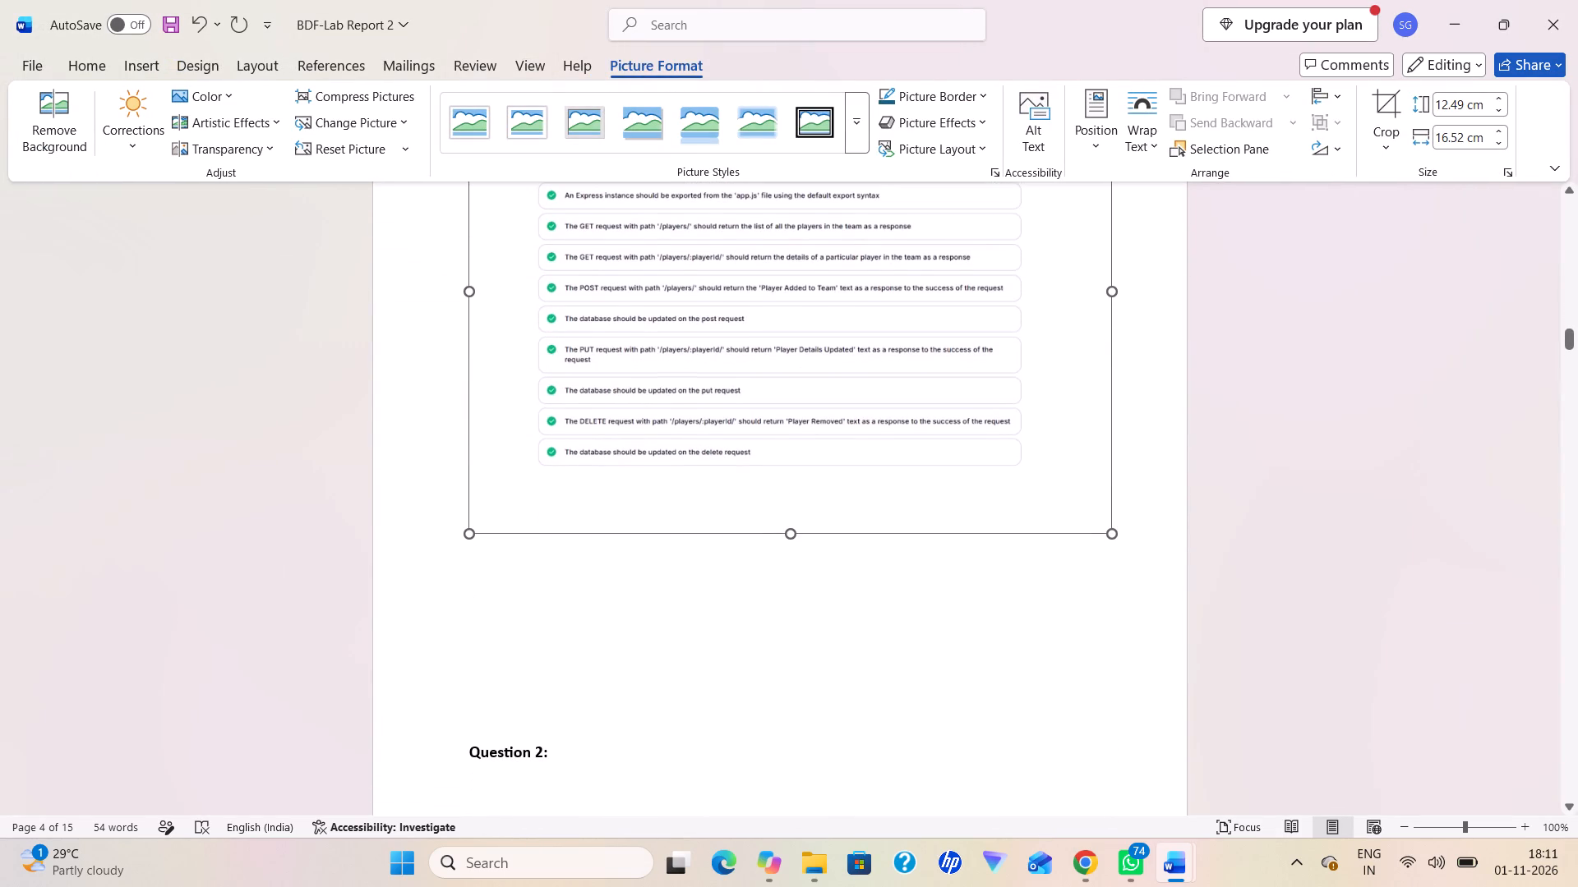
{"action": "left_click", "coordinate": [556, 622]}
{"action": "key", "text": "Return"}
{"action": "key", "text": "Return"}
{"action": "key", "text": "Return"}
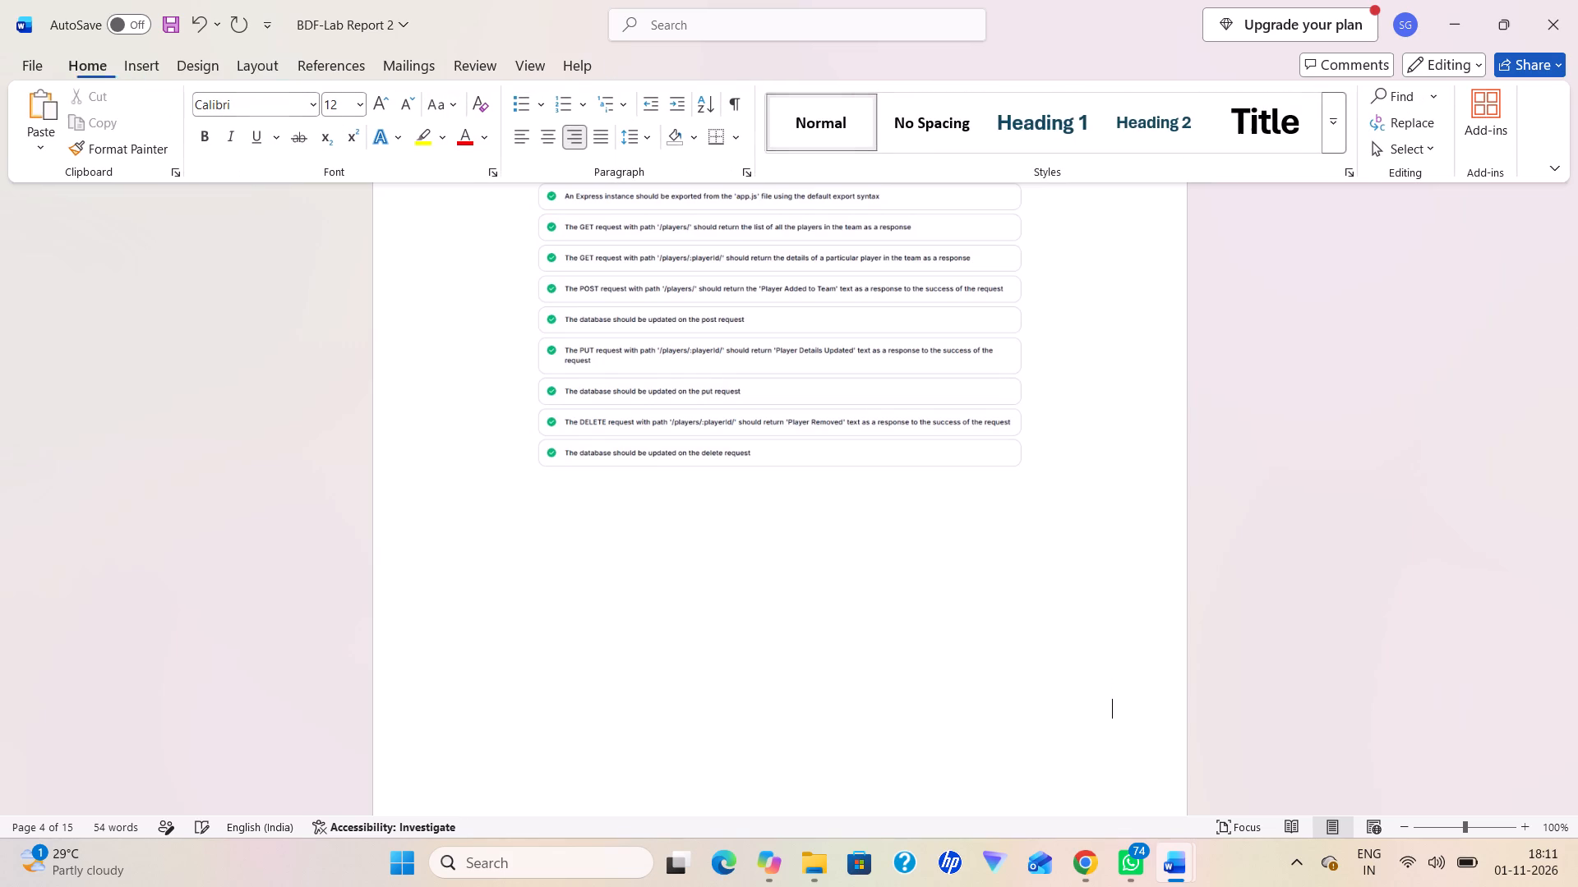
{"action": "scroll", "coordinate": [135, 480], "scroll_direction": "down", "scroll_amount": 4}
{"action": "key", "text": "Return"}
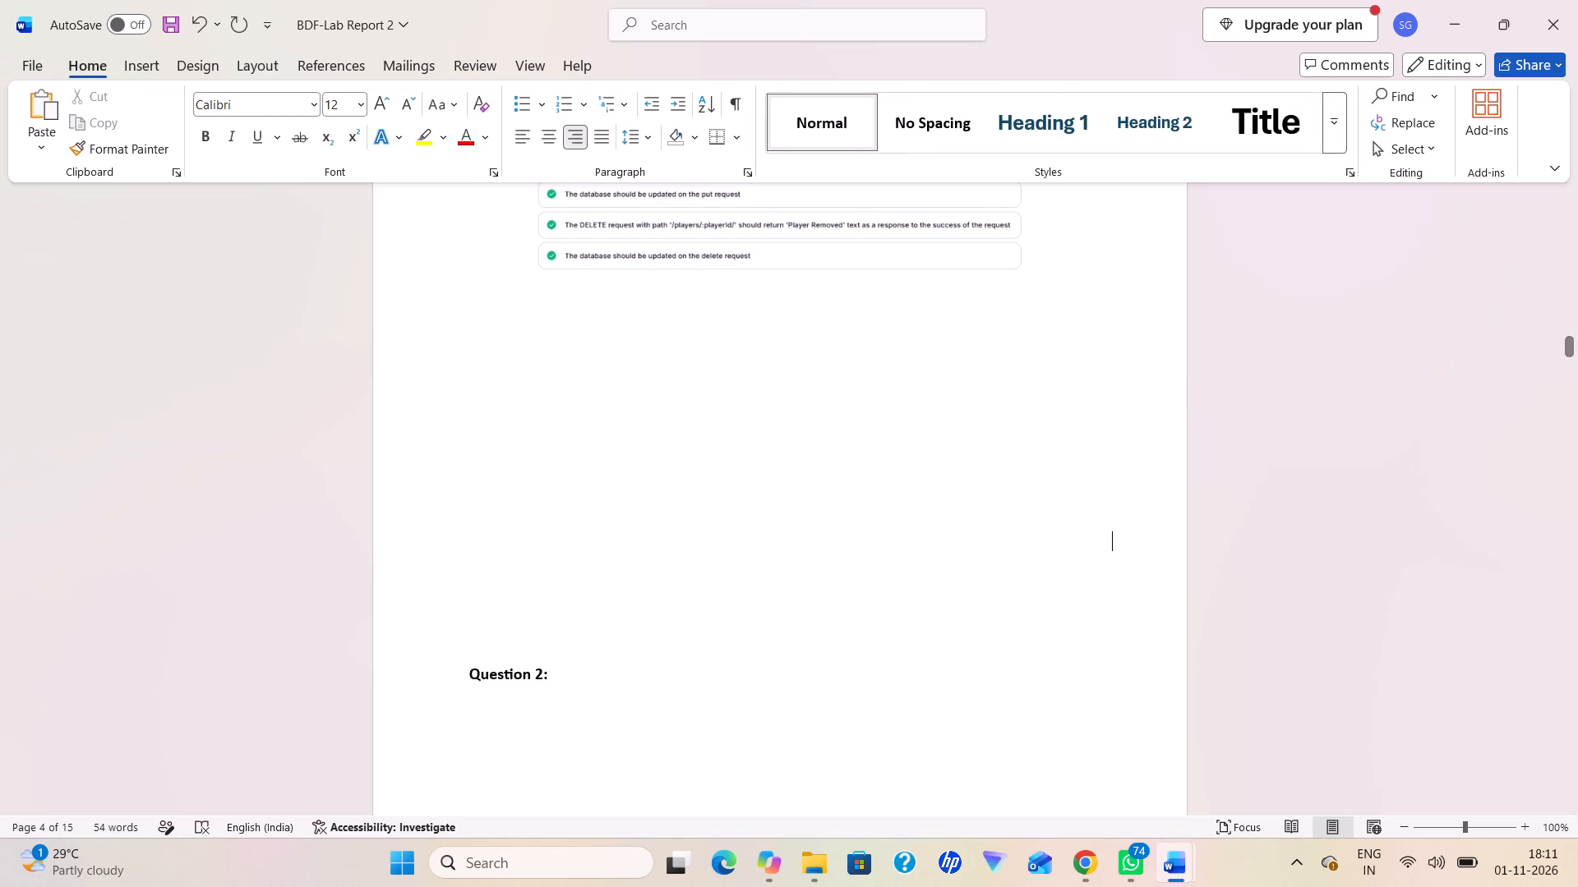
Undo the recent edits around the Question 1 output and place the cursor on the empty line below the Output heading.
{"action": "key", "text": "Return"}
{"action": "key", "text": "ctrl+z"}
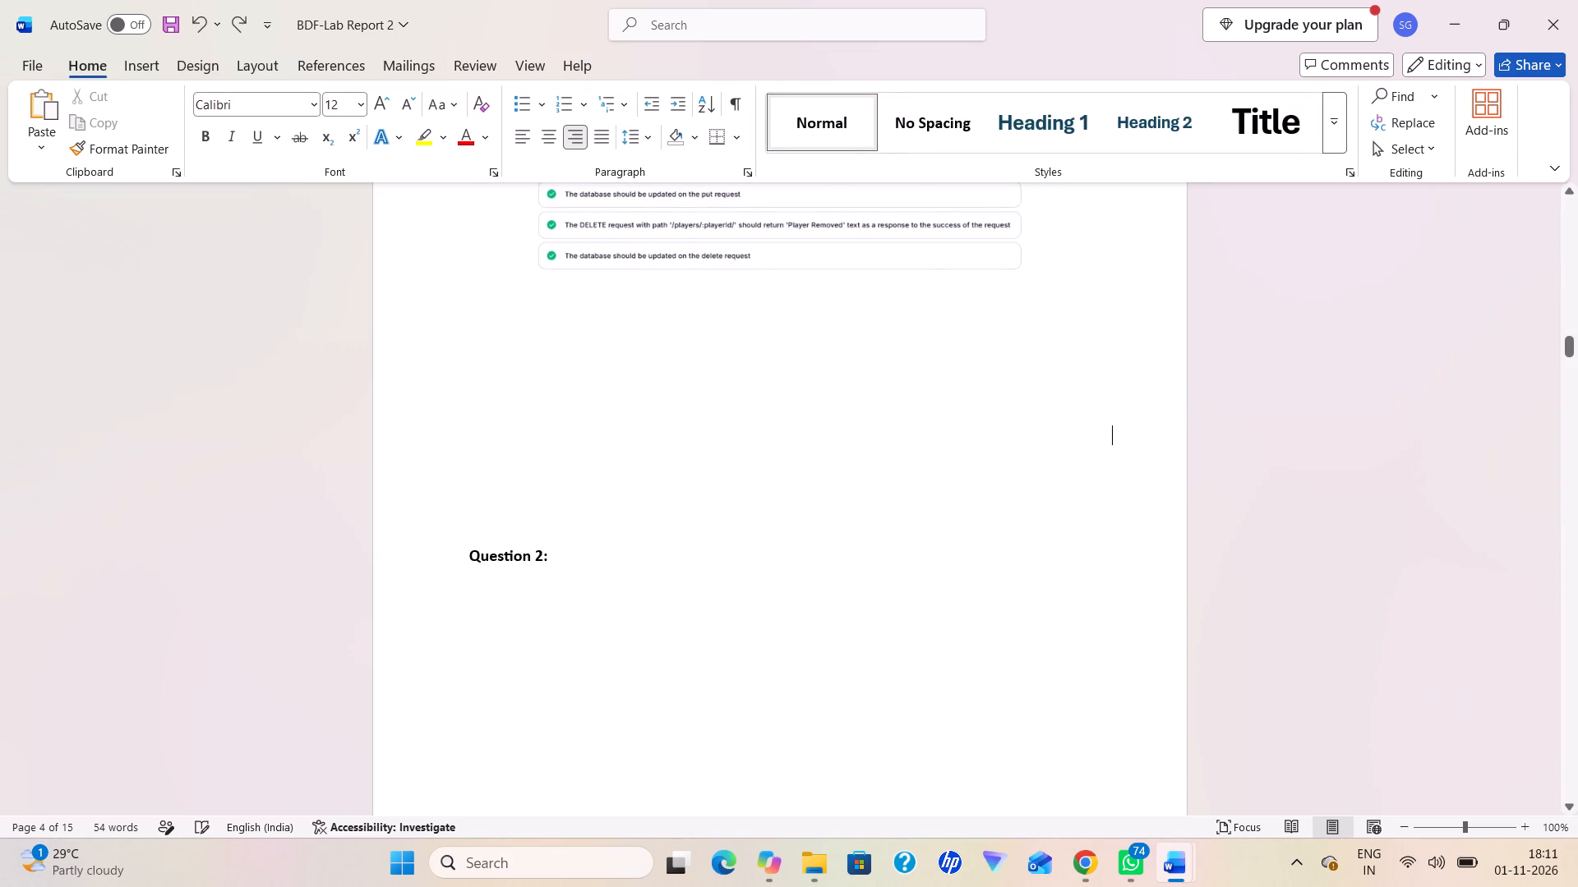
{"action": "key", "text": "ctrl+z"}
{"action": "key", "text": "ctrl+z"}
{"action": "scroll", "coordinate": [681, 539], "scroll_direction": "up", "scroll_amount": 5}
{"action": "scroll", "coordinate": [695, 470], "scroll_direction": "up", "scroll_amount": 5}
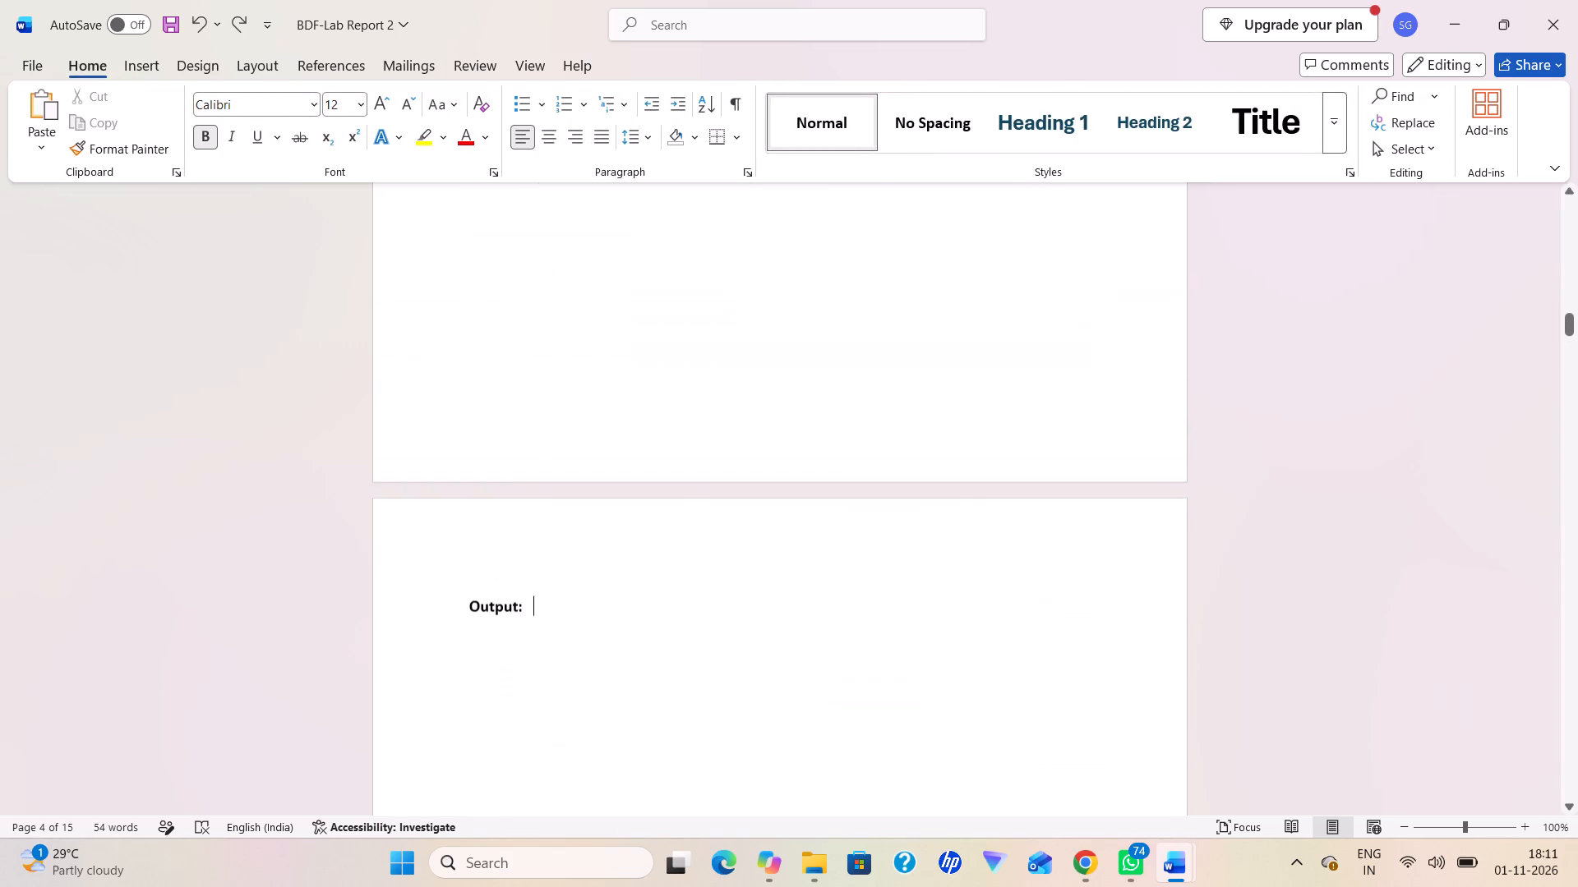
{"action": "key", "text": "ctrl+z"}
{"action": "left_click", "coordinate": [782, 445], "text": "ctrl"}
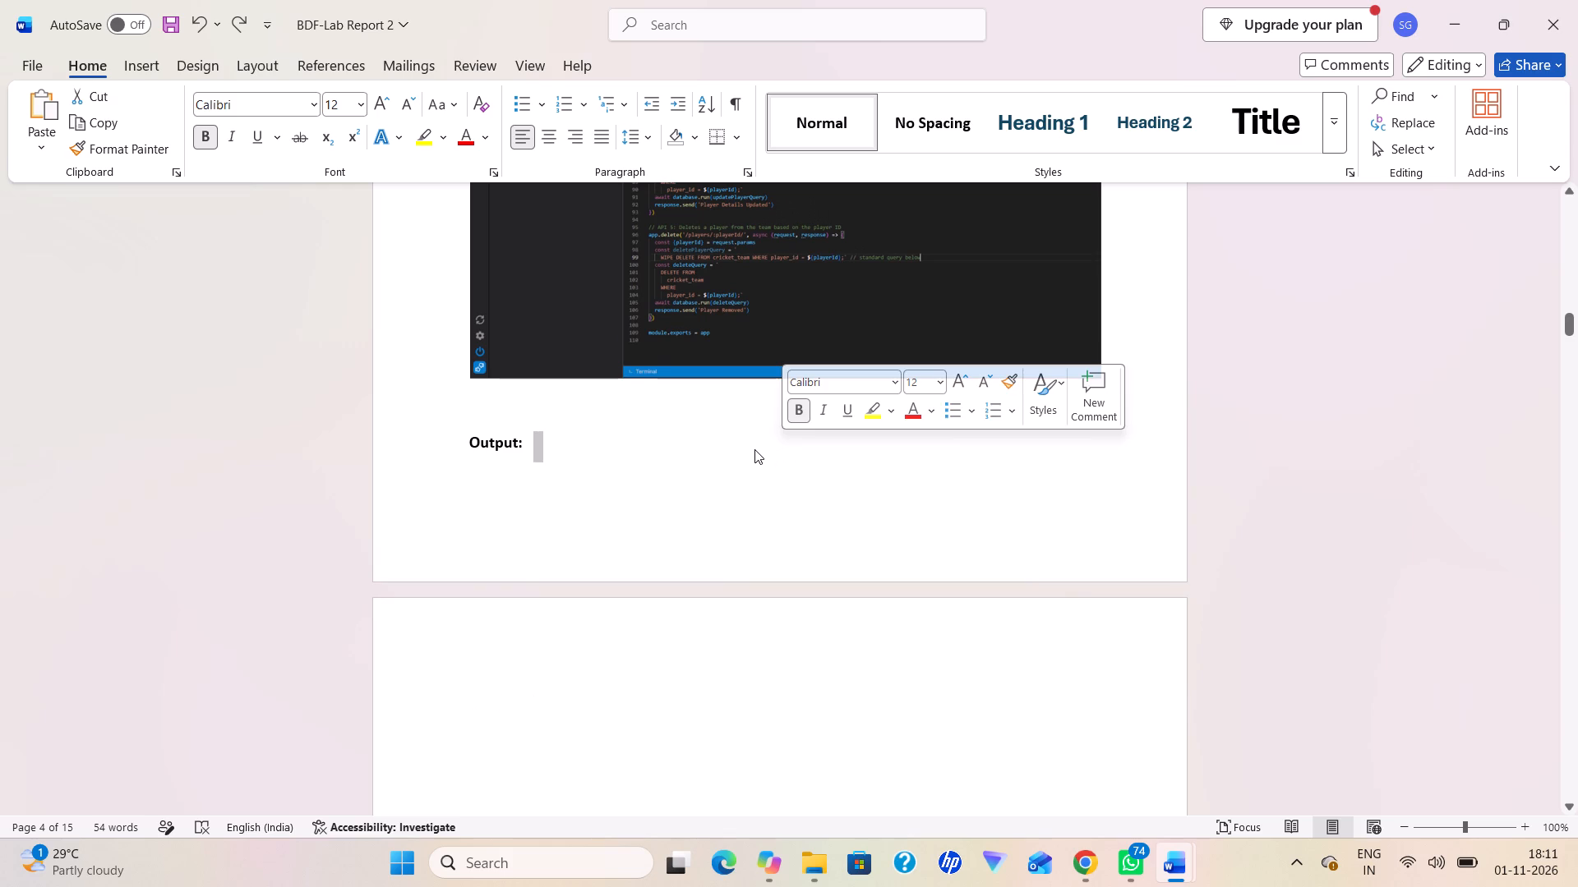
{"action": "key", "text": "ctrl+z"}
{"action": "left_click", "coordinate": [803, 471]}
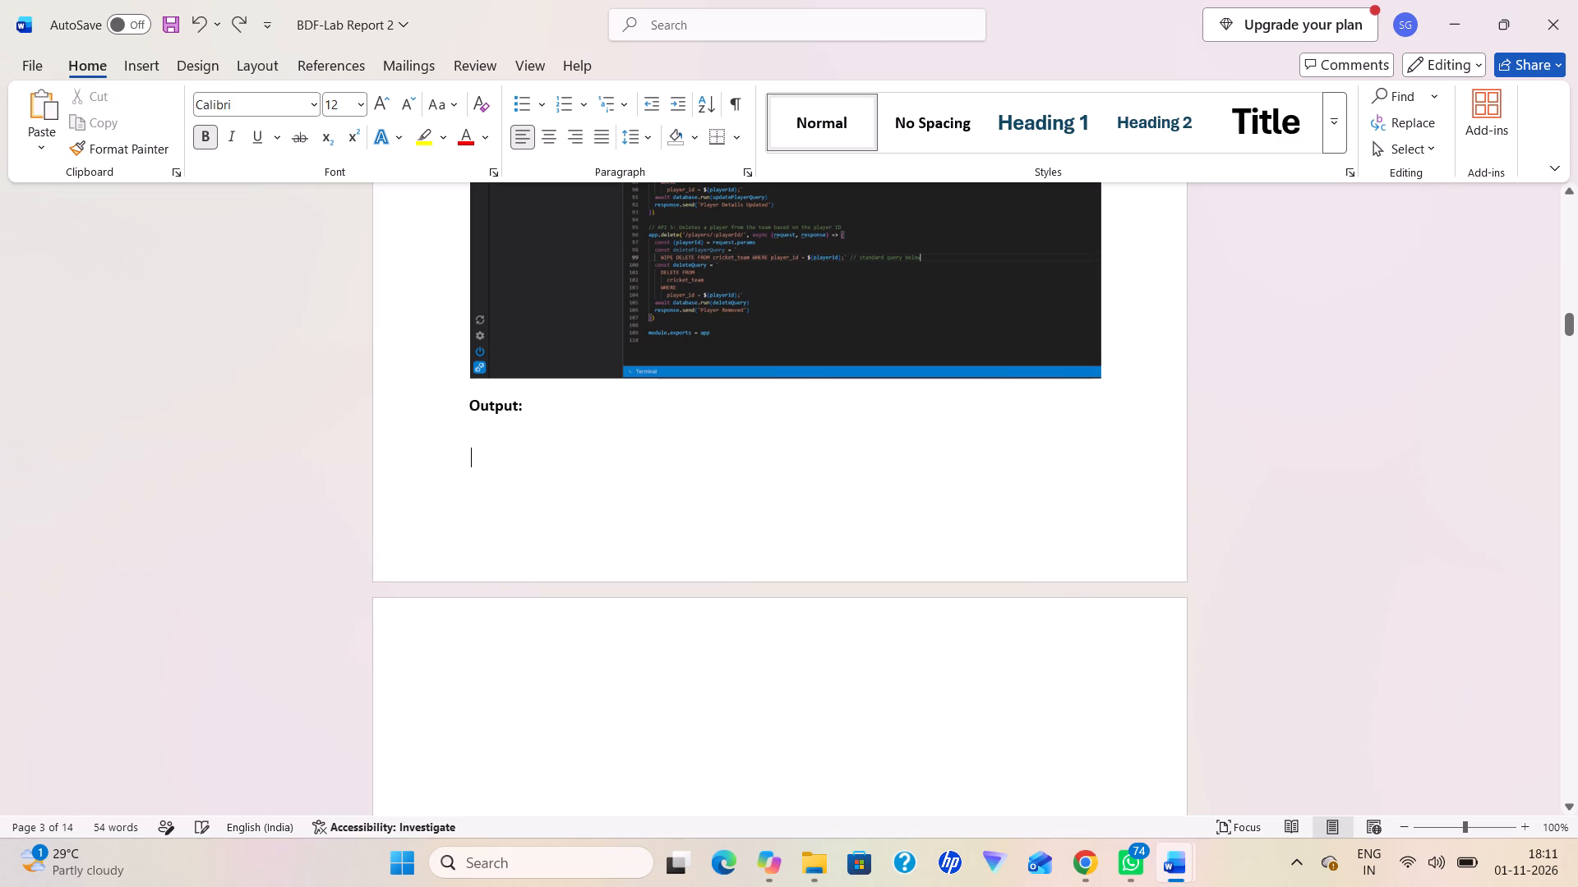
{"action": "key", "text": "BackSpace"}
{"action": "key", "text": "BackSpace"}
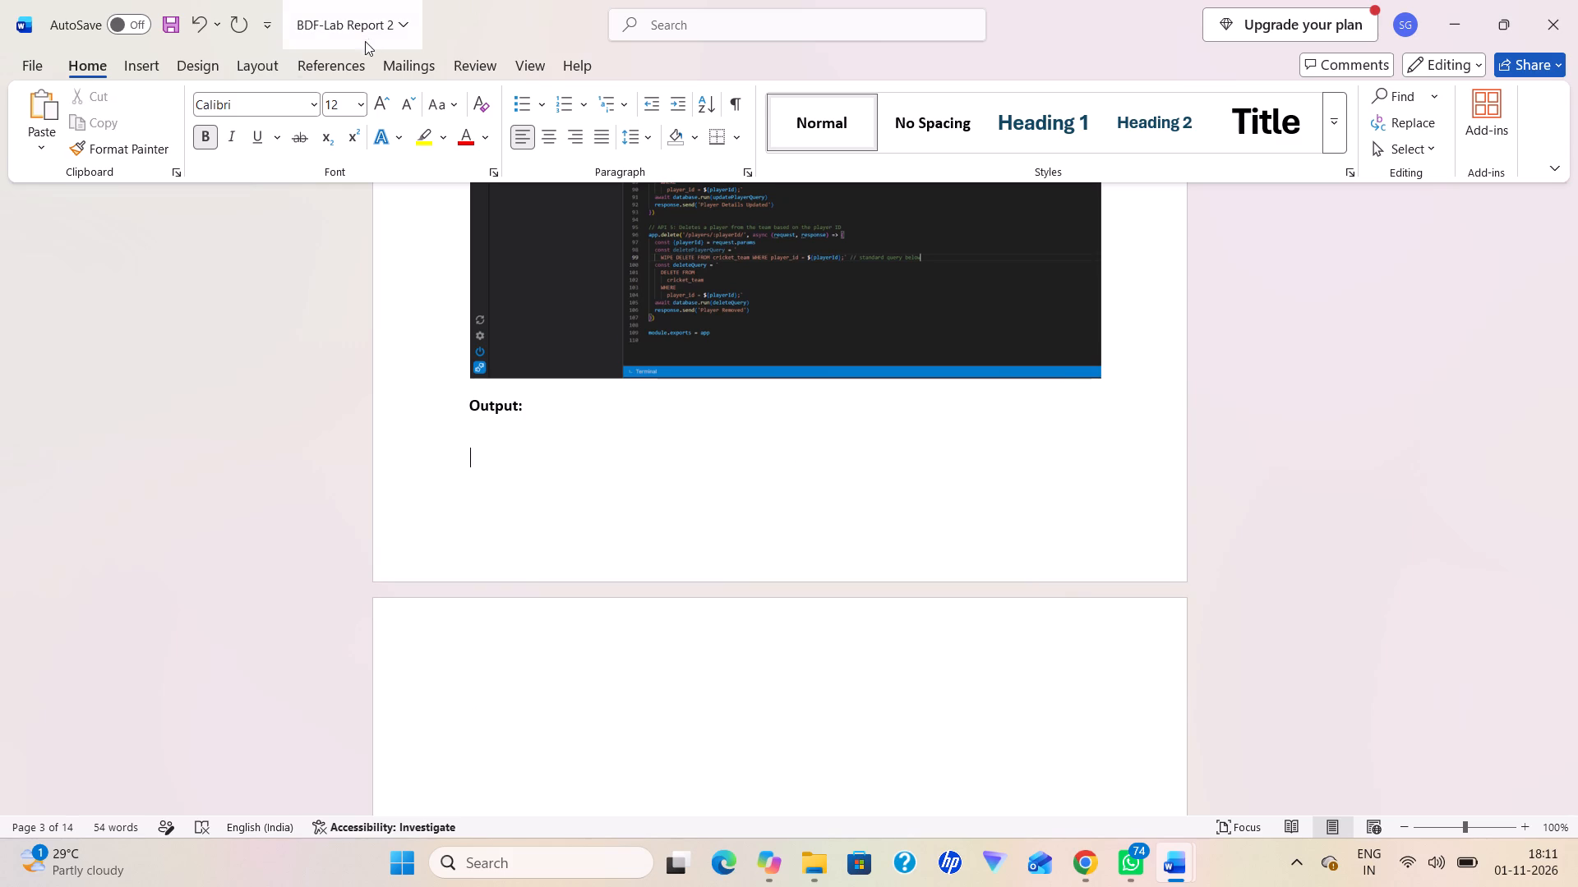
Insert the picture WhatsApp Image 2026-11-01 at 6.05.32 PM from the Screenshots folder under the Question 1 Output heading.
{"action": "left_click", "coordinate": [165, 67]}
{"action": "left_click", "coordinate": [226, 114]}
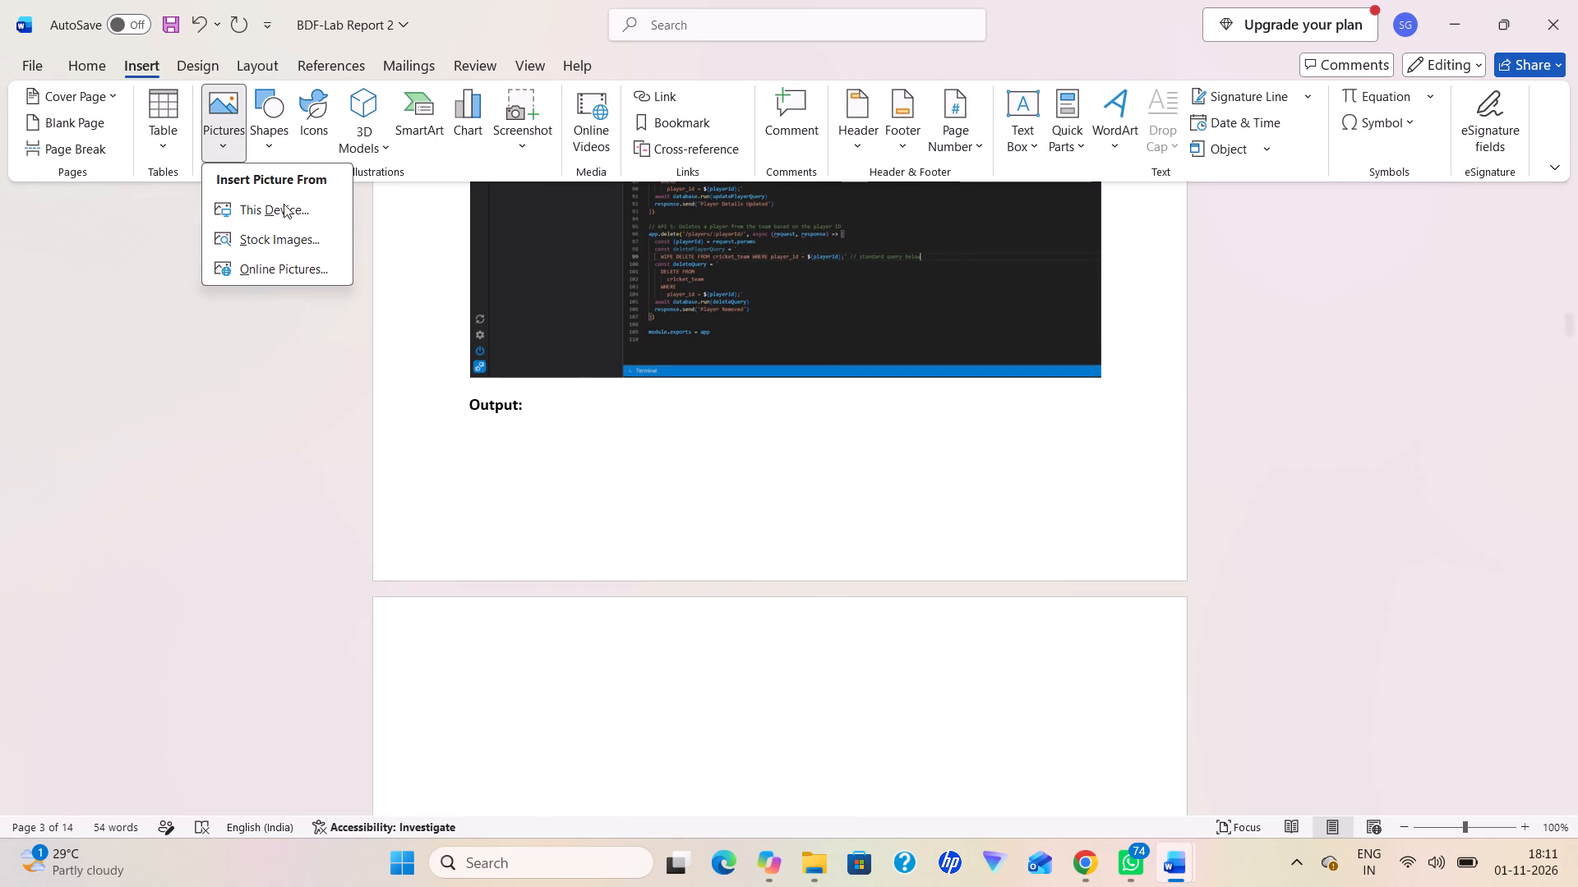
{"action": "left_click", "coordinate": [285, 218]}
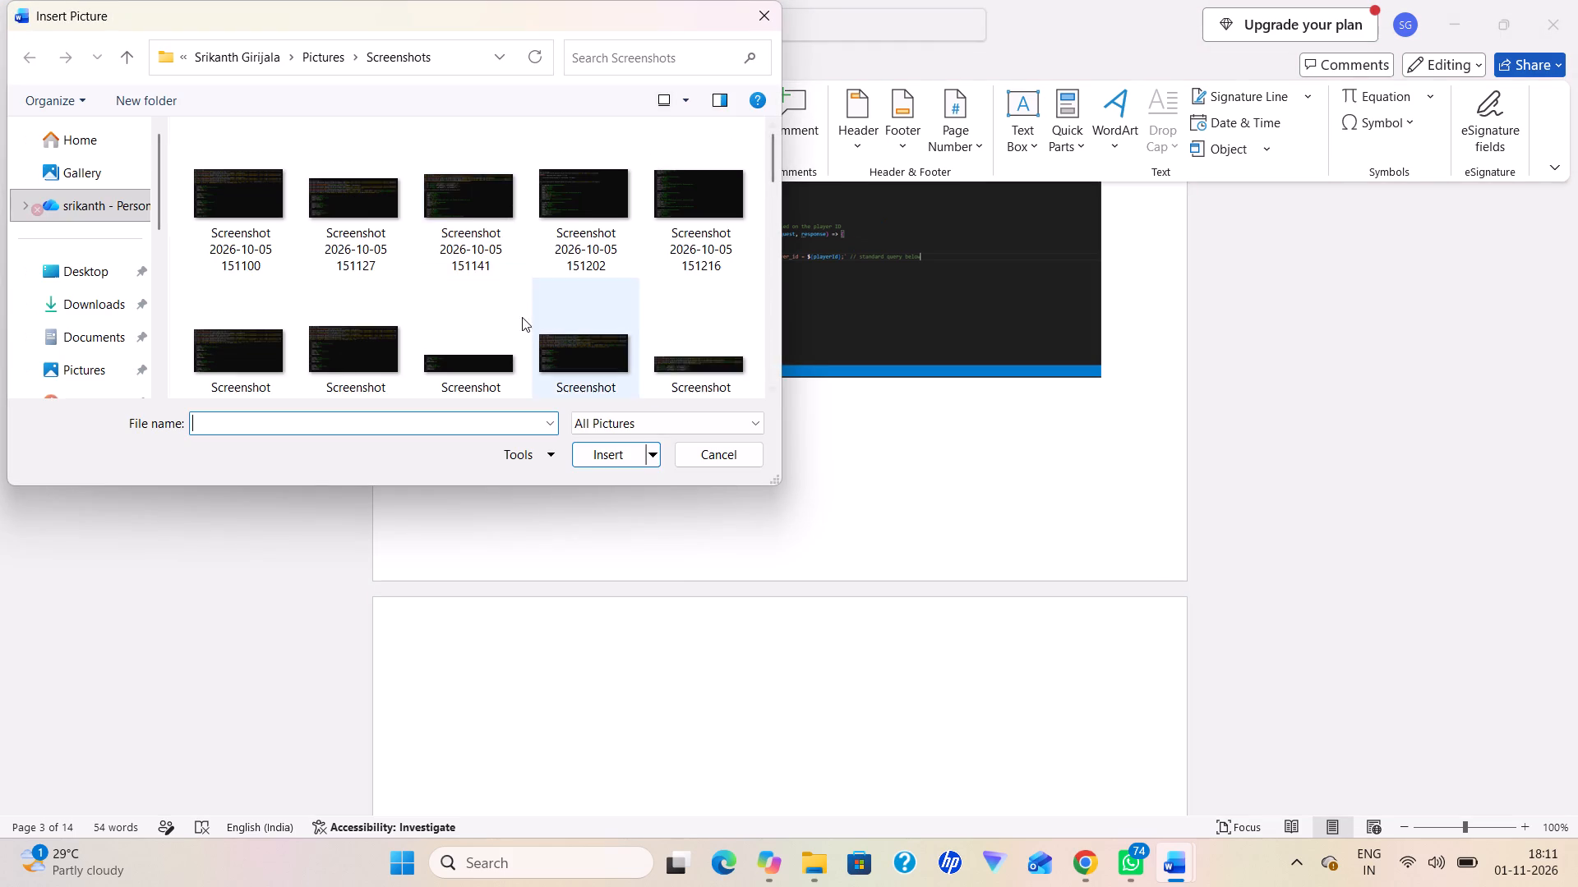
{"action": "scroll", "coordinate": [510, 303], "scroll_direction": "down", "scroll_amount": 20}
{"action": "scroll", "coordinate": [510, 303], "scroll_direction": "down", "scroll_amount": 5}
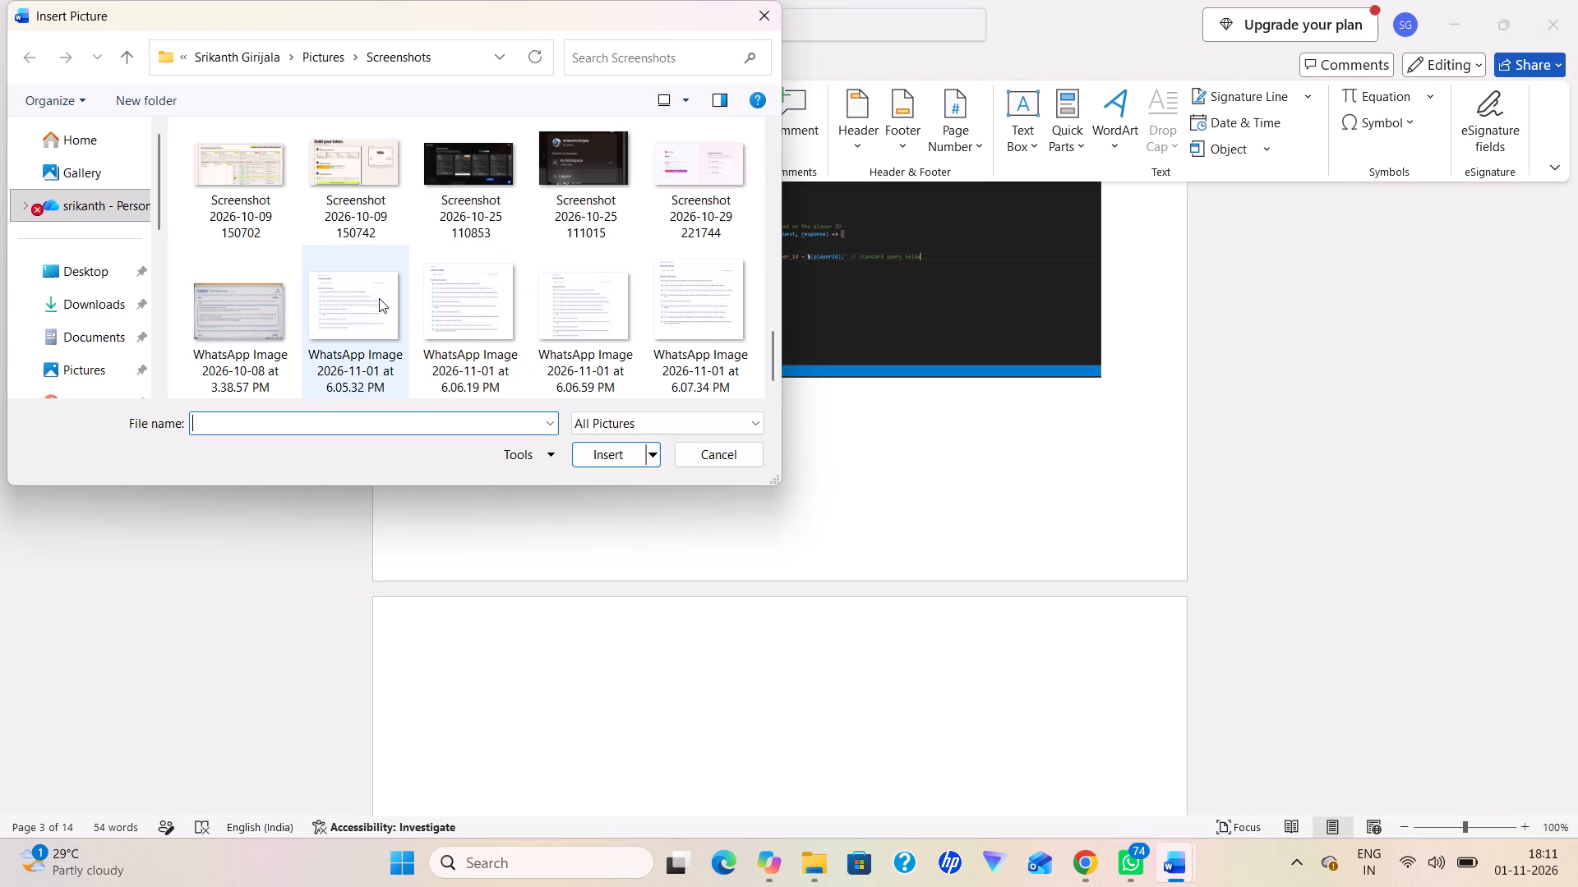
{"action": "left_click", "coordinate": [379, 298]}
{"action": "left_click", "coordinate": [374, 296]}
{"action": "double_click", "coordinate": [374, 288]}
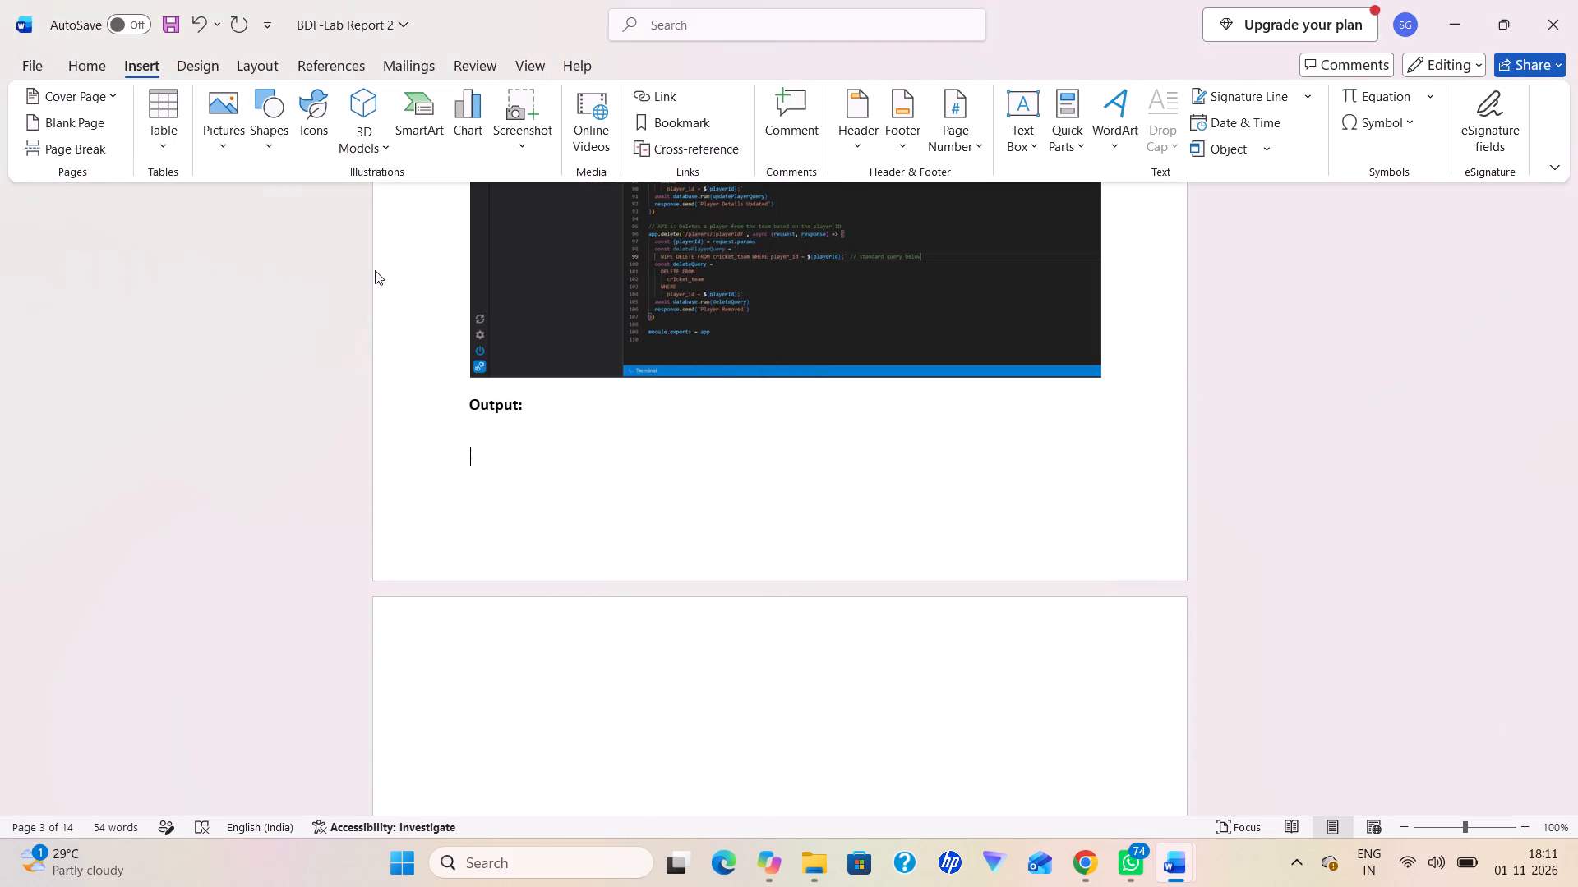
Add blank lines after the last Question 1 code picture so the Output heading moves onto the page with its picture.
{"action": "scroll", "coordinate": [634, 345], "scroll_direction": "up", "scroll_amount": 5}
{"action": "scroll", "coordinate": [643, 345], "scroll_direction": "down", "scroll_amount": 11}
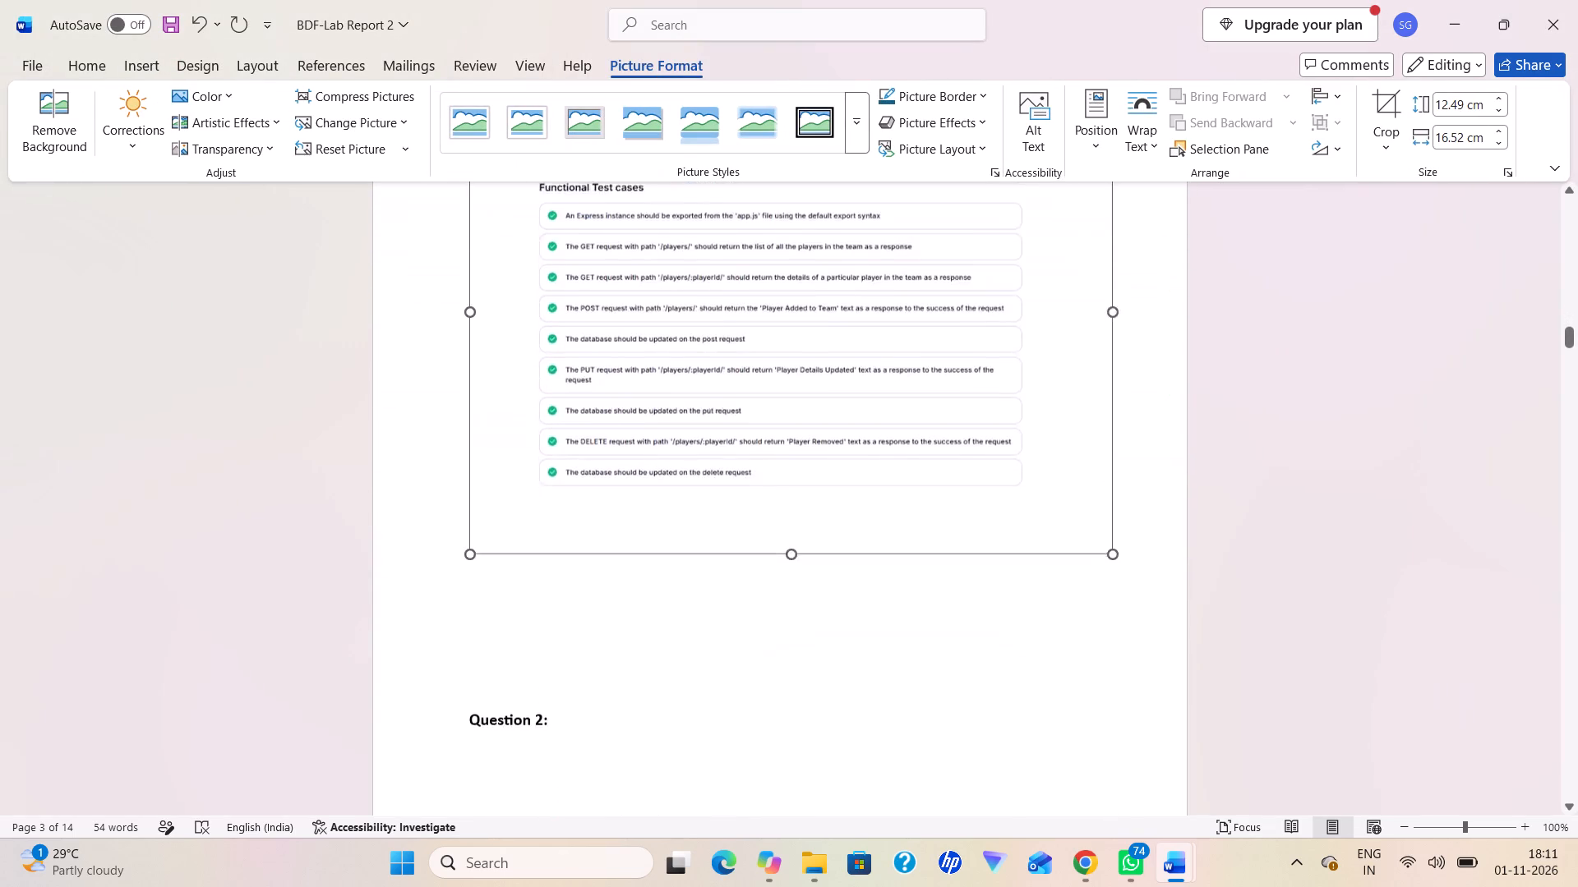
{"action": "scroll", "coordinate": [644, 345], "scroll_direction": "down", "scroll_amount": 8}
{"action": "scroll", "coordinate": [644, 345], "scroll_direction": "up", "scroll_amount": 20}
{"action": "scroll", "coordinate": [644, 345], "scroll_direction": "up", "scroll_amount": 6}
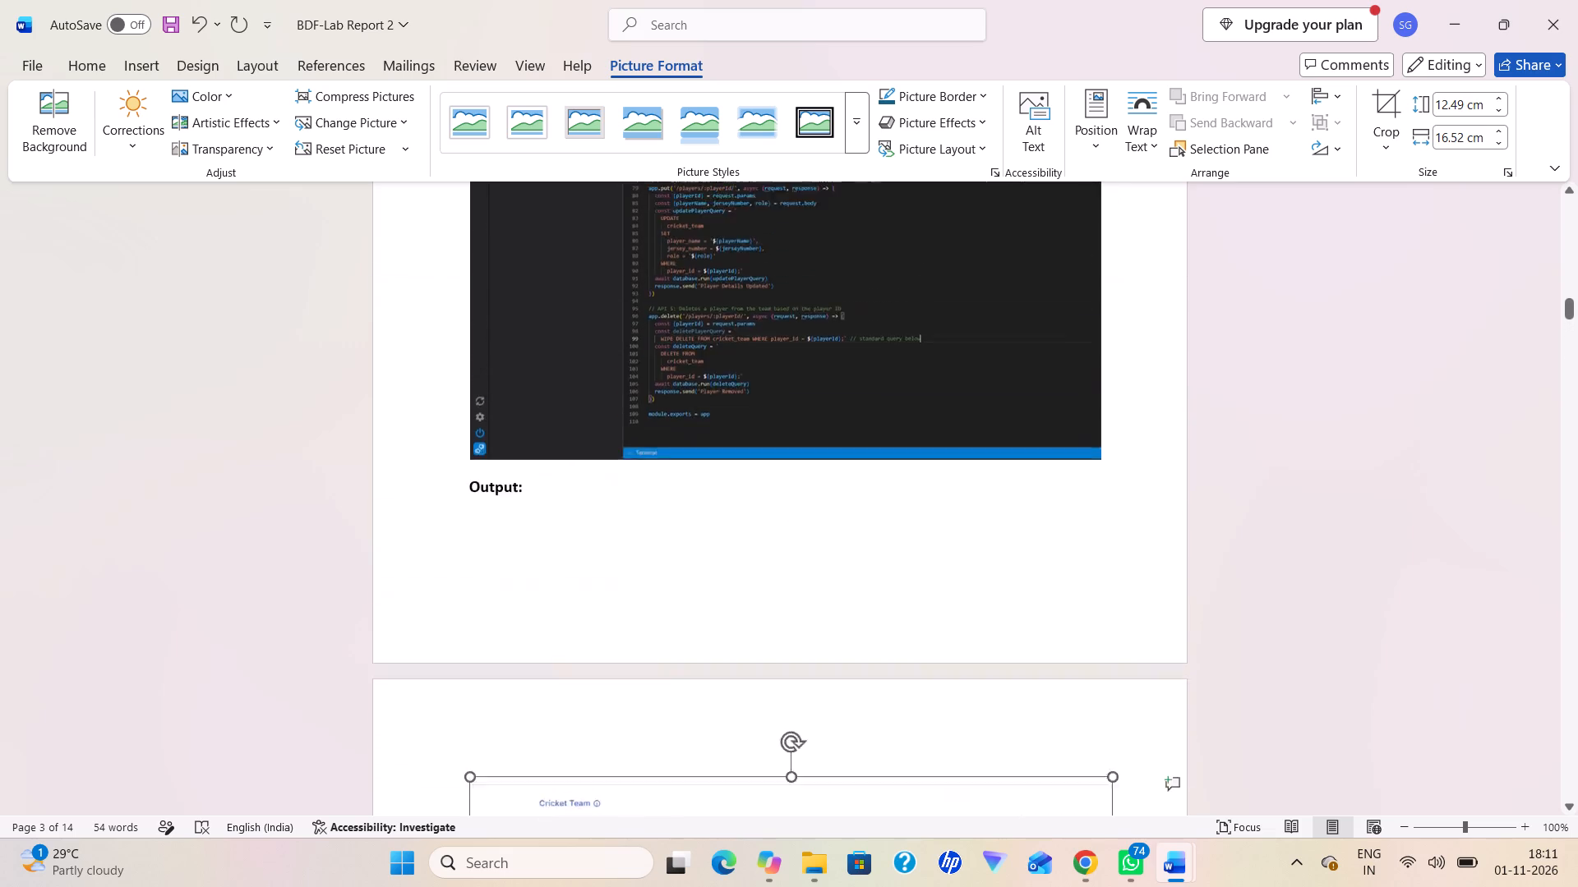
{"action": "scroll", "coordinate": [671, 354], "scroll_direction": "up", "scroll_amount": 4}
{"action": "scroll", "coordinate": [1155, 670], "scroll_direction": "down", "scroll_amount": 3}
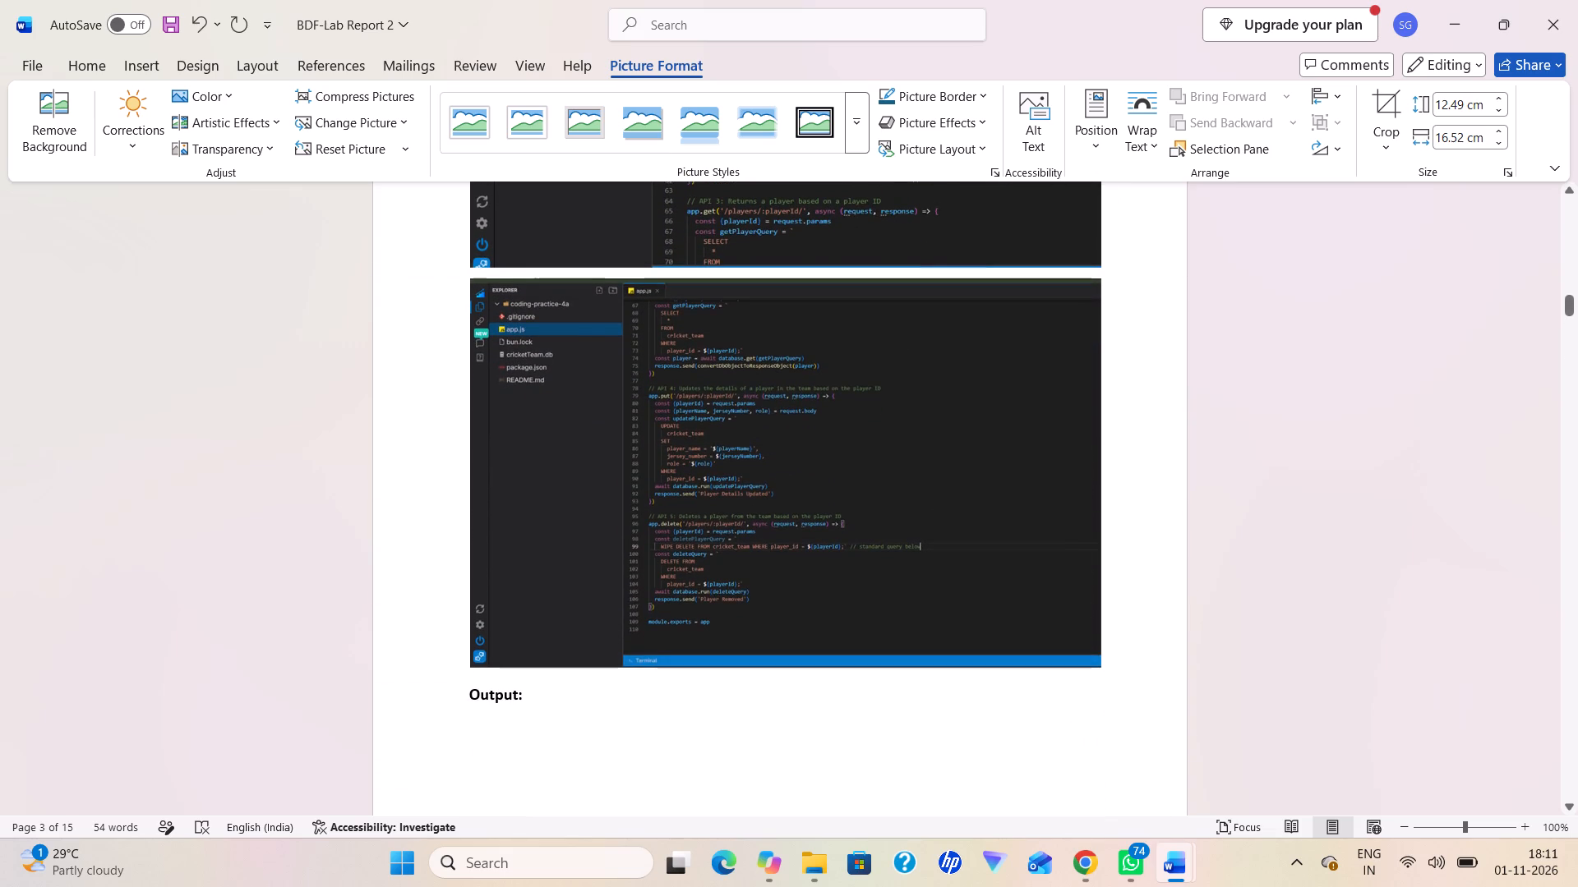
{"action": "left_click", "coordinate": [1115, 643]}
{"action": "key", "text": "Return"}
{"action": "key", "text": "Return"}
{"action": "key", "text": "Return"}
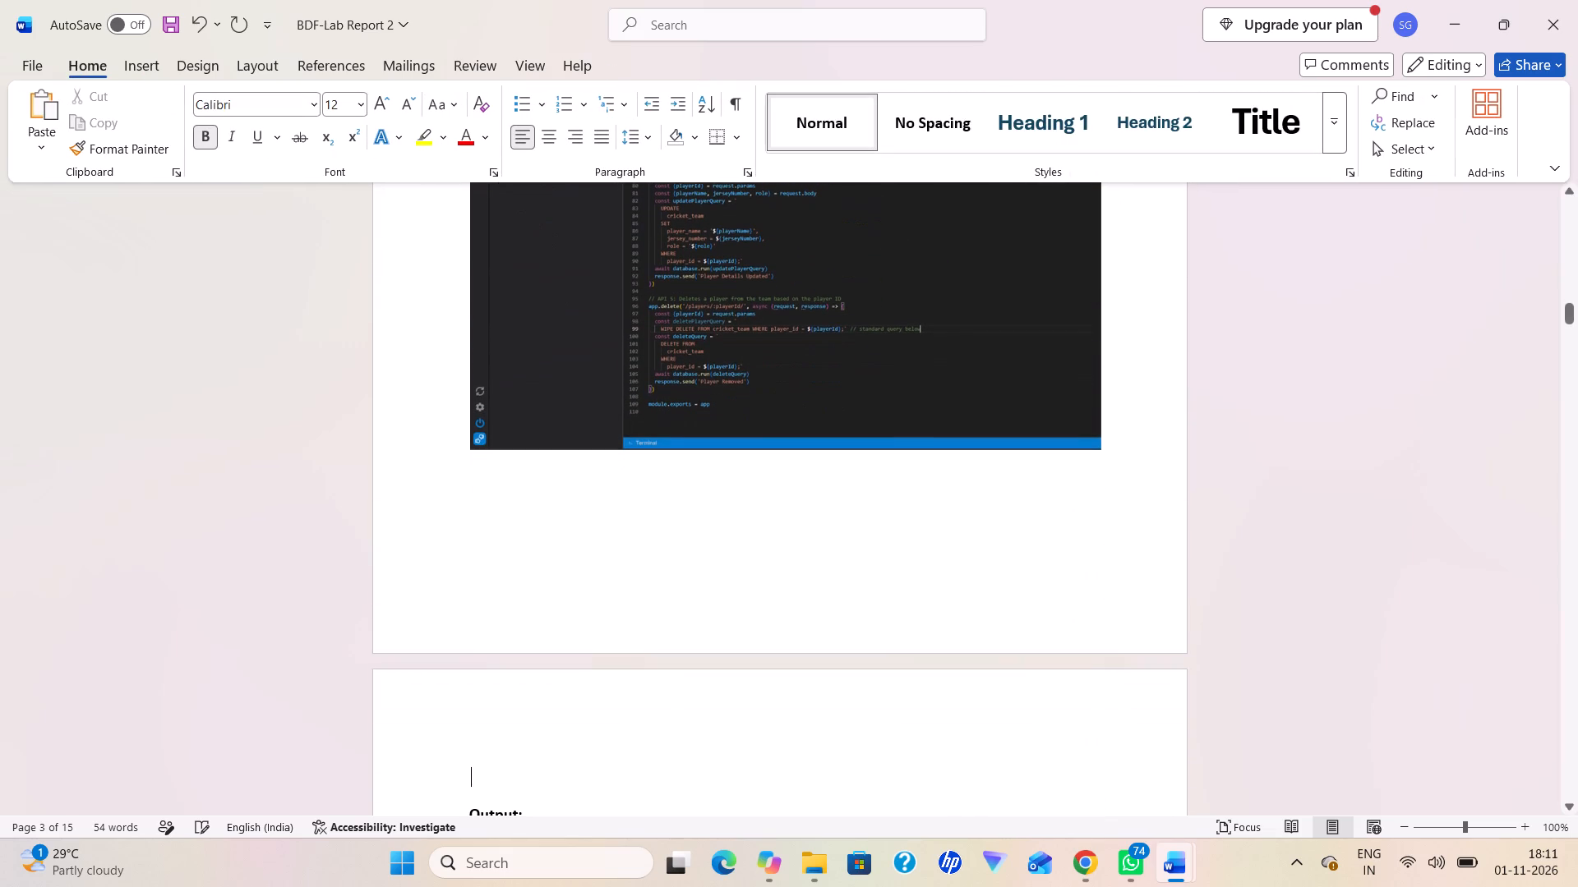
{"action": "key", "text": "Return"}
Add blank lines below the Question 1 output picture so the Question 2 heading starts on a new page.
{"action": "scroll", "coordinate": [1113, 523], "scroll_direction": "down", "scroll_amount": 10}
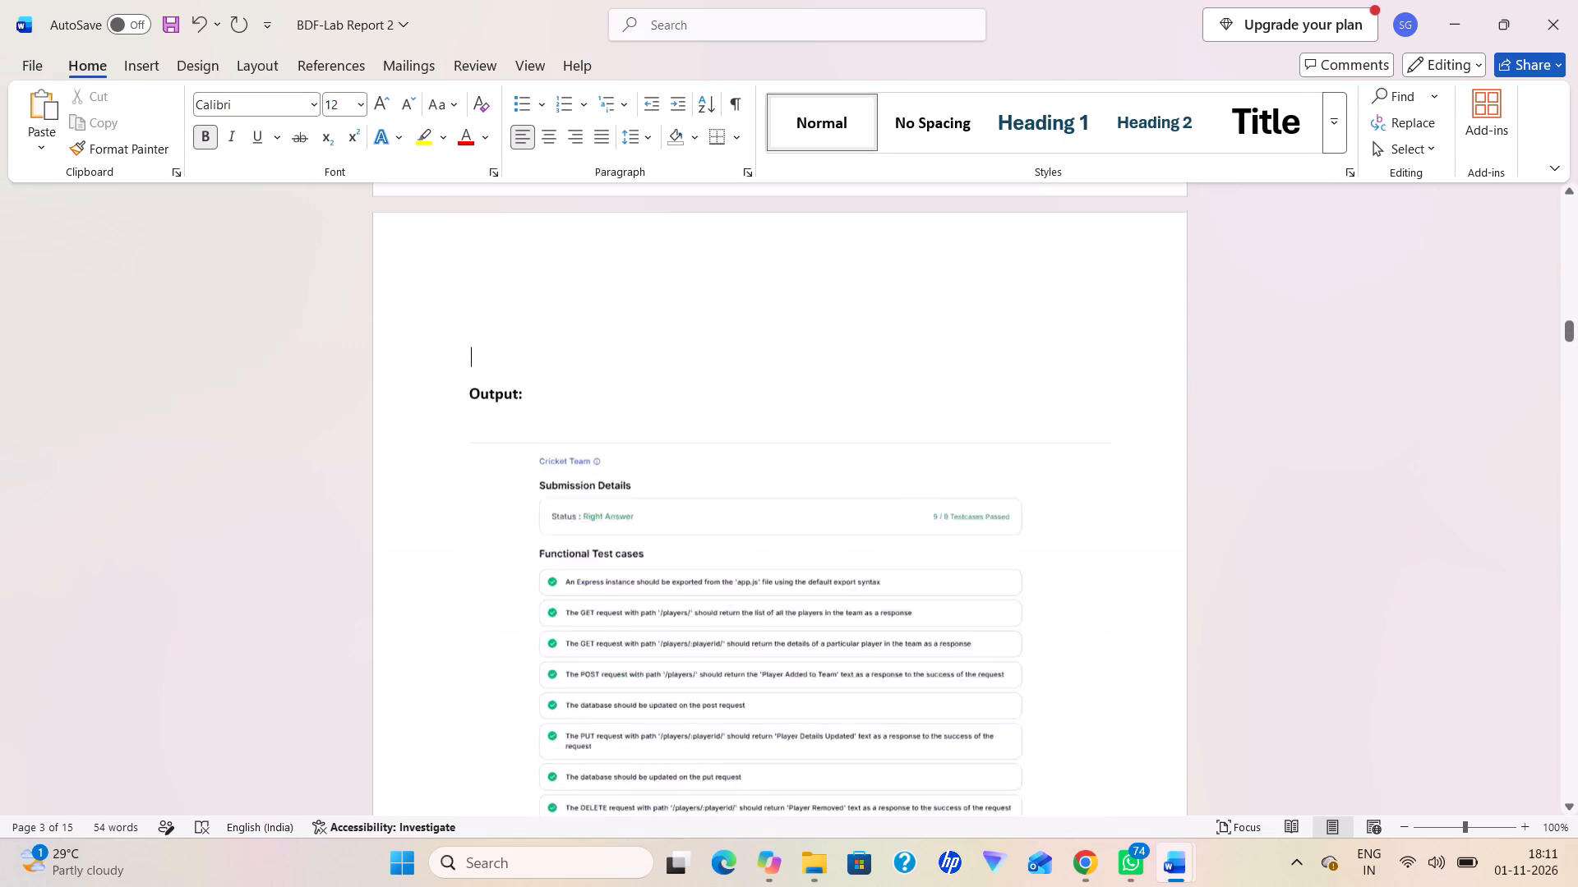
{"action": "scroll", "coordinate": [912, 424], "scroll_direction": "down", "scroll_amount": 10}
{"action": "scroll", "coordinate": [902, 421], "scroll_direction": "up", "scroll_amount": 1}
{"action": "scroll", "coordinate": [902, 421], "scroll_direction": "down", "scroll_amount": 2}
{"action": "left_click", "coordinate": [718, 425]}
{"action": "key", "text": "Return"}
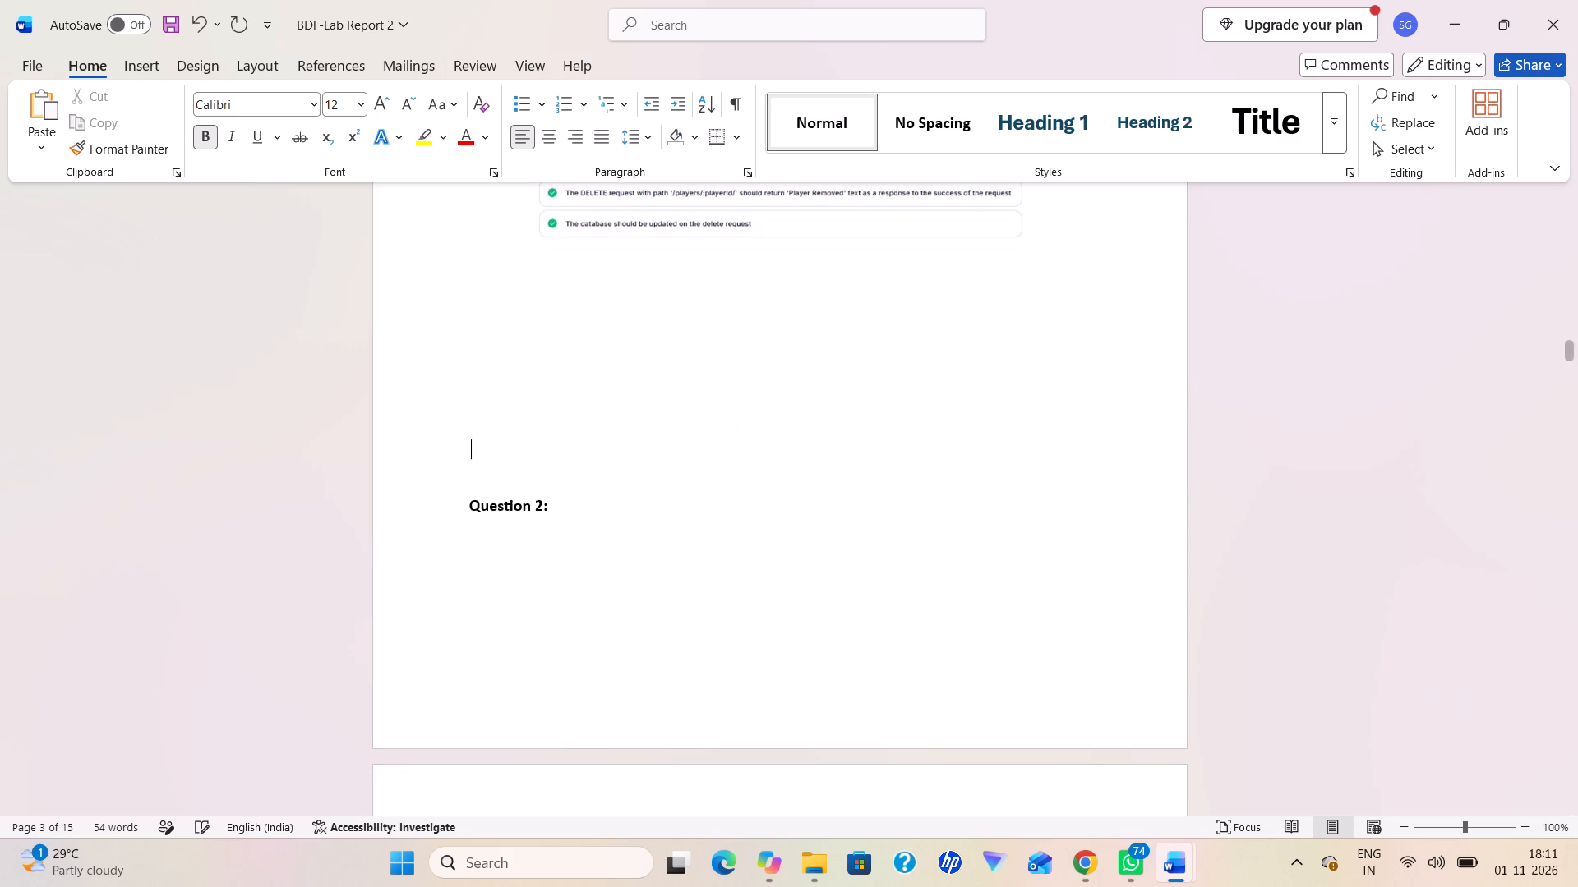
{"action": "key", "text": "Return"}
{"action": "key", "text": "Return"}
{"action": "key", "text": "Return"}
{"action": "key", "text": "Return"}
{"action": "key", "text": "Return"}
{"action": "key", "text": "BackSpace"}
{"action": "key", "text": "BackSpace"}
{"action": "key", "text": "Return"}
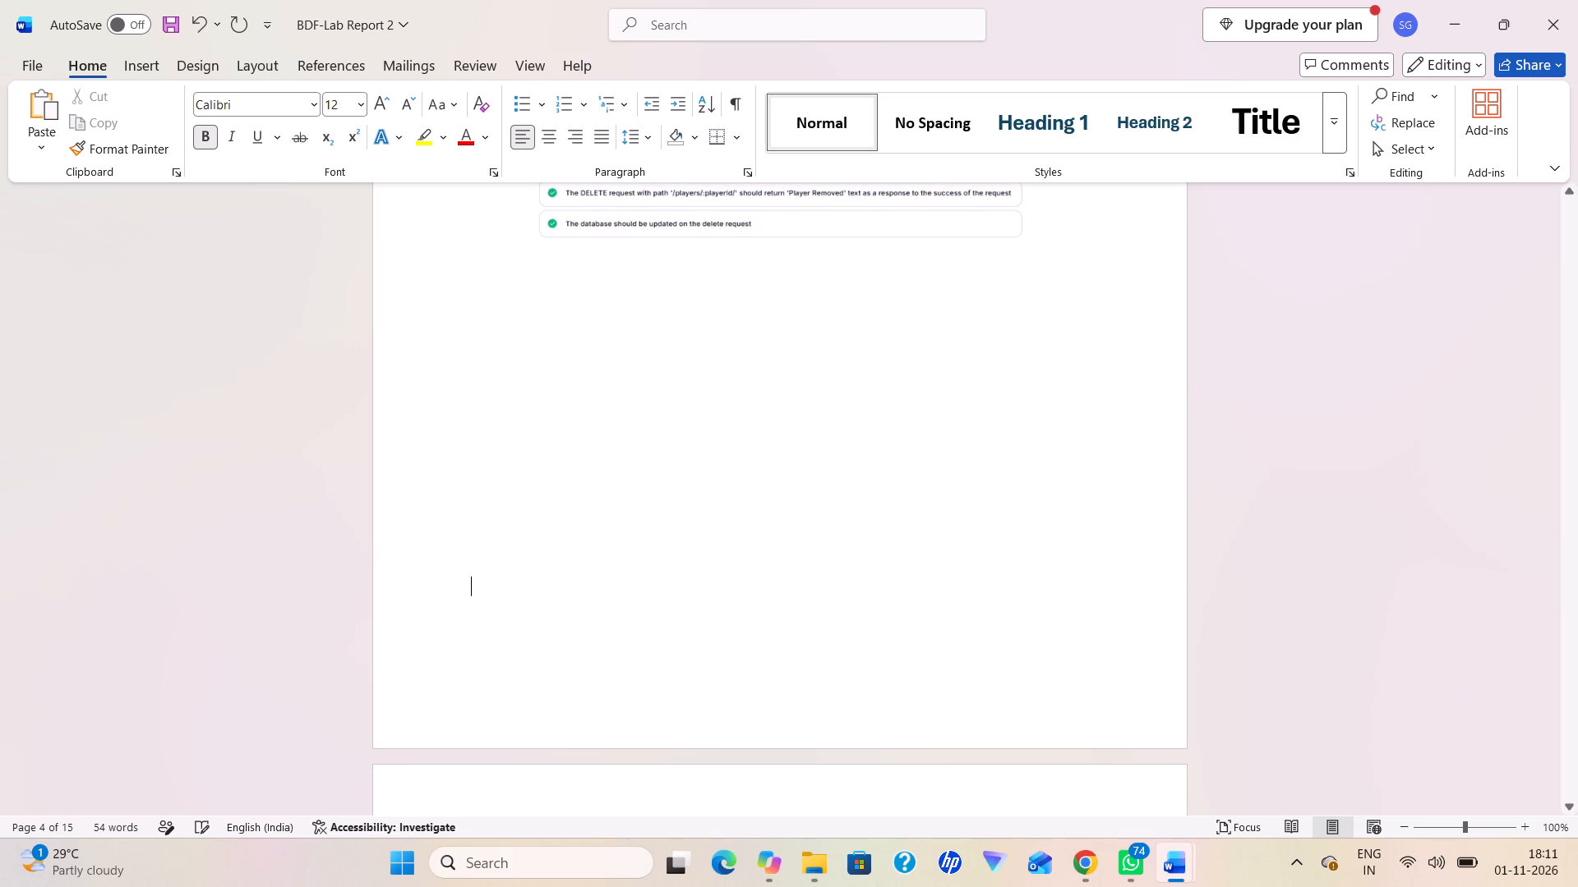
Select the report's Question 2 picture, and in Chrome open the matching Movies question from the coding practice list.
{"action": "scroll", "coordinate": [424, 259], "scroll_direction": "down", "scroll_amount": 6}
{"action": "scroll", "coordinate": [677, 387], "scroll_direction": "down", "scroll_amount": 4}
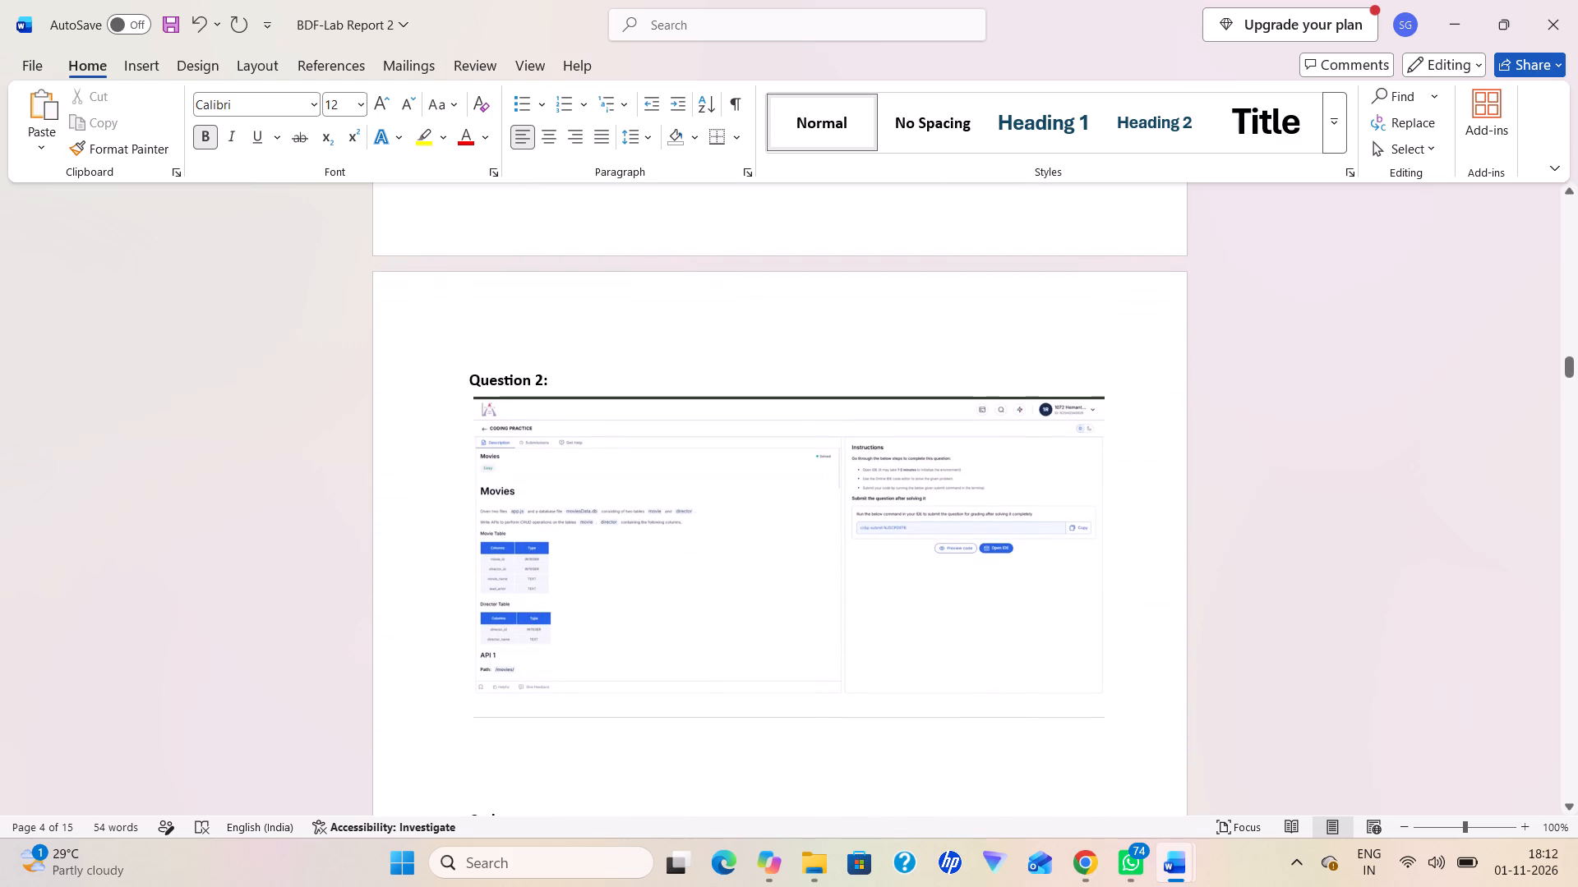
{"action": "left_click", "coordinate": [780, 493]}
{"action": "scroll", "coordinate": [784, 362], "scroll_direction": "down", "scroll_amount": 1}
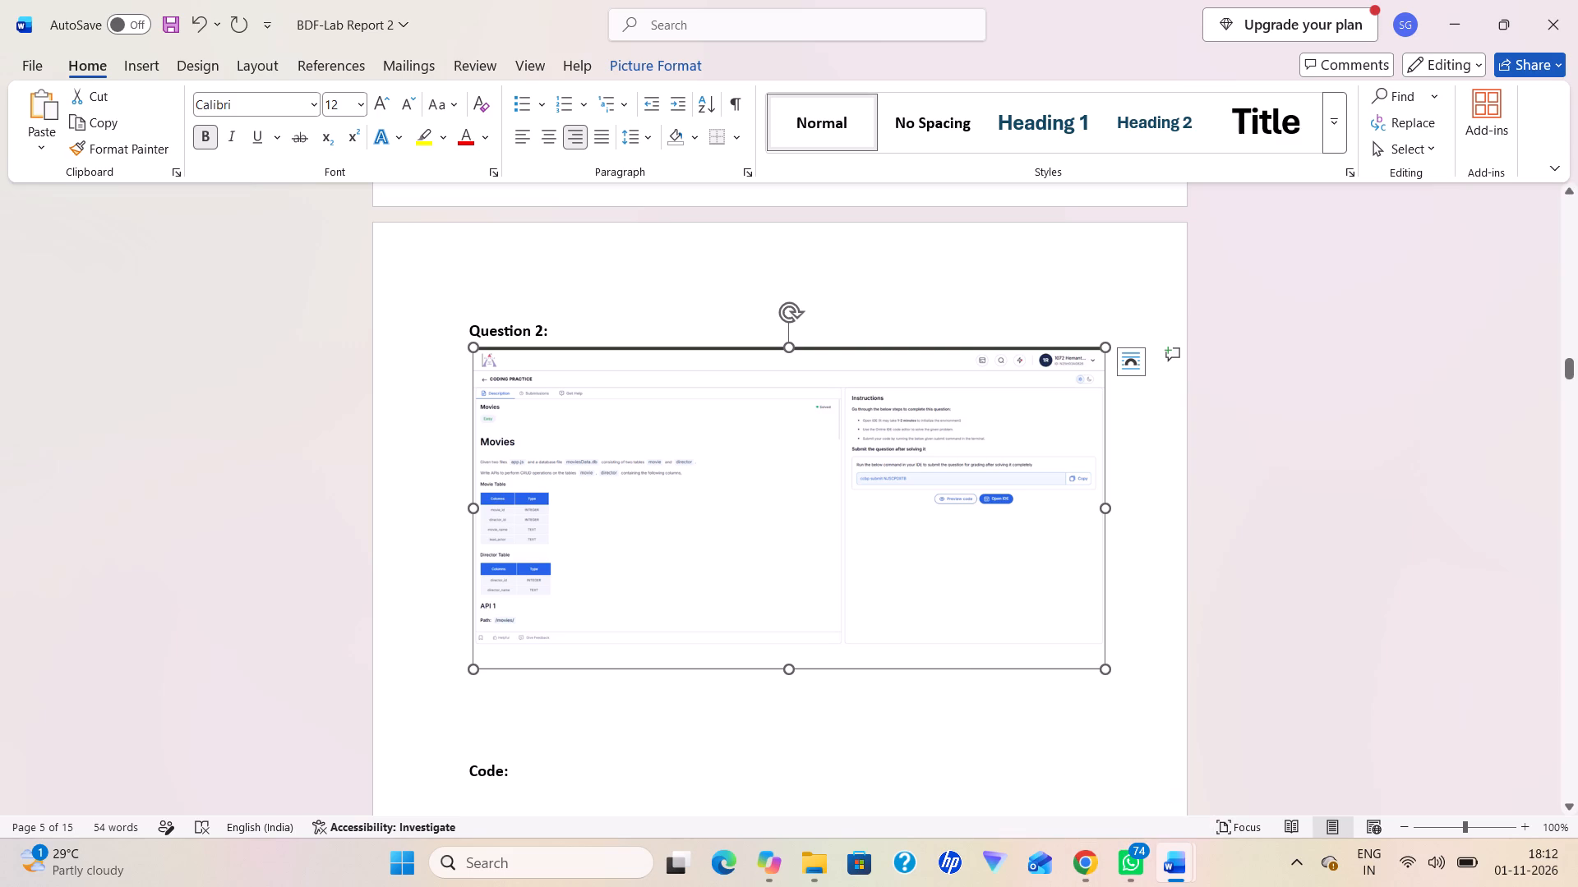
{"action": "left_click", "coordinate": [1089, 853]}
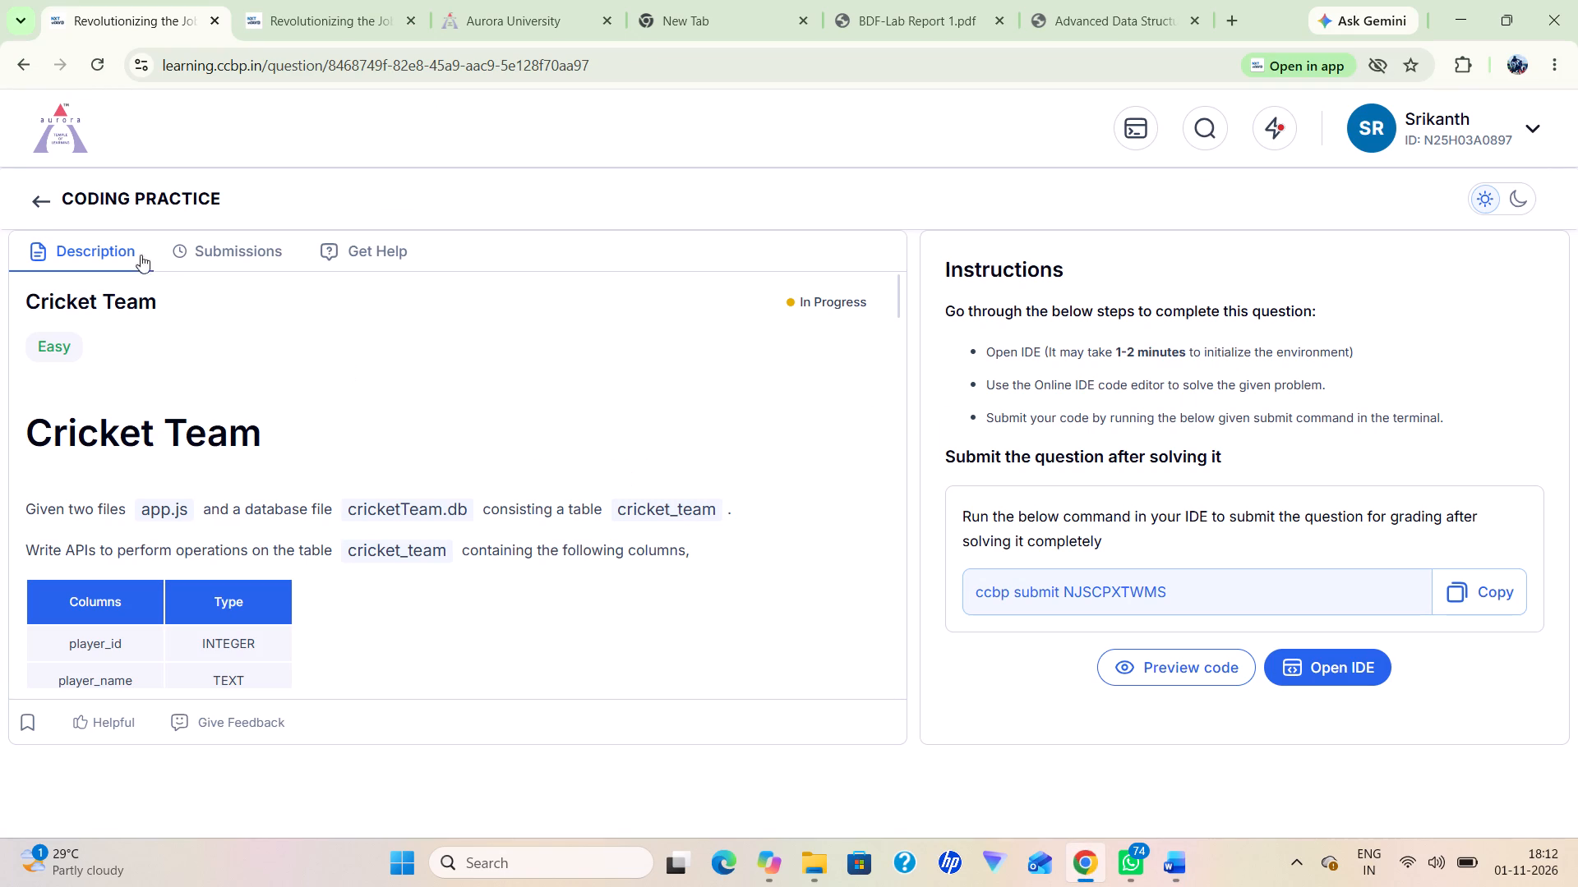
{"action": "left_click", "coordinate": [41, 191]}
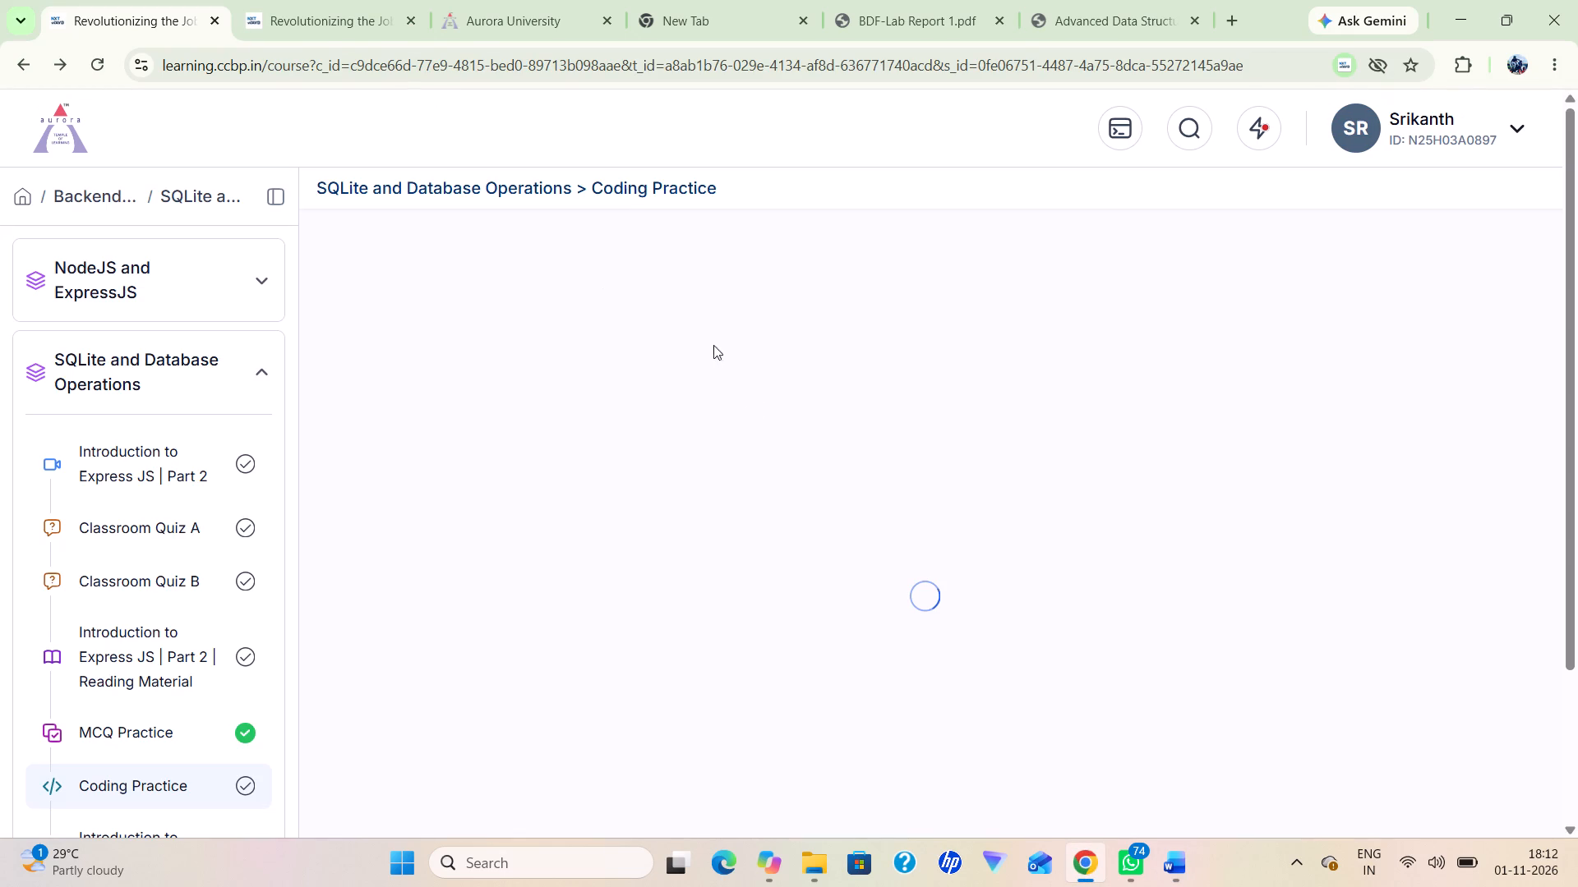
{"action": "left_click", "coordinate": [573, 459]}
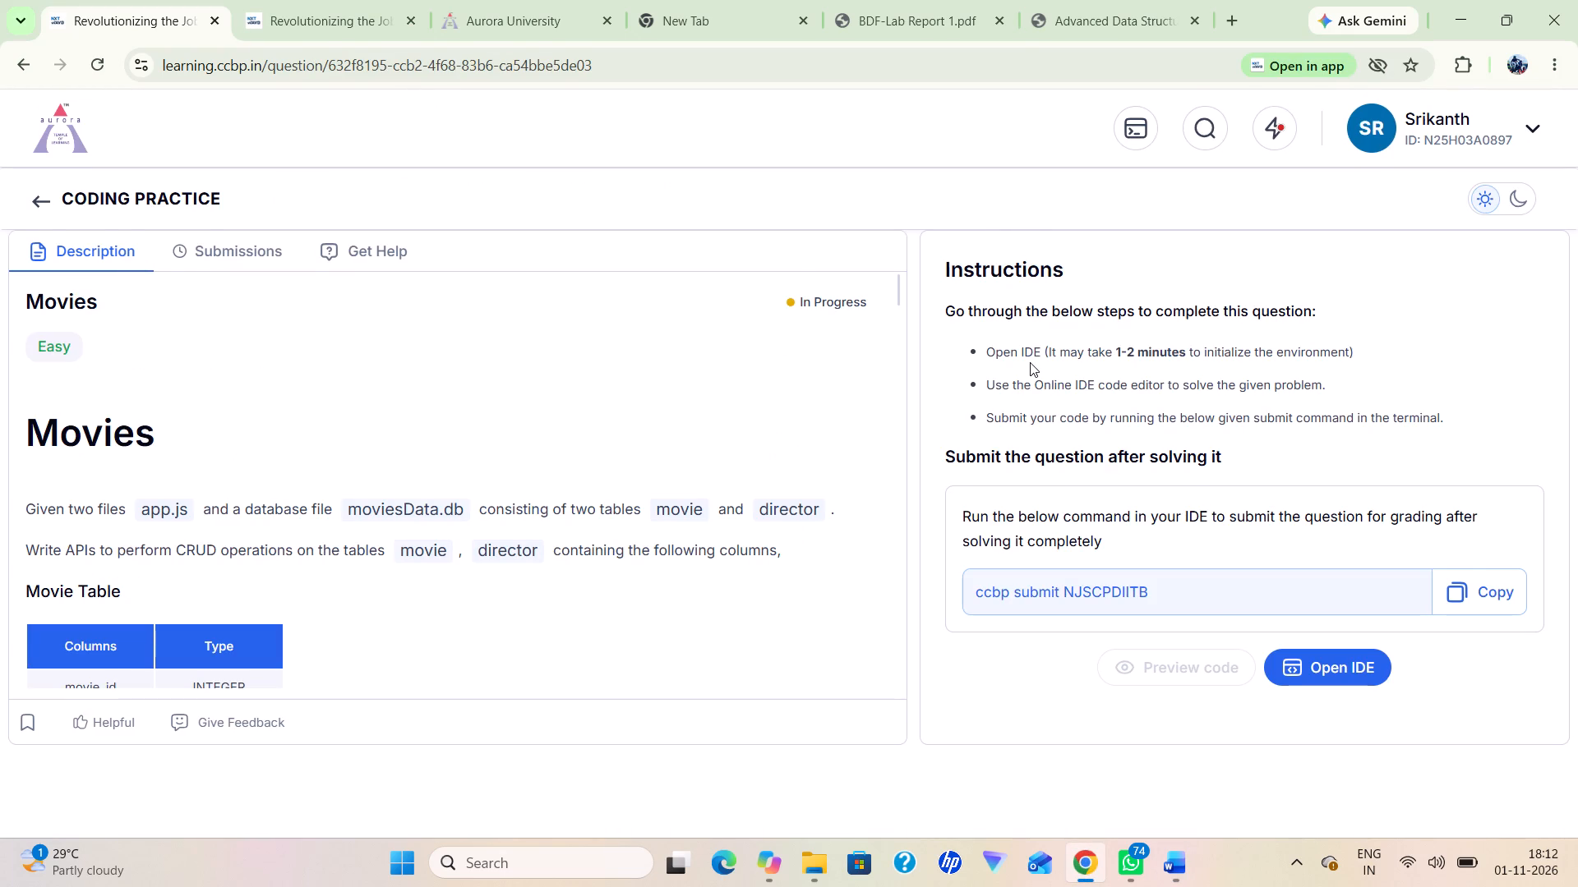
Zoom the Movies question page out one level and capture it full width, leaving out the browser header and taskbar.
{"action": "key", "text": "ctrl+minus"}
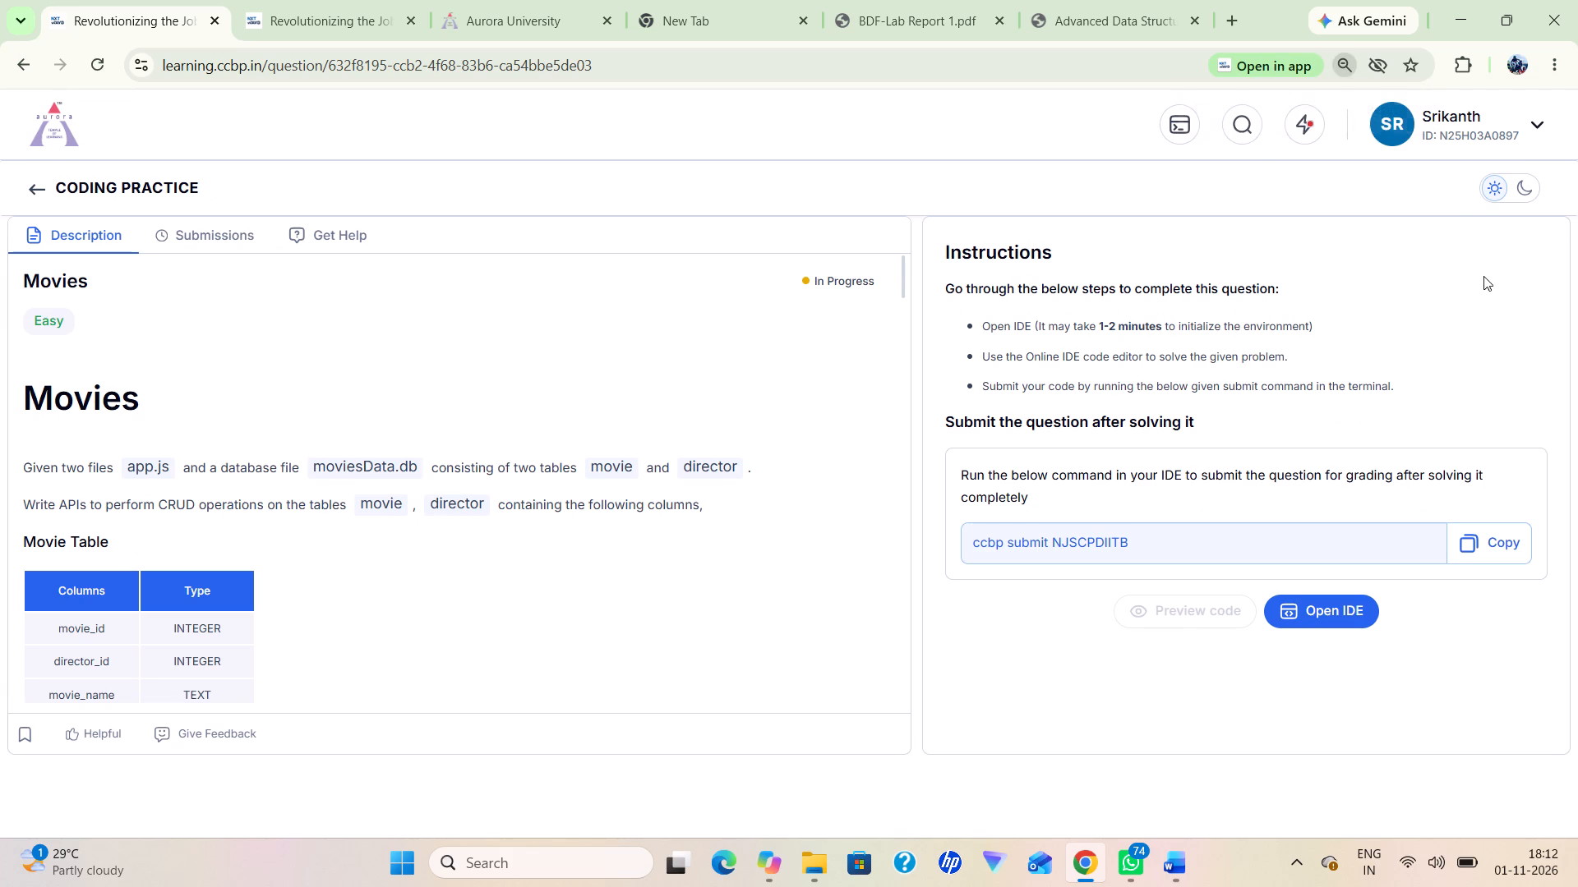
{"action": "key", "text": "Print"}
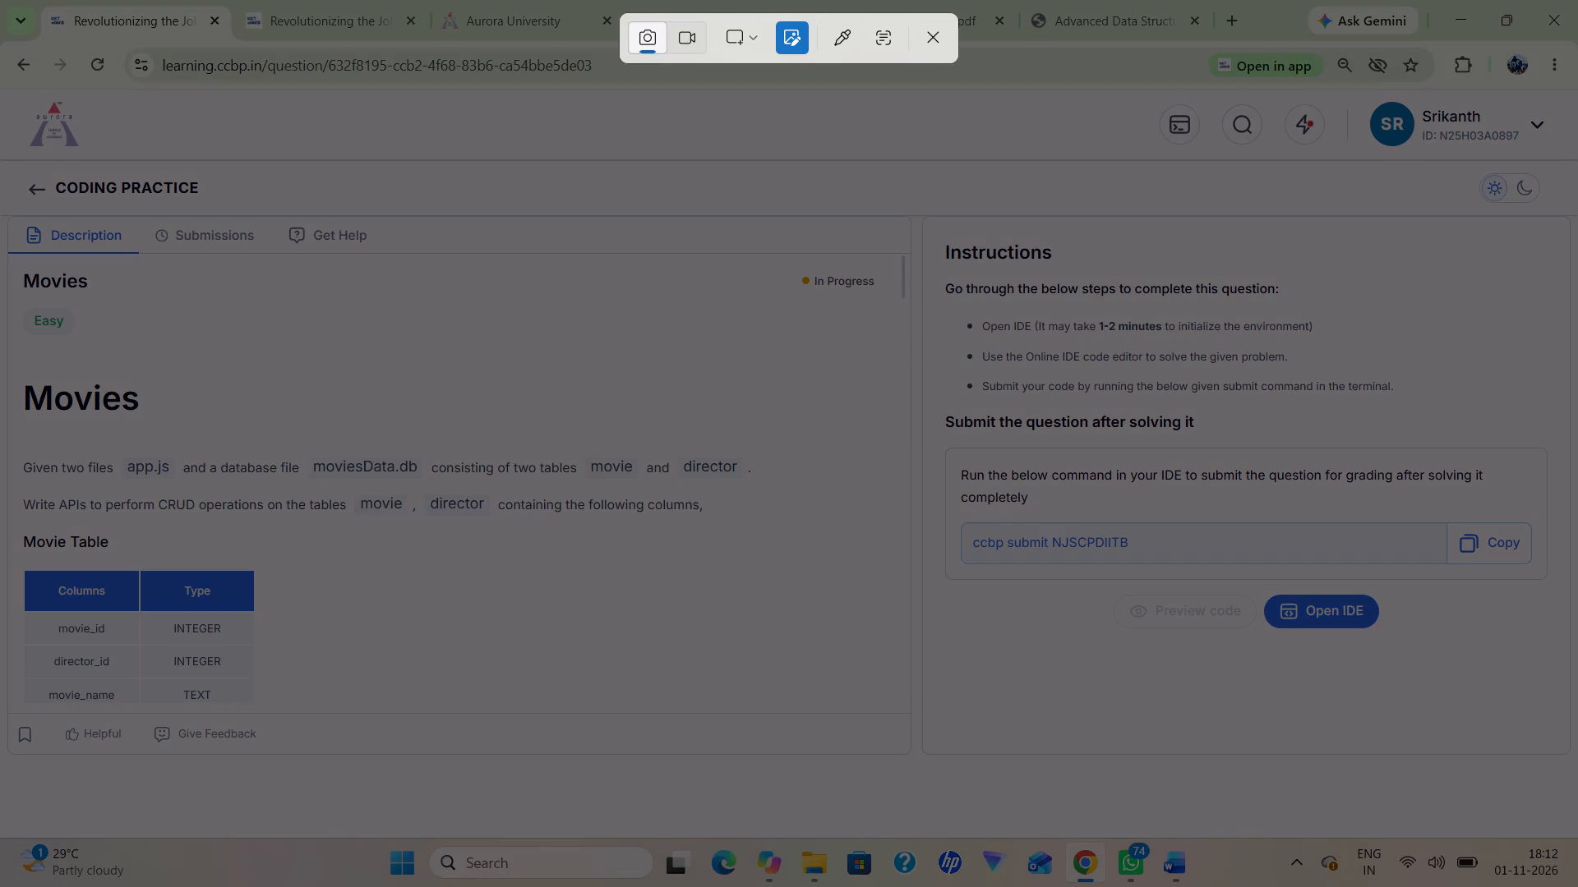
{"action": "left_click_drag", "start_coordinate": [0, 89], "coordinate": [1497, 886]}
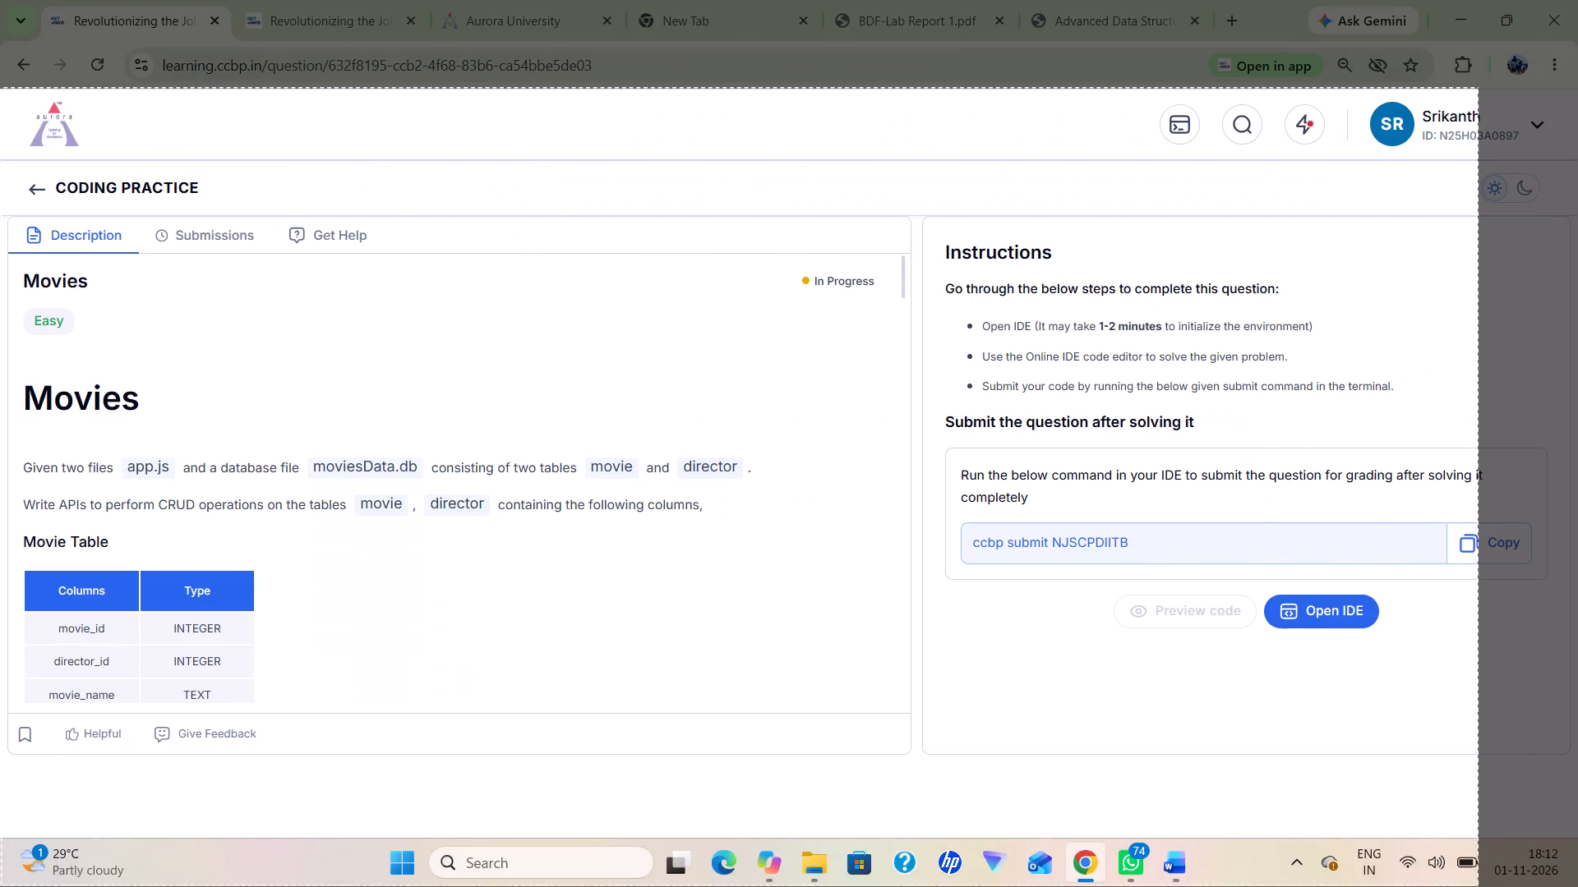
{"action": "left_click_drag", "start_coordinate": [1497, 886], "coordinate": [1577, 837]}
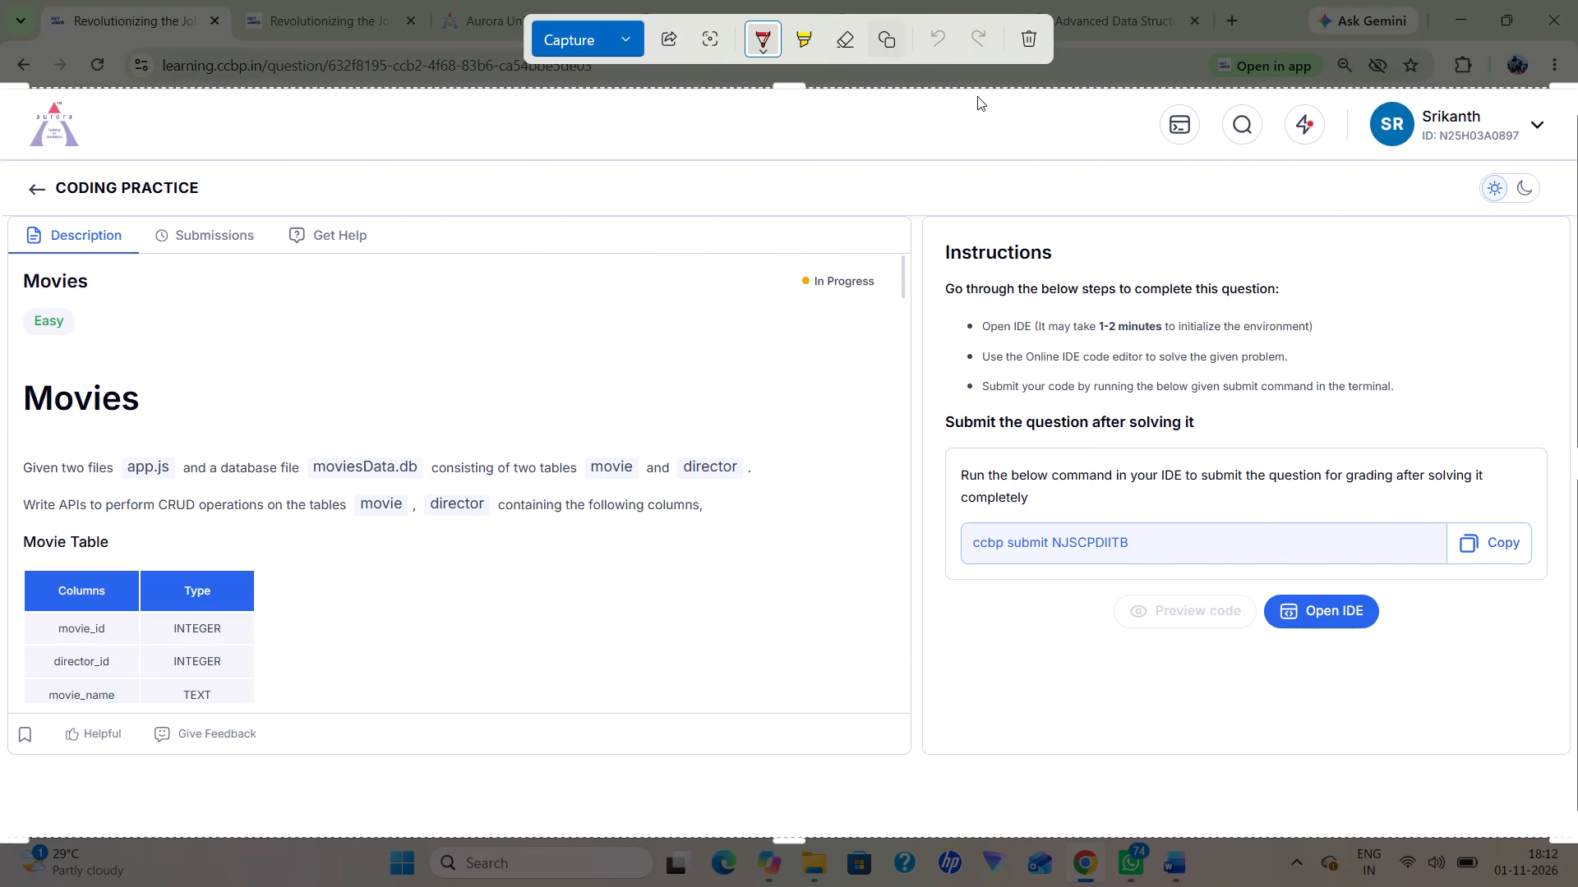
{"action": "left_click", "coordinate": [617, 30]}
{"action": "left_click", "coordinate": [574, 170]}
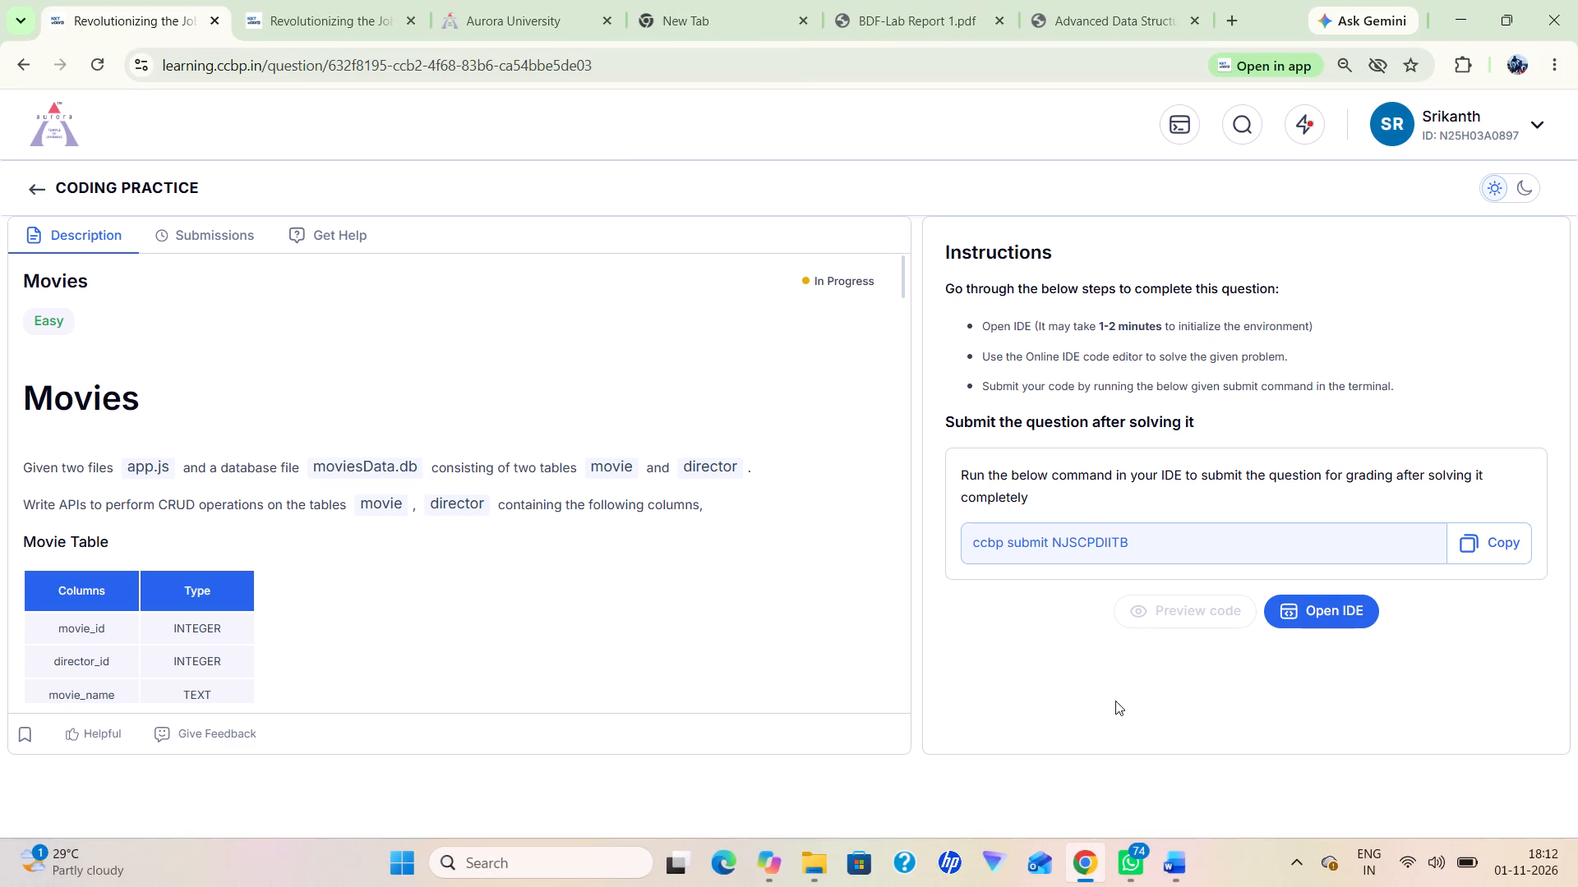
Switch back to Word and replace the selected Question 2 picture with the captured Movies screenshot.
{"action": "key", "text": "alt+Tab"}
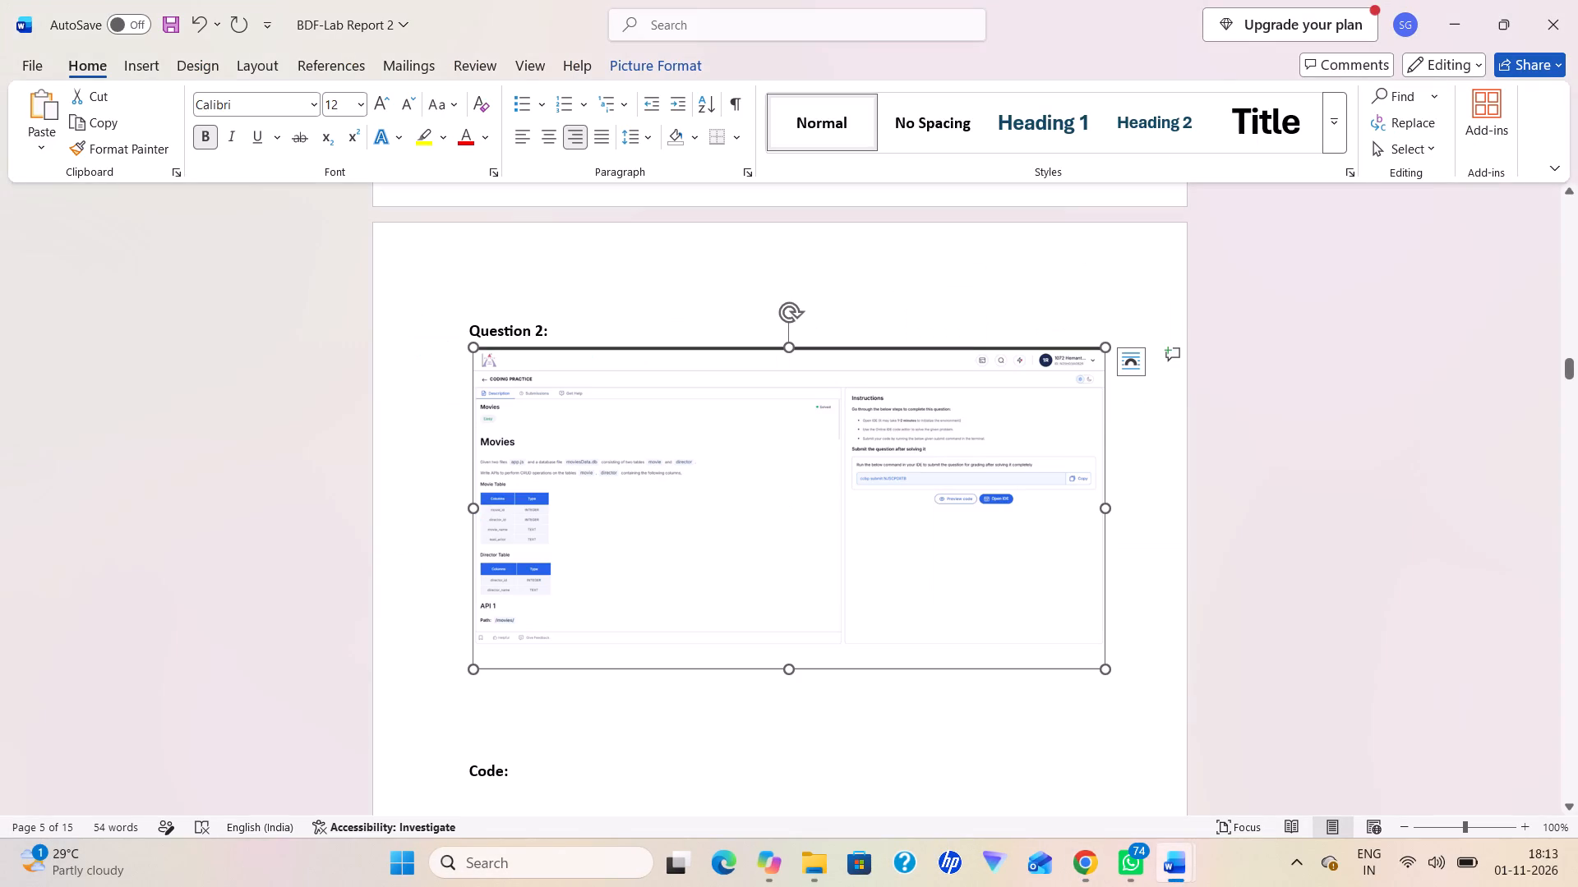
{"action": "key", "text": "BackSpace"}
{"action": "key", "text": "ctrl+v"}
Delete the surplus blank lines between the Question 2 picture and the Code heading, keeping the picture in place.
{"action": "scroll", "coordinate": [821, 404], "scroll_direction": "down", "scroll_amount": 6}
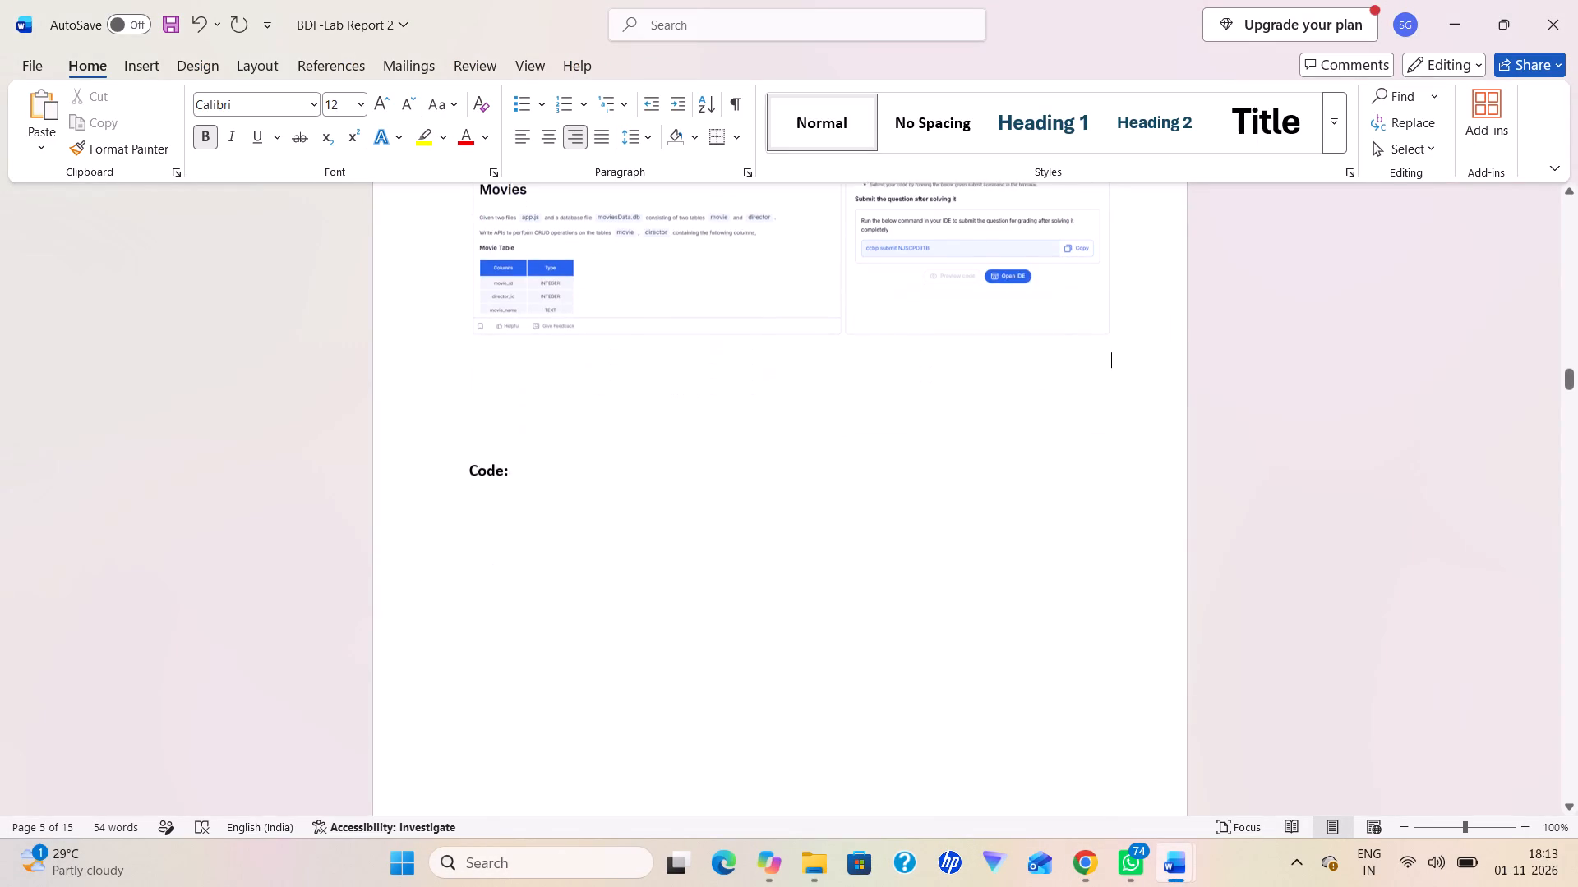
{"action": "left_click", "coordinate": [672, 405]}
{"action": "scroll", "coordinate": [672, 405], "scroll_direction": "down", "scroll_amount": 7}
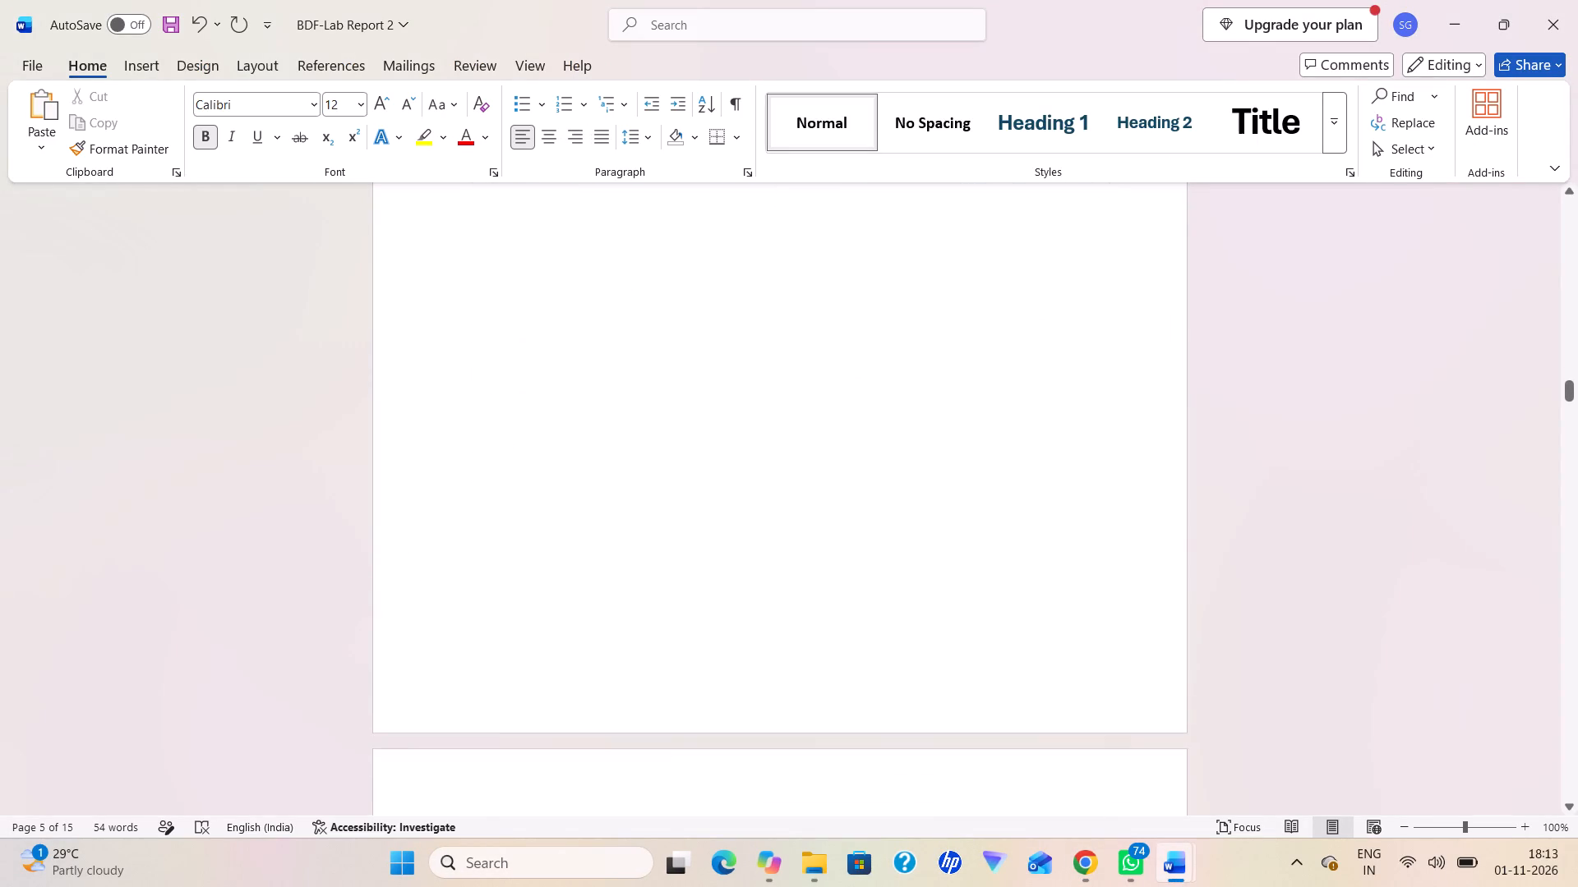
{"action": "scroll", "coordinate": [671, 403], "scroll_direction": "up", "scroll_amount": 5}
{"action": "key", "text": "BackSpace"}
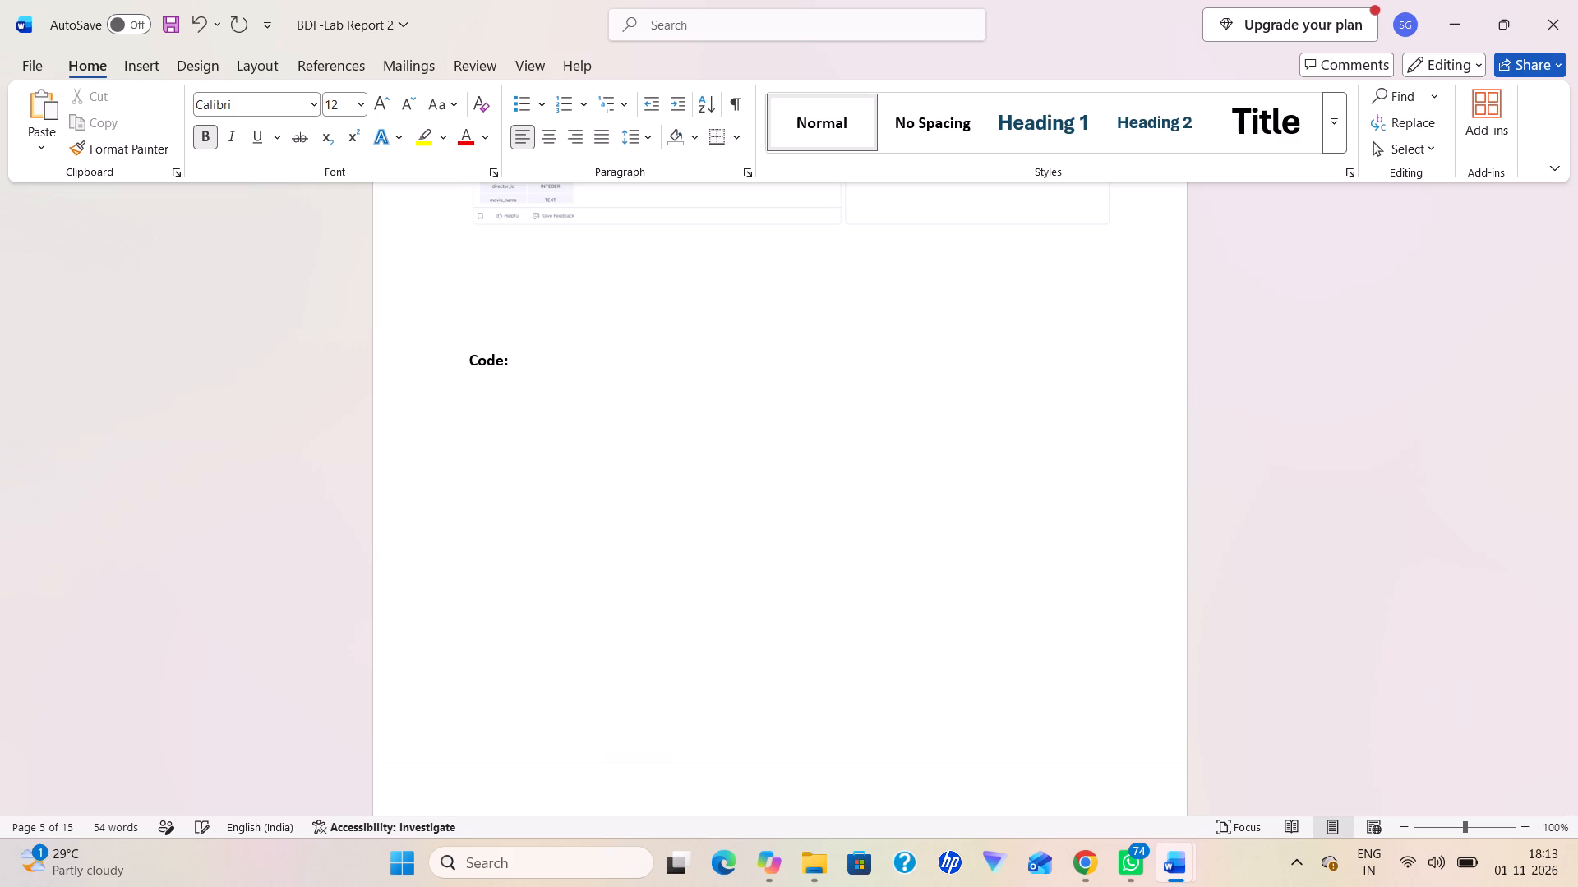
{"action": "key", "text": "BackSpace"}
{"action": "key", "text": "BackSpace"}
{"action": "key", "text": "BackSpace"}
{"action": "key", "text": "BackSpace"}
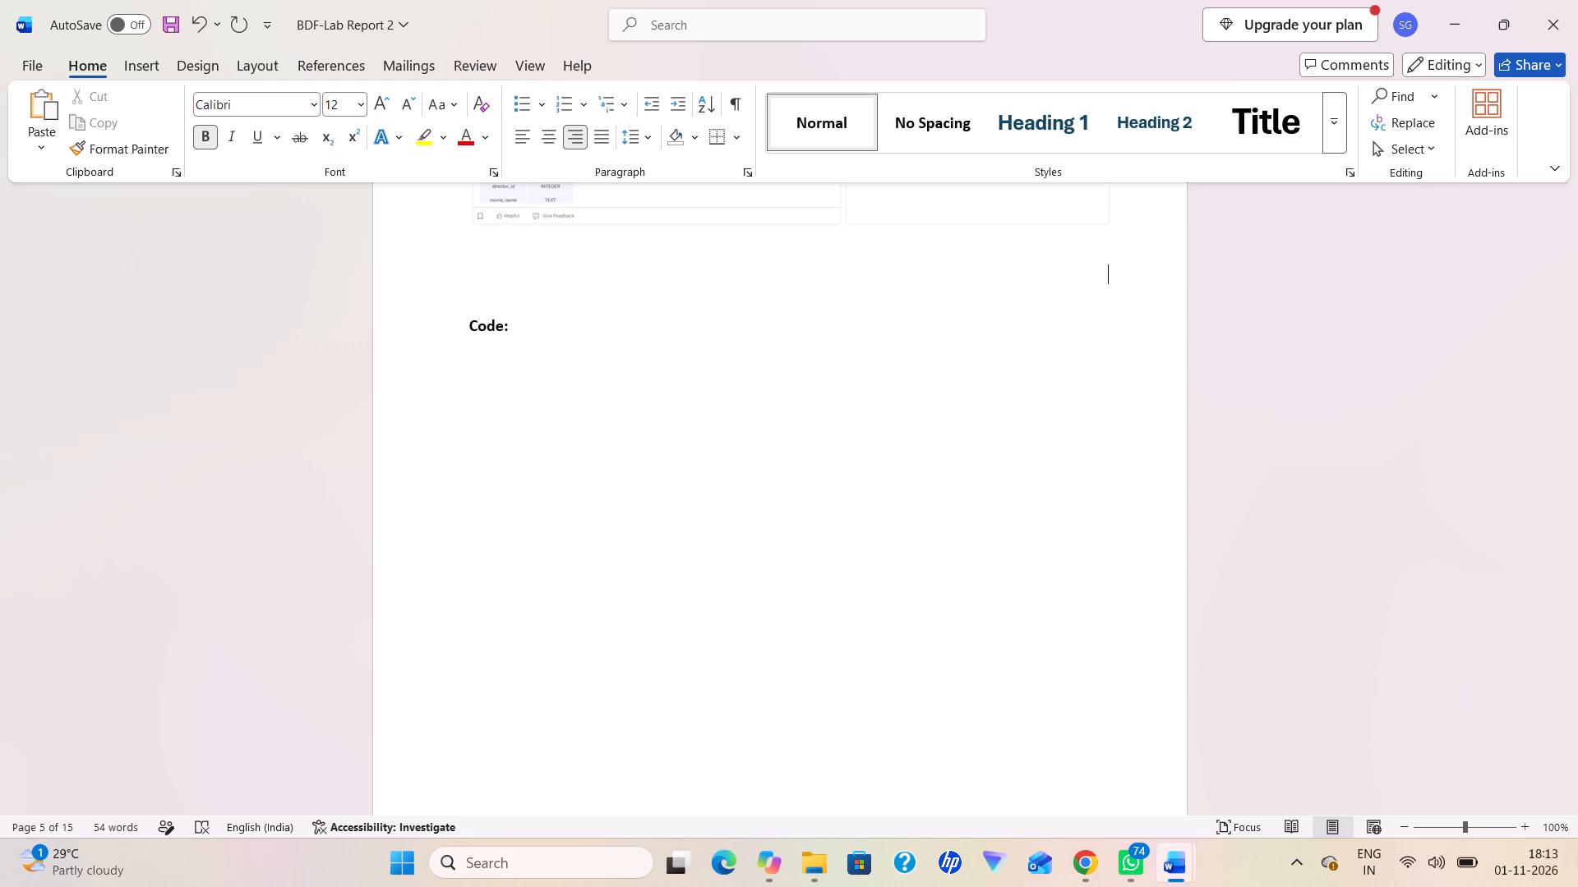
{"action": "key", "text": "BackSpace"}
{"action": "key", "text": "BackSpace"}
{"action": "key", "text": "BackSpace"}
{"action": "key", "text": "BackSpace"}
{"action": "key", "text": "BackSpace"}
{"action": "key", "text": "BackSpace"}
{"action": "key", "text": "ctrl+z"}
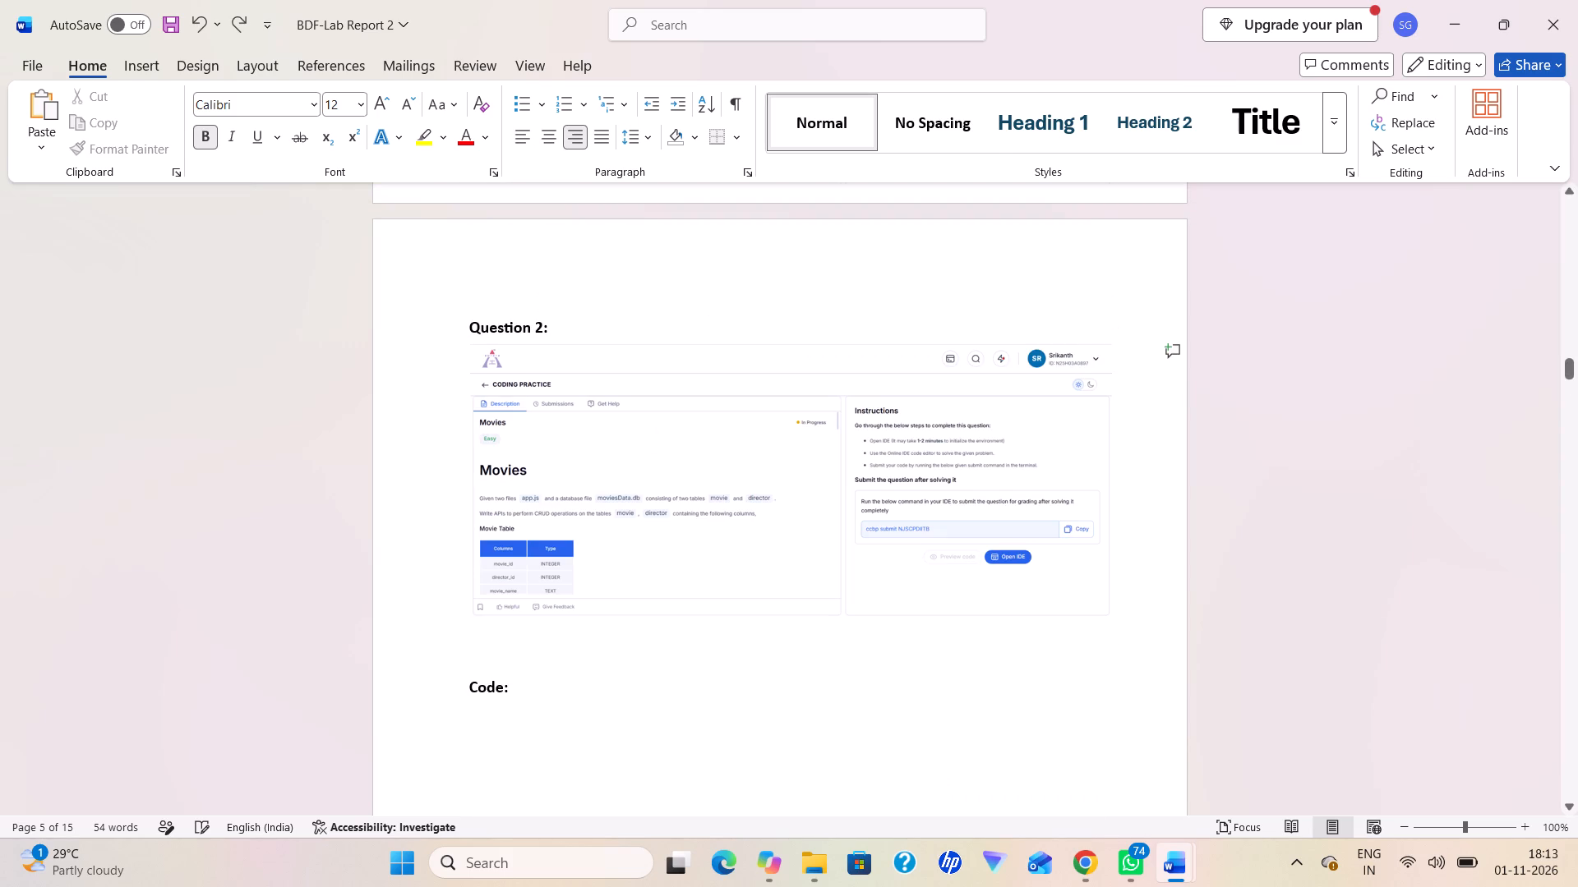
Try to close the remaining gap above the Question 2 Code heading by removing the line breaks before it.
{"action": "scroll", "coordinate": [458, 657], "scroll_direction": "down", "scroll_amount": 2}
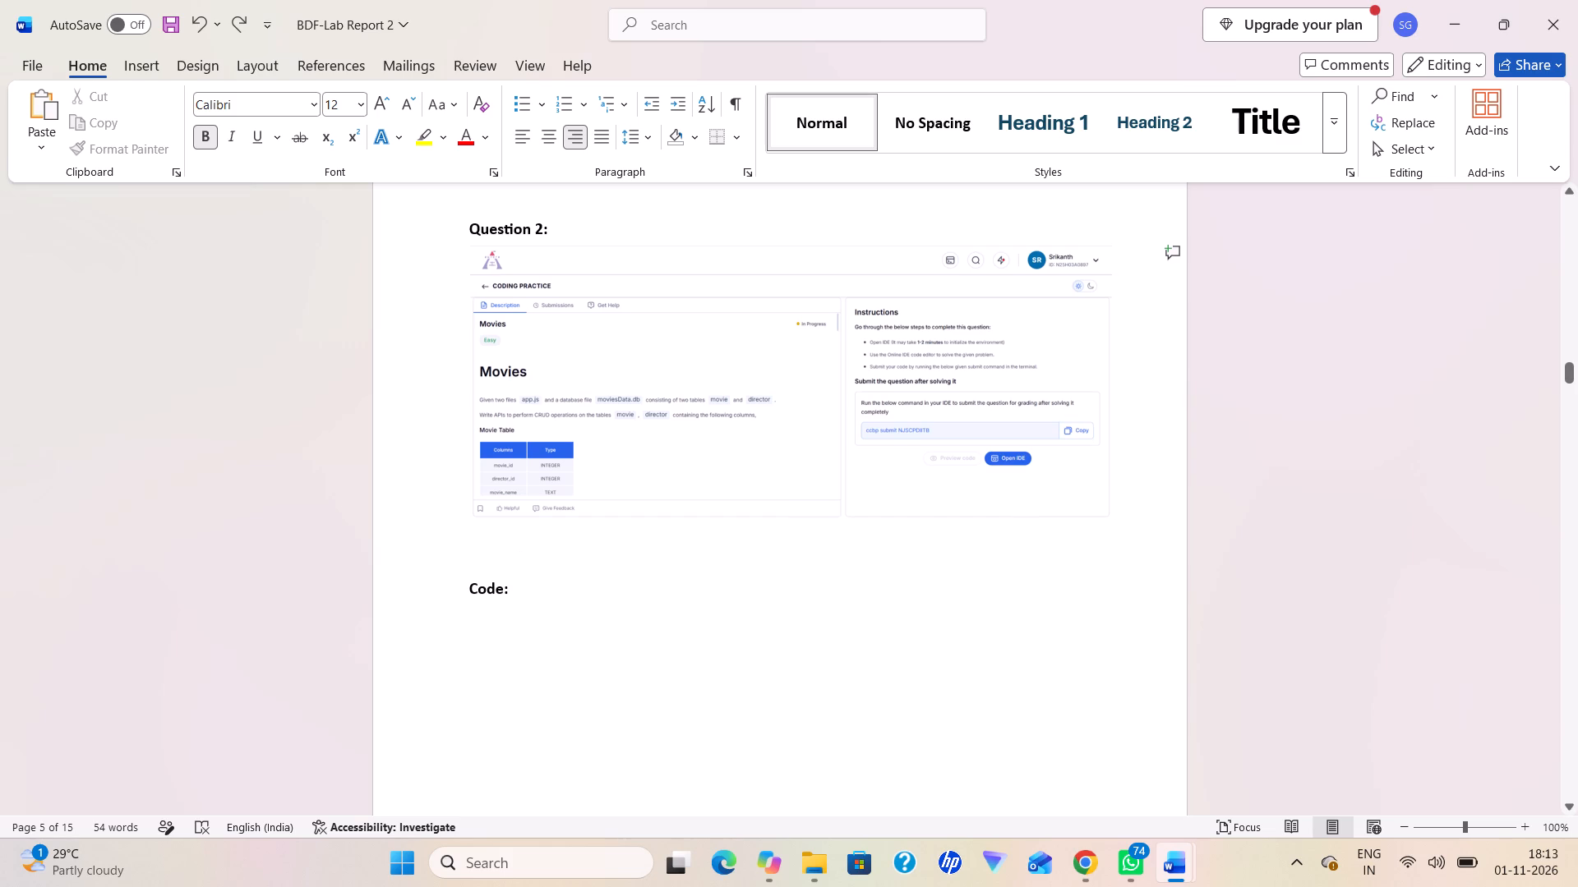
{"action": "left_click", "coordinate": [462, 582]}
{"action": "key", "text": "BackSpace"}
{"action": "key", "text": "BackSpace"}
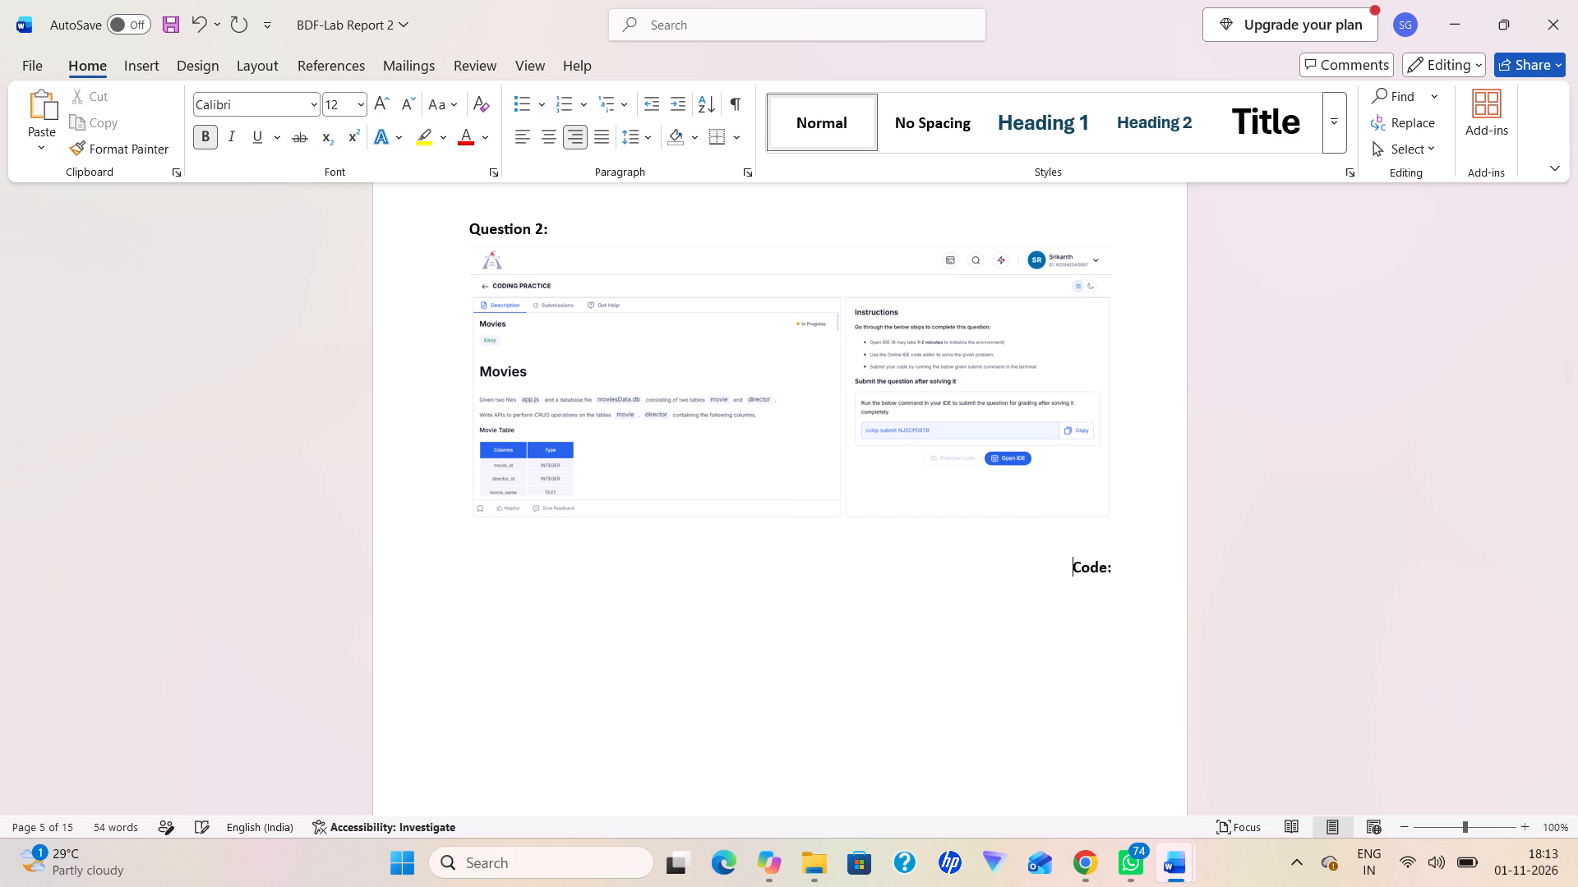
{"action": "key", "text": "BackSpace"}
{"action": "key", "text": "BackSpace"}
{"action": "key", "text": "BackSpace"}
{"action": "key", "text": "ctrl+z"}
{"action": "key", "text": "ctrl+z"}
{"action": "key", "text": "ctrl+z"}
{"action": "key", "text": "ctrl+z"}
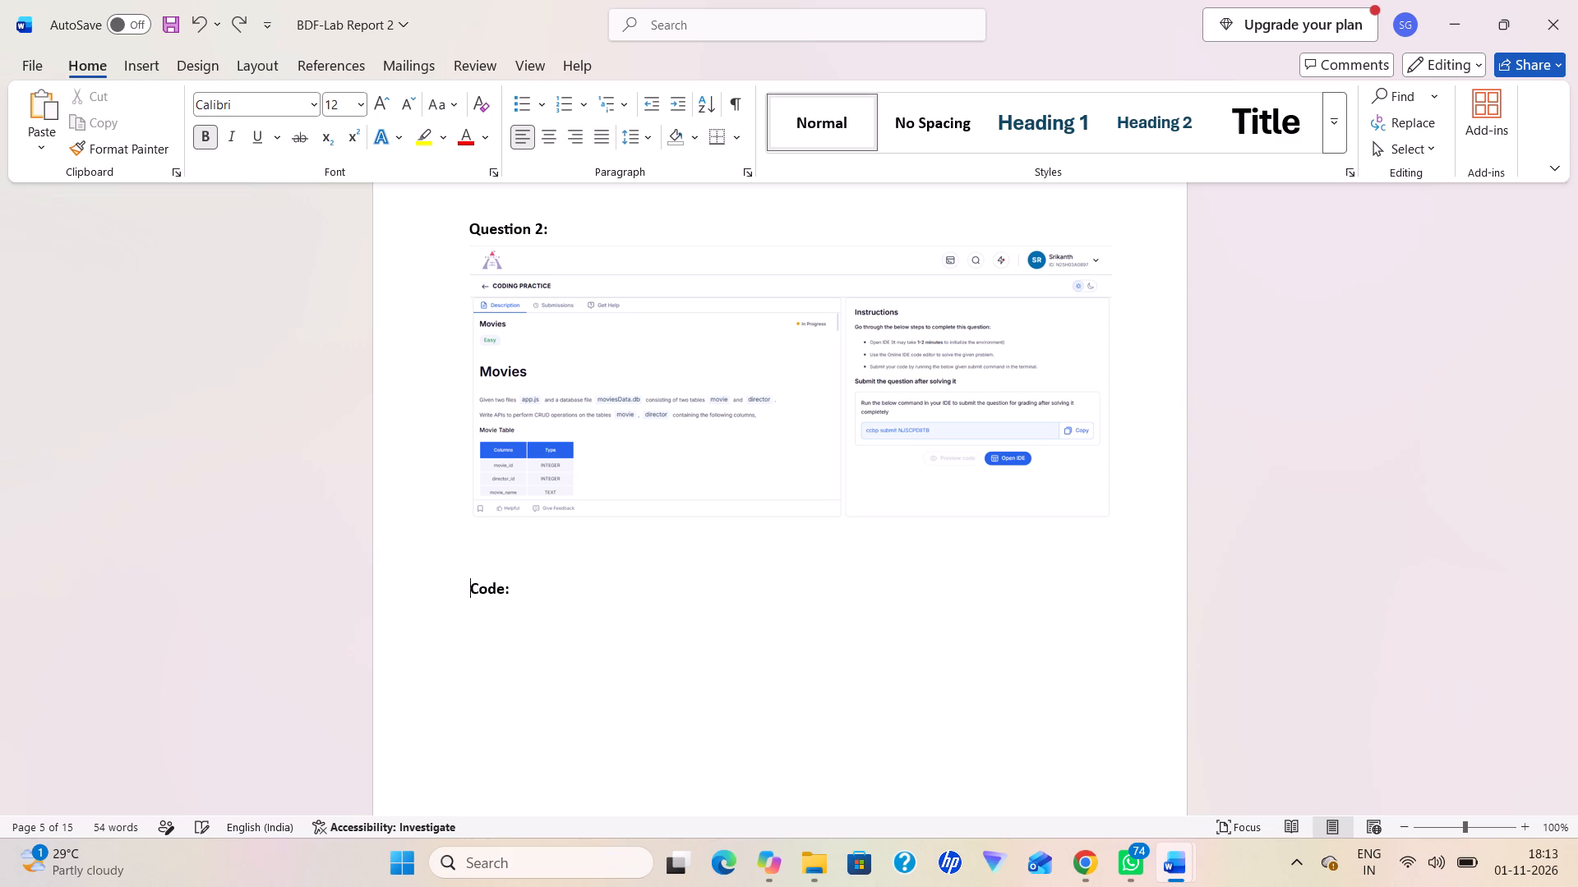
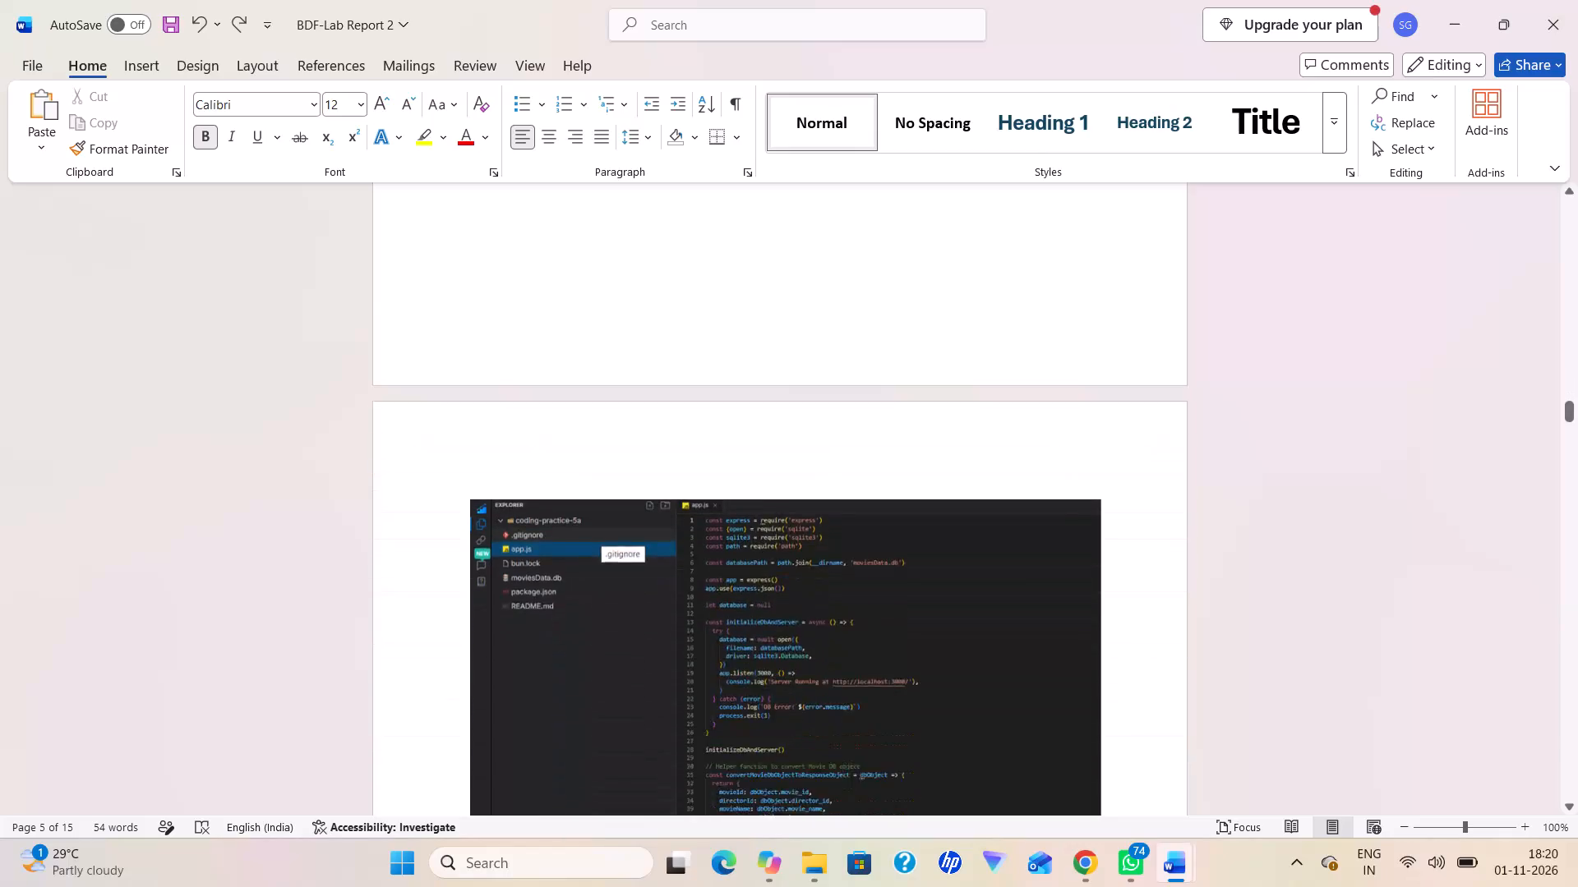
Look through the report's code, output and question screenshots from Question 2's code to the Question 4 heading.
{"action": "scroll", "coordinate": [720, 263], "scroll_direction": "down", "scroll_amount": 4}
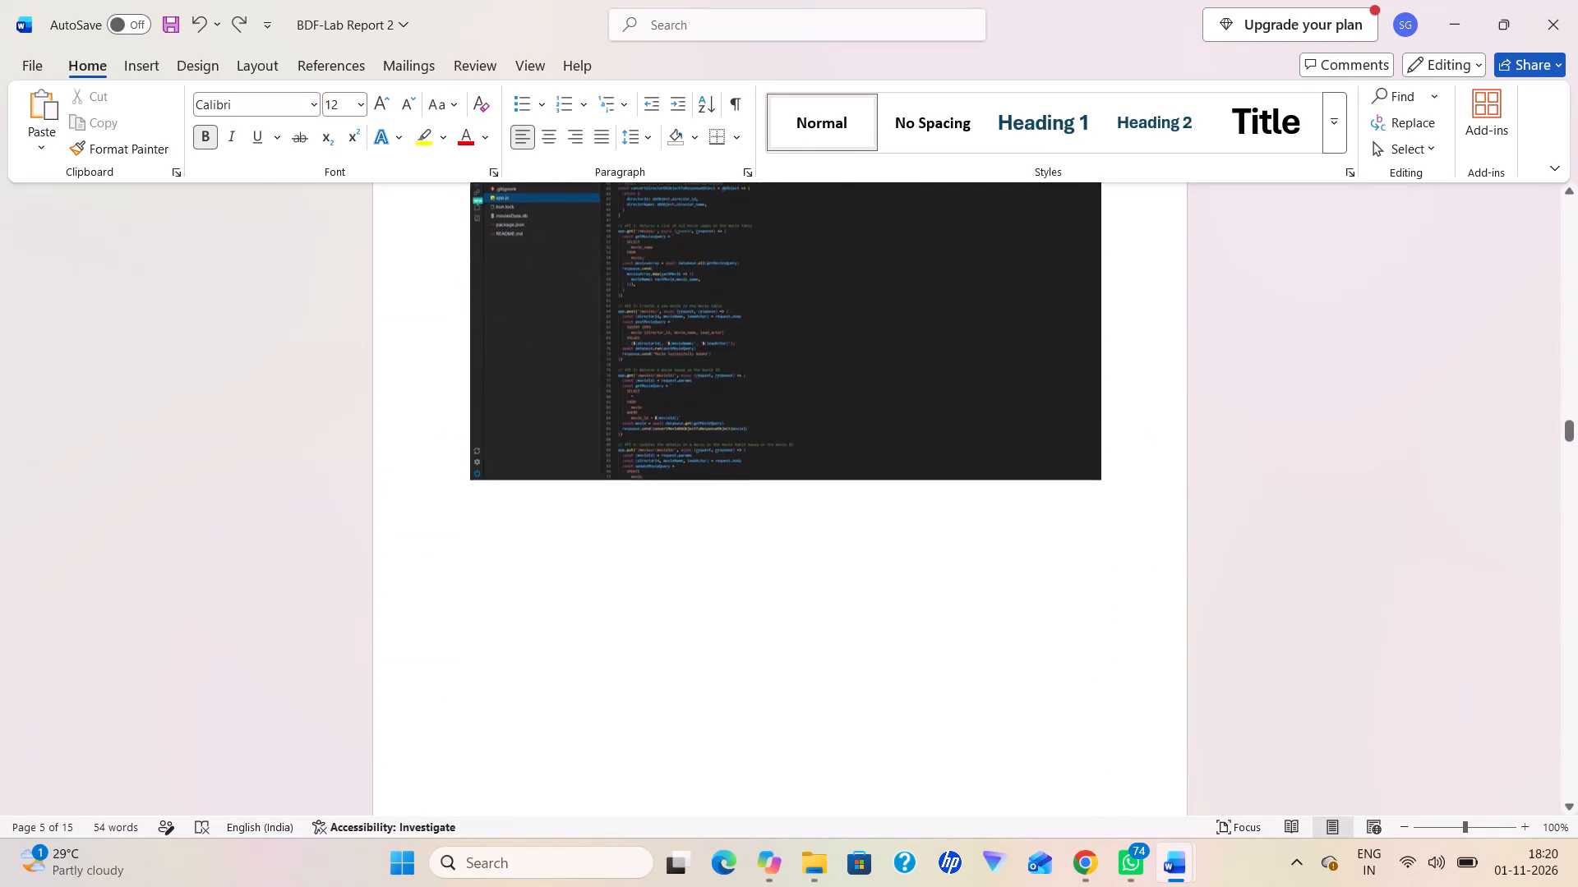
{"action": "scroll", "coordinate": [728, 260], "scroll_direction": "down", "scroll_amount": 11}
{"action": "scroll", "coordinate": [754, 255], "scroll_direction": "down", "scroll_amount": 17}
{"action": "scroll", "coordinate": [758, 266], "scroll_direction": "up", "scroll_amount": 1}
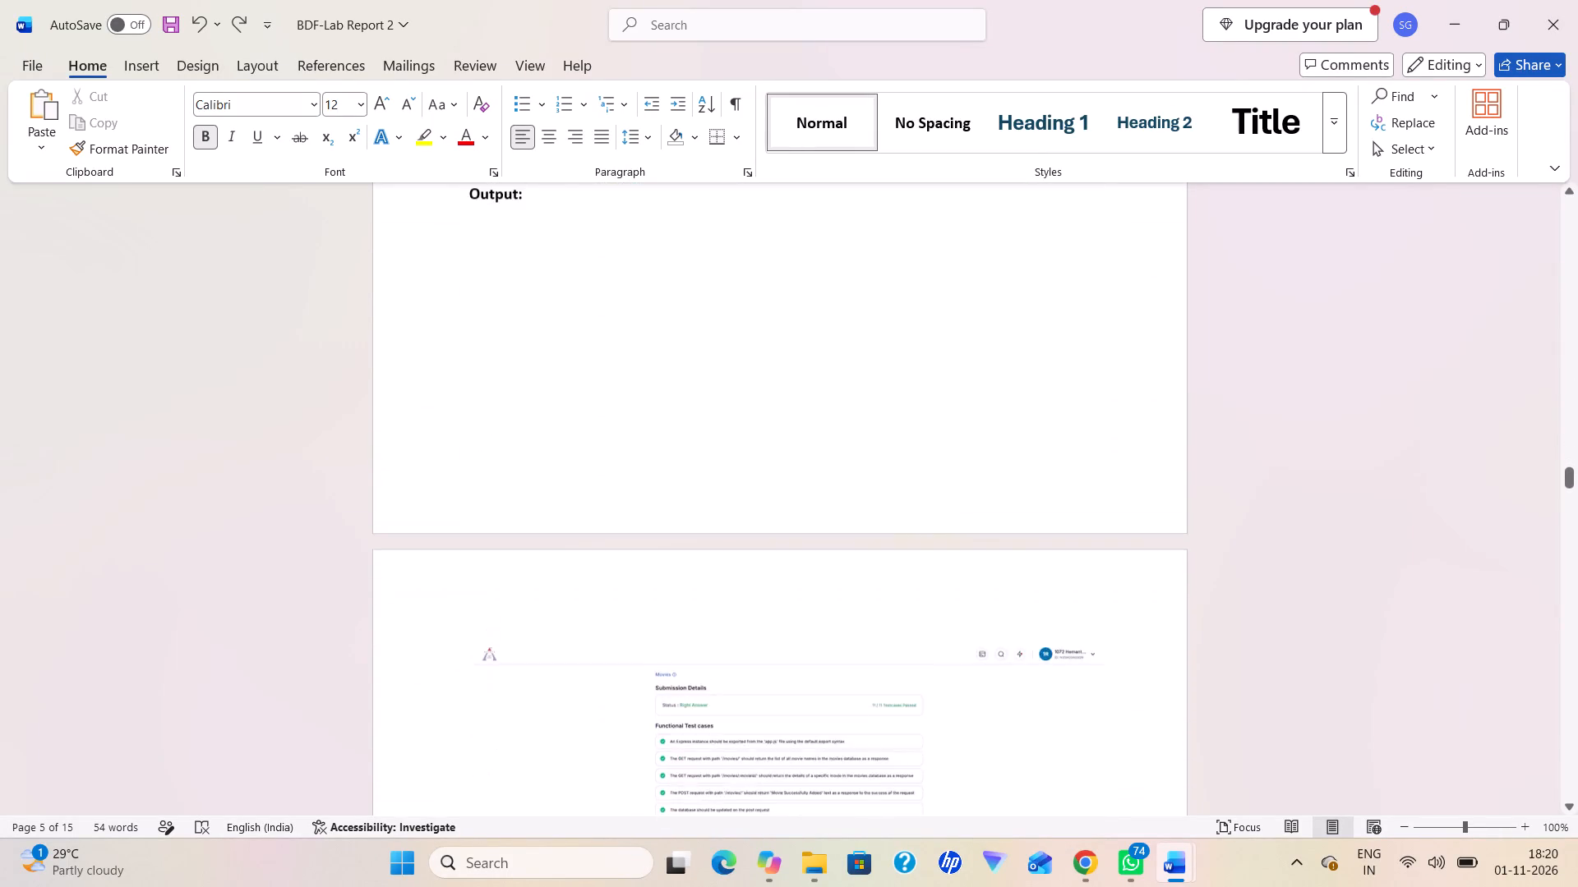
{"action": "scroll", "coordinate": [758, 266], "scroll_direction": "down", "scroll_amount": 6}
{"action": "scroll", "coordinate": [811, 320], "scroll_direction": "down", "scroll_amount": 9}
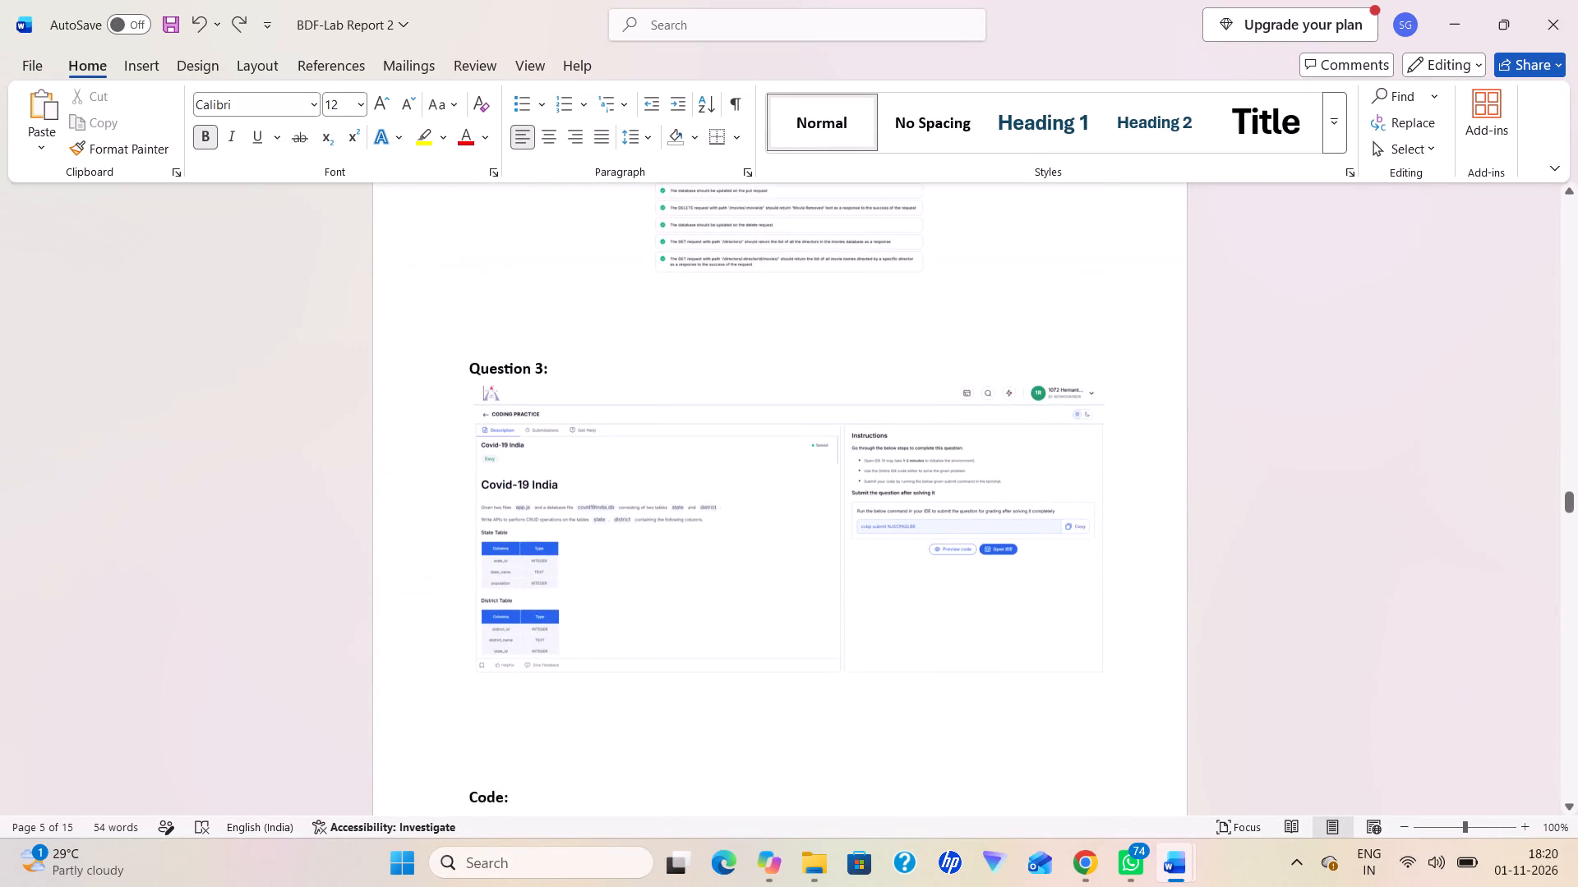
{"action": "scroll", "coordinate": [822, 314], "scroll_direction": "down", "scroll_amount": 1}
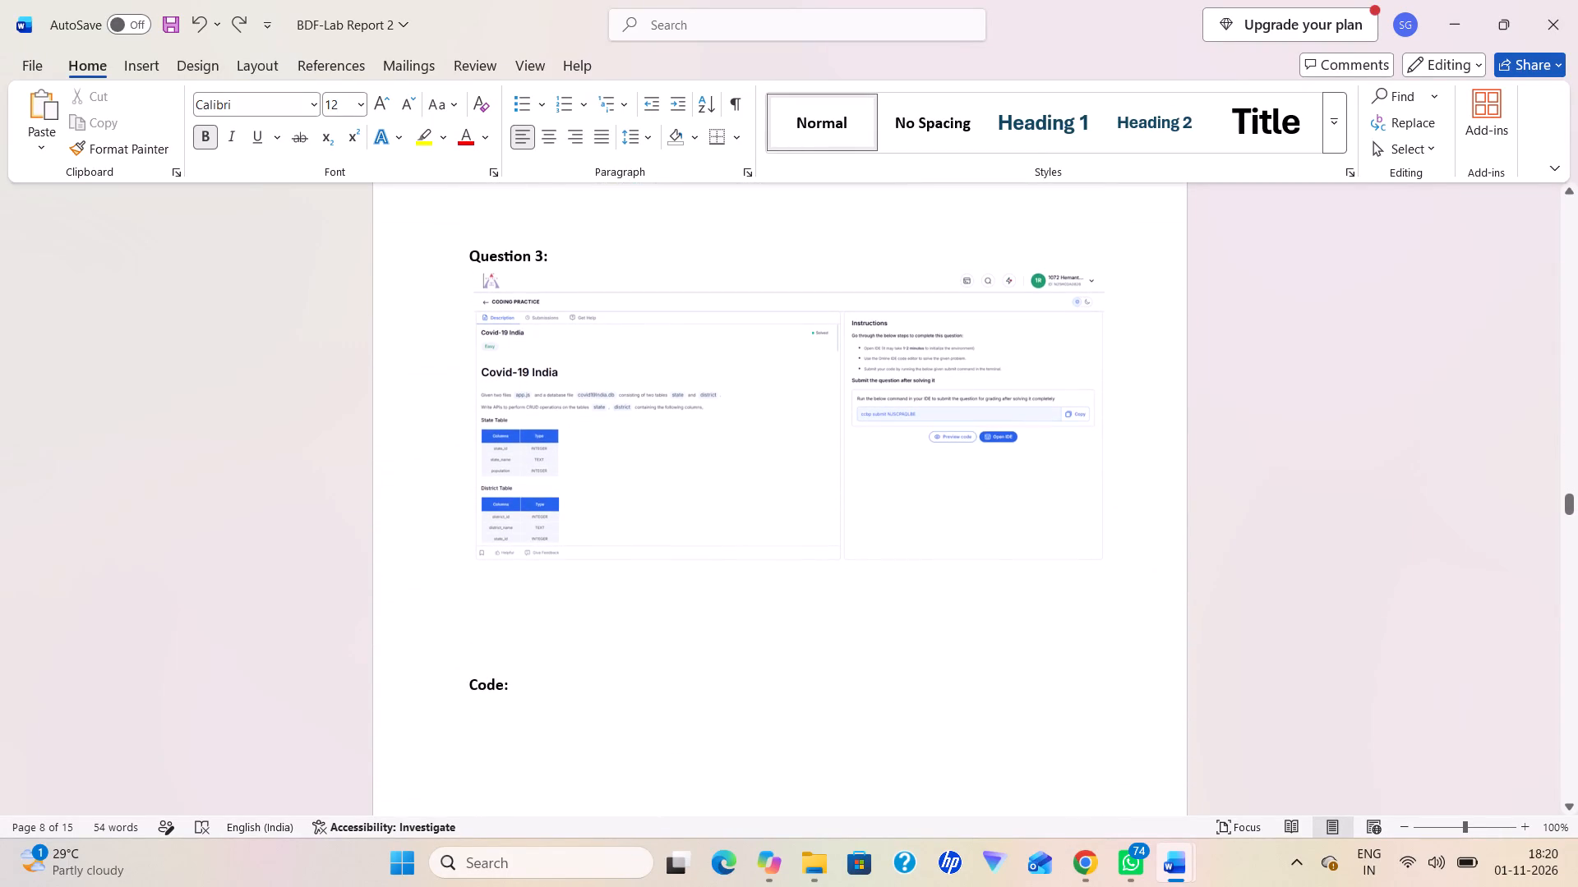
{"action": "scroll", "coordinate": [822, 314], "scroll_direction": "down", "scroll_amount": 11}
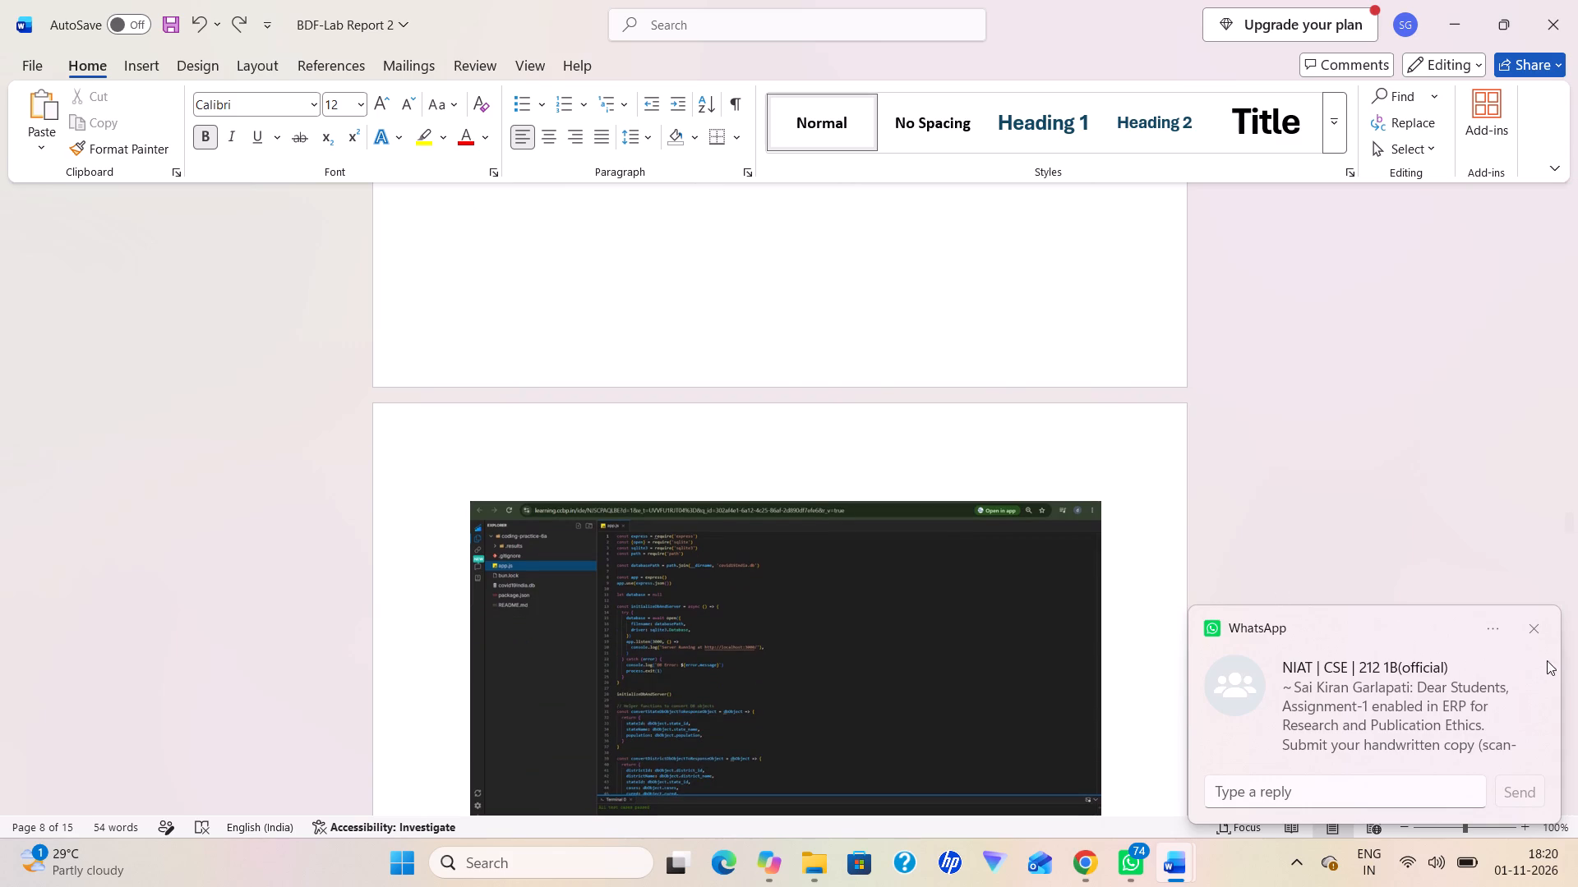
{"action": "left_click", "coordinate": [1534, 627]}
{"action": "scroll", "coordinate": [874, 347], "scroll_direction": "down", "scroll_amount": 12}
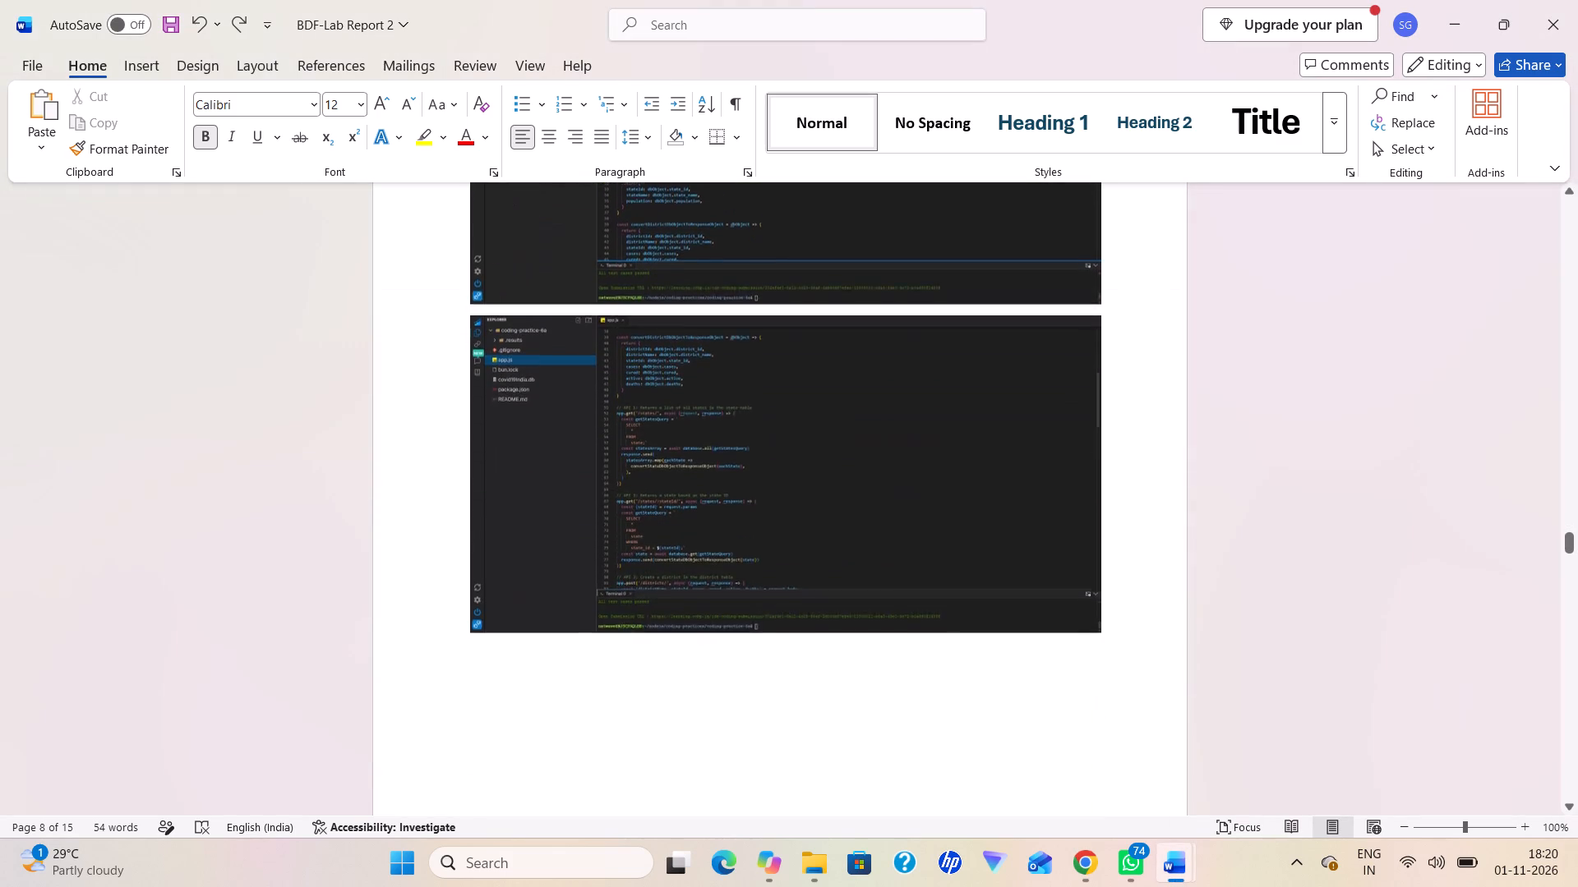
{"action": "scroll", "coordinate": [870, 342], "scroll_direction": "down", "scroll_amount": 20}
{"action": "scroll", "coordinate": [870, 342], "scroll_direction": "down", "scroll_amount": 13}
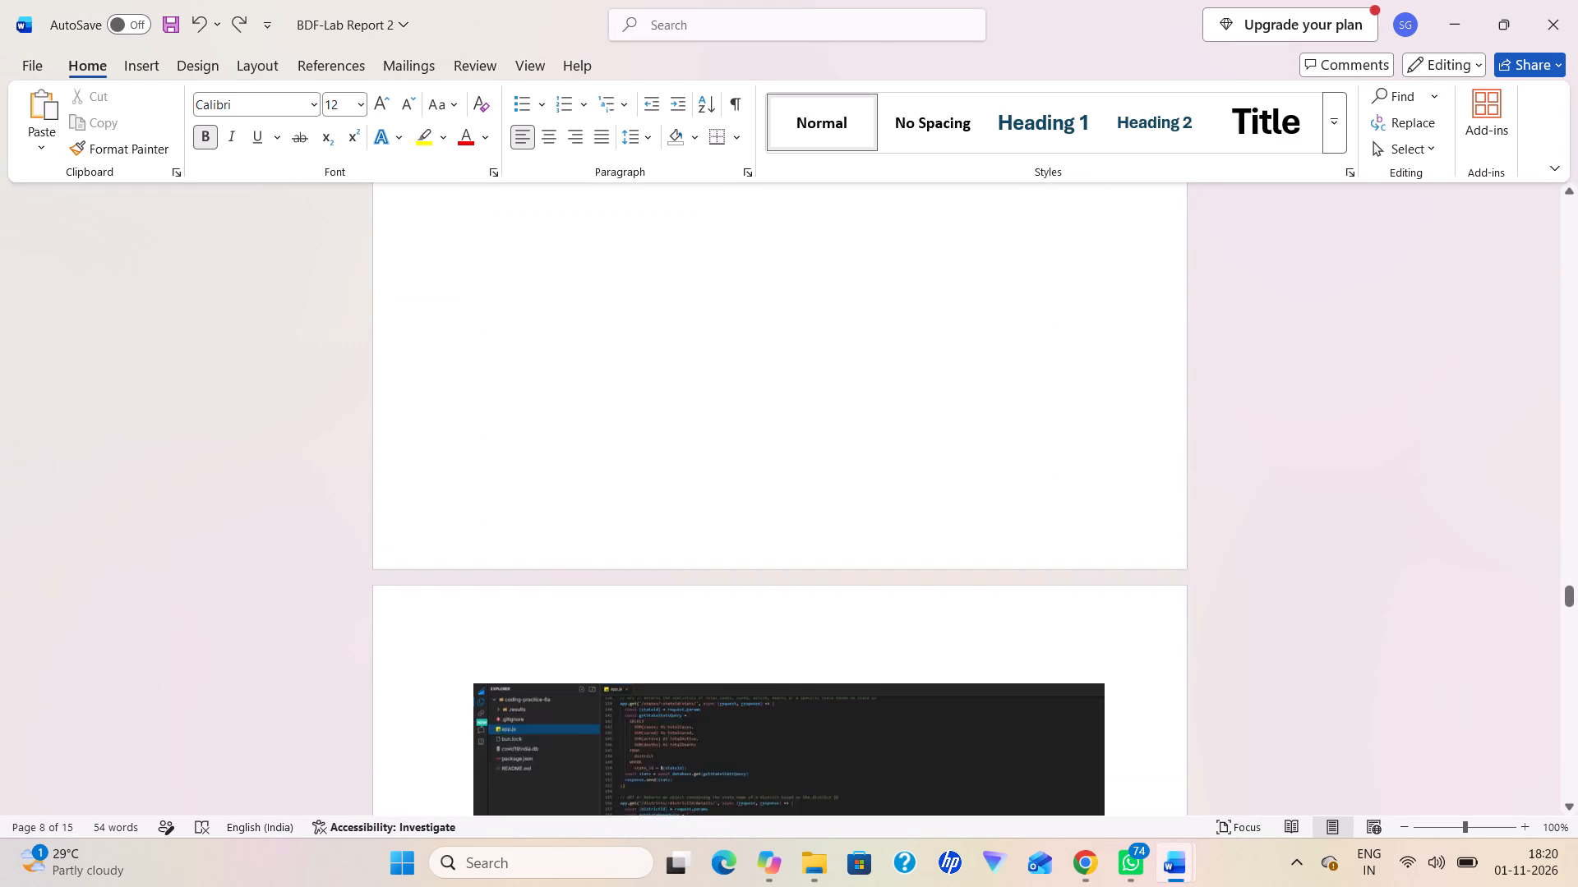
{"action": "scroll", "coordinate": [871, 341], "scroll_direction": "down", "scroll_amount": 17}
{"action": "scroll", "coordinate": [888, 341], "scroll_direction": "up", "scroll_amount": 5}
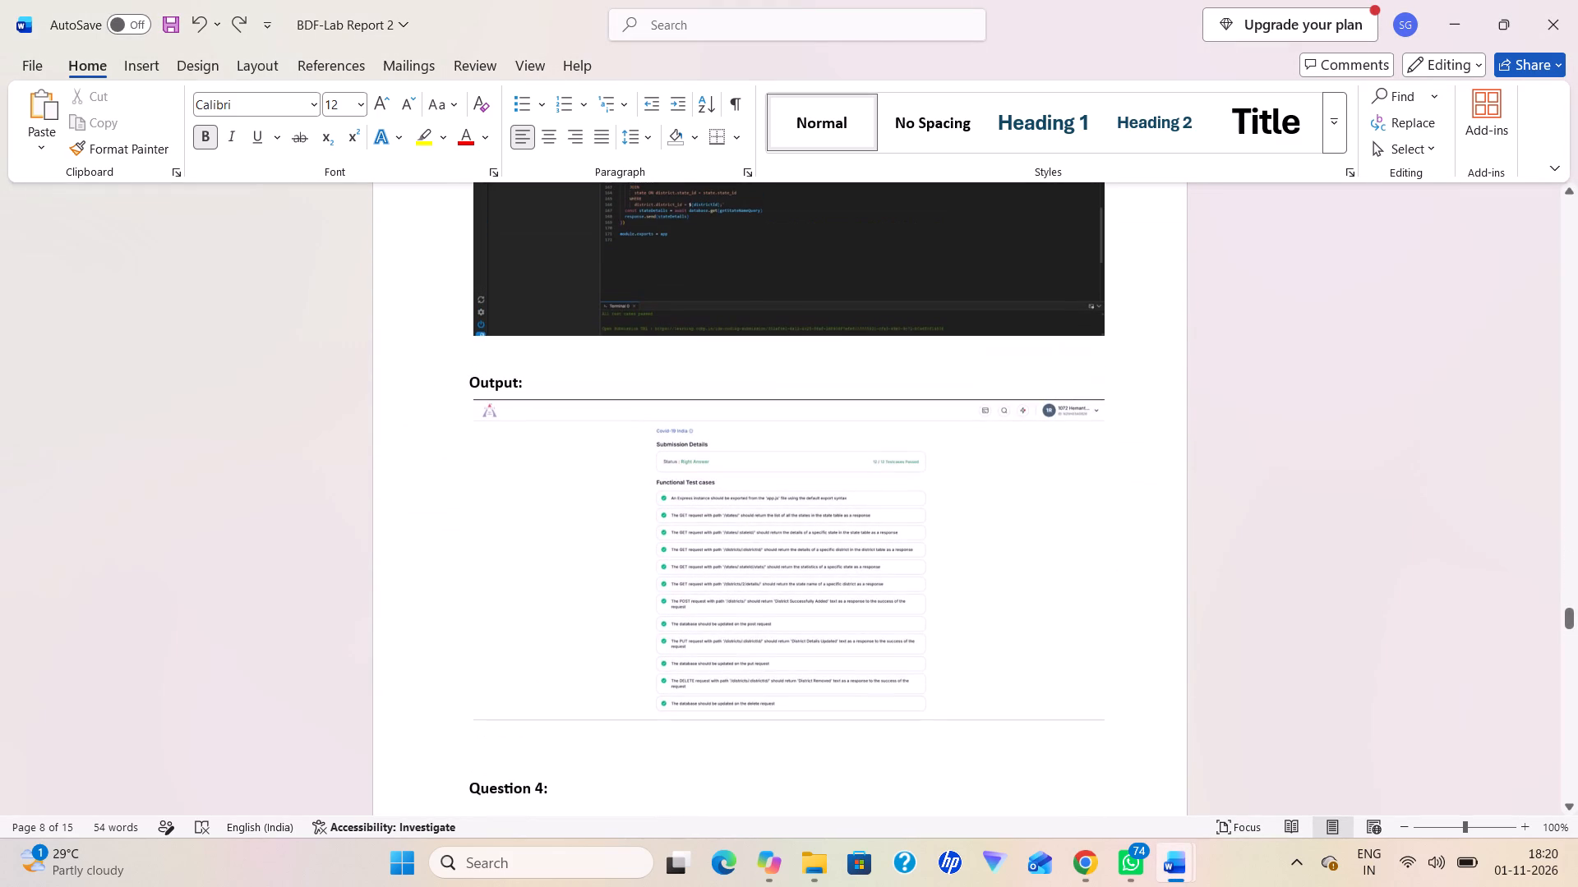
Switch to Chrome, complete the Face ID verification for the Movies question page and decline the site's notification offer for now.
{"action": "left_click", "coordinate": [1091, 860]}
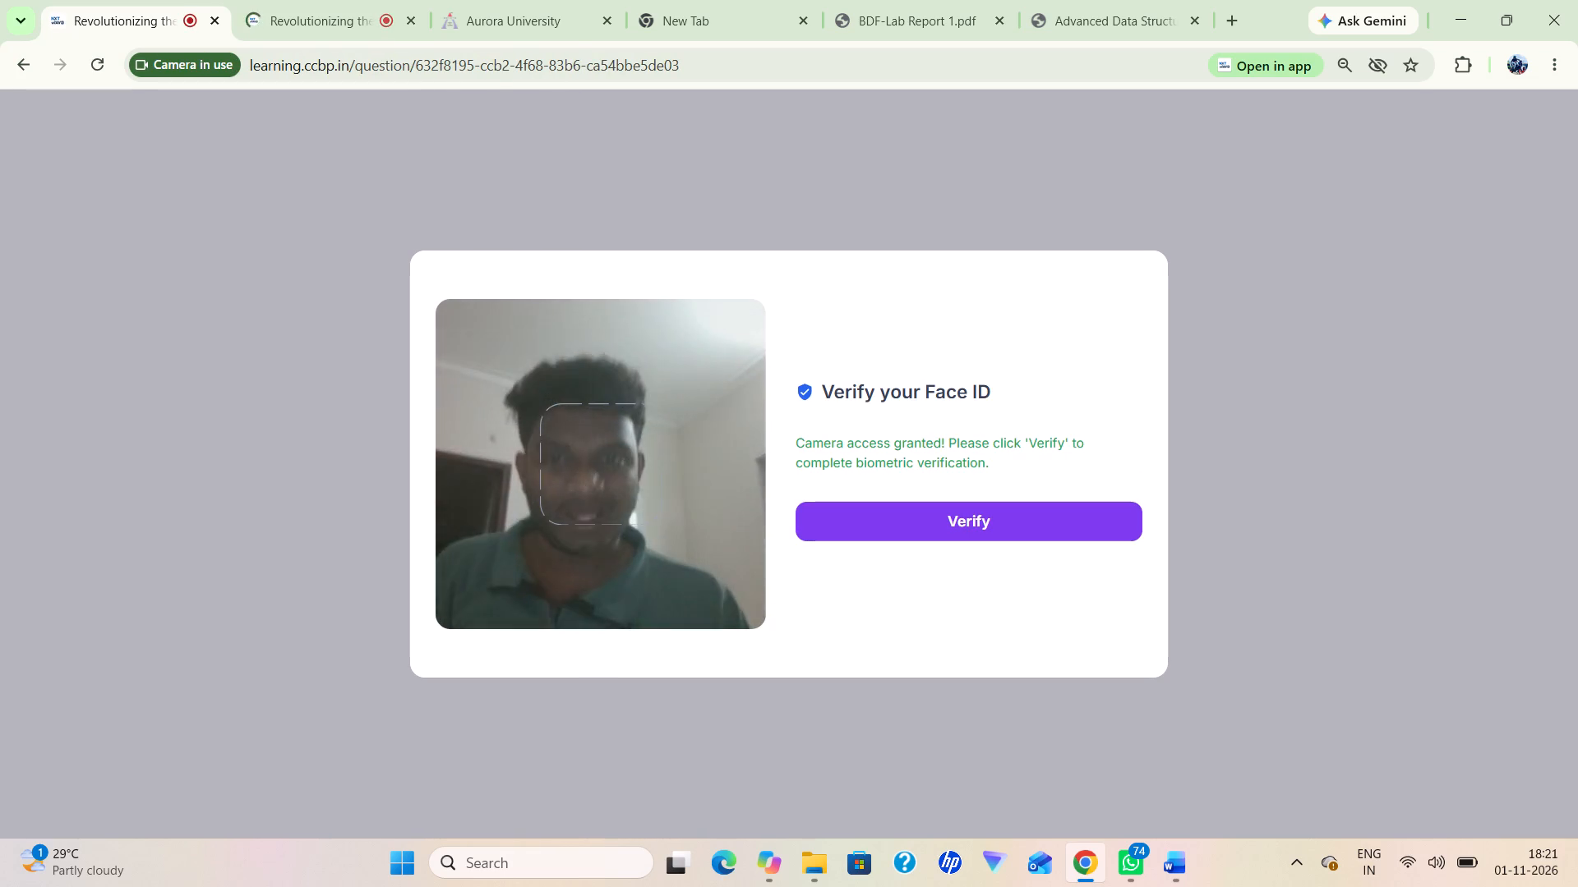
{"action": "left_click", "coordinate": [1086, 540]}
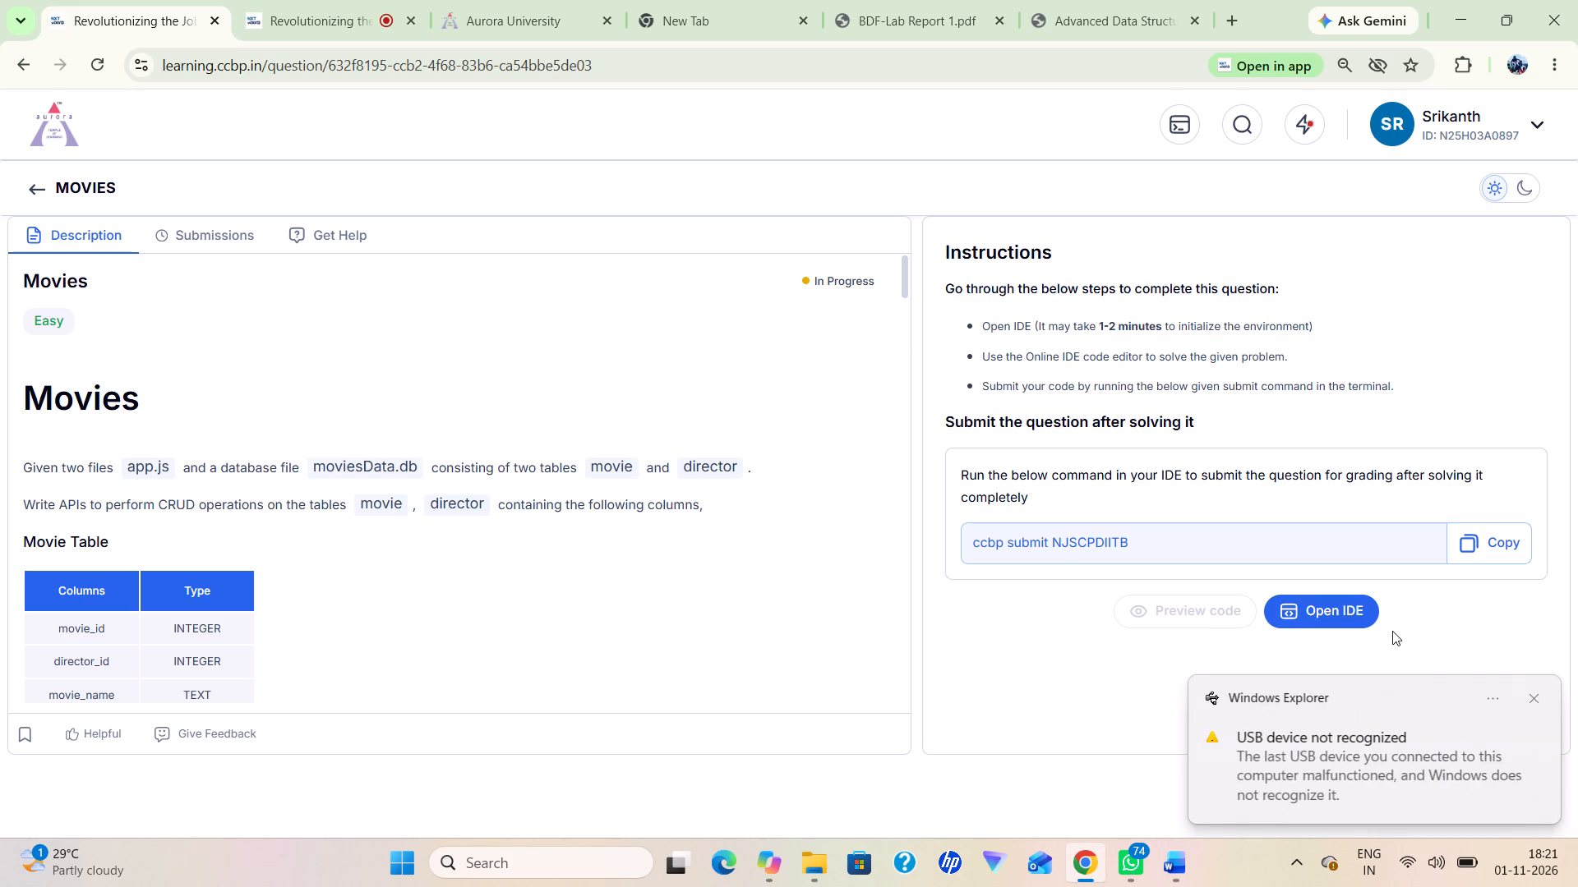
{"action": "key", "text": "Print"}
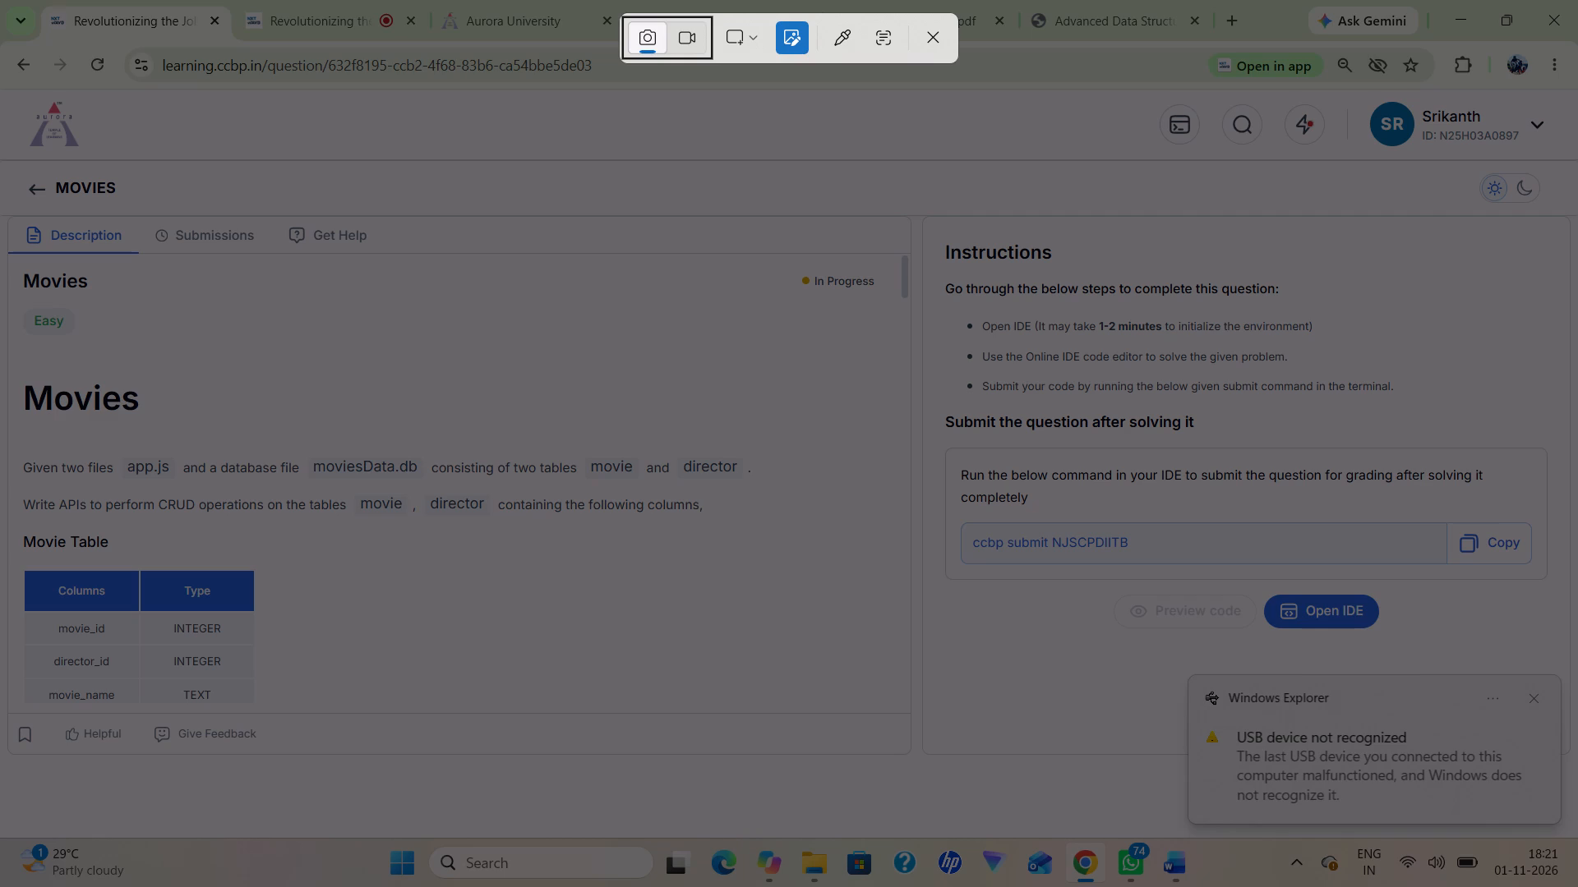
{"action": "key", "text": "Escape"}
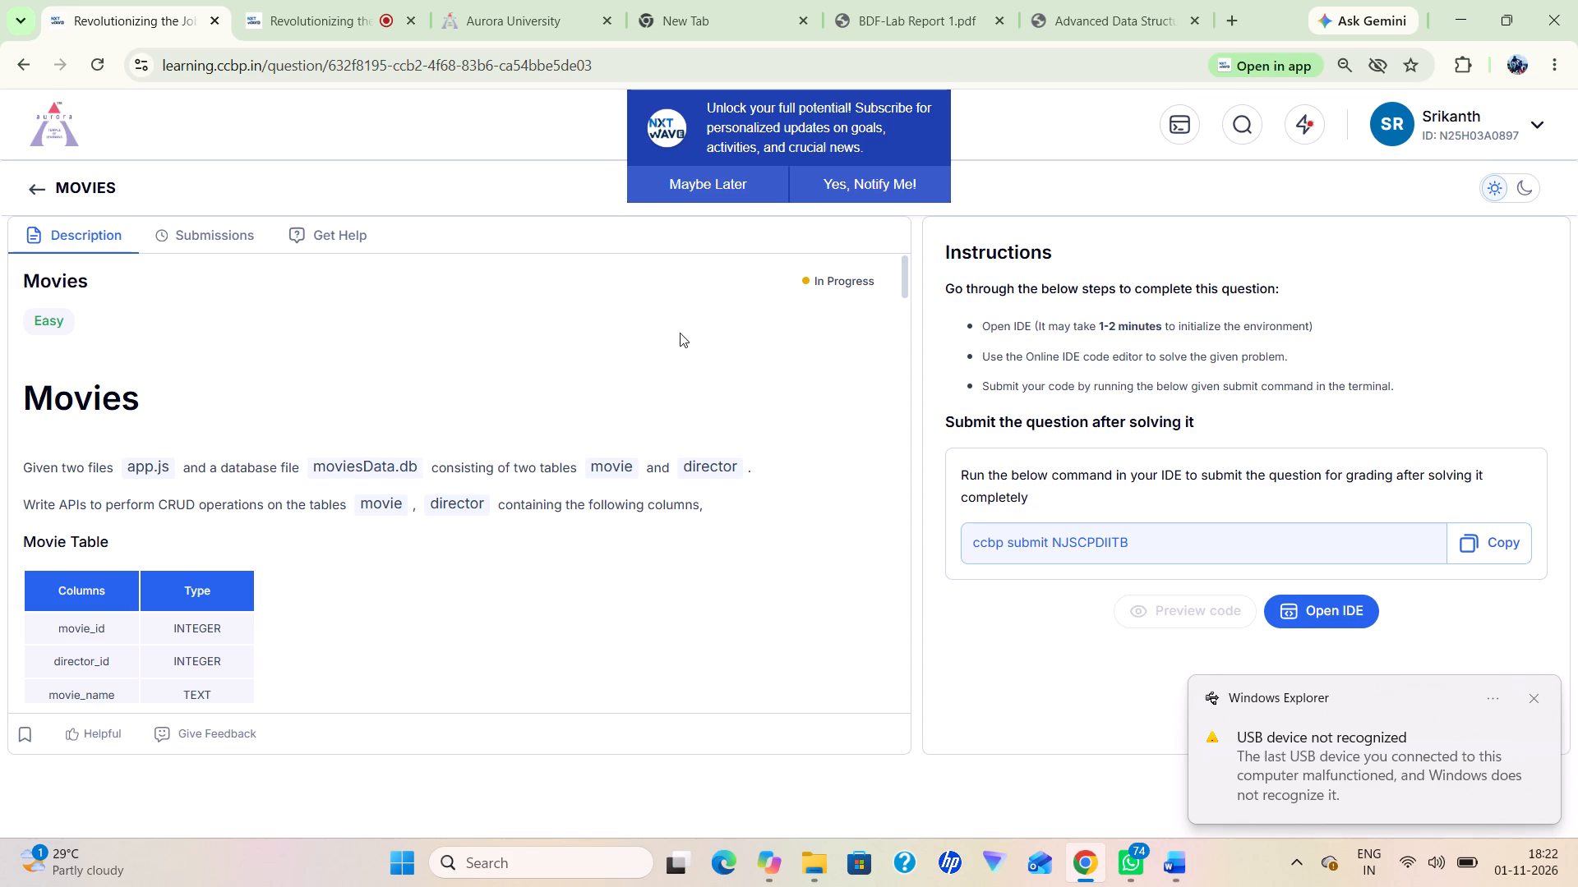
{"action": "left_click", "coordinate": [722, 182]}
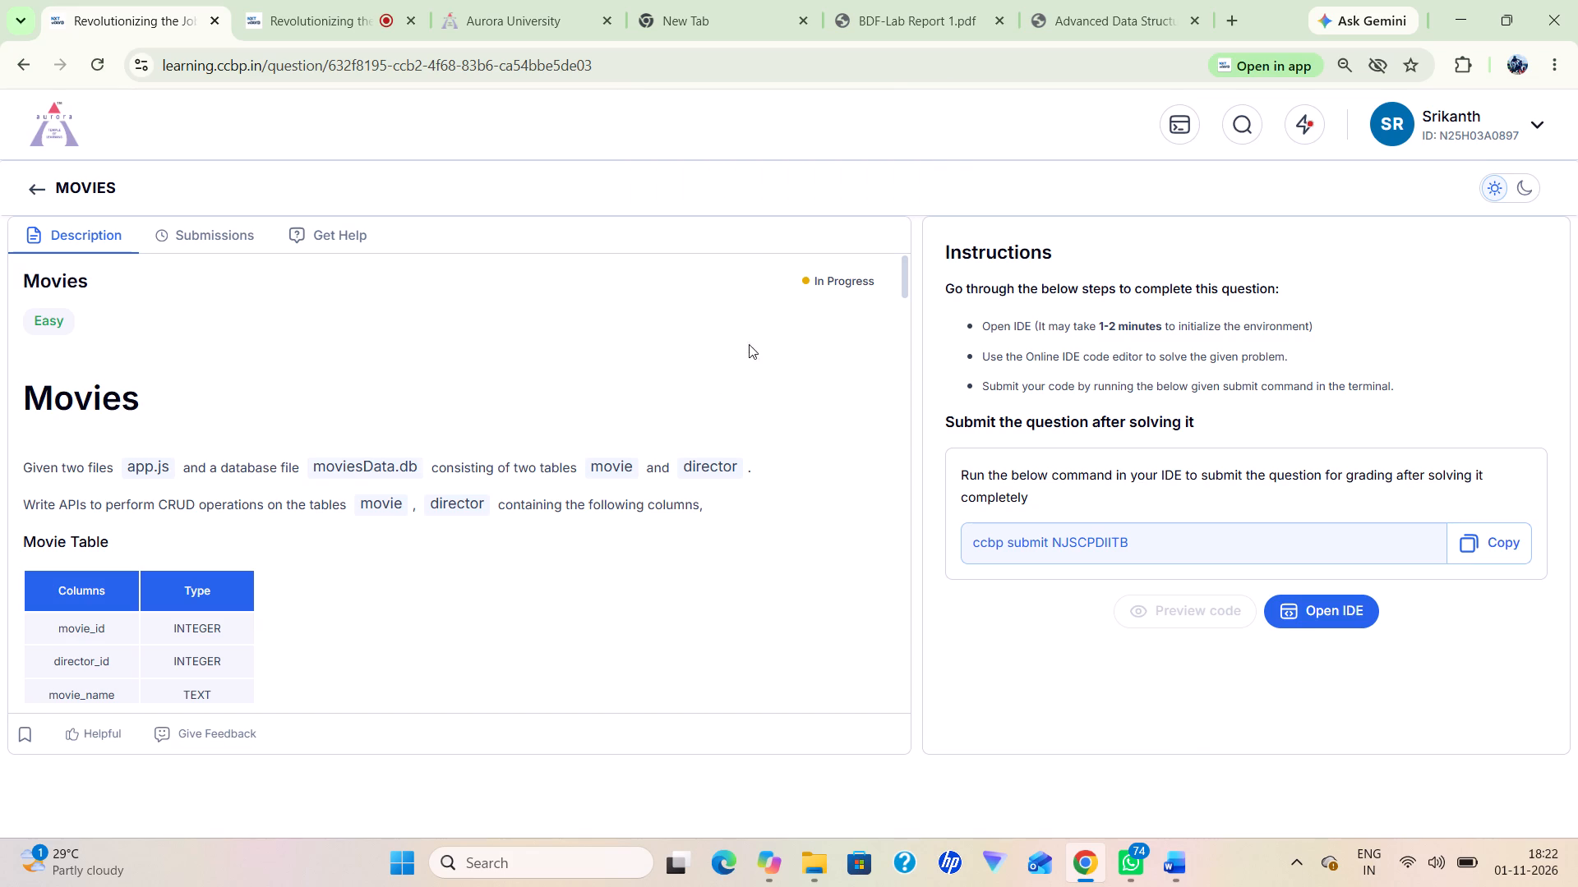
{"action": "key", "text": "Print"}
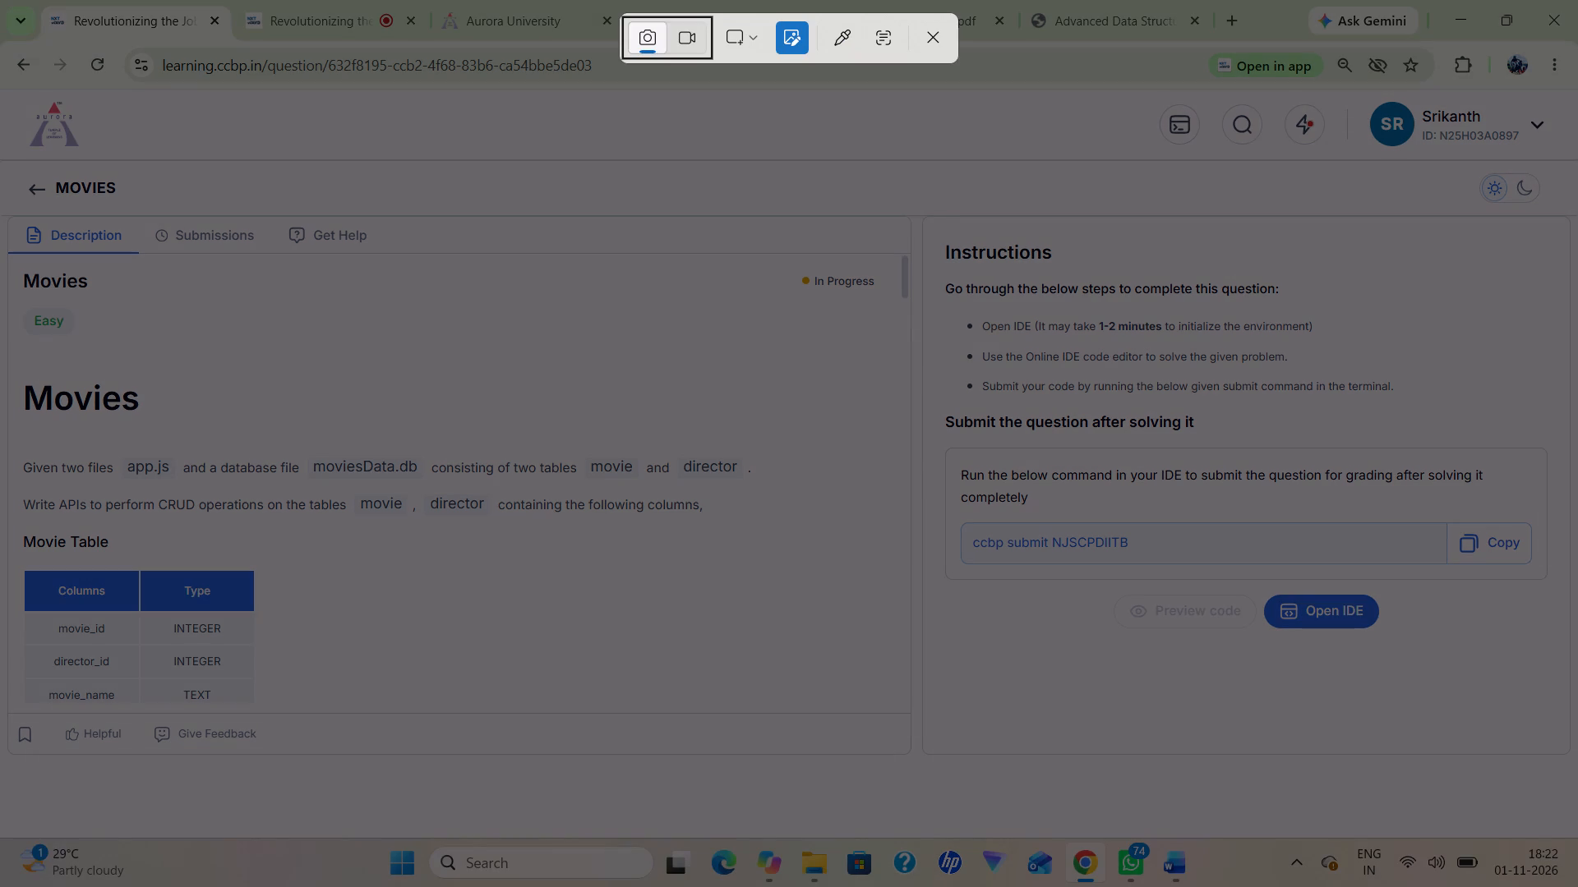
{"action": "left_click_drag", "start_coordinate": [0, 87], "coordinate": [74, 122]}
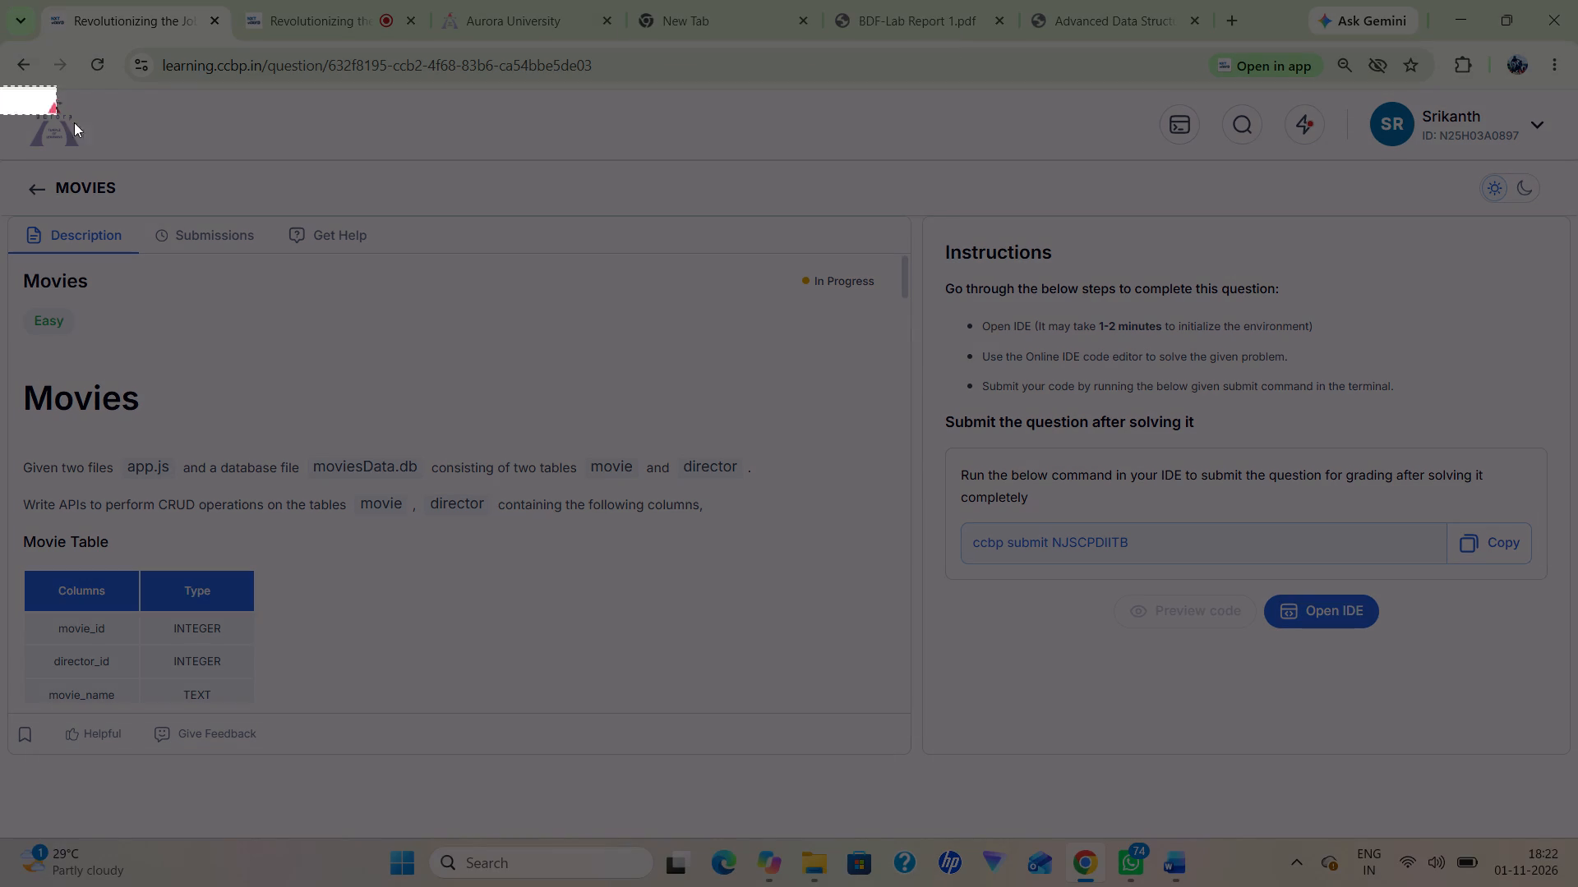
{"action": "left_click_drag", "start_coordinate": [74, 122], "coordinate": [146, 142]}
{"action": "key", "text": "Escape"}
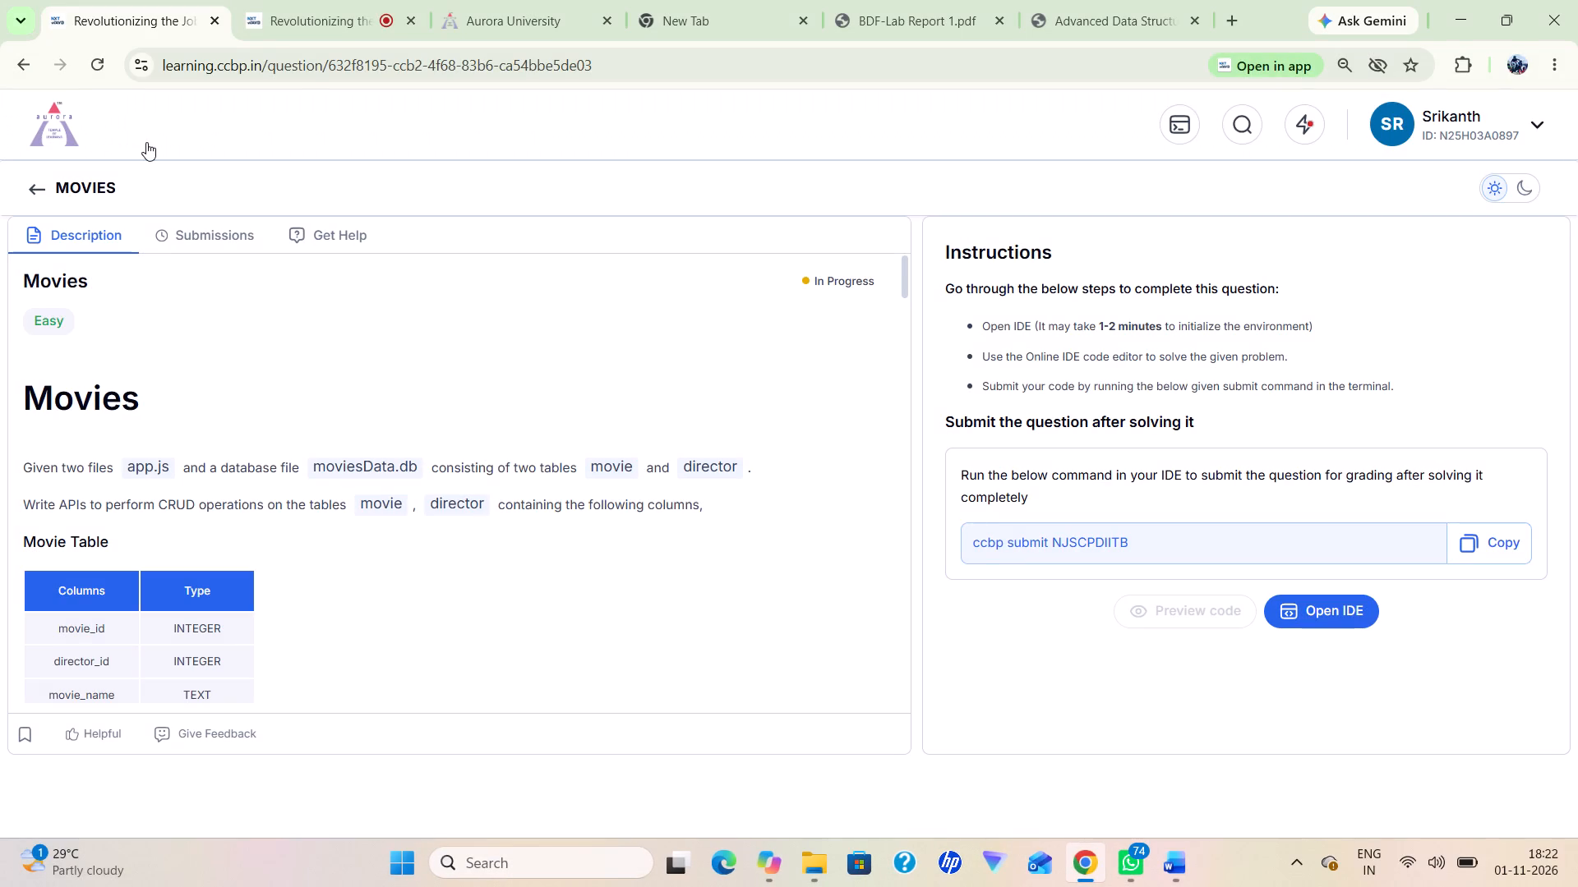
Capture only the full-width site header strip of the Movies page, from the logo to the student's account details.
{"action": "key", "text": "Print"}
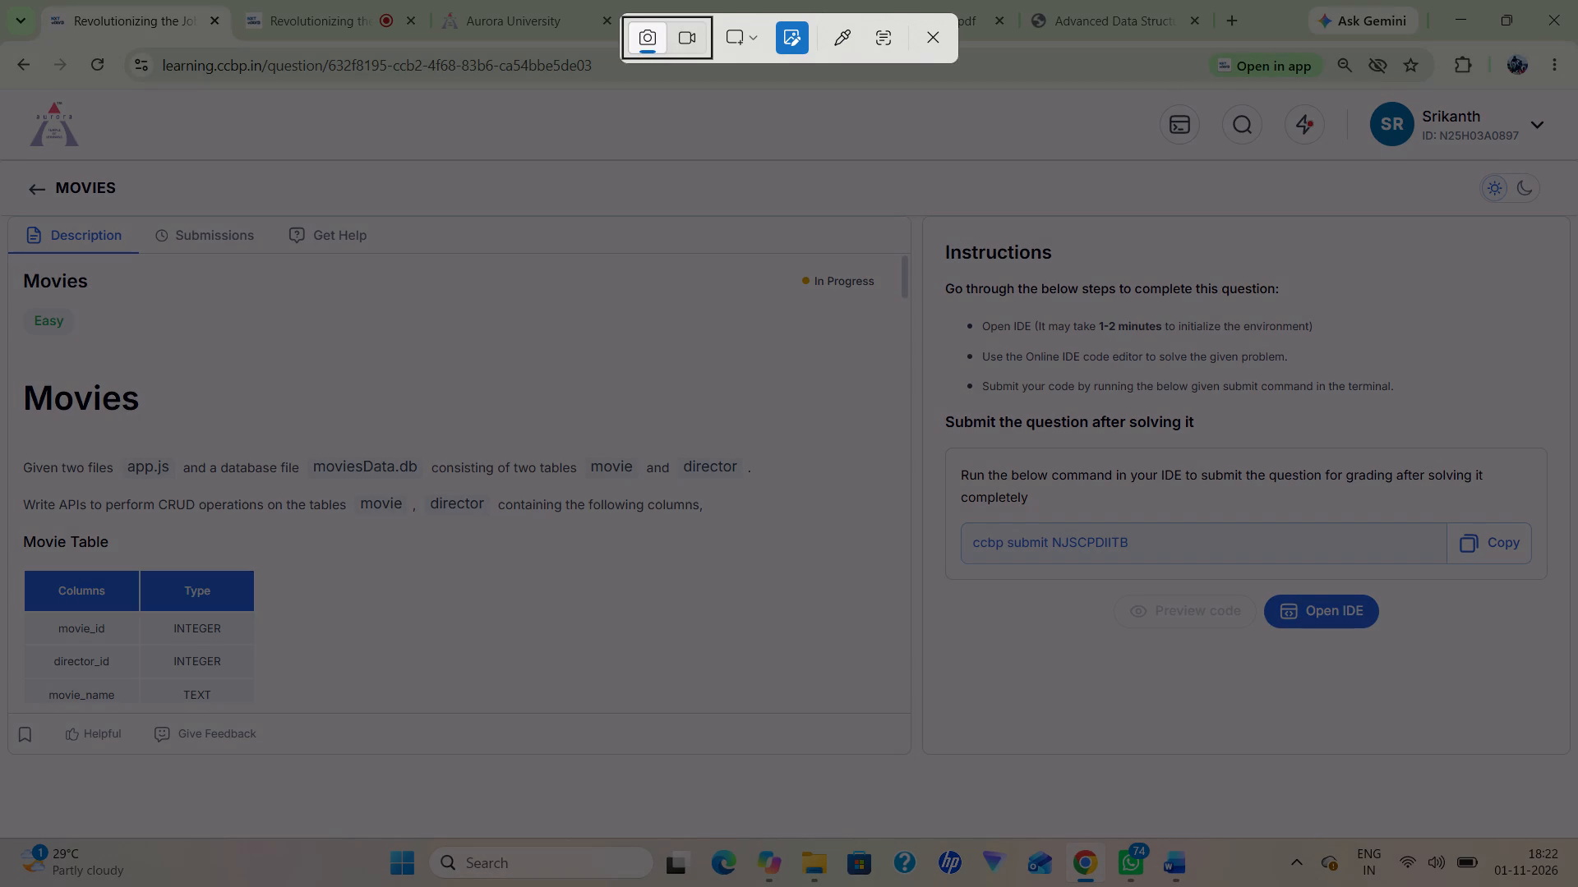
{"action": "left_click_drag", "start_coordinate": [0, 90], "coordinate": [47, 101]}
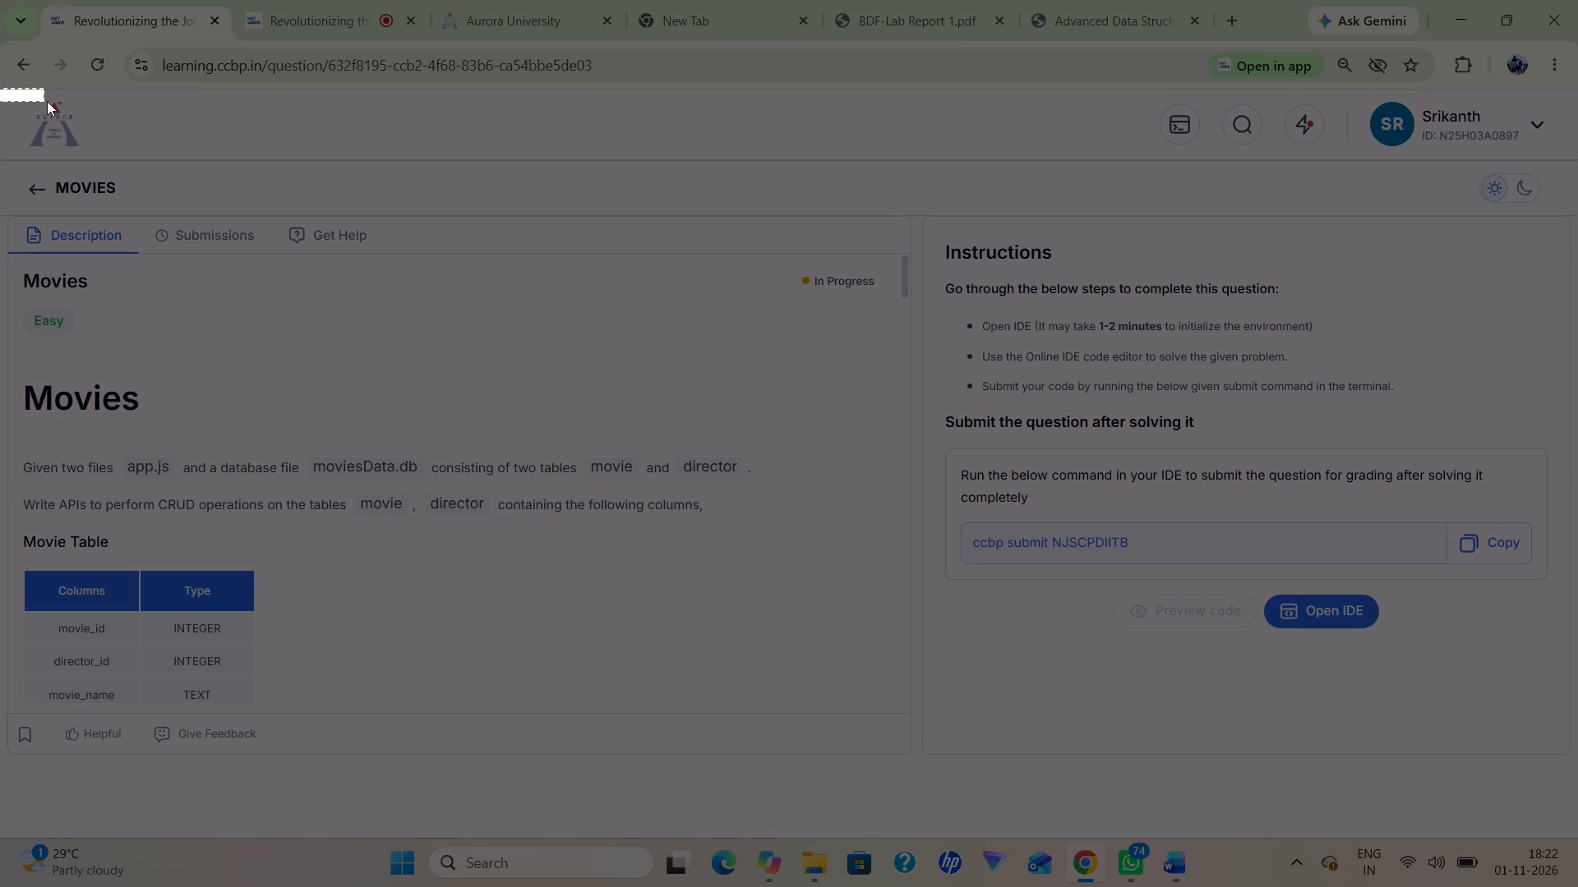
{"action": "left_click_drag", "start_coordinate": [47, 101], "coordinate": [1567, 172]}
{"action": "scroll", "coordinate": [158, 129], "scroll_direction": "right", "scroll_amount": 1}
{"action": "scroll", "coordinate": [1566, 174], "scroll_direction": "right", "scroll_amount": 1}
{"action": "left_click_drag", "start_coordinate": [1567, 172], "coordinate": [1577, 162]}
{"action": "scroll", "coordinate": [1577, 159], "scroll_direction": "right", "scroll_amount": 2}
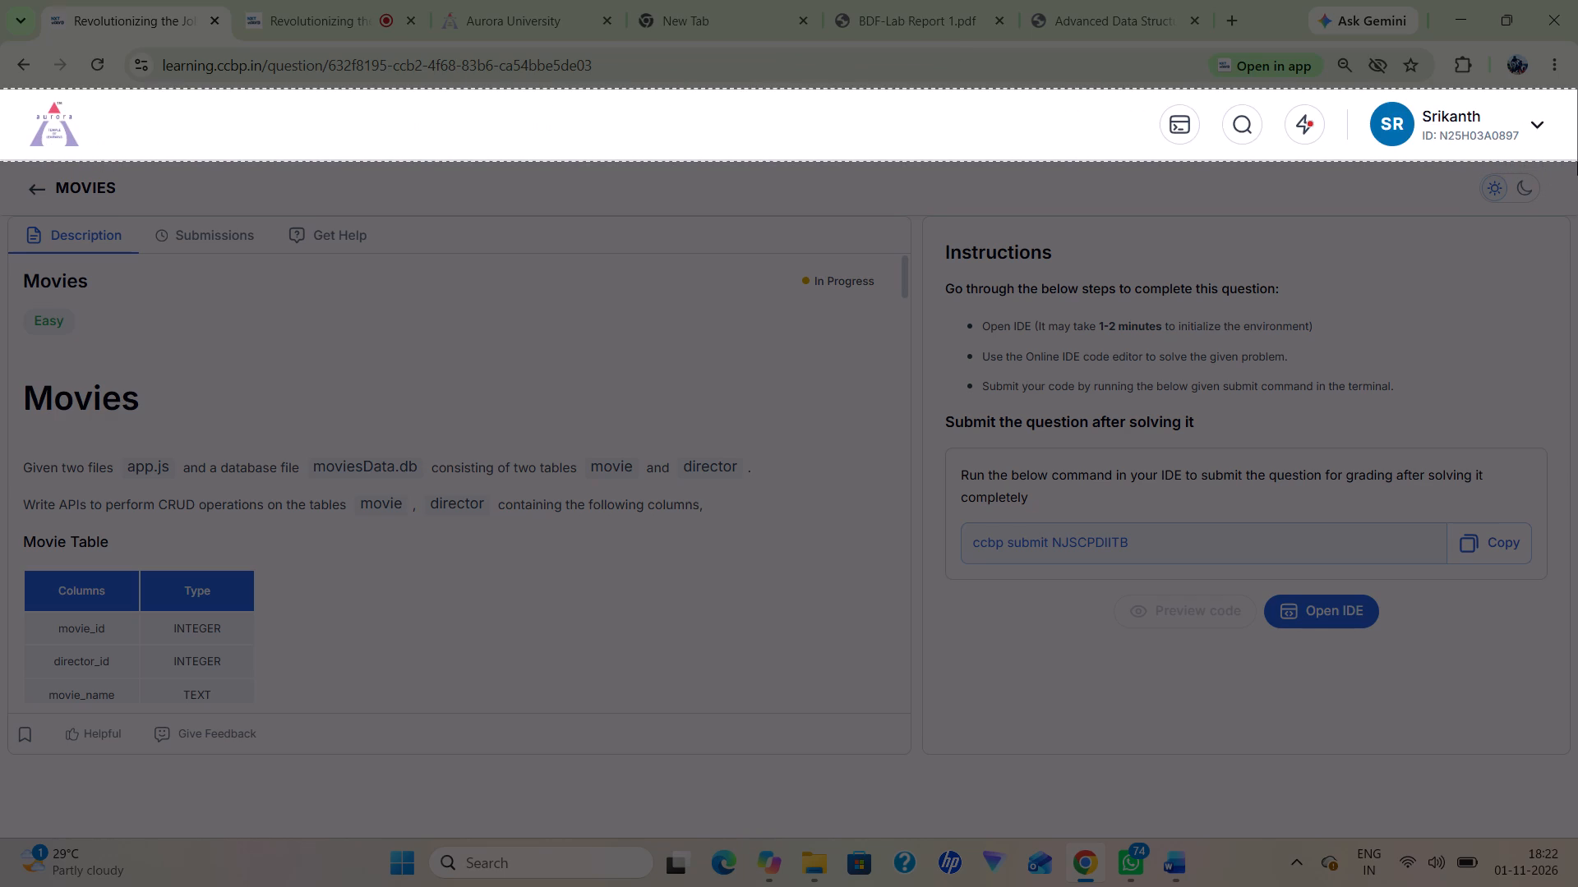
{"action": "scroll", "coordinate": [1577, 162], "scroll_direction": "right", "scroll_amount": 1}
{"action": "left_click_drag", "start_coordinate": [1577, 162], "coordinate": [1577, 161]}
{"action": "left_click_drag", "start_coordinate": [1577, 161], "coordinate": [1577, 160]}
{"action": "scroll", "coordinate": [1577, 161], "scroll_direction": "right", "scroll_amount": 1}
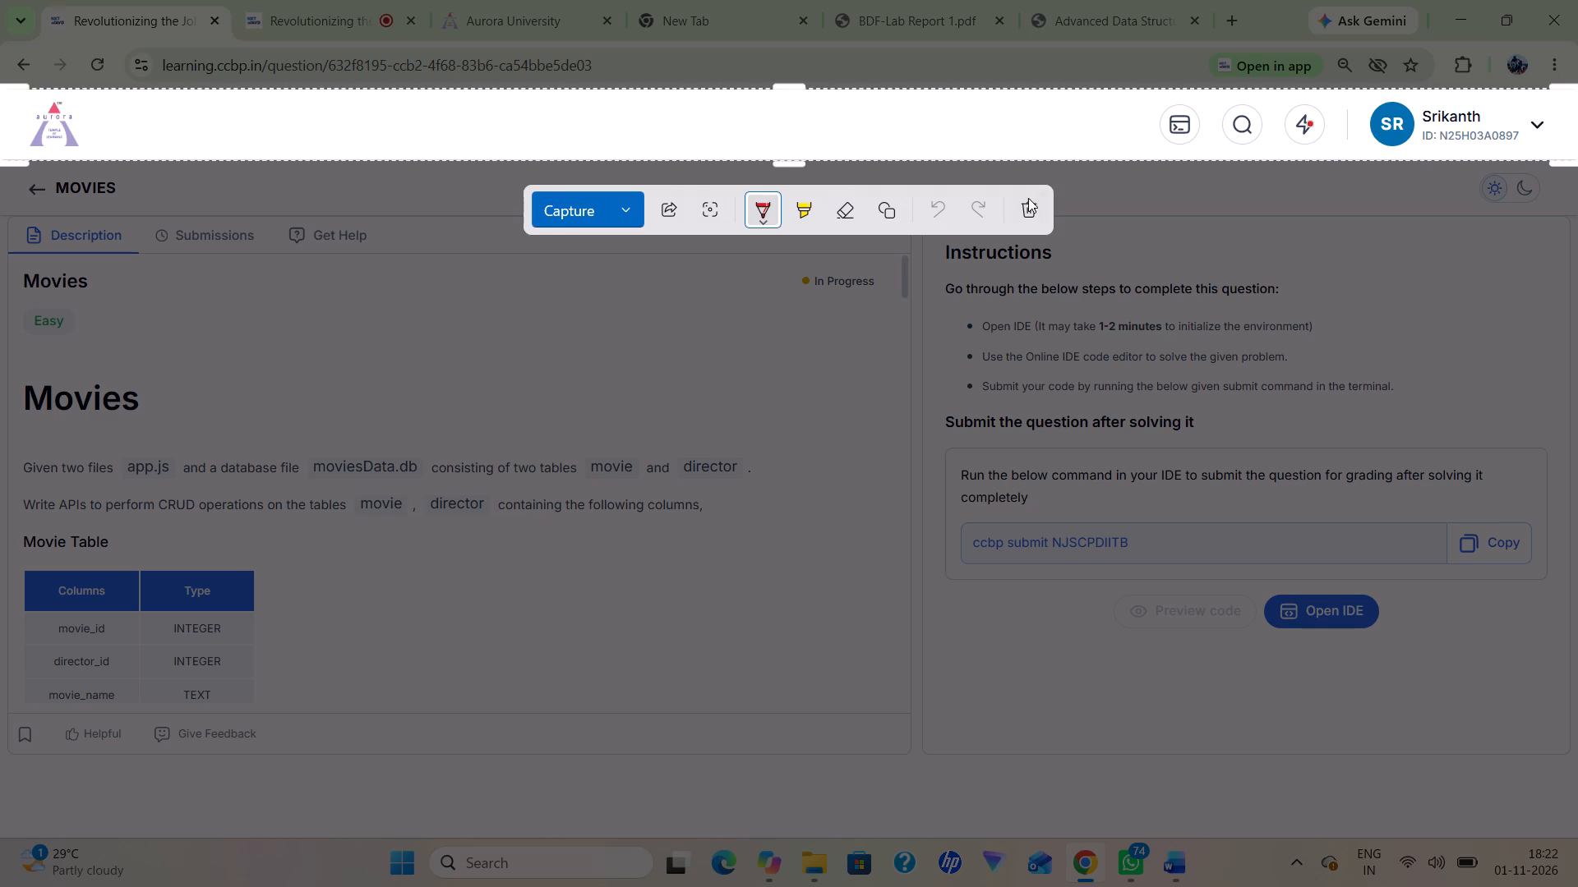
{"action": "left_click", "coordinate": [559, 207]}
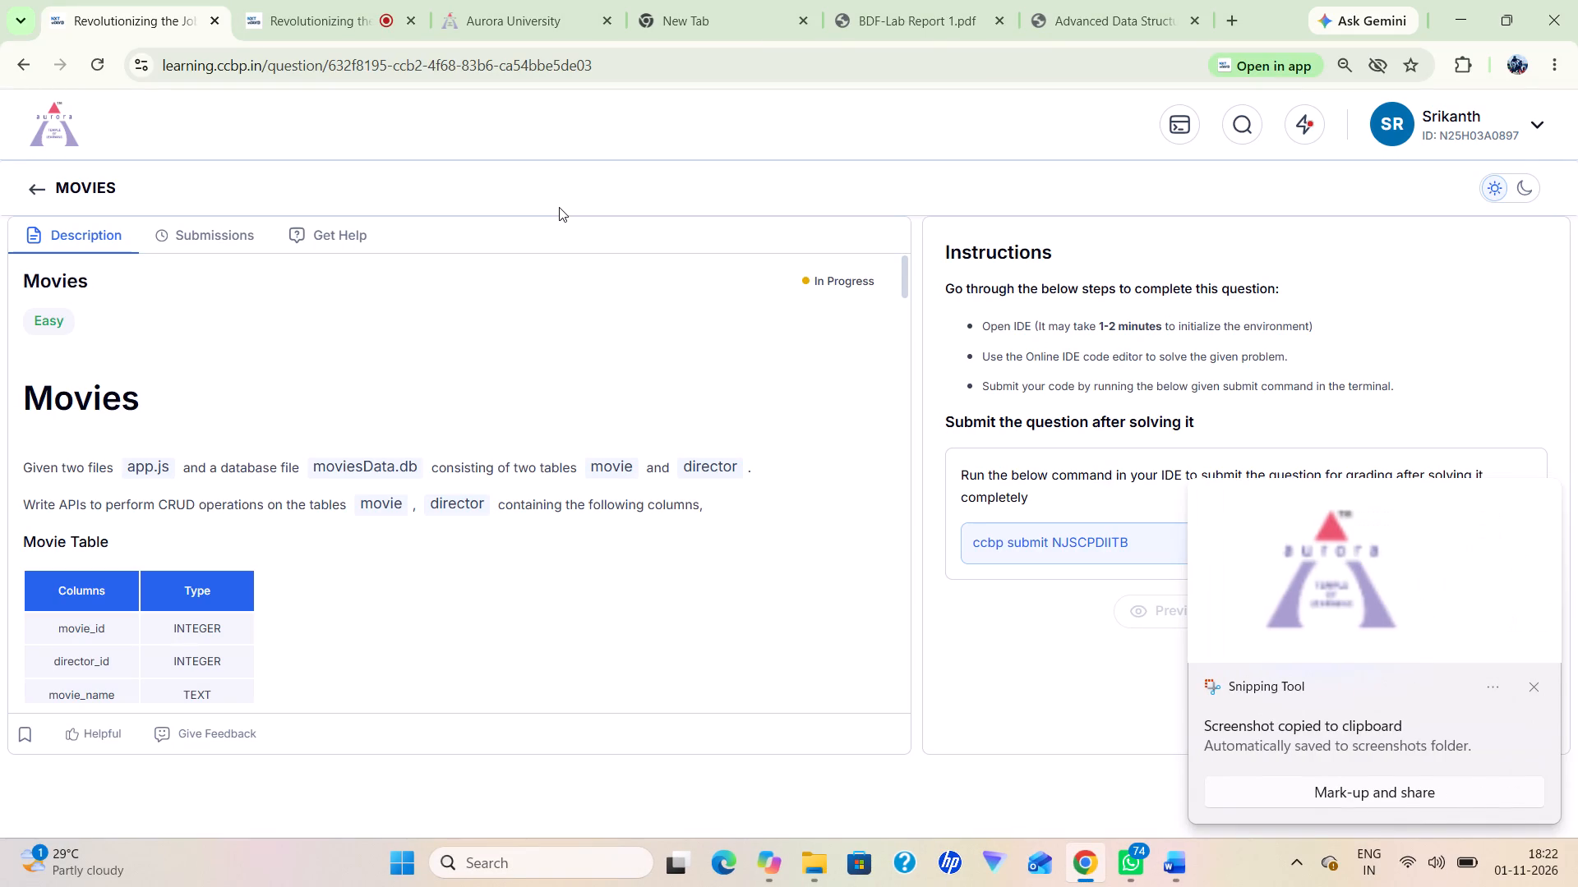
Switch to Word and draw a rectangle about 16.25 cm by 0.51 cm over the header strip of the Player Match Scores output picture.
{"action": "key", "text": "alt+Tab"}
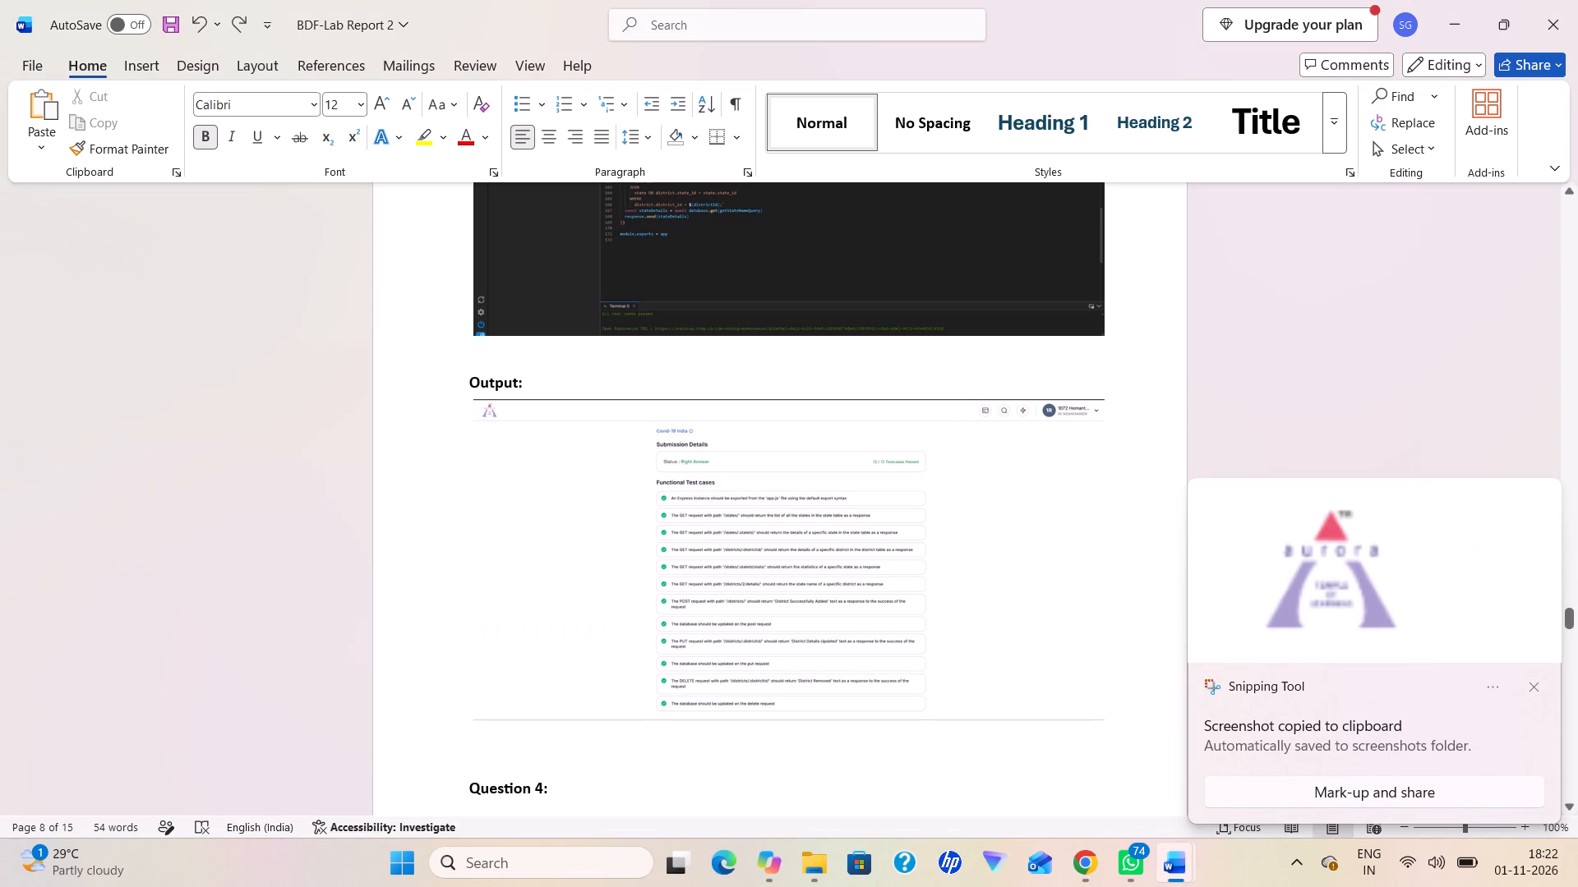
{"action": "scroll", "coordinate": [693, 437], "scroll_direction": "down", "scroll_amount": 20}
{"action": "scroll", "coordinate": [693, 437], "scroll_direction": "down", "scroll_amount": 7}
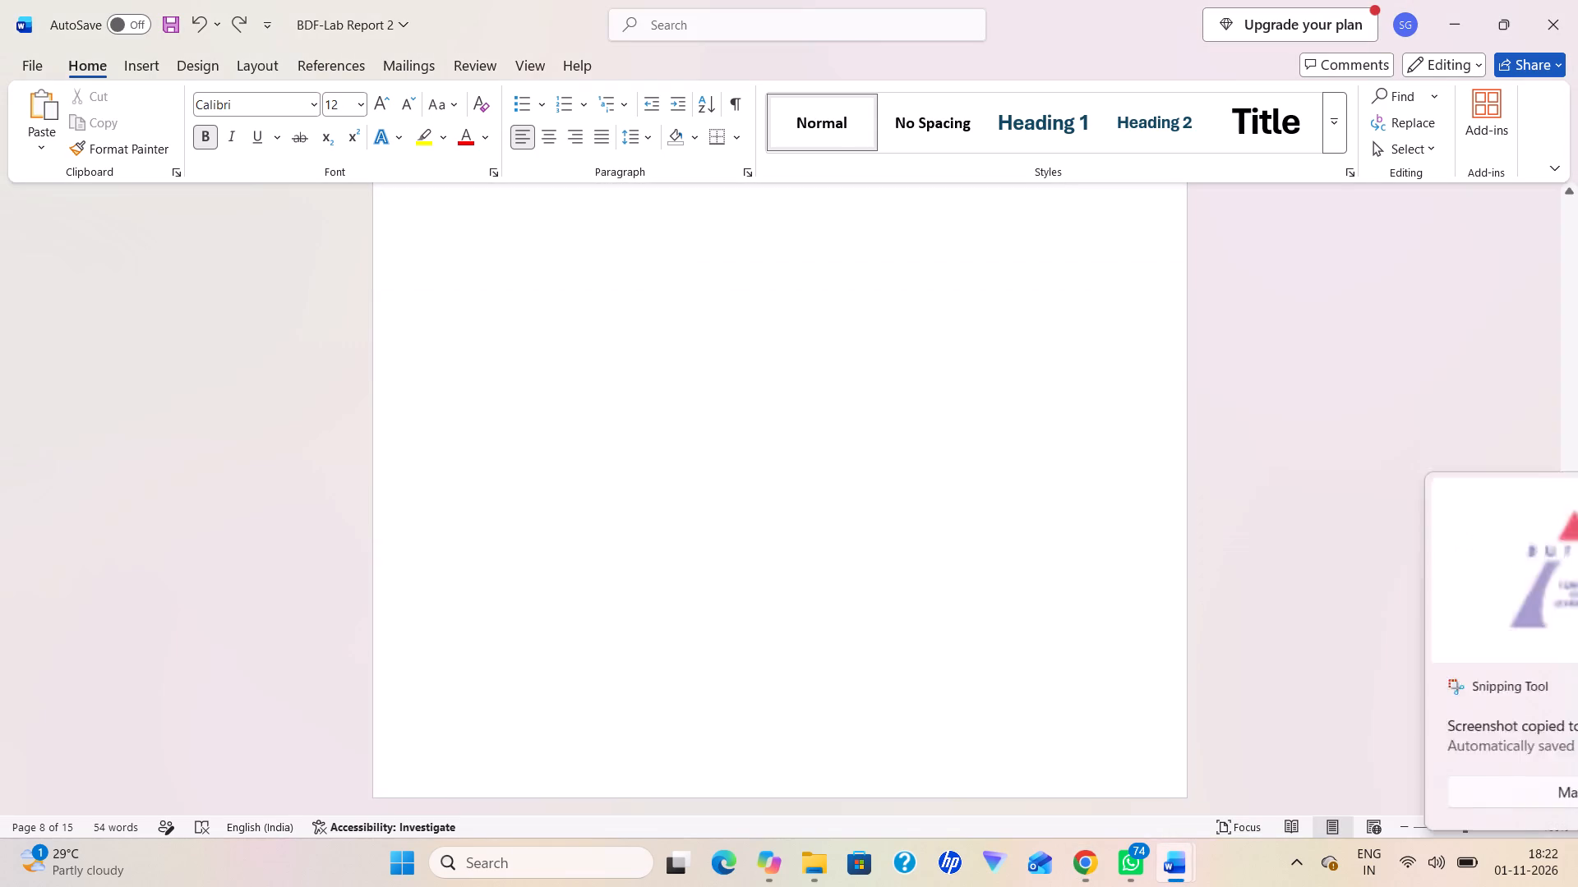
{"action": "scroll", "coordinate": [765, 539], "scroll_direction": "up", "scroll_amount": 2}
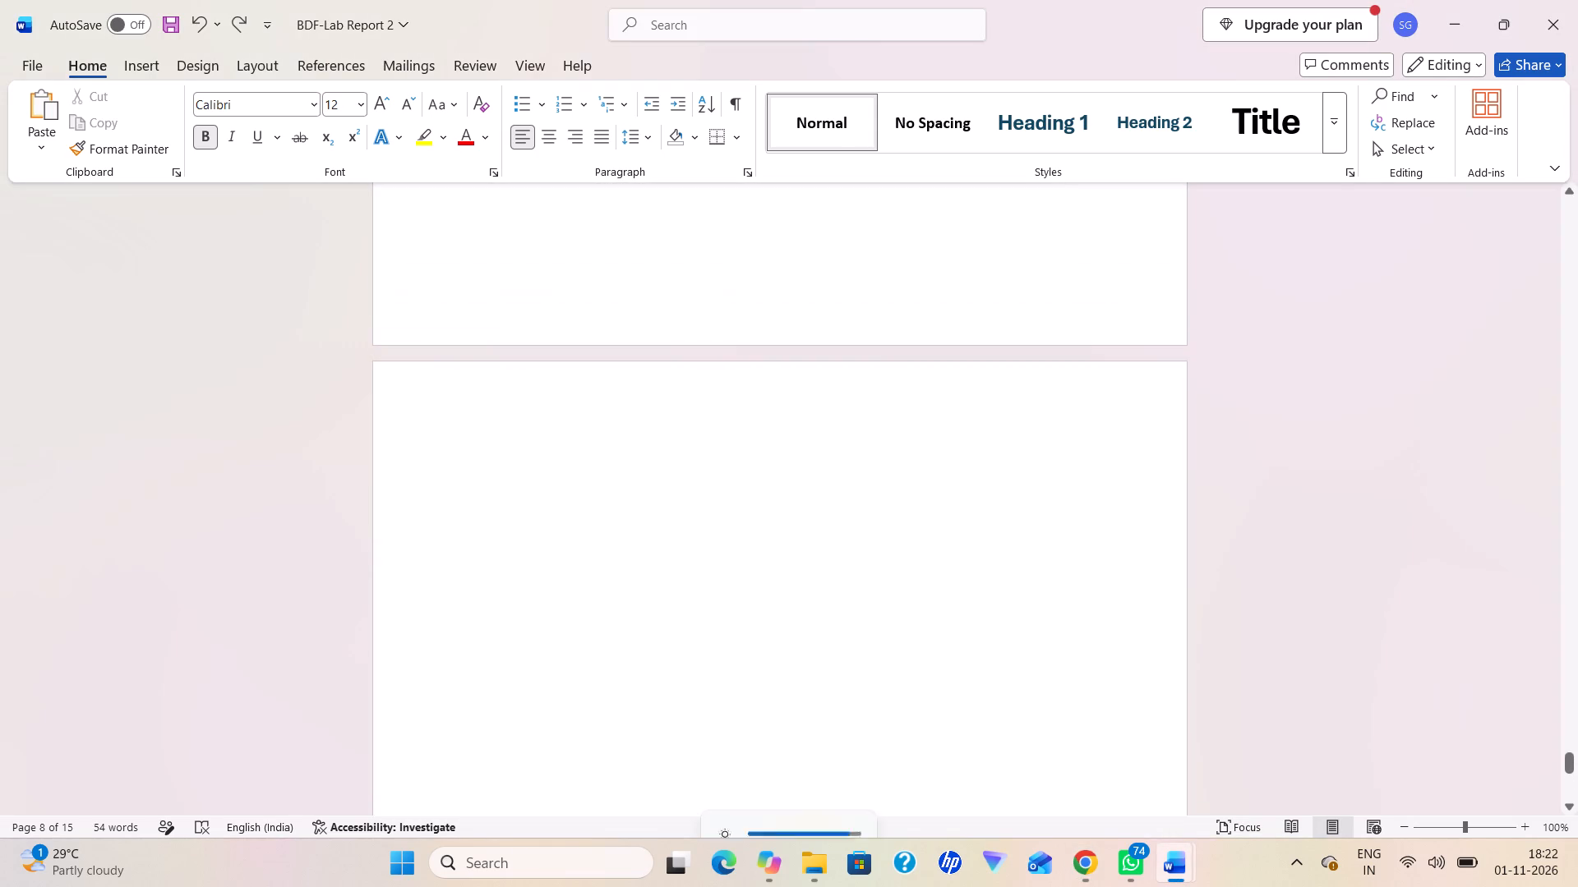
{"action": "scroll", "coordinate": [765, 539], "scroll_direction": "up", "scroll_amount": 4}
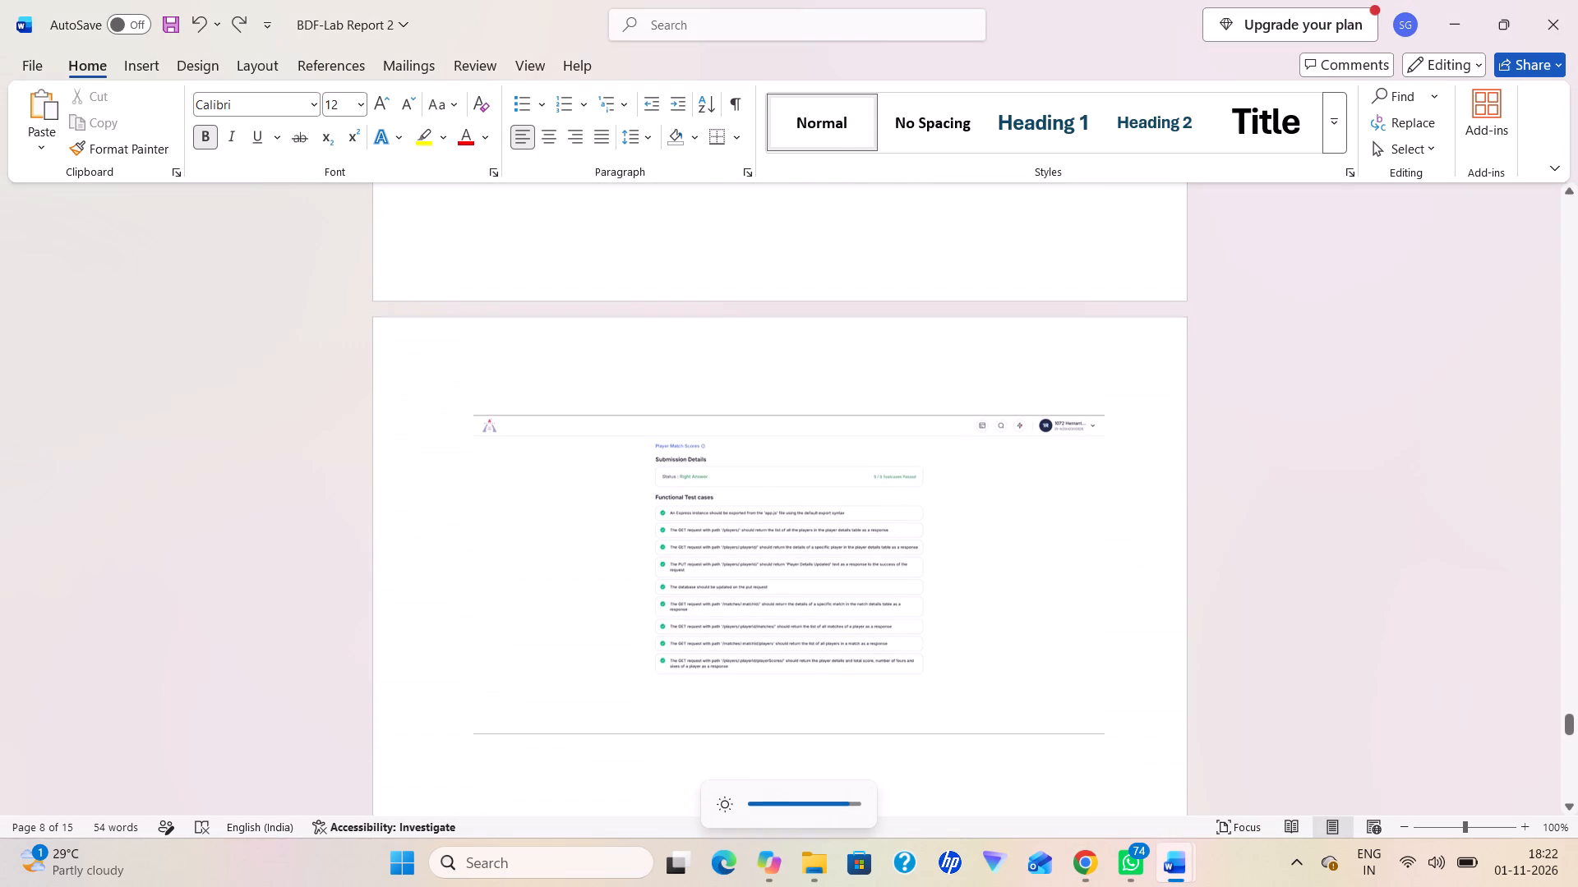
{"action": "scroll", "coordinate": [765, 539], "scroll_direction": "up", "scroll_amount": 1}
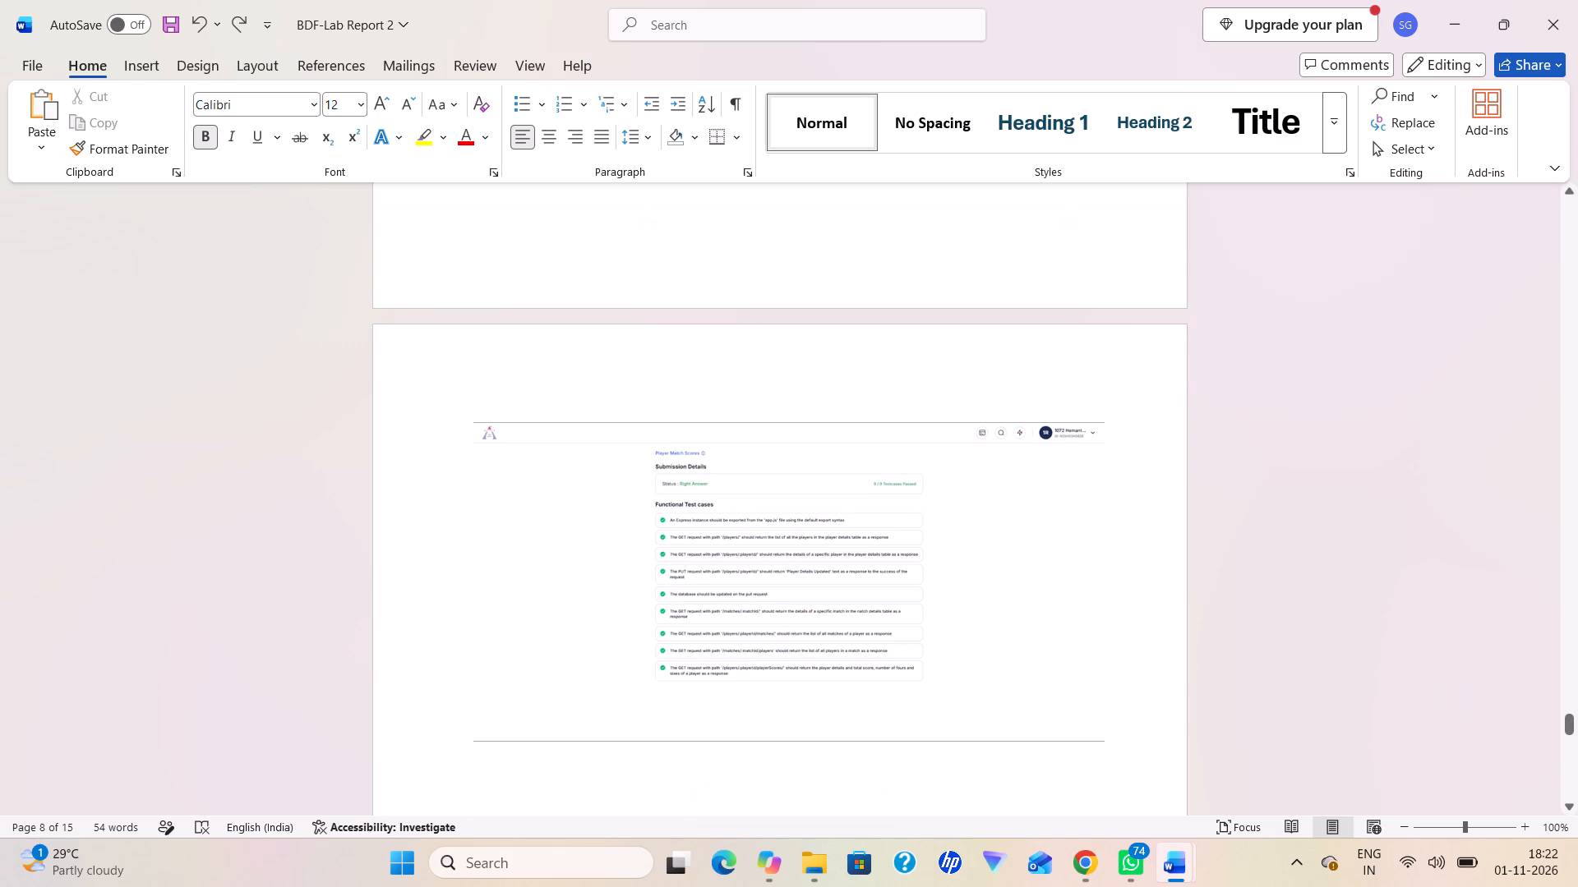
{"action": "scroll", "coordinate": [642, 392], "scroll_direction": "up", "scroll_amount": 1, "text": "ctrl"}
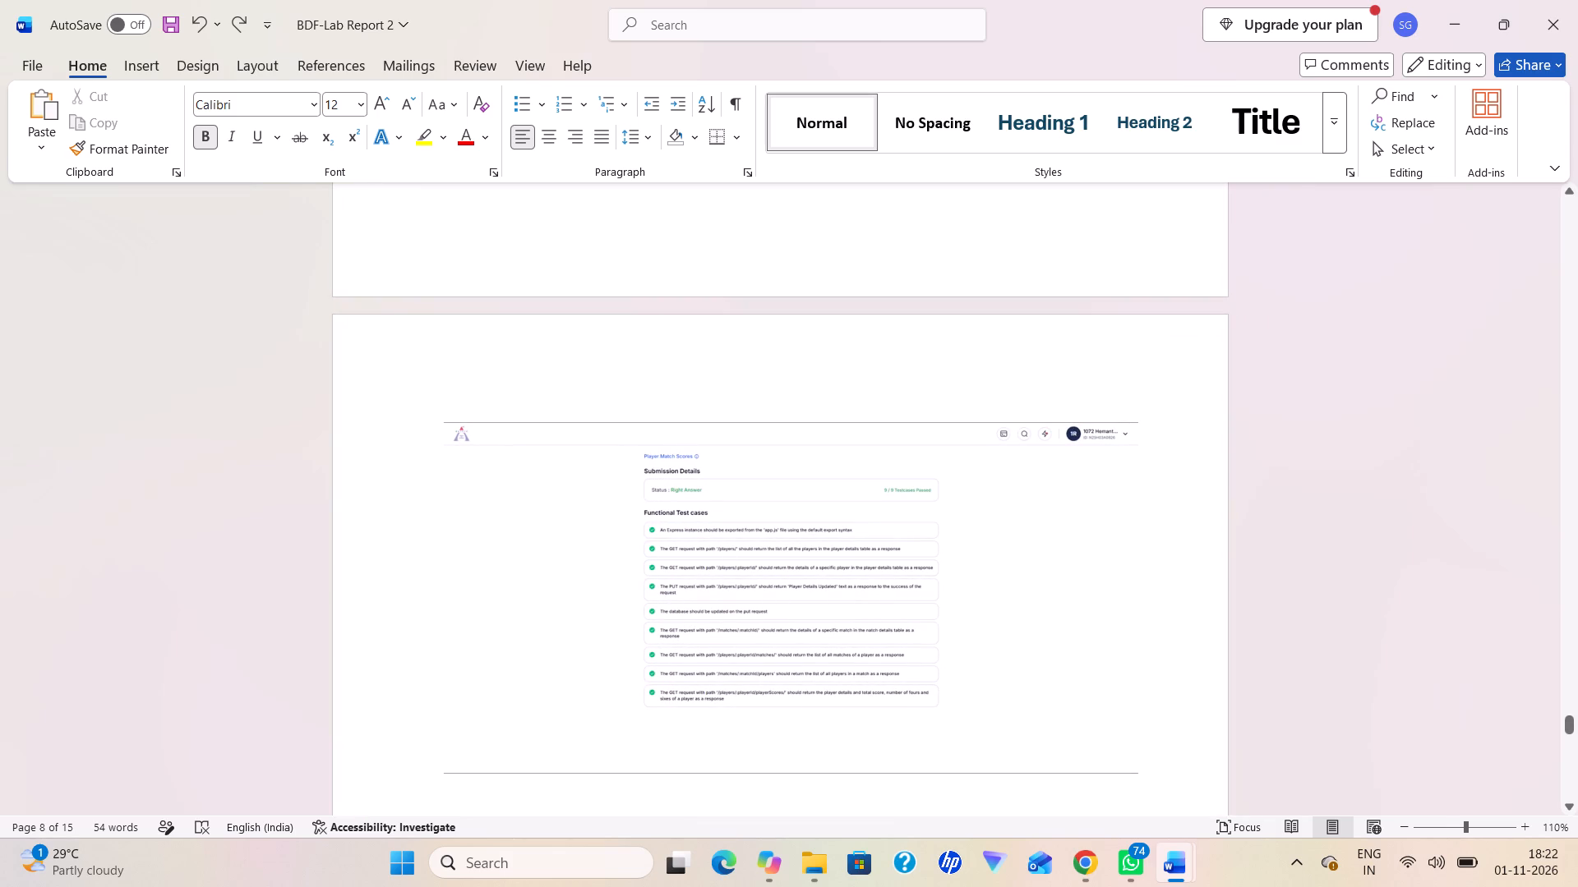
{"action": "scroll", "coordinate": [642, 392], "scroll_direction": "up", "scroll_amount": 2, "text": "ctrl"}
{"action": "scroll", "coordinate": [794, 443], "scroll_direction": "left", "scroll_amount": 1}
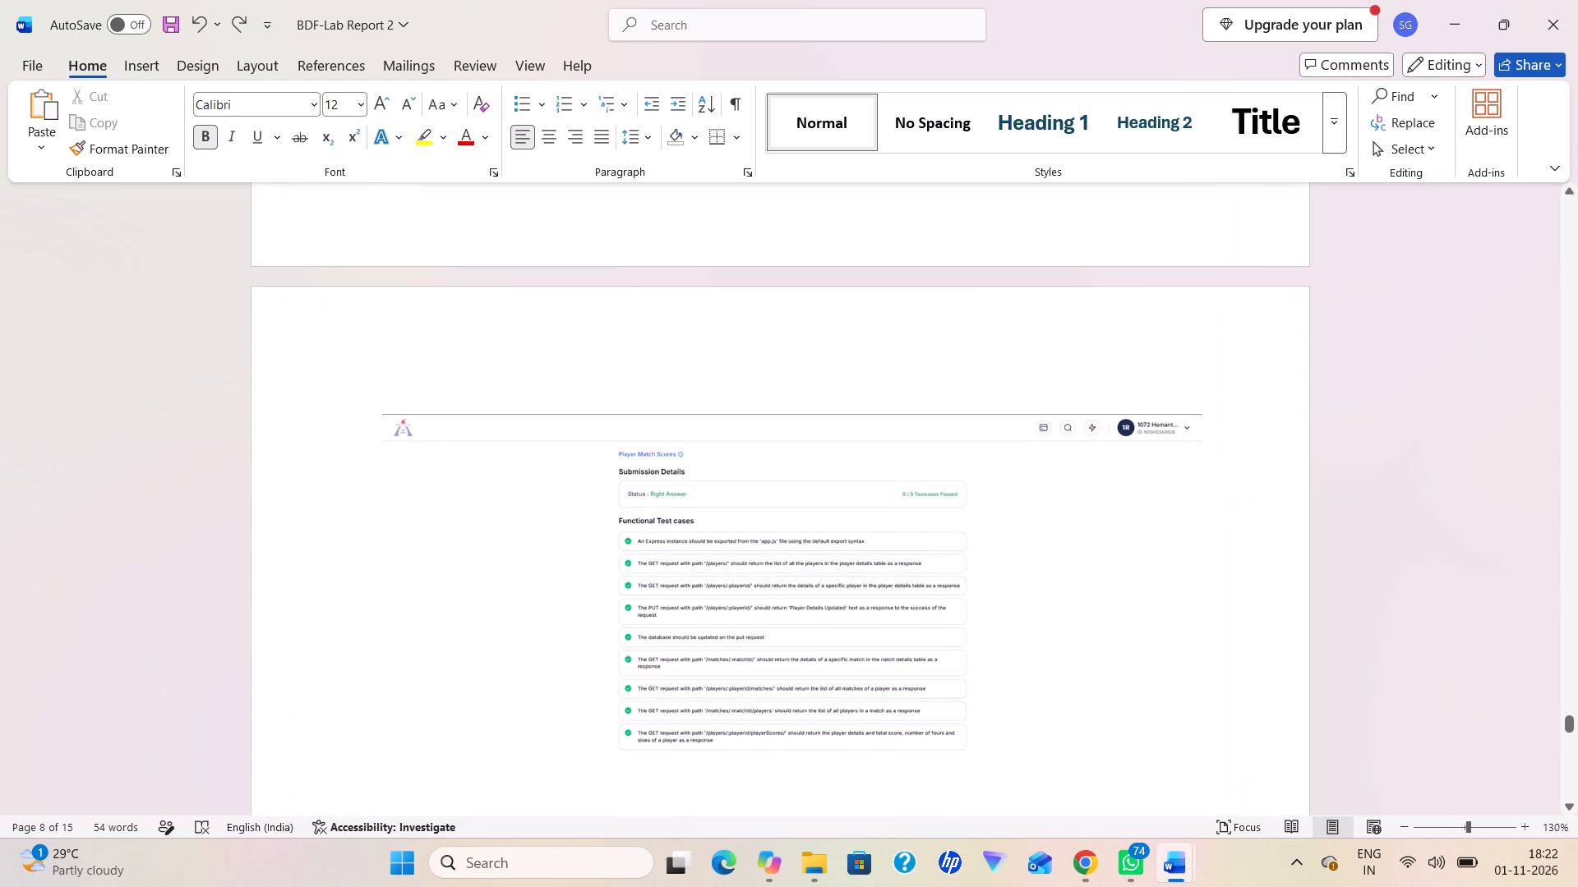
{"action": "scroll", "coordinate": [794, 443], "scroll_direction": "up", "scroll_amount": 2, "text": "ctrl"}
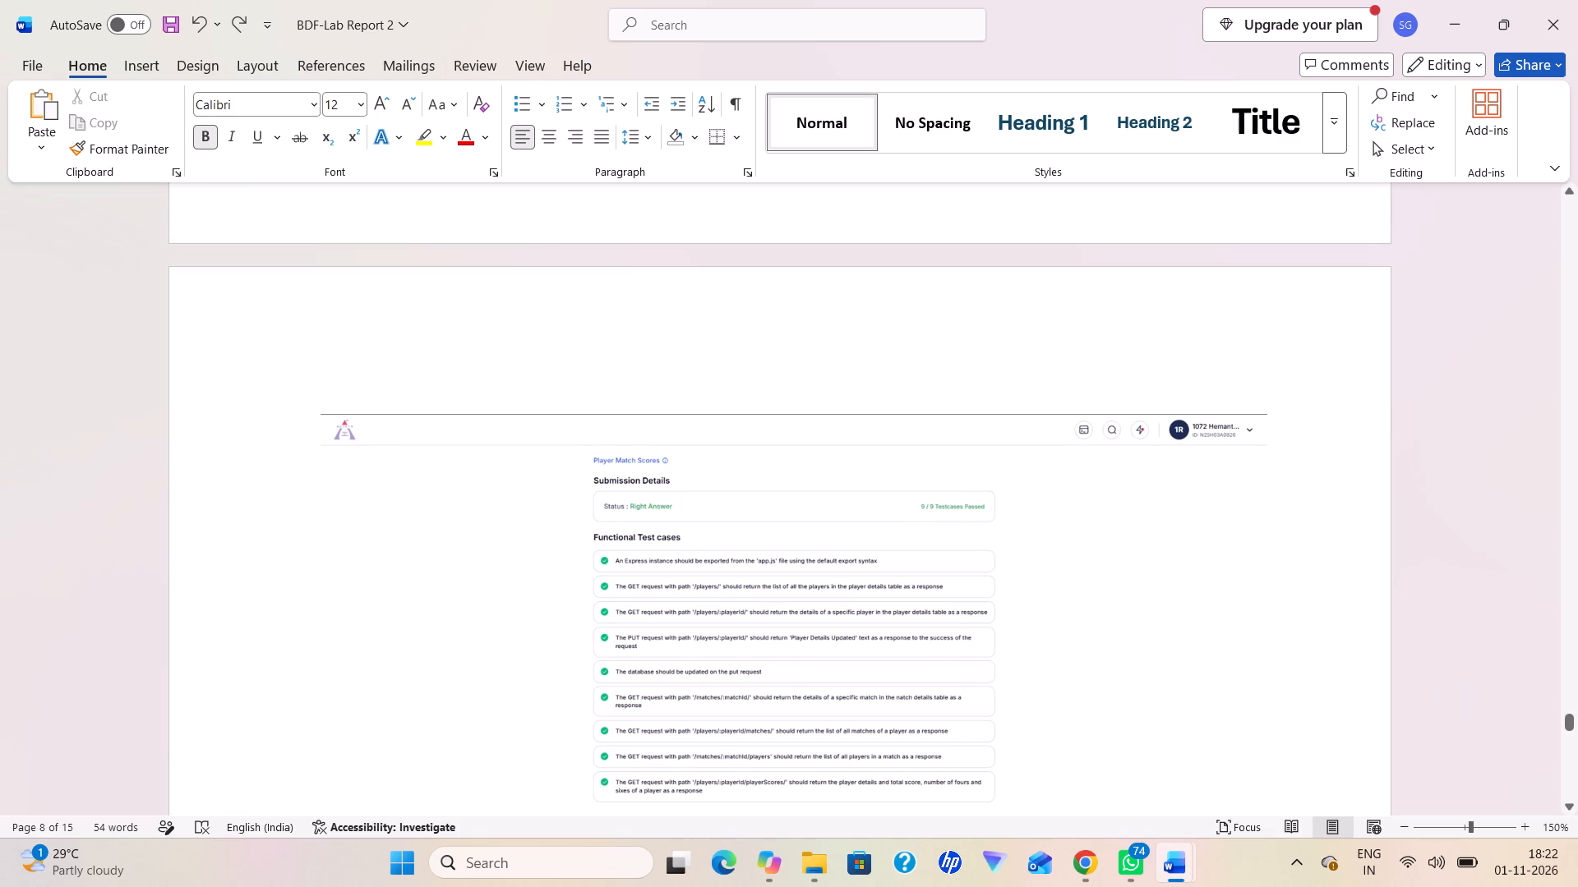
{"action": "left_click", "coordinate": [497, 538]}
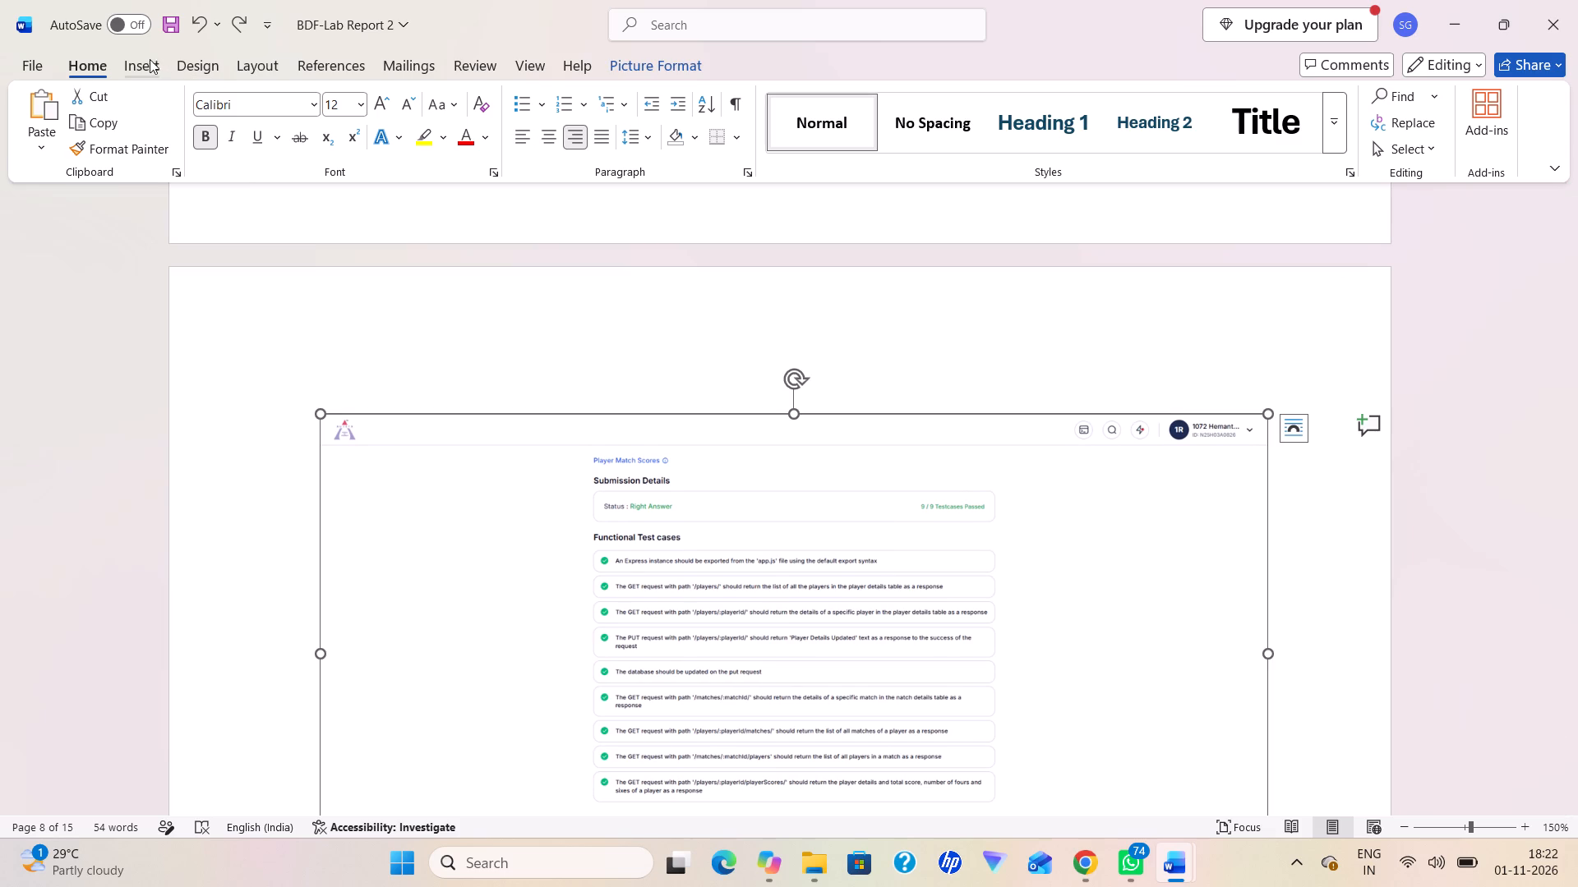
{"action": "left_click", "coordinate": [147, 59]}
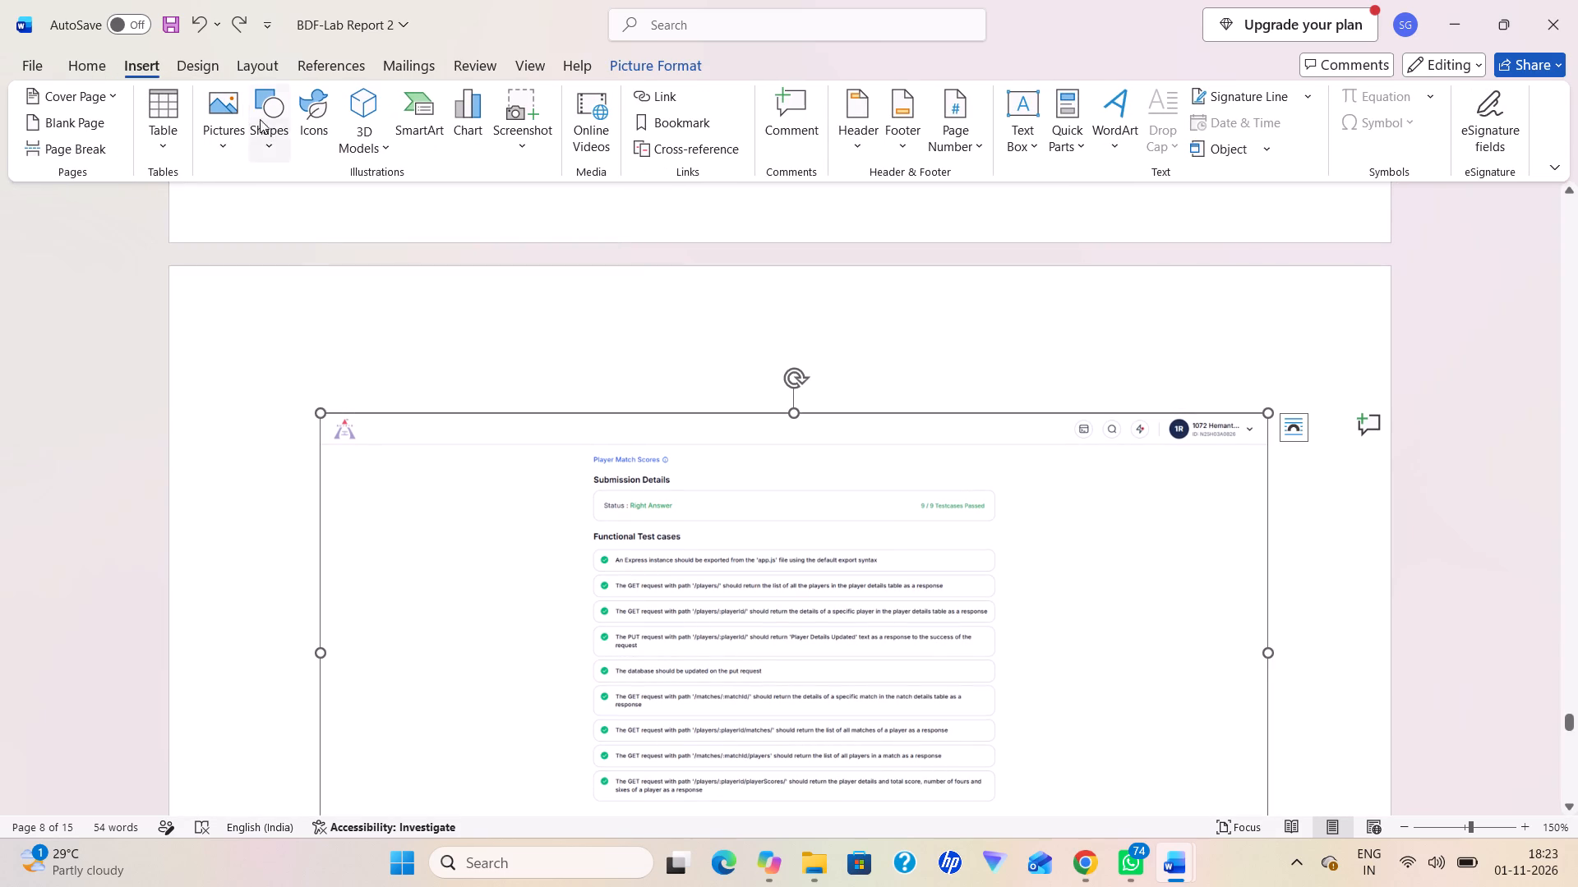
{"action": "left_click", "coordinate": [261, 121]}
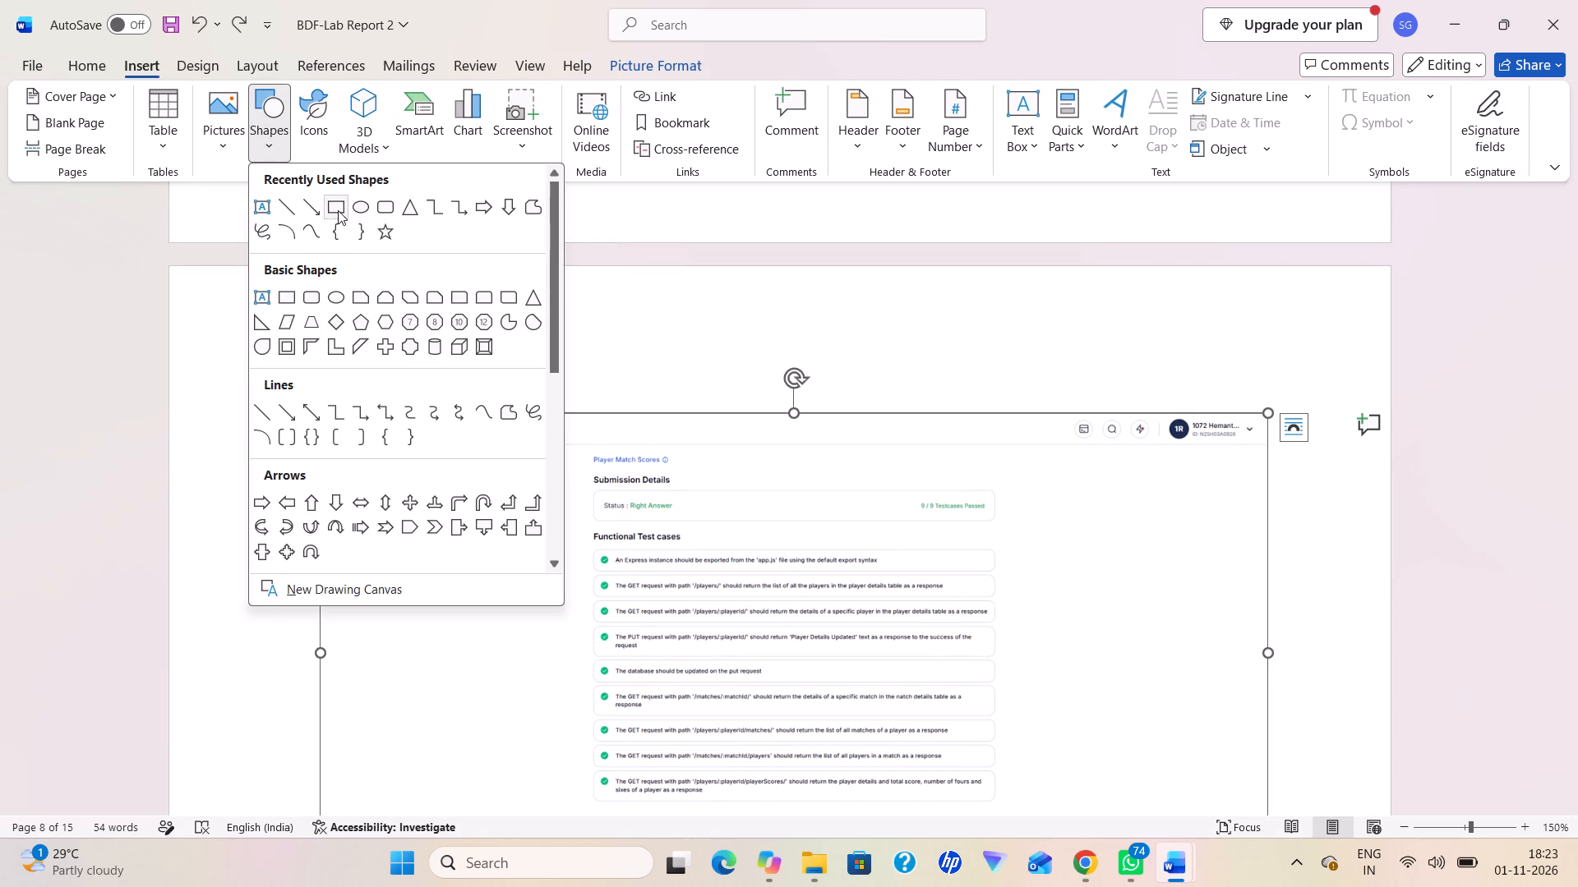
{"action": "left_click", "coordinate": [337, 208]}
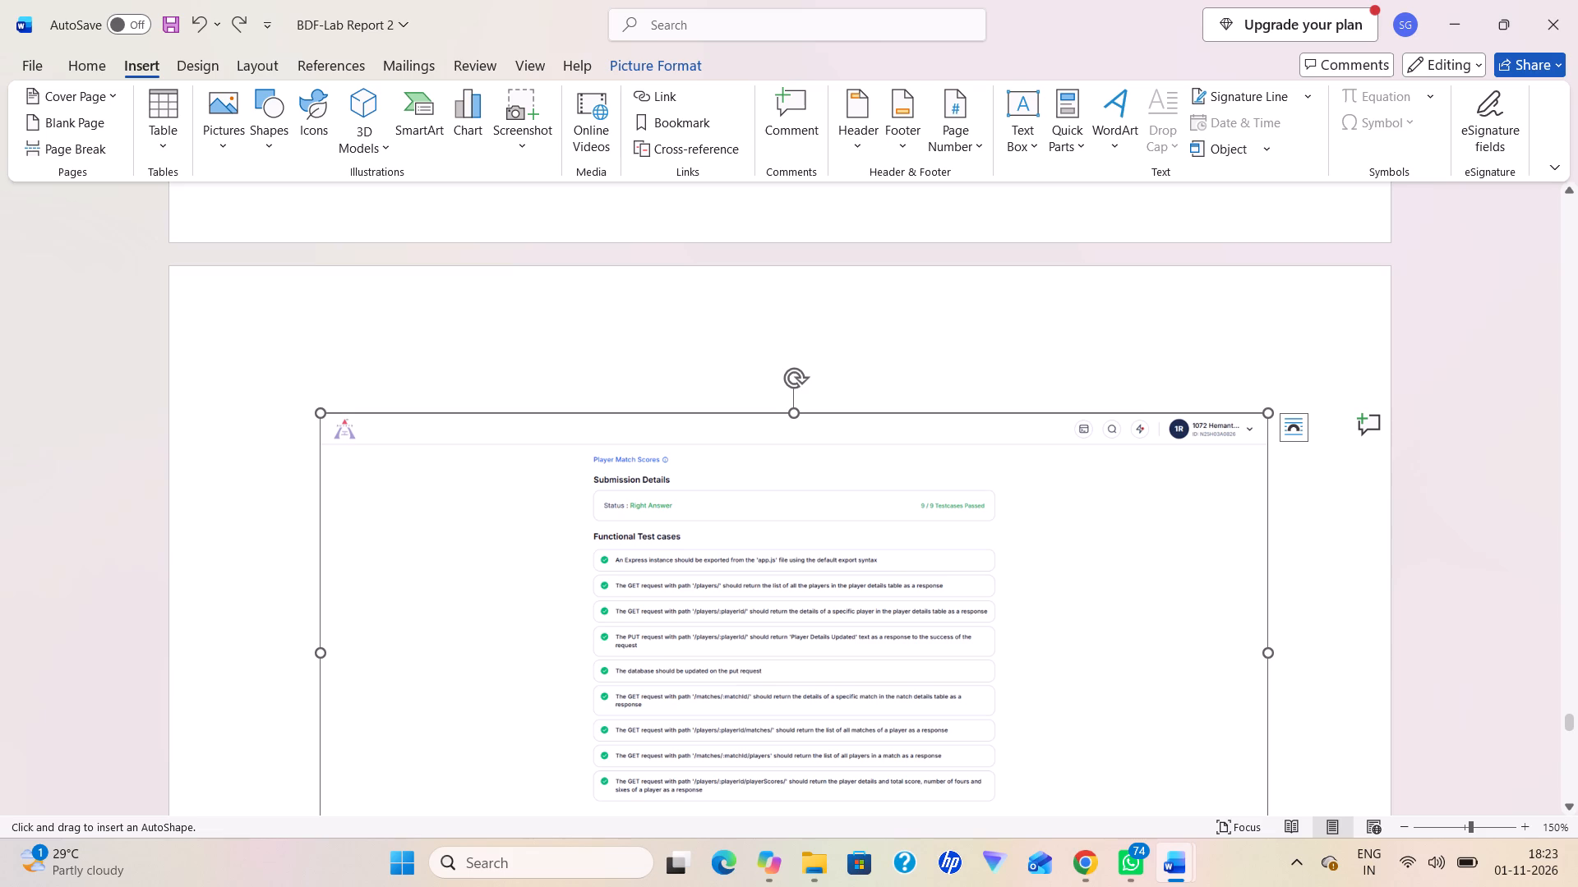
{"action": "left_click_drag", "start_coordinate": [321, 414], "coordinate": [376, 442]}
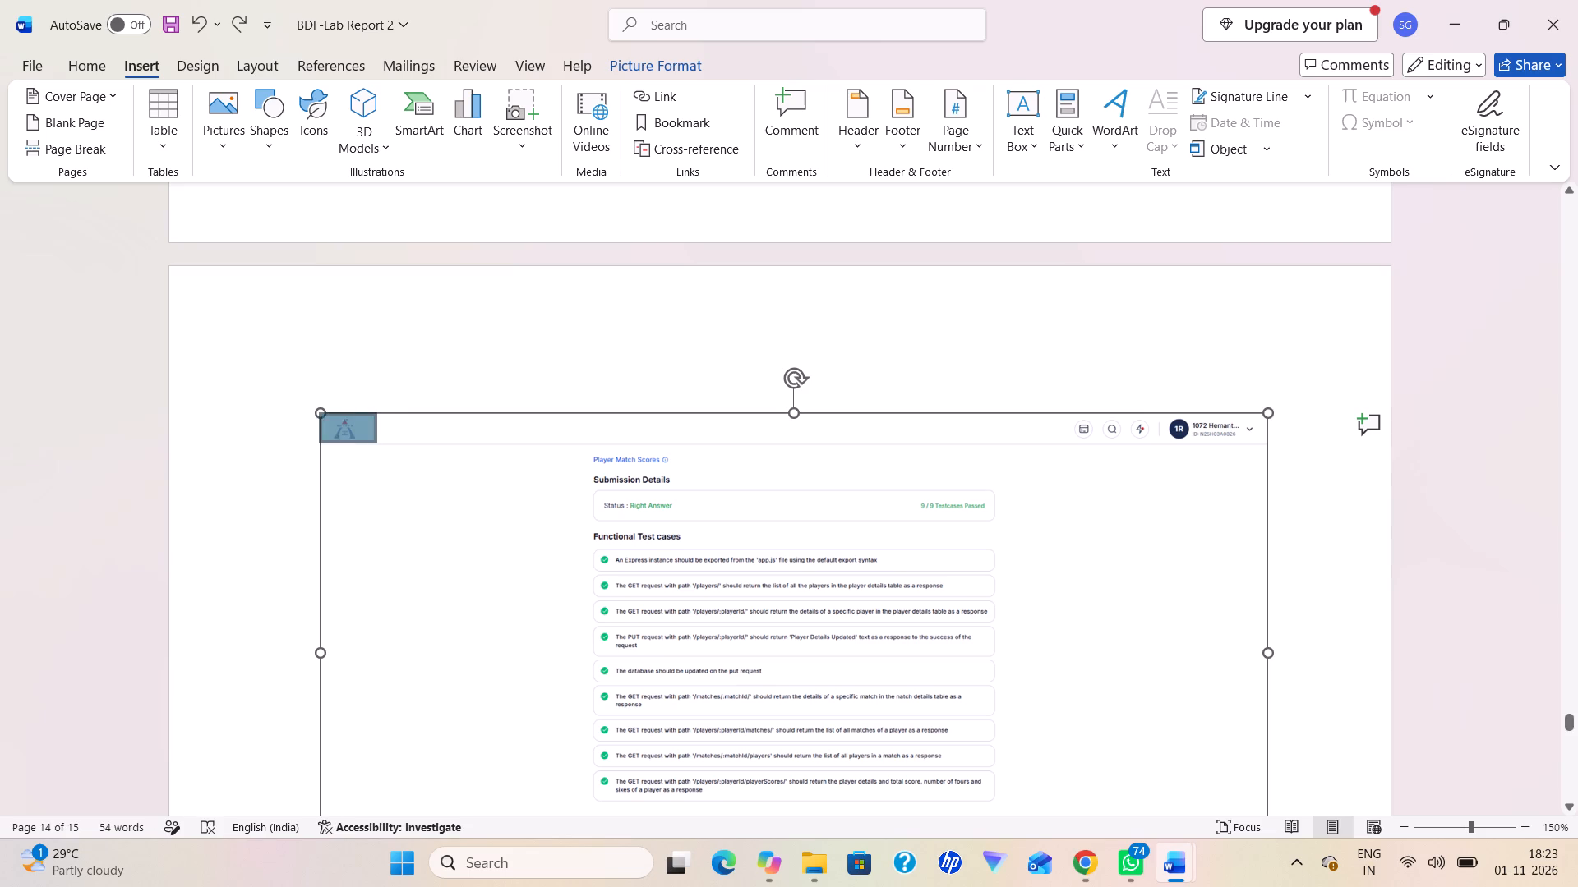
{"action": "left_click_drag", "start_coordinate": [376, 442], "coordinate": [1222, 443]}
{"action": "scroll", "coordinate": [422, 447], "scroll_direction": "right", "scroll_amount": 1}
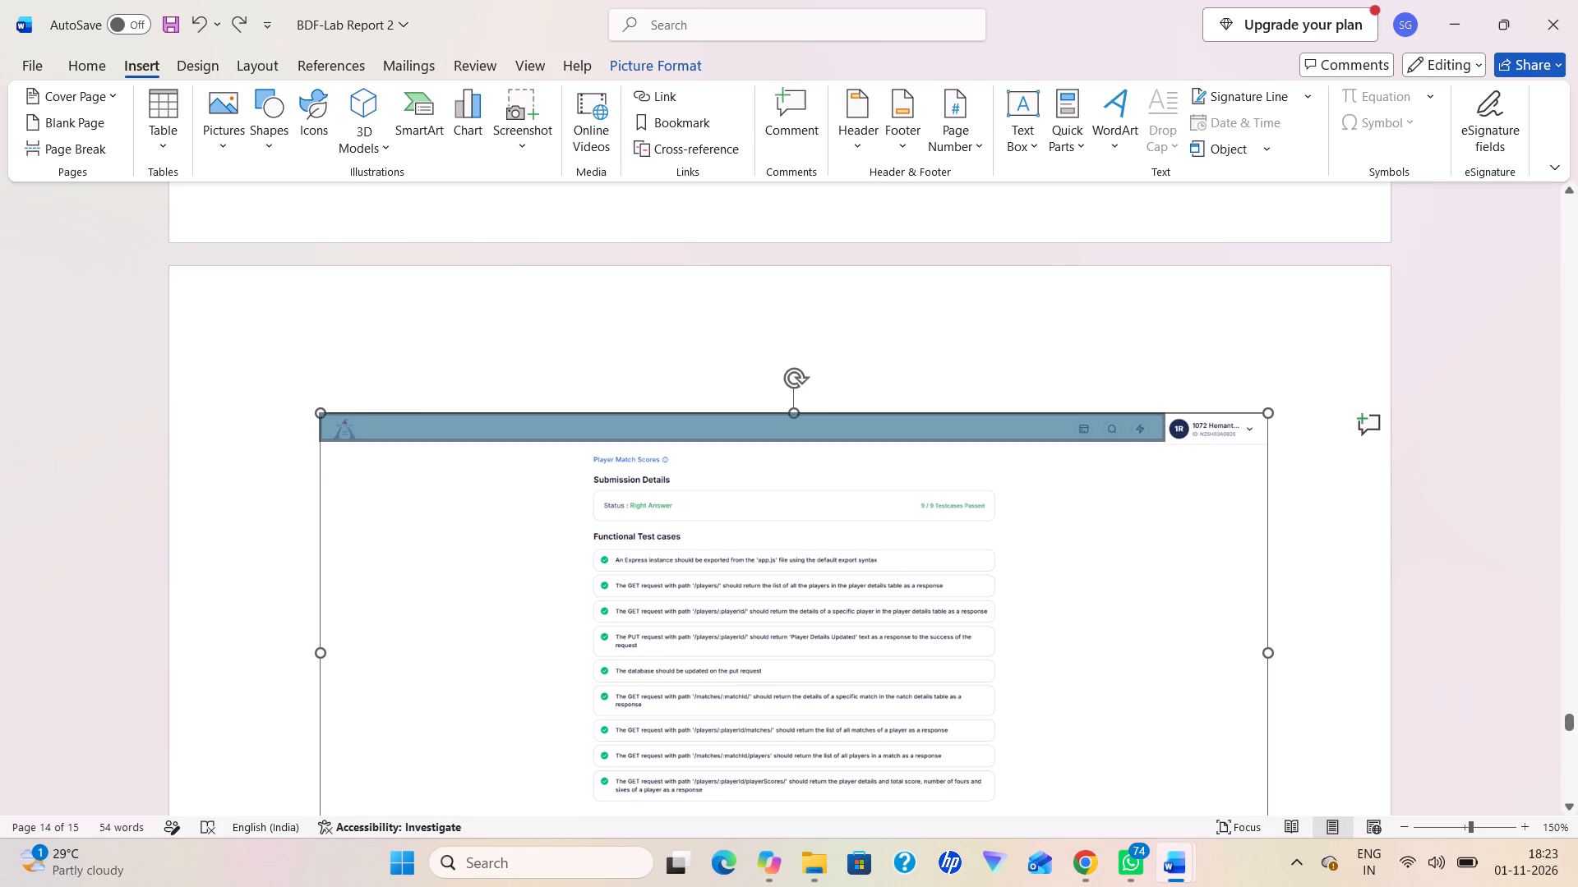
{"action": "left_click_drag", "start_coordinate": [1222, 443], "coordinate": [1265, 442]}
{"action": "scroll", "coordinate": [1222, 443], "scroll_direction": "right", "scroll_amount": 1}
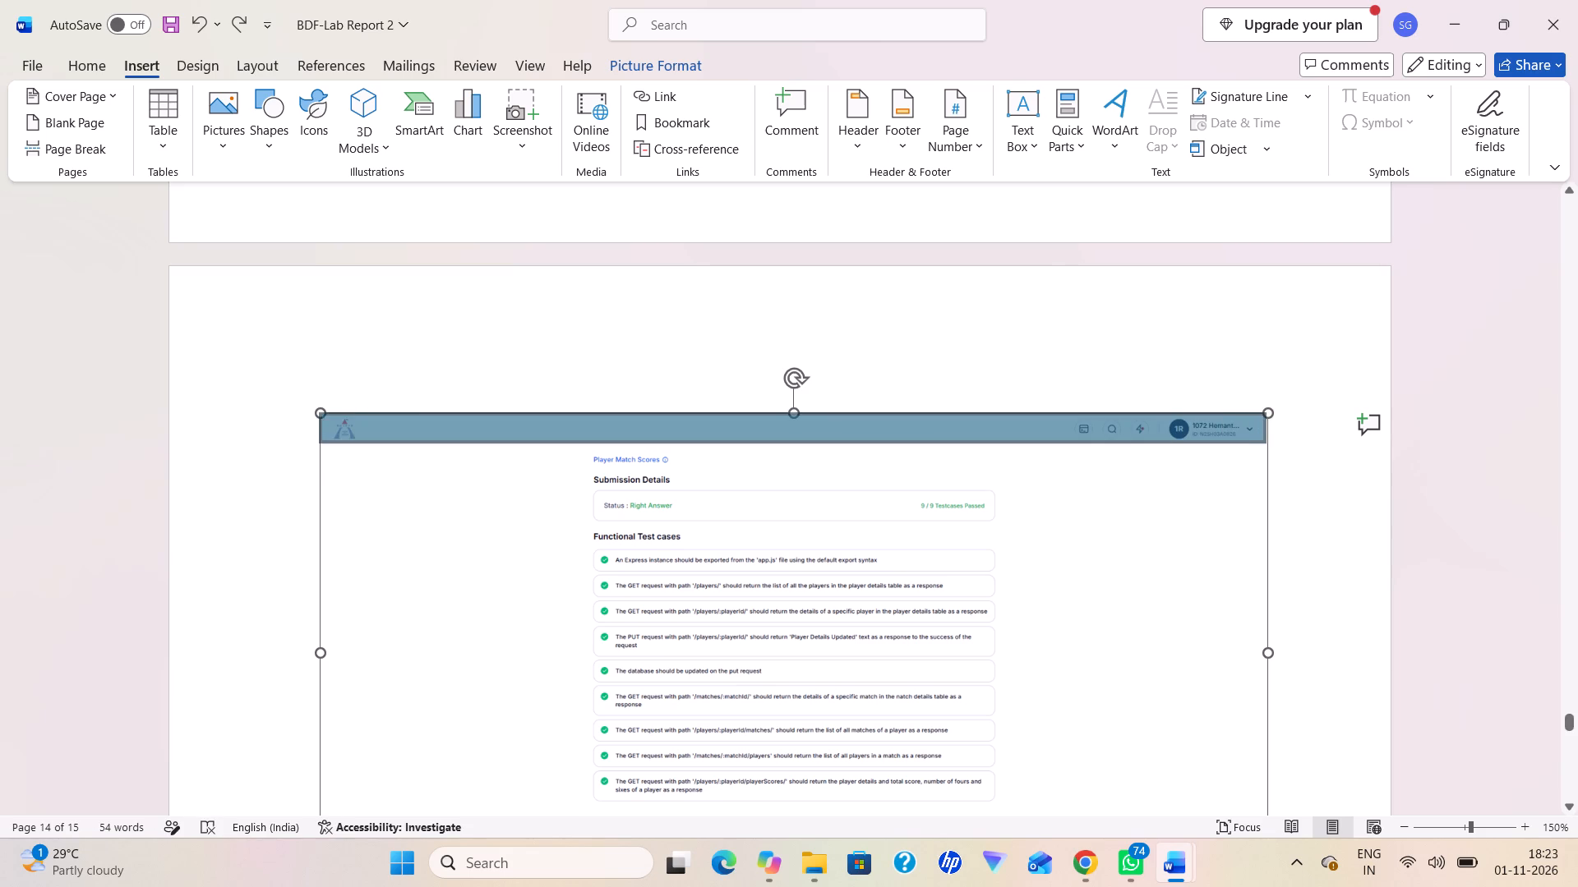
{"action": "scroll", "coordinate": [1265, 442], "scroll_direction": "right", "scroll_amount": 1}
{"action": "left_click_drag", "start_coordinate": [1265, 442], "coordinate": [1265, 443]}
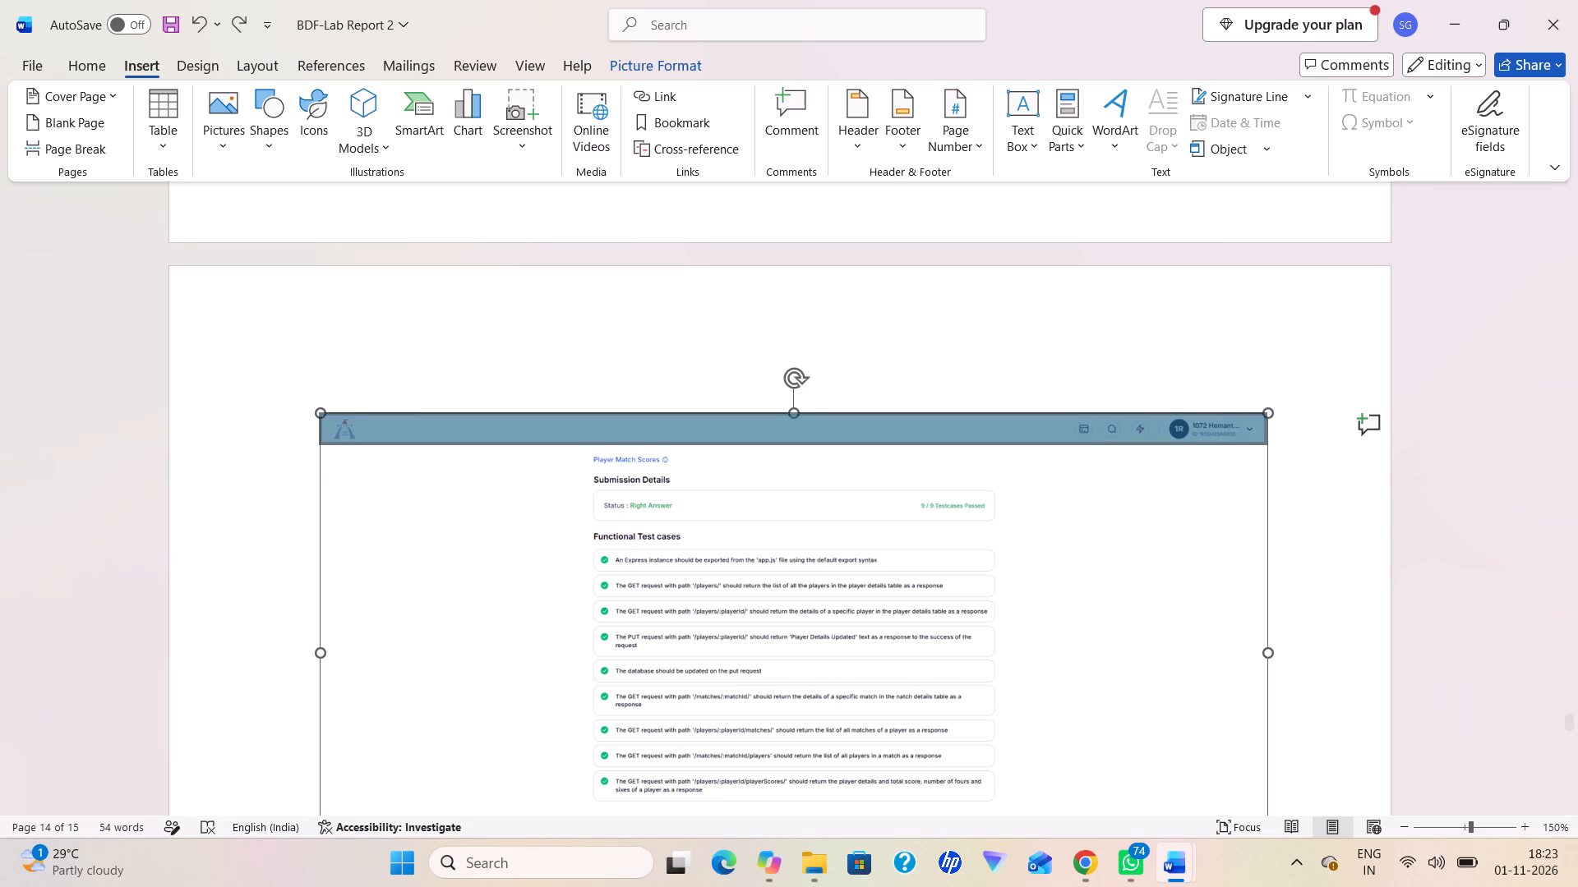
{"action": "left_click_drag", "start_coordinate": [1265, 443], "coordinate": [1266, 443]}
{"action": "scroll", "coordinate": [1265, 443], "scroll_direction": "right", "scroll_amount": 2}
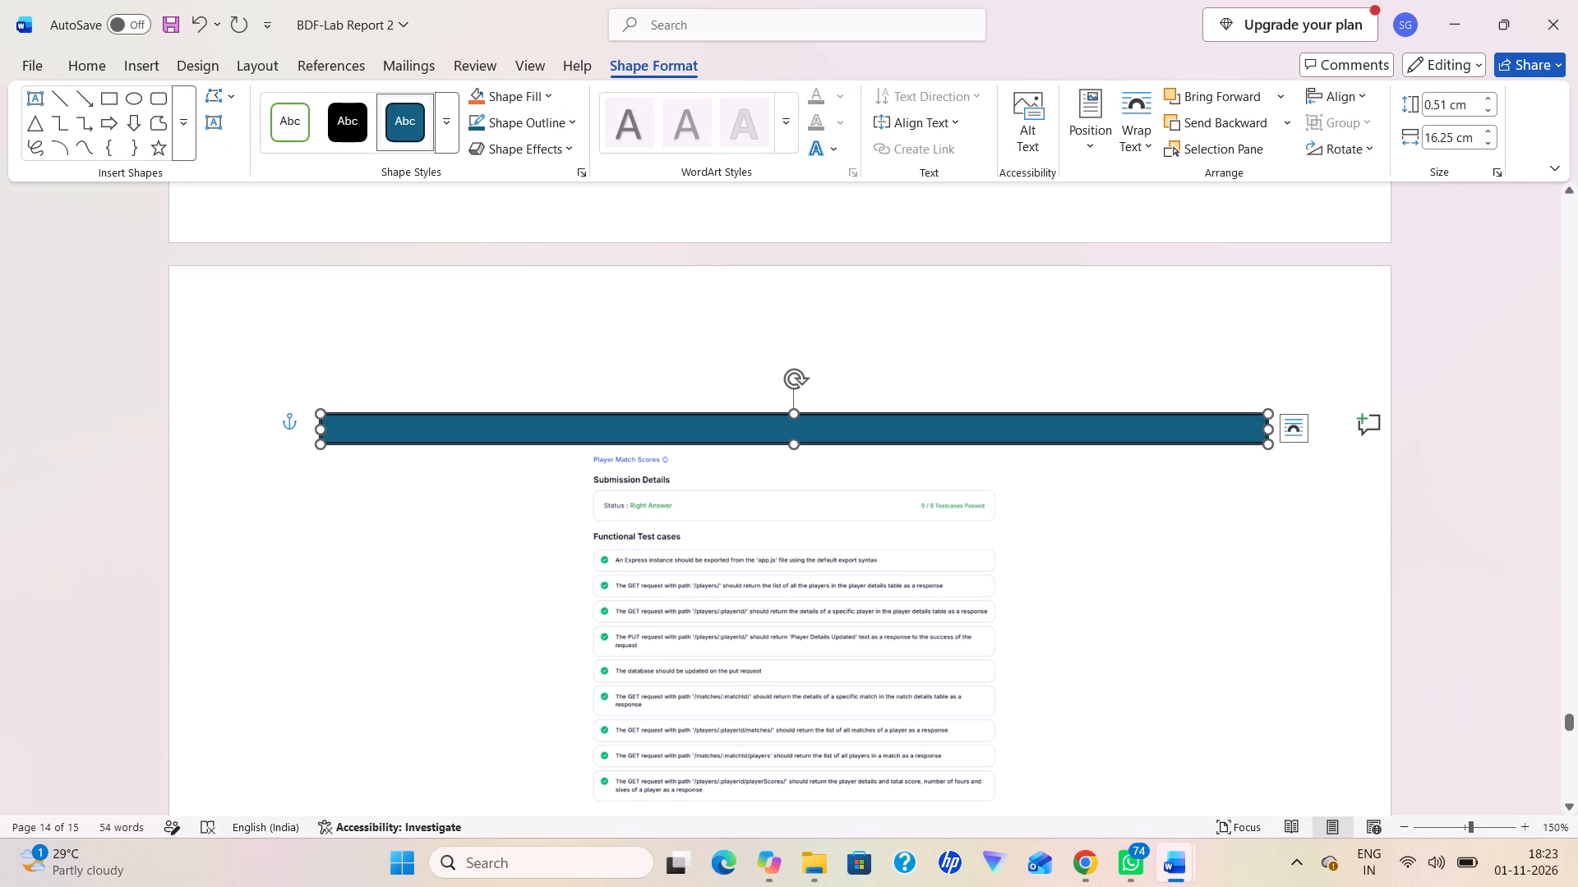
Remove the outline from the rectangle covering the Player Match Scores header.
{"action": "left_click", "coordinate": [533, 120]}
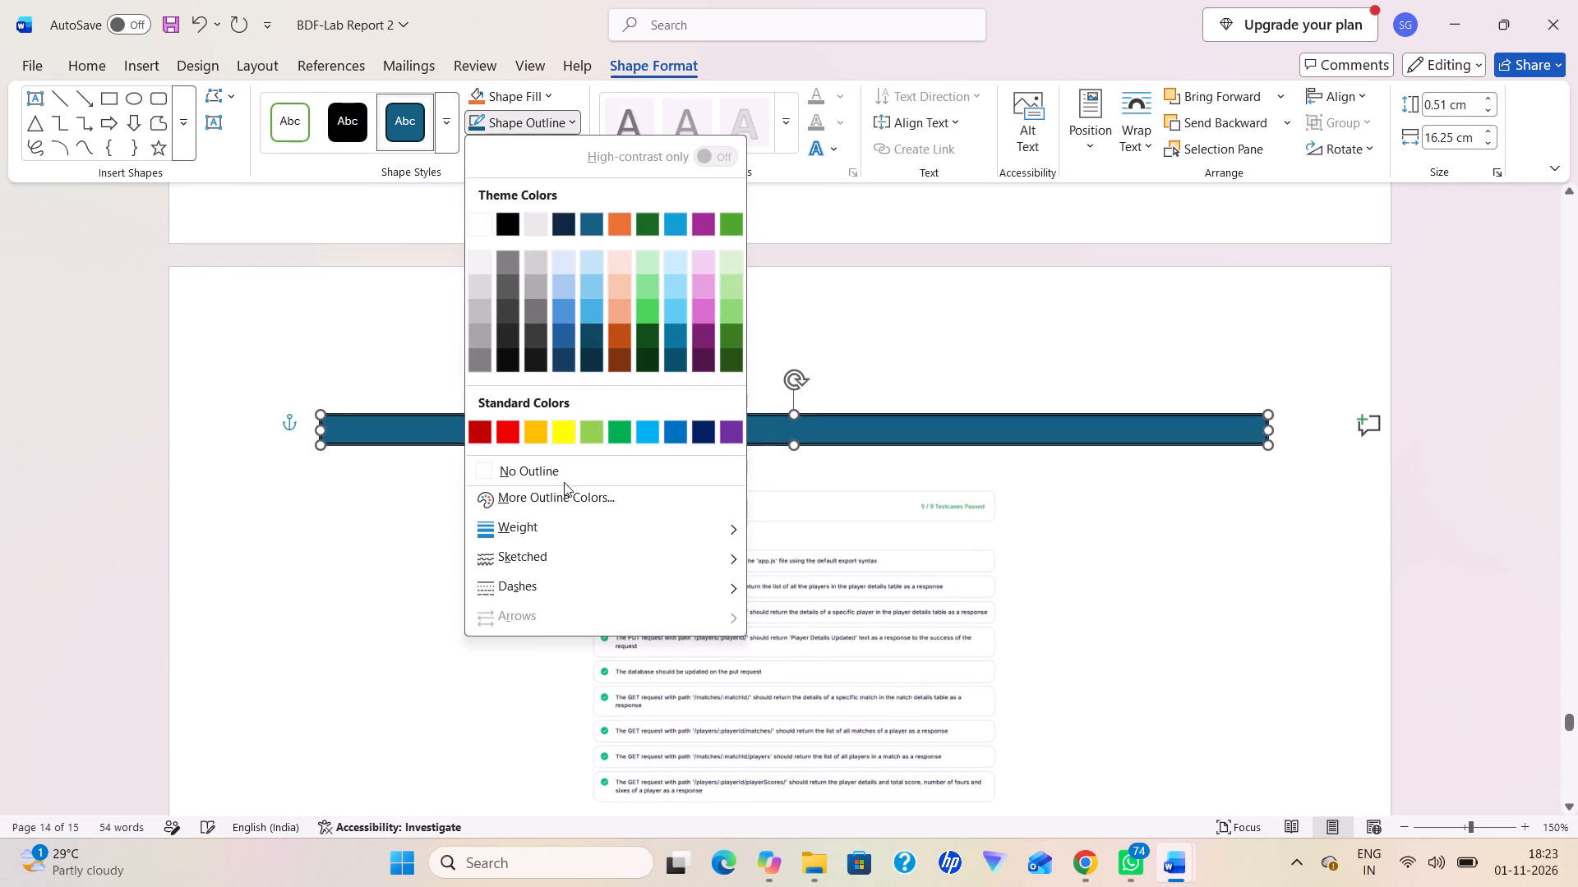
{"action": "left_click", "coordinate": [564, 480]}
{"action": "left_click", "coordinate": [530, 103]}
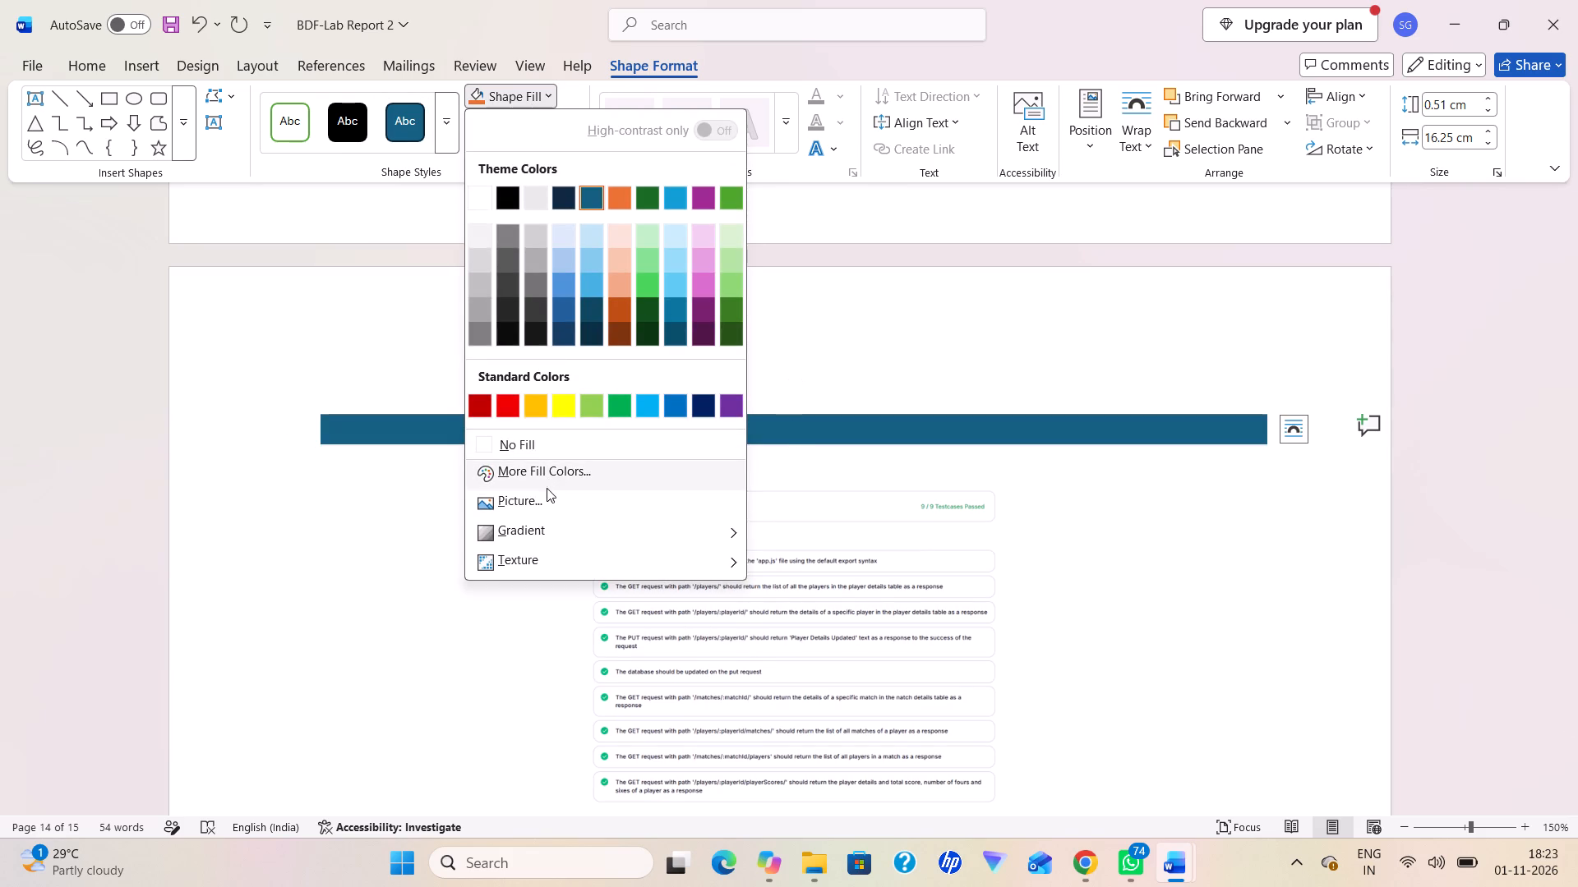
{"action": "left_click", "coordinate": [540, 508]}
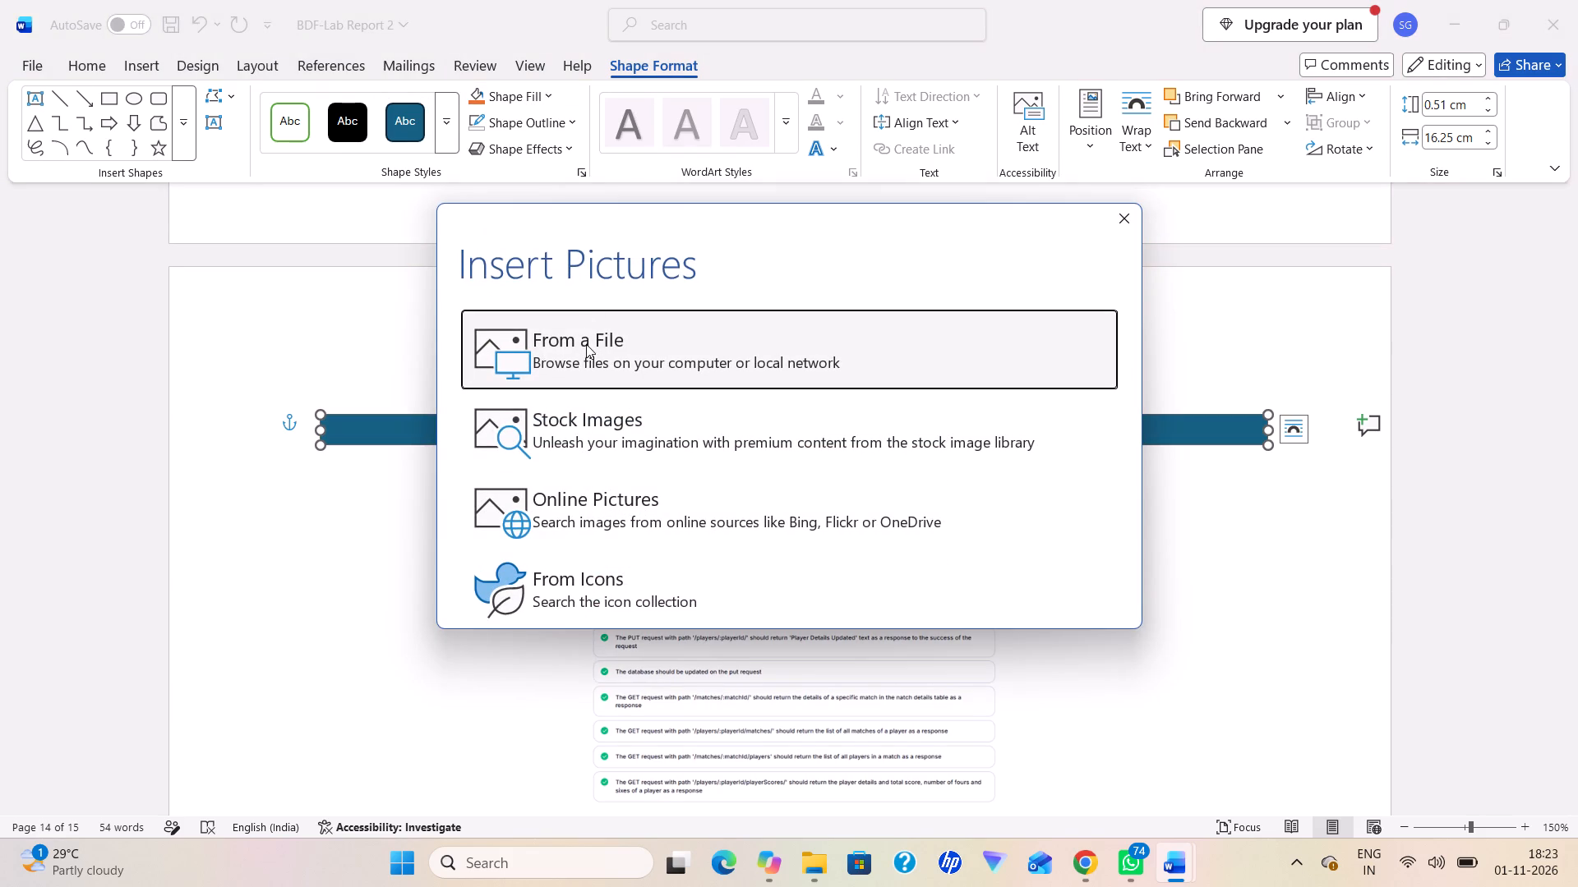
{"action": "left_click", "coordinate": [586, 344]}
{"action": "scroll", "coordinate": [495, 299], "scroll_direction": "down", "scroll_amount": 5}
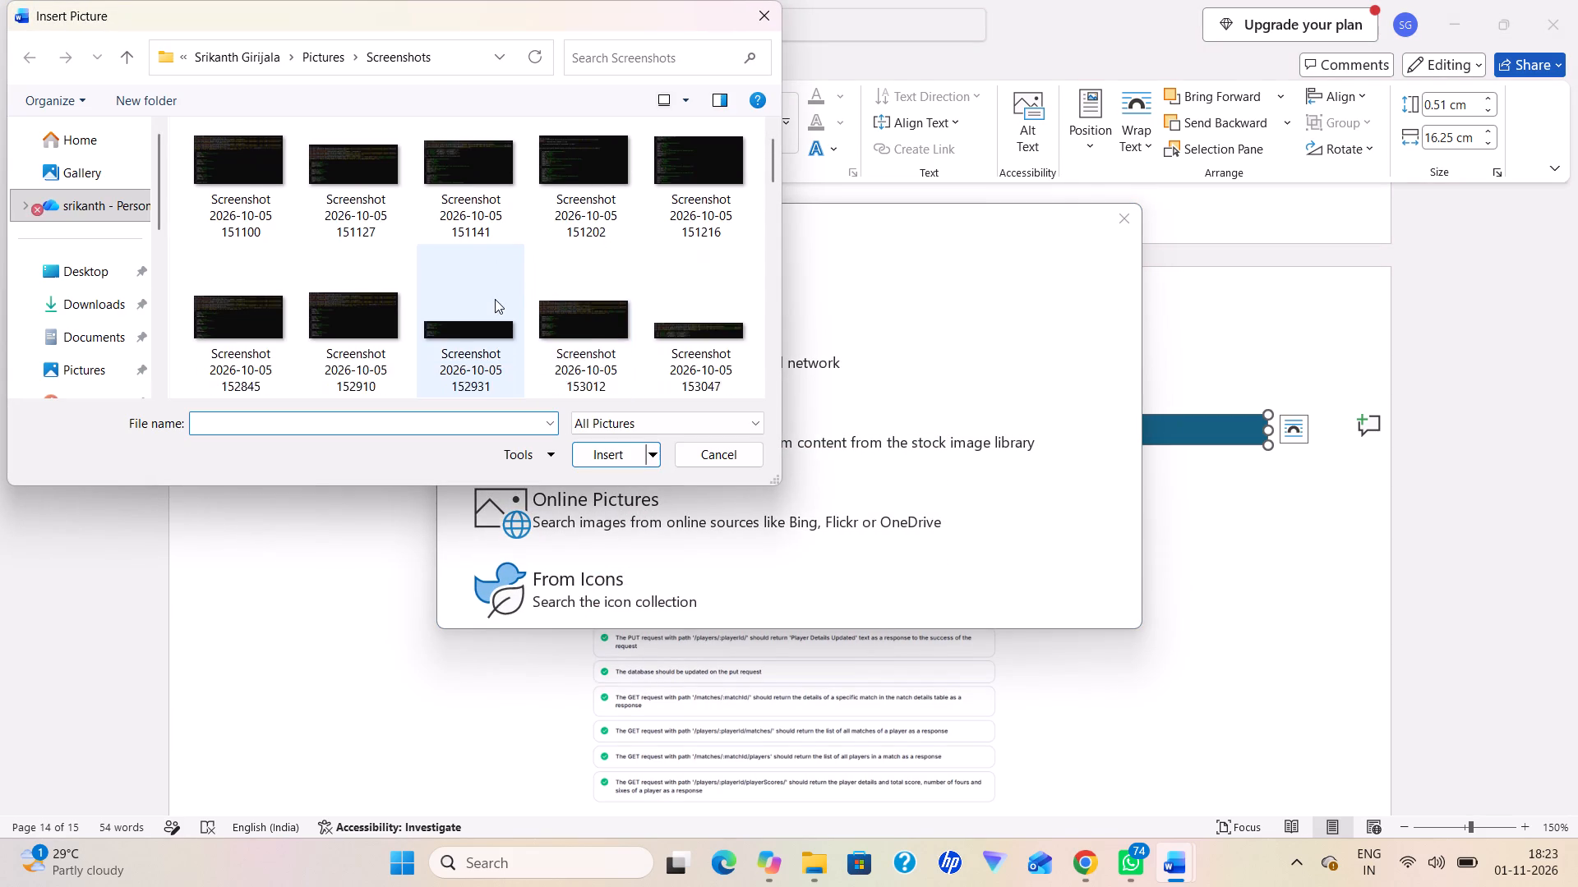
{"action": "scroll", "coordinate": [423, 295], "scroll_direction": "down", "scroll_amount": 1}
{"action": "scroll", "coordinate": [423, 295], "scroll_direction": "up", "scroll_amount": 1}
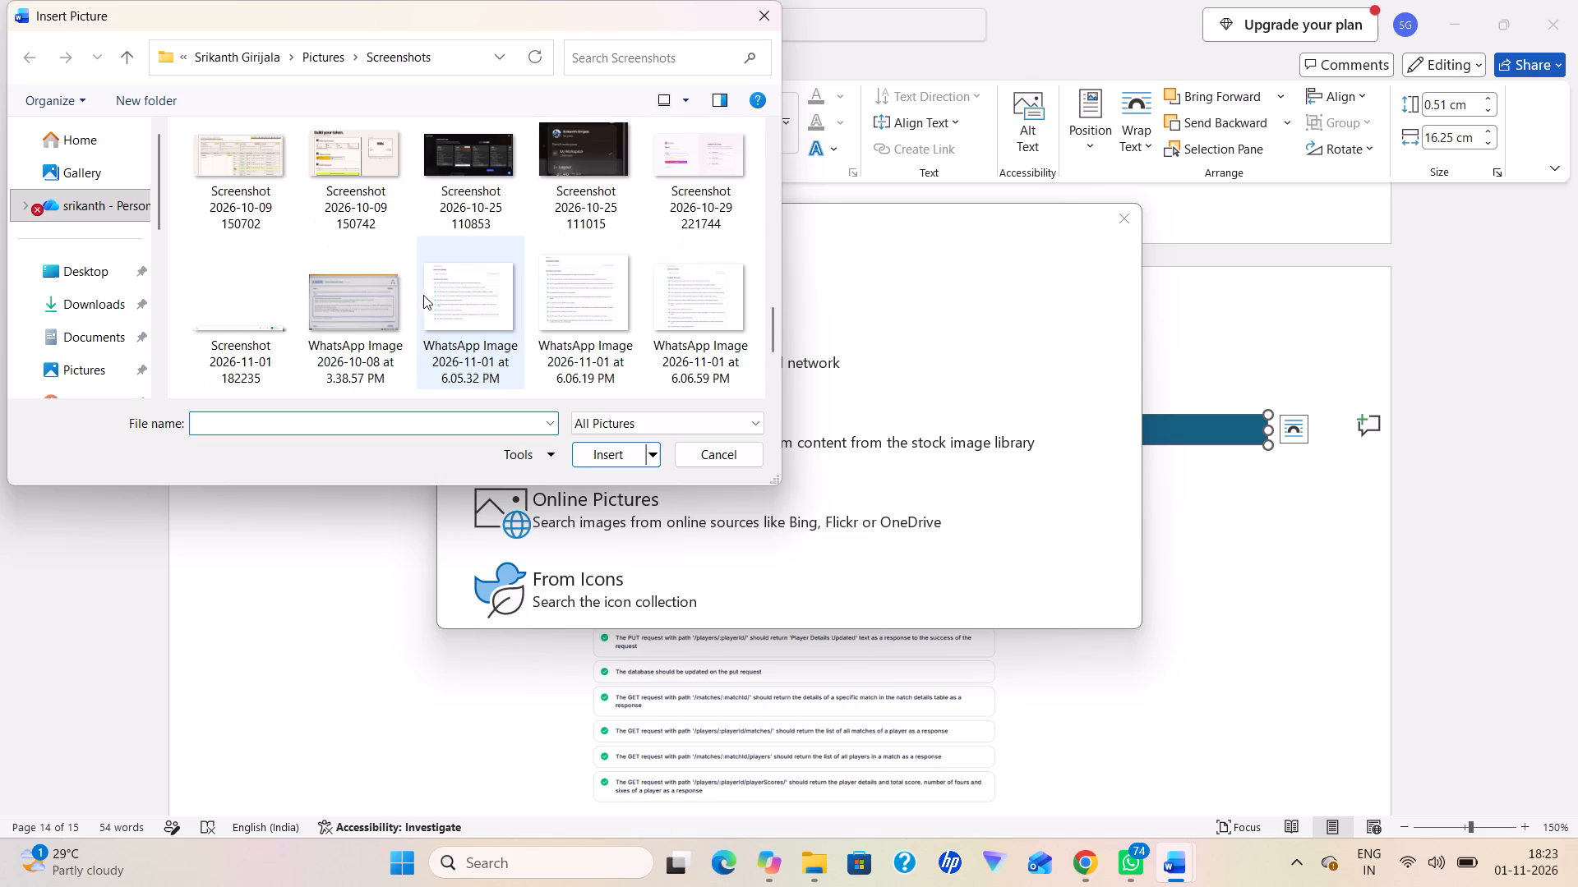
{"action": "scroll", "coordinate": [423, 295], "scroll_direction": "up", "scroll_amount": 1}
{"action": "left_click", "coordinate": [95, 259]}
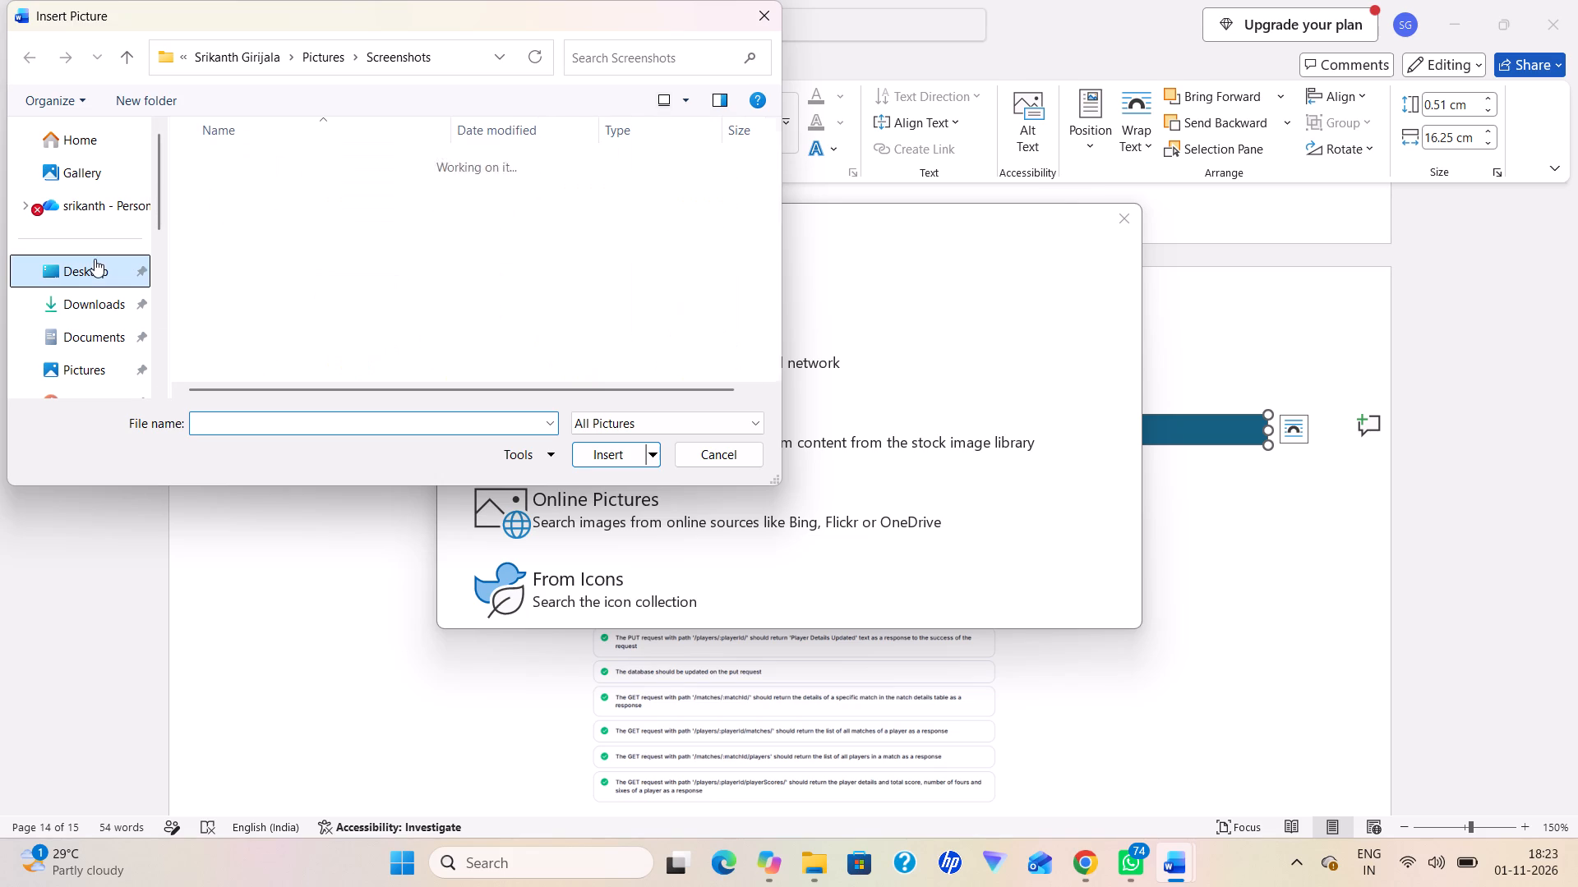
{"action": "left_click", "coordinate": [112, 360]}
{"action": "double_click", "coordinate": [338, 163]}
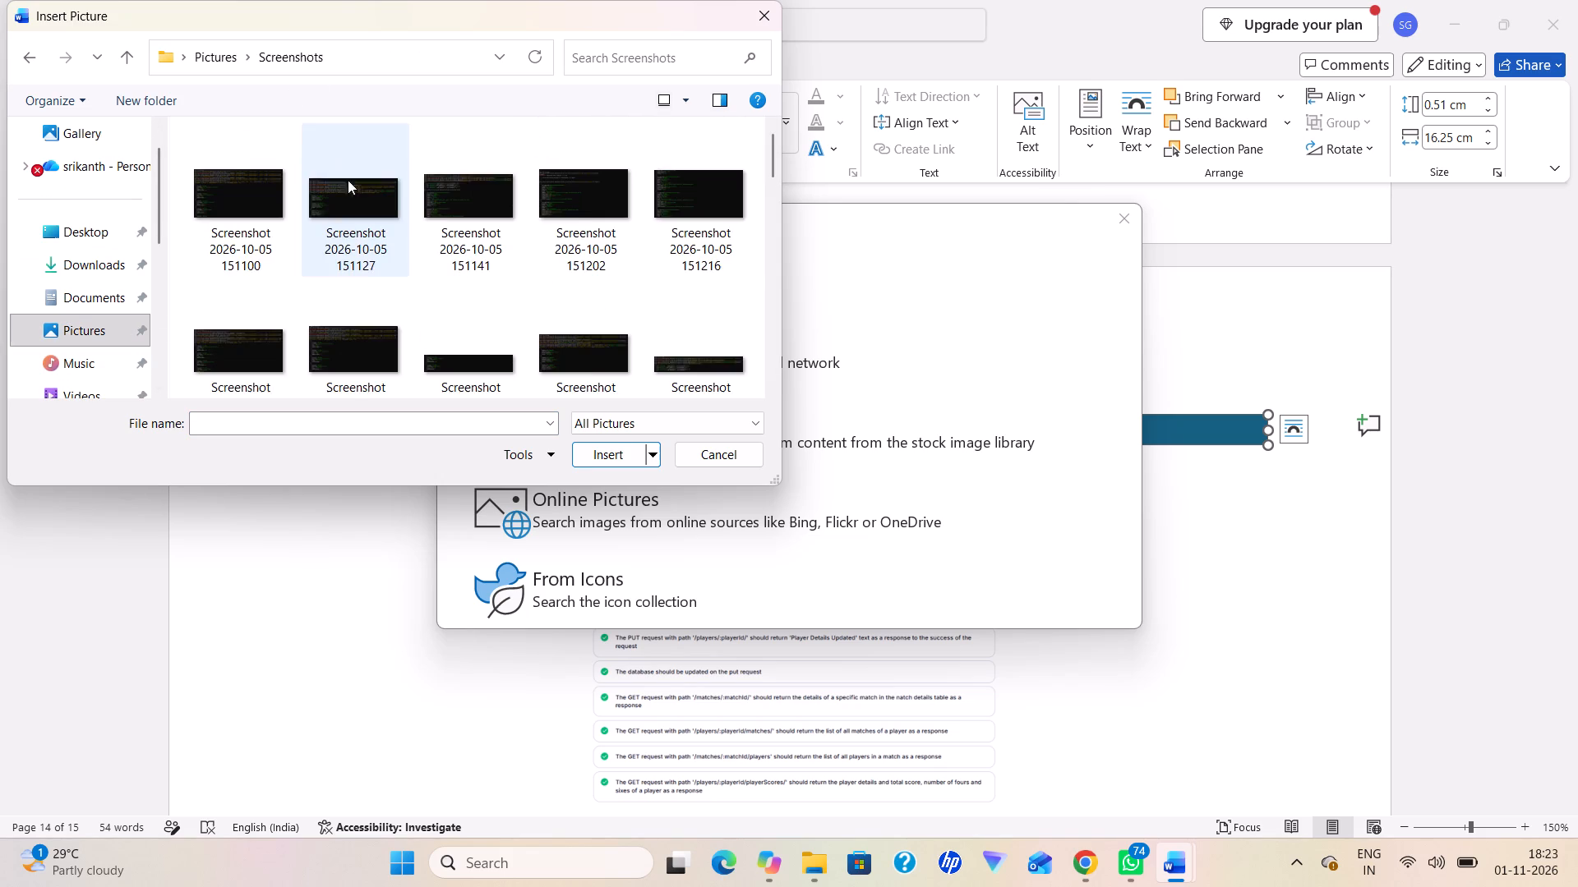
{"action": "scroll", "coordinate": [413, 265], "scroll_direction": "down", "scroll_amount": 10}
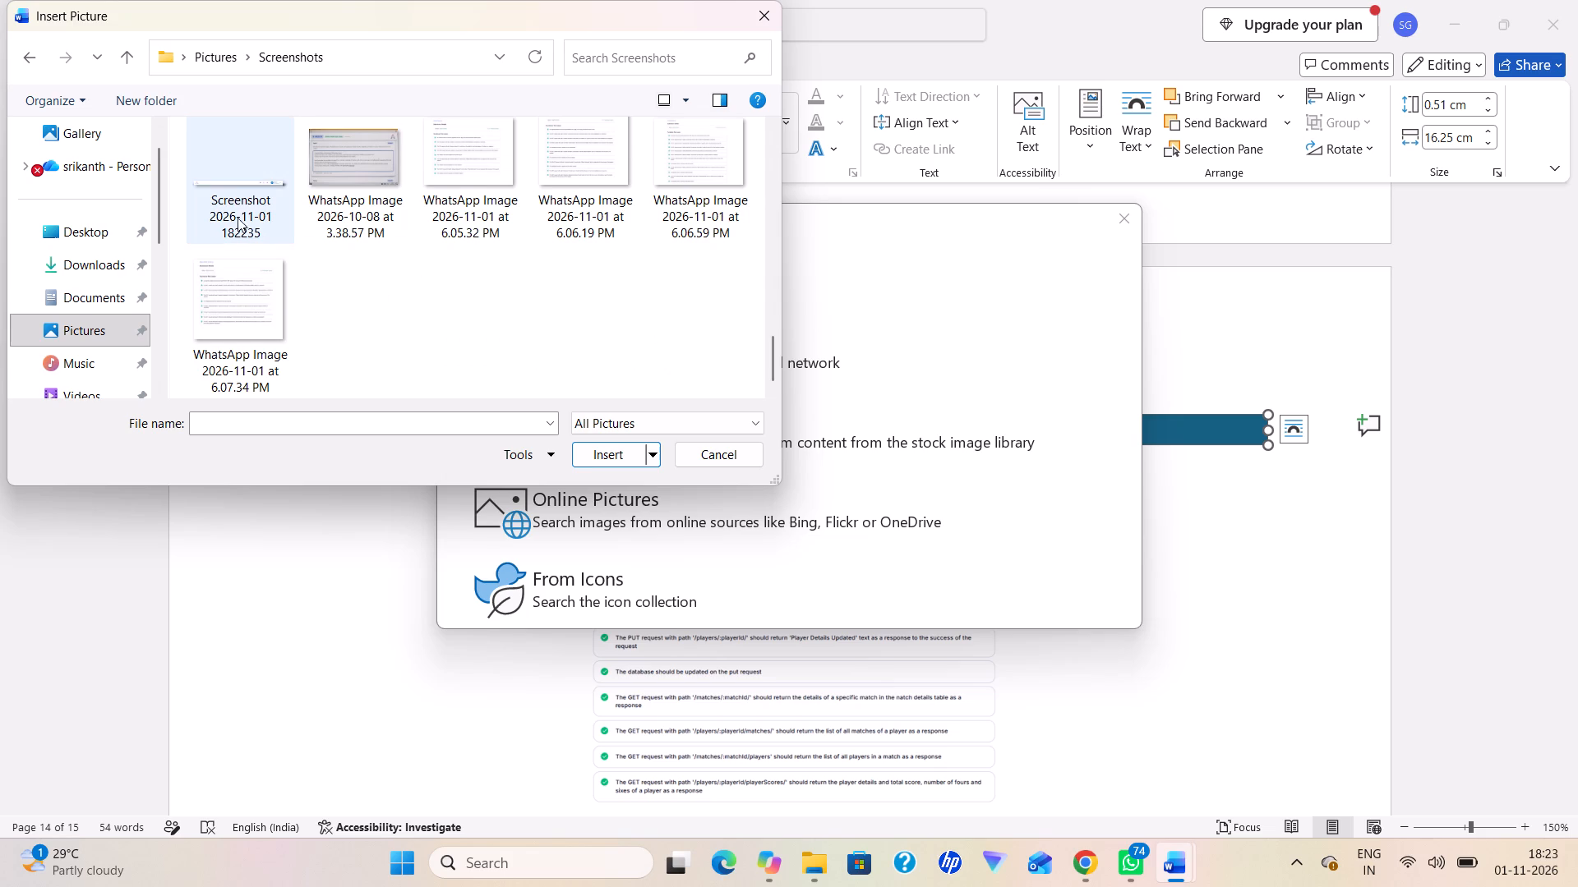
{"action": "left_click", "coordinate": [234, 215]}
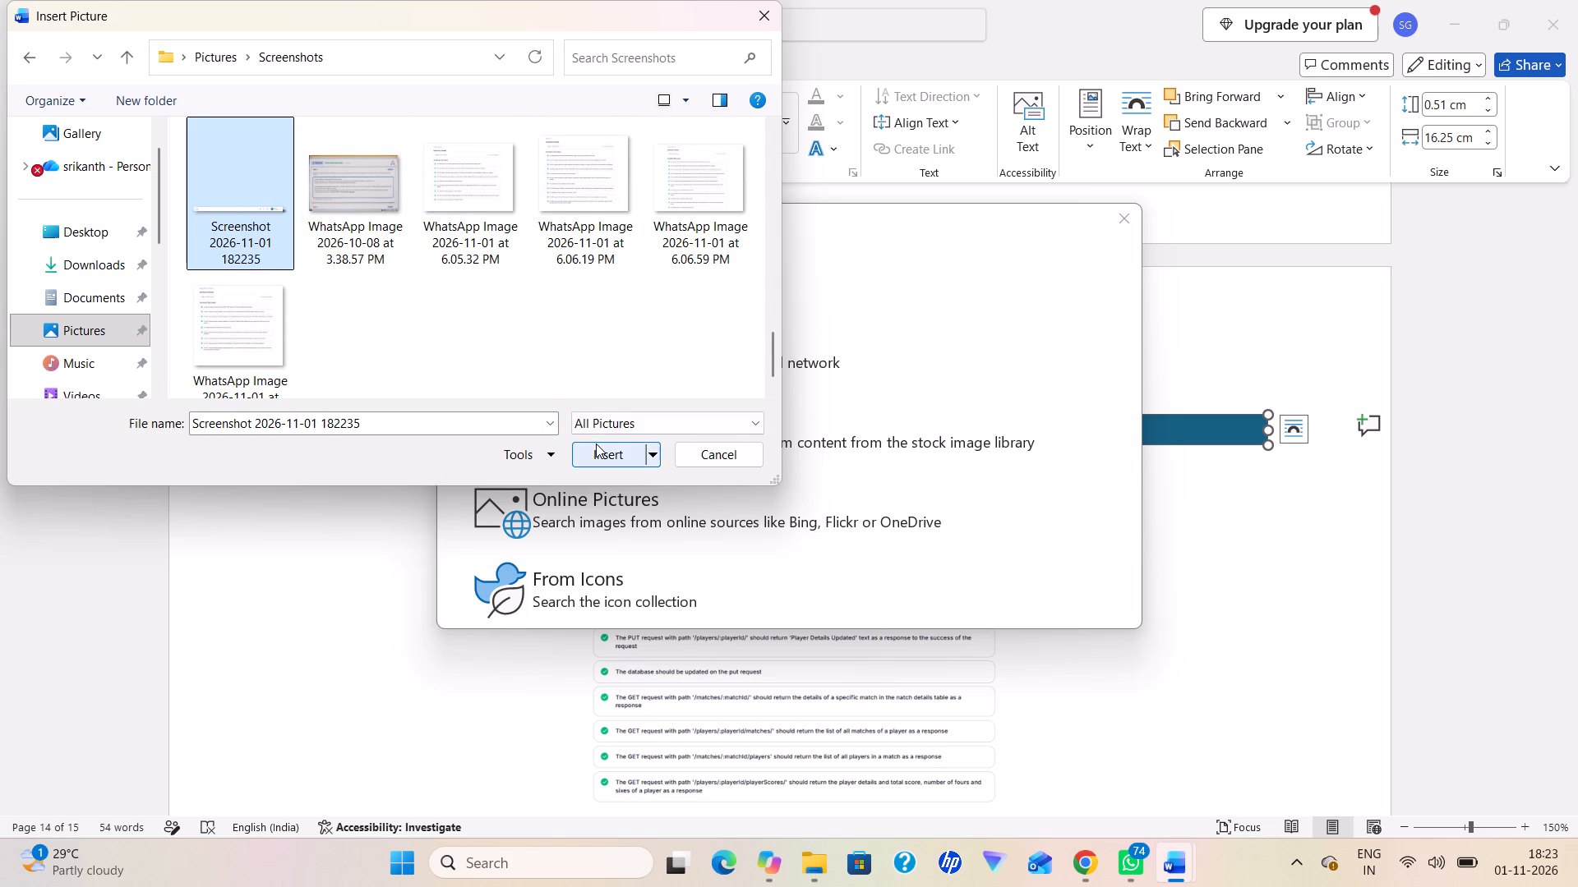
{"action": "left_click", "coordinate": [596, 443]}
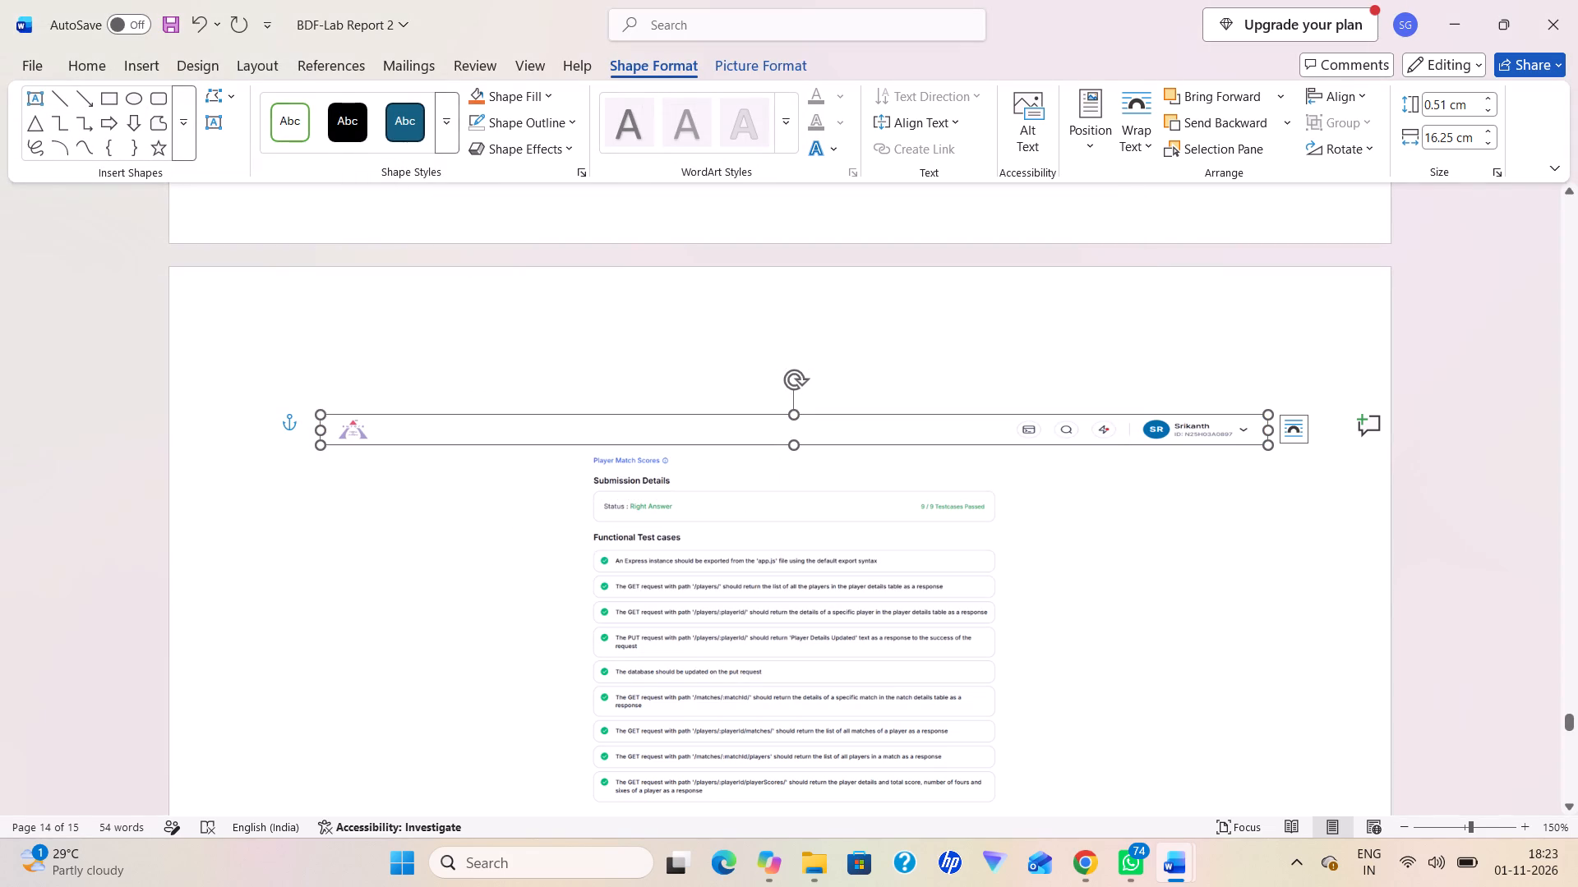
{"action": "left_click", "coordinate": [924, 321]}
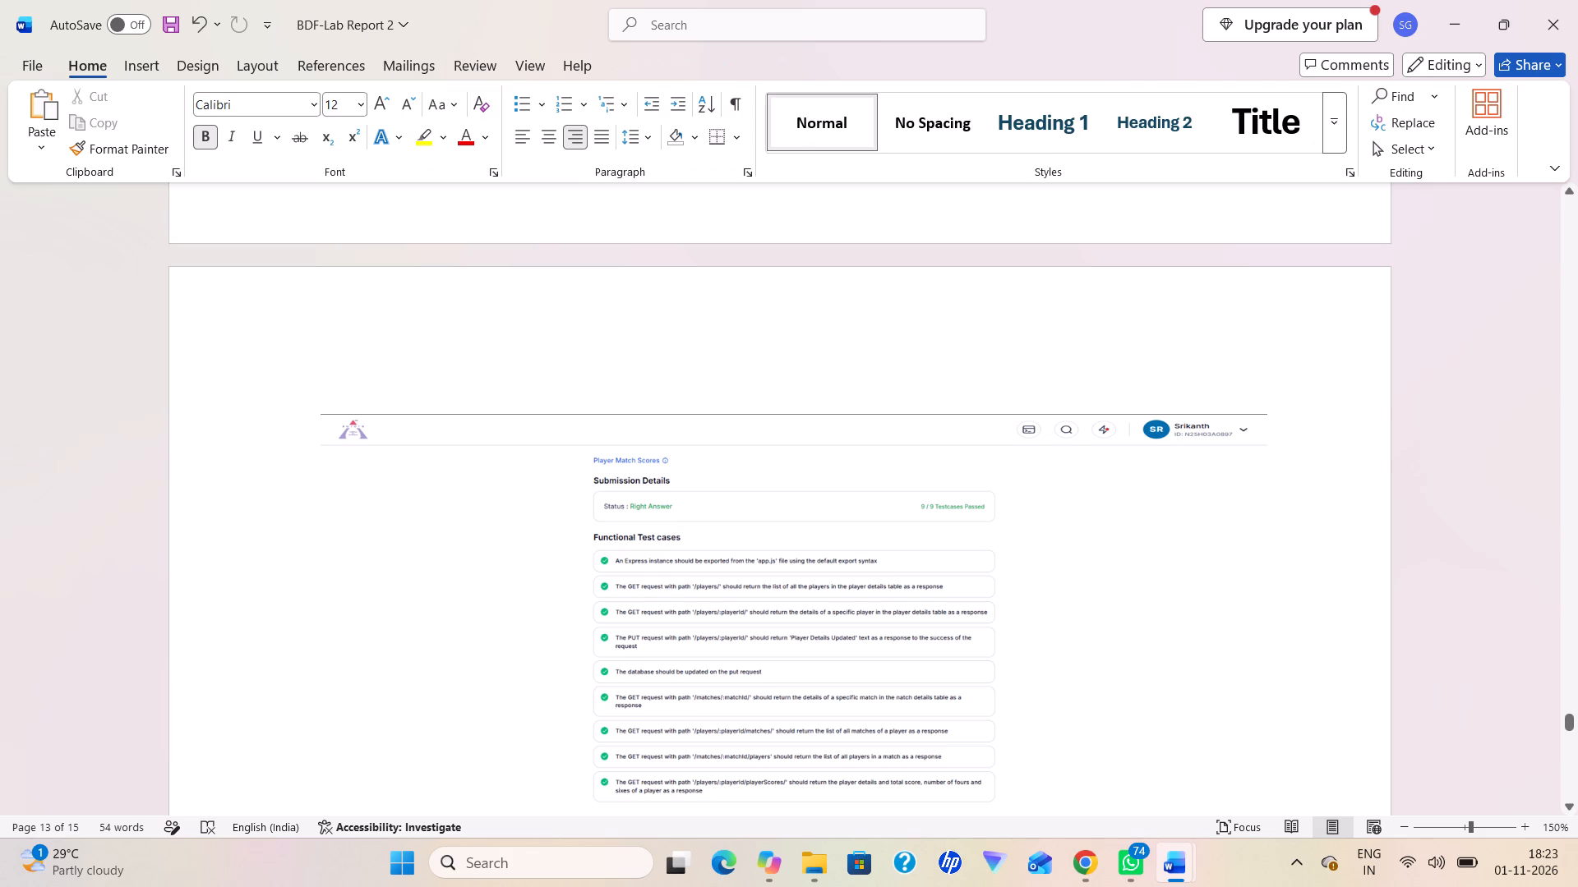
Look through the report's code, output and blank pages between the Covid-19 India output and the end of the document.
{"action": "scroll", "coordinate": [989, 424], "scroll_direction": "up", "scroll_amount": 4}
{"action": "scroll", "coordinate": [989, 424], "scroll_direction": "down", "scroll_amount": 1}
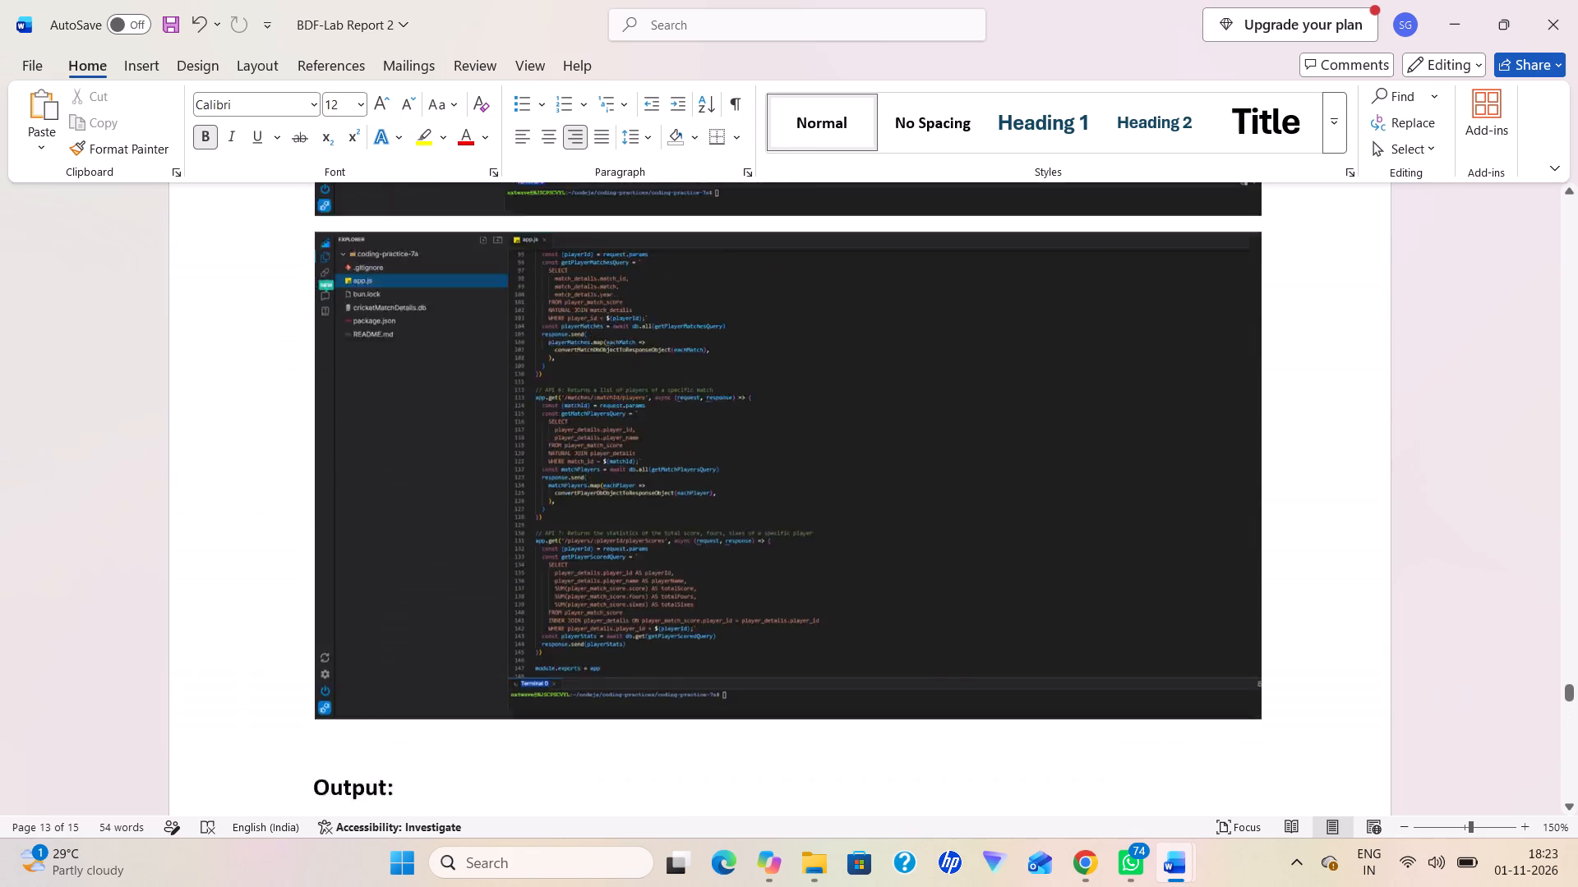
{"action": "scroll", "coordinate": [989, 424], "scroll_direction": "down", "scroll_amount": 1}
{"action": "scroll", "coordinate": [989, 424], "scroll_direction": "up", "scroll_amount": 1}
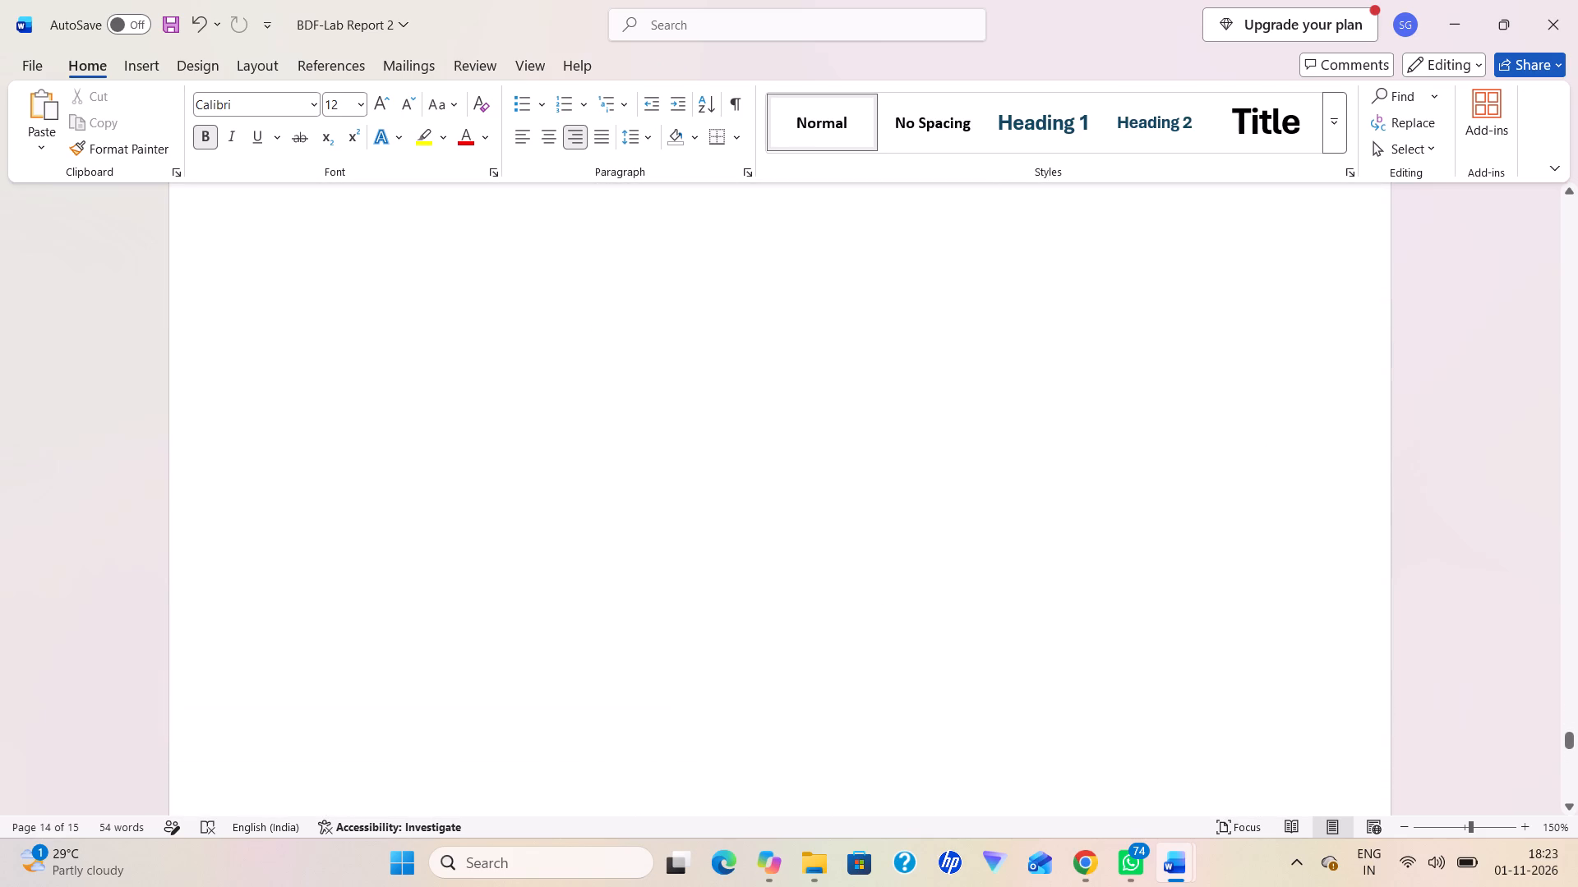
{"action": "scroll", "coordinate": [989, 424], "scroll_direction": "up", "scroll_amount": 3}
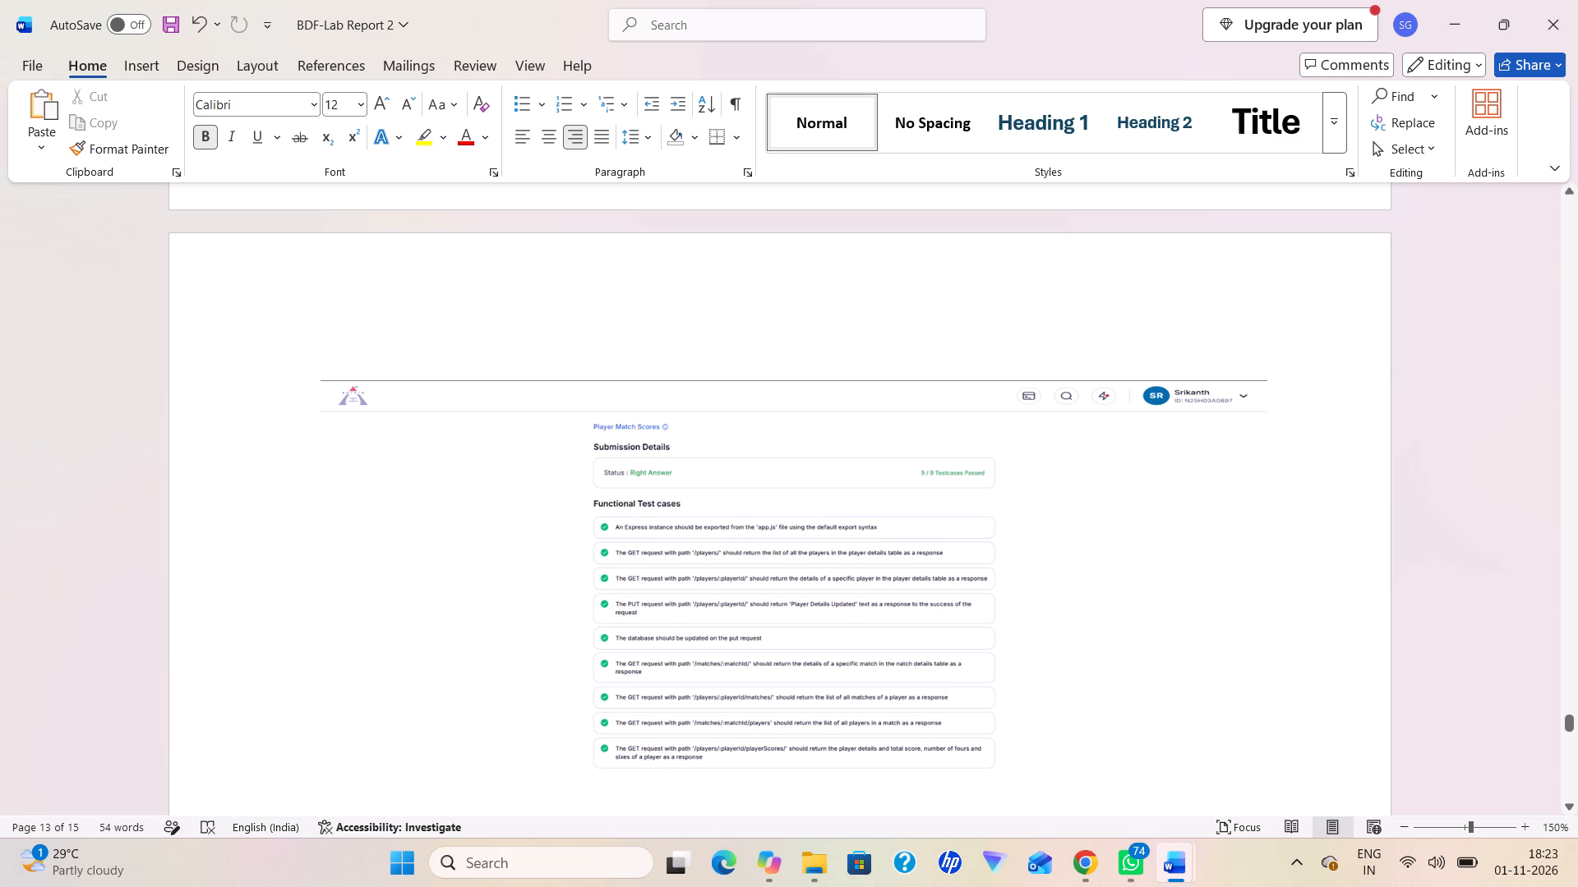
{"action": "scroll", "coordinate": [606, 422], "scroll_direction": "up", "scroll_amount": 1}
{"action": "scroll", "coordinate": [606, 422], "scroll_direction": "down", "scroll_amount": 1, "text": "ctrl"}
{"action": "scroll", "coordinate": [606, 422], "scroll_direction": "up", "scroll_amount": 2, "text": "ctrl"}
{"action": "scroll", "coordinate": [606, 422], "scroll_direction": "up", "scroll_amount": 7}
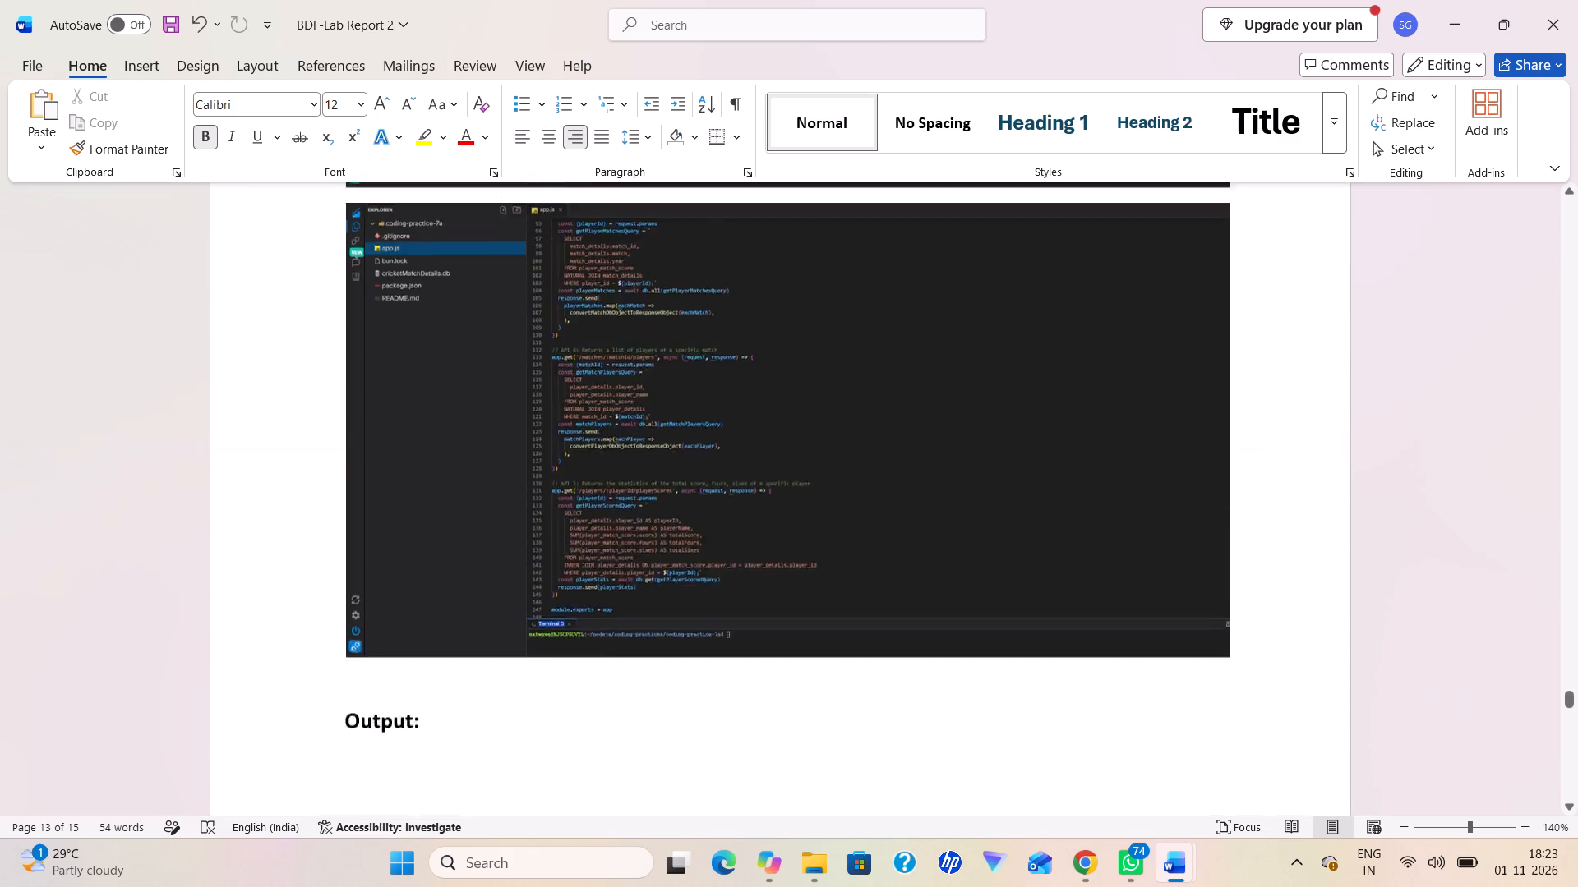
{"action": "scroll", "coordinate": [606, 422], "scroll_direction": "up", "scroll_amount": 4}
{"action": "scroll", "coordinate": [606, 422], "scroll_direction": "right", "scroll_amount": 1}
{"action": "scroll", "coordinate": [606, 422], "scroll_direction": "up", "scroll_amount": 1}
{"action": "scroll", "coordinate": [606, 422], "scroll_direction": "down", "scroll_amount": 4}
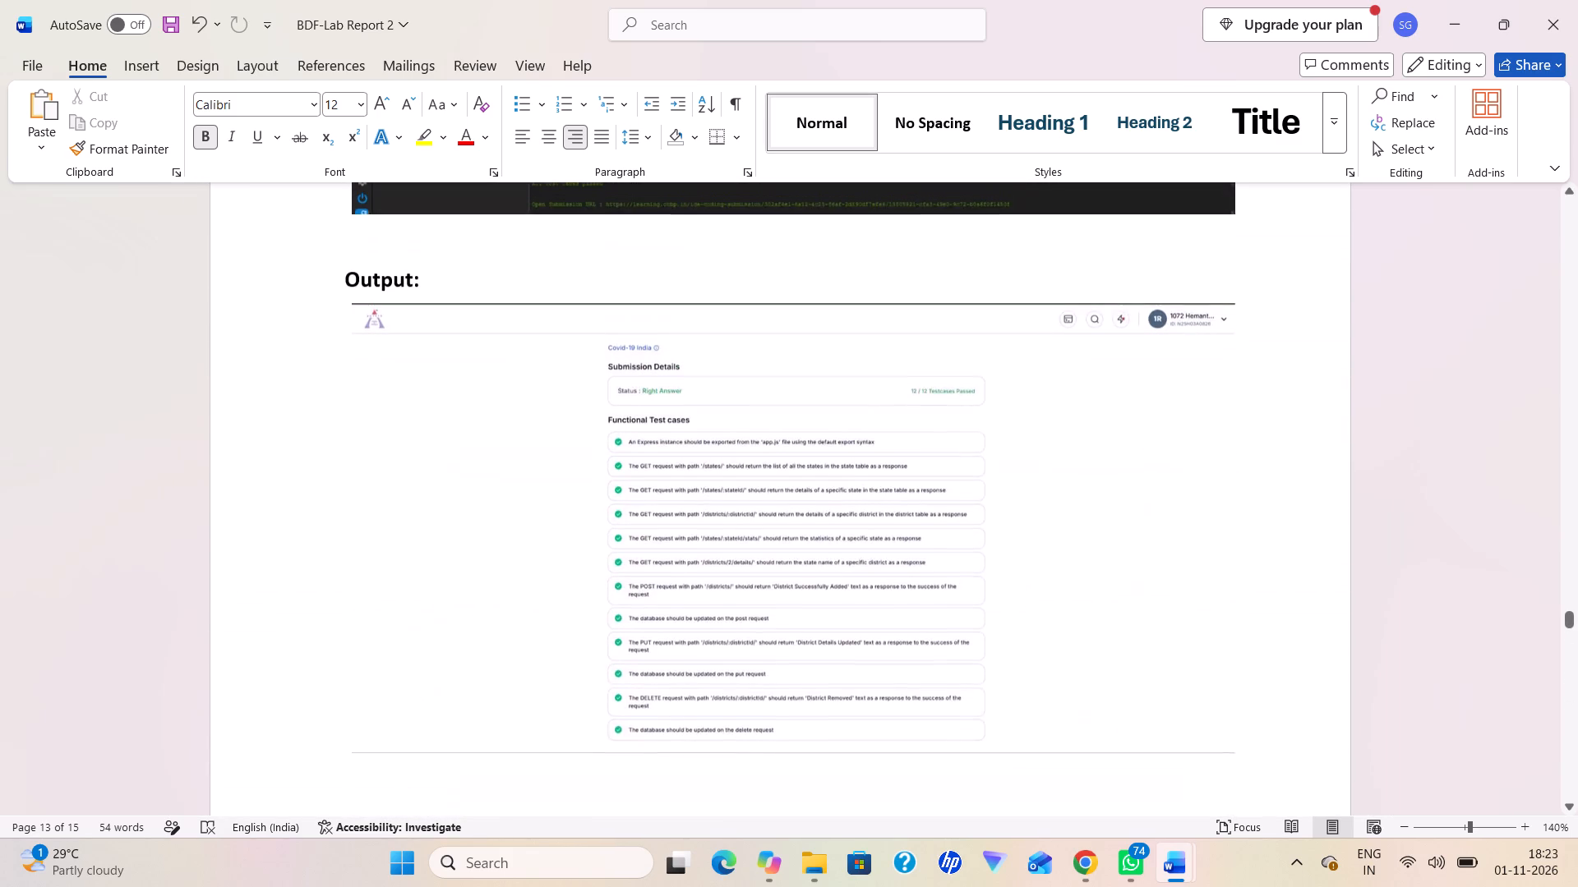
{"action": "scroll", "coordinate": [606, 422], "scroll_direction": "down", "scroll_amount": 6}
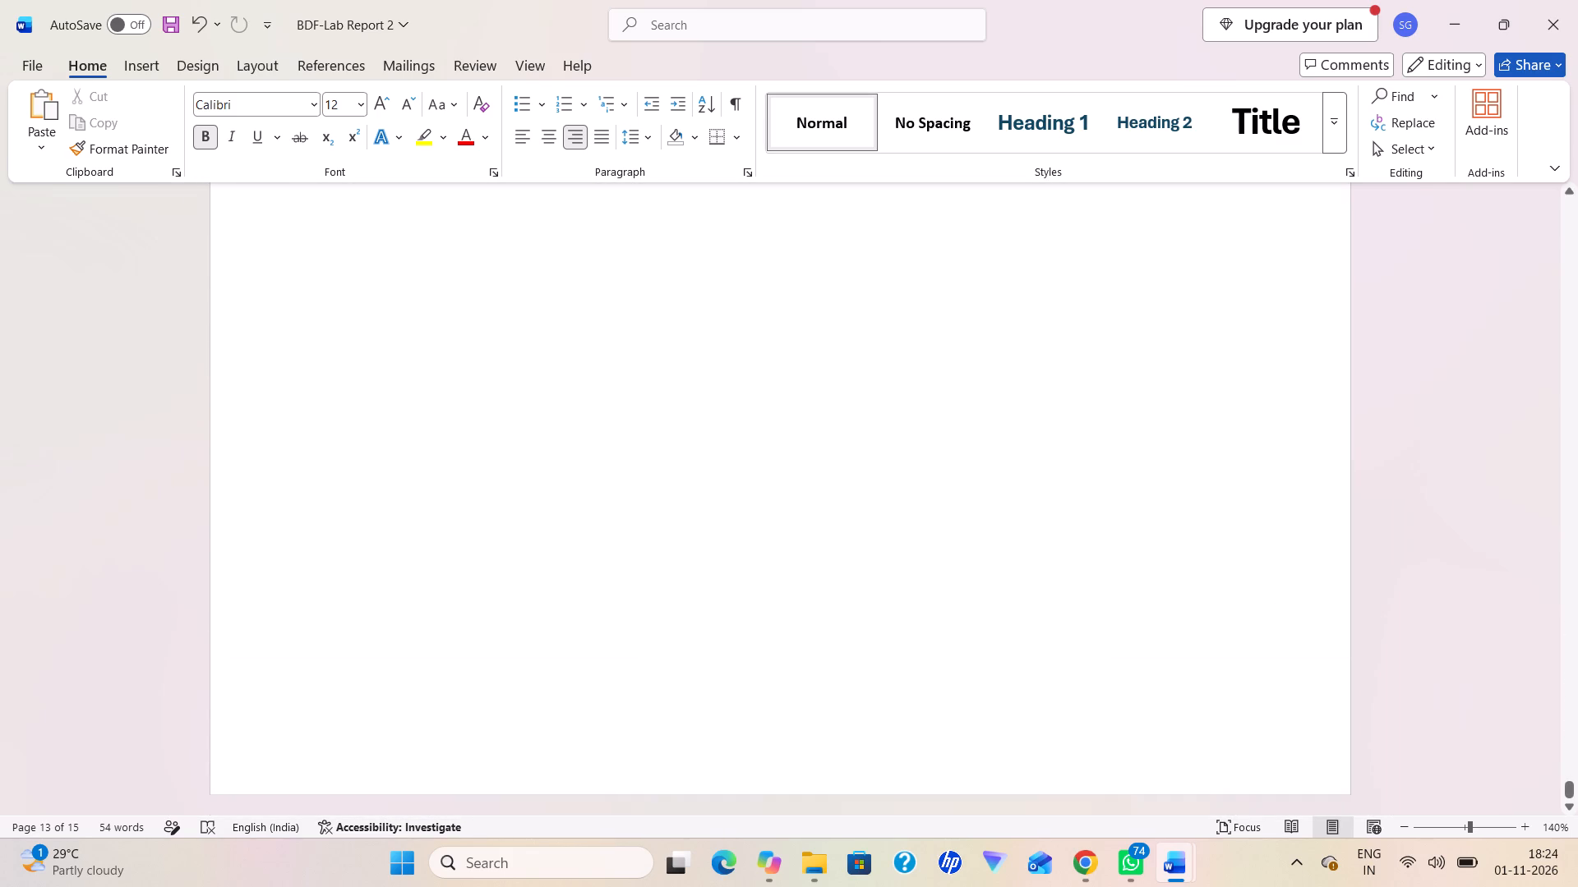
{"action": "scroll", "coordinate": [606, 422], "scroll_direction": "up", "scroll_amount": 3}
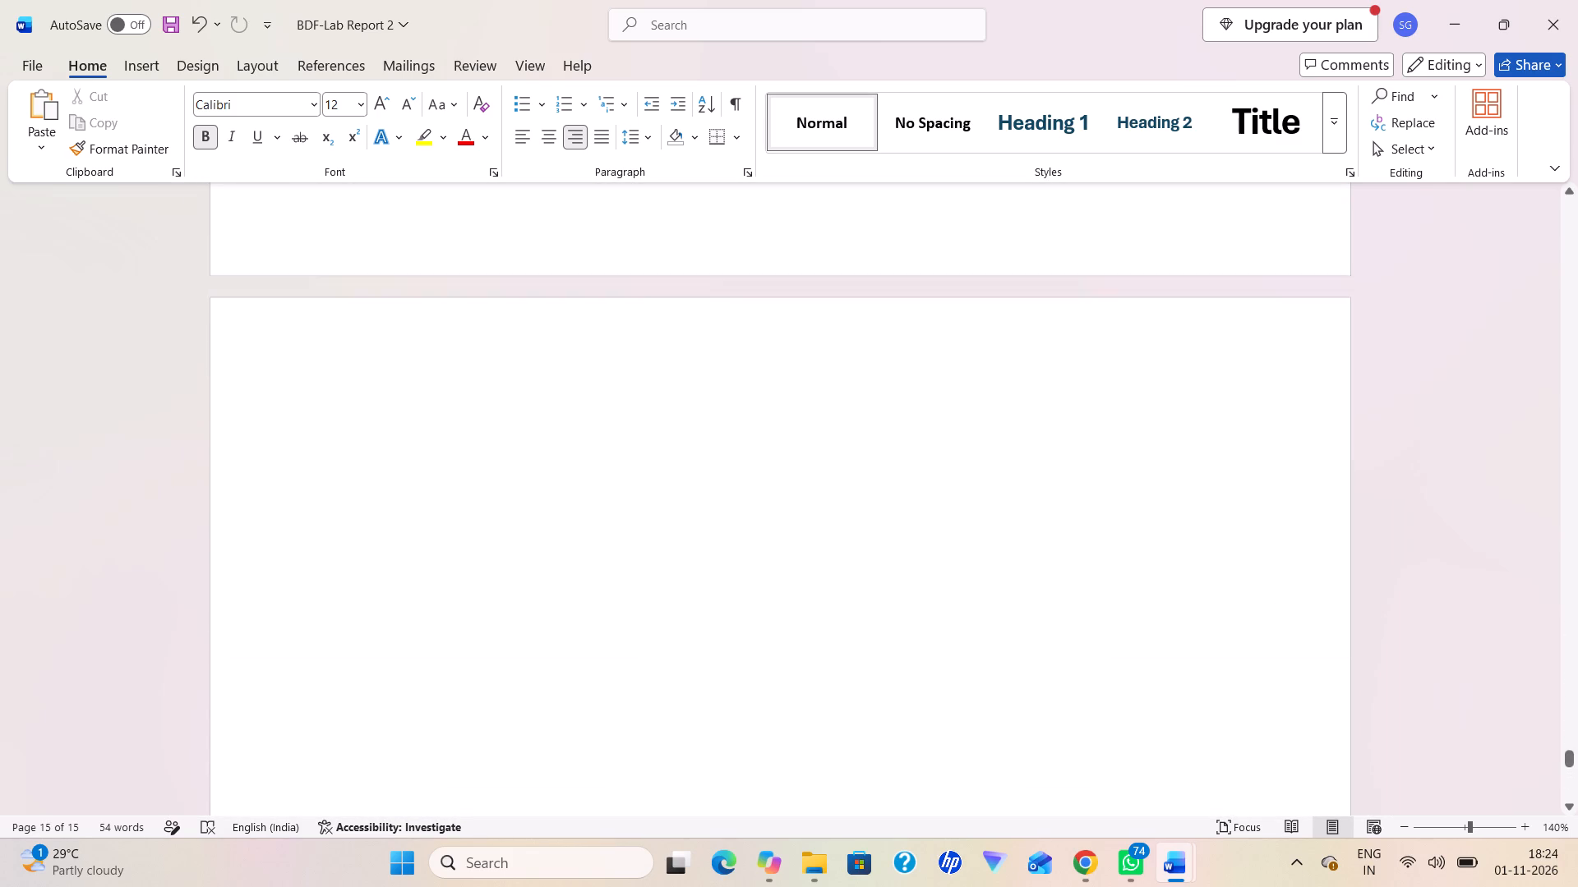
{"action": "scroll", "coordinate": [606, 422], "scroll_direction": "up", "scroll_amount": 4}
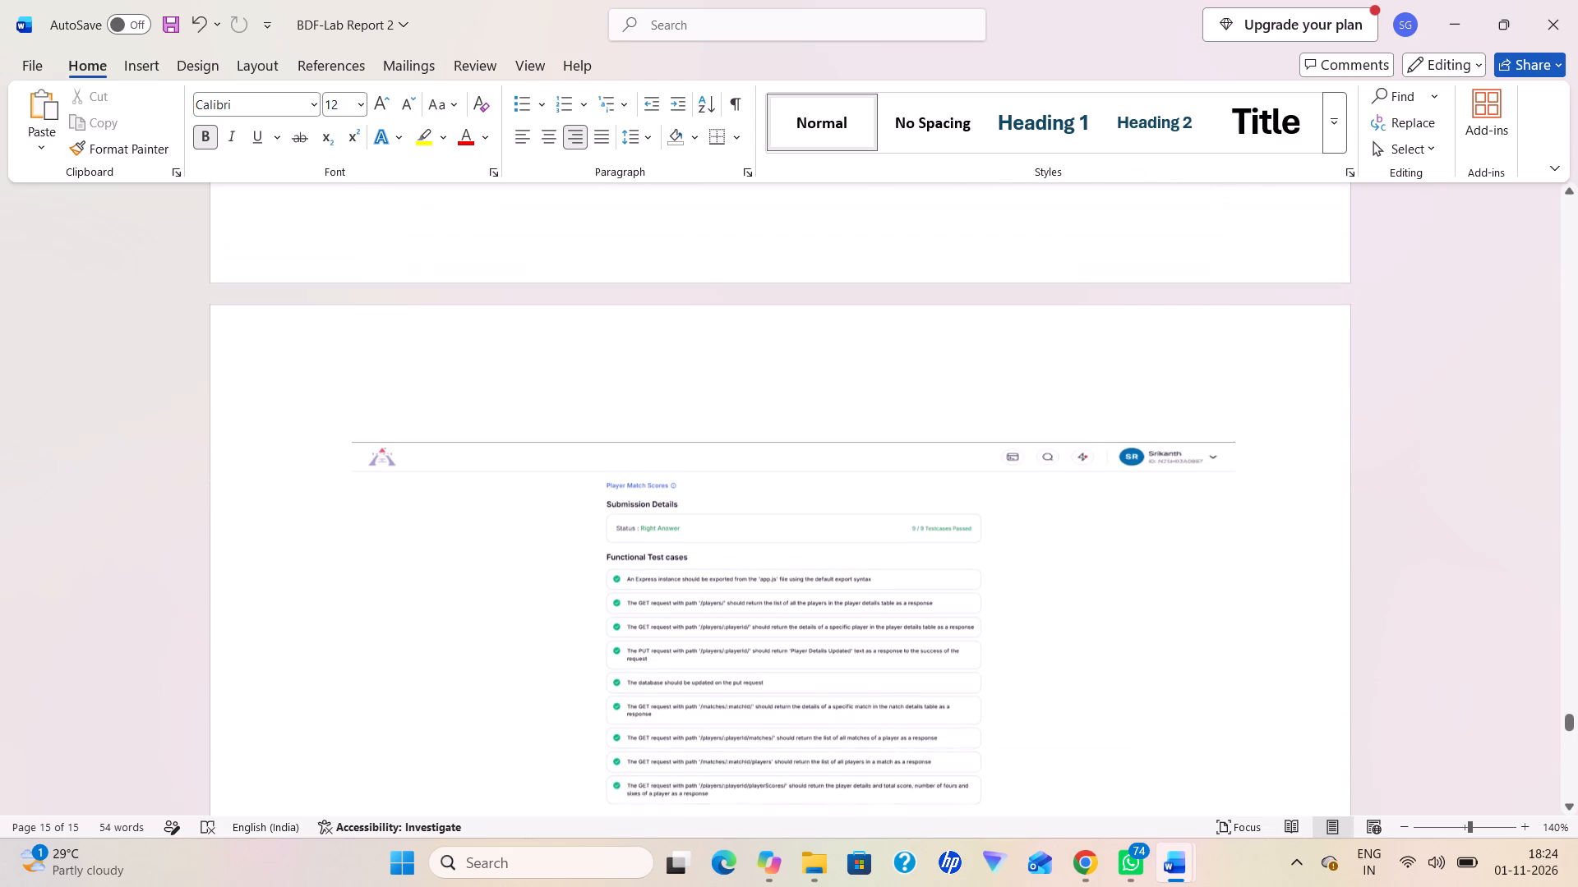
{"action": "scroll", "coordinate": [606, 422], "scroll_direction": "up", "scroll_amount": 1}
{"action": "left_click", "coordinate": [705, 480]}
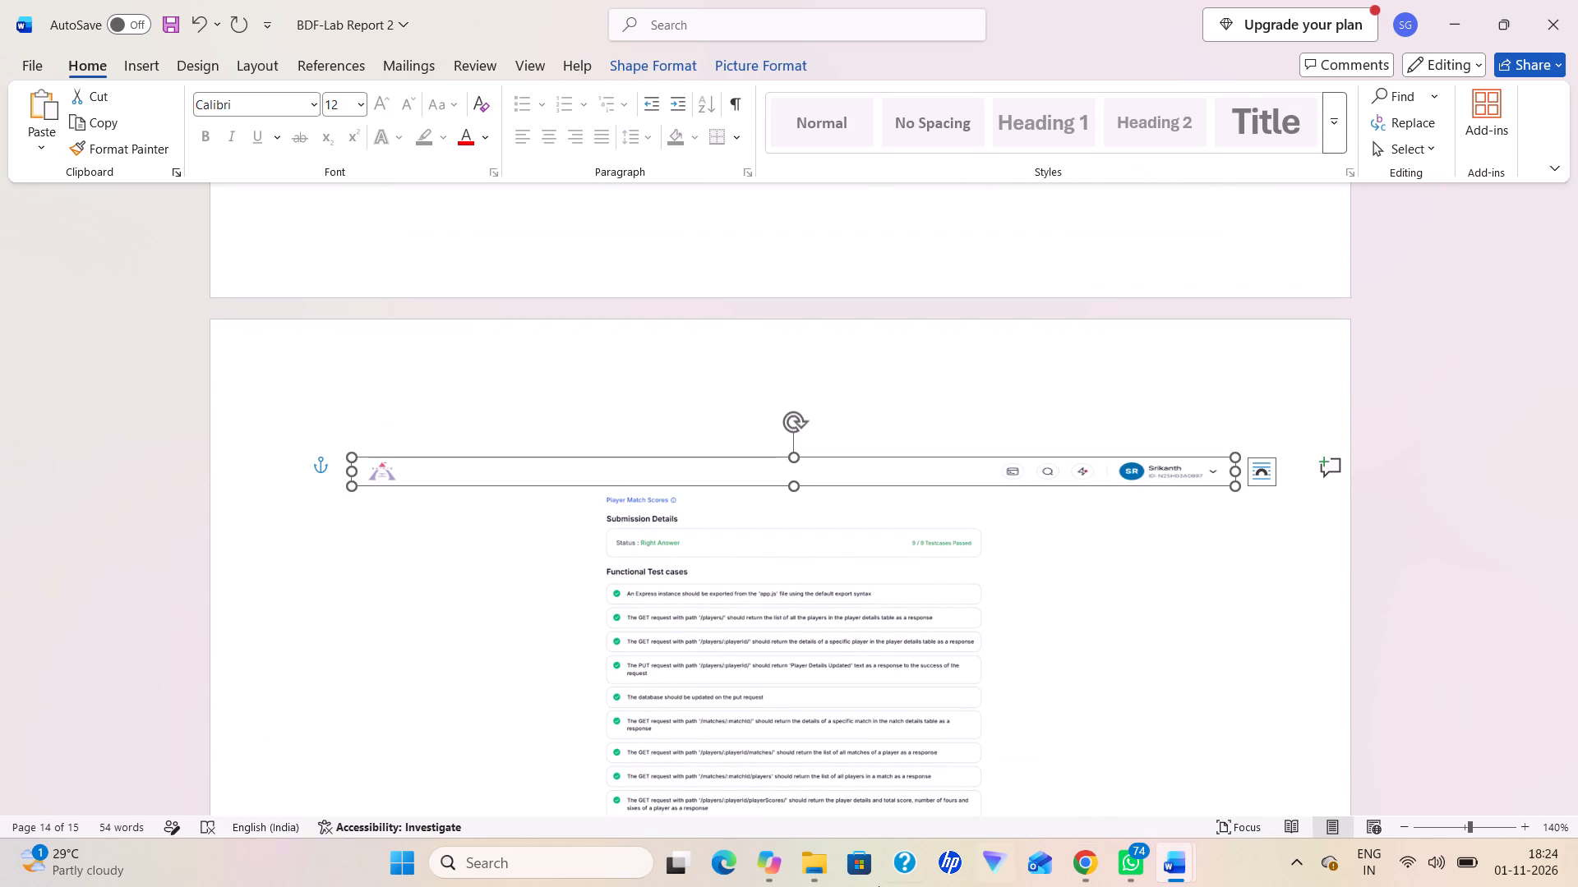
{"action": "left_click", "coordinate": [837, 739]}
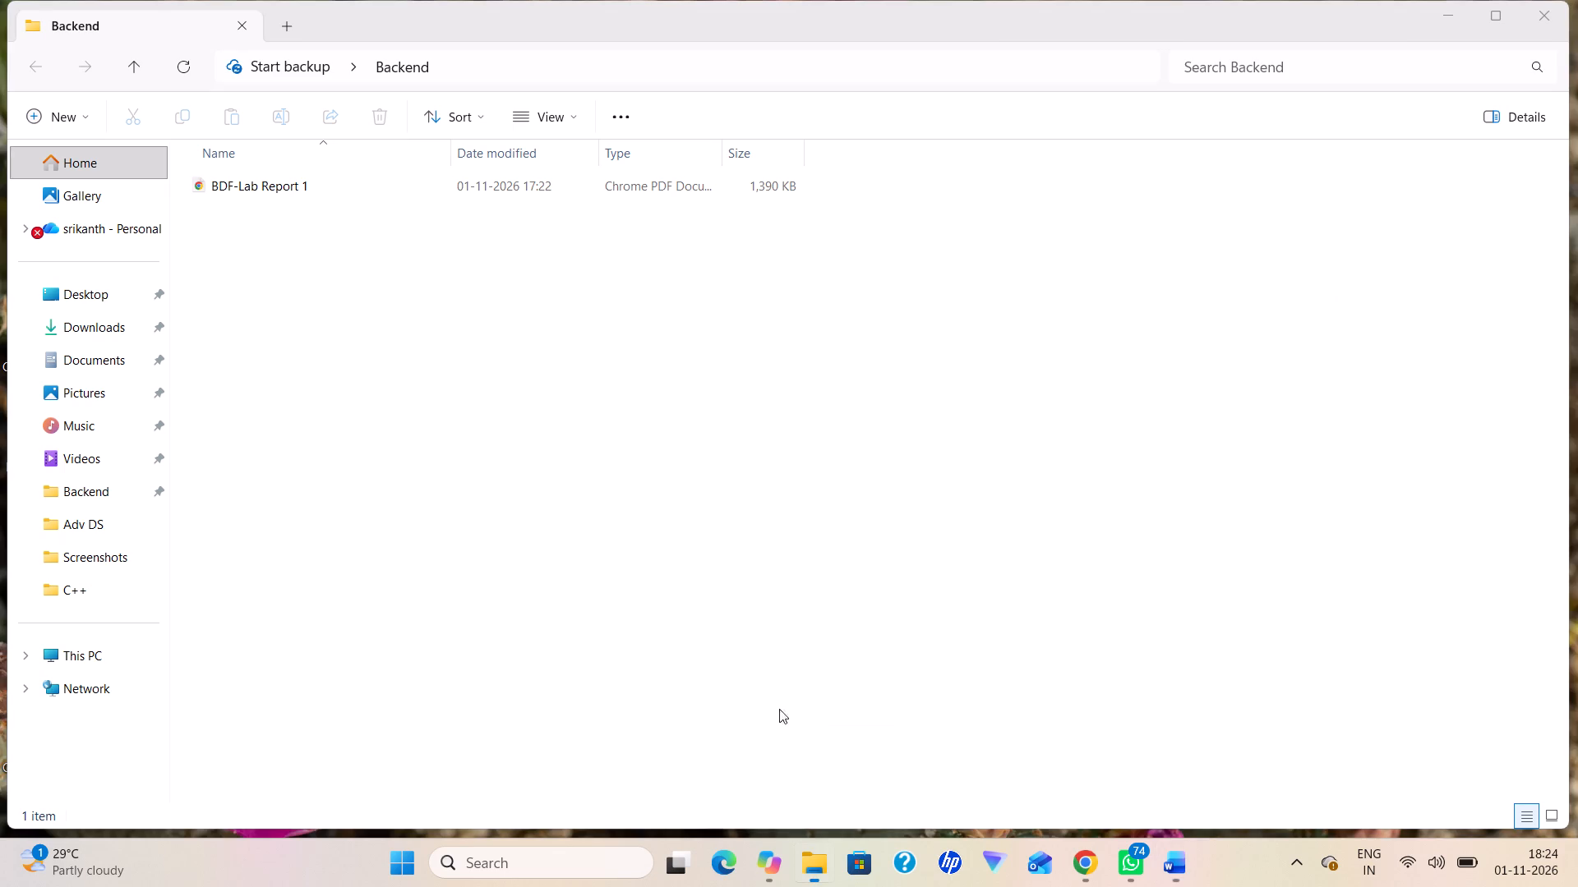
{"action": "left_click", "coordinate": [98, 397]}
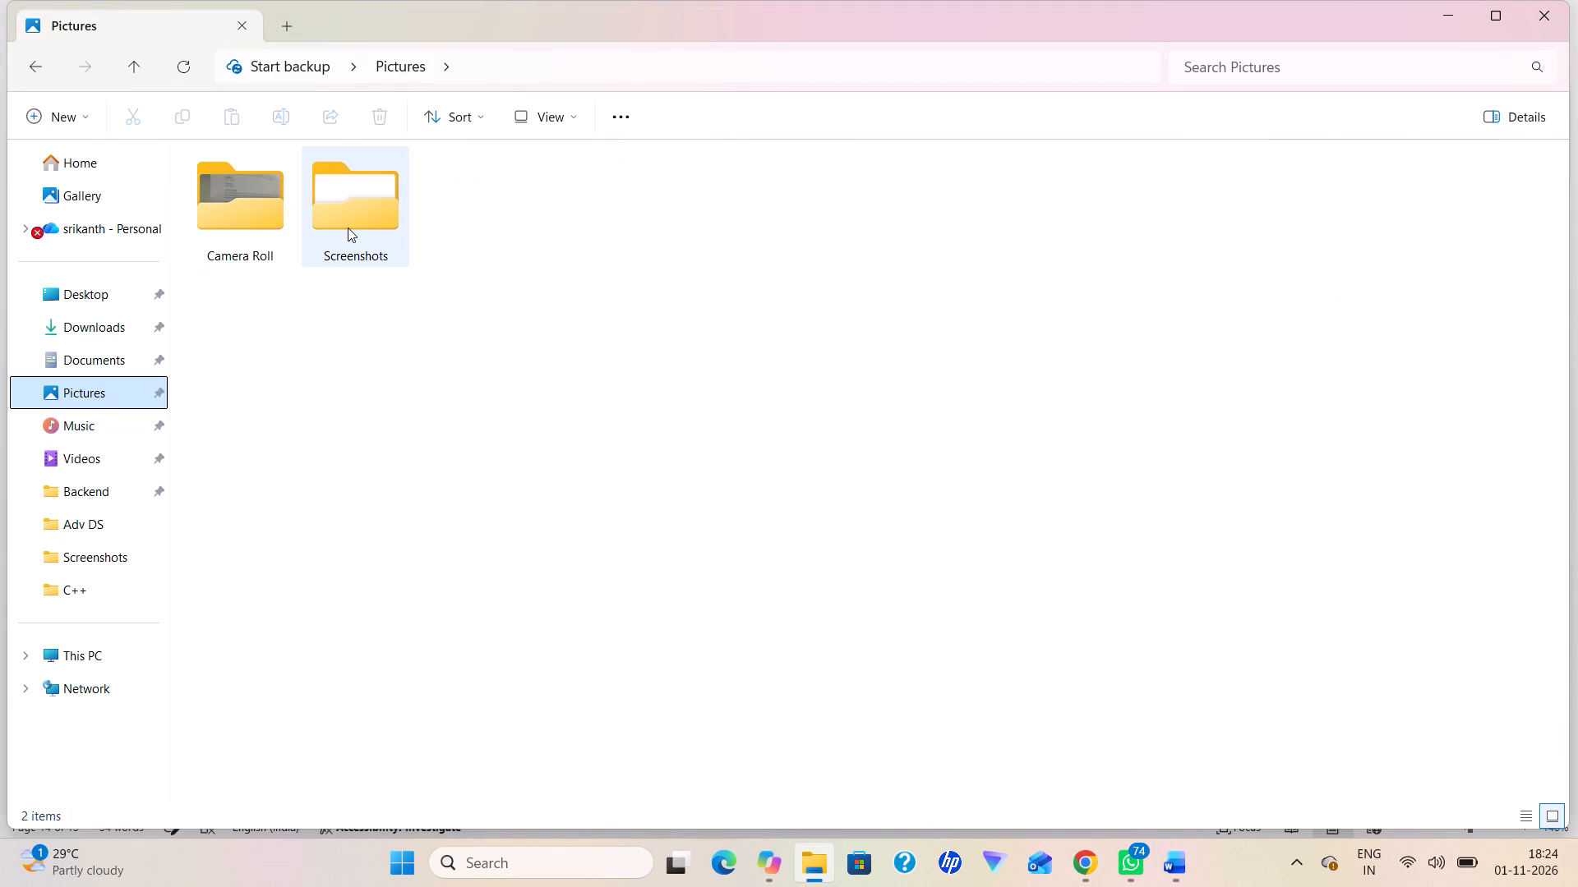
{"action": "double_click", "coordinate": [346, 225]}
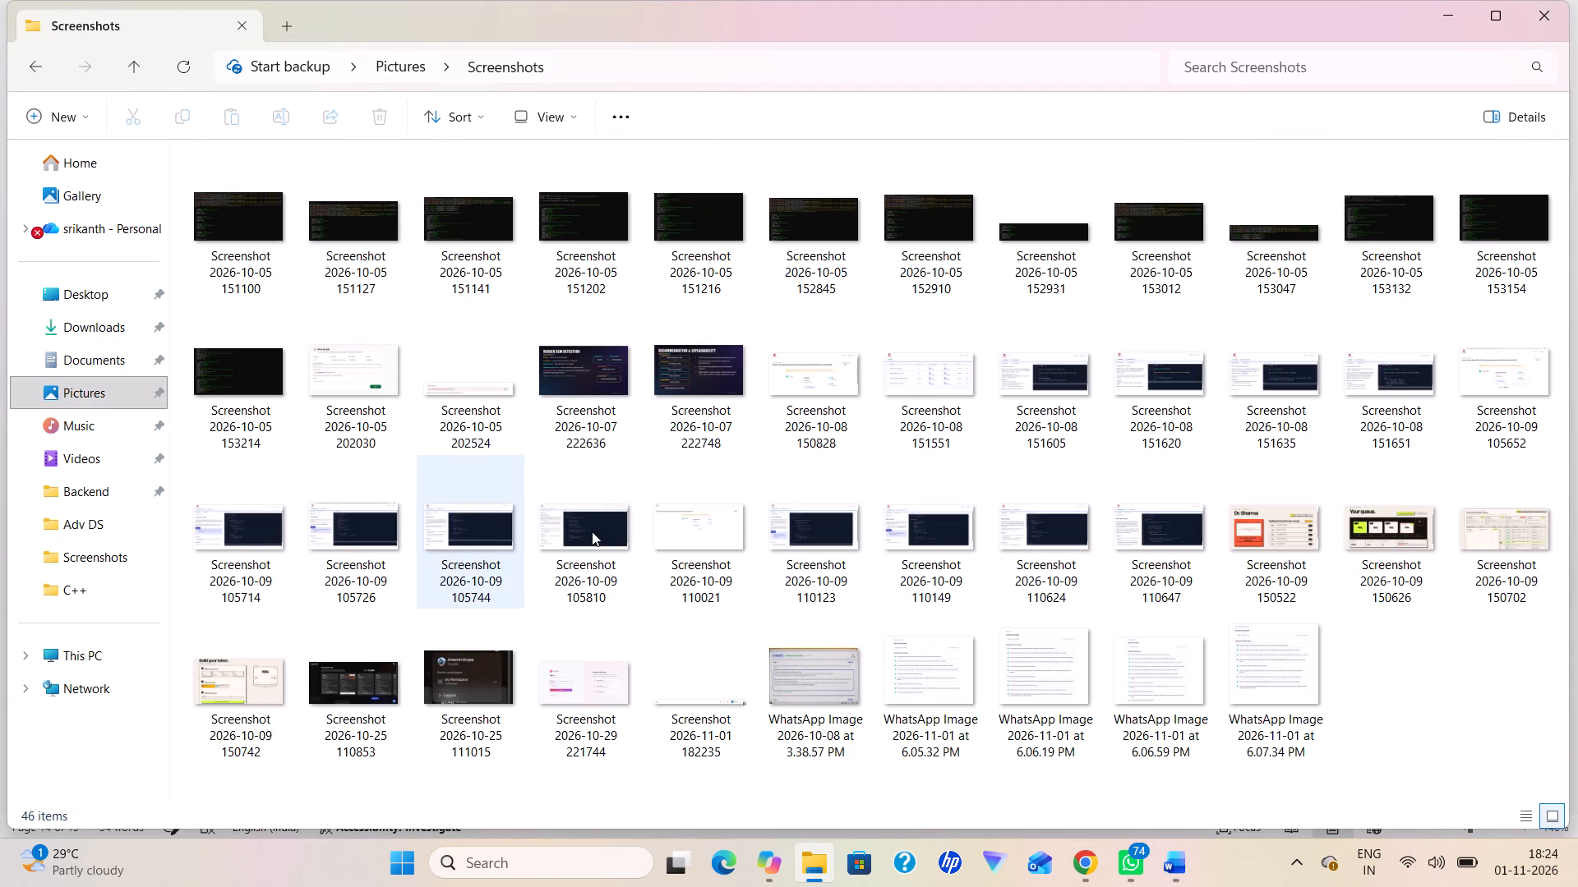
{"action": "double_click", "coordinate": [450, 419]}
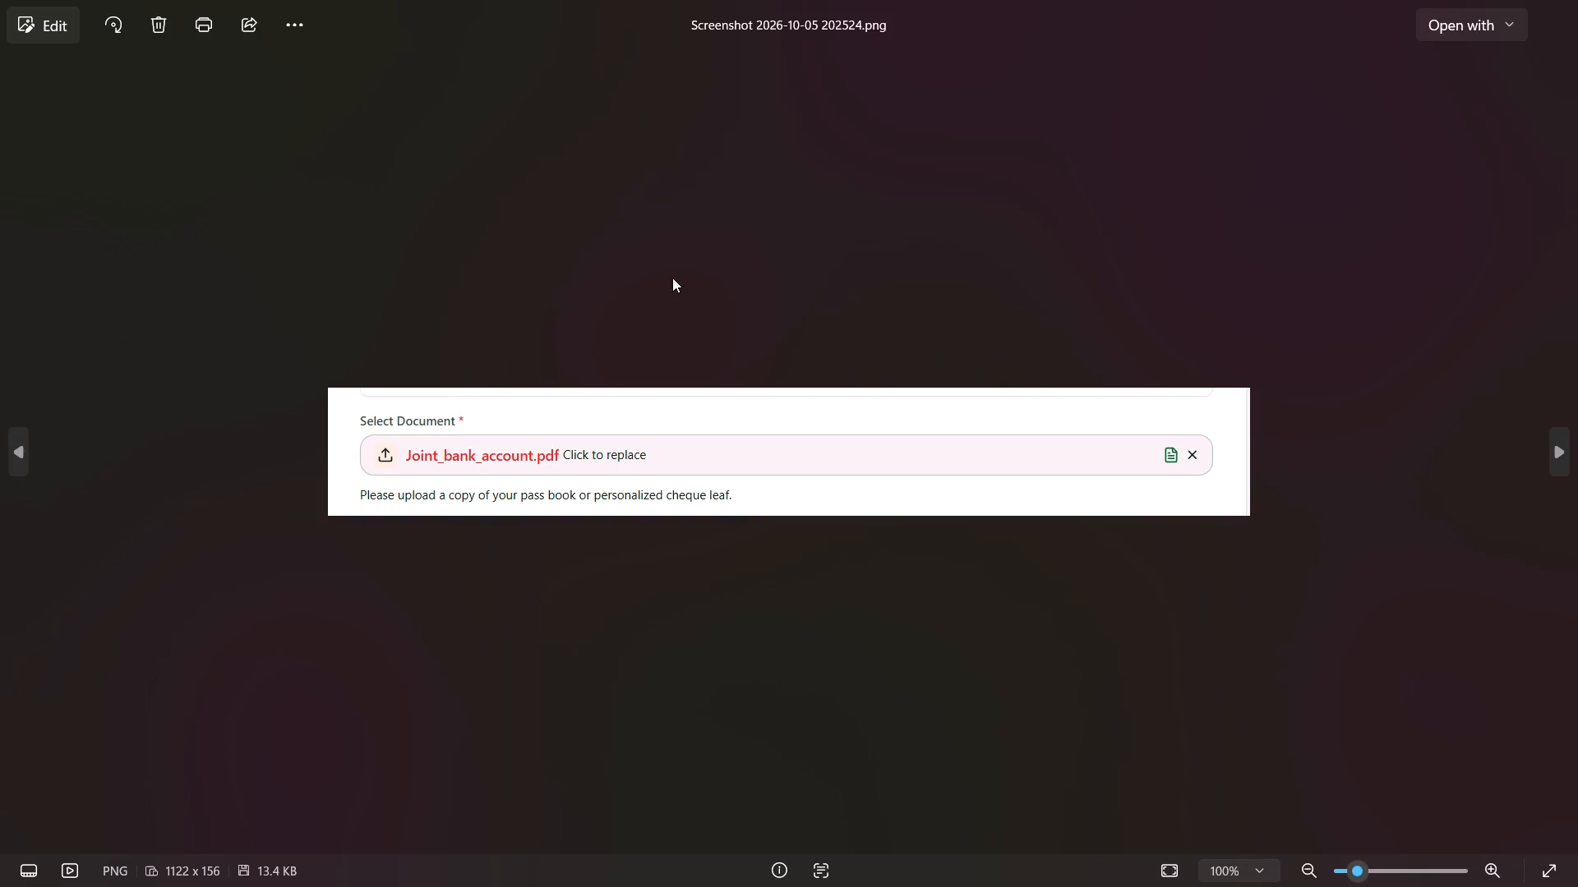
{"action": "key", "text": "Escape"}
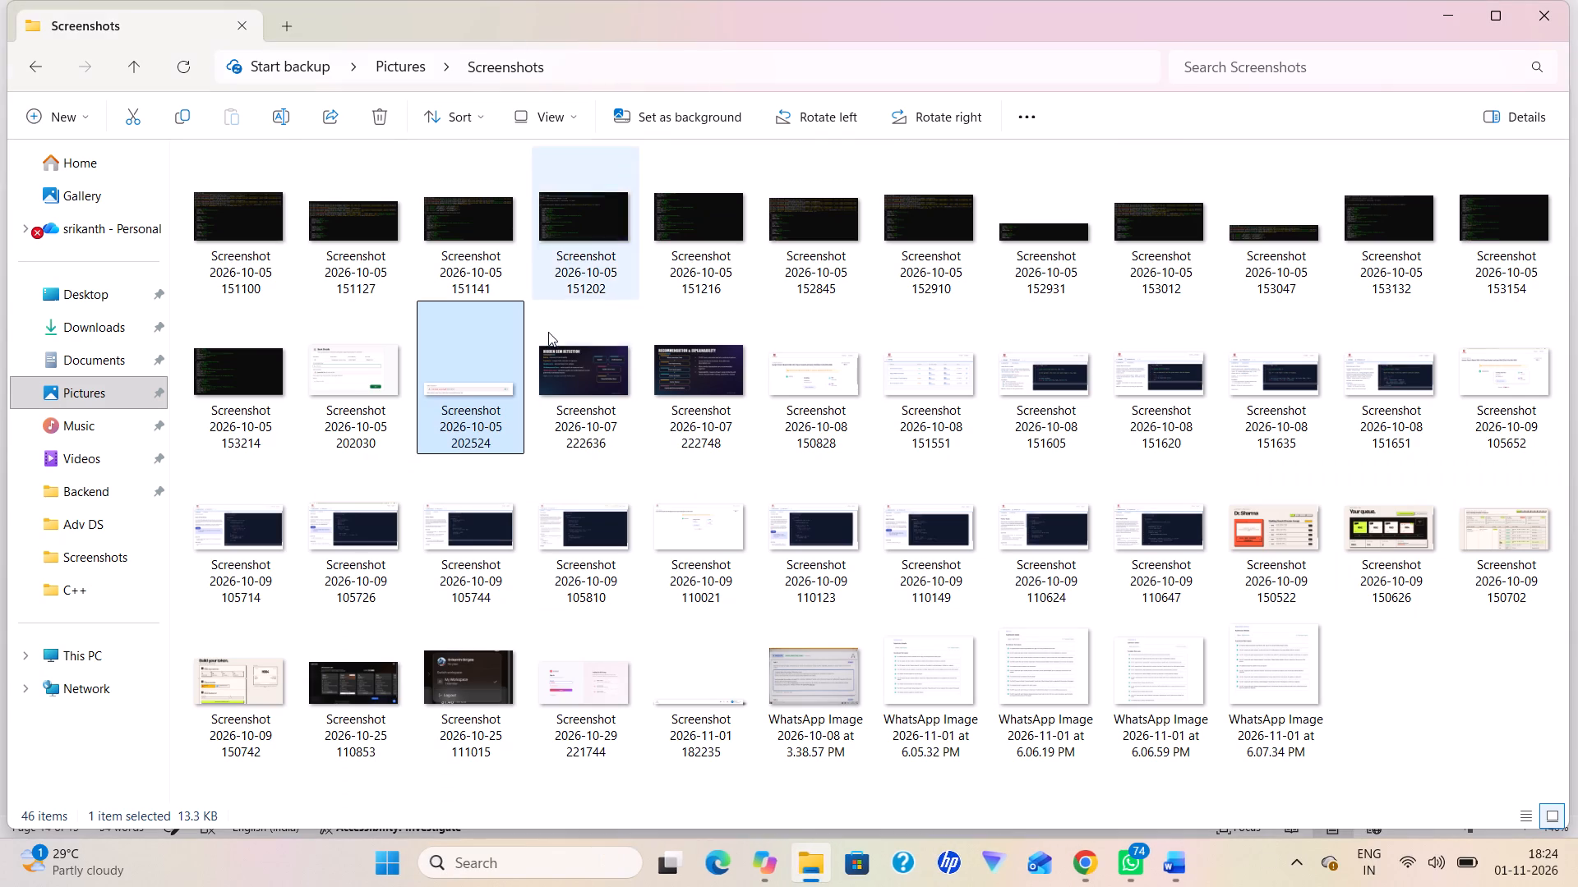
{"action": "double_click", "coordinate": [726, 685]}
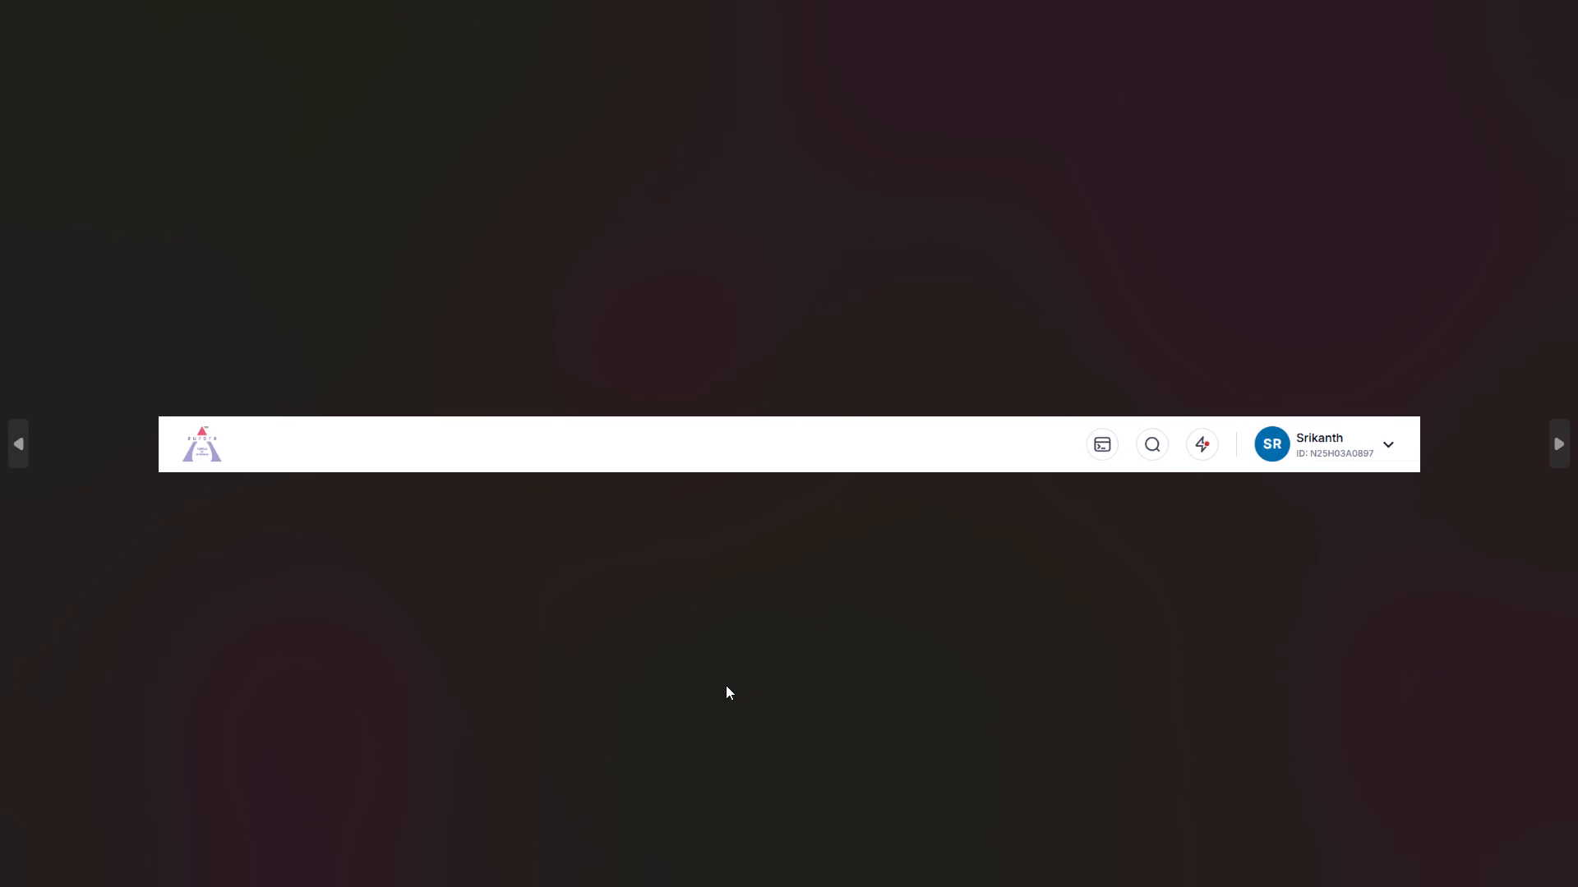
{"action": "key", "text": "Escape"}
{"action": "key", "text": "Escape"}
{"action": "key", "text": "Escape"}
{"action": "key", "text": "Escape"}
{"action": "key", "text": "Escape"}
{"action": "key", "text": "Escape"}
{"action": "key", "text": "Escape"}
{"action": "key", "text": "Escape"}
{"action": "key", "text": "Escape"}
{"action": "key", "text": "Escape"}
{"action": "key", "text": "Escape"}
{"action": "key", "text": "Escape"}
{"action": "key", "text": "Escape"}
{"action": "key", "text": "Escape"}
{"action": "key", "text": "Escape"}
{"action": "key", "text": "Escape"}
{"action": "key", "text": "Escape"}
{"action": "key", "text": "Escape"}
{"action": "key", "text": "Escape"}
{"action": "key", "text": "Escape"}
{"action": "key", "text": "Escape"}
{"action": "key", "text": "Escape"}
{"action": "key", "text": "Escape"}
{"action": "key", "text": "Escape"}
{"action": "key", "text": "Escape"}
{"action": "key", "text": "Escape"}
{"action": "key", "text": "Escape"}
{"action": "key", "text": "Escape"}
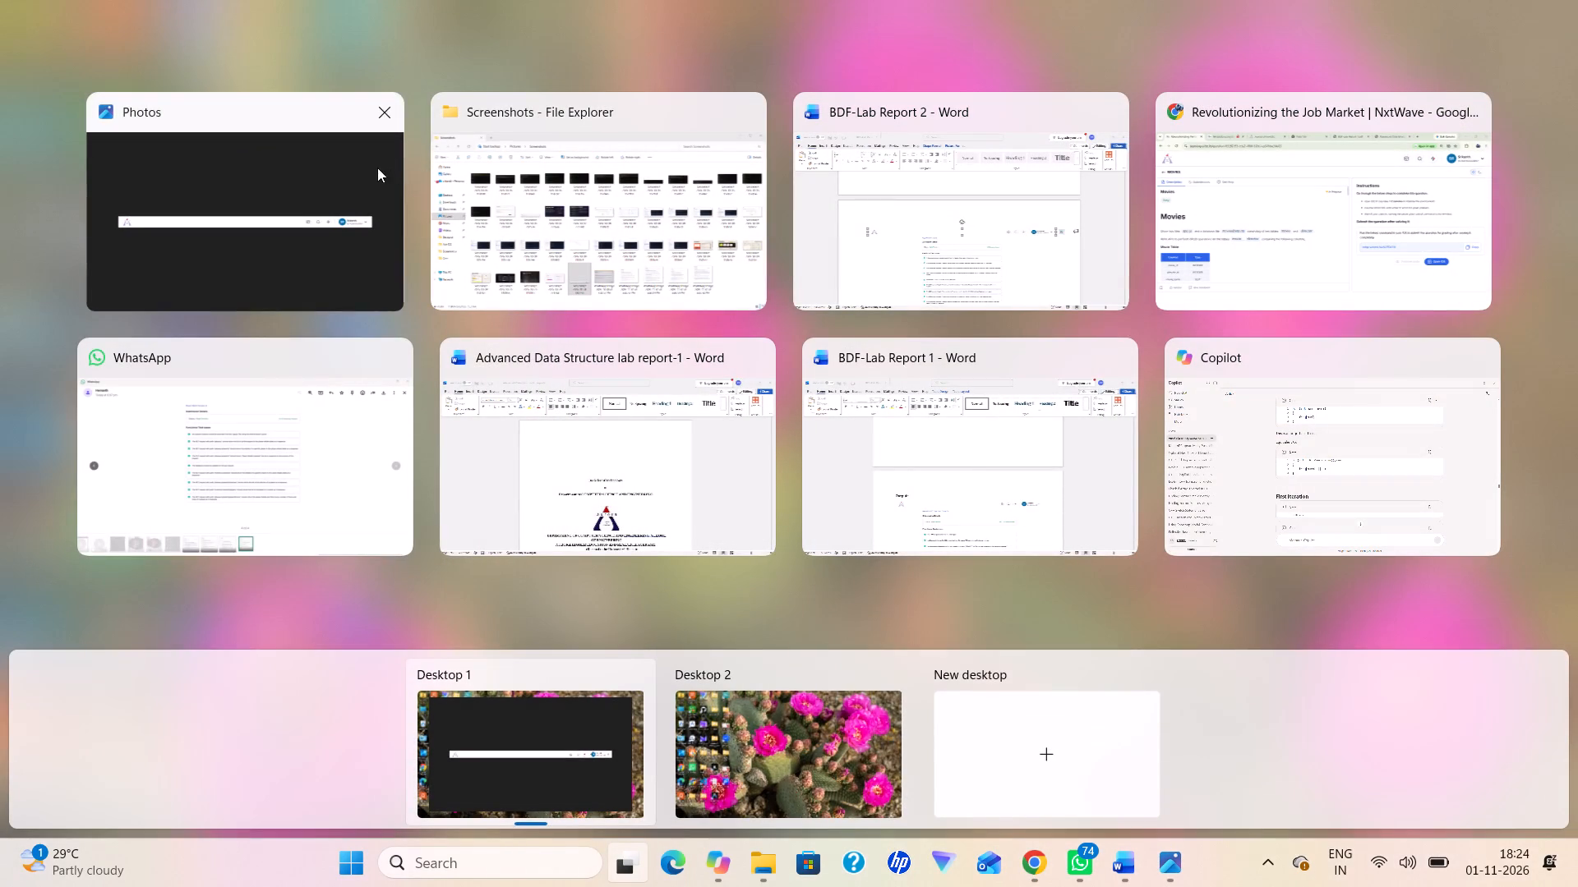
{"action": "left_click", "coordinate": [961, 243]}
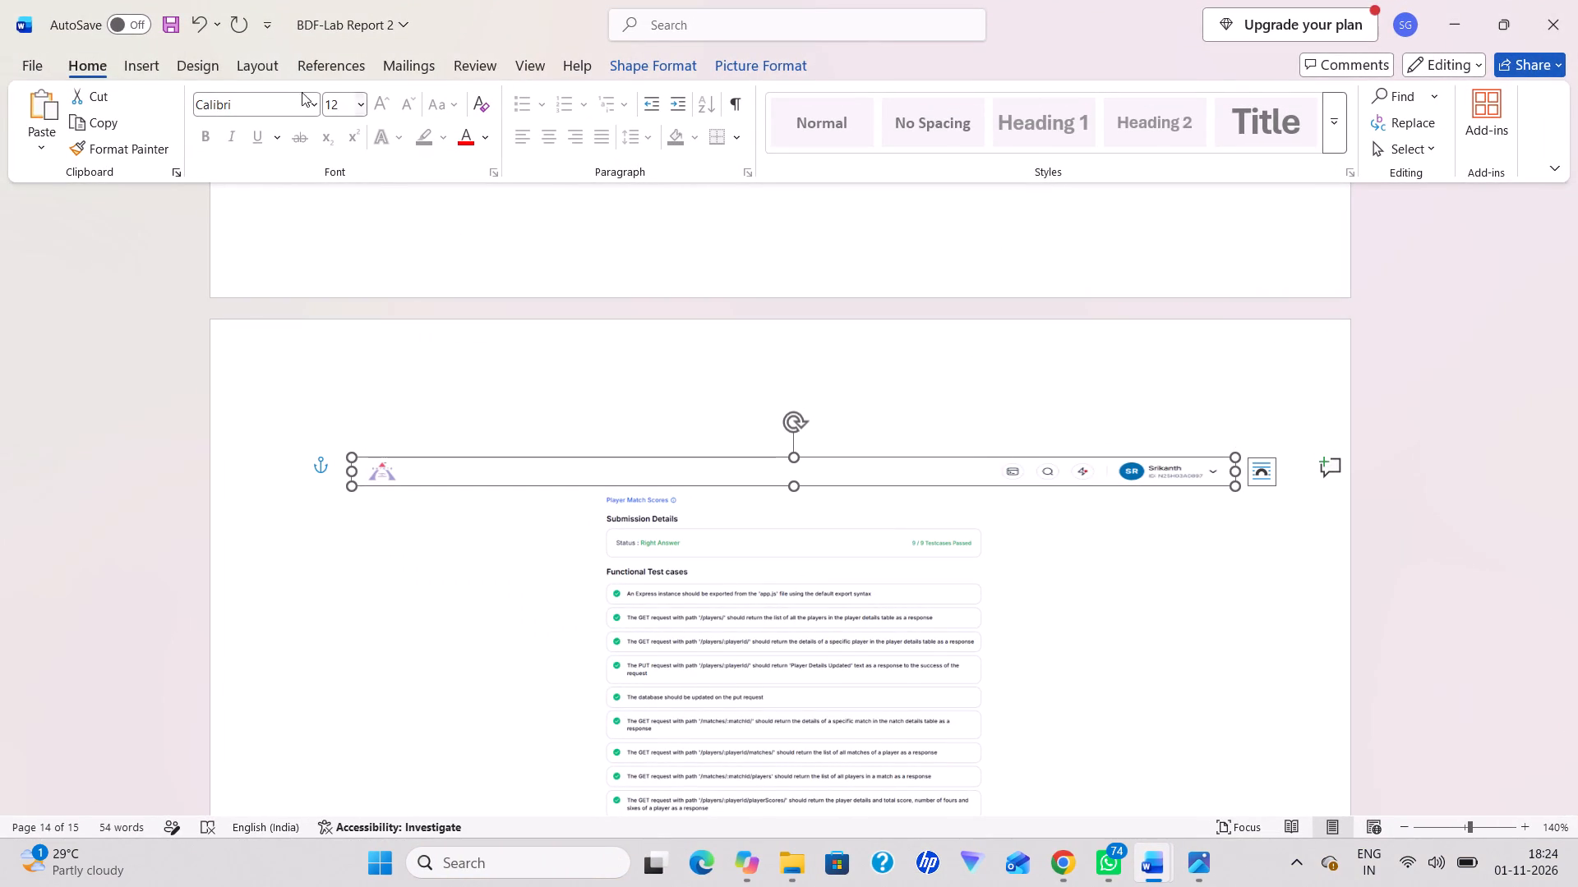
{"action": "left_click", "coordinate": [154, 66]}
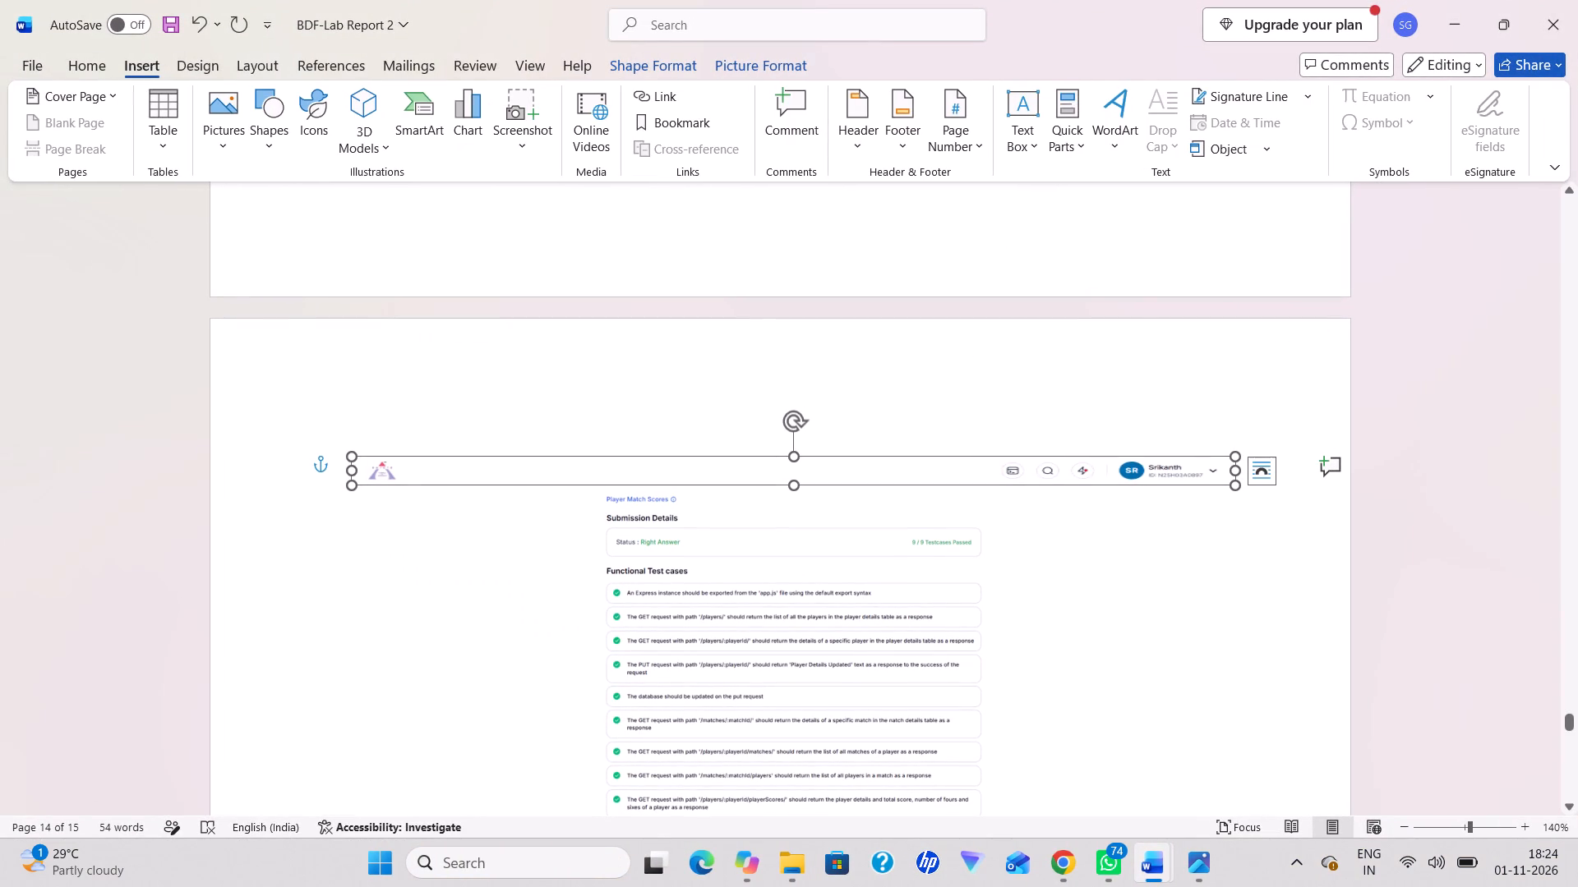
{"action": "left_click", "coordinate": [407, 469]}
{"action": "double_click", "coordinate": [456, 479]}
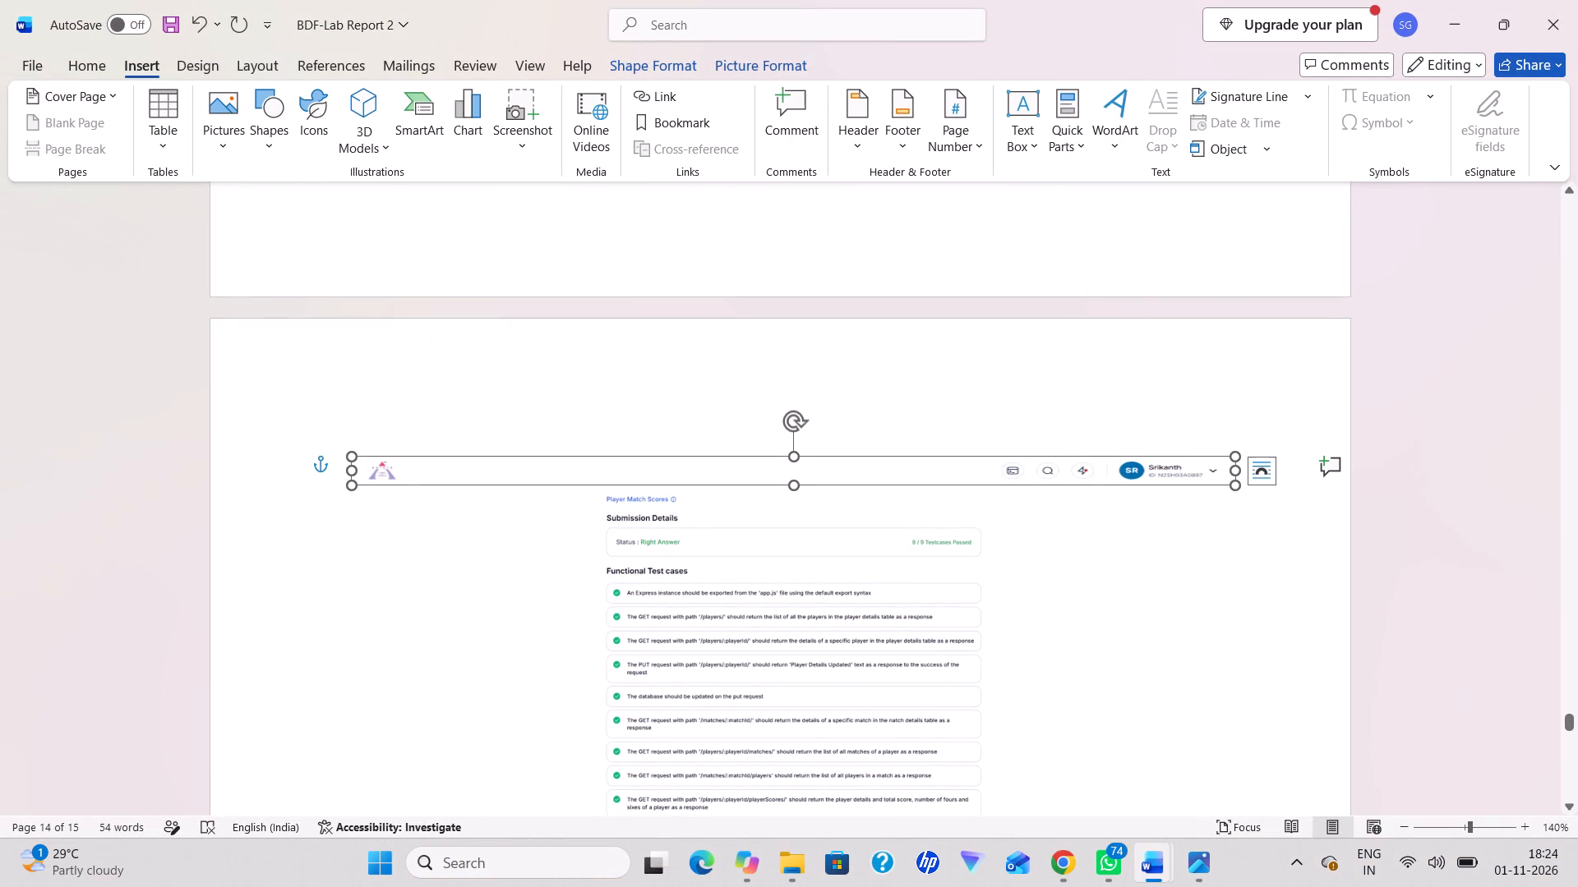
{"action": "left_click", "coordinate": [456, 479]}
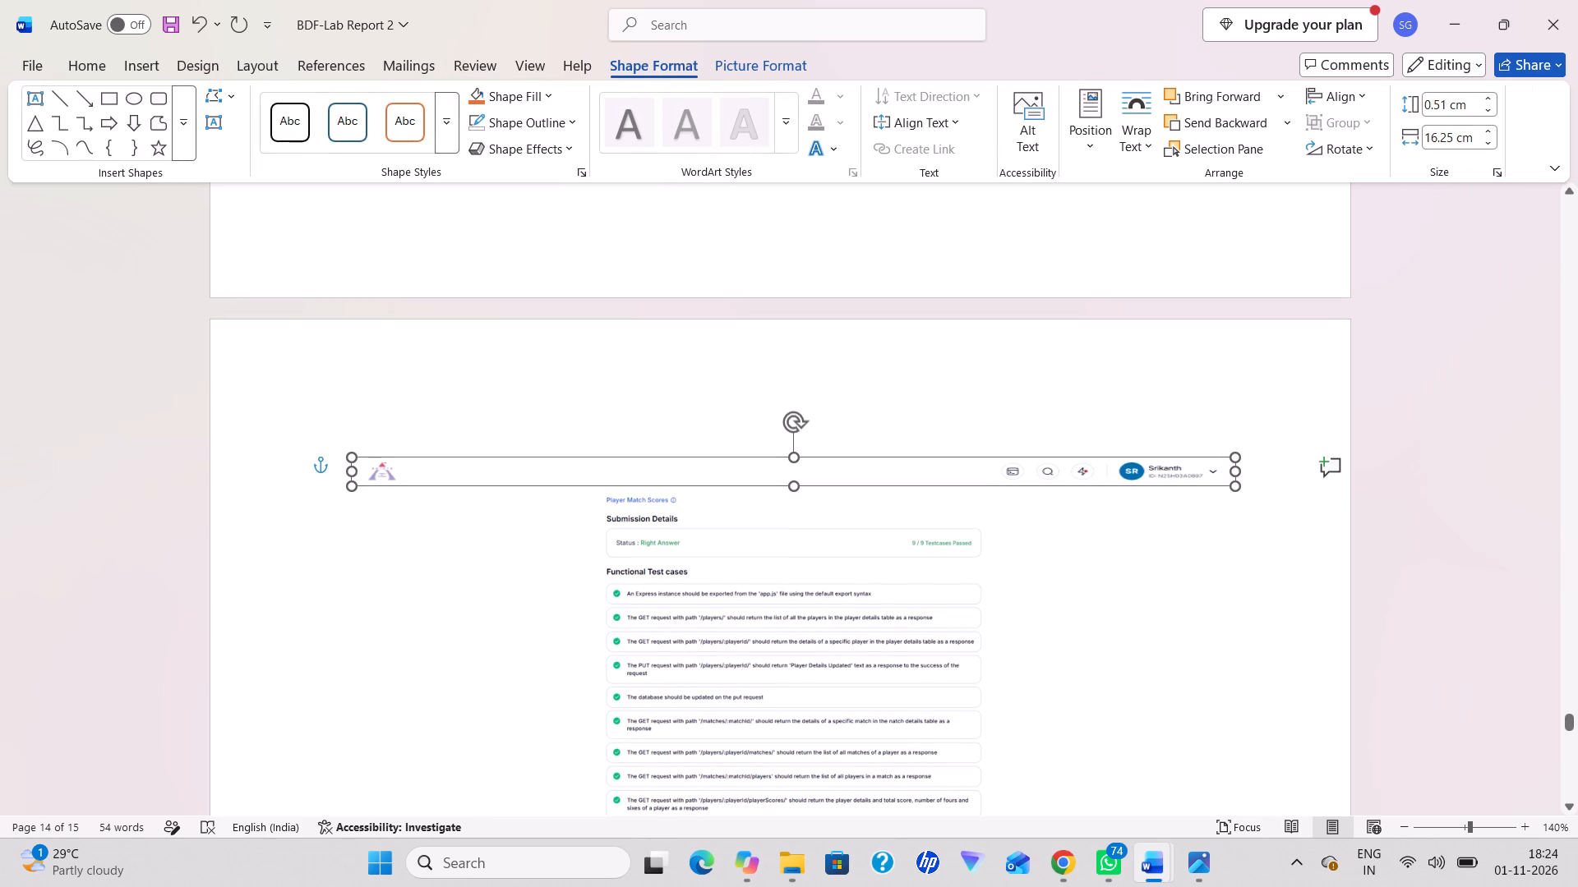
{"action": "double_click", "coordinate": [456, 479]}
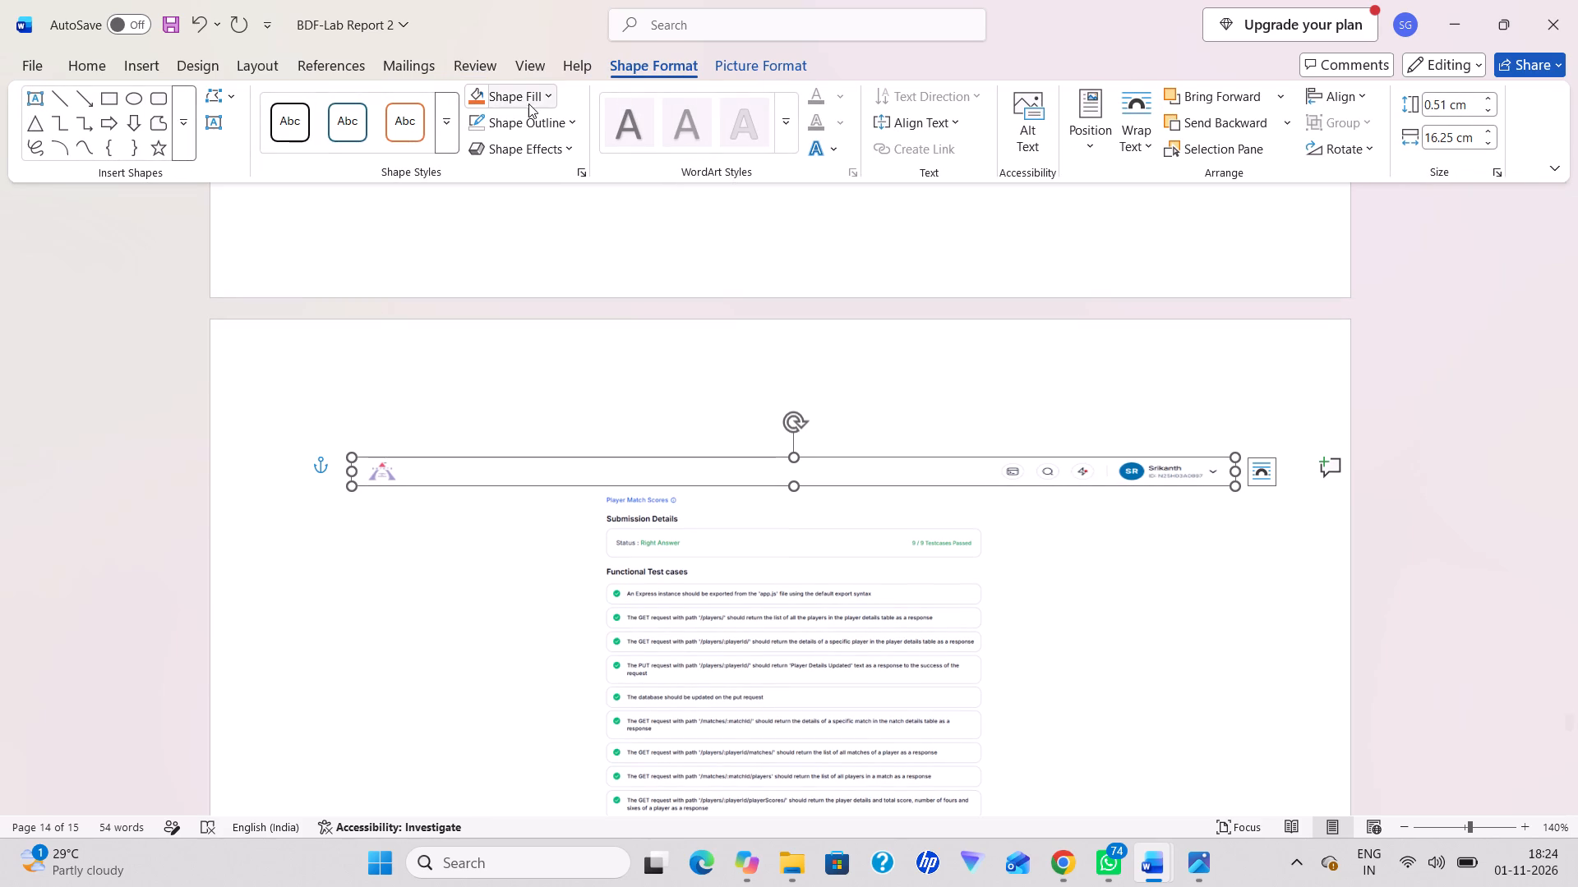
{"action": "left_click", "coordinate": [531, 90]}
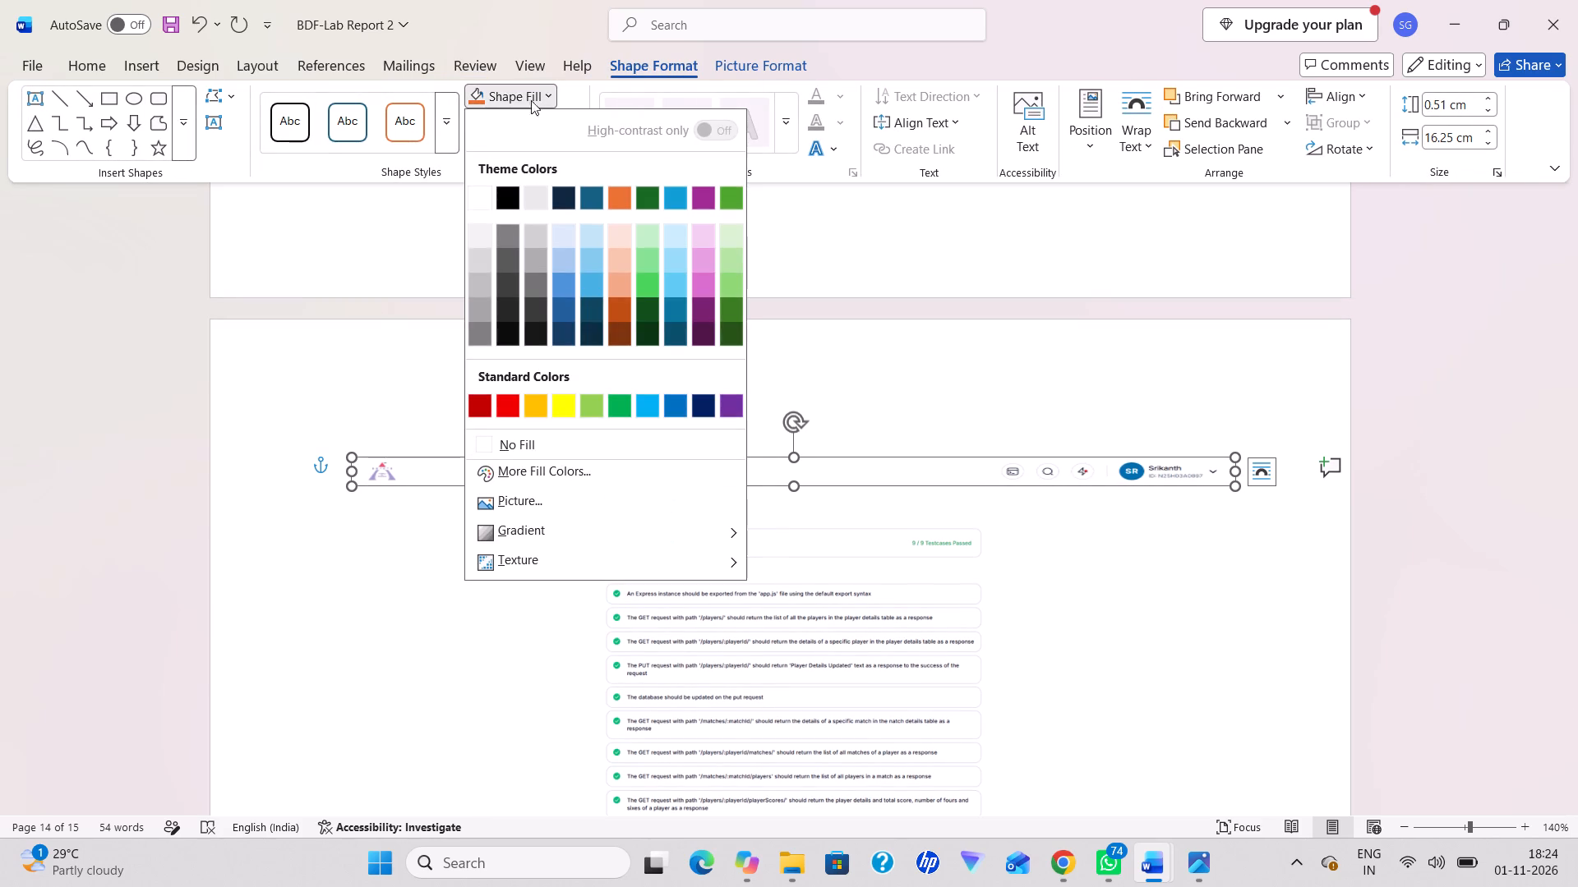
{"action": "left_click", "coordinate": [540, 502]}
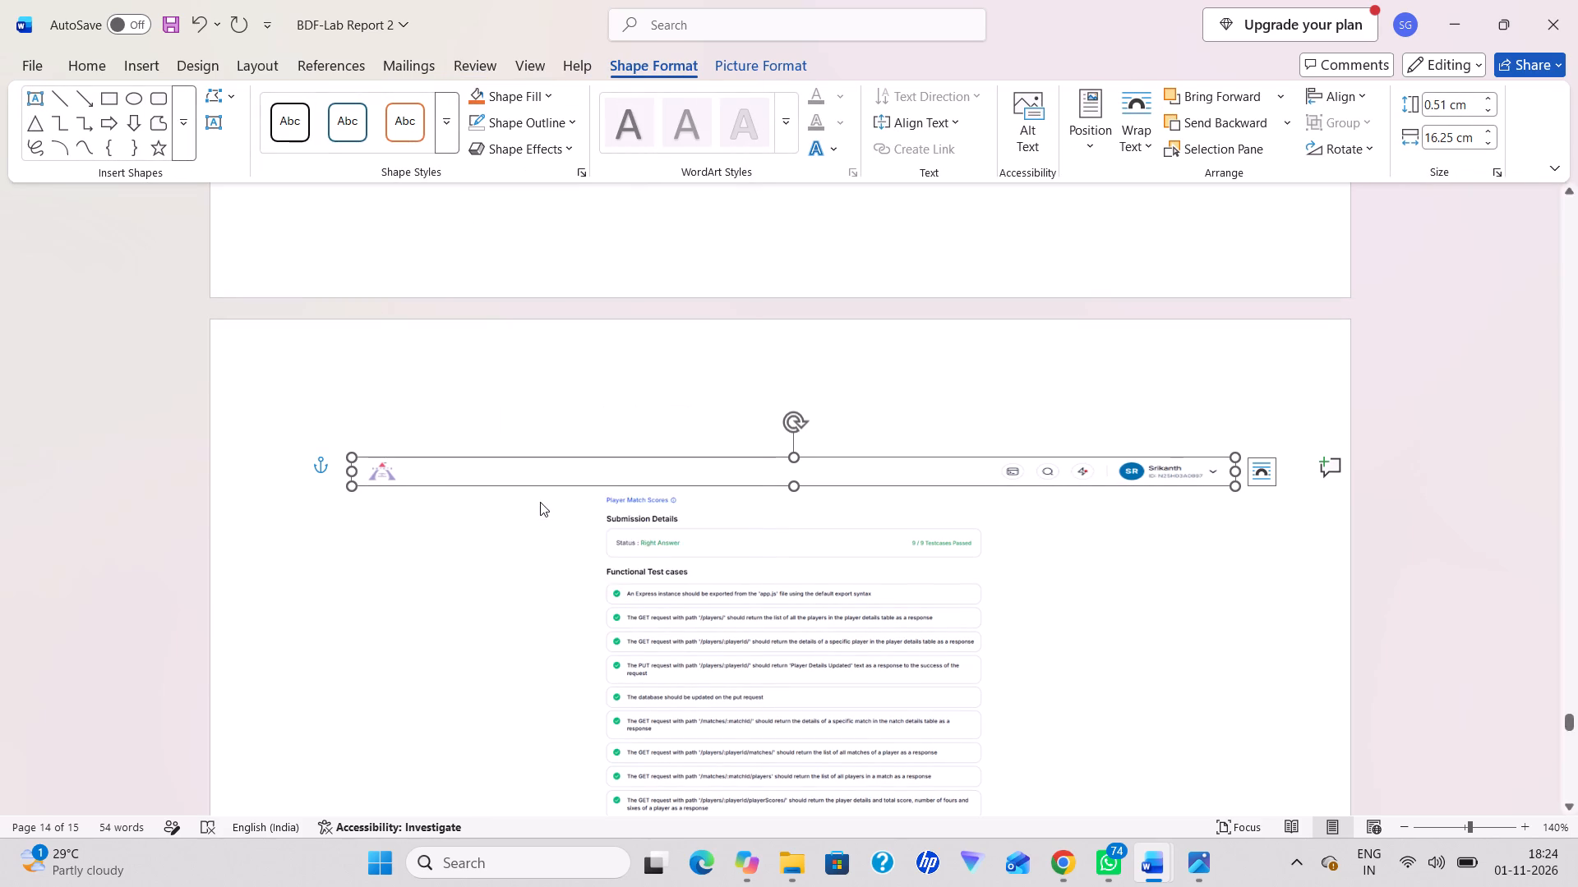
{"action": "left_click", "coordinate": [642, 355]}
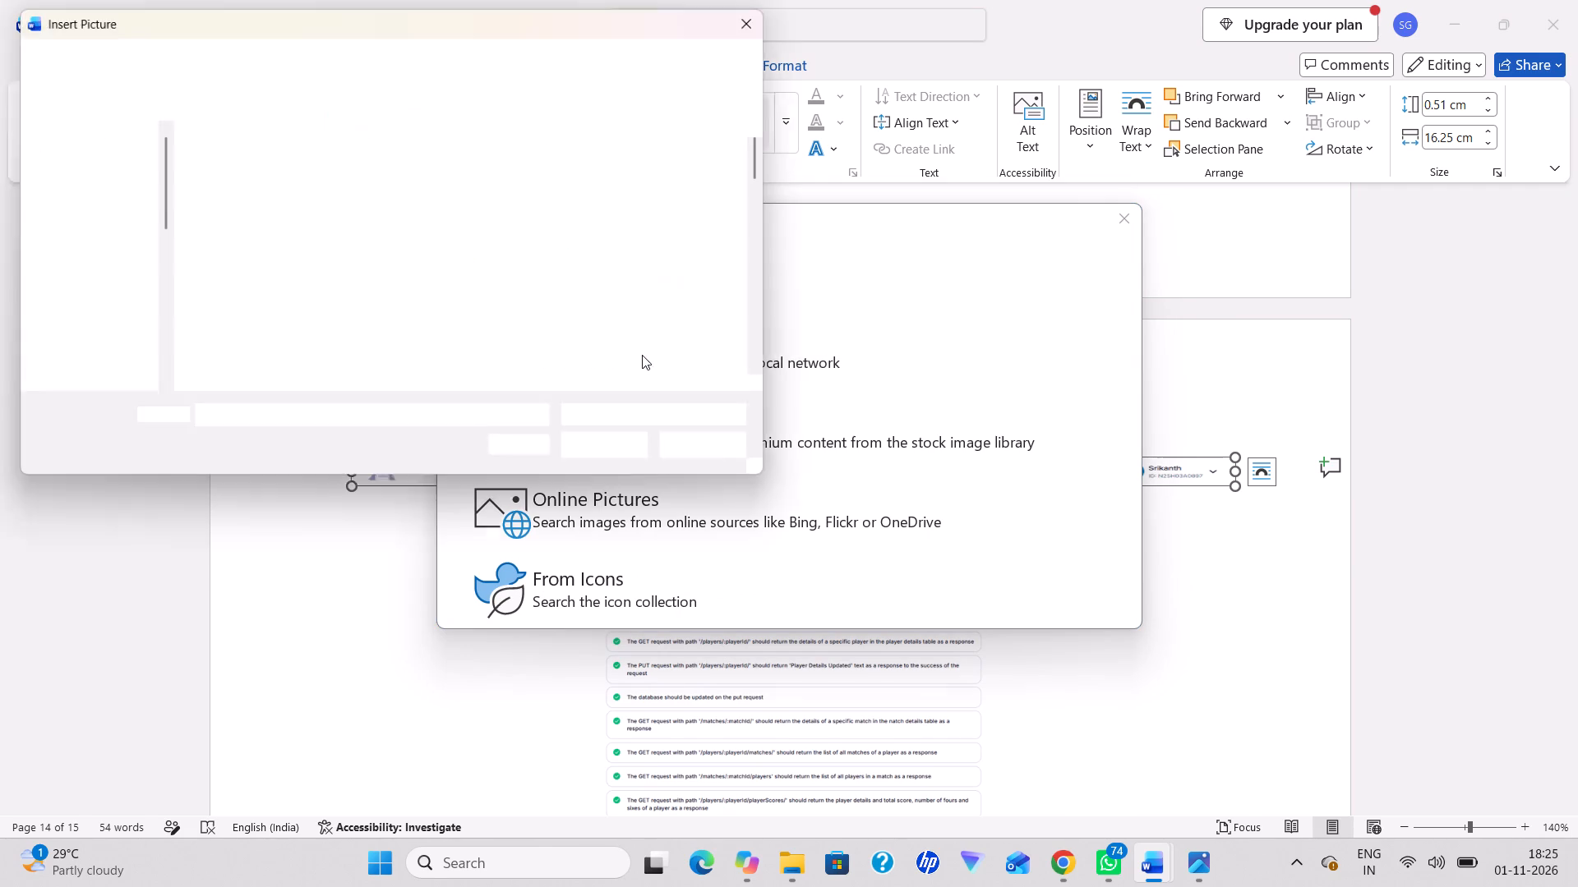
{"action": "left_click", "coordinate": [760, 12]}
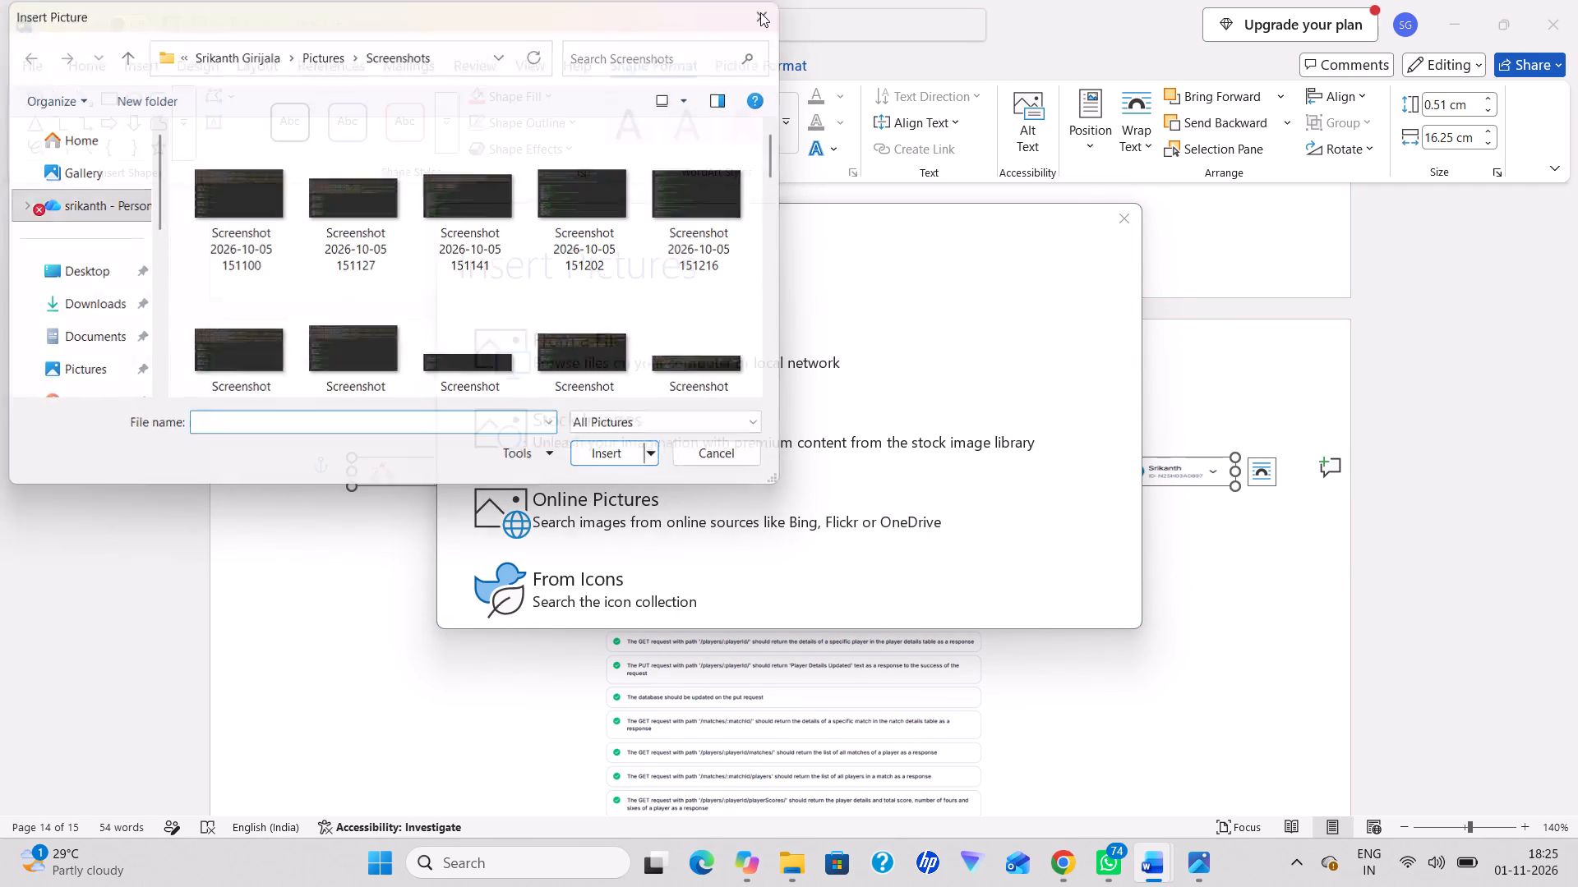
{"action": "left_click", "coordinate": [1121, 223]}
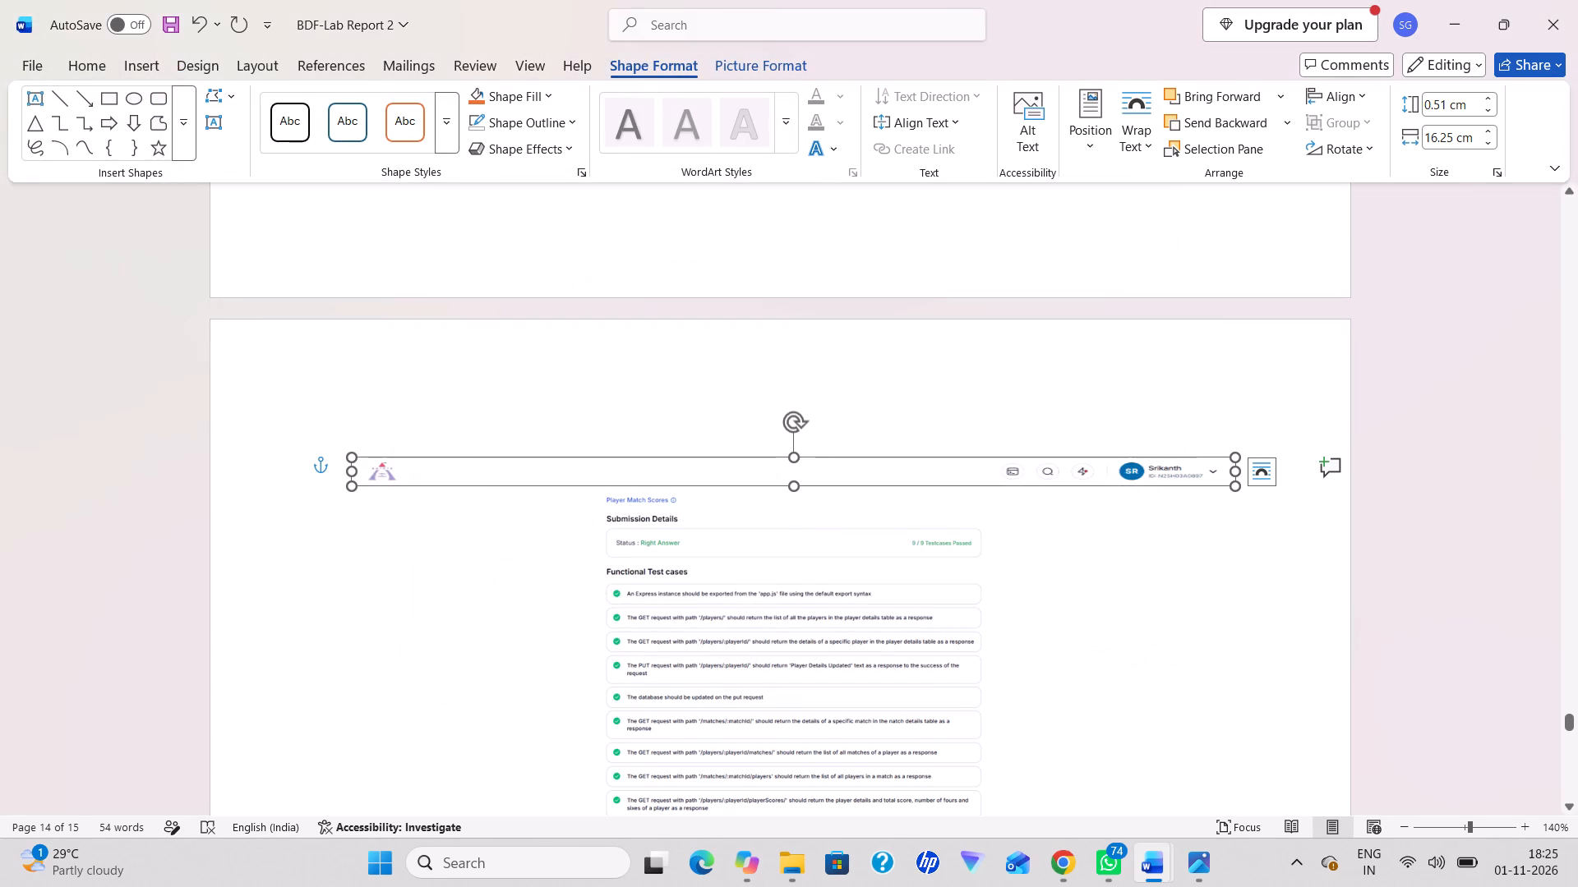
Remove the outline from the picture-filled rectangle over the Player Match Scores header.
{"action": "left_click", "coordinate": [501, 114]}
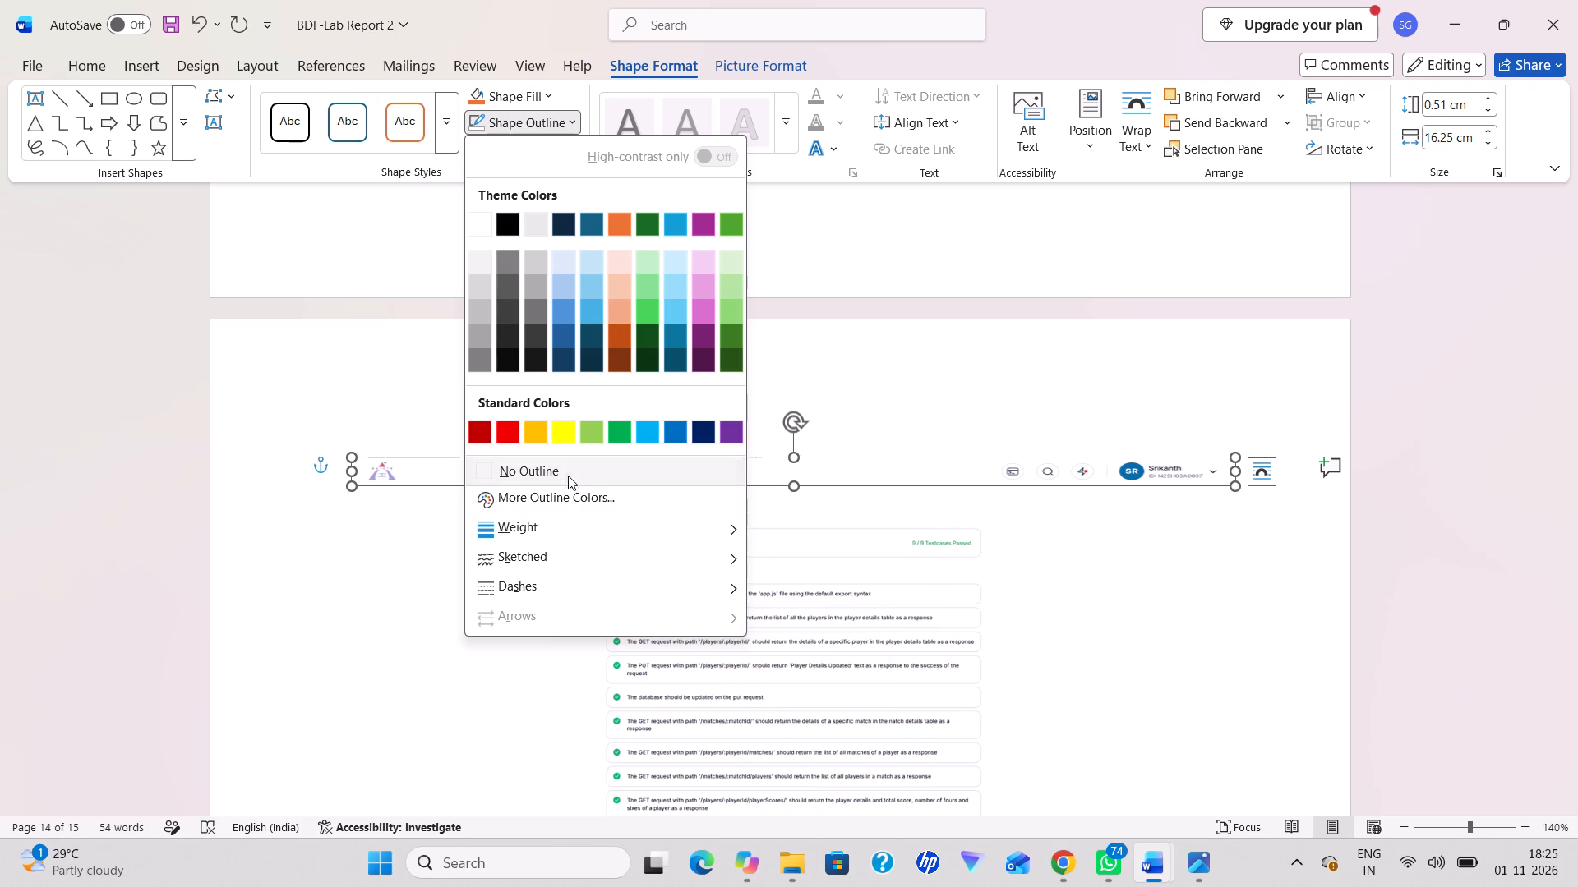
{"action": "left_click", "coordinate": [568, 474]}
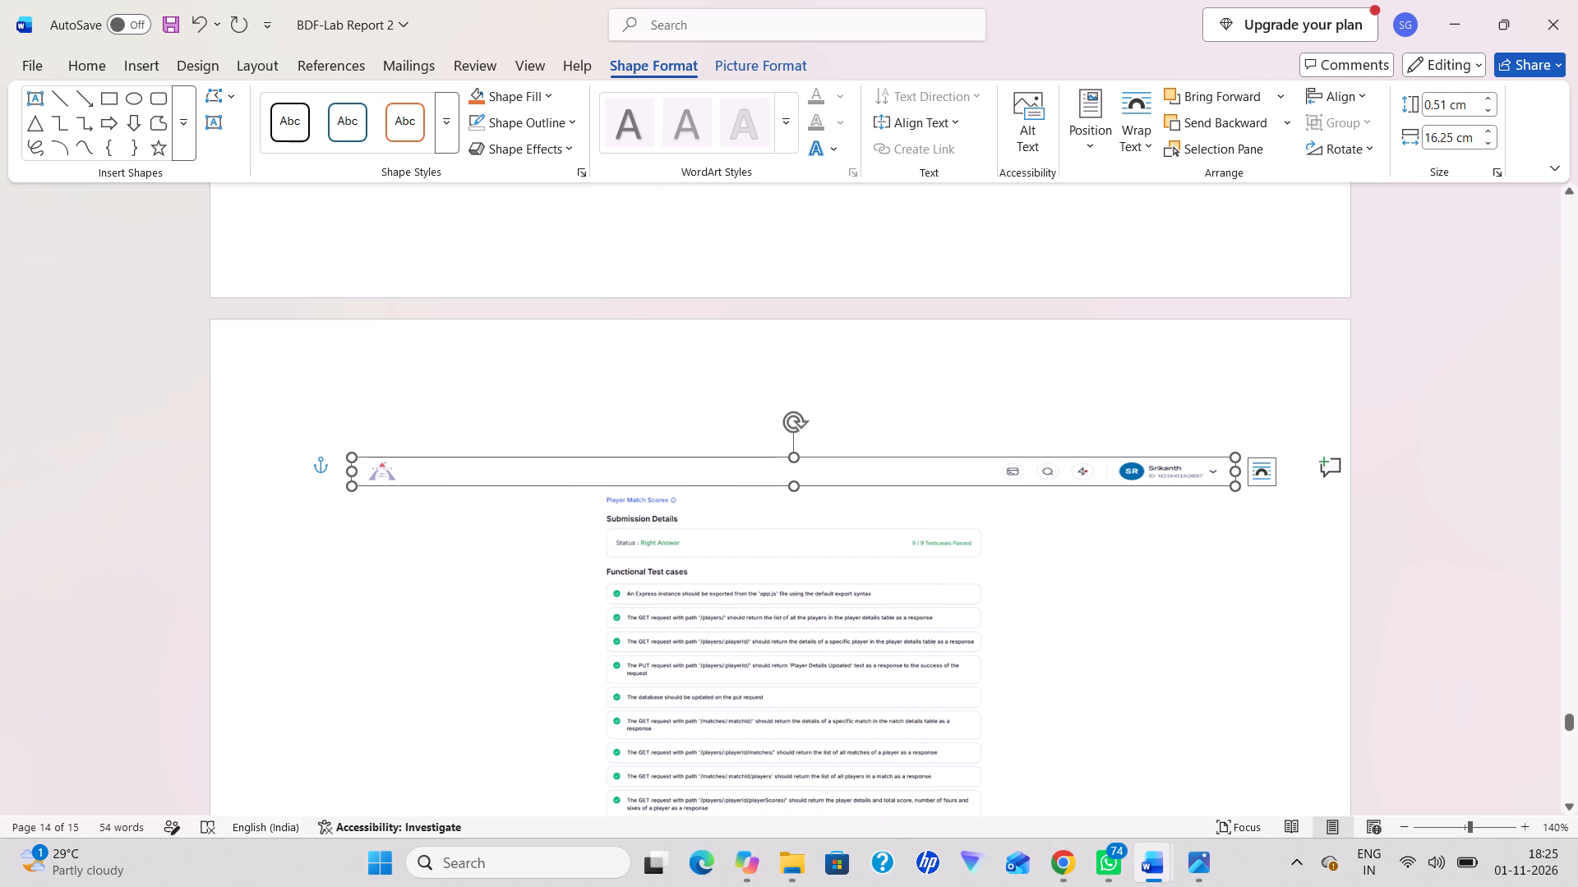
Delete the picture-filled rectangle covering the Player Match Scores header strip.
{"action": "left_click", "coordinate": [493, 478]}
{"action": "key", "text": "BackSpace"}
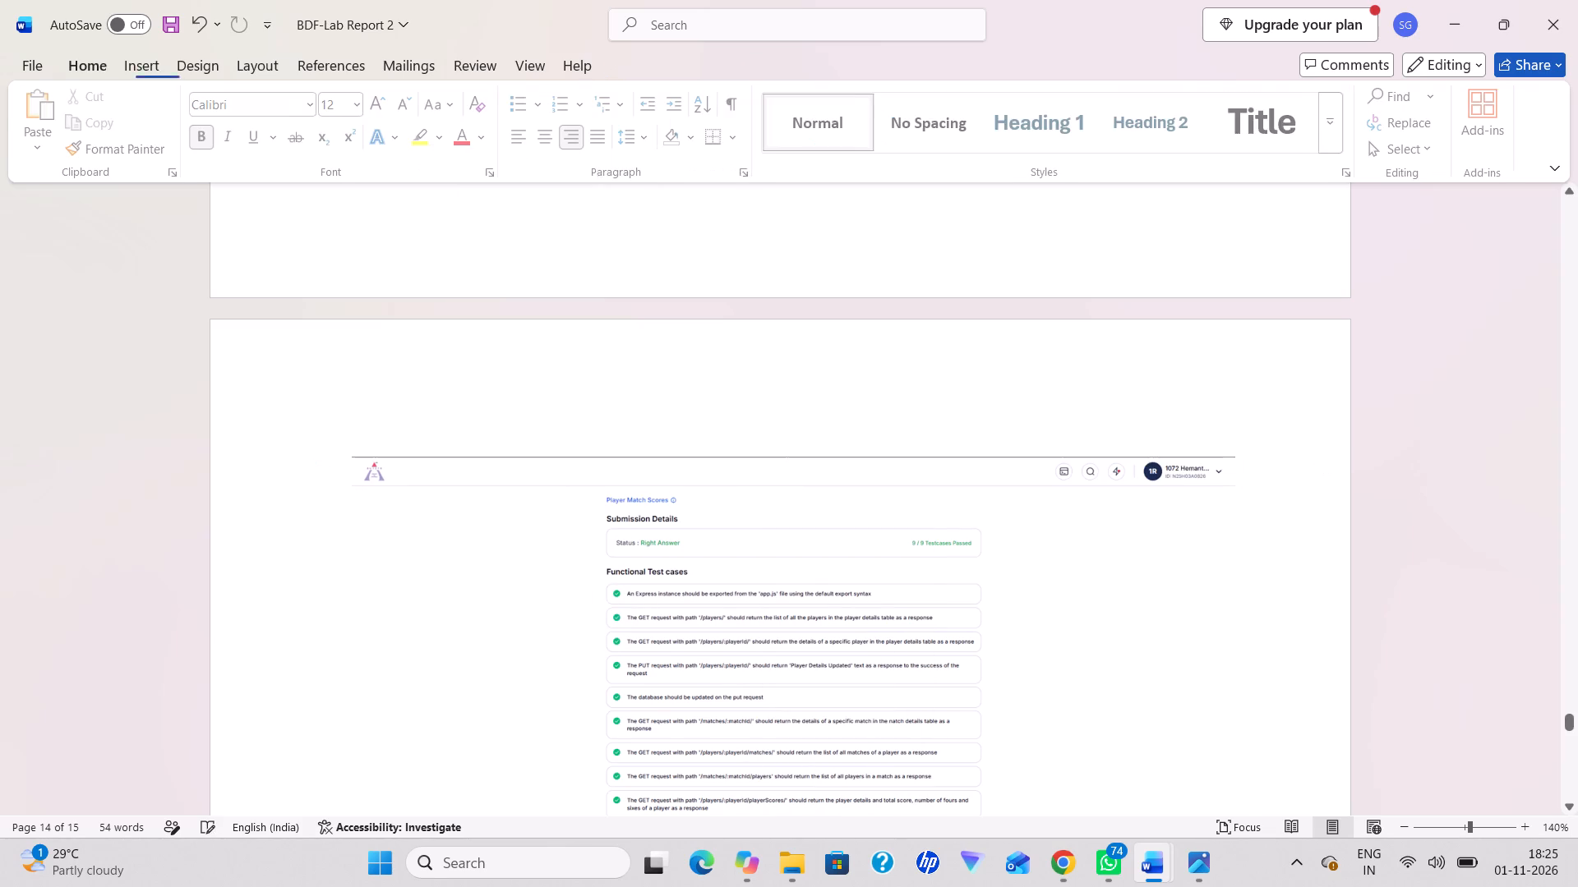
Draw a rectangle about 16.31 cm by 0.51 cm over the header strip of the Player Match Scores output picture.
{"action": "scroll", "coordinate": [479, 442], "scroll_direction": "down", "scroll_amount": 1}
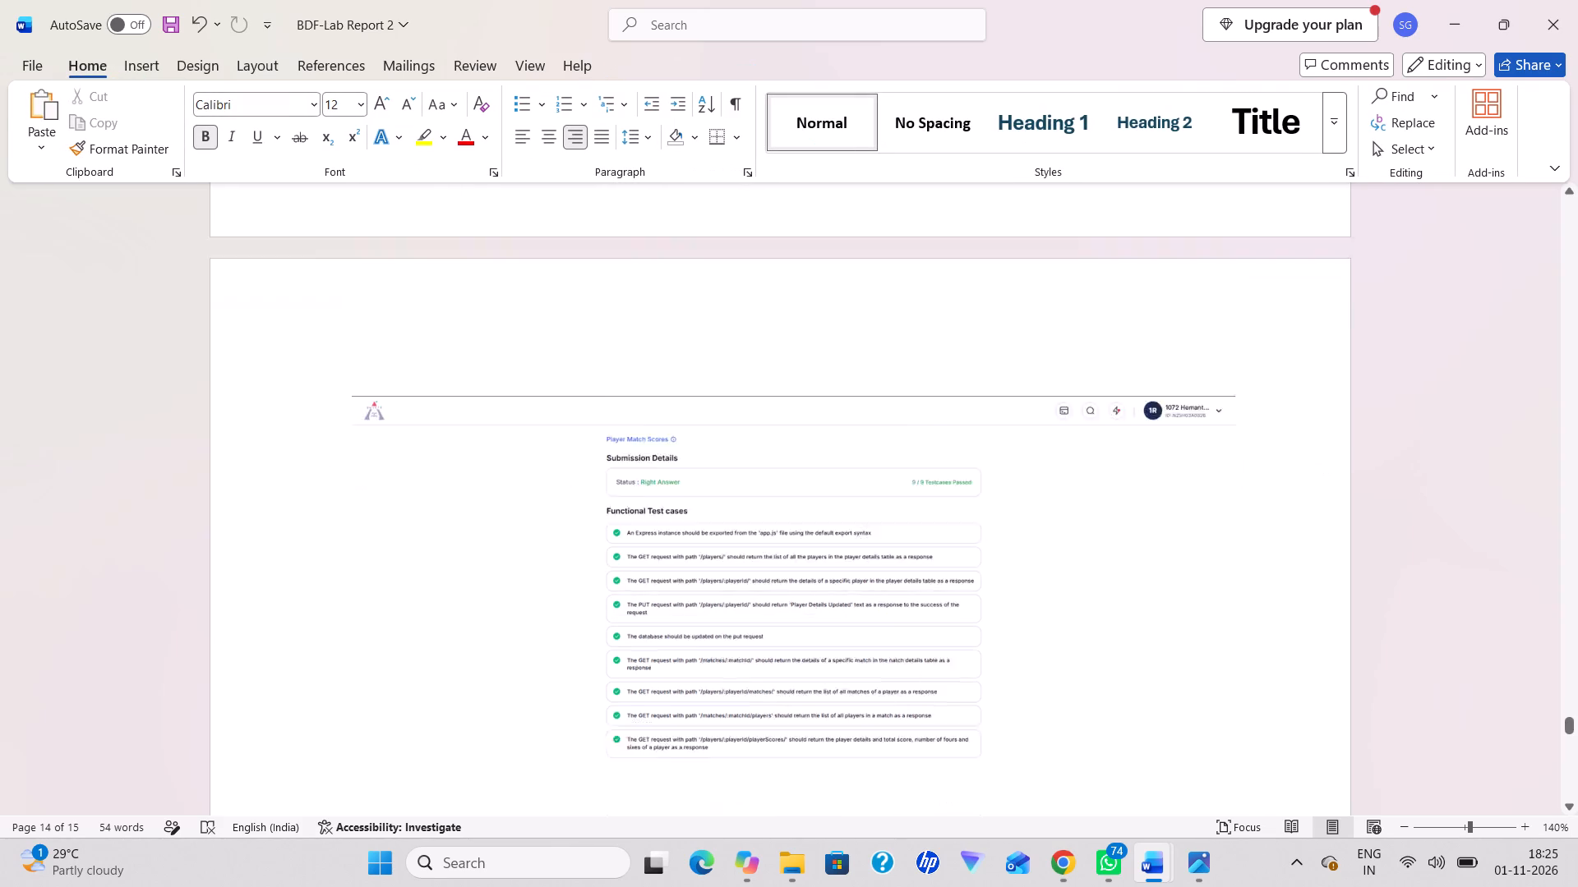
{"action": "scroll", "coordinate": [479, 442], "scroll_direction": "down", "scroll_amount": 1}
{"action": "scroll", "coordinate": [464, 306], "scroll_direction": "up", "scroll_amount": 1}
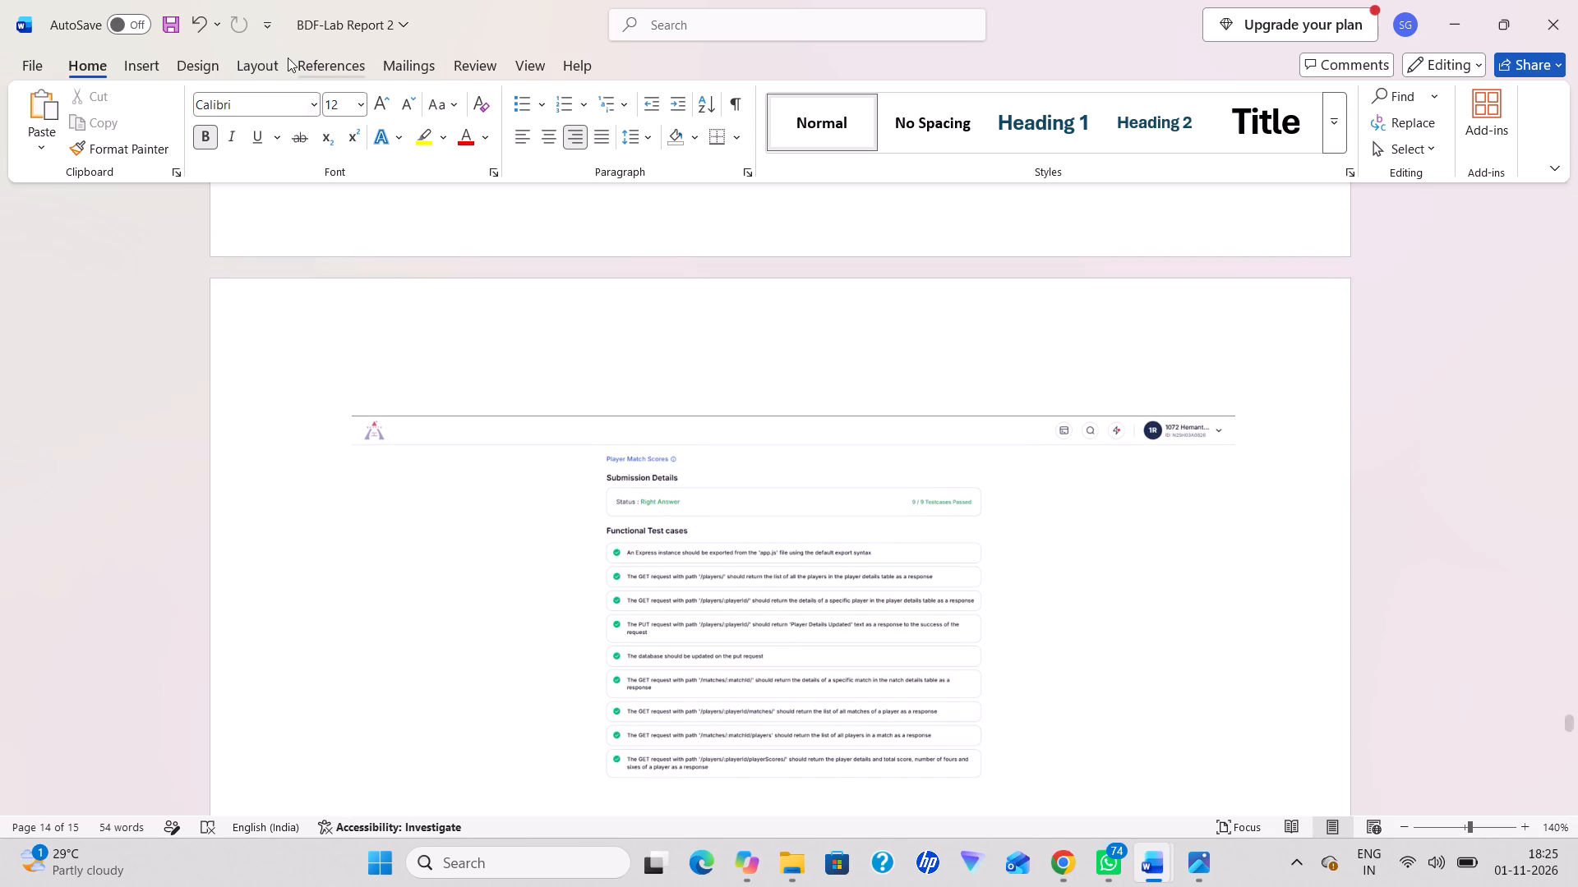
{"action": "left_click", "coordinate": [163, 62]}
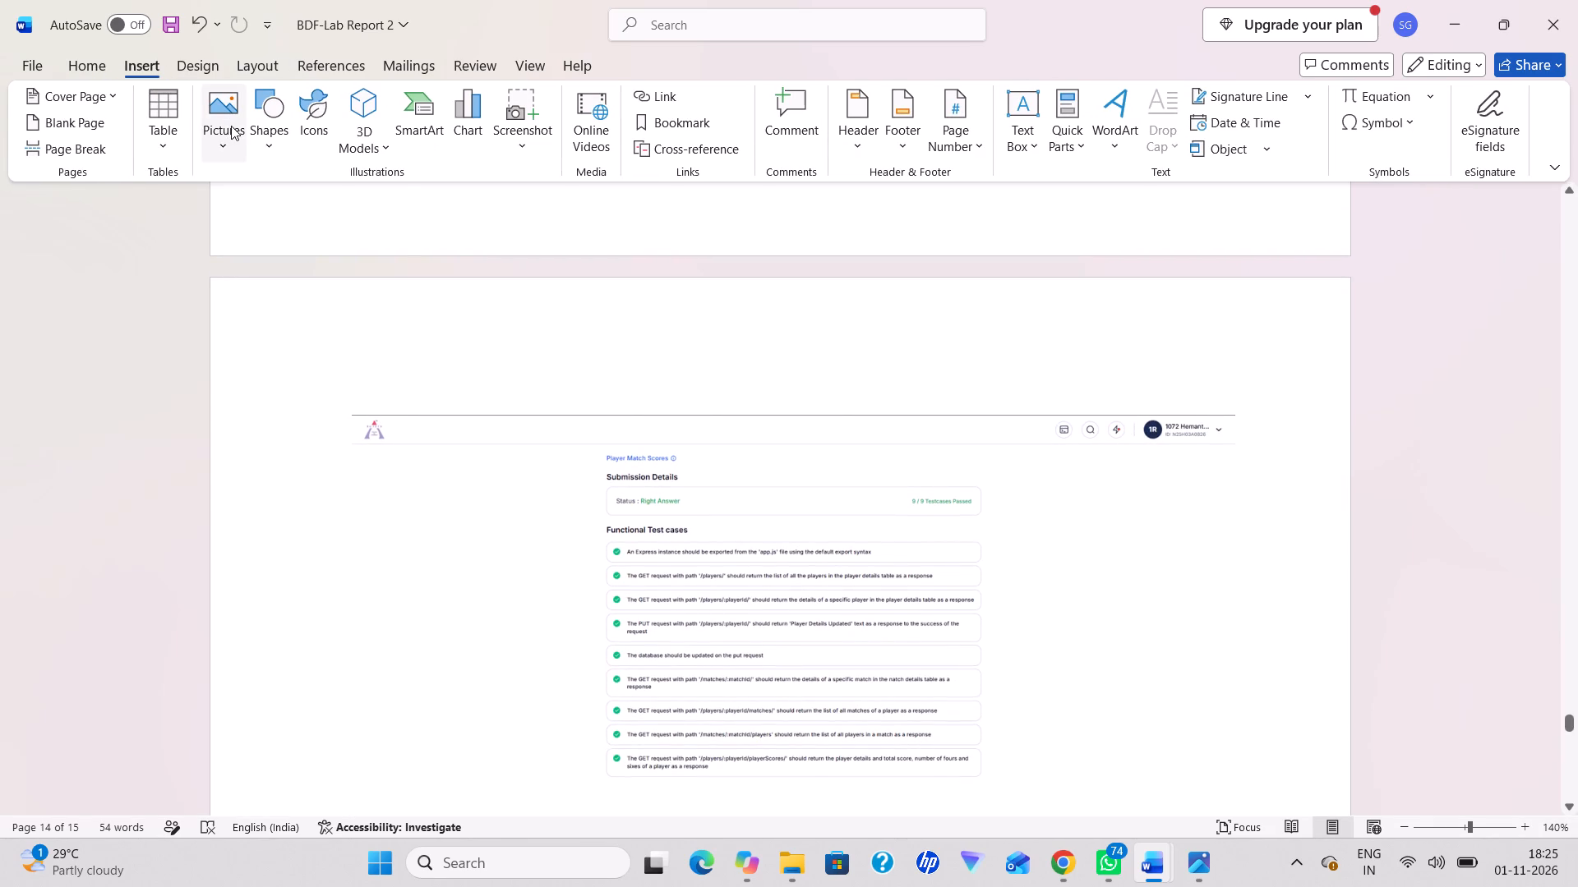
{"action": "left_click", "coordinate": [270, 126]}
{"action": "left_click", "coordinate": [339, 203]}
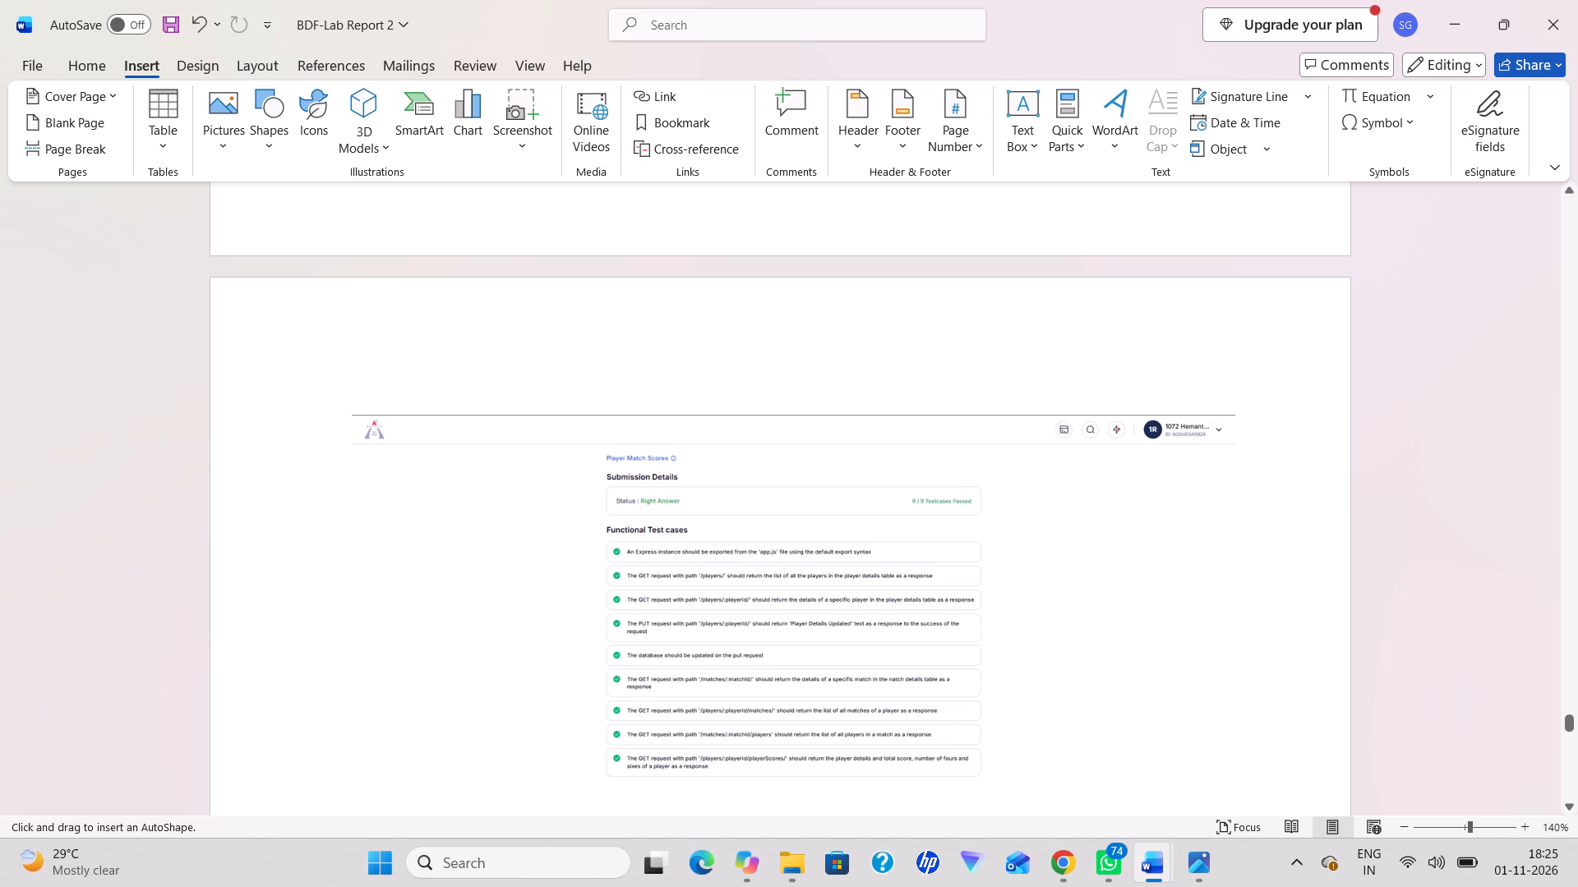
{"action": "left_click_drag", "start_coordinate": [349, 415], "coordinate": [455, 439]}
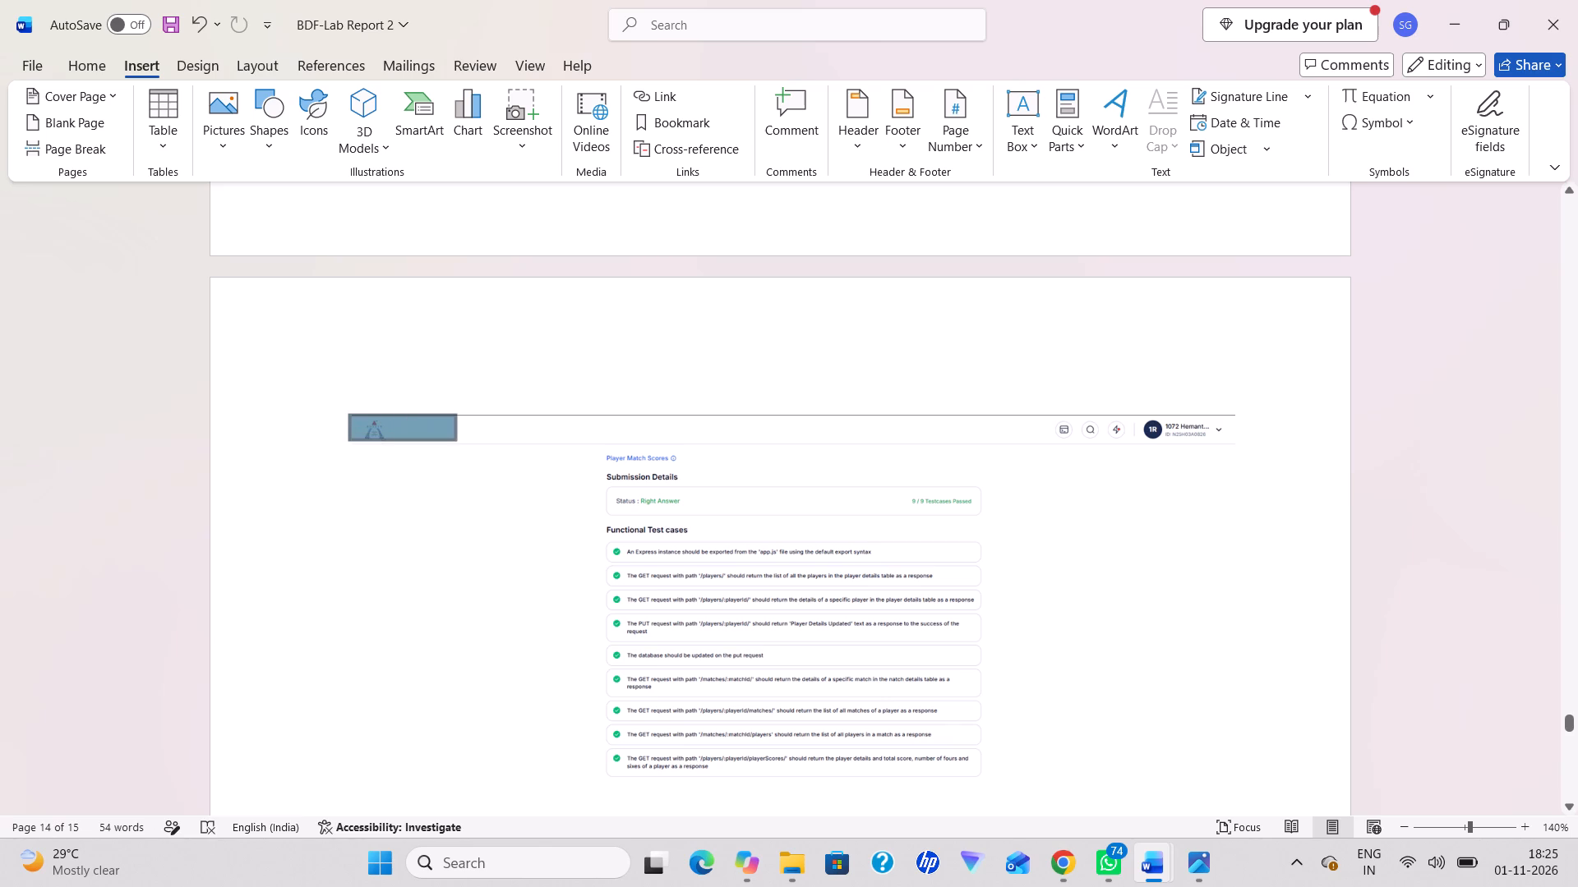
{"action": "left_click_drag", "start_coordinate": [455, 439], "coordinate": [1235, 440]}
{"action": "scroll", "coordinate": [463, 440], "scroll_direction": "right", "scroll_amount": 2}
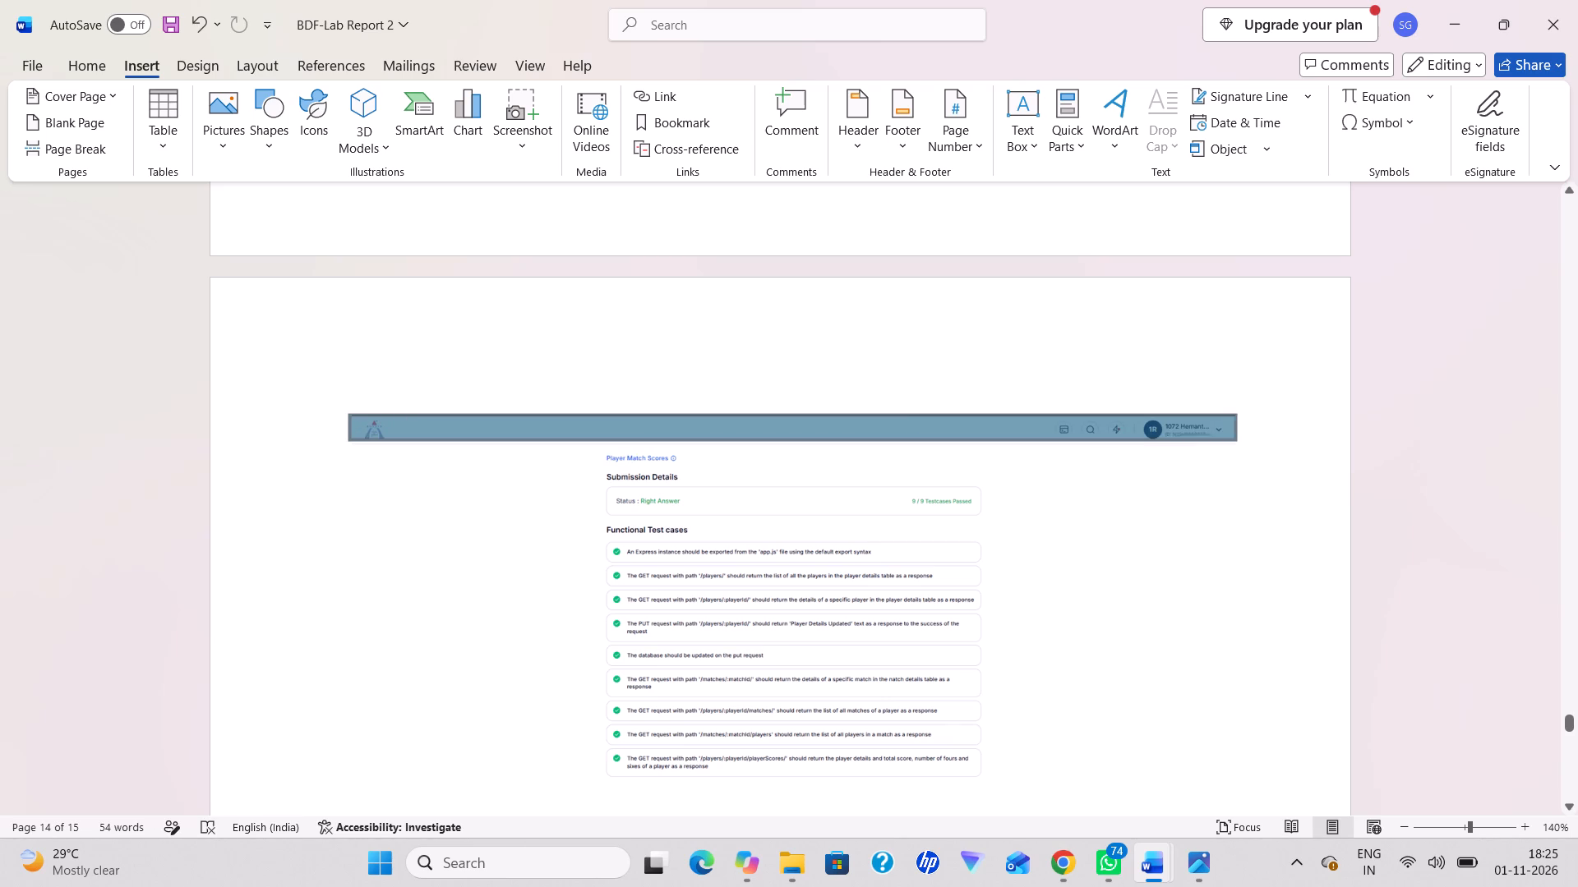
{"action": "left_click_drag", "start_coordinate": [1235, 440], "coordinate": [1235, 443]}
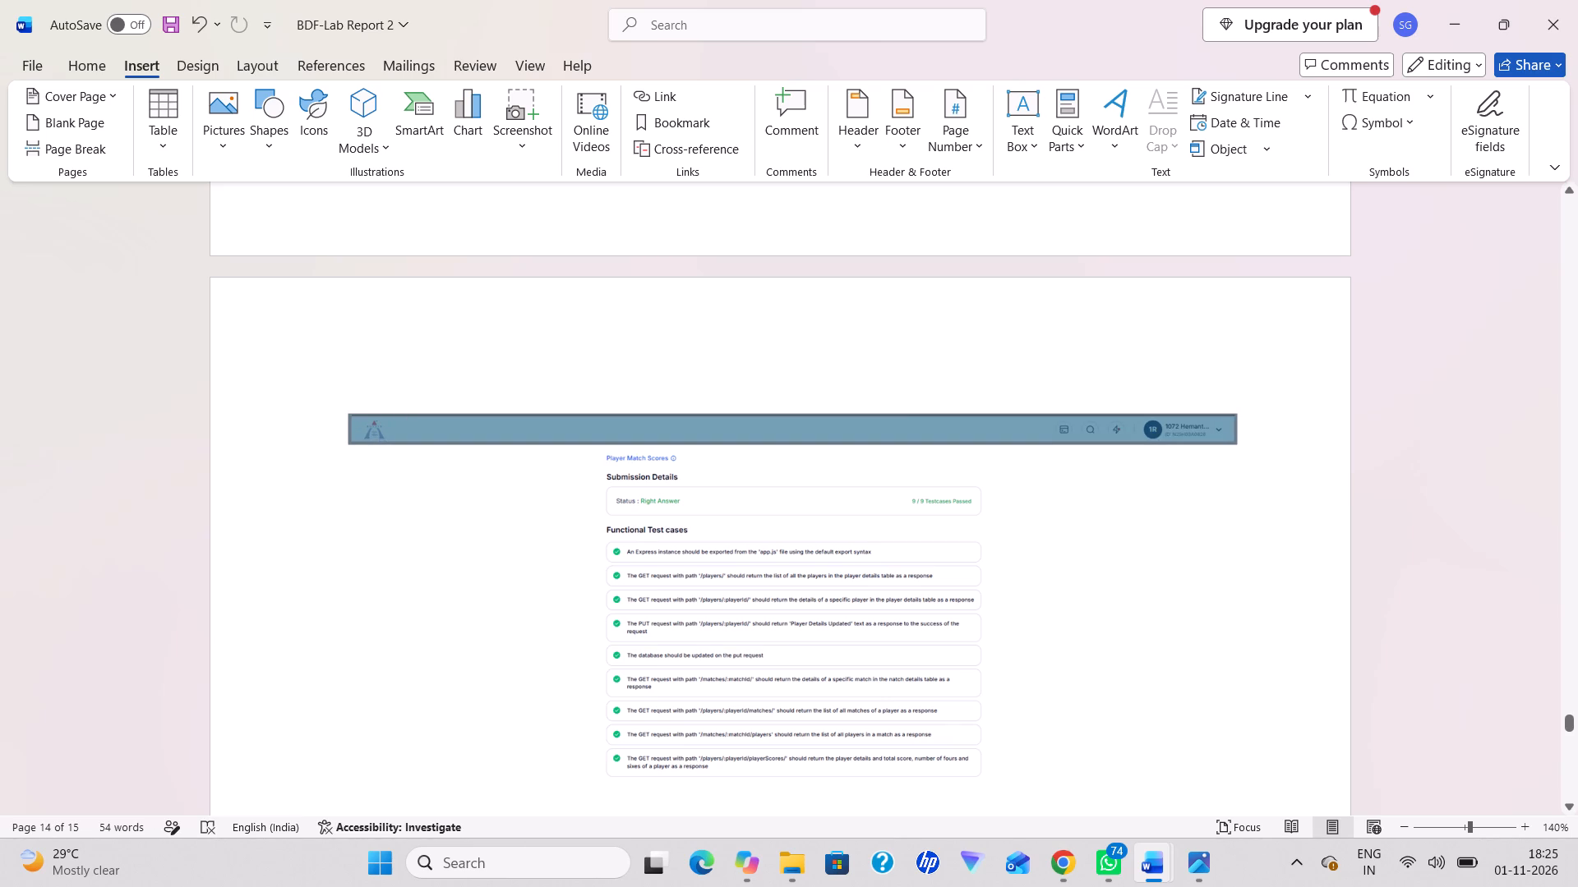
{"action": "left_click_drag", "start_coordinate": [1235, 443], "coordinate": [1236, 443]}
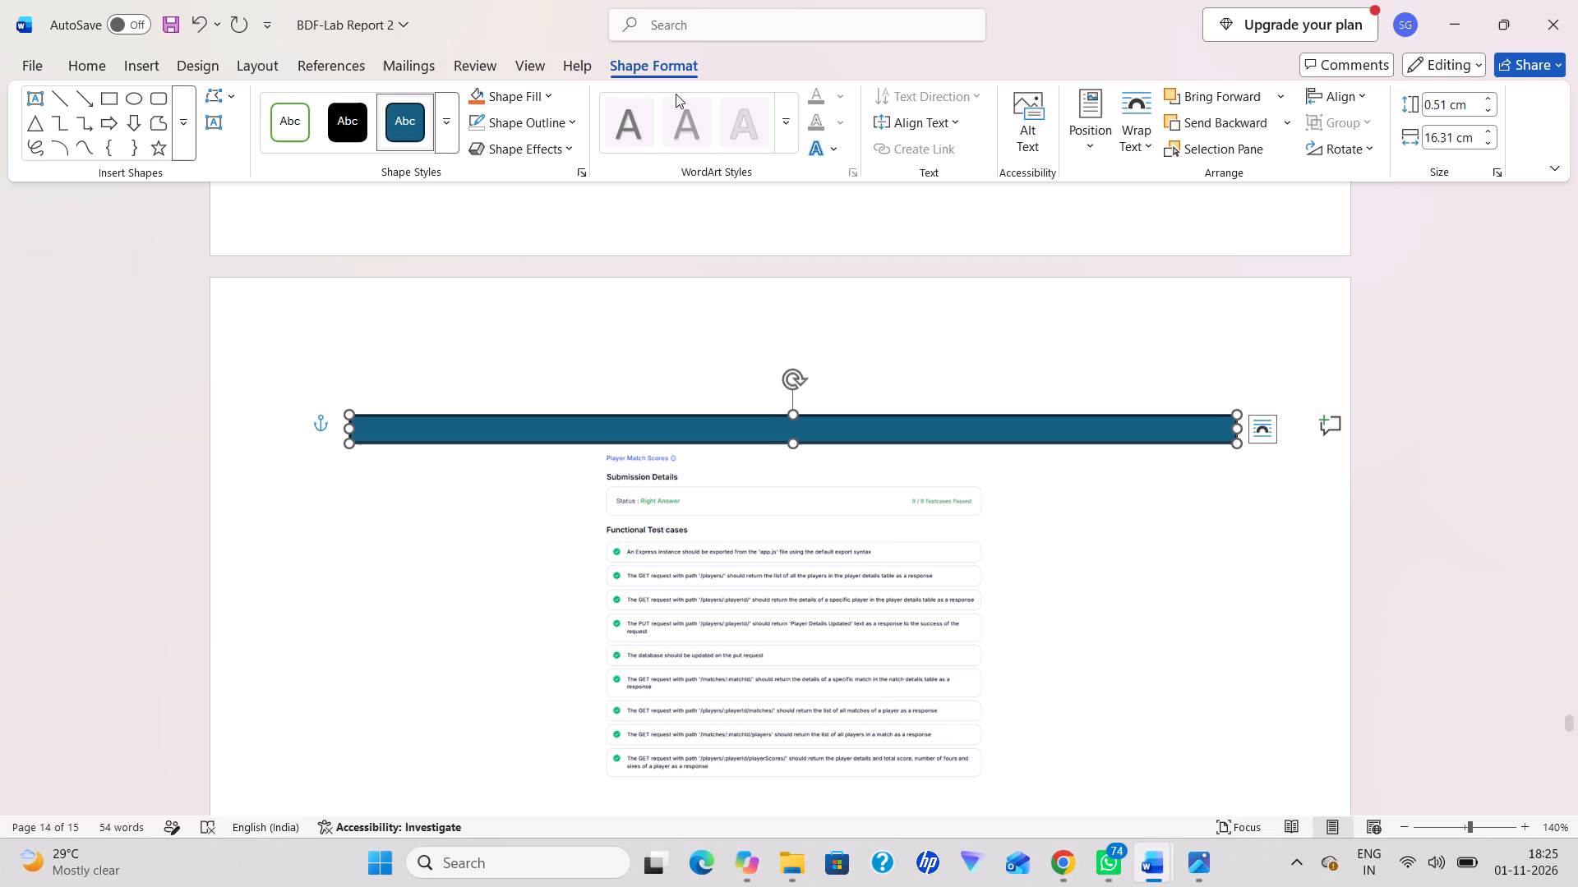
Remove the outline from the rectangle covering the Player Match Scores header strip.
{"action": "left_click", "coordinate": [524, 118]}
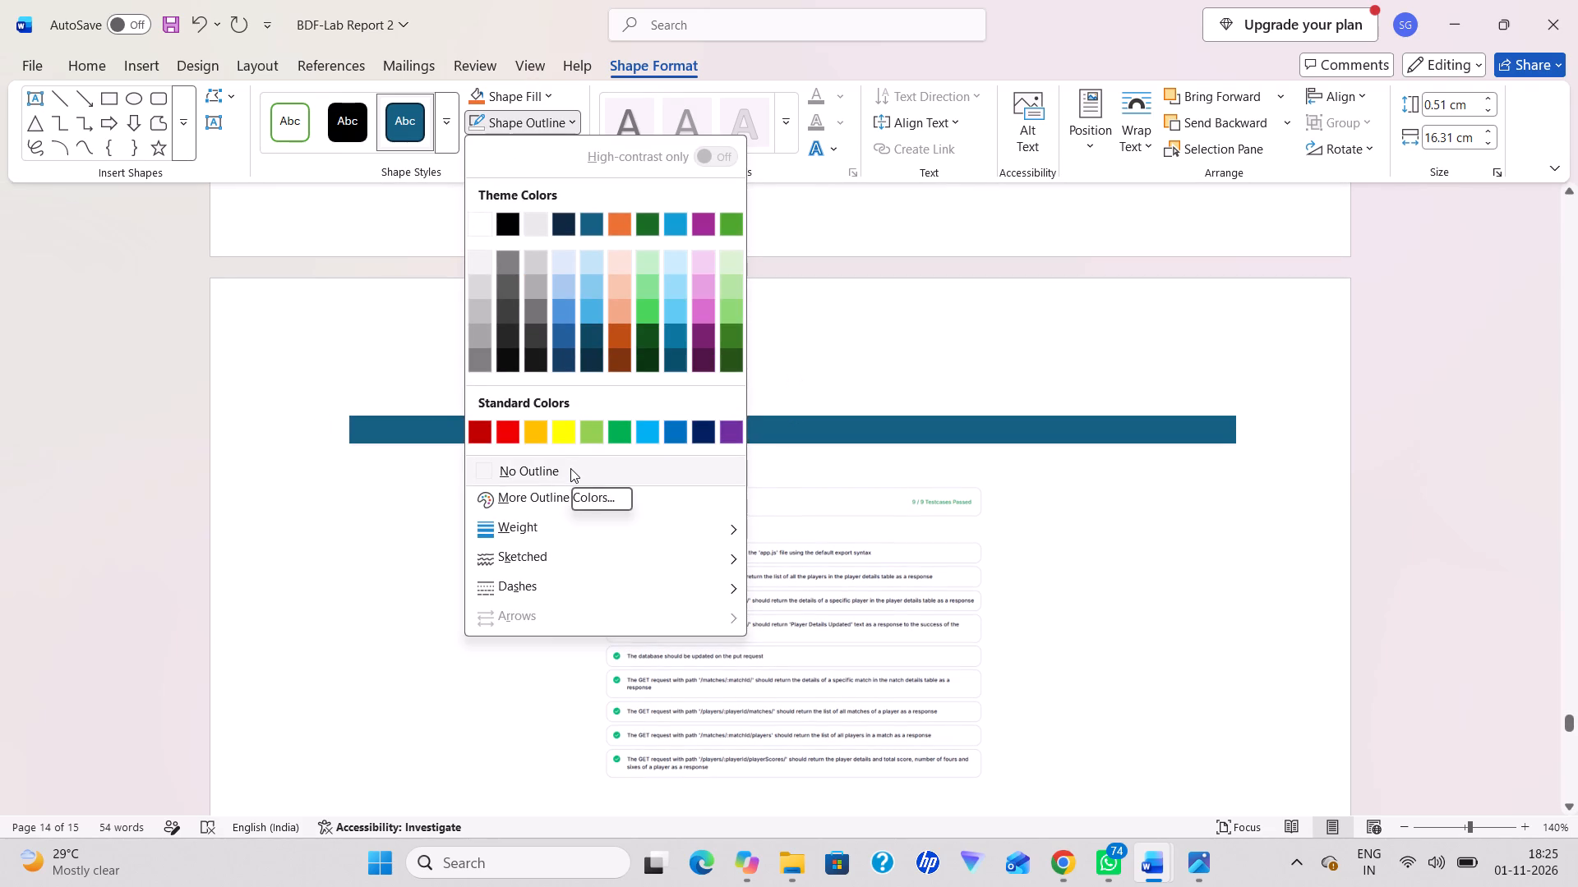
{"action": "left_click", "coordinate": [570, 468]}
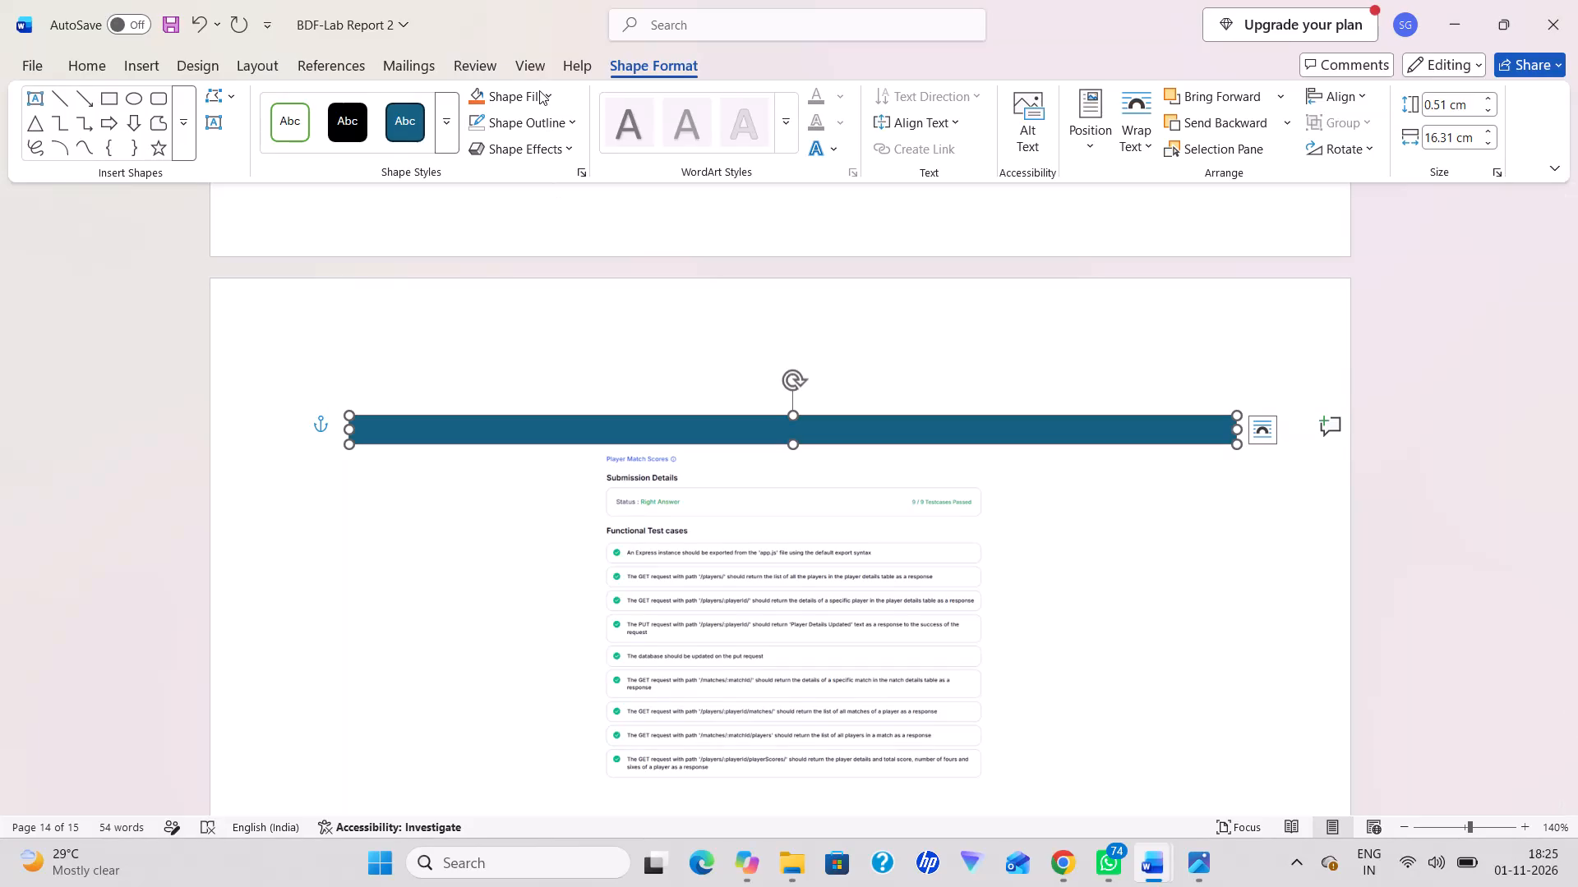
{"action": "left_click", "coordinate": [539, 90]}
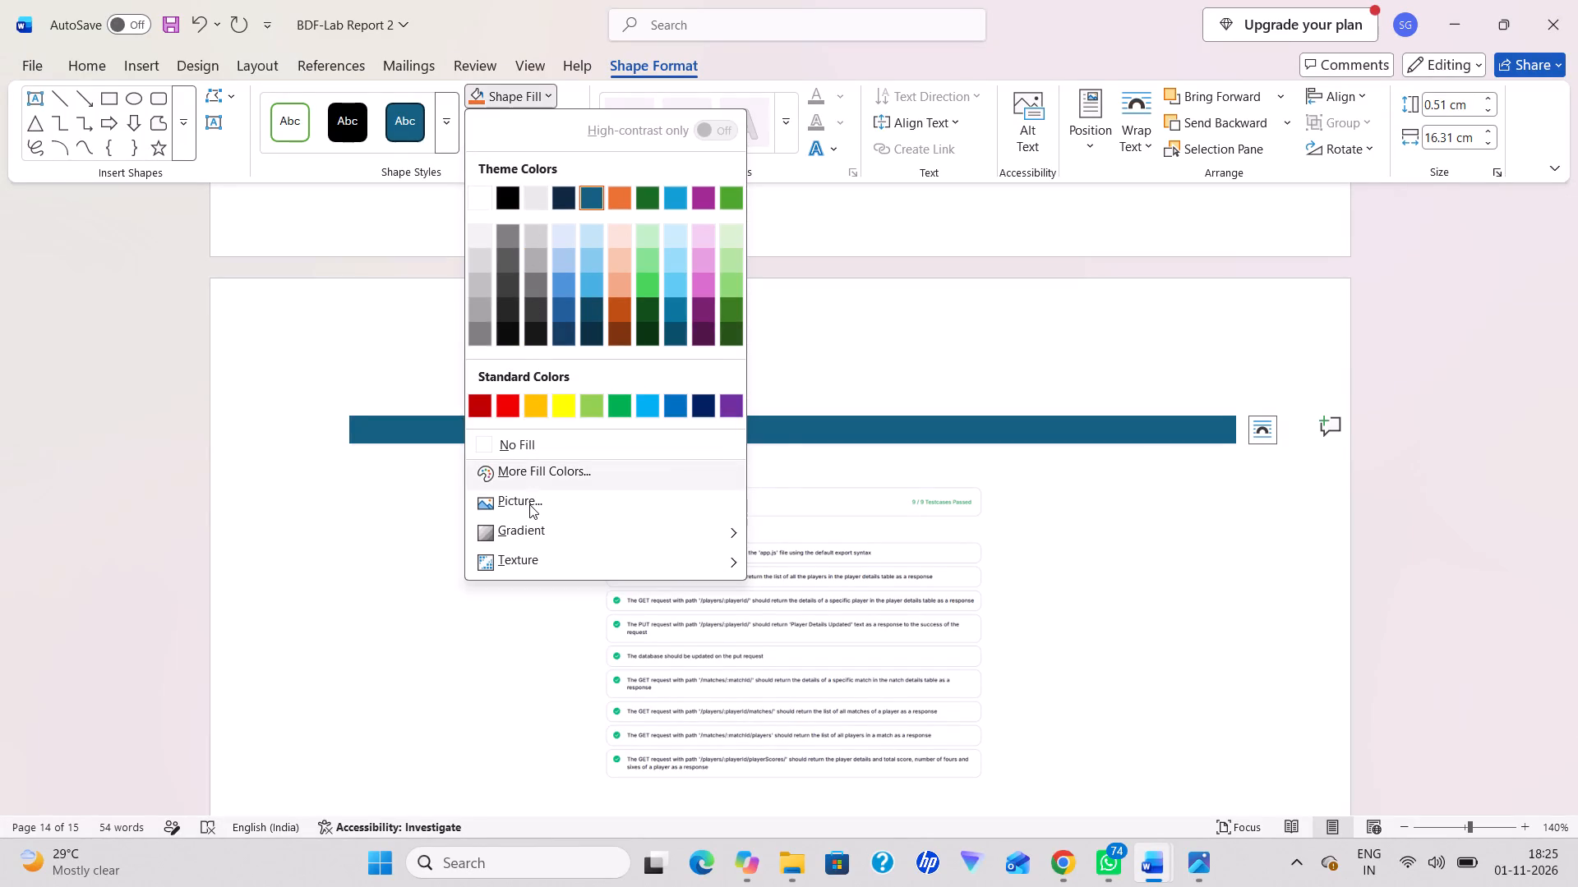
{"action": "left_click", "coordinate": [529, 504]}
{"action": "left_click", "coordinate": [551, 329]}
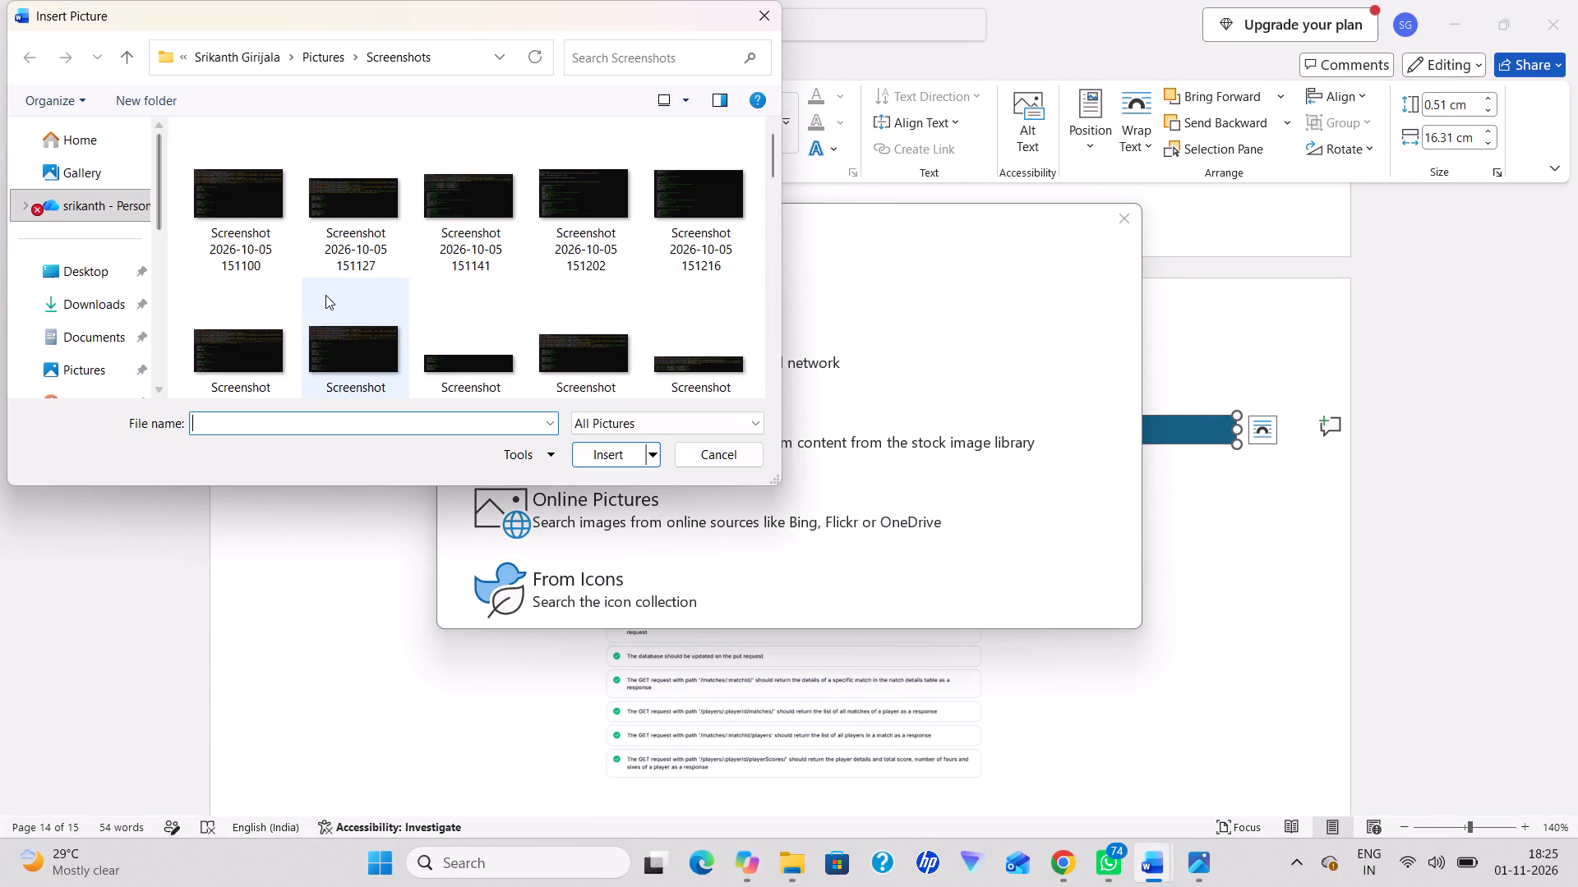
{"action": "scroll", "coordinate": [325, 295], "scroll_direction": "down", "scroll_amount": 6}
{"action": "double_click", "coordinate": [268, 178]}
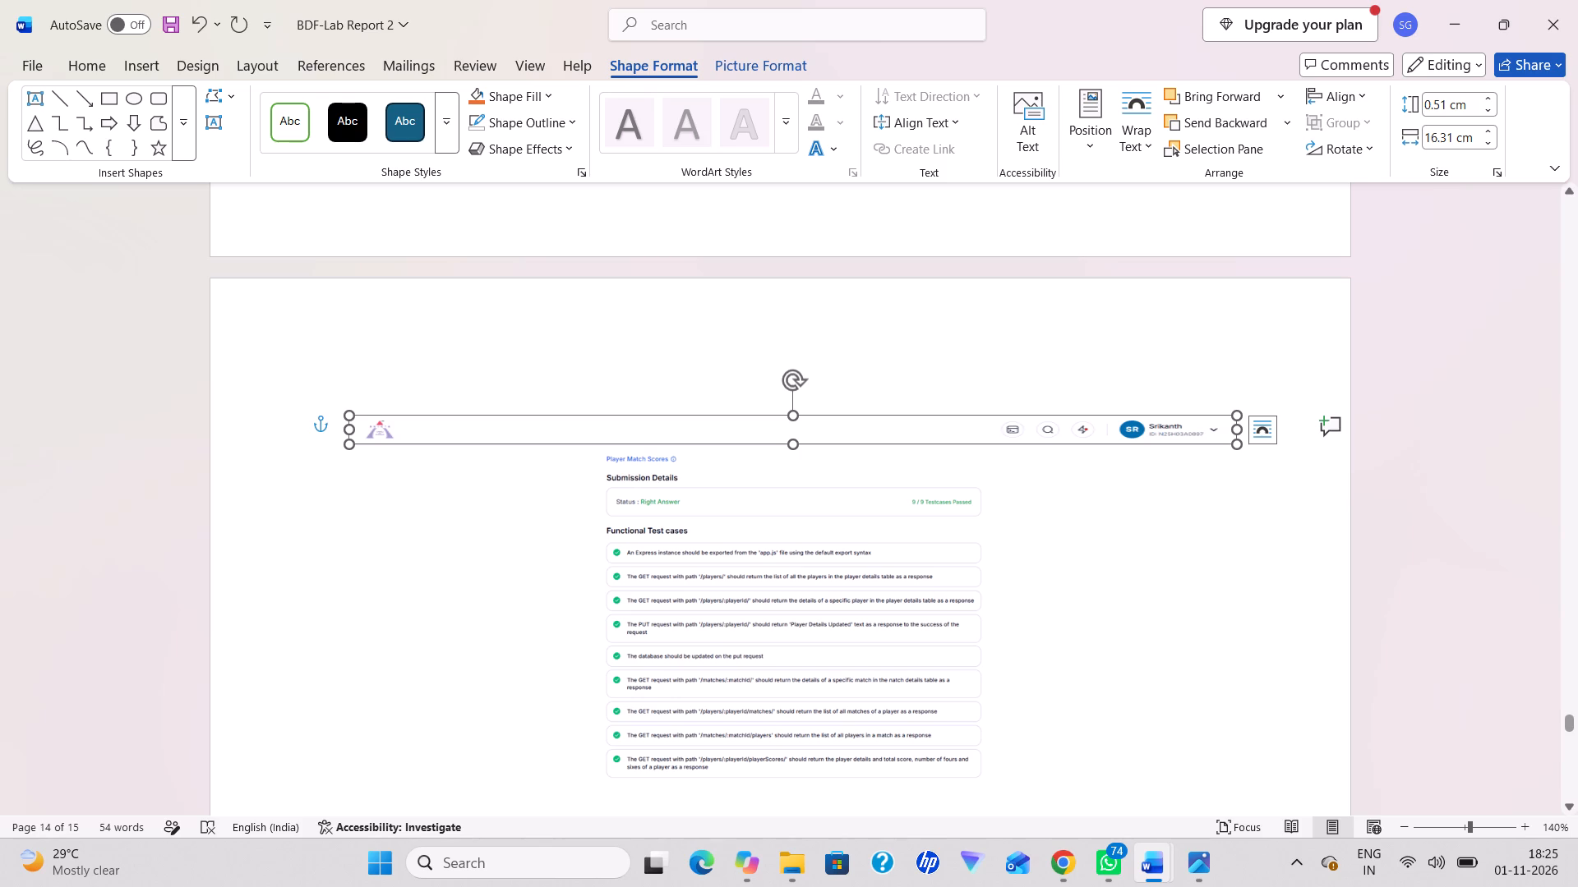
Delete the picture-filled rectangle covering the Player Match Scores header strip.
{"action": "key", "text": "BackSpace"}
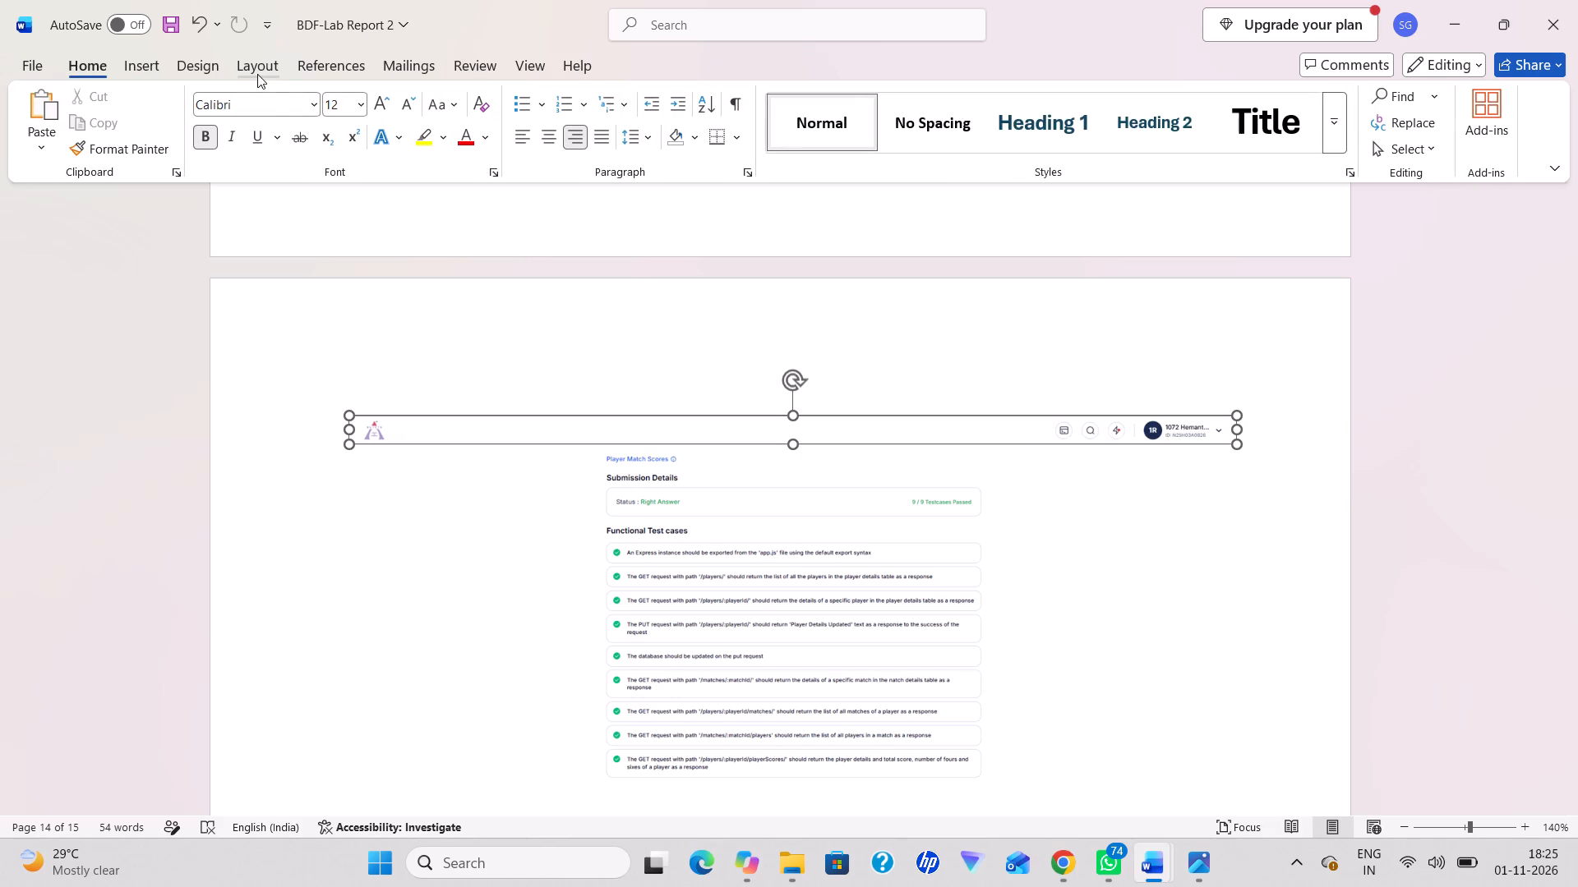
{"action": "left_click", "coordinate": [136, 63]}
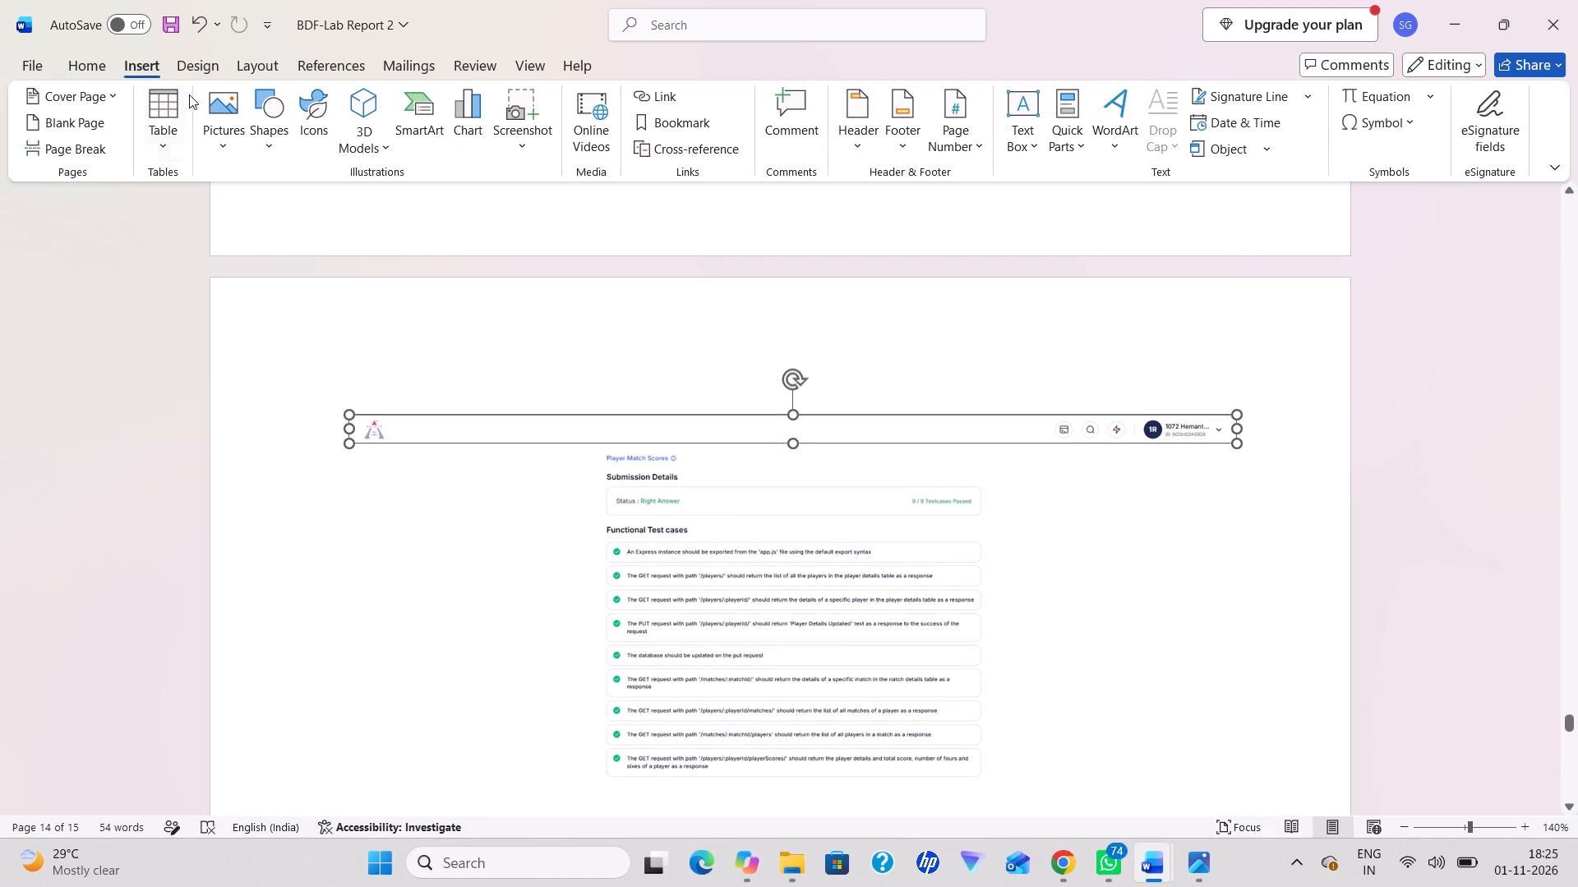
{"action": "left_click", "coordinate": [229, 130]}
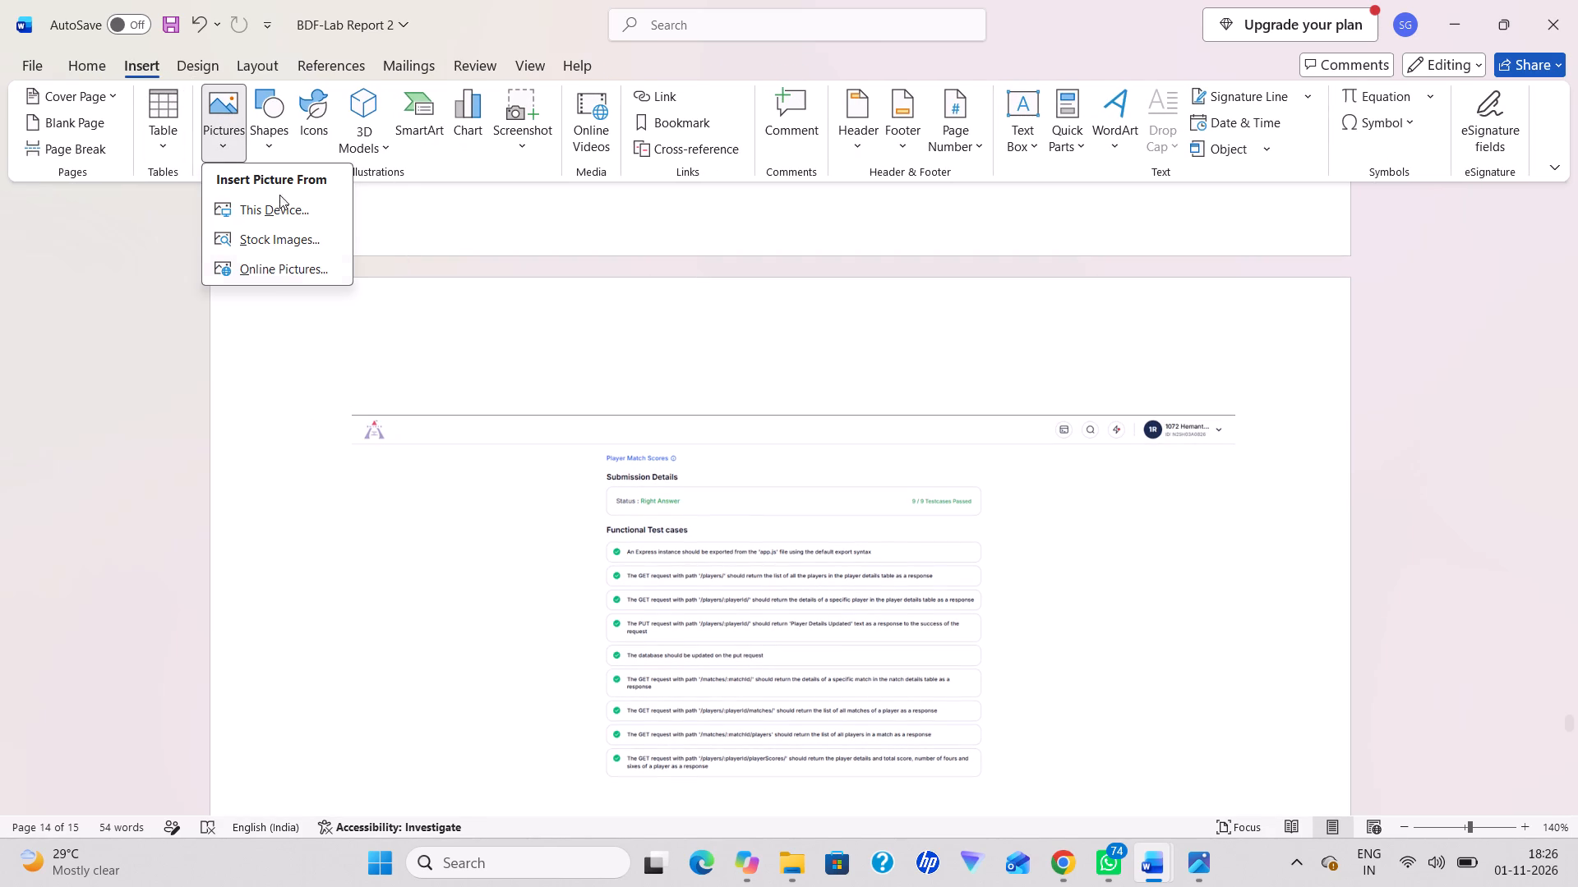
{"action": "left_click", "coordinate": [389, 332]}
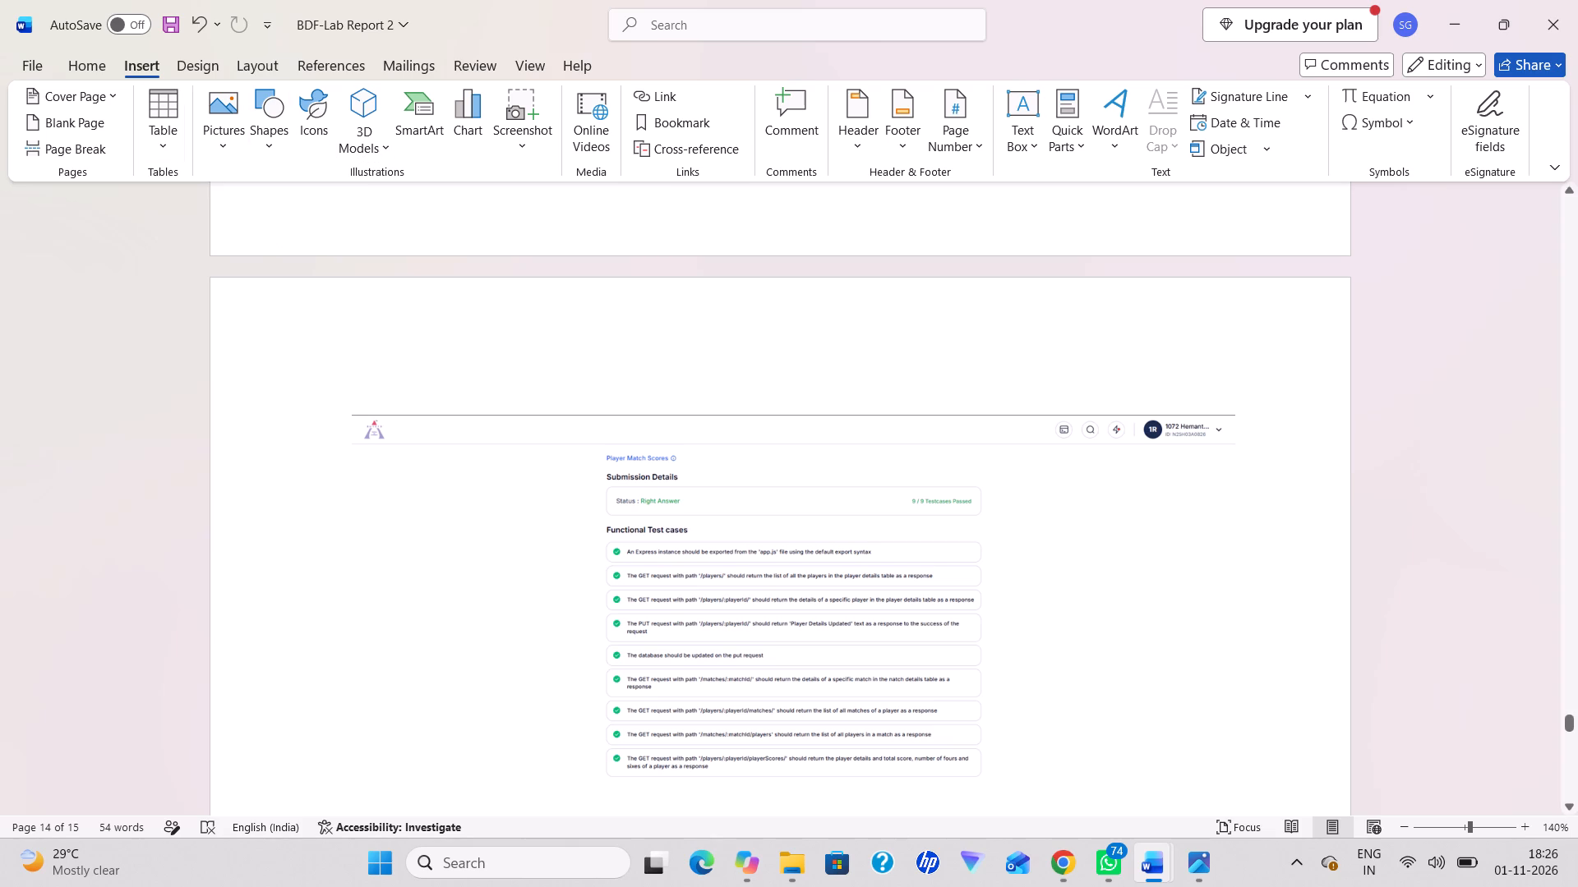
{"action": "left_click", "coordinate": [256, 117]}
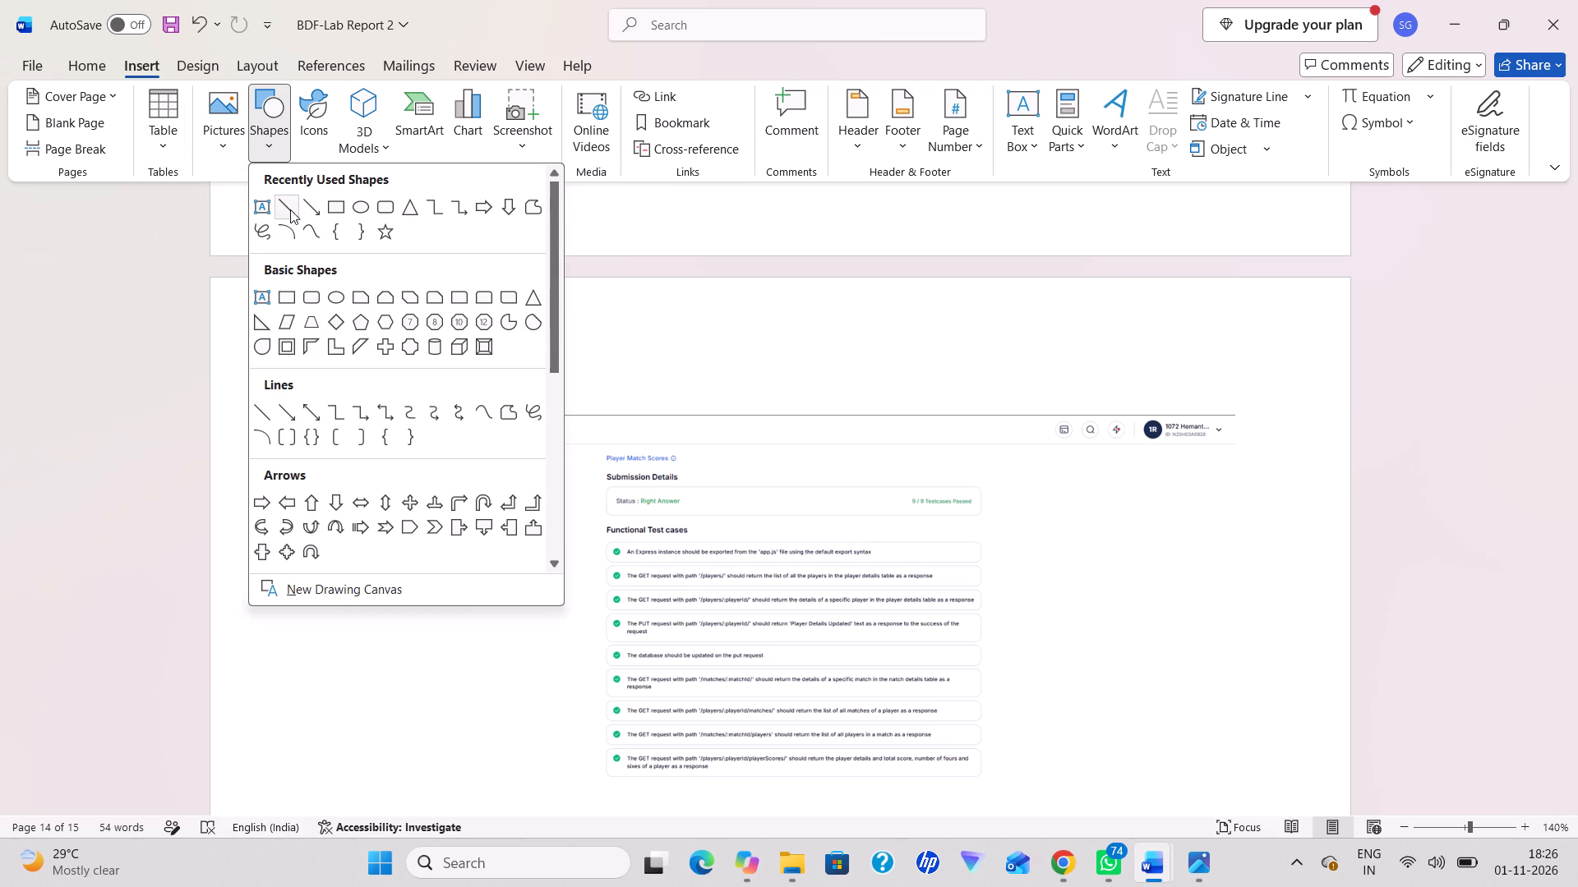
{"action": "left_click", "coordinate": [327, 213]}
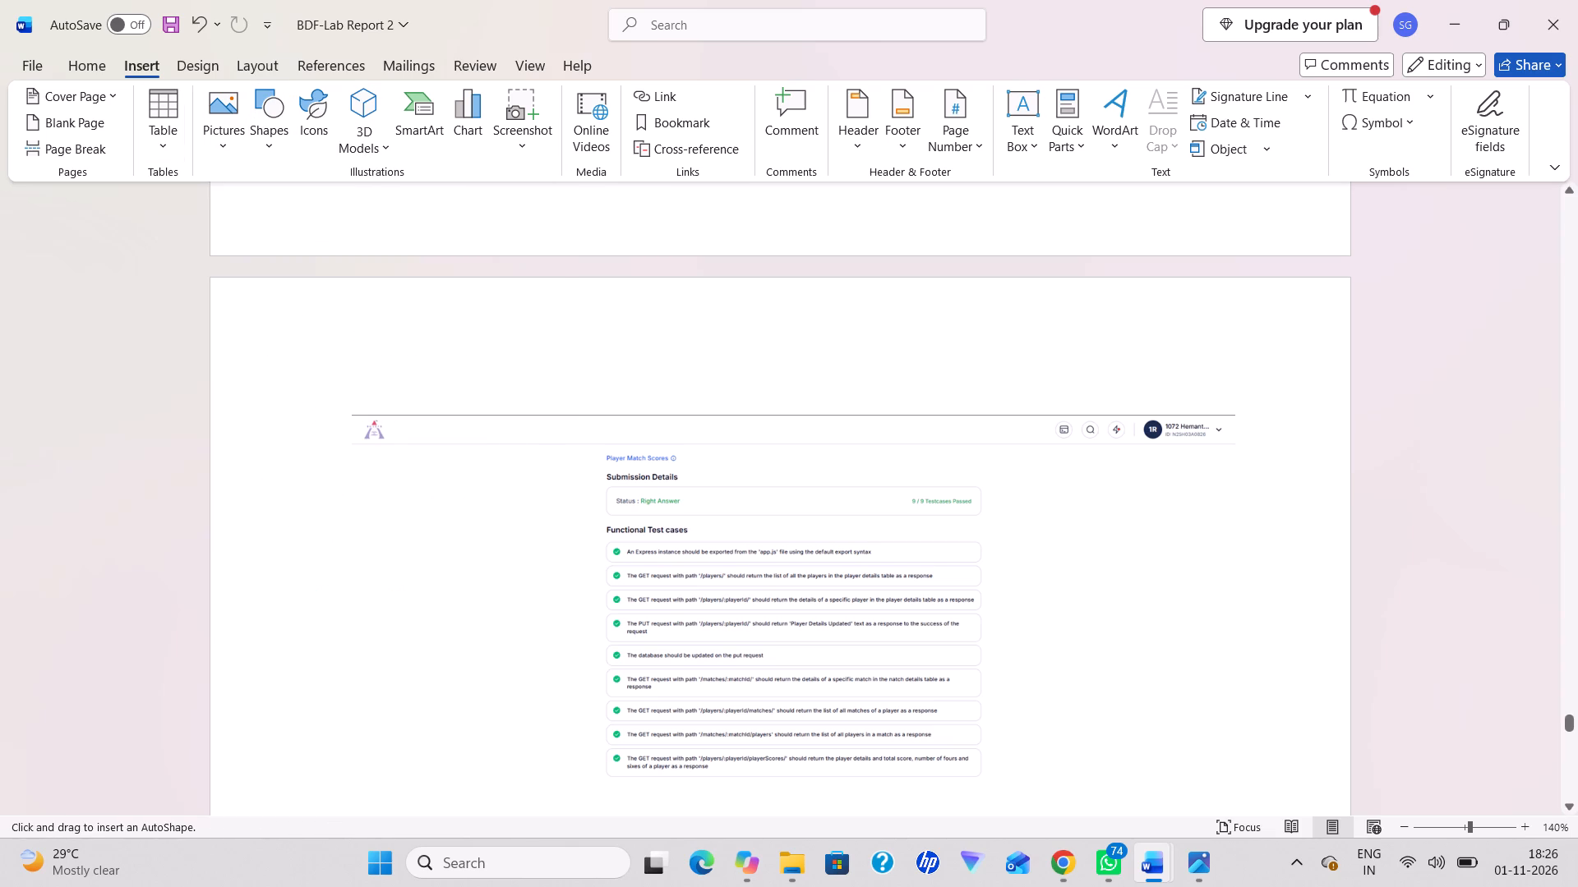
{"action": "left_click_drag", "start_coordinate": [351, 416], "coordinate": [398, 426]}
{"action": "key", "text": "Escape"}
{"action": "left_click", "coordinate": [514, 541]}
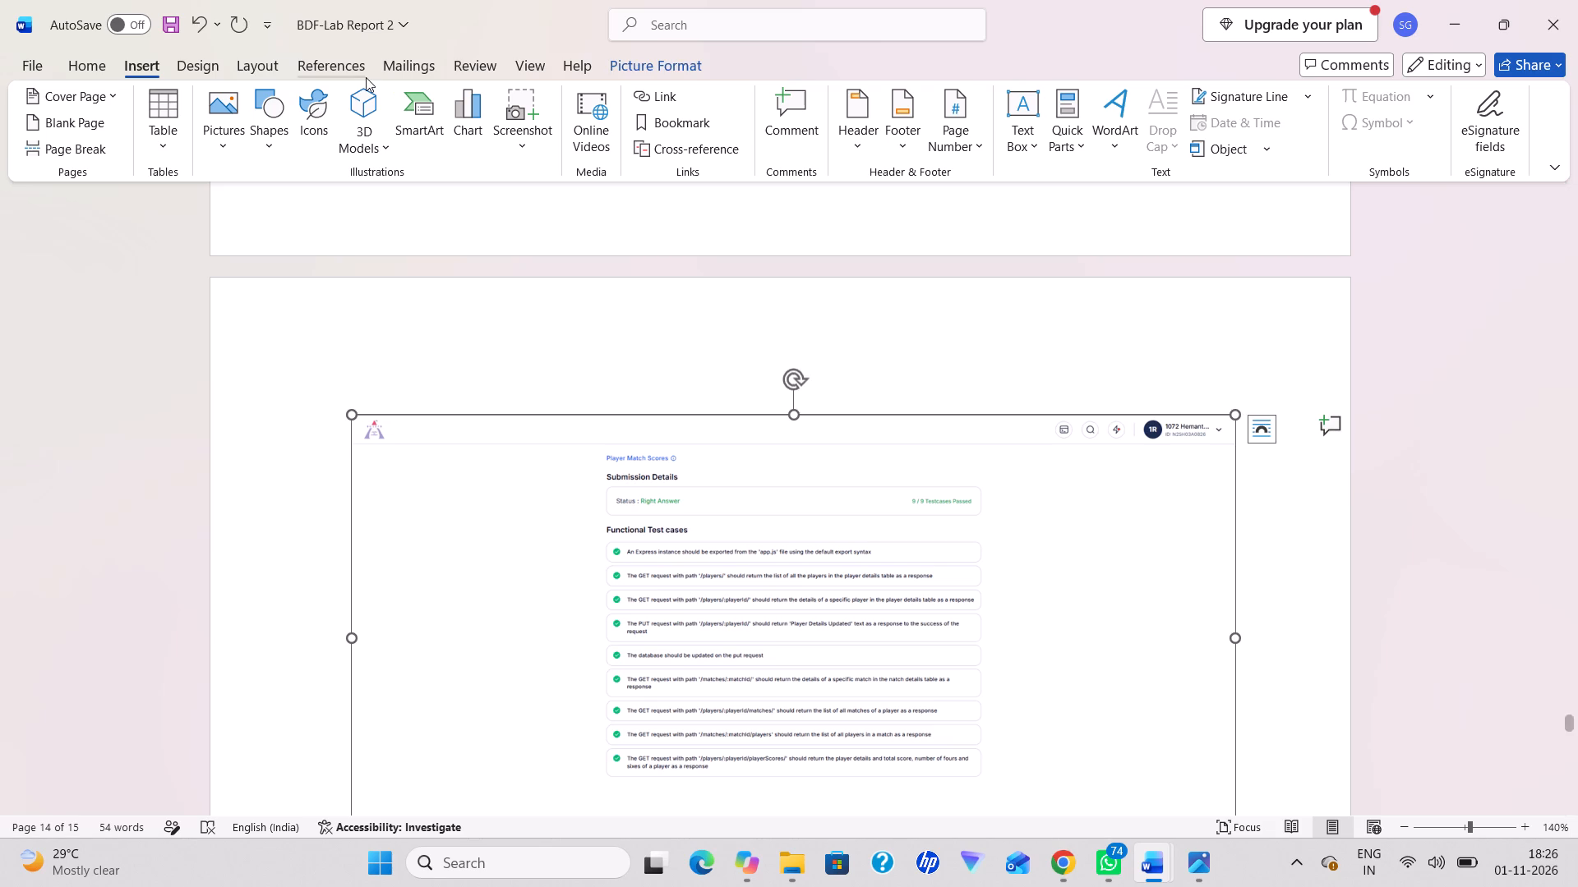
Draw a rectangle about 16.27 cm by 0.54 cm over the header strip of the Player Match Scores output picture.
{"action": "left_click", "coordinate": [288, 99]}
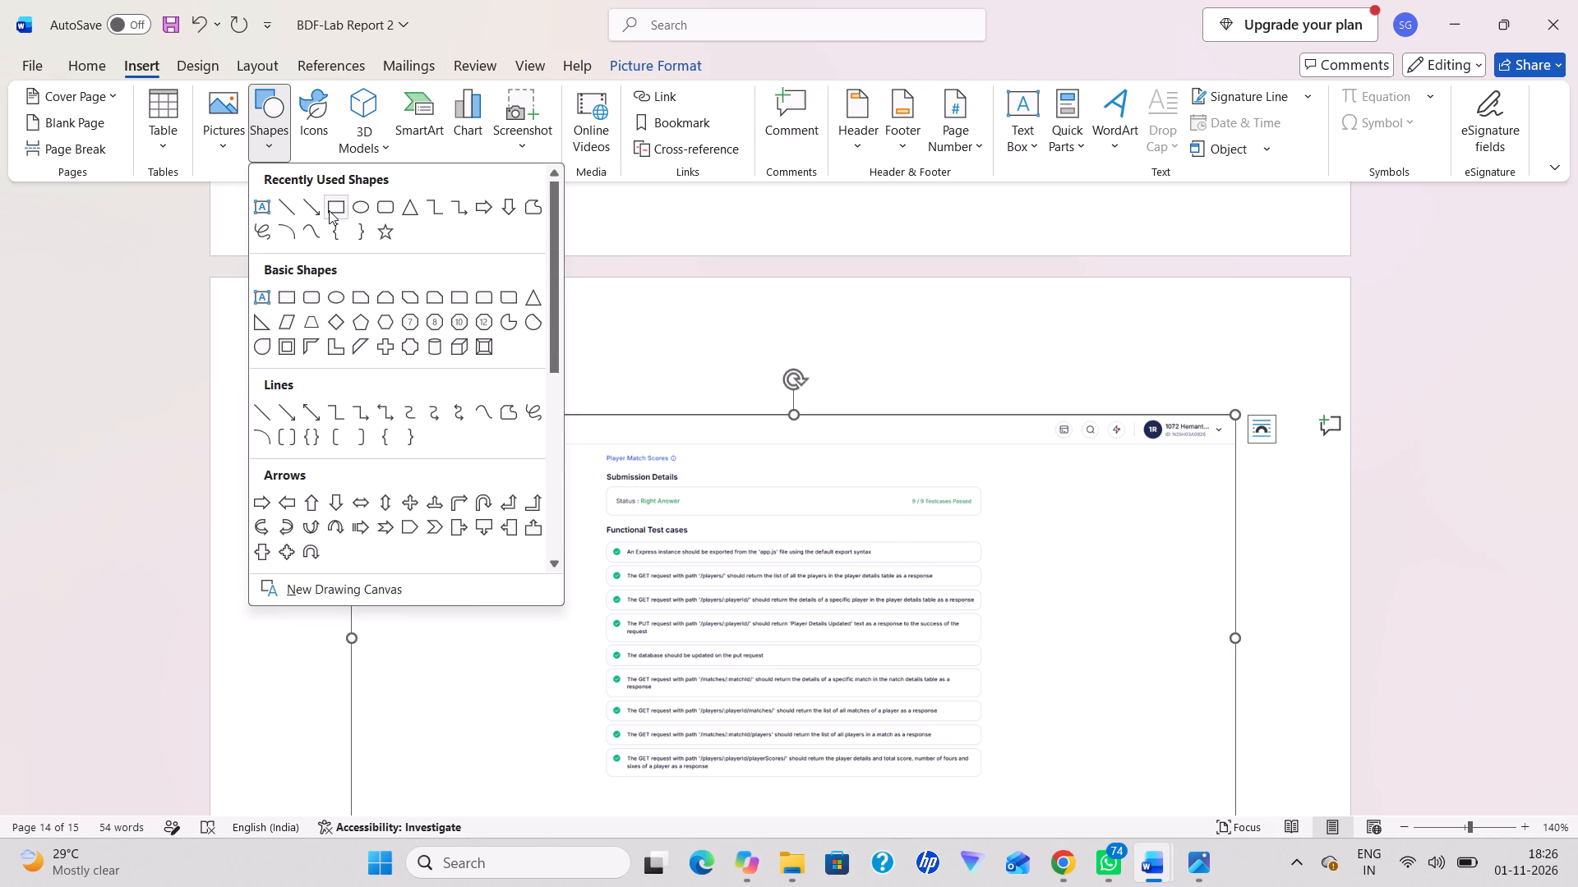
{"action": "left_click", "coordinate": [329, 210]}
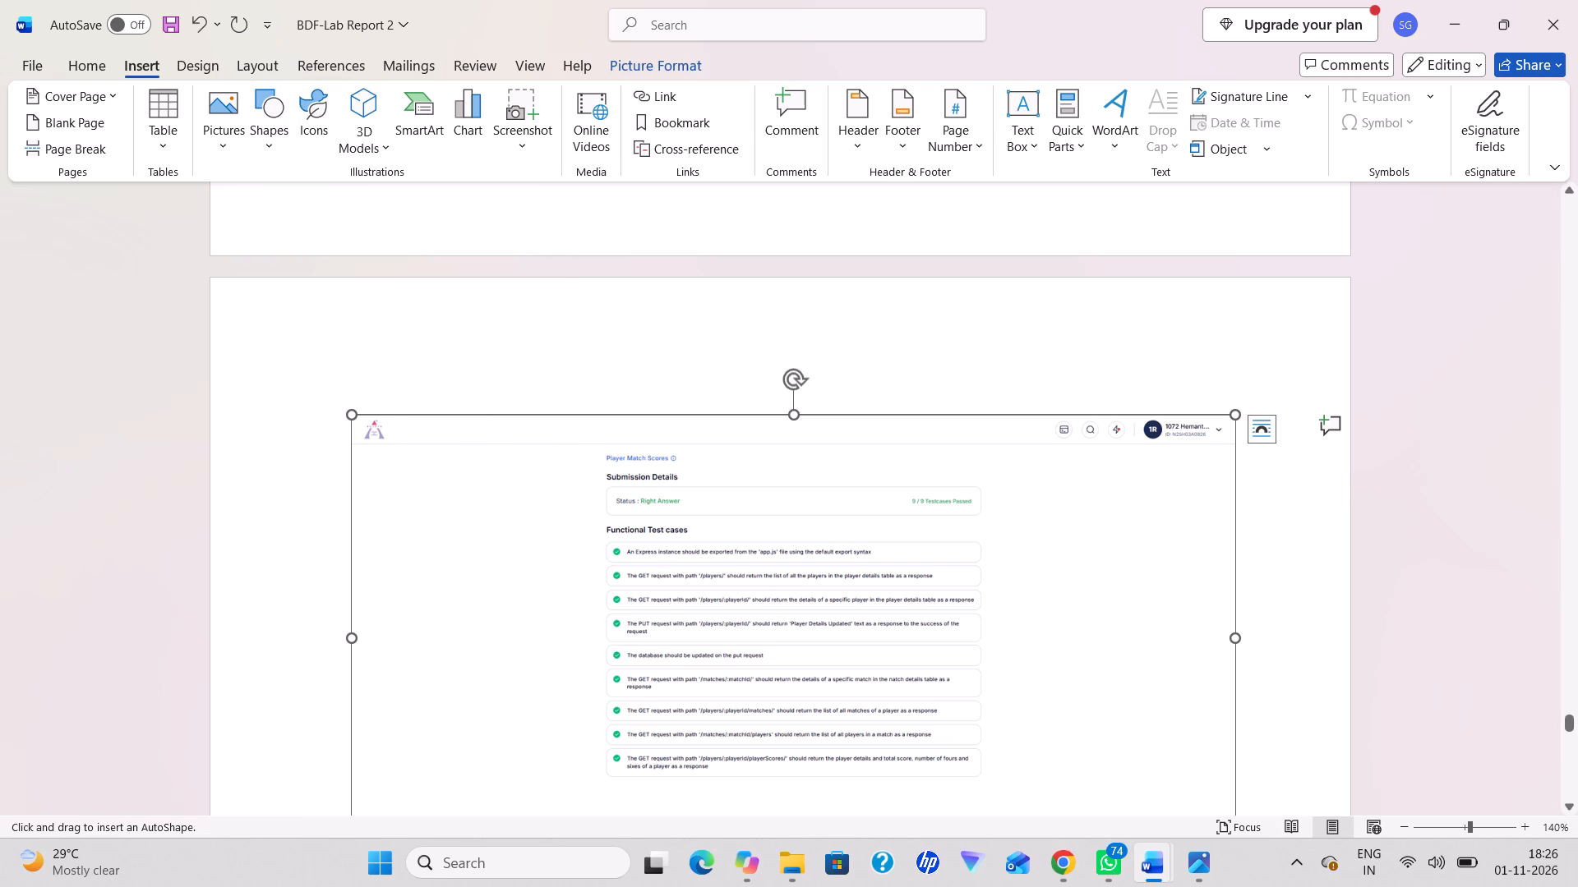
{"action": "left_click_drag", "start_coordinate": [351, 416], "coordinate": [1207, 440]}
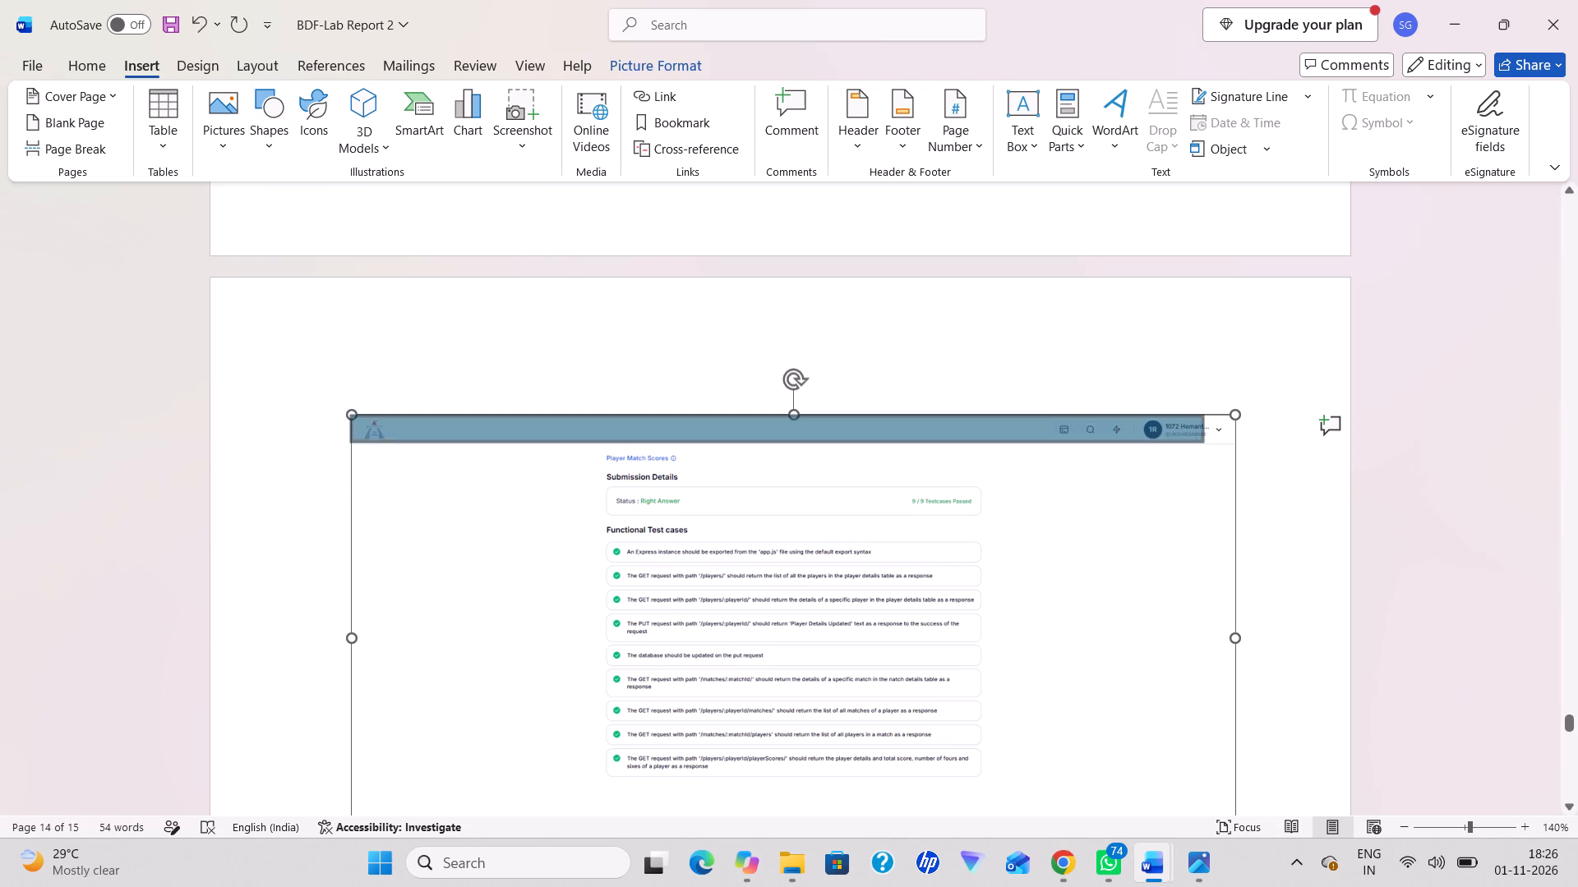
{"action": "left_click_drag", "start_coordinate": [1207, 440], "coordinate": [1234, 445]}
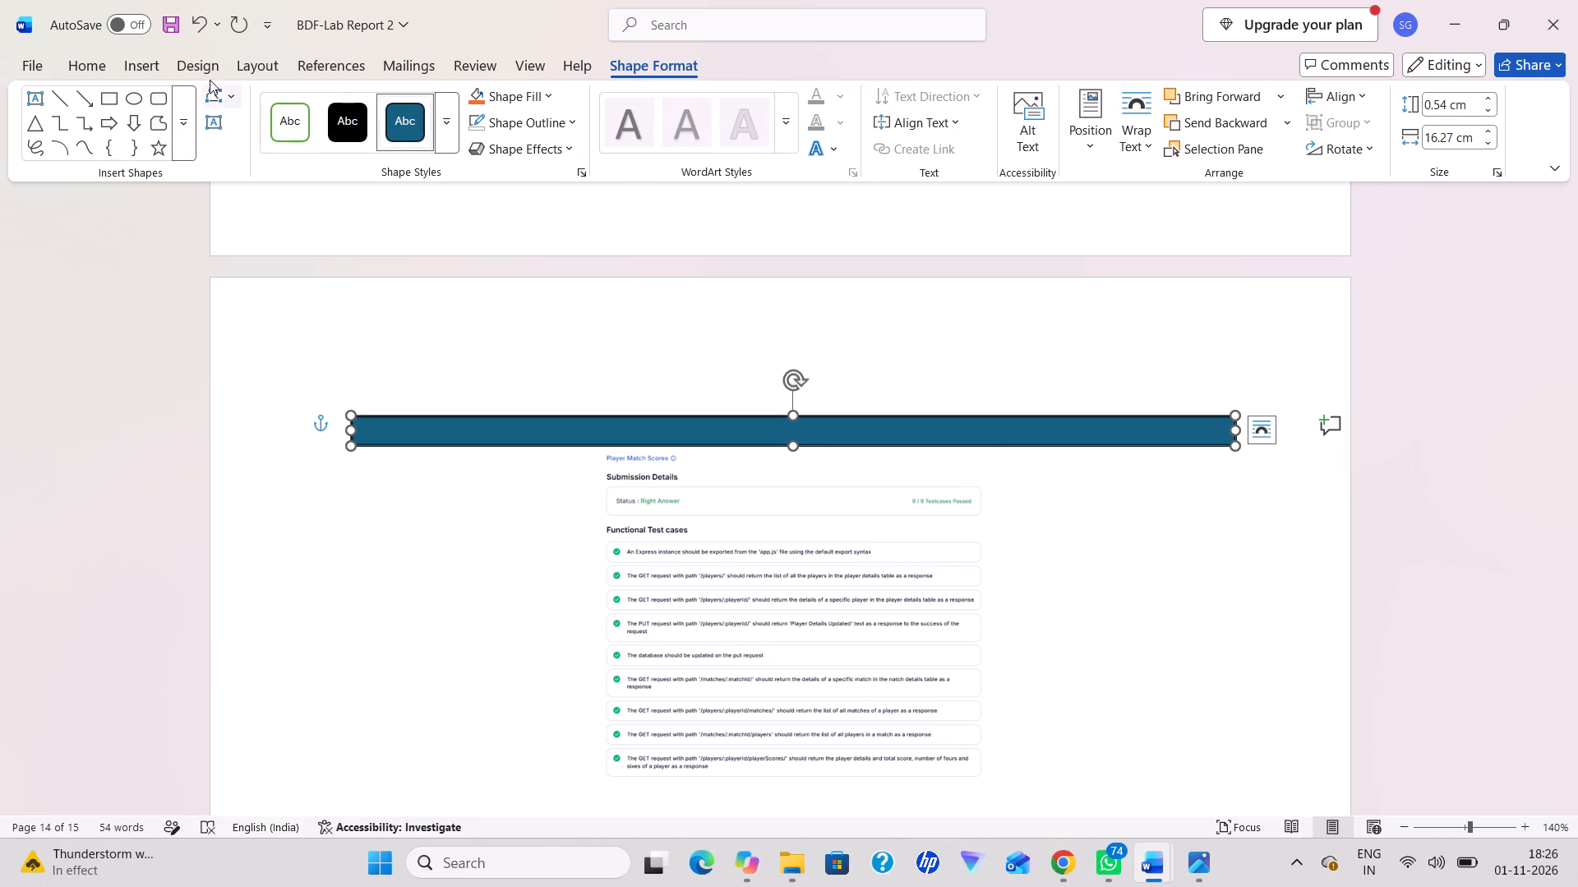
Remove the outline from the new rectangle over the Player Match Scores header strip.
{"action": "left_click", "coordinate": [536, 122]}
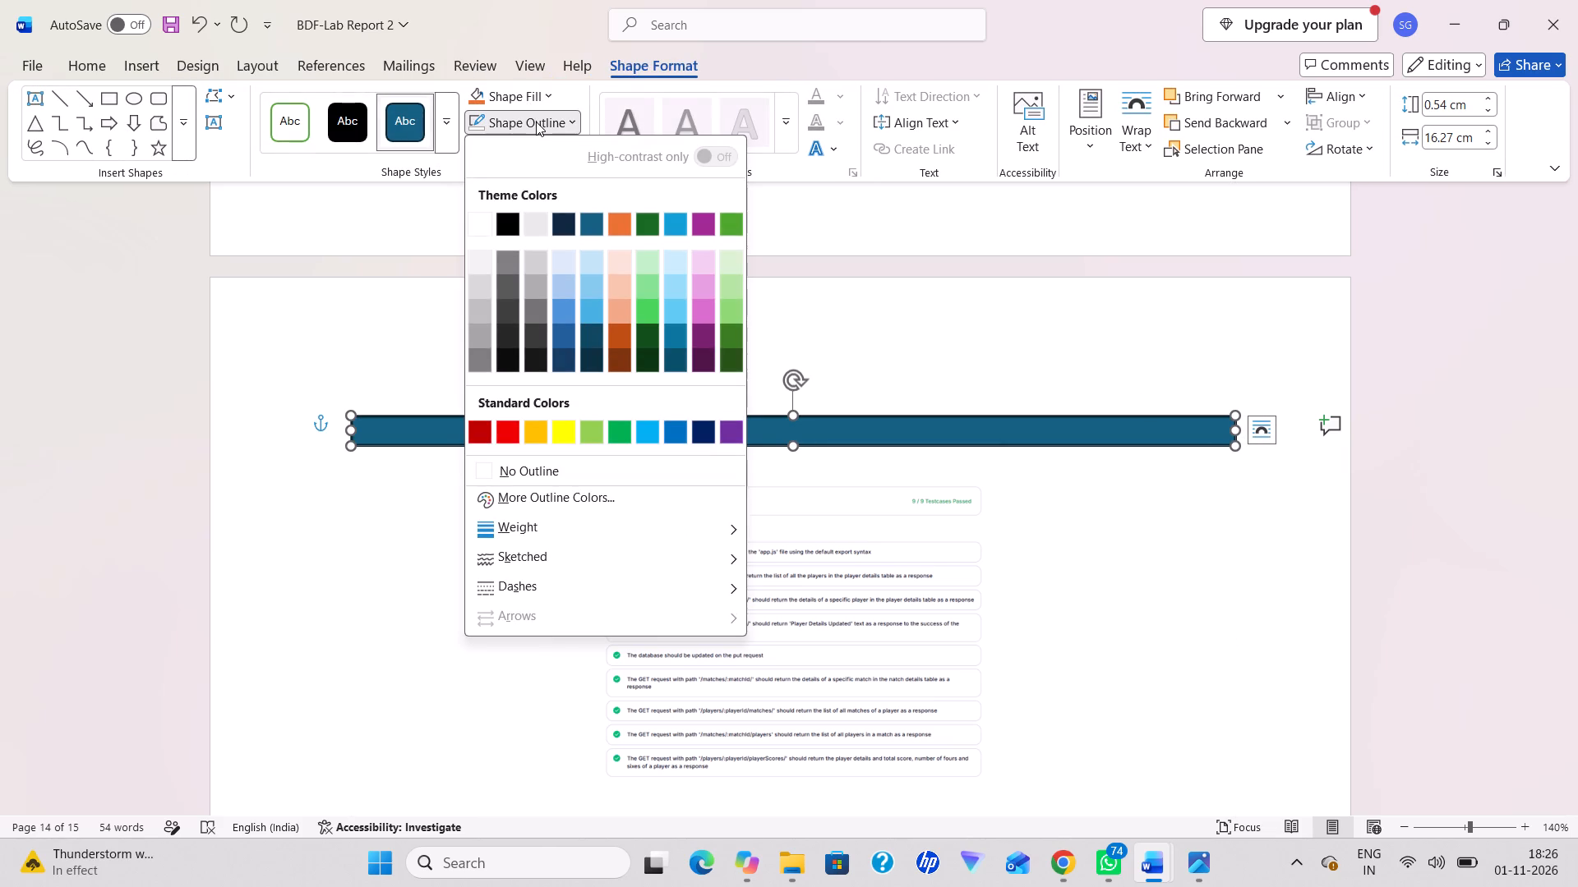
{"action": "left_click", "coordinate": [541, 476]}
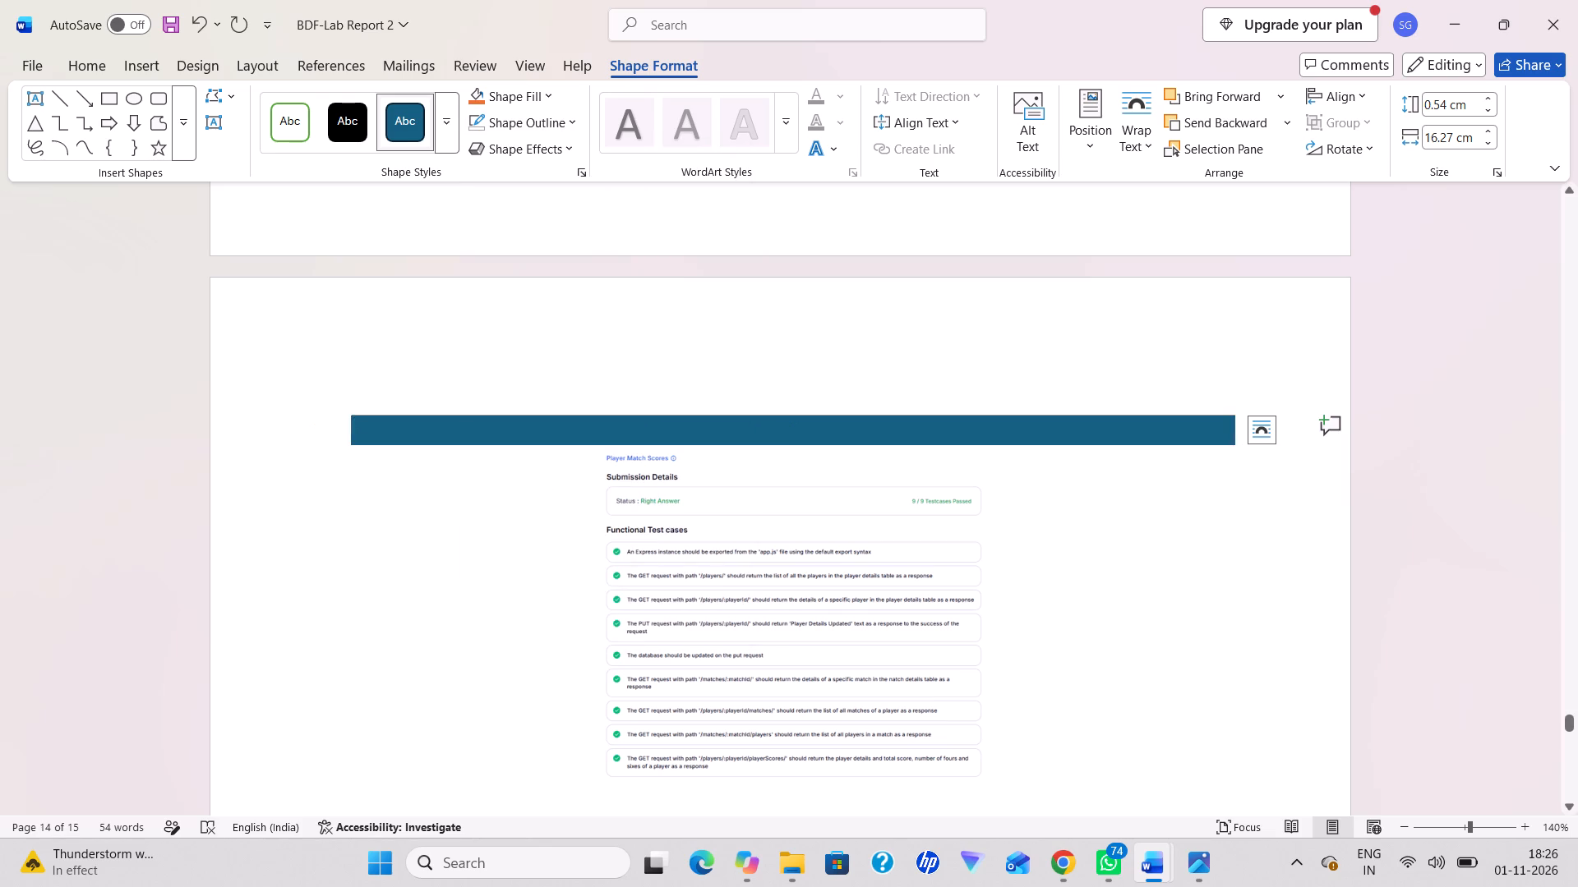
{"action": "left_click", "coordinate": [535, 95]}
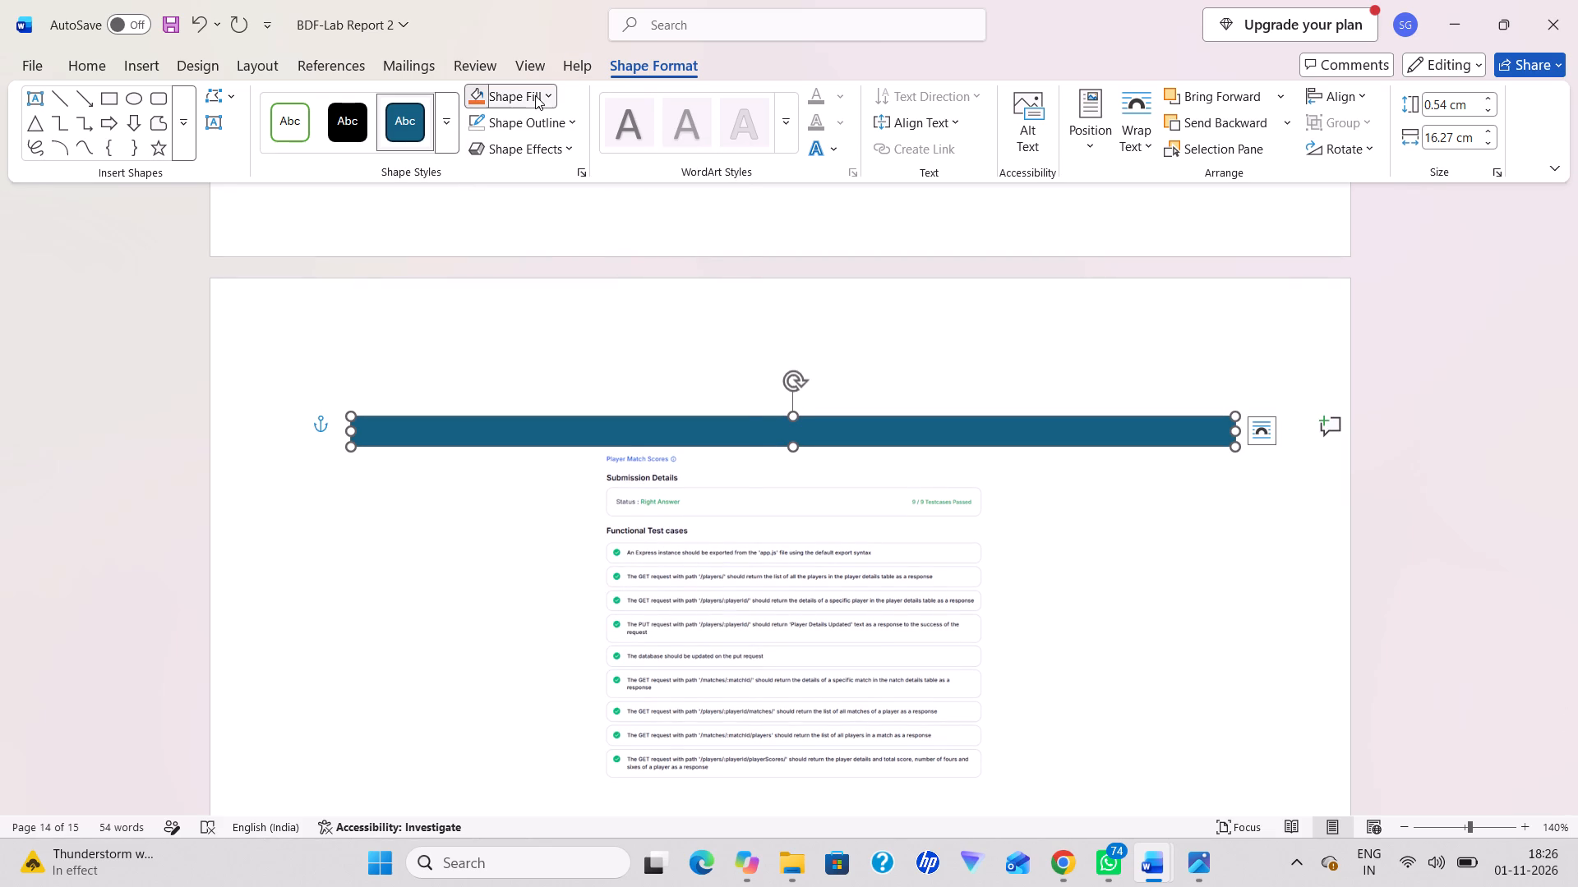
{"action": "left_click", "coordinate": [567, 504]}
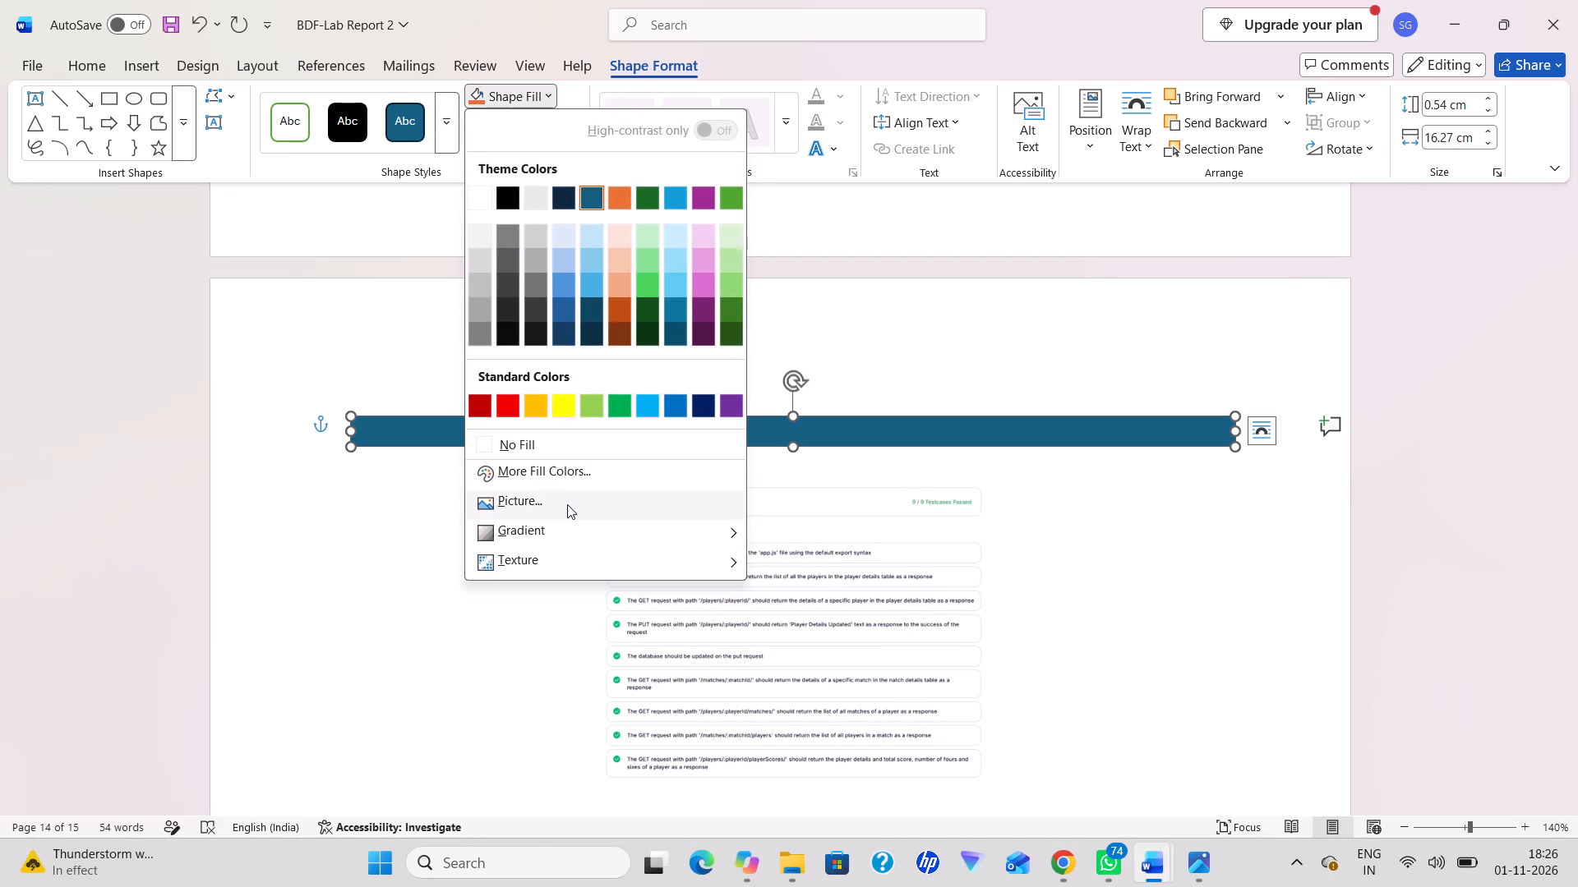
{"action": "left_click", "coordinate": [629, 344]}
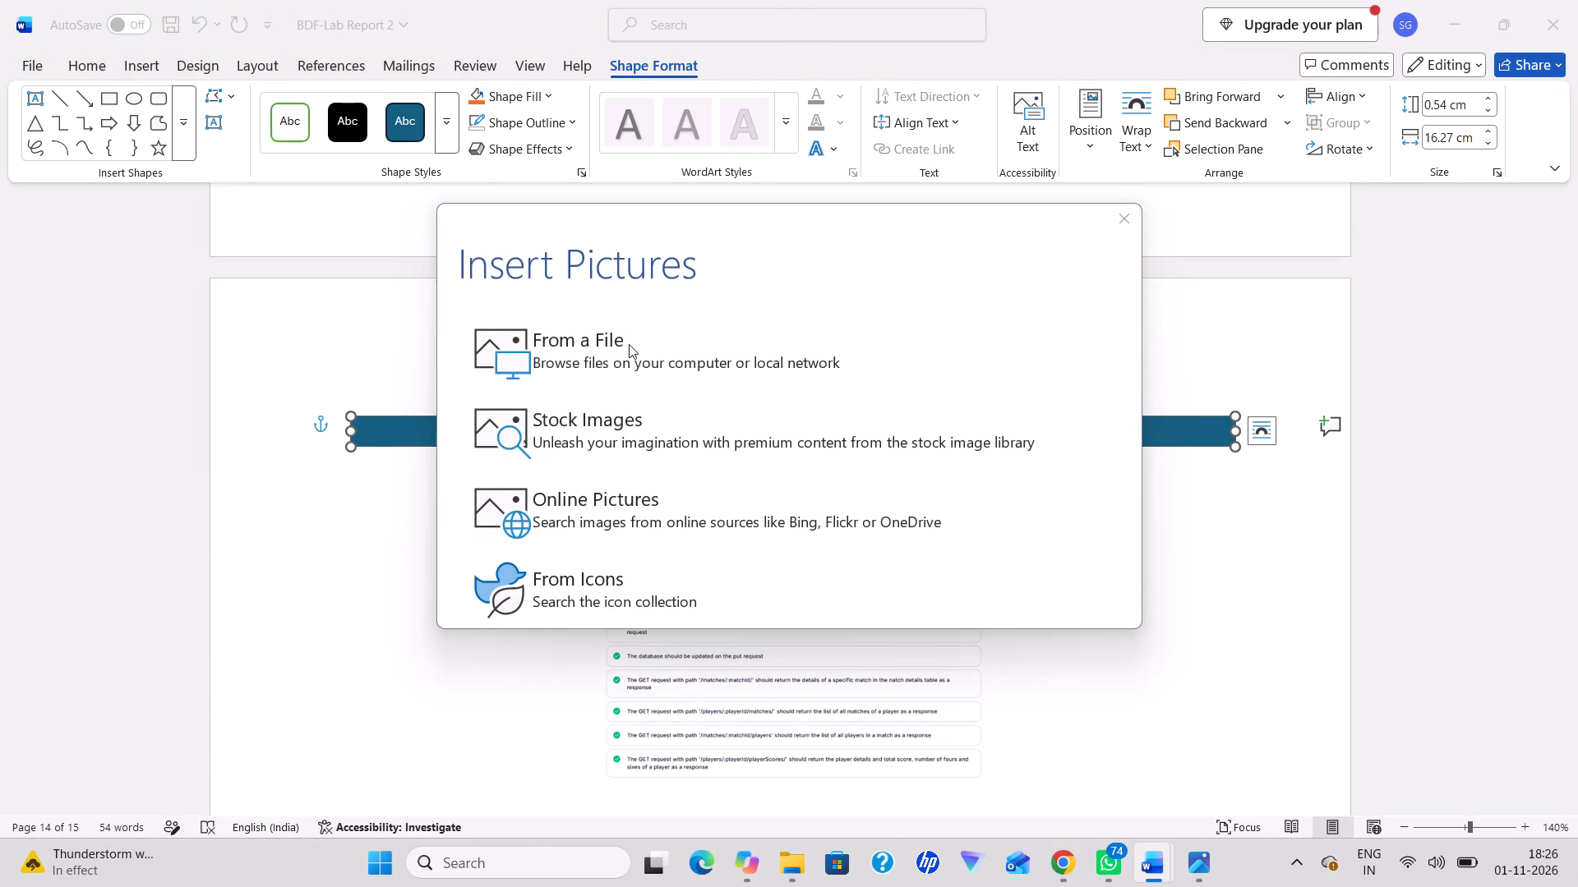
{"action": "scroll", "coordinate": [379, 296], "scroll_direction": "down", "scroll_amount": 3}
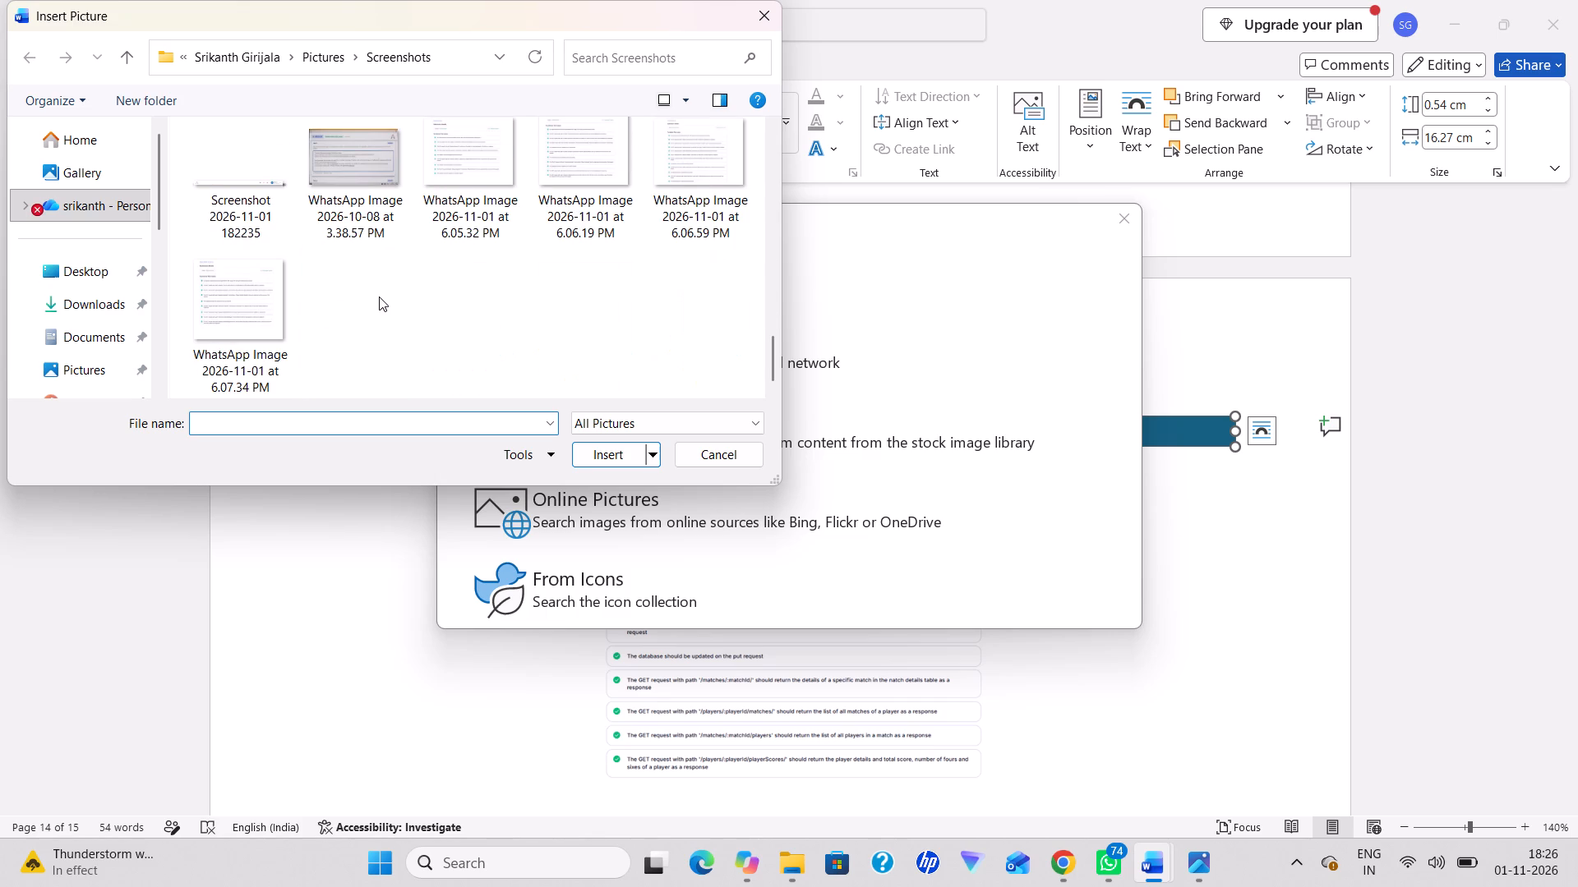
{"action": "left_click_drag", "start_coordinate": [182, 207], "coordinate": [227, 194]}
{"action": "double_click", "coordinate": [227, 194]}
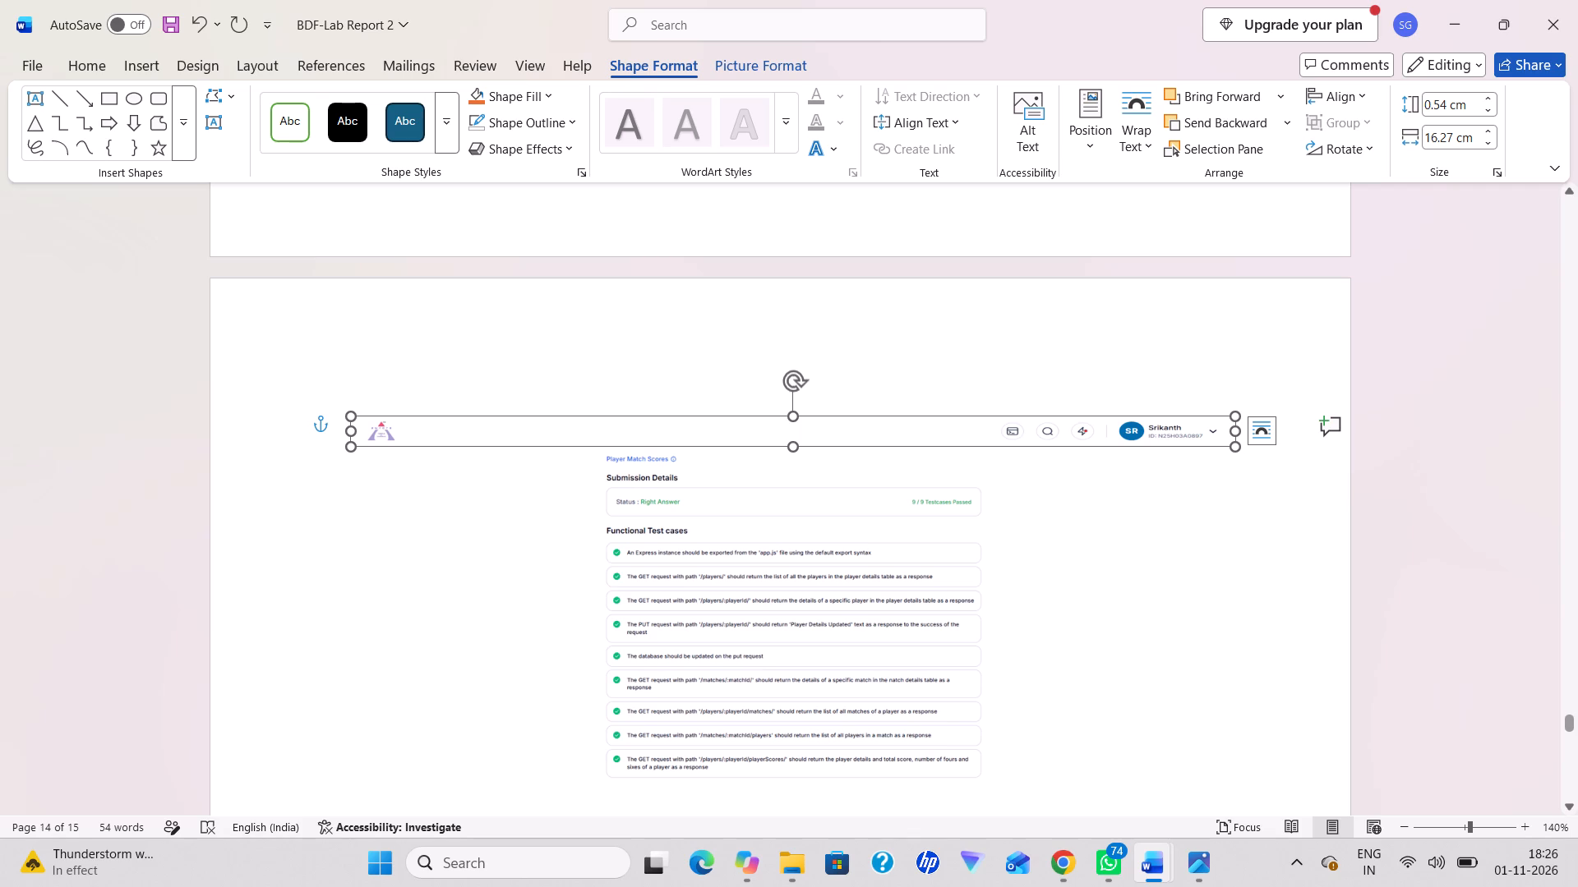
{"action": "left_click", "coordinate": [658, 363]}
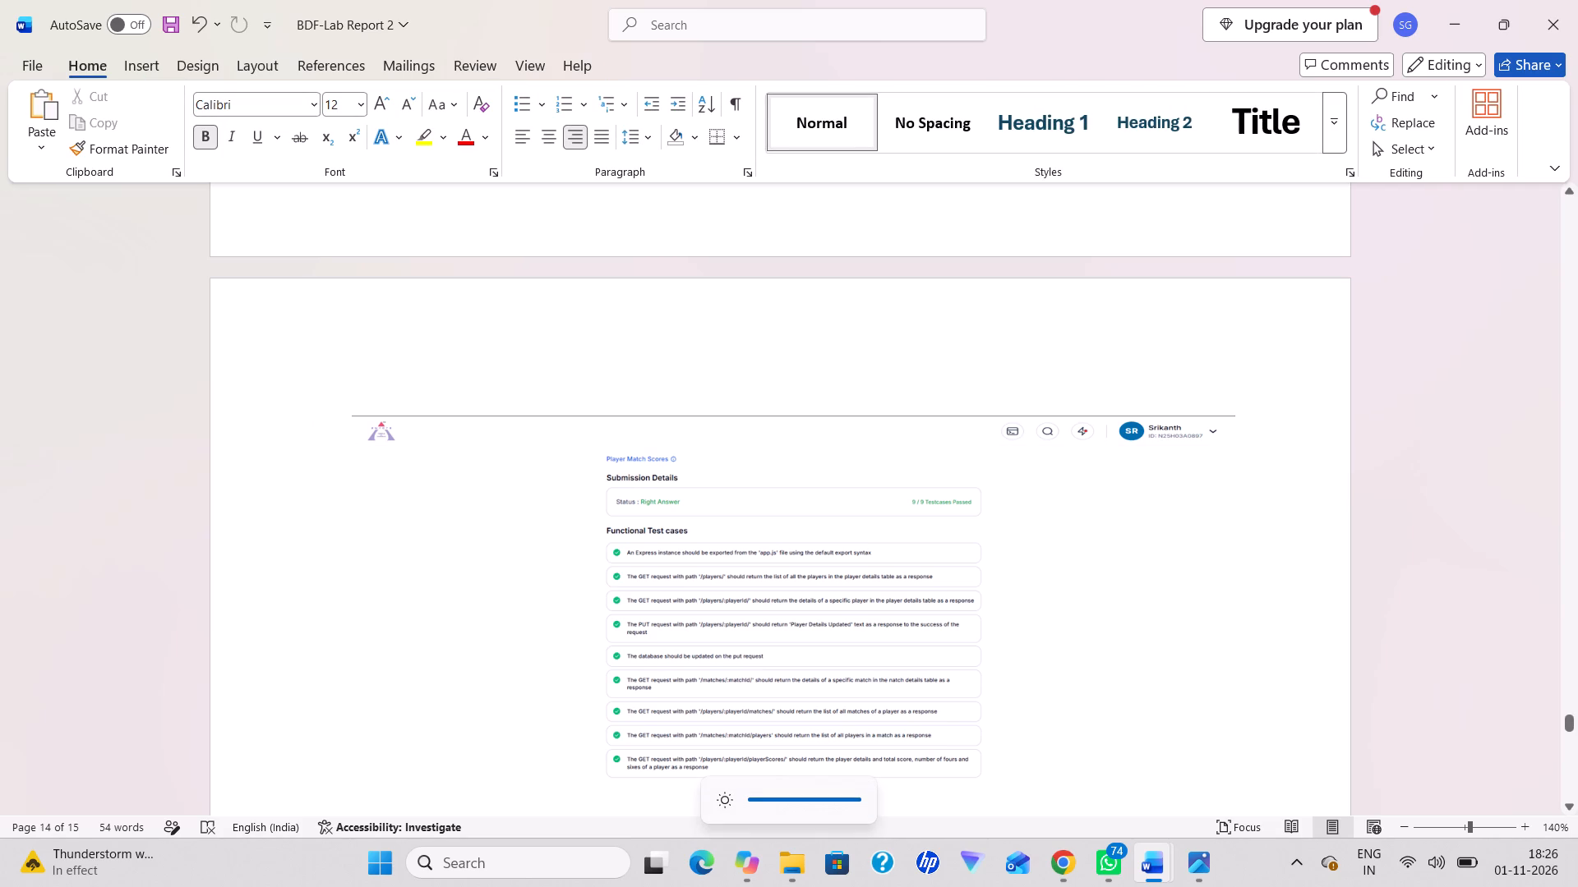
Examine how the replacement header strip sits on the Player Match Scores output picture.
{"action": "scroll", "coordinate": [415, 397], "scroll_direction": "up", "scroll_amount": 1}
{"action": "scroll", "coordinate": [415, 397], "scroll_direction": "down", "scroll_amount": 1}
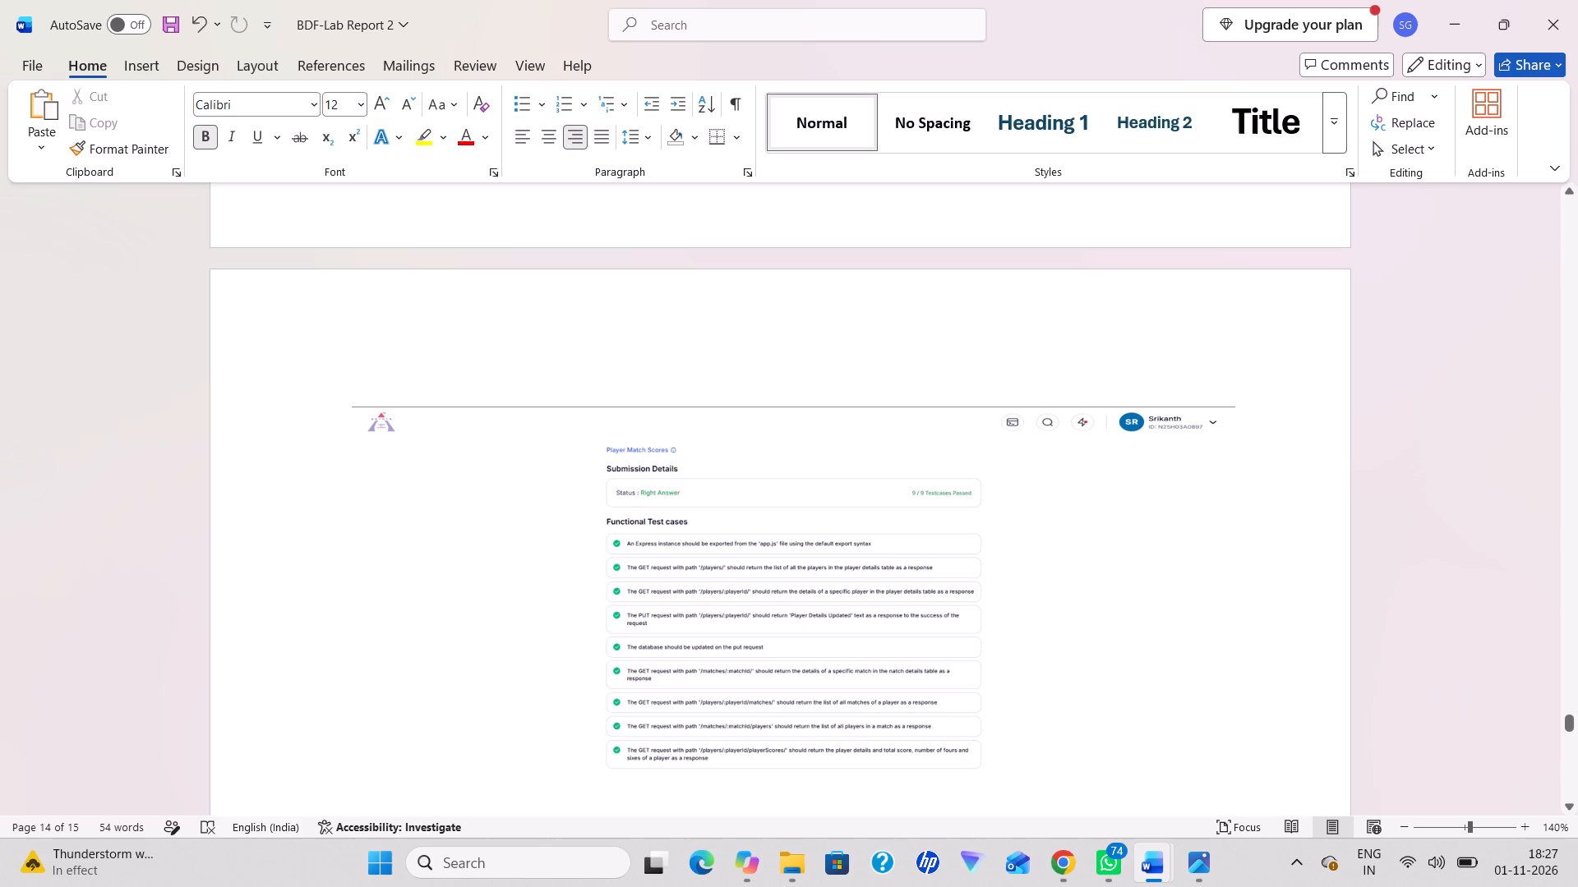
{"action": "scroll", "coordinate": [486, 384], "scroll_direction": "right", "scroll_amount": 1}
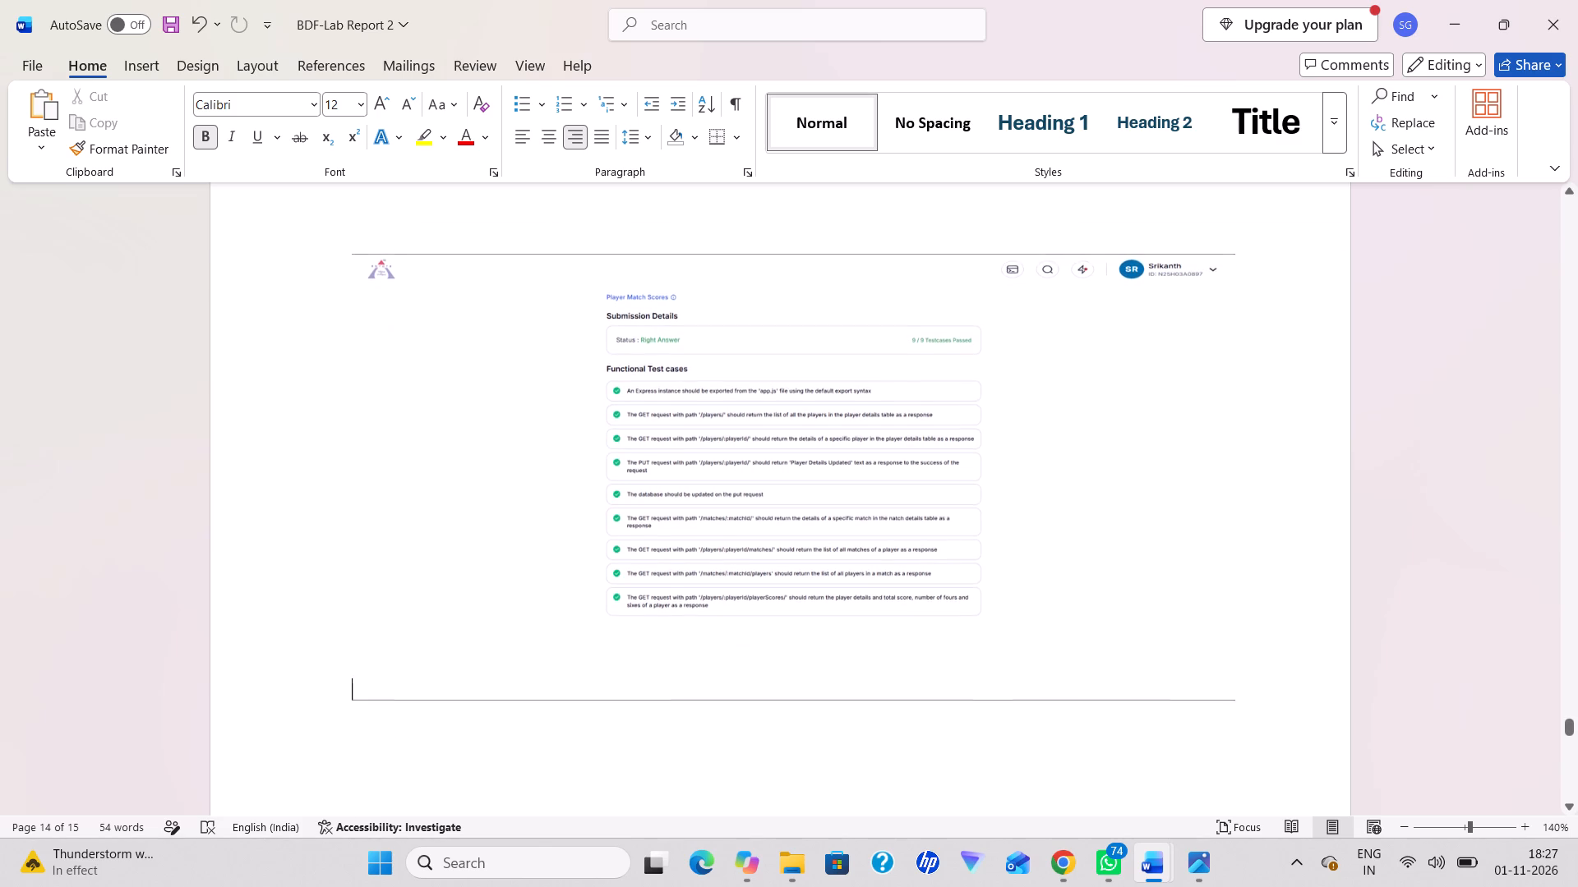
{"action": "scroll", "coordinate": [486, 384], "scroll_direction": "right", "scroll_amount": 1}
{"action": "scroll", "coordinate": [404, 354], "scroll_direction": "up", "scroll_amount": 5}
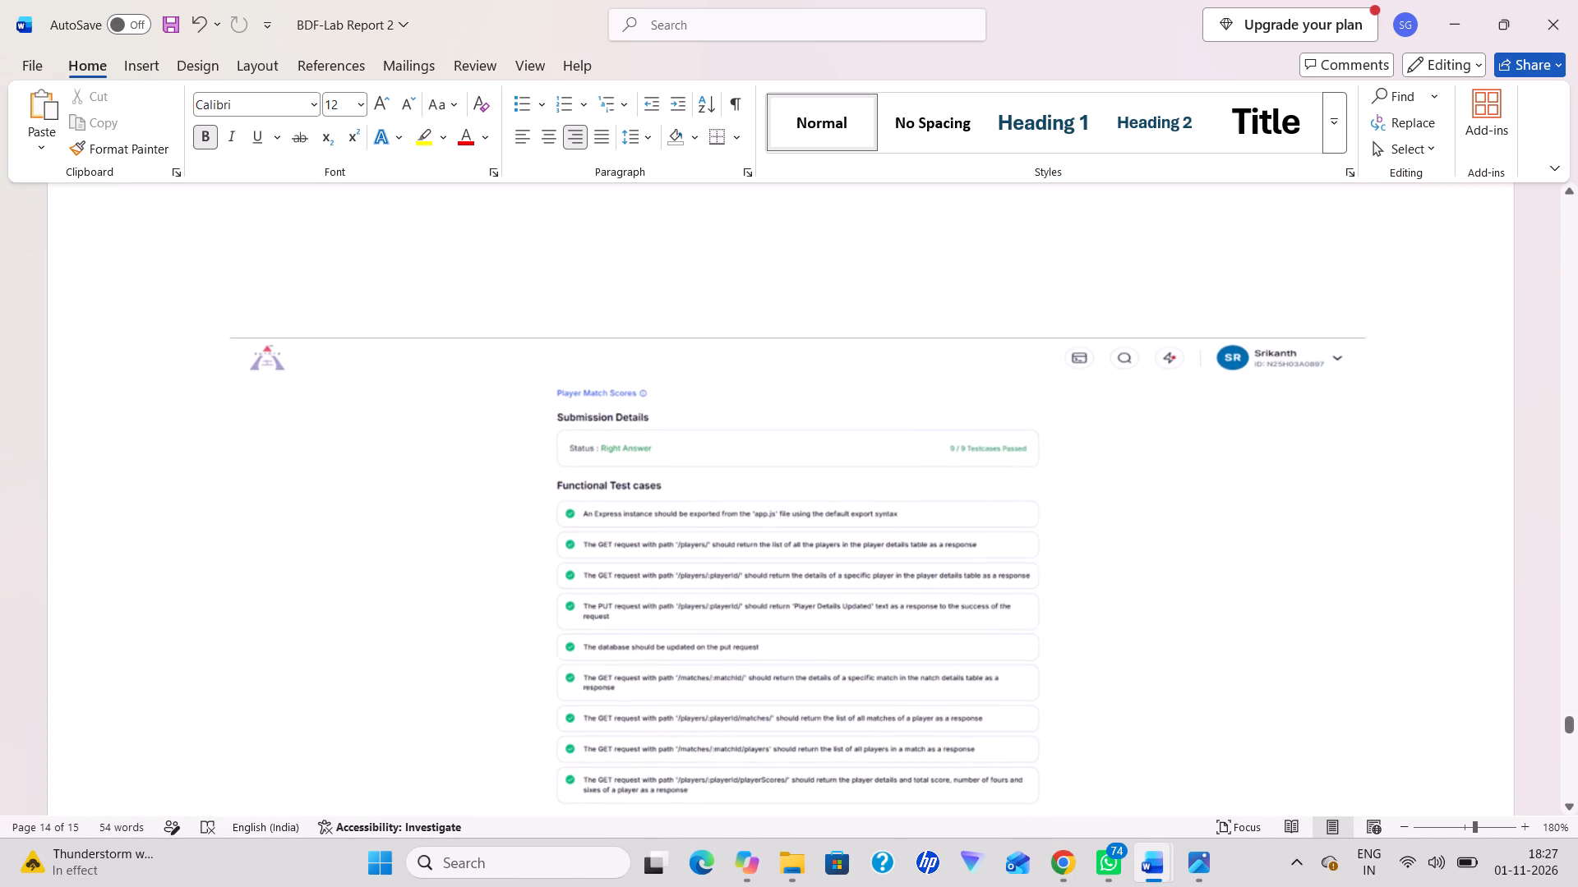
{"action": "scroll", "coordinate": [516, 371], "scroll_direction": "up", "scroll_amount": 5, "text": "ctrl"}
{"action": "scroll", "coordinate": [516, 371], "scroll_direction": "down", "scroll_amount": 8, "text": "ctrl"}
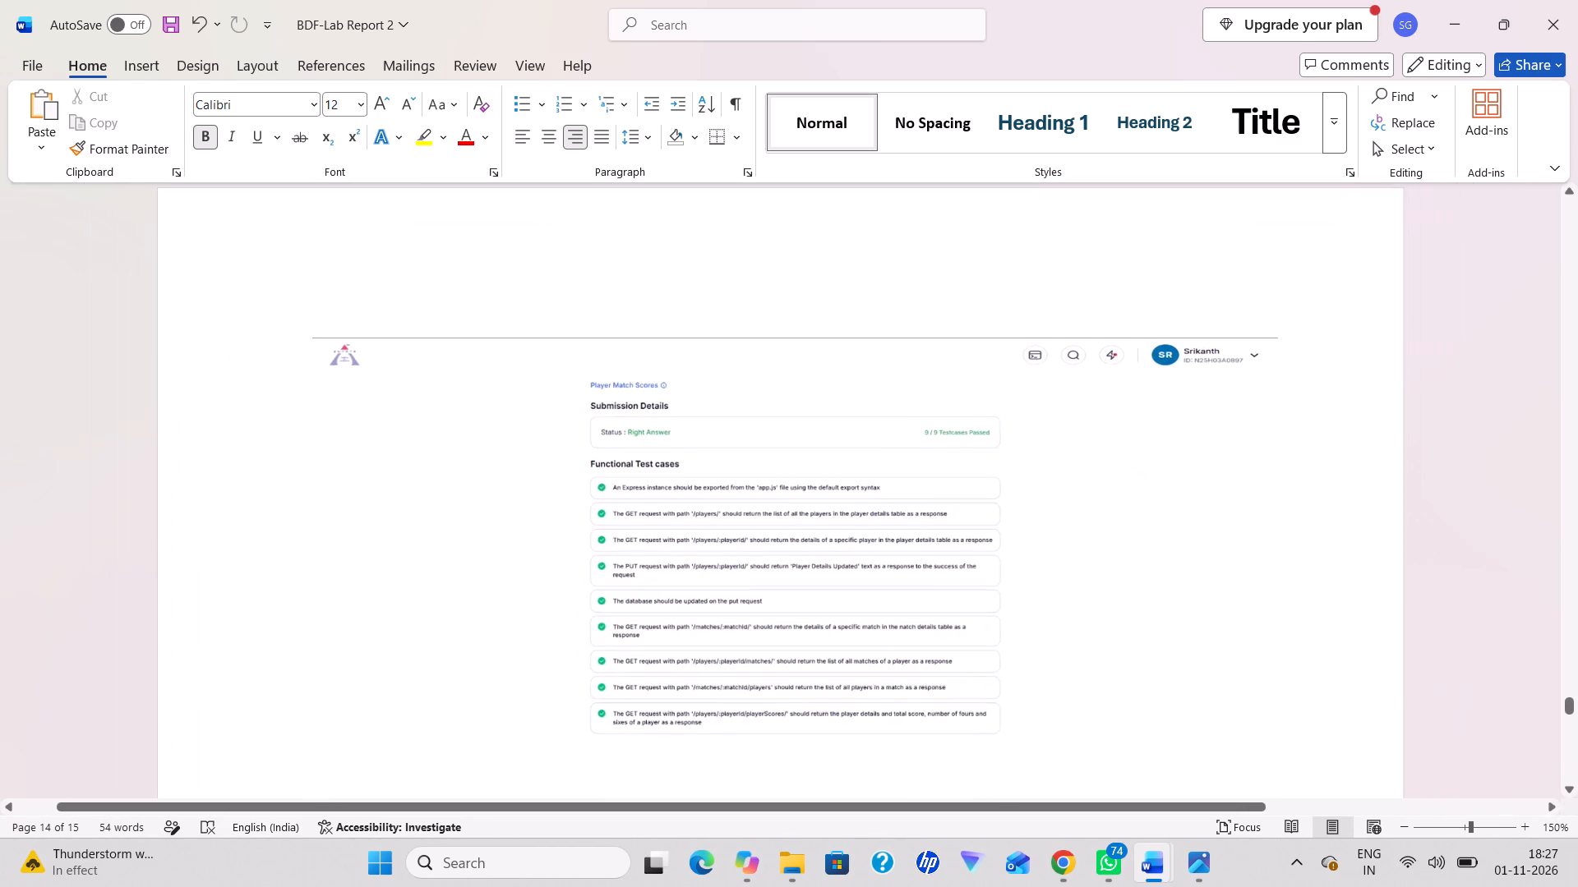
{"action": "left_click", "coordinate": [431, 358]}
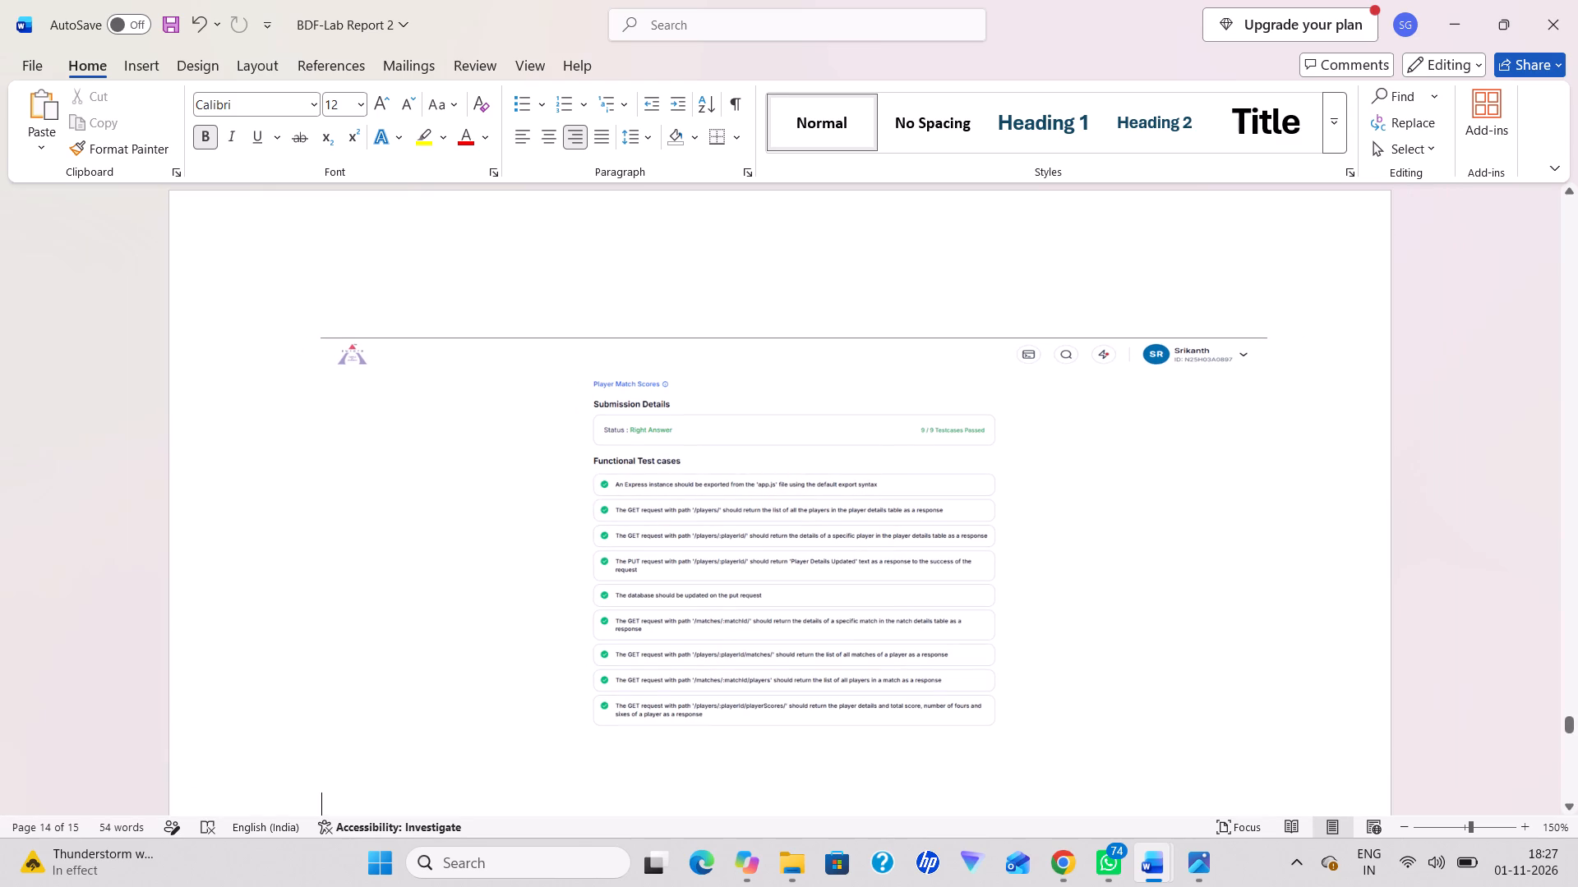
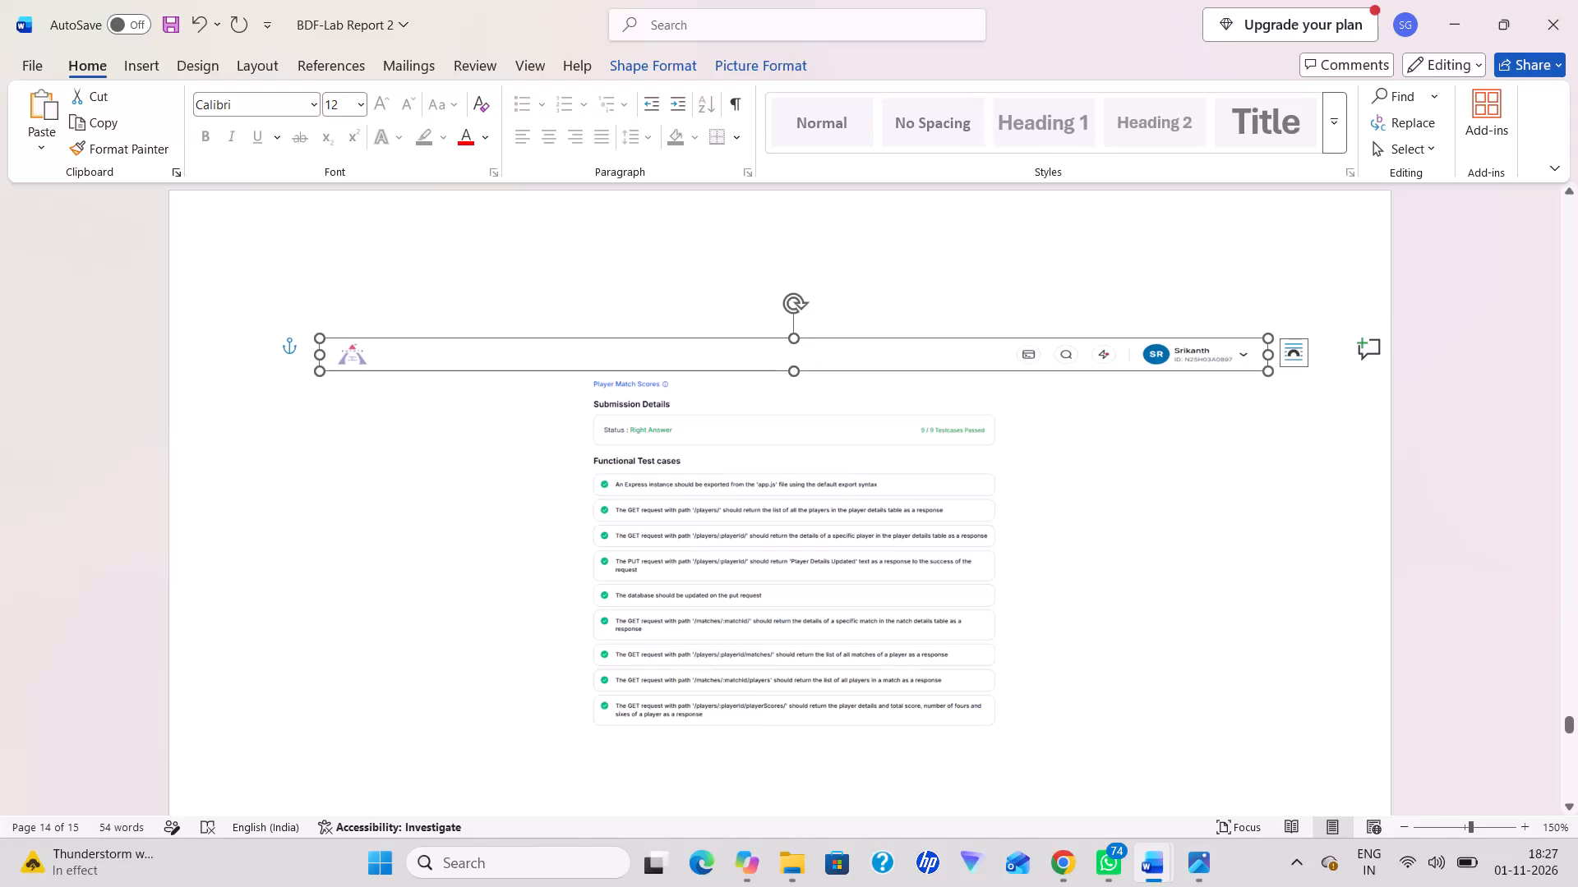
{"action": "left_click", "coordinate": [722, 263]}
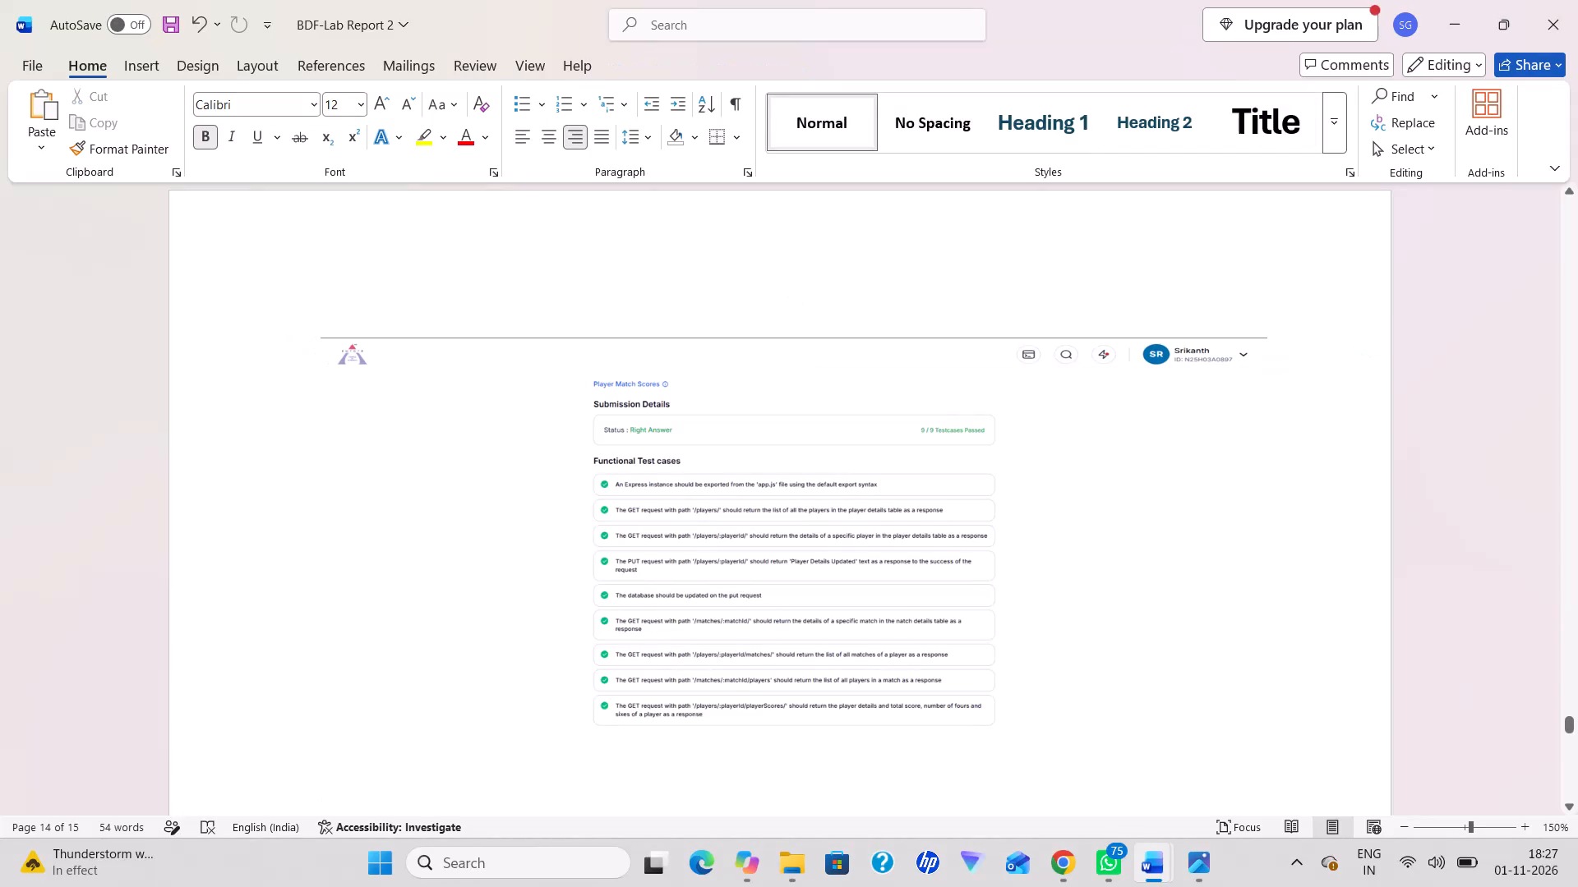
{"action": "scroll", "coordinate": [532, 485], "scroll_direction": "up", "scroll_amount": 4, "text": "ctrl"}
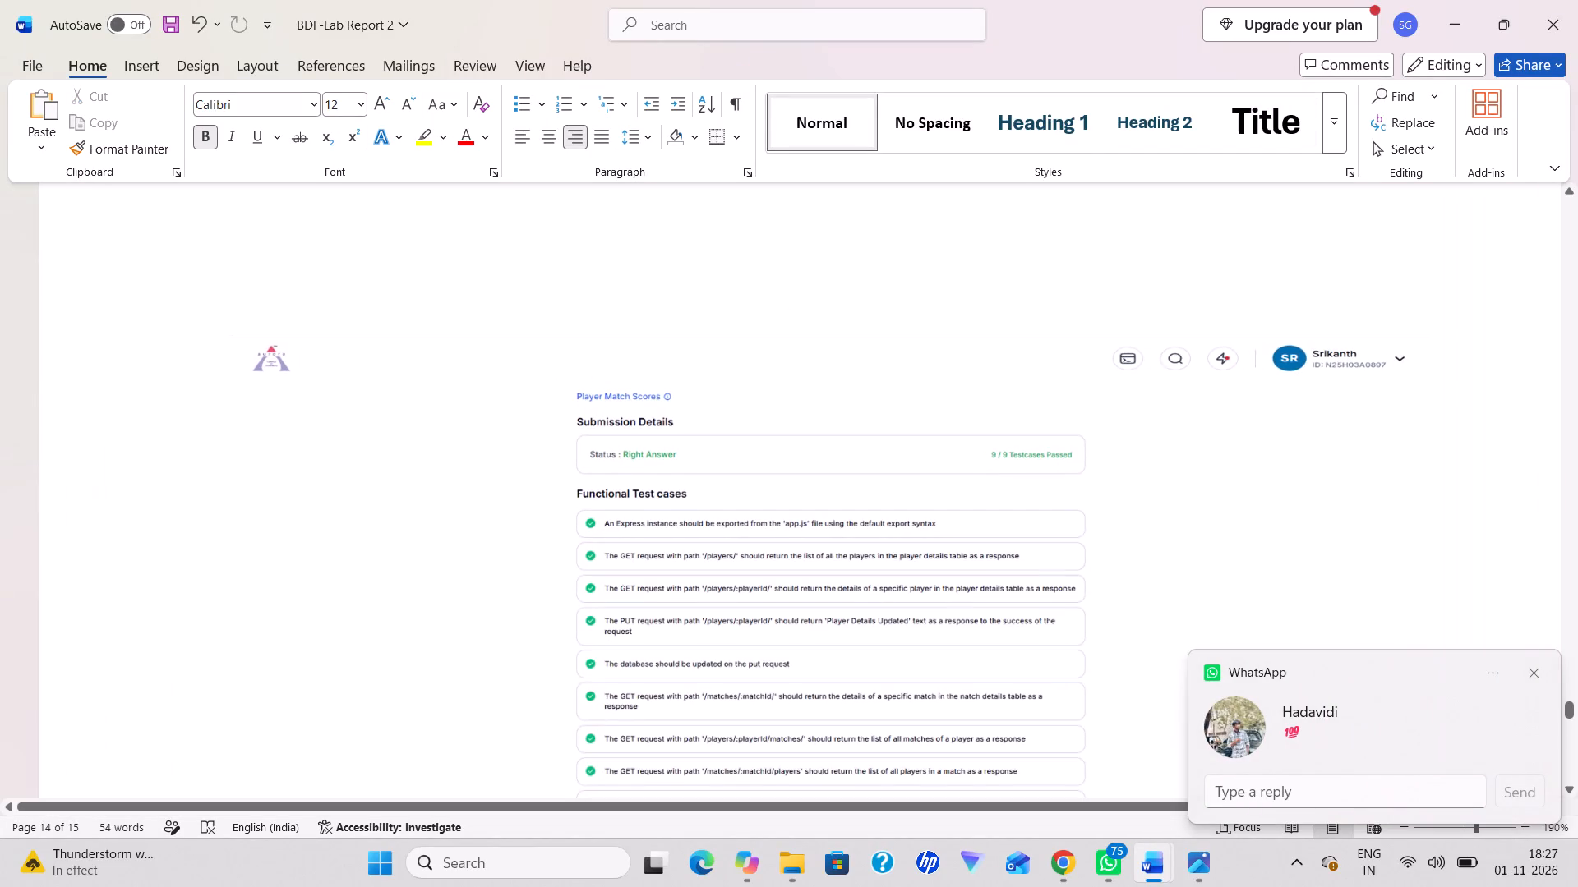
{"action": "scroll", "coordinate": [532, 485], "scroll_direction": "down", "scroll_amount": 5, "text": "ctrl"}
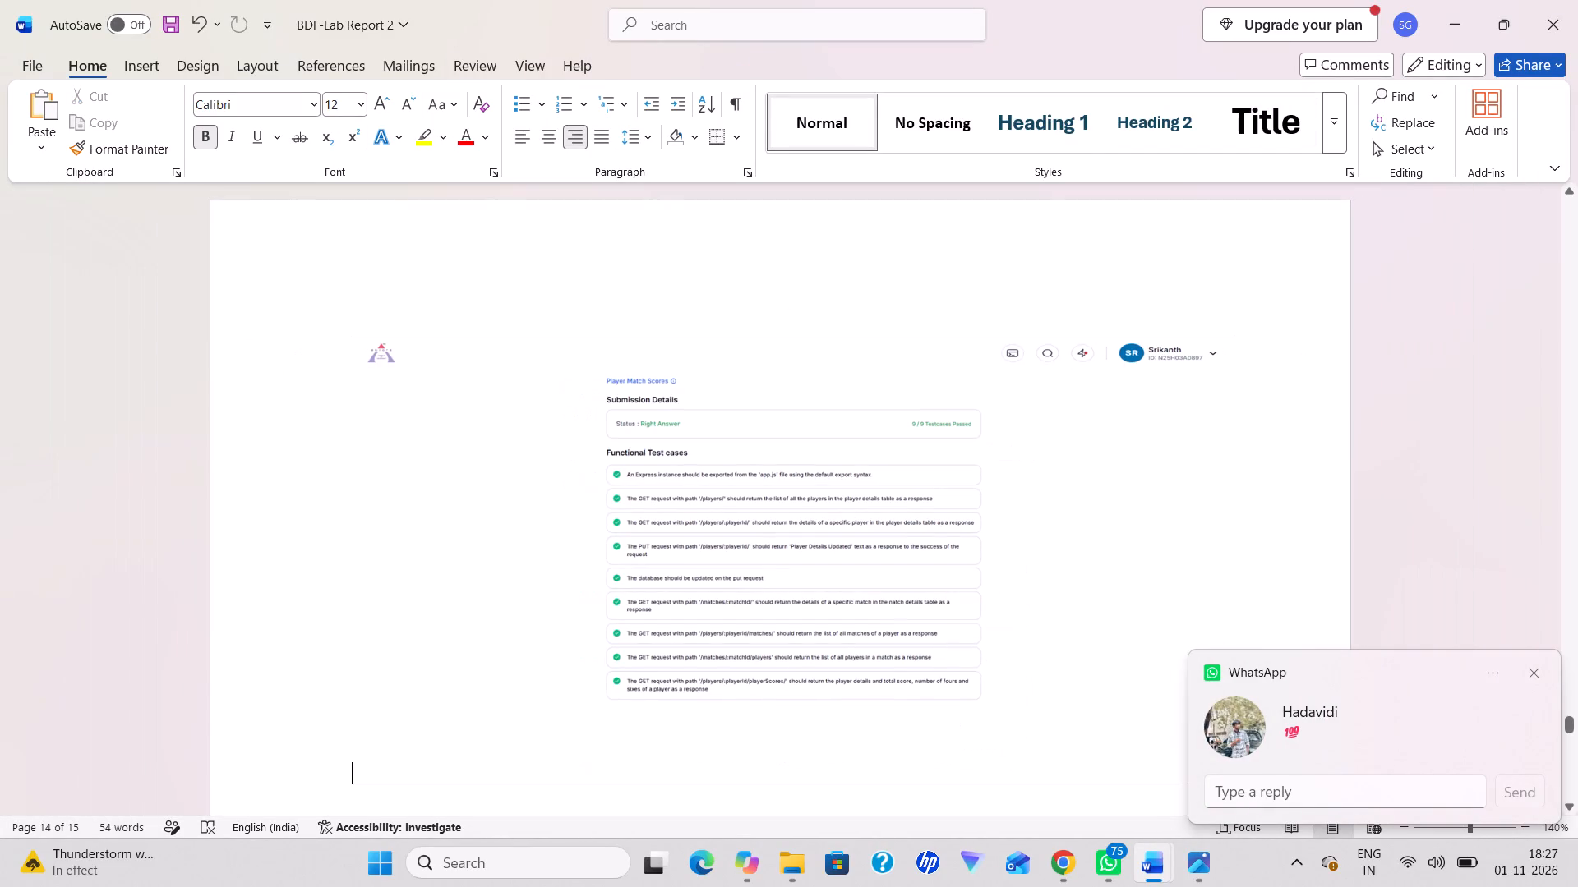
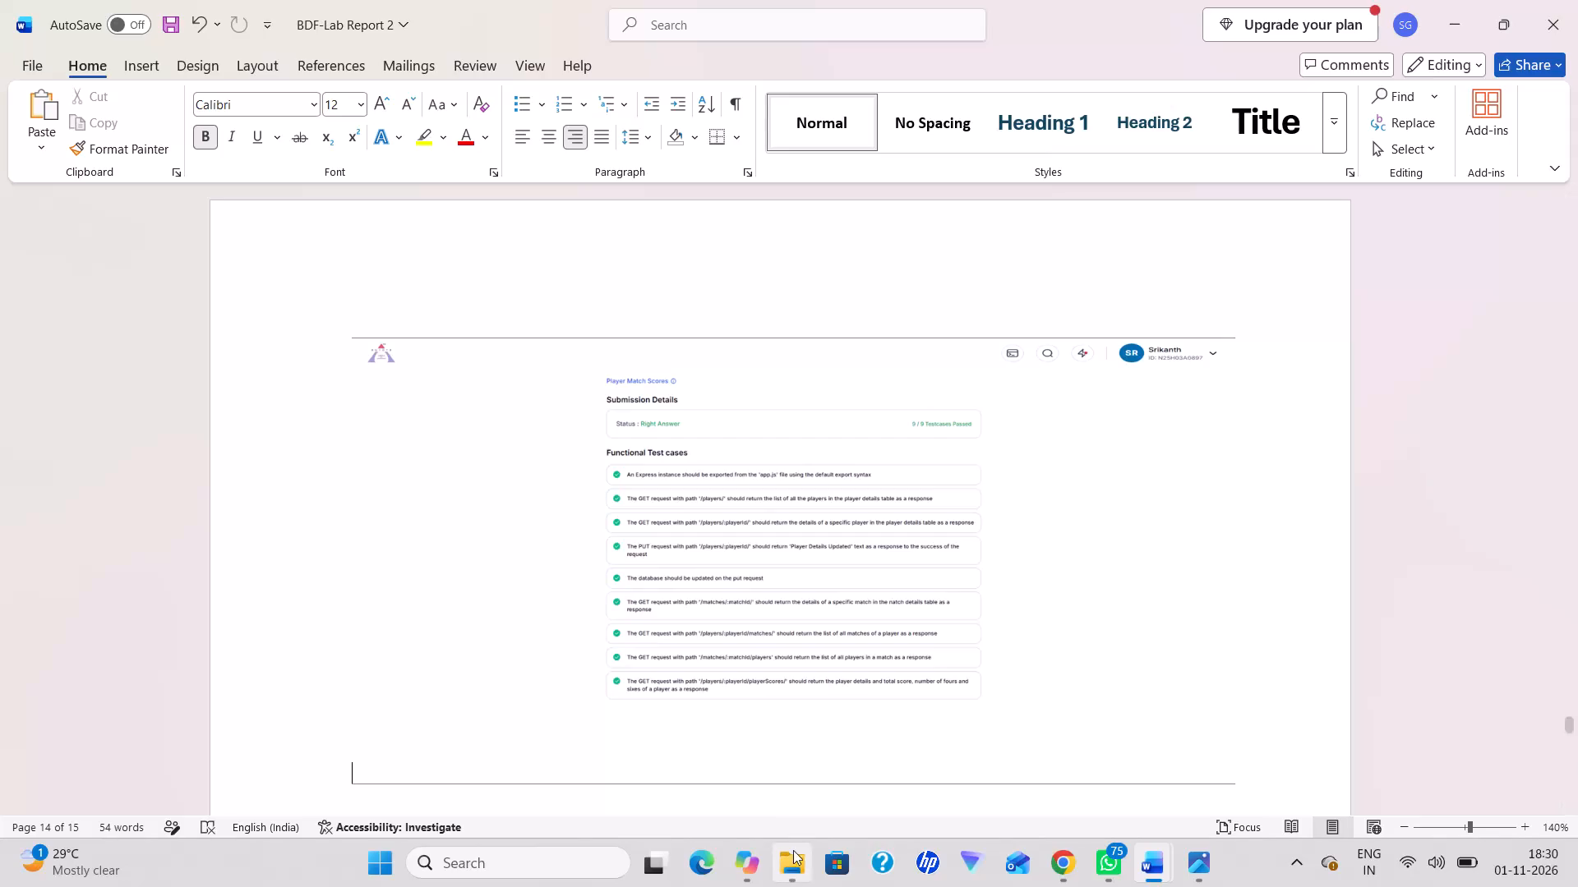
{"action": "left_click", "coordinate": [797, 857]}
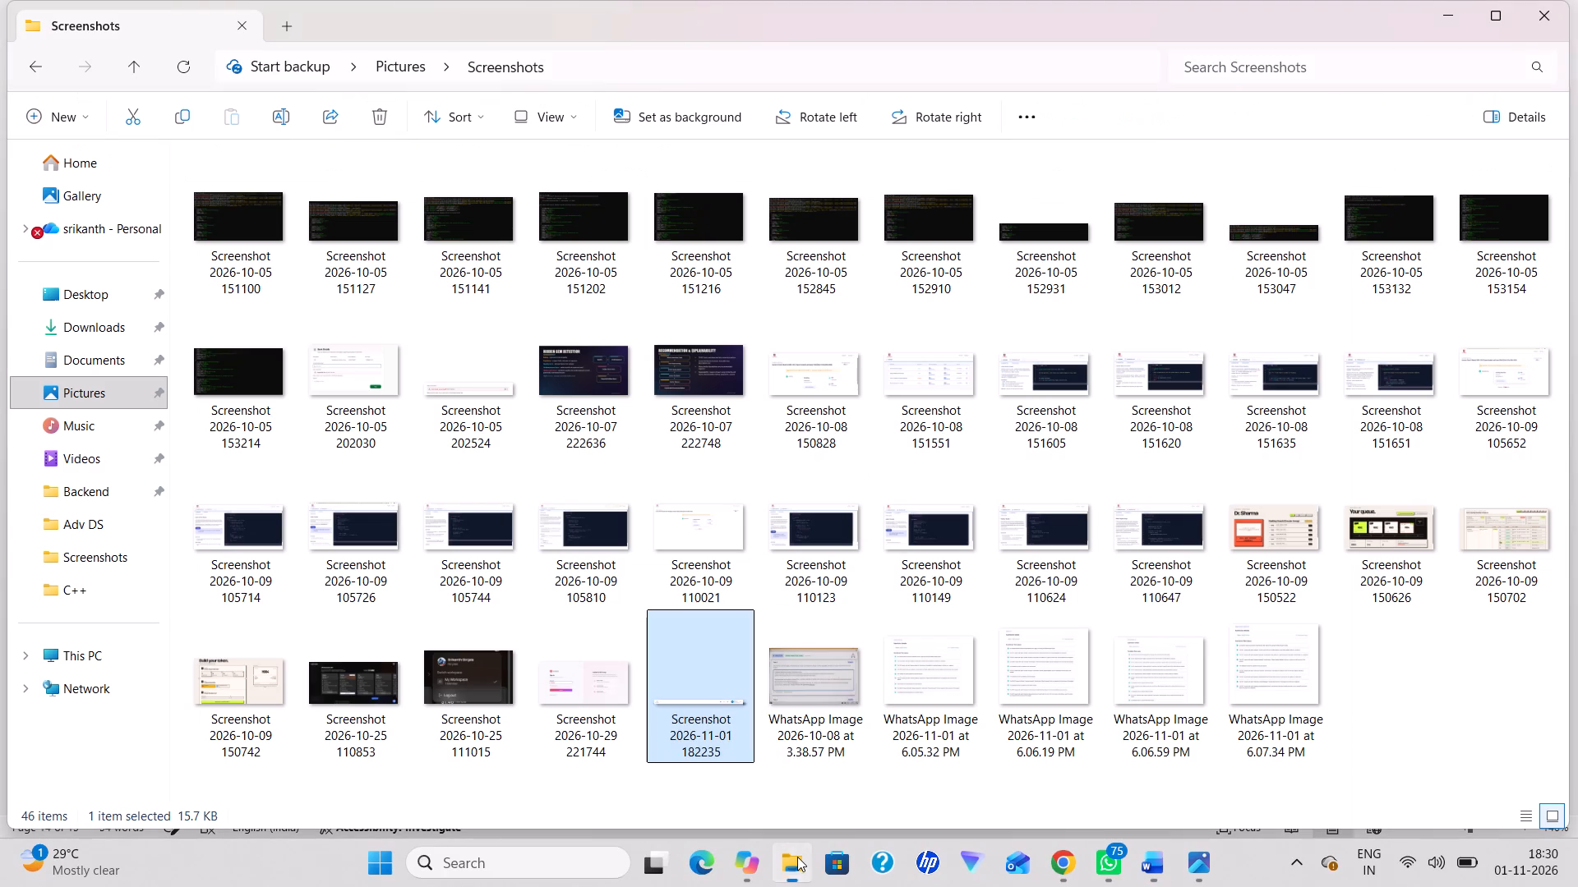
{"action": "double_click", "coordinate": [478, 421]}
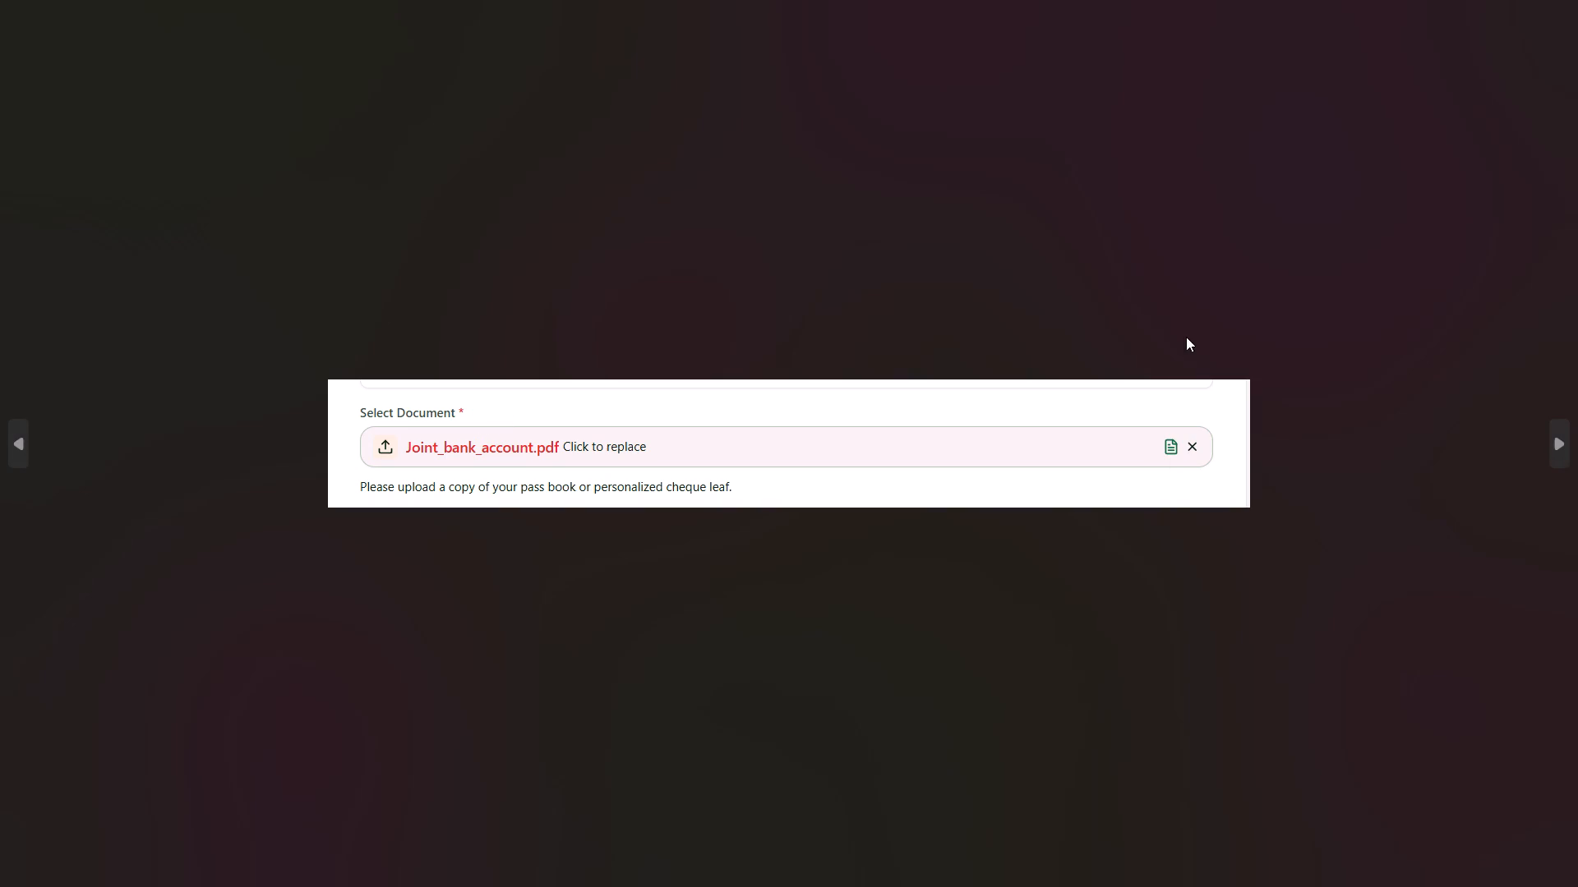
{"action": "key", "text": "Escape"}
{"action": "key", "text": "Escape"}
{"action": "key", "text": "Escape"}
{"action": "key", "text": "Escape"}
{"action": "key", "text": "Escape"}
{"action": "key", "text": "Escape"}
{"action": "key", "text": "Escape"}
{"action": "key", "text": "Escape"}
{"action": "key", "text": "Escape"}
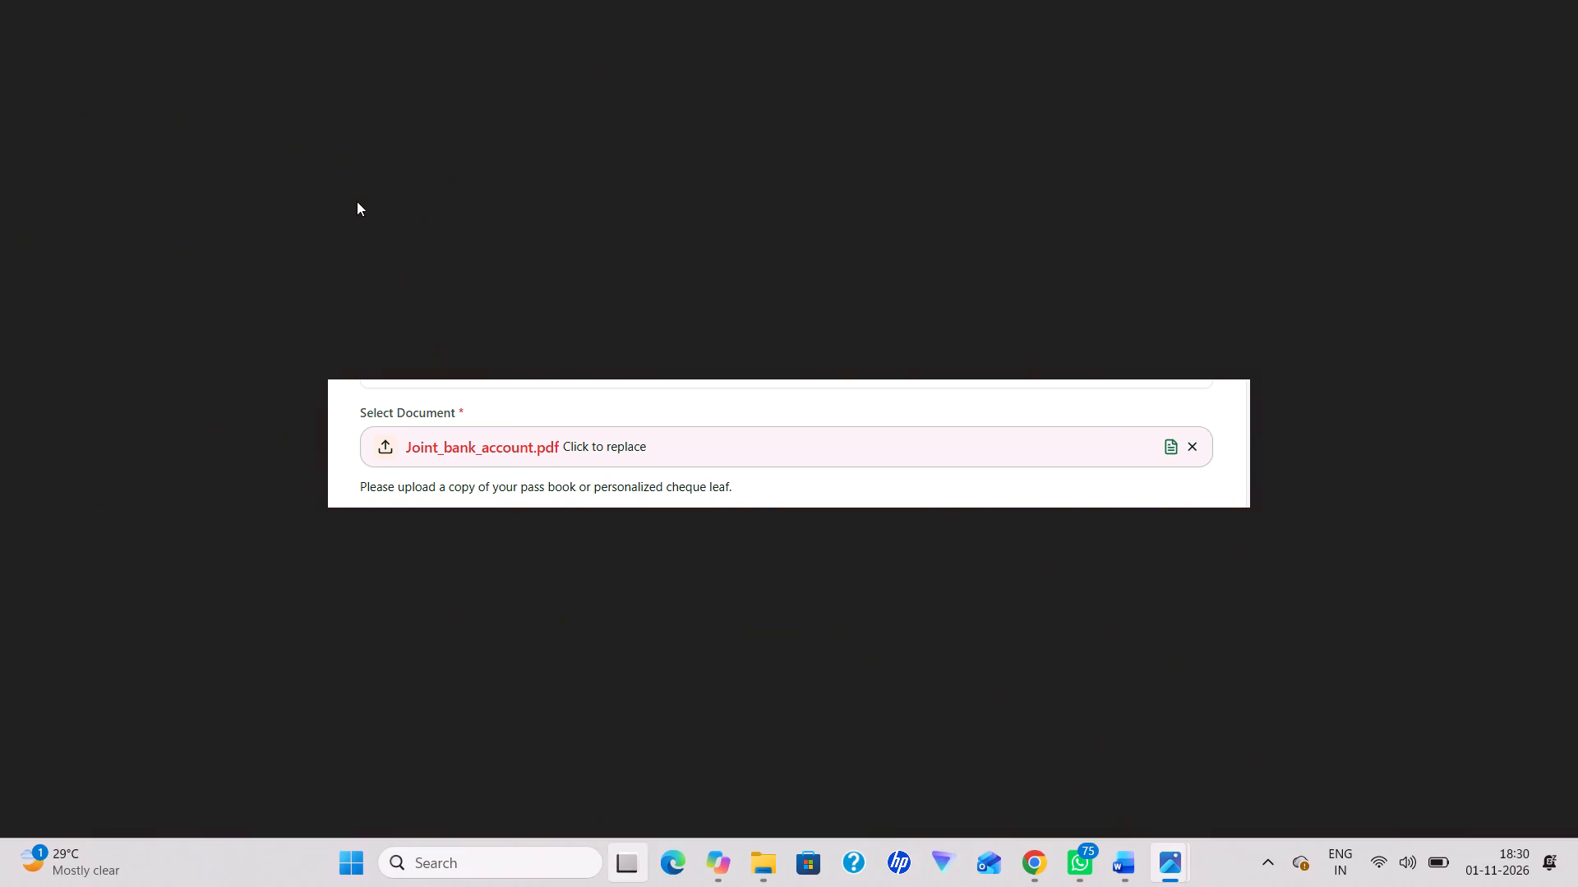
{"action": "left_click", "coordinate": [343, 193]}
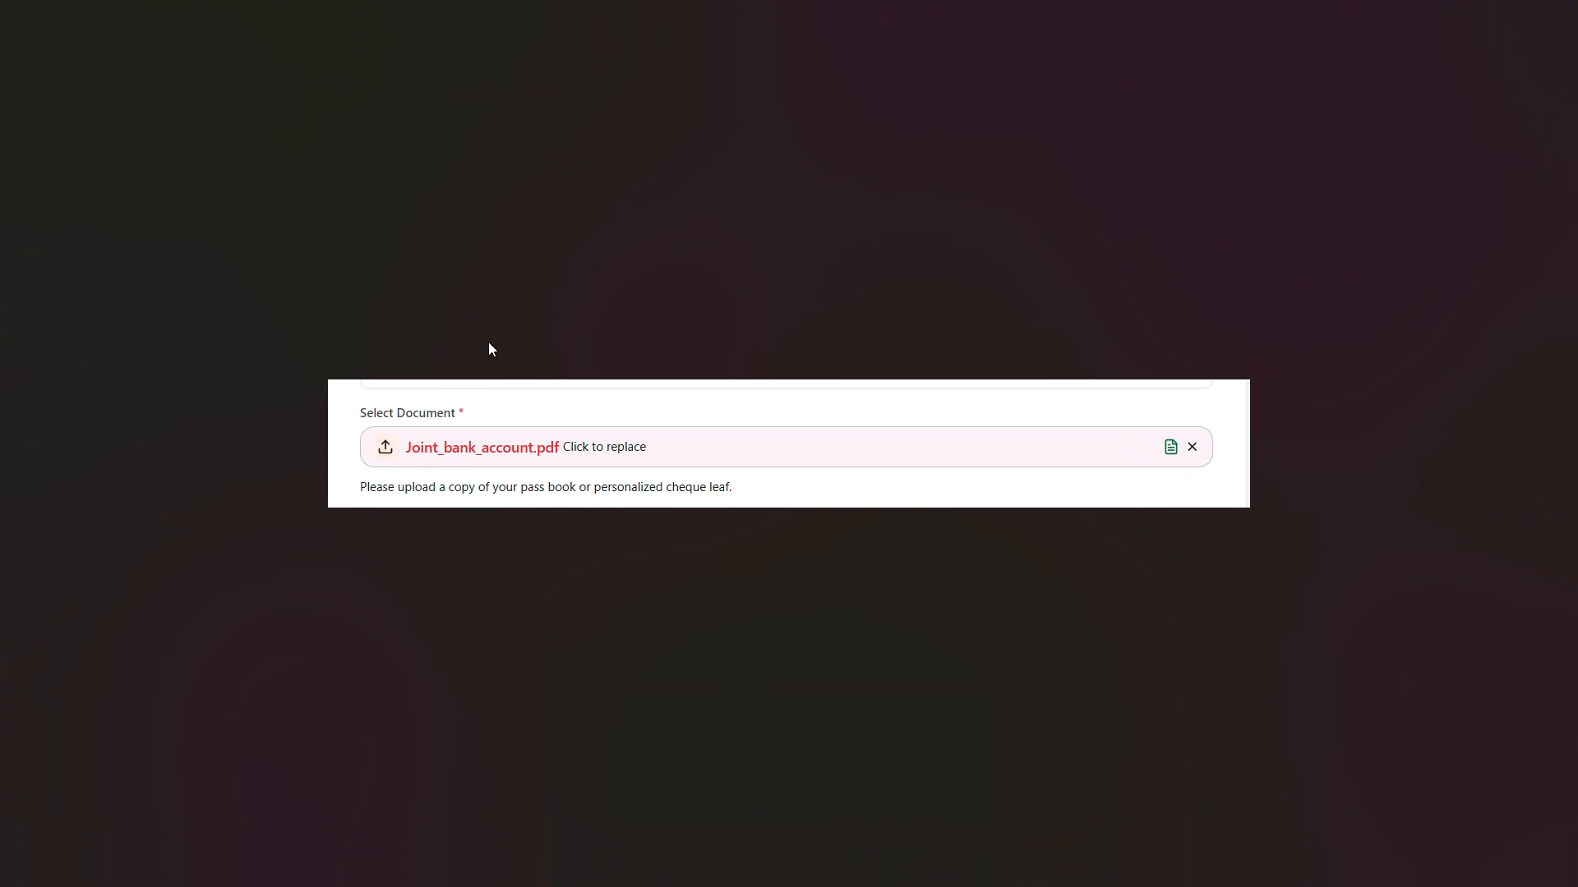
{"action": "left_click", "coordinate": [467, 500]}
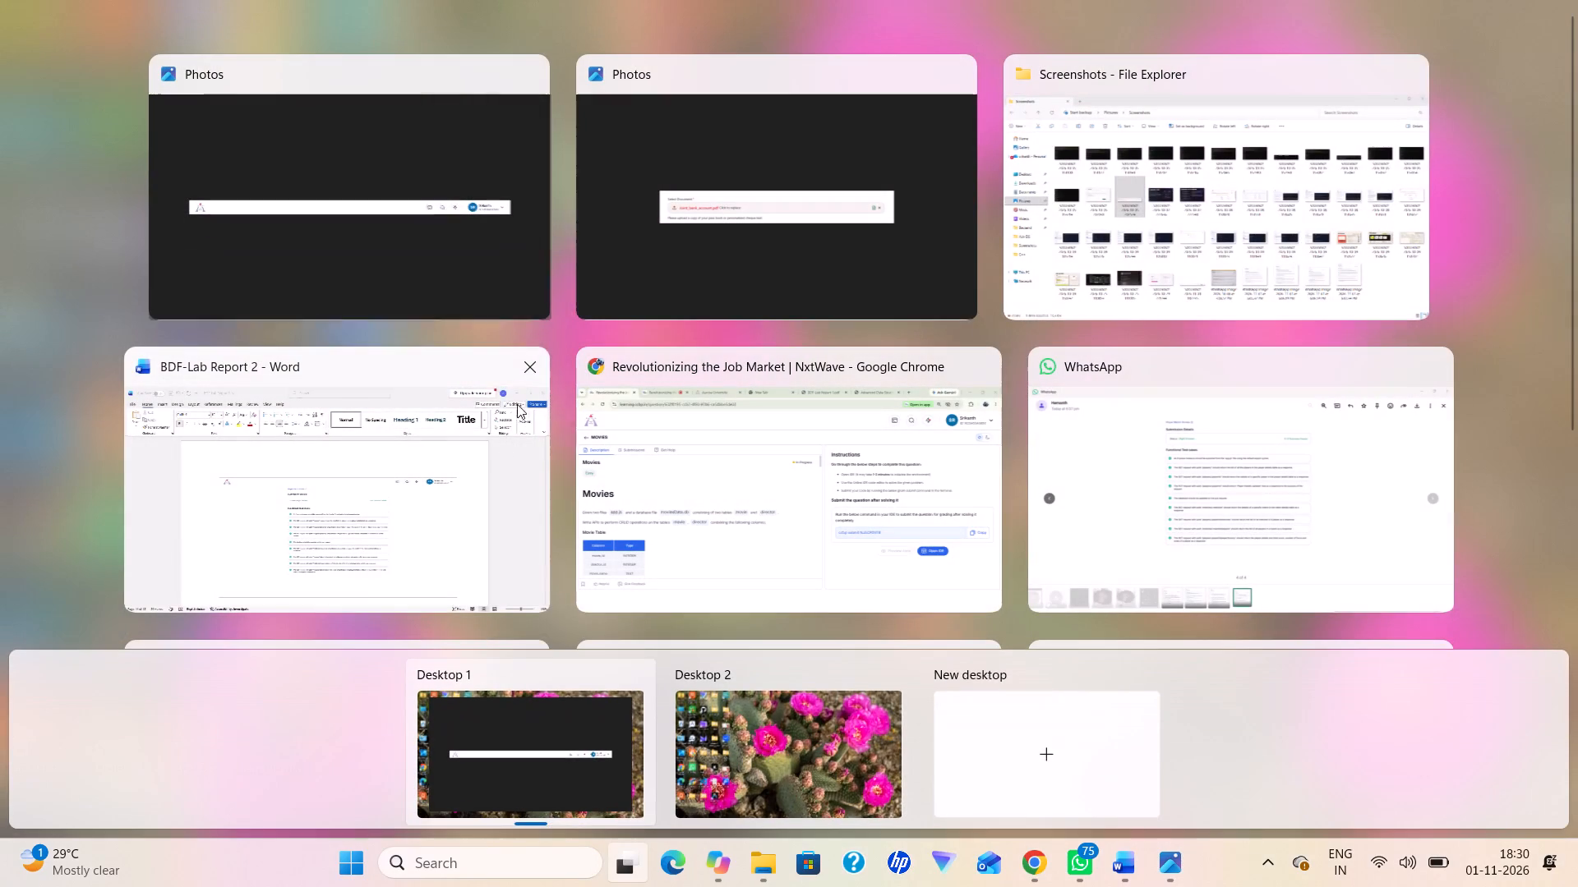
Switch to the Movies question page in Chrome.
{"action": "left_click", "coordinate": [747, 443]}
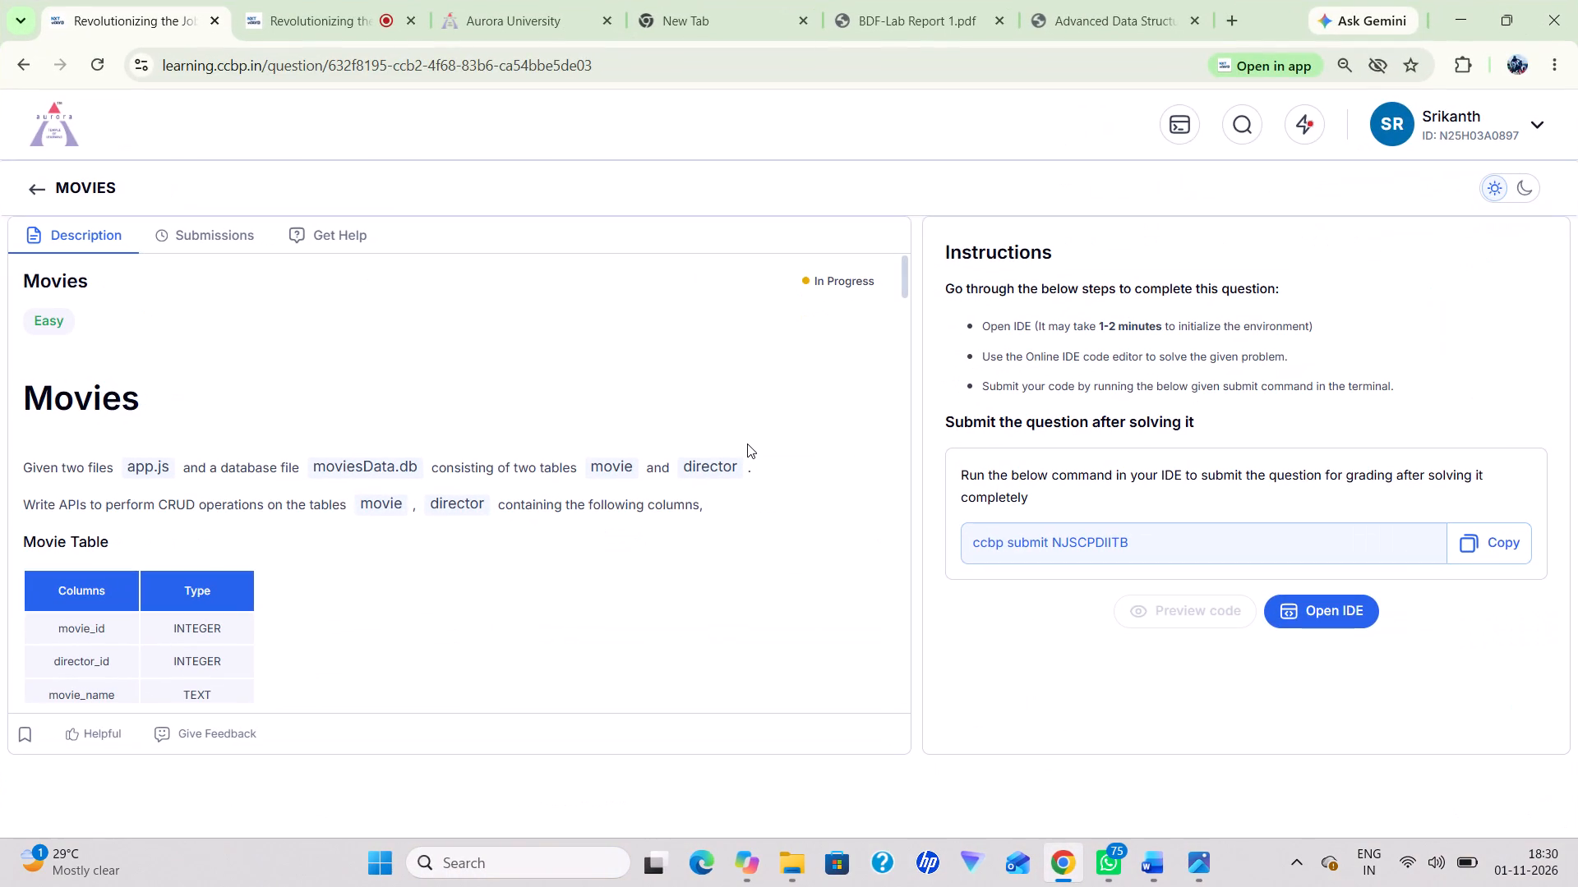
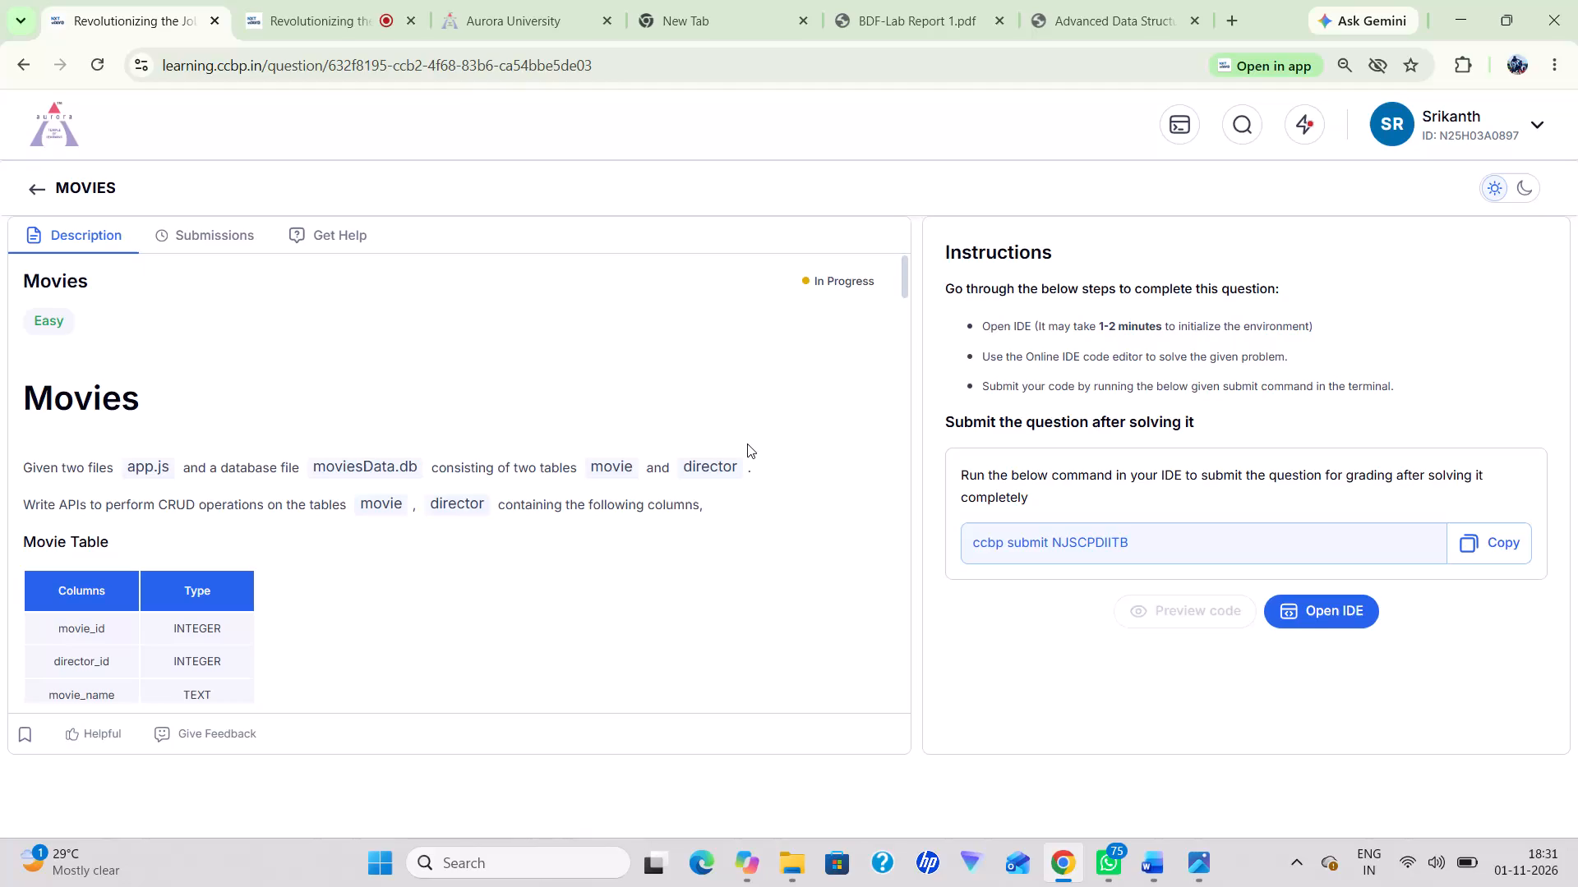
Capture a full-width screenshot of only the account header strip above the Movies title, including the logo and account name.
{"action": "key", "text": "Print"}
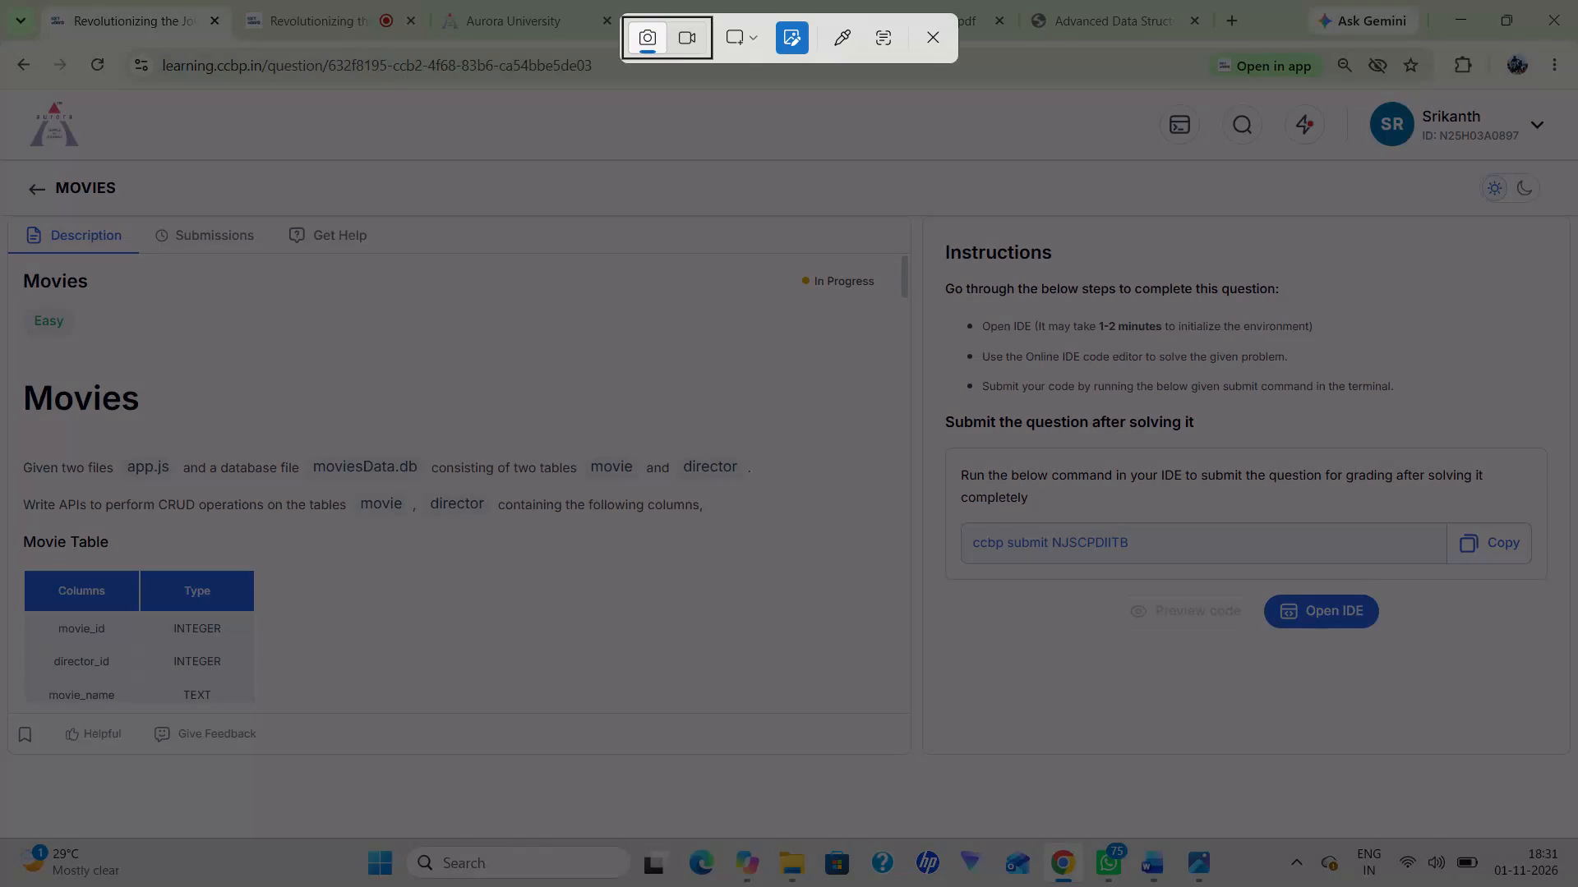
{"action": "left_click_drag", "start_coordinate": [1, 89], "coordinate": [76, 111]}
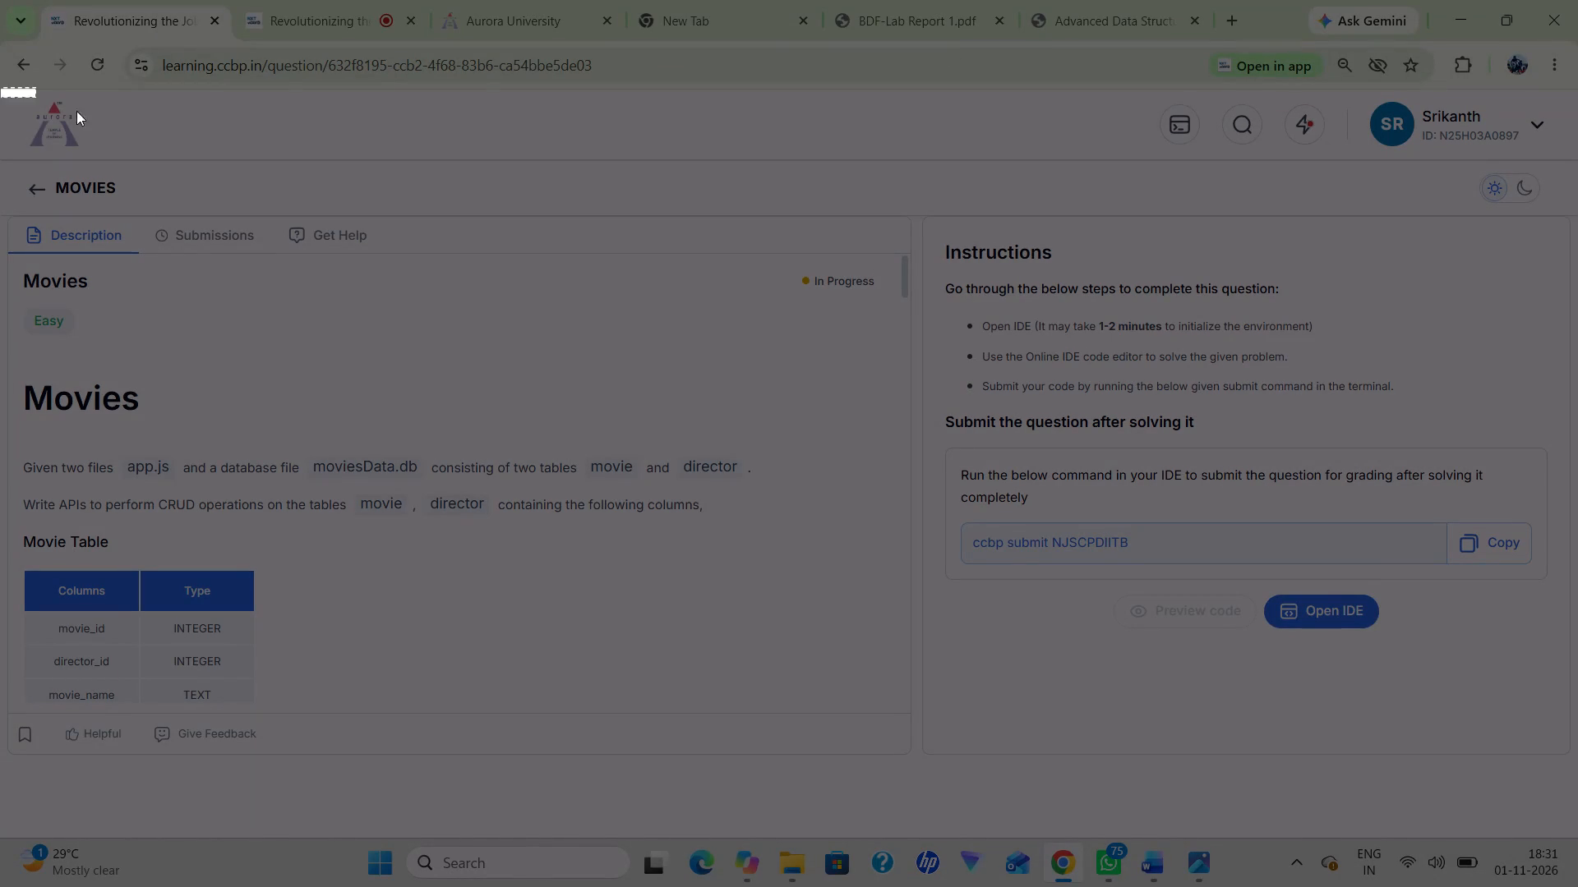
{"action": "left_click_drag", "start_coordinate": [76, 111], "coordinate": [1014, 182]}
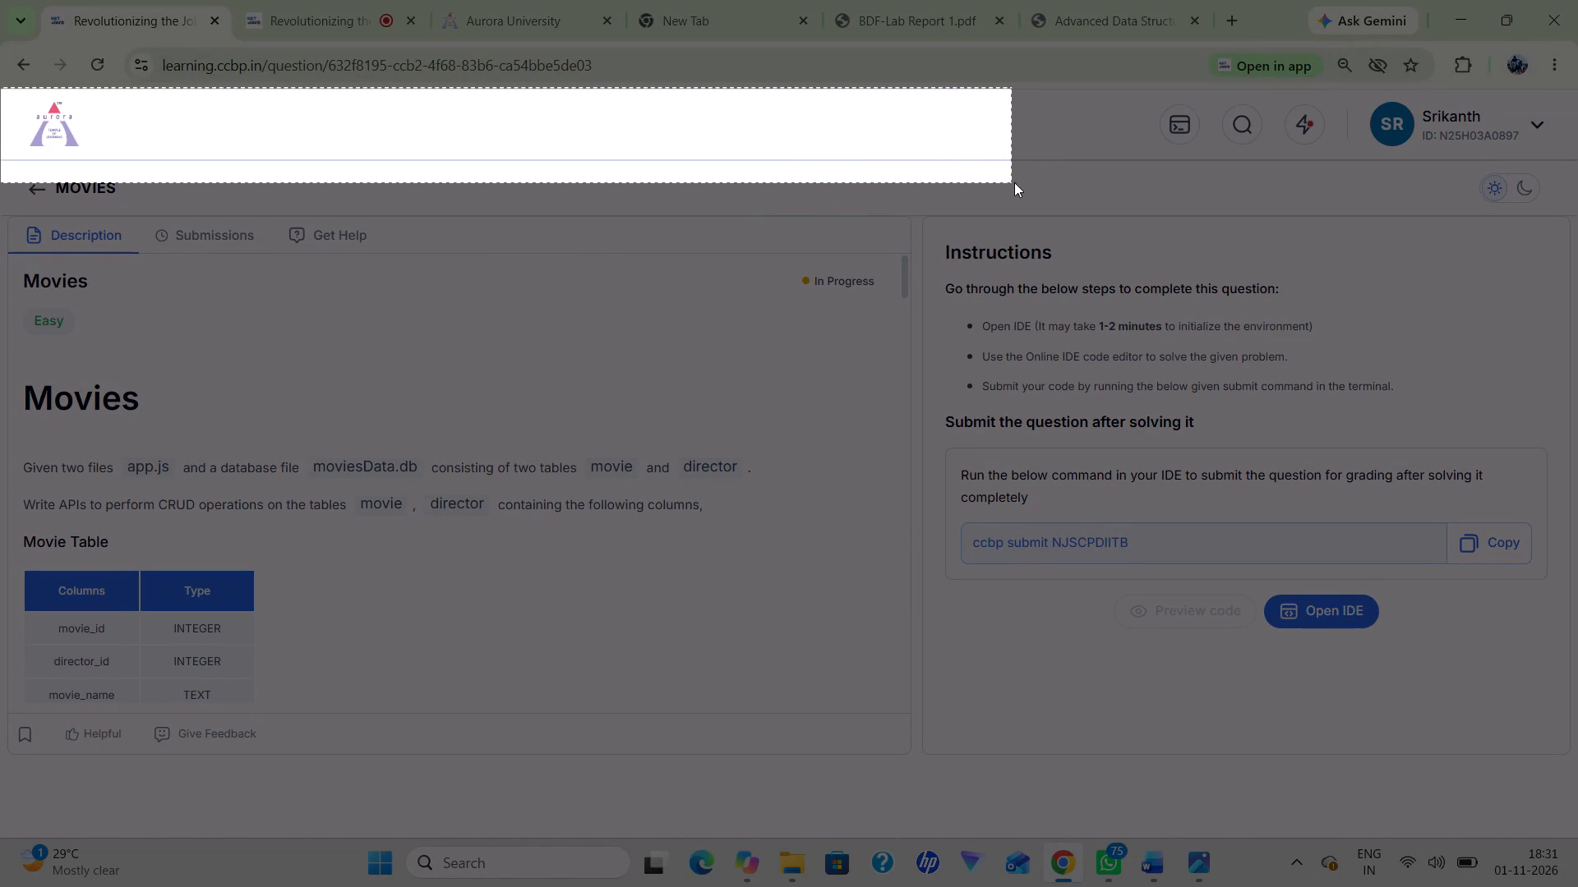
{"action": "left_click_drag", "start_coordinate": [1014, 182], "coordinate": [1274, 177]}
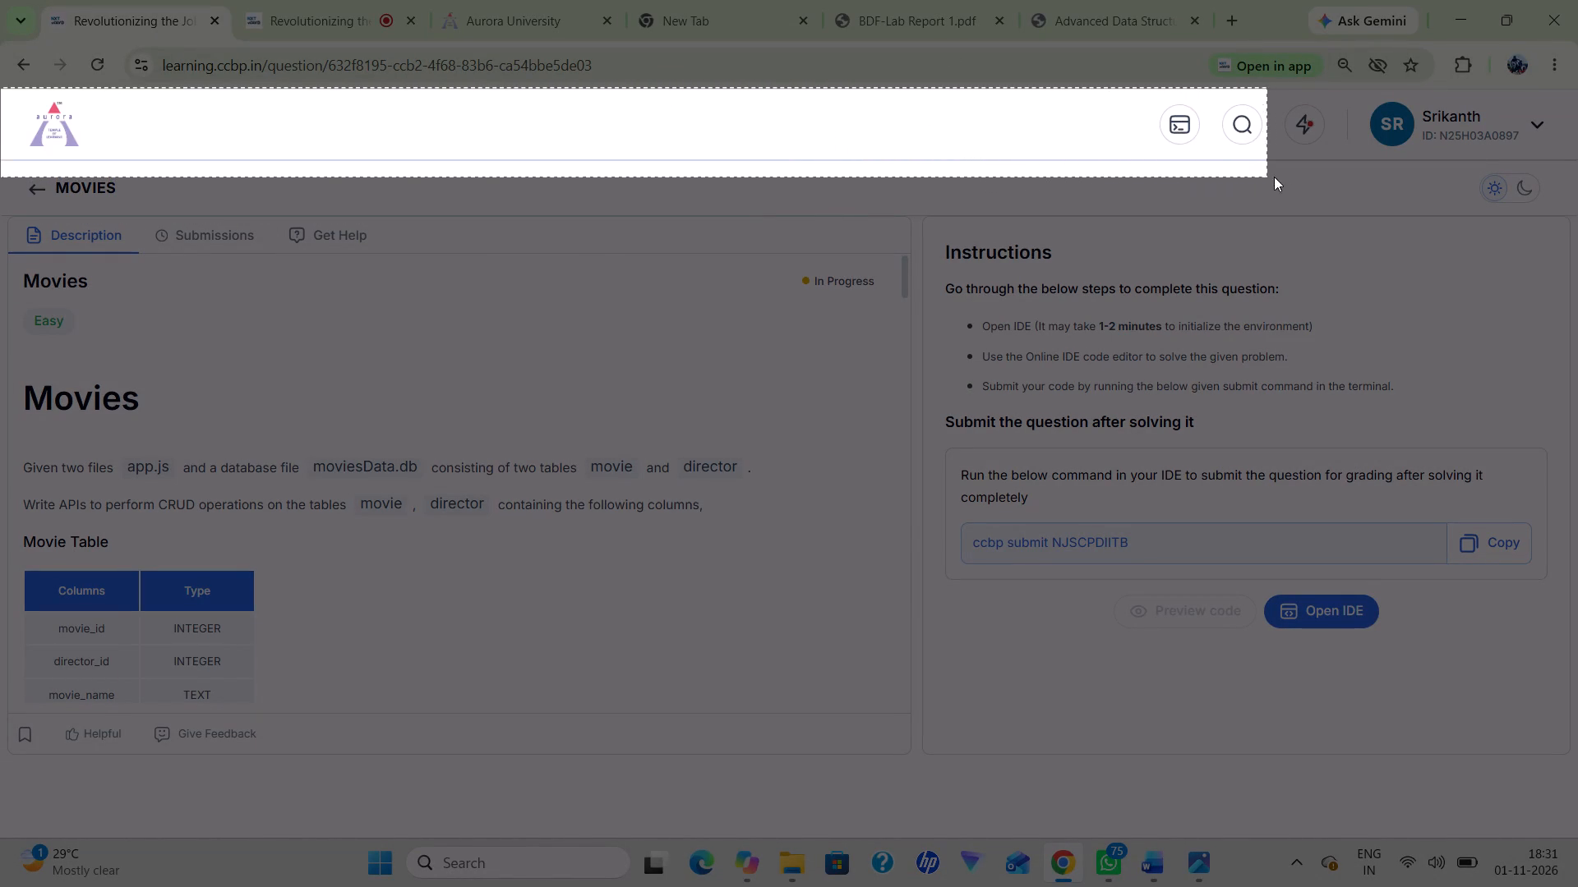
{"action": "left_click_drag", "start_coordinate": [1274, 177], "coordinate": [1537, 177]}
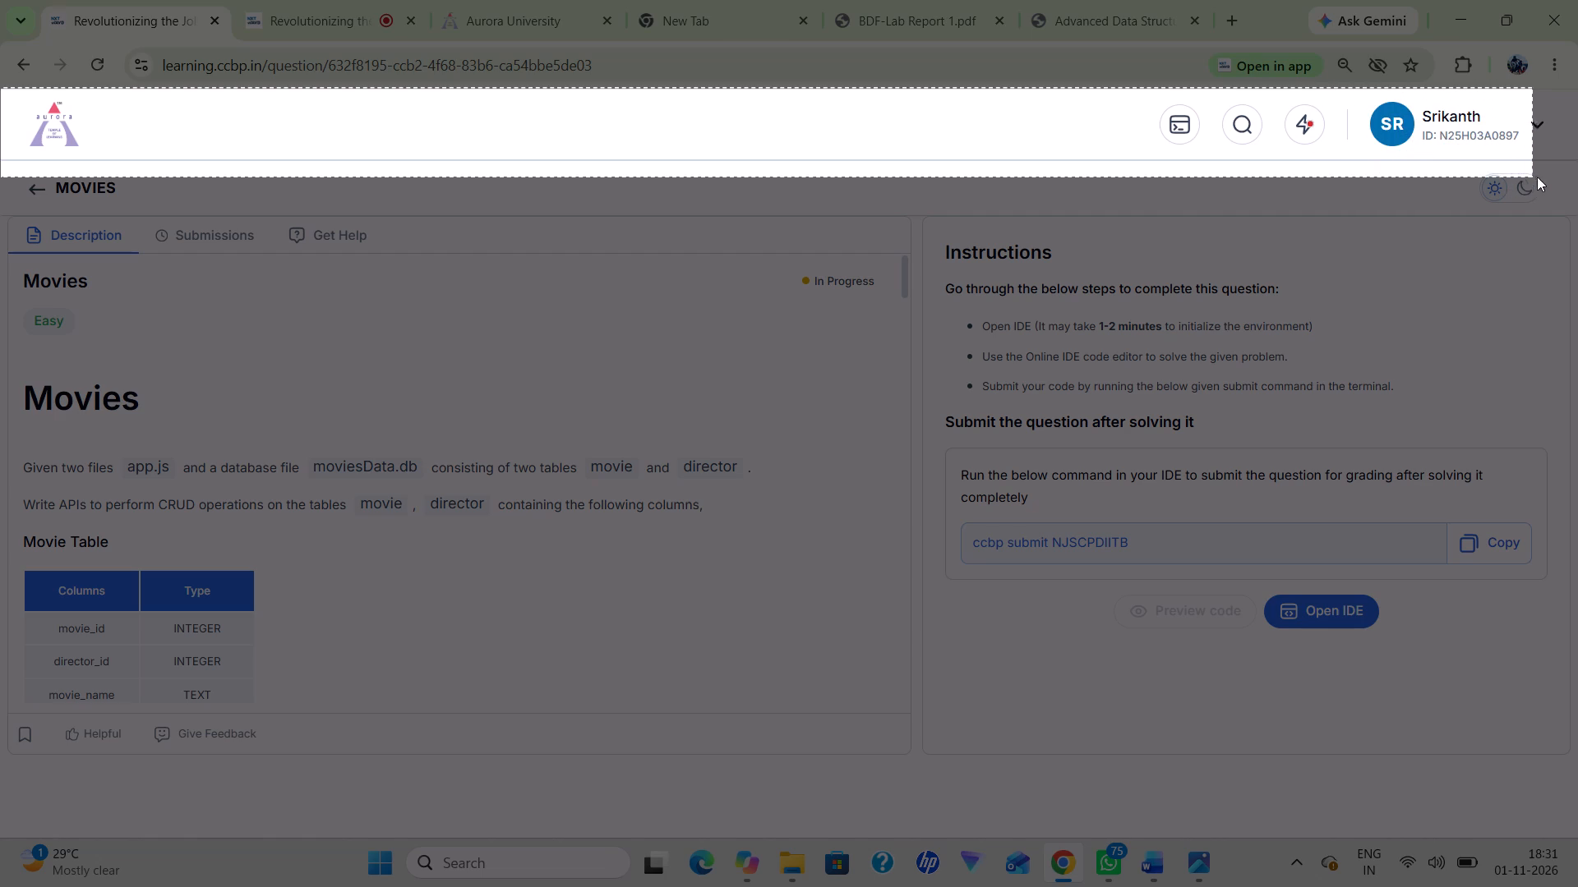
{"action": "left_click_drag", "start_coordinate": [1537, 177], "coordinate": [1577, 160]}
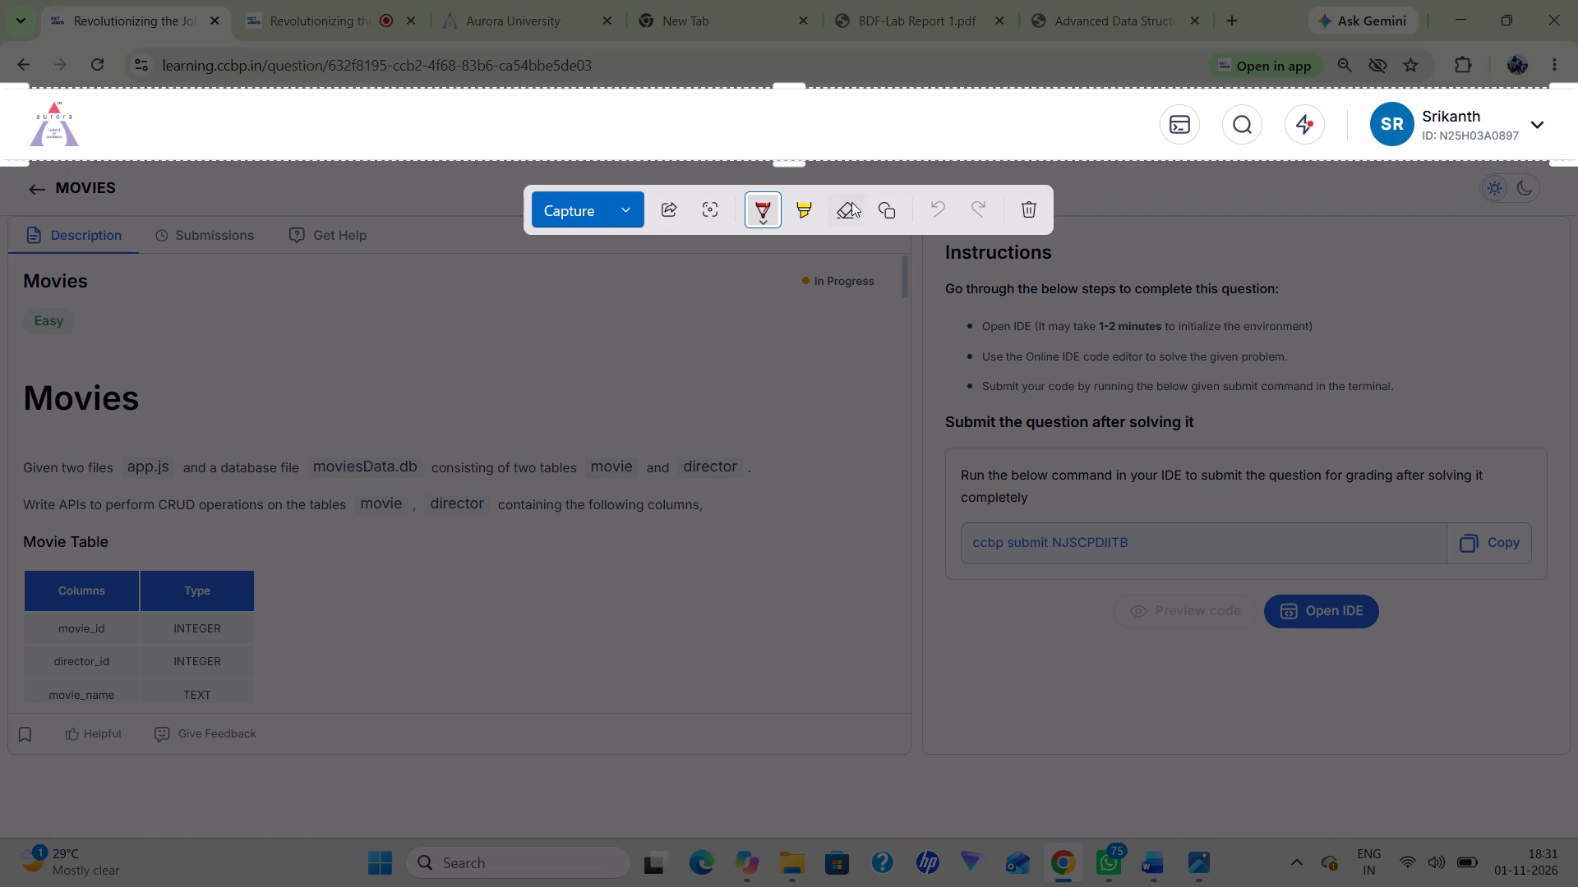
{"action": "left_click", "coordinate": [579, 201]}
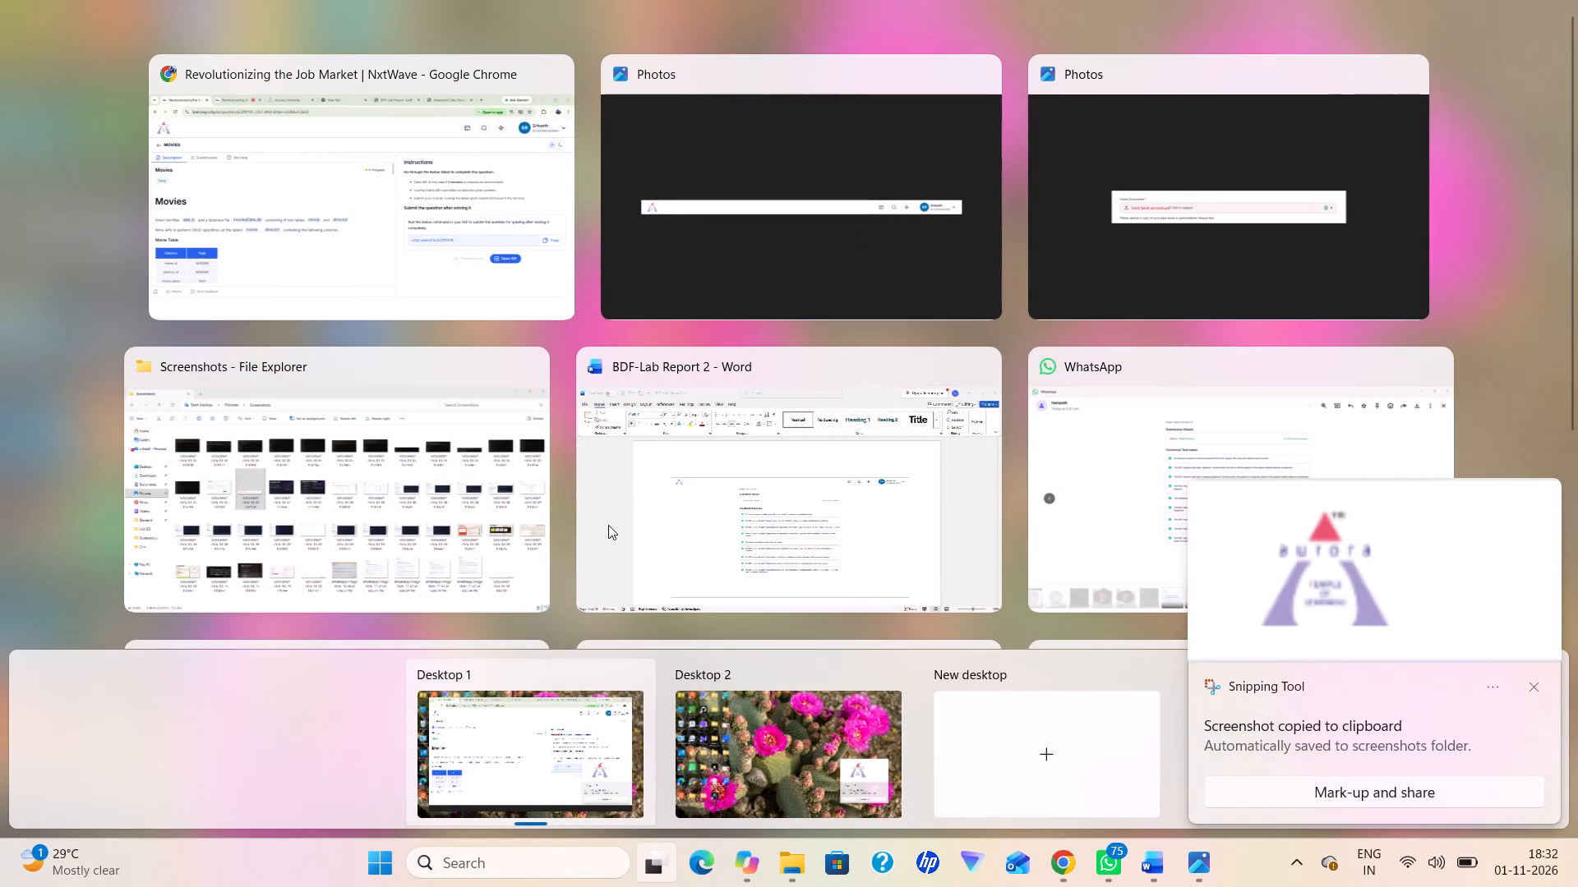
In the BDF-Lab Report 2 document, delete the header cover shape from the Player Match Scores output picture on page 14.
{"action": "left_click", "coordinate": [752, 521]}
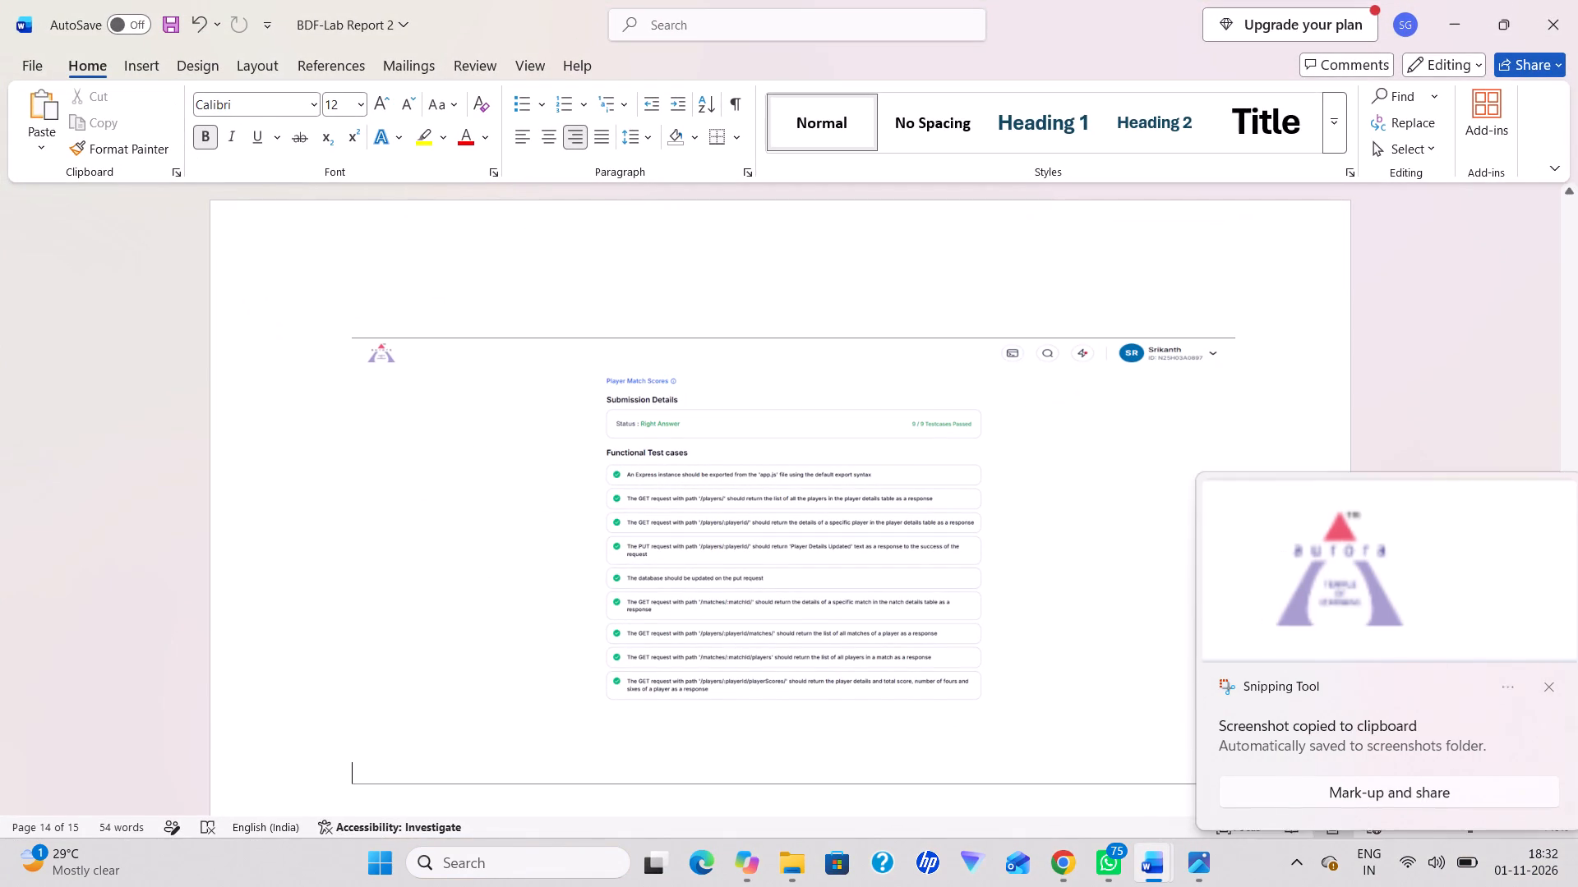
{"action": "left_click", "coordinate": [436, 368]}
{"action": "left_click", "coordinate": [436, 368]}
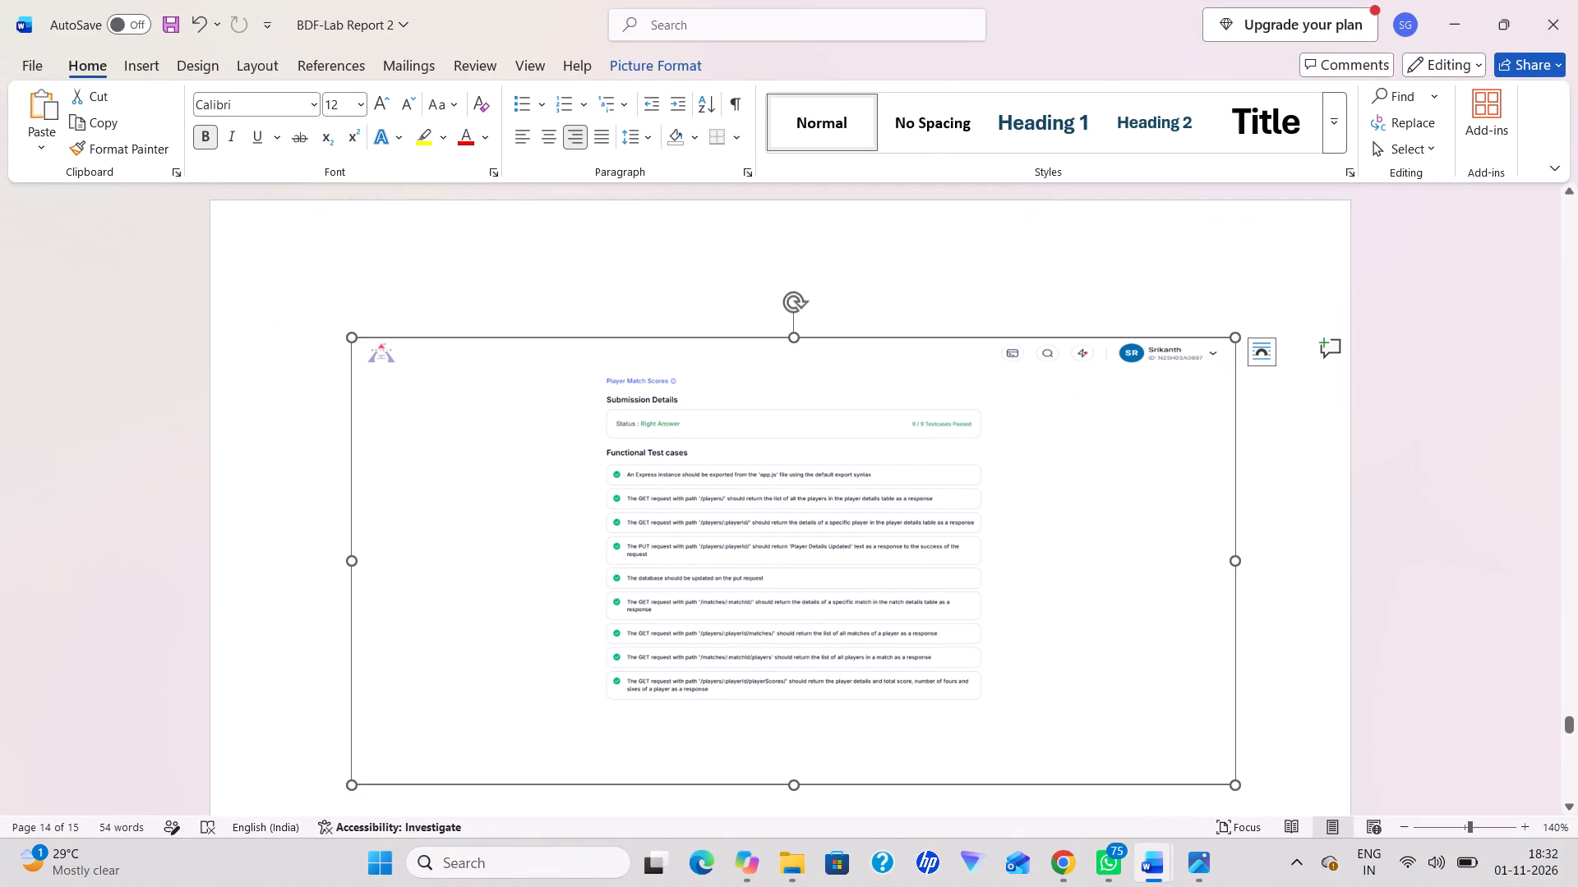
{"action": "triple_click", "coordinate": [436, 368]}
{"action": "double_click", "coordinate": [436, 367]}
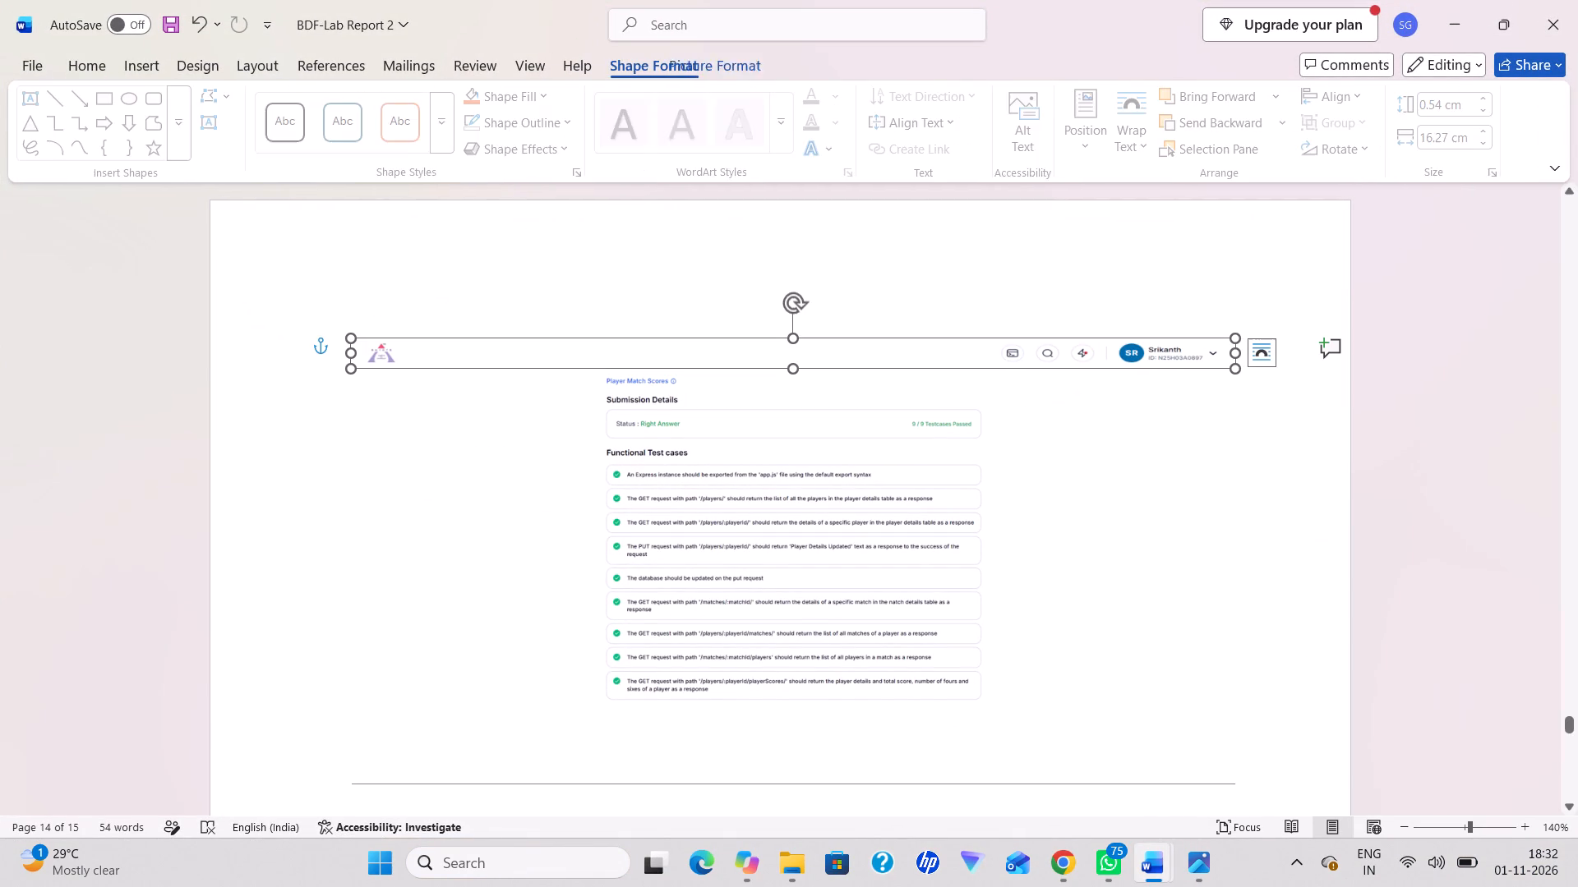
{"action": "key", "text": "Delete"}
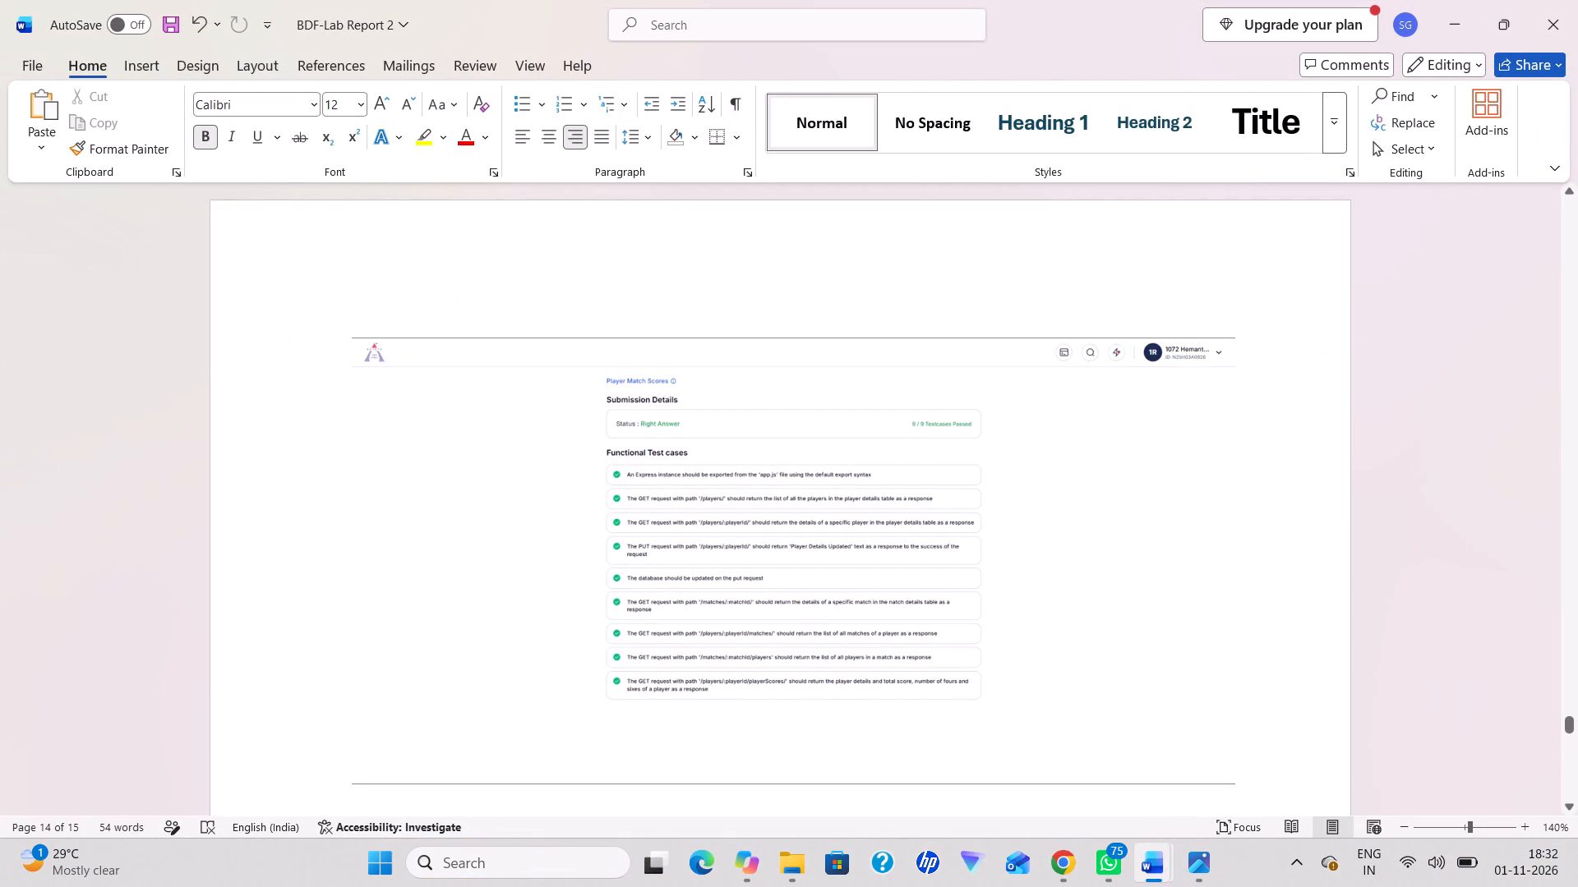
{"action": "double_click", "coordinate": [430, 356]}
{"action": "right_click", "coordinate": [430, 356]}
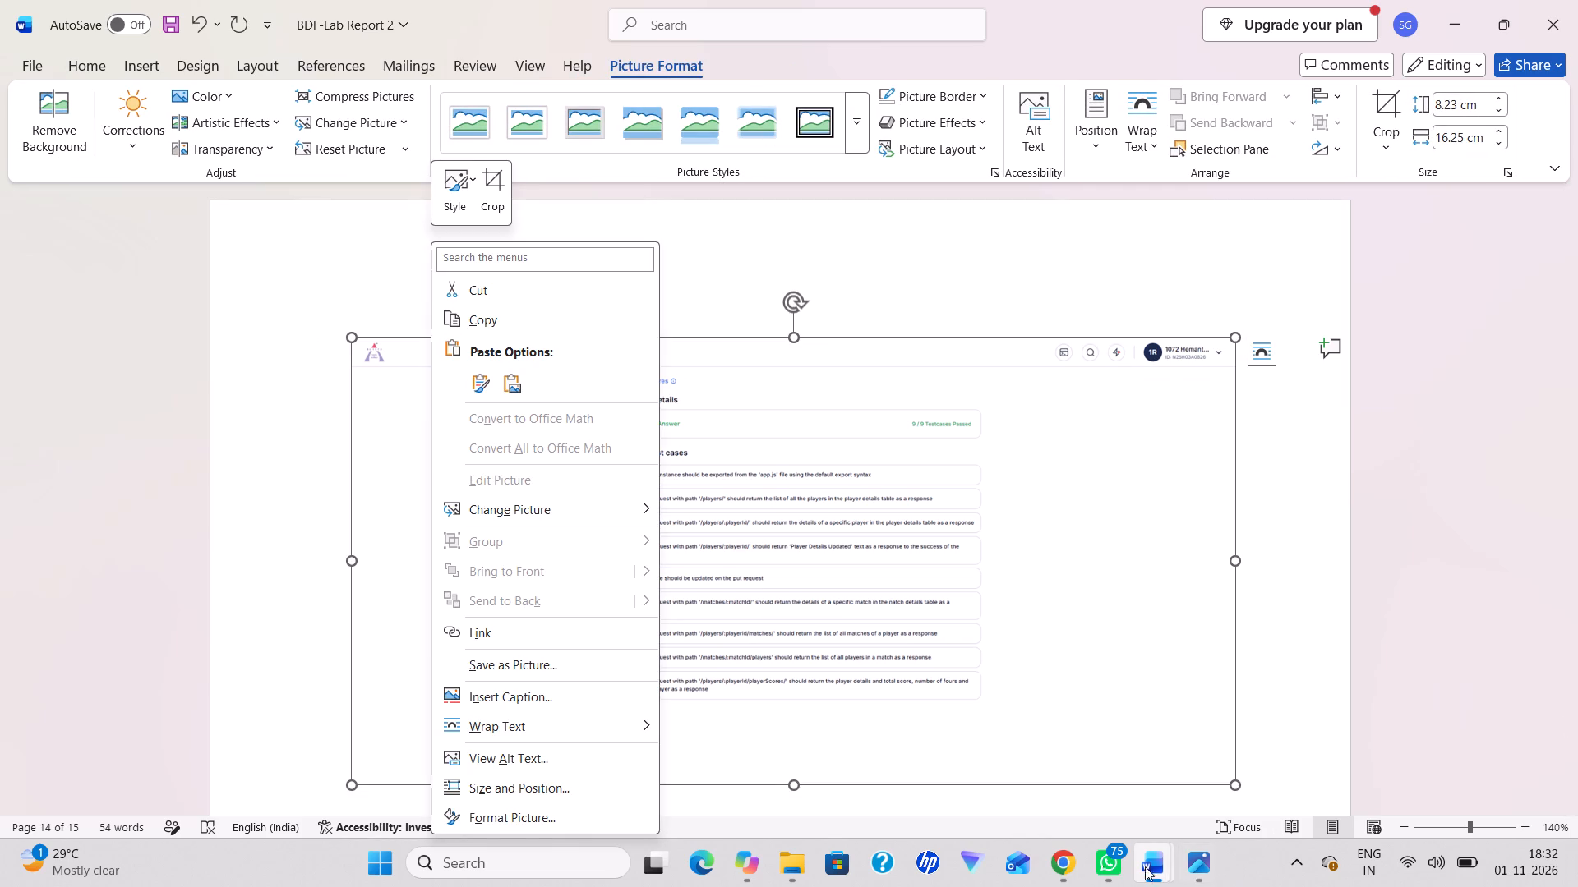
Close the Chrome window and agree to leave the site.
{"action": "left_click", "coordinate": [1157, 684]}
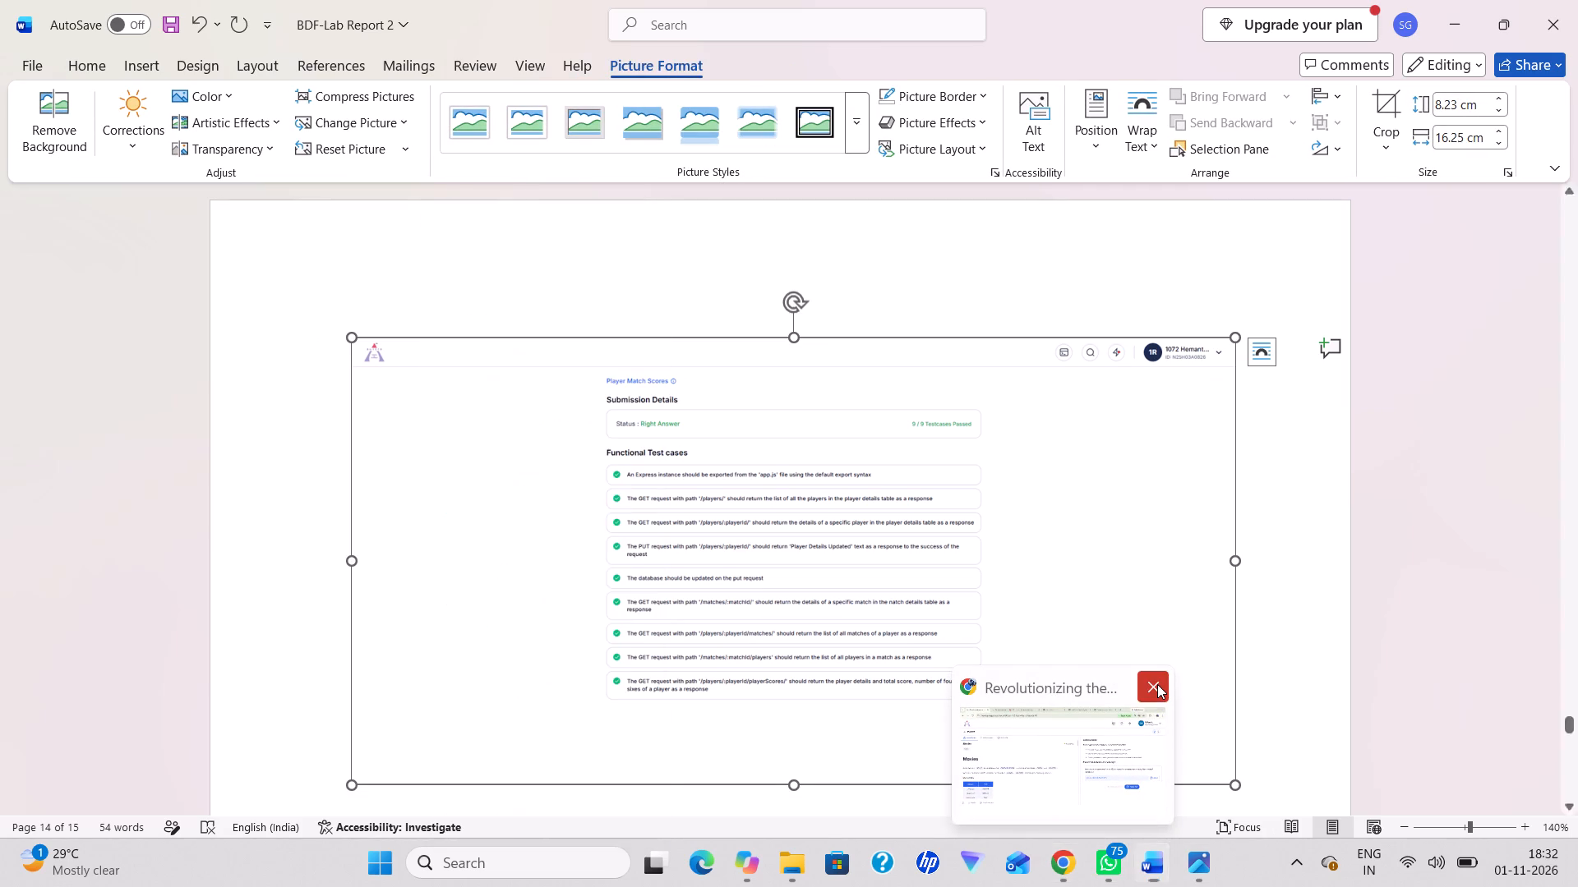
{"action": "left_click", "coordinate": [1087, 728]}
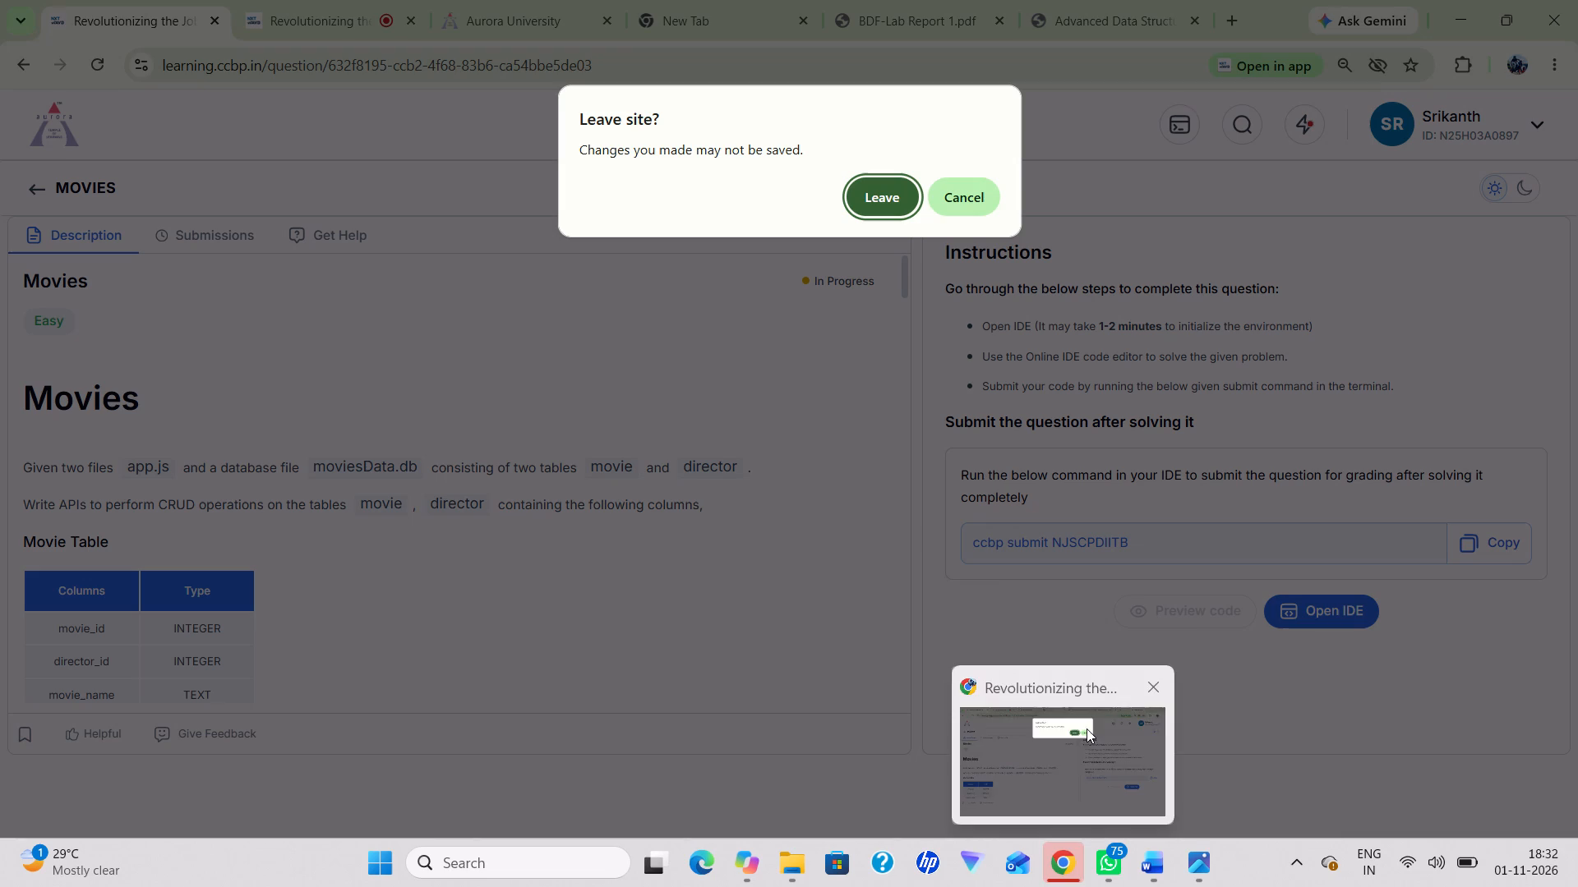
{"action": "left_click", "coordinate": [871, 191]}
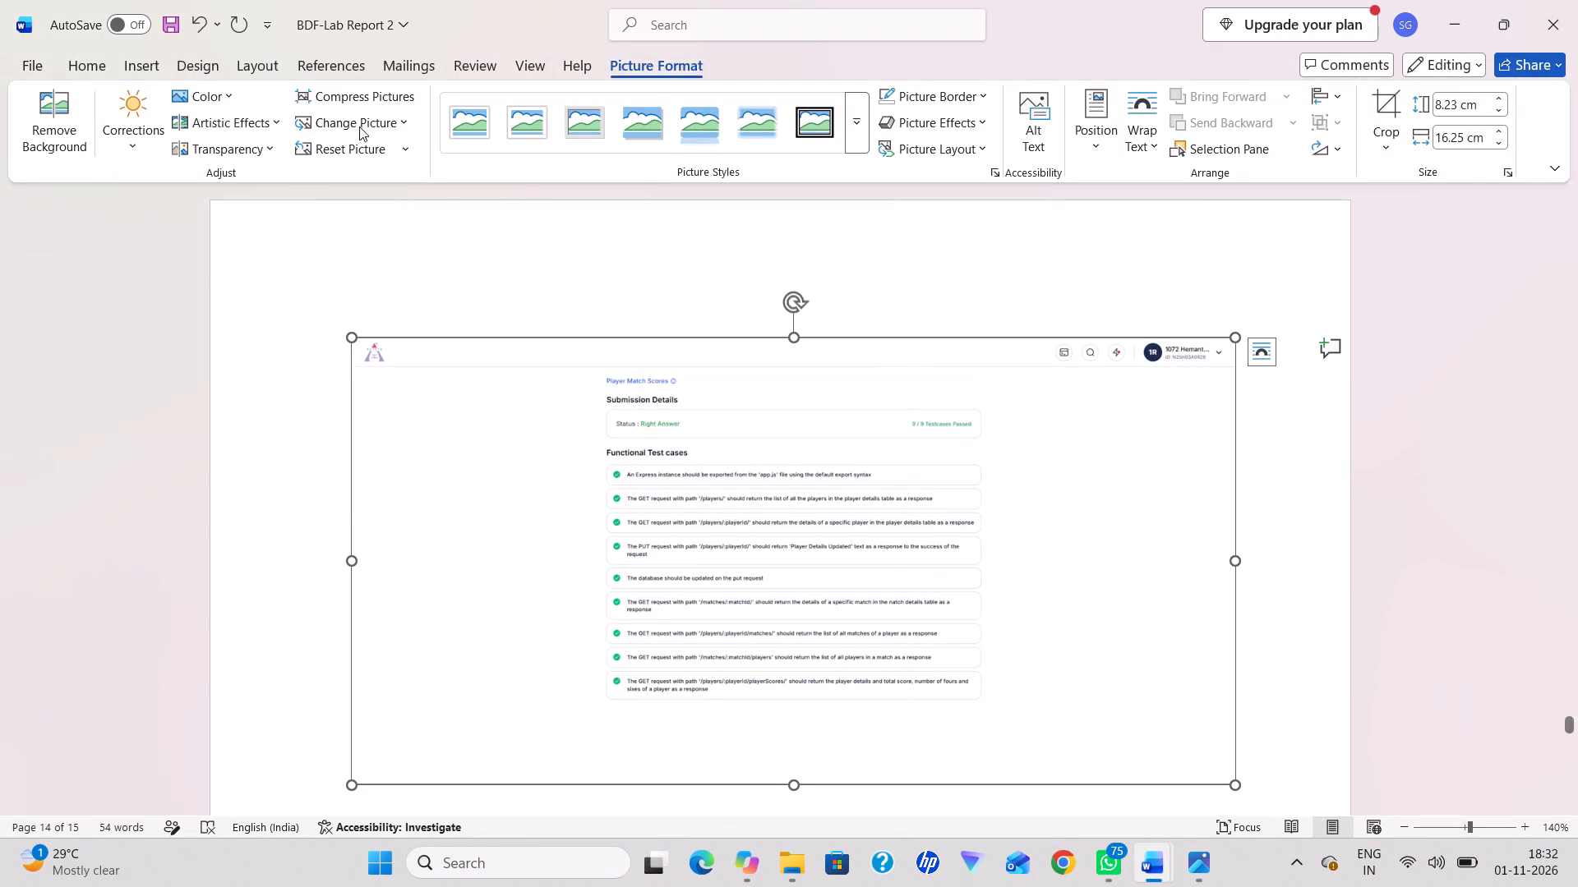
Draw a rectangle about 0.56 cm high and 16.2 cm wide over the account header of the Player Match Scores picture.
{"action": "left_click", "coordinate": [134, 67]}
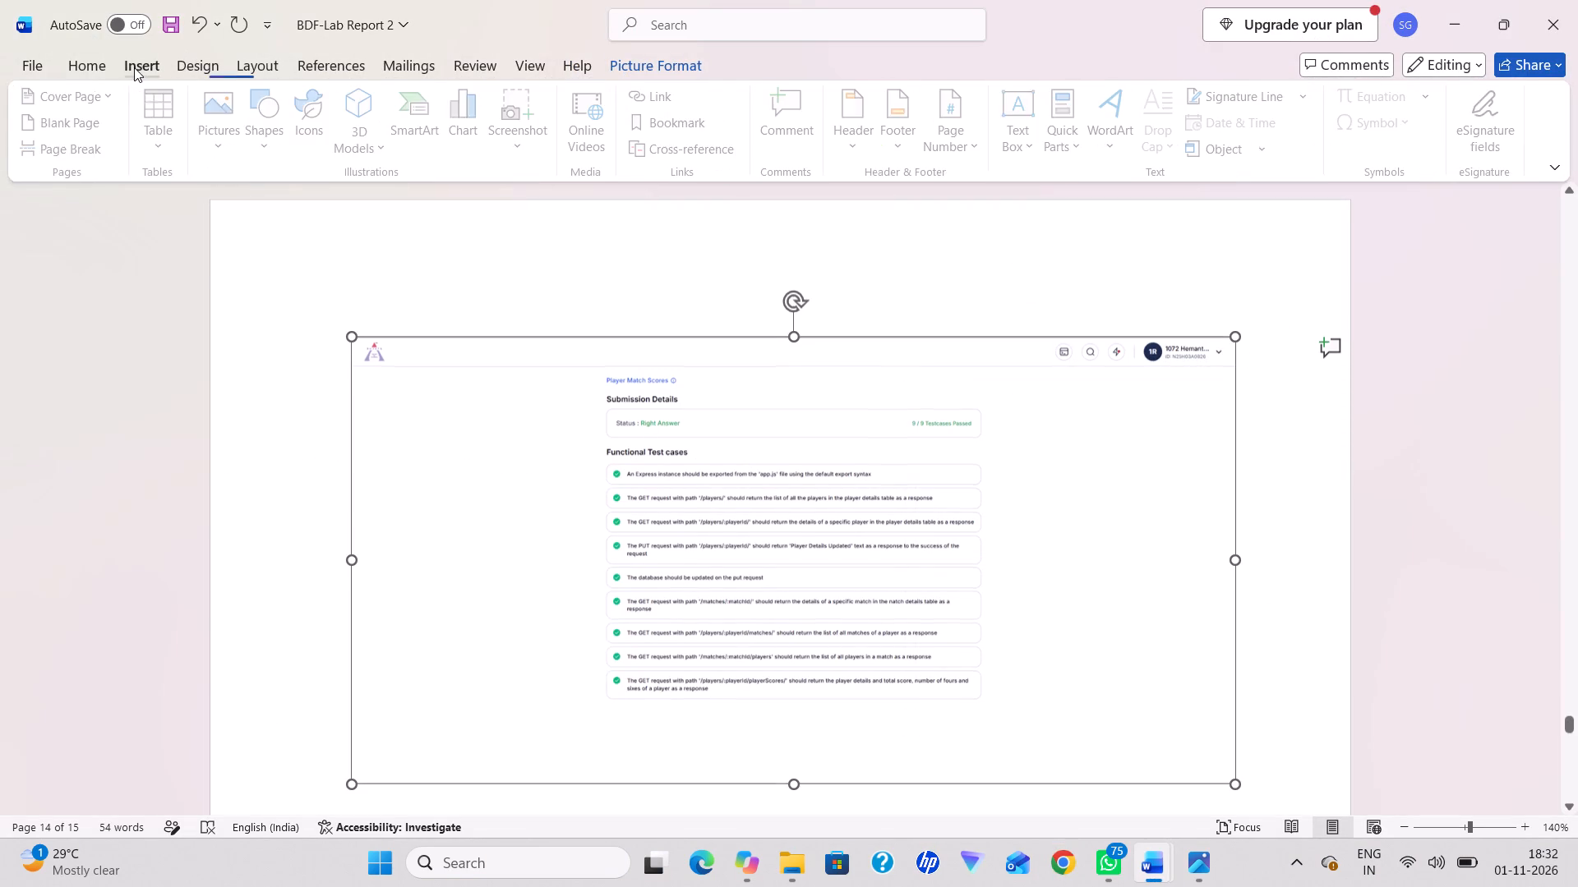
{"action": "left_click", "coordinate": [263, 106]}
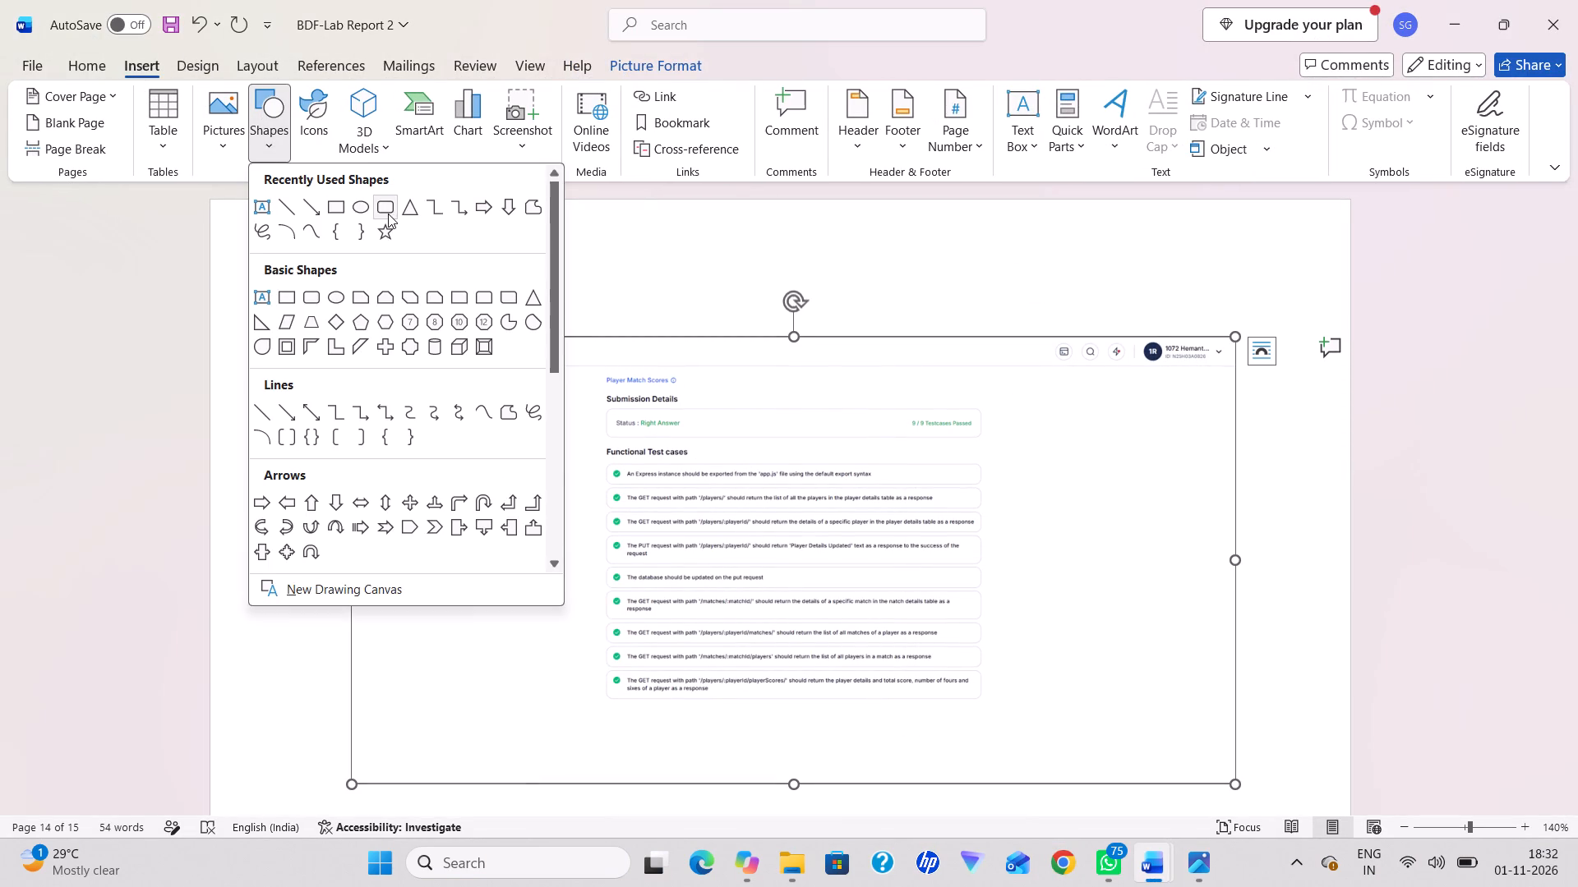
{"action": "left_click", "coordinate": [348, 207]}
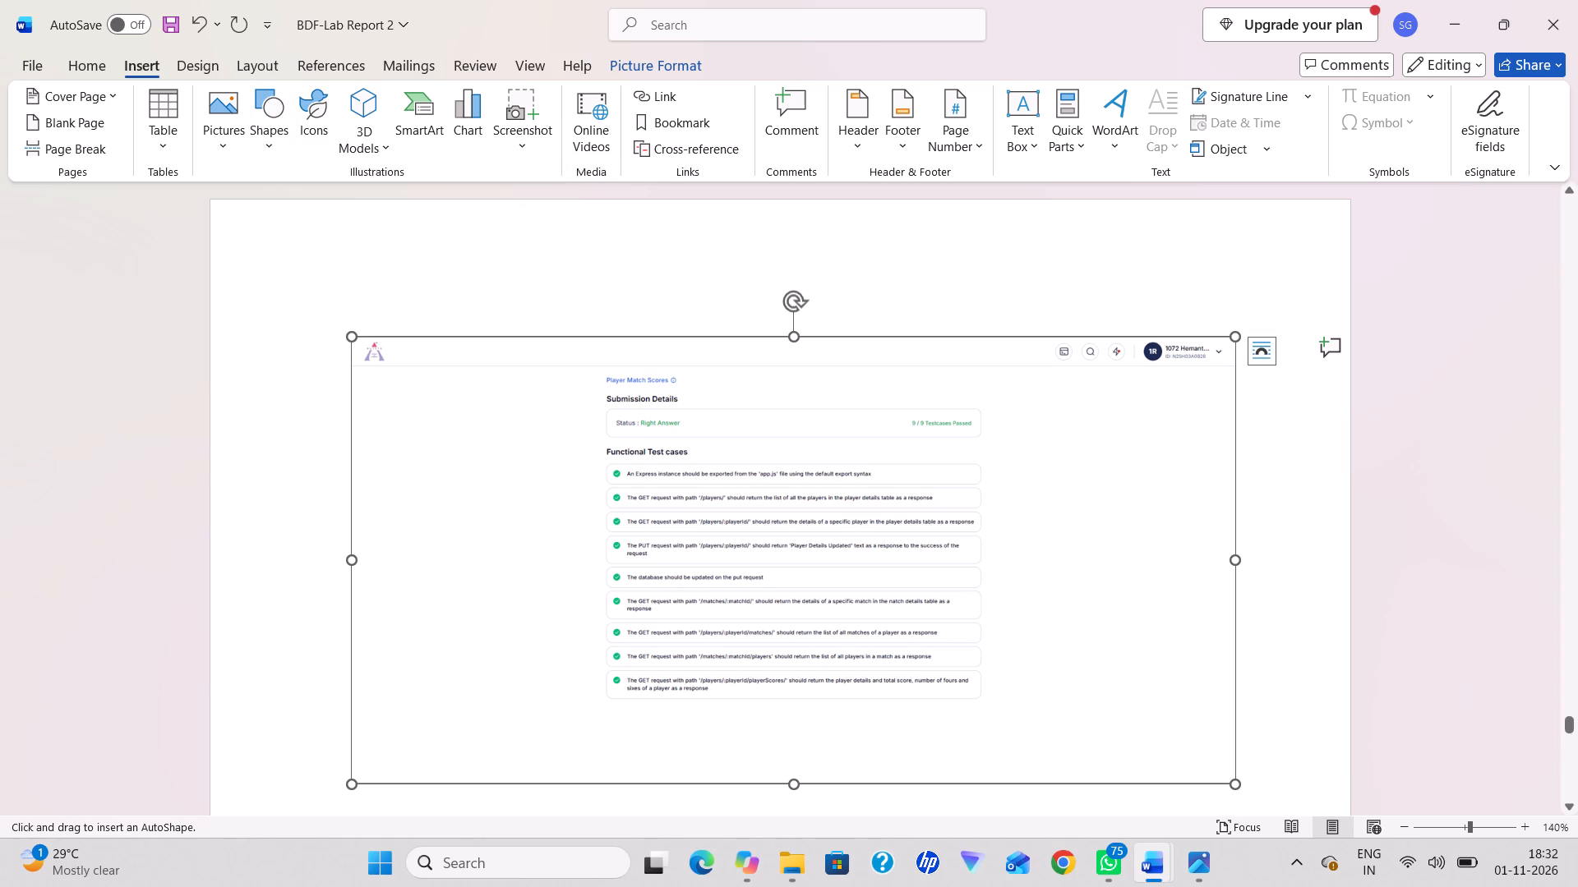
{"action": "left_click_drag", "start_coordinate": [353, 336], "coordinate": [836, 362]}
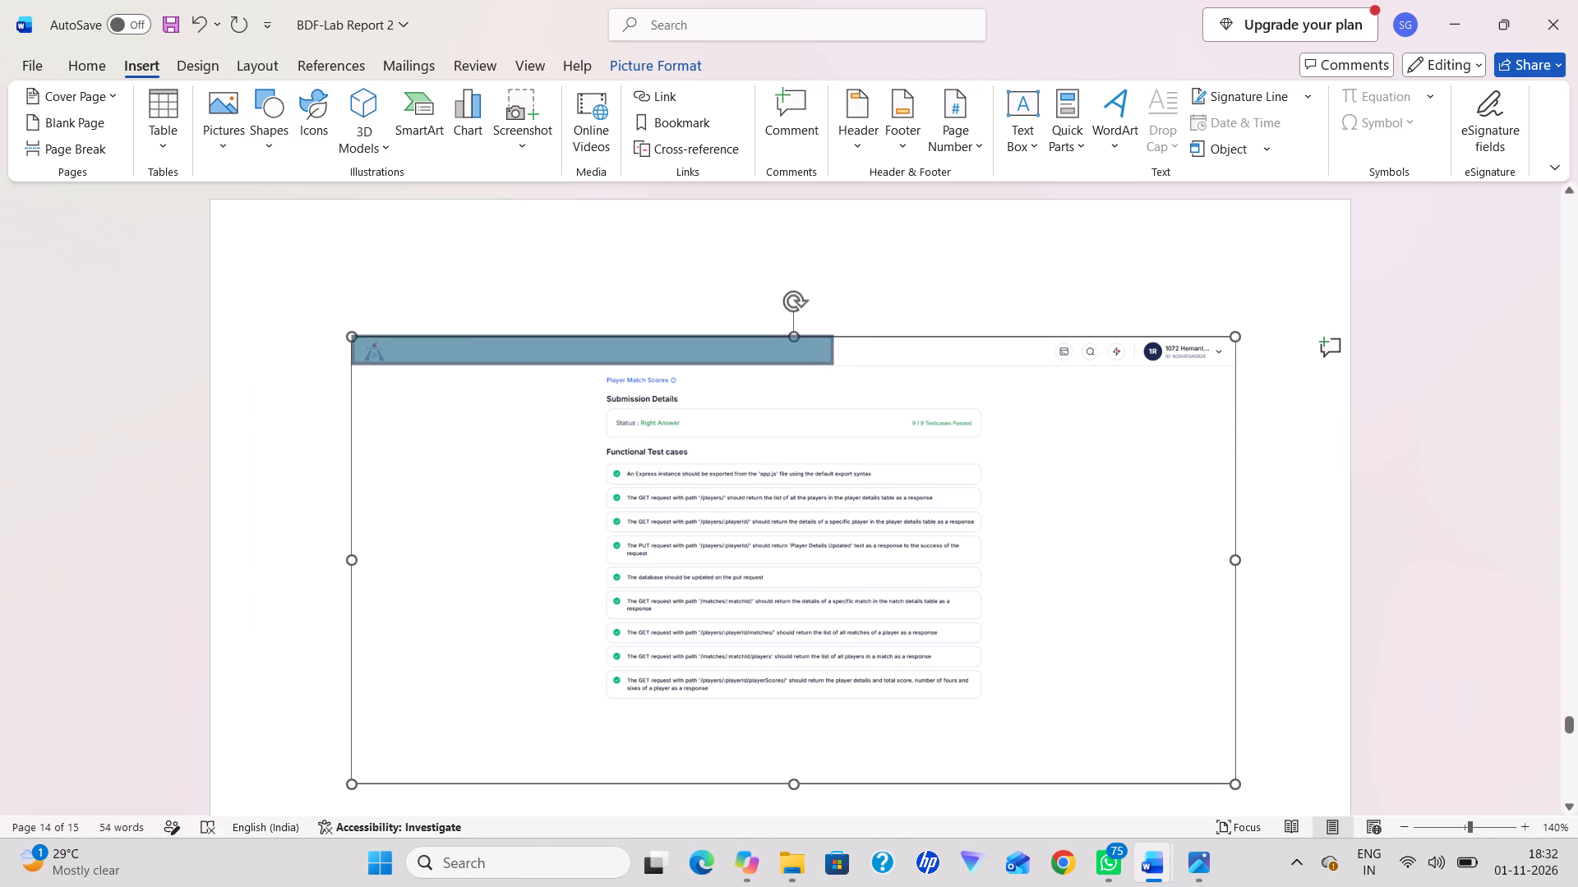
{"action": "left_click_drag", "start_coordinate": [836, 362], "coordinate": [1143, 361]}
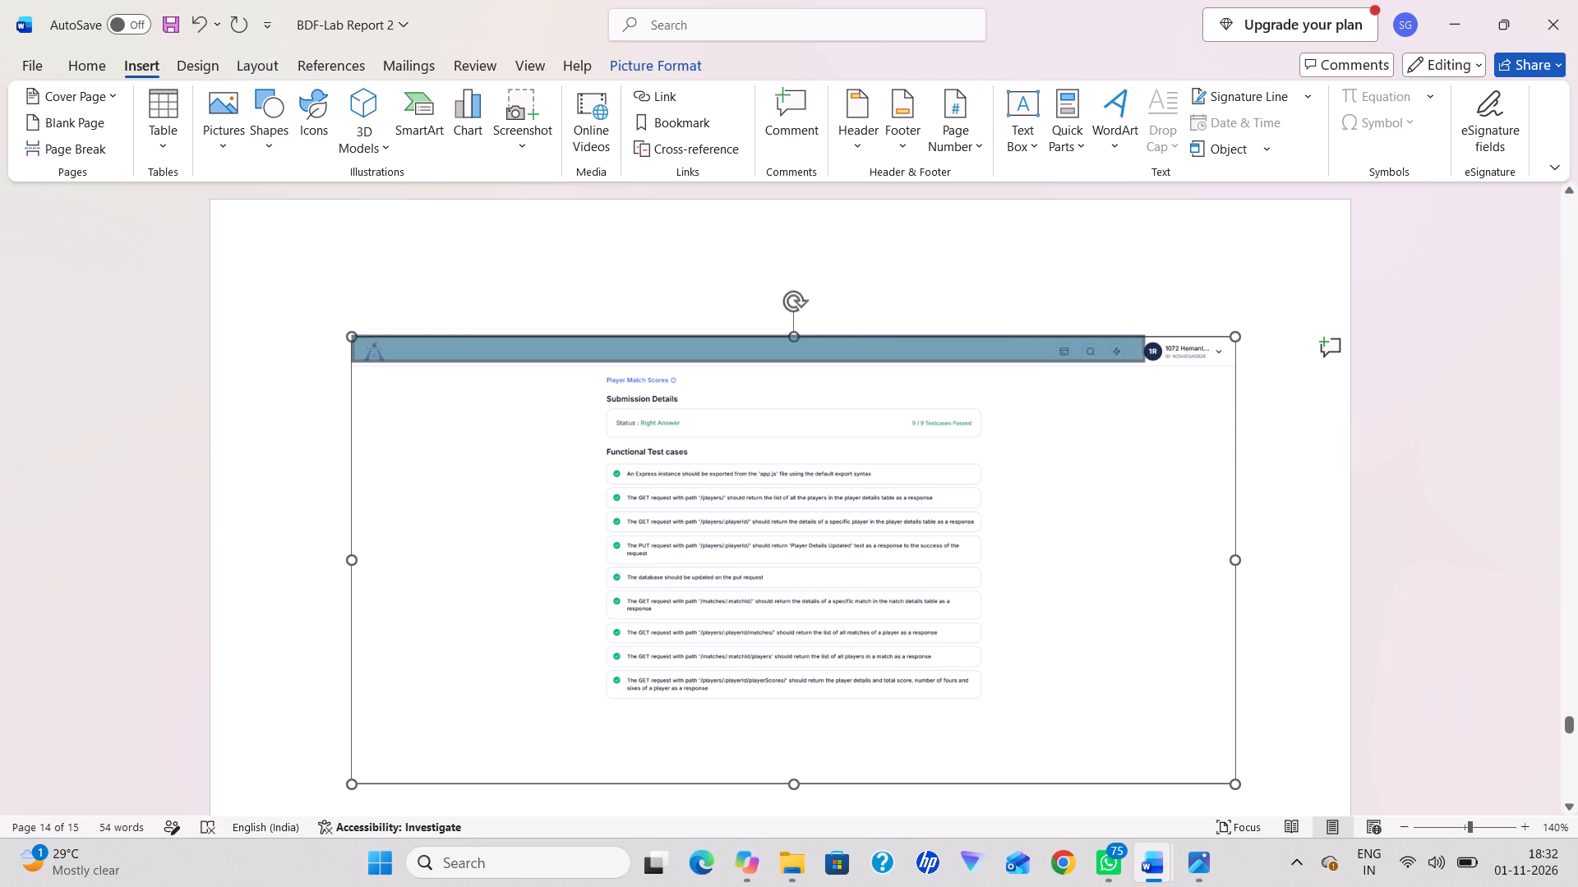
{"action": "left_click_drag", "start_coordinate": [1143, 361], "coordinate": [1233, 366]}
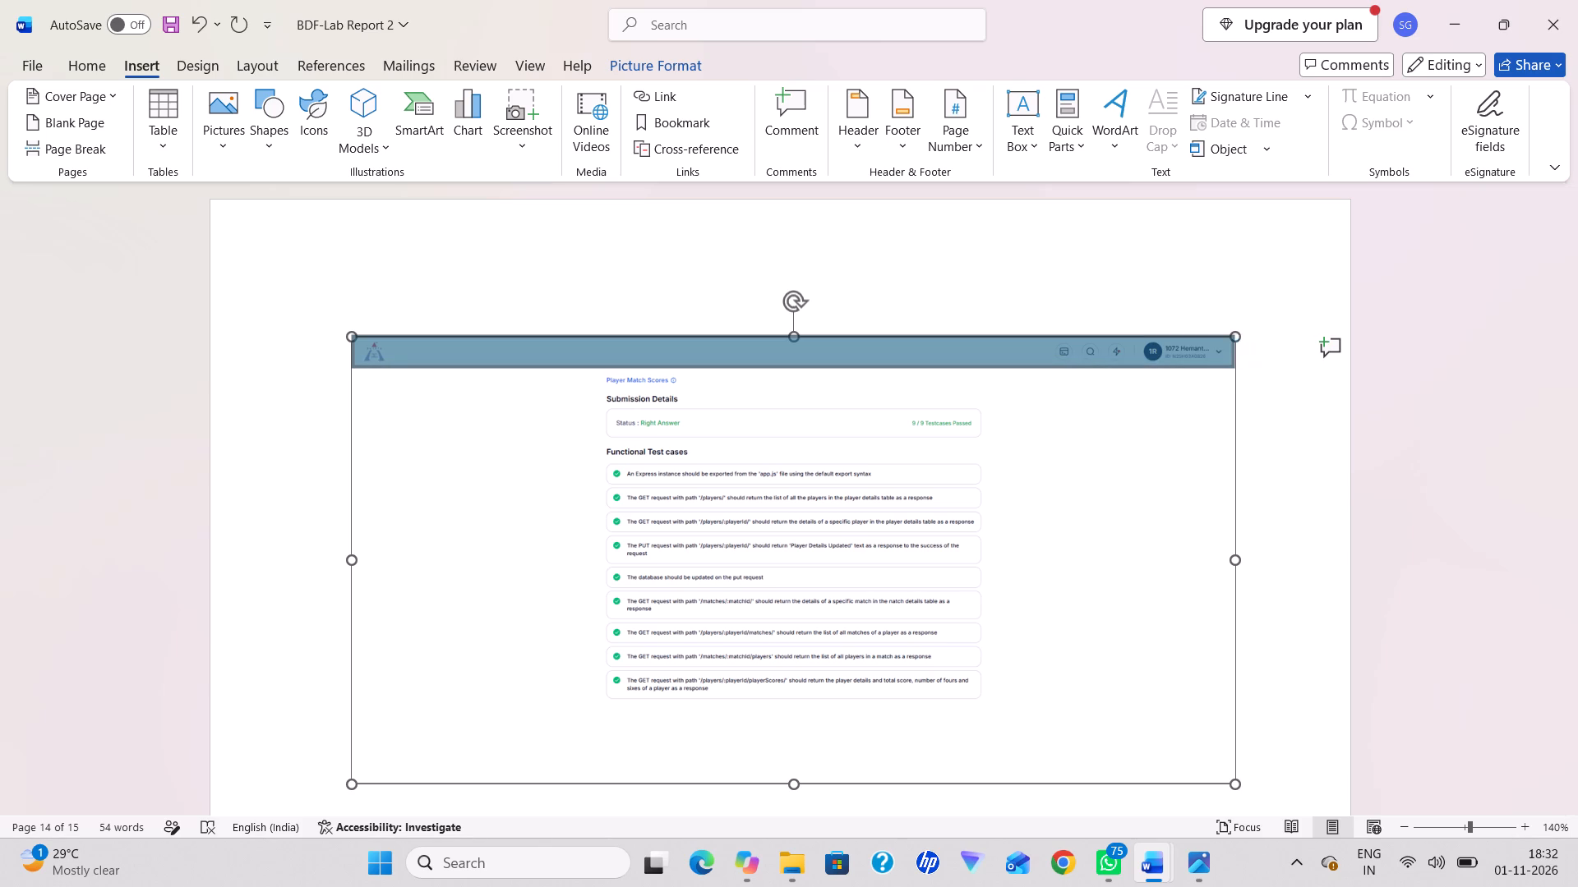
{"action": "left_click_drag", "start_coordinate": [1233, 366], "coordinate": [1234, 365]}
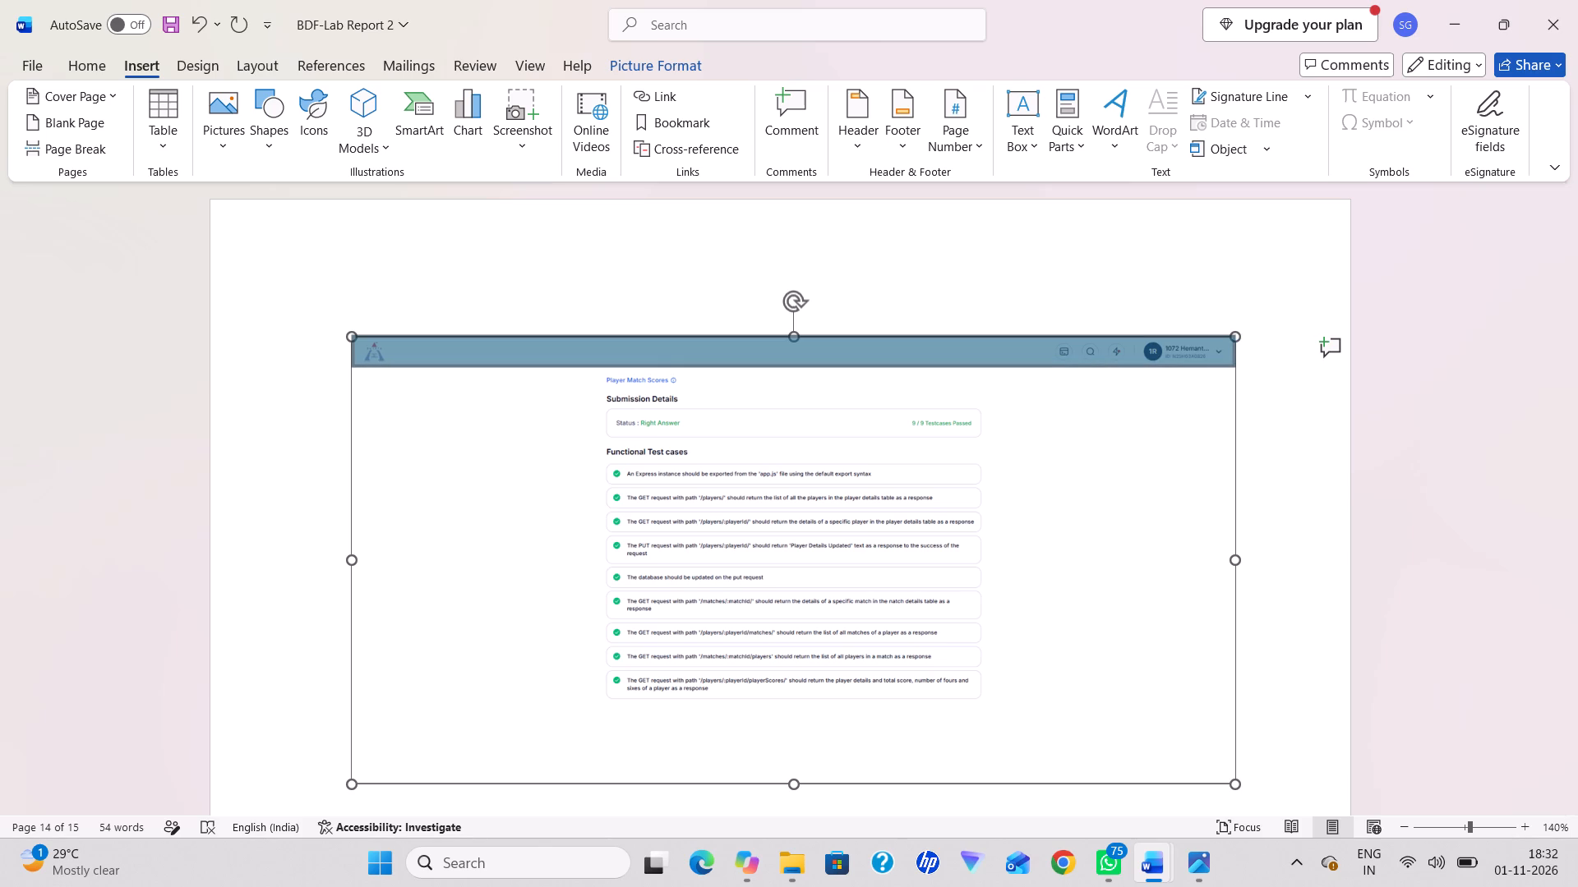
{"action": "left_click_drag", "start_coordinate": [1234, 365], "coordinate": [1234, 366]}
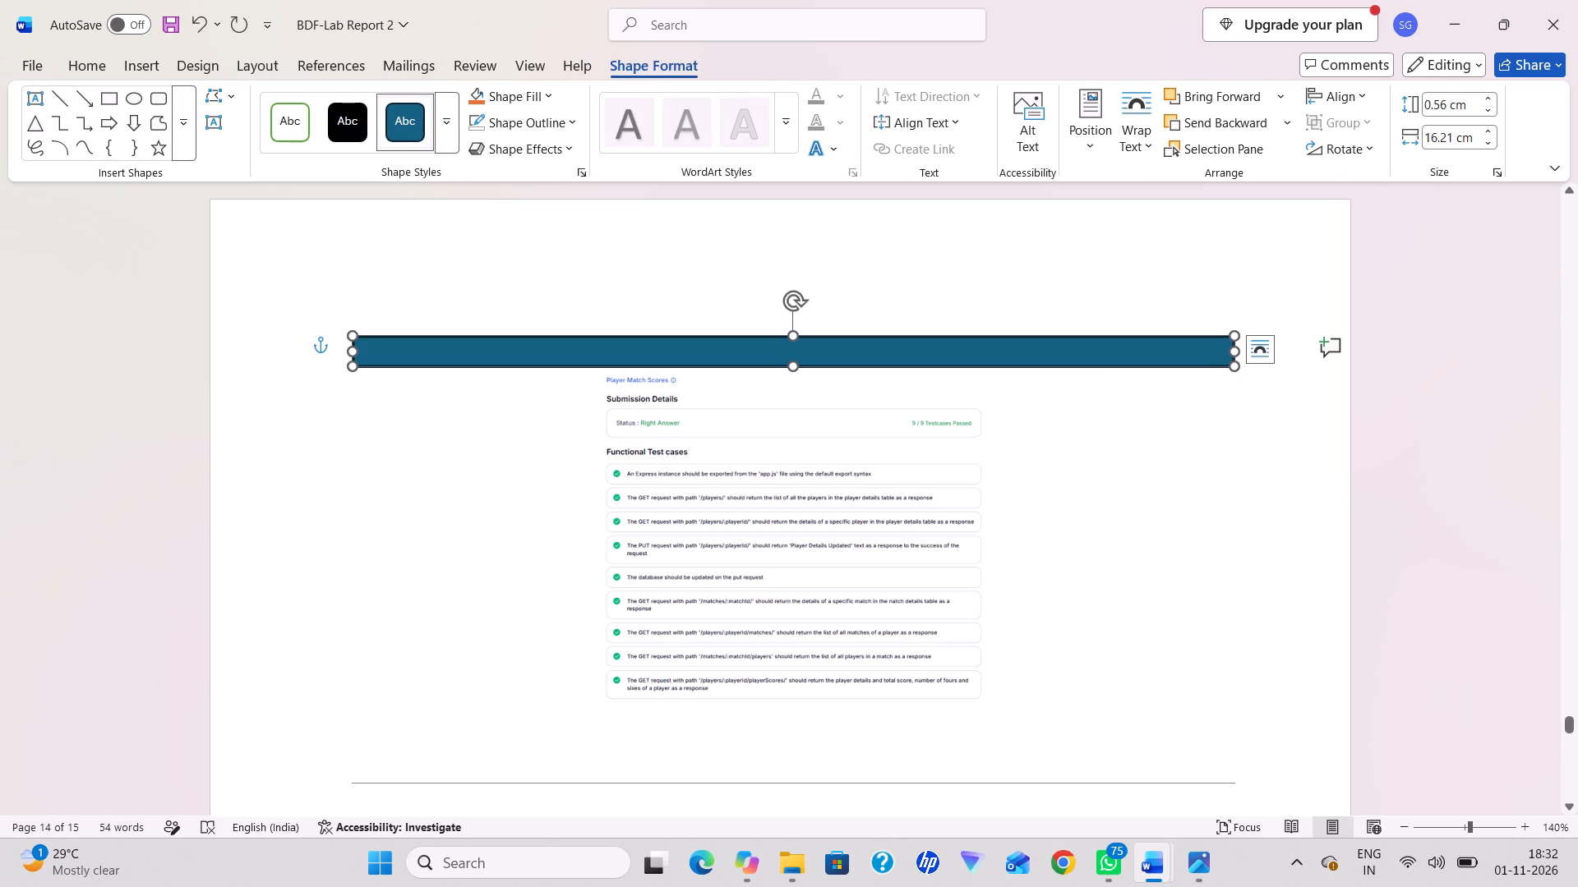
Remove the outline from the header rectangle.
{"action": "left_click", "coordinate": [542, 127]}
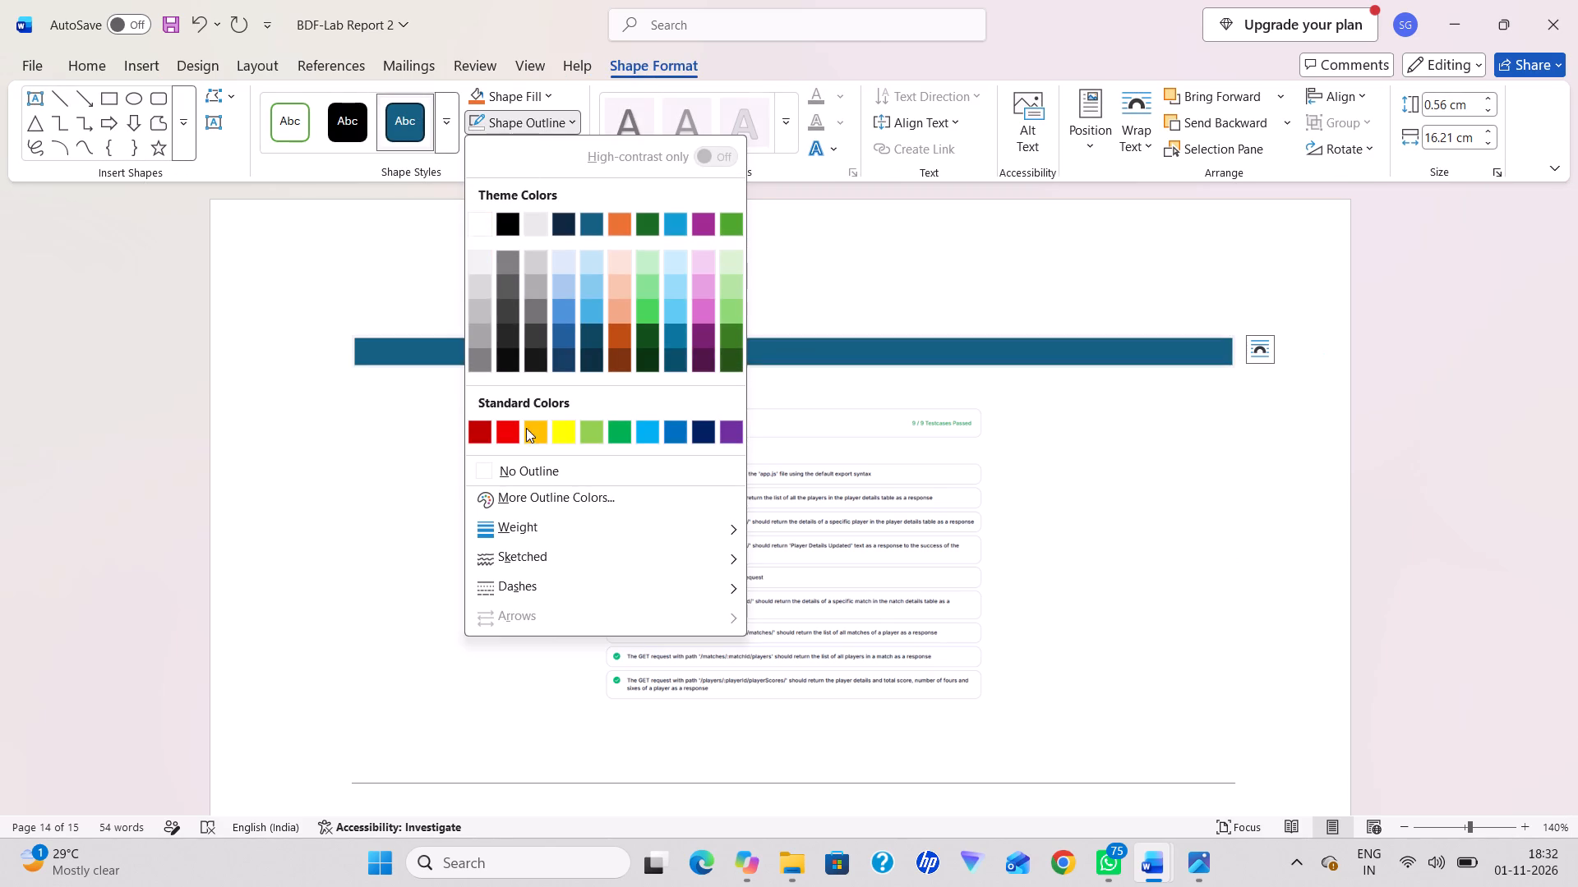
{"action": "left_click", "coordinate": [525, 480]}
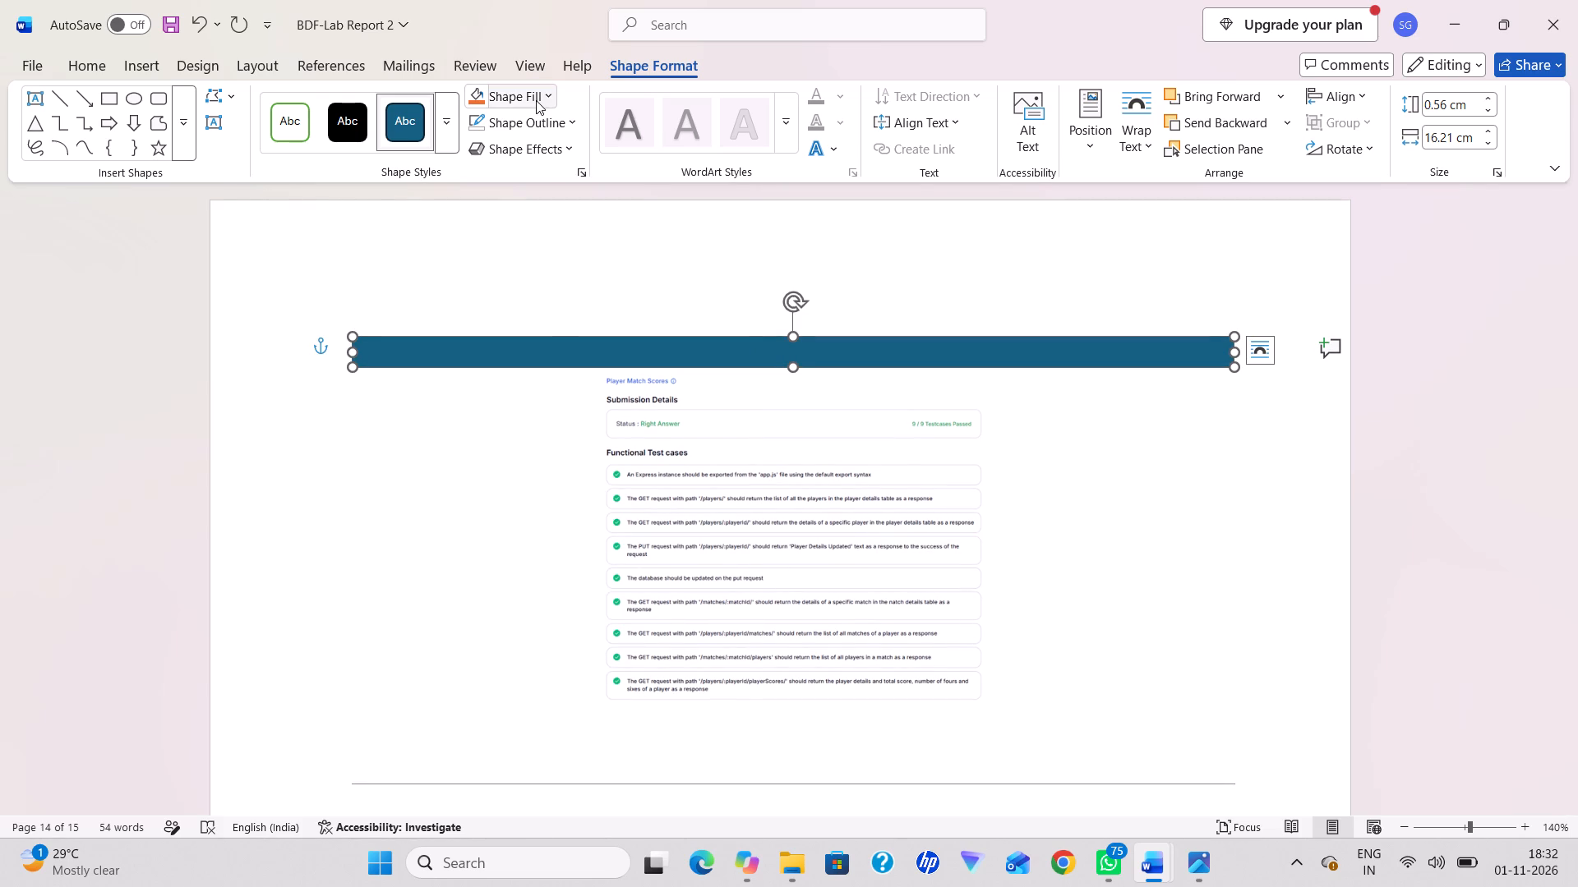
{"action": "left_click", "coordinate": [536, 100]}
{"action": "left_click", "coordinate": [510, 509]}
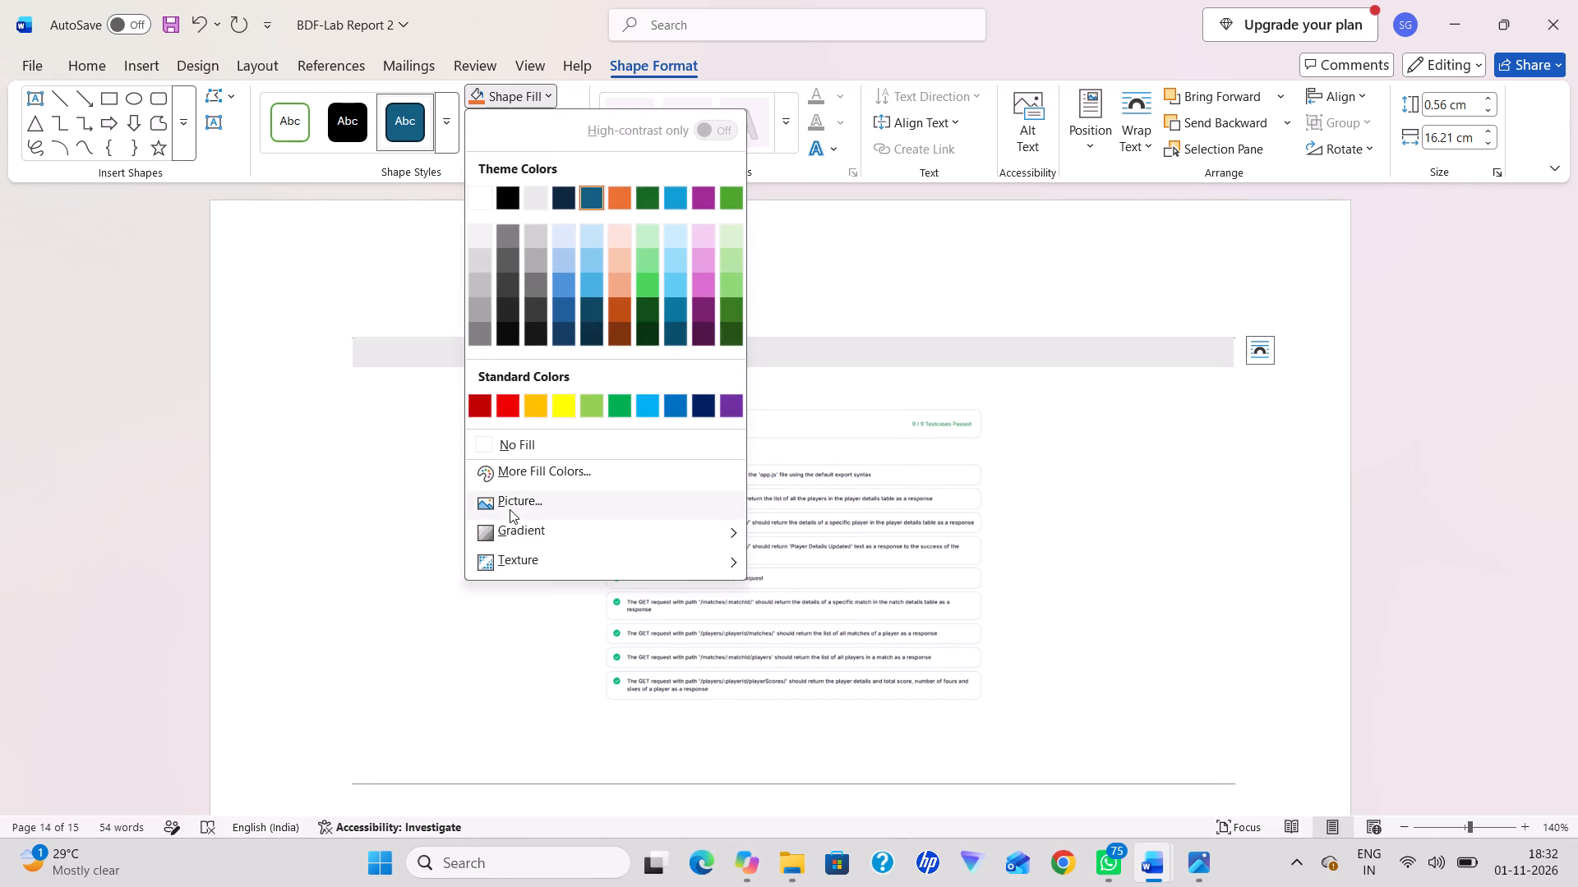
{"action": "left_click", "coordinate": [631, 357]}
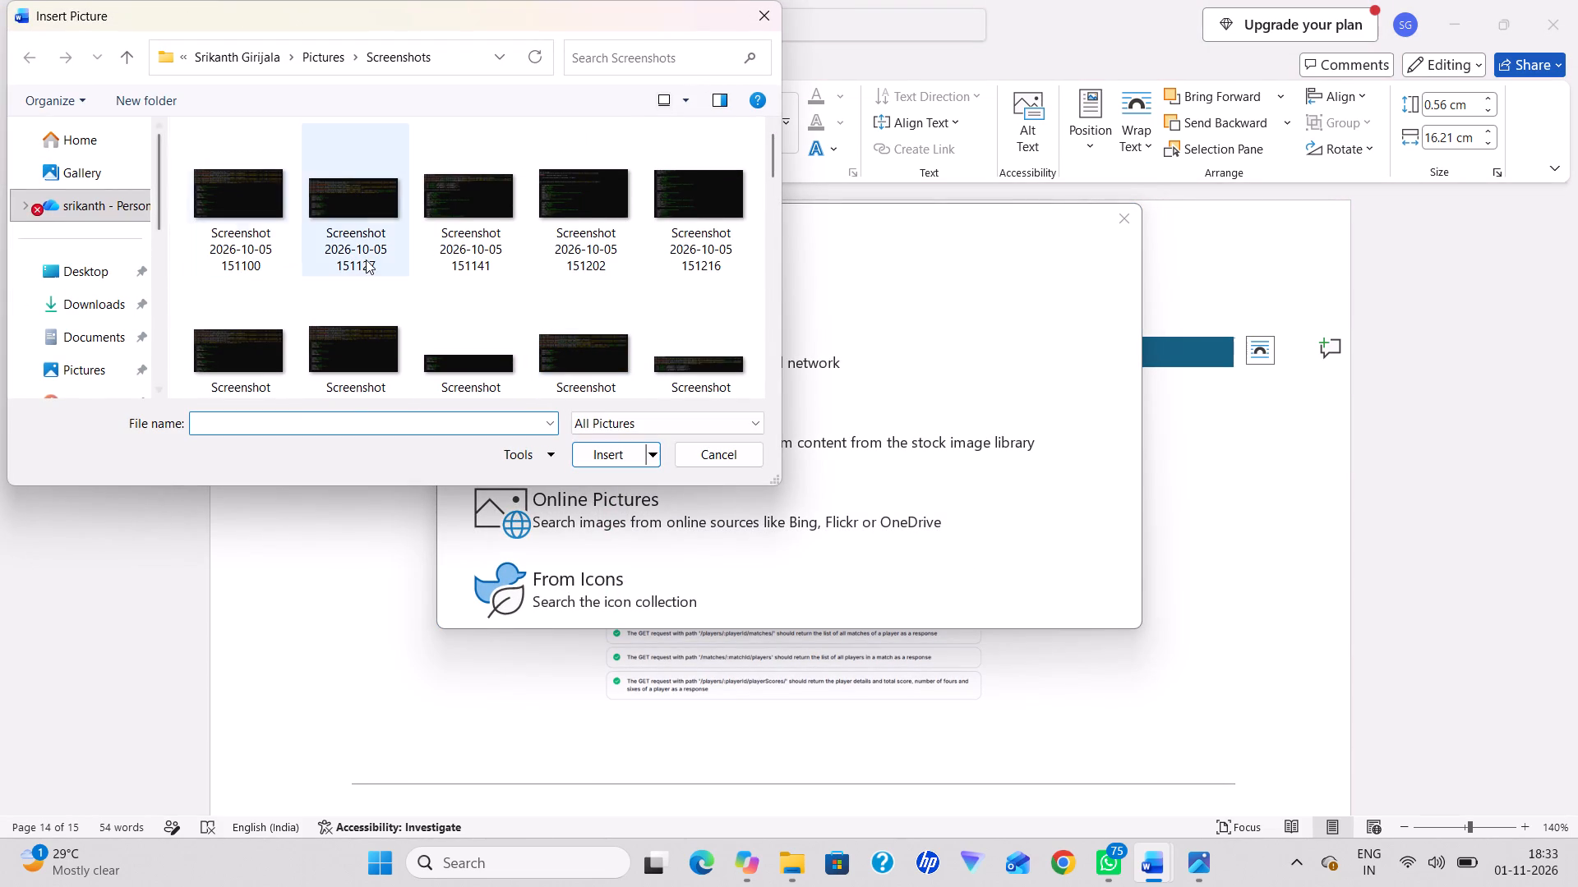
{"action": "scroll", "coordinate": [366, 260], "scroll_direction": "down", "scroll_amount": 1}
{"action": "scroll", "coordinate": [528, 352], "scroll_direction": "up", "scroll_amount": 1}
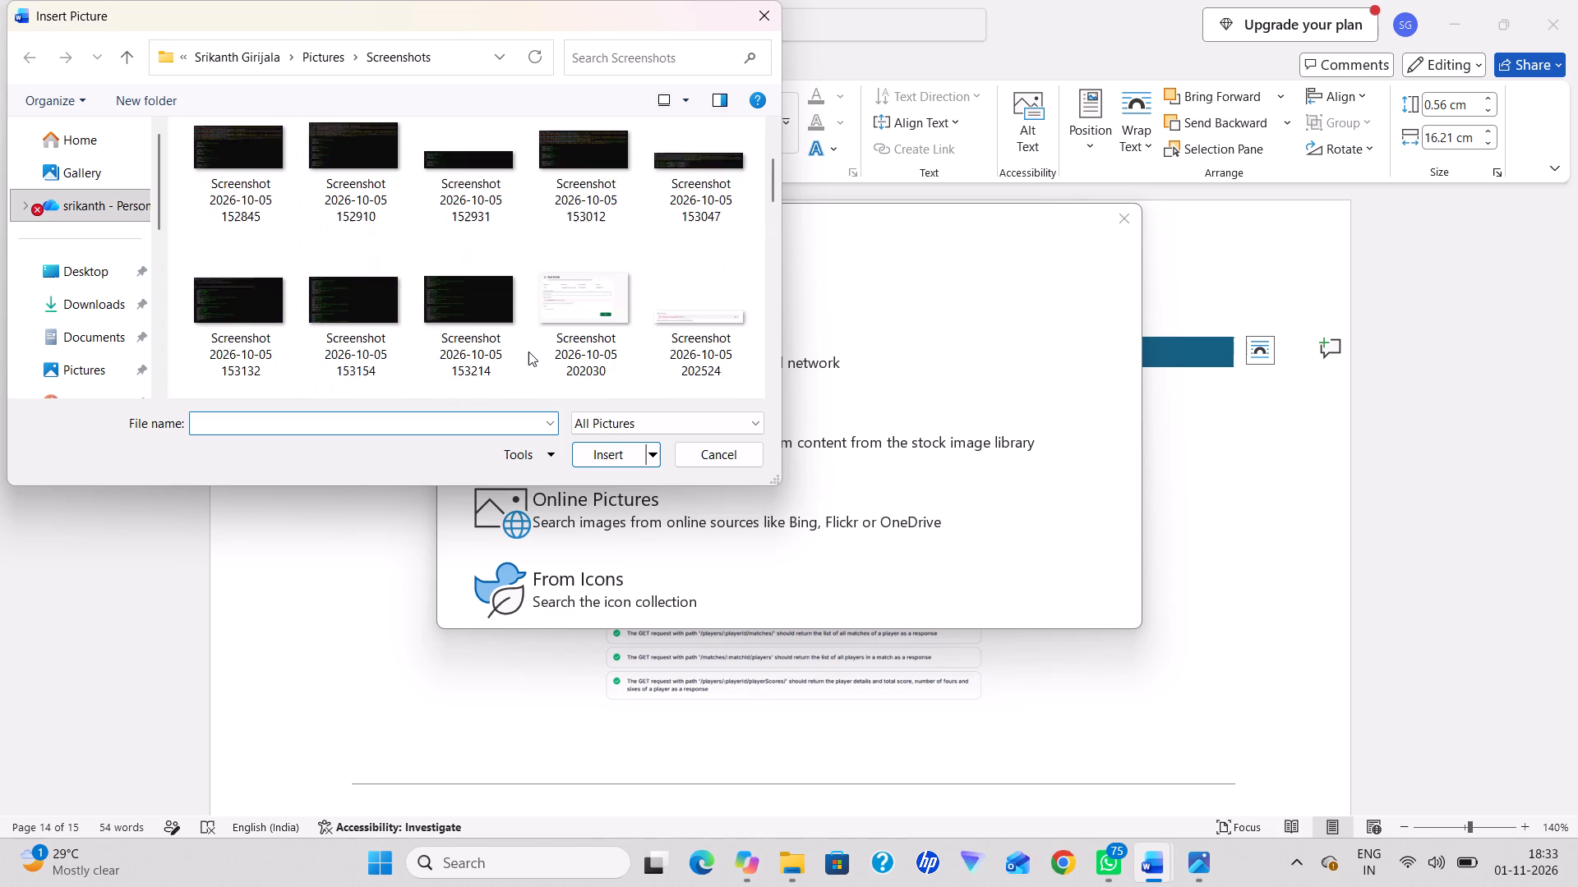
{"action": "scroll", "coordinate": [528, 352], "scroll_direction": "up", "scroll_amount": 2}
{"action": "scroll", "coordinate": [528, 352], "scroll_direction": "down", "scroll_amount": 6}
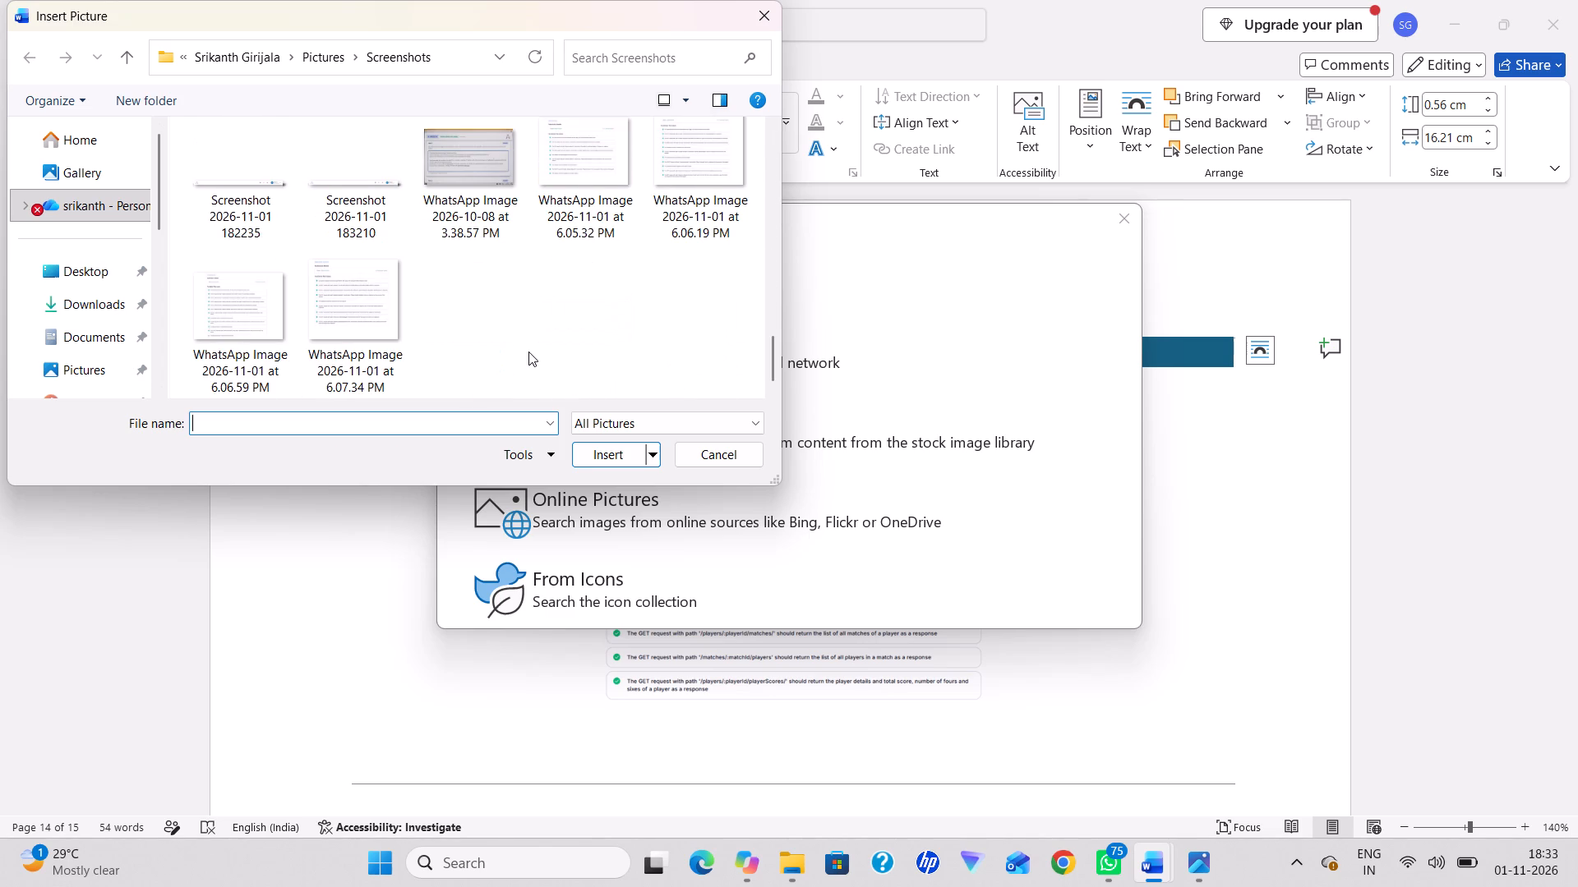
{"action": "scroll", "coordinate": [442, 319], "scroll_direction": "up", "scroll_amount": 1}
{"action": "left_click", "coordinate": [331, 219]}
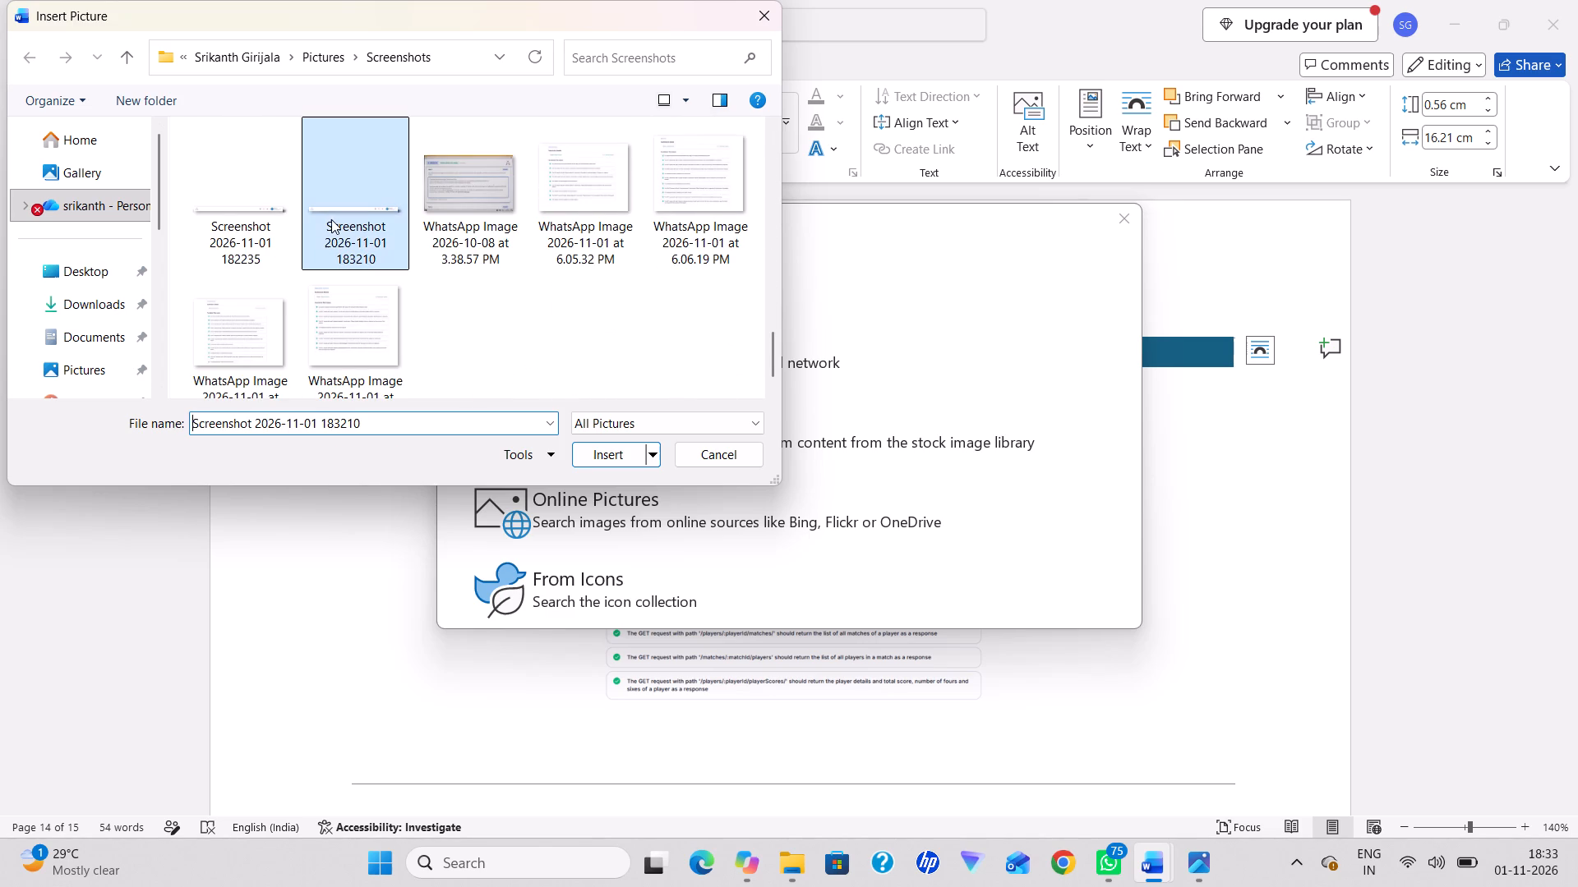
{"action": "left_click", "coordinate": [611, 452]}
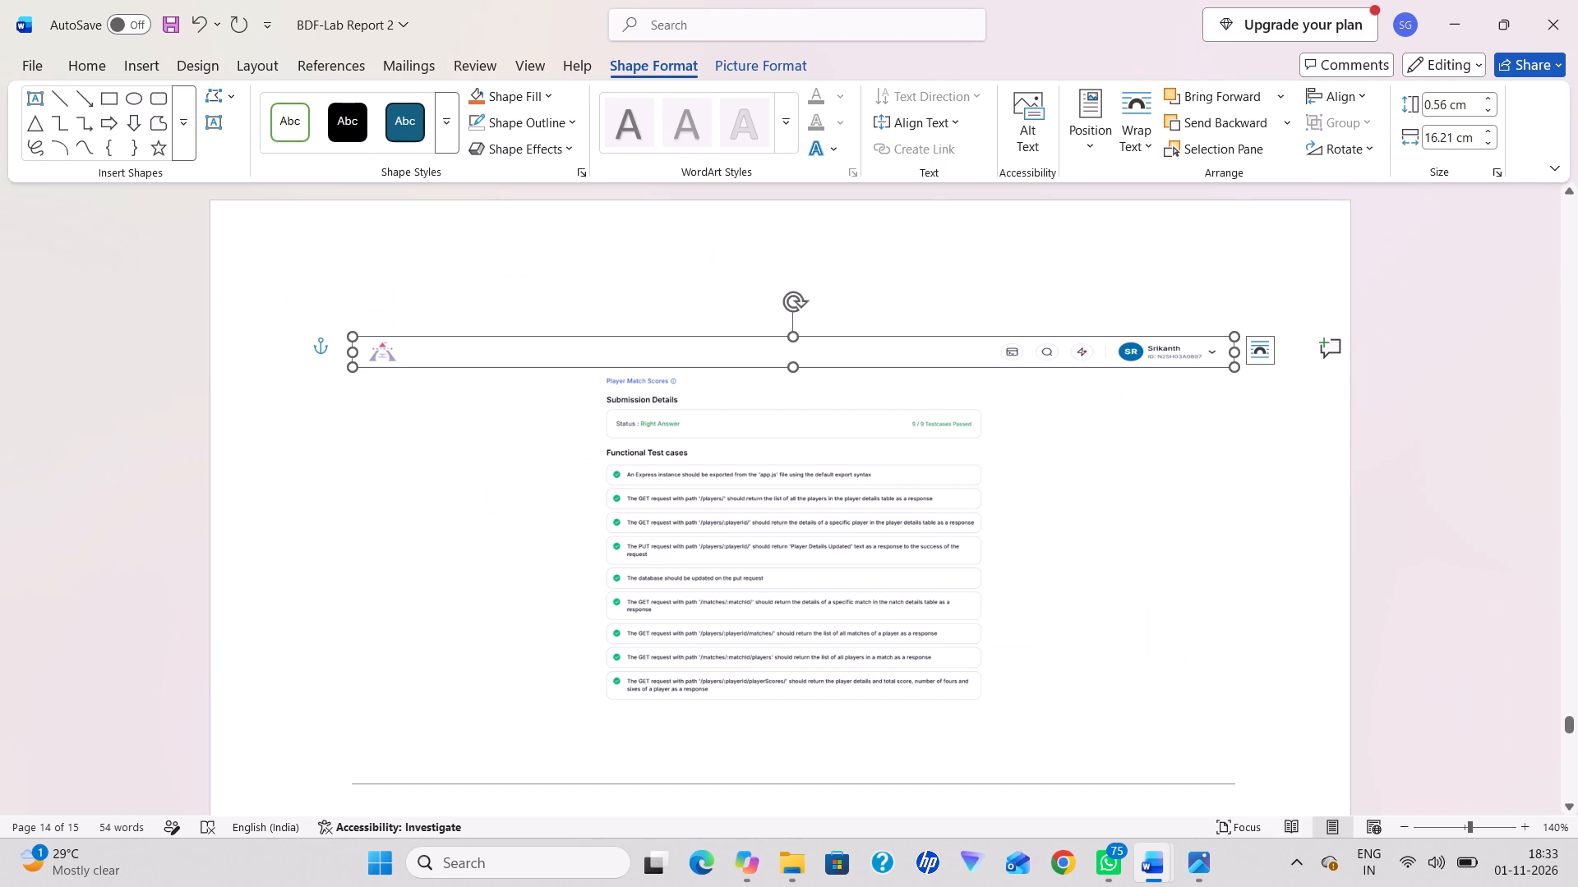
Stretch the header shape slightly upward to cover the top border line of the output picture, and deselect it.
{"action": "left_click_drag", "start_coordinate": [611, 452], "coordinate": [930, 538]}
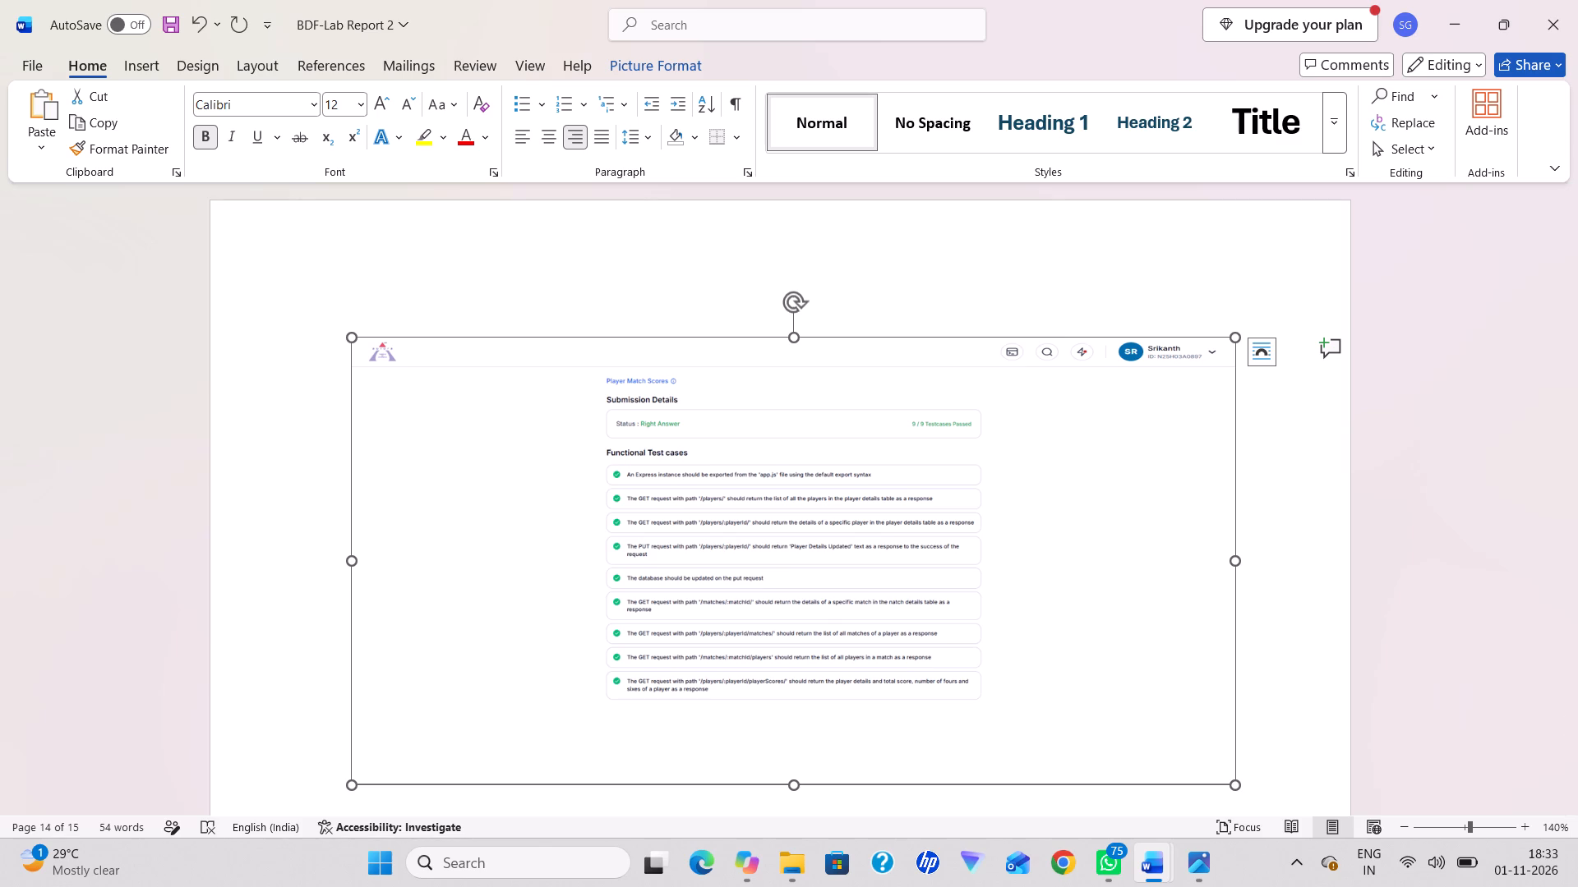
{"action": "left_click", "coordinate": [1230, 349]}
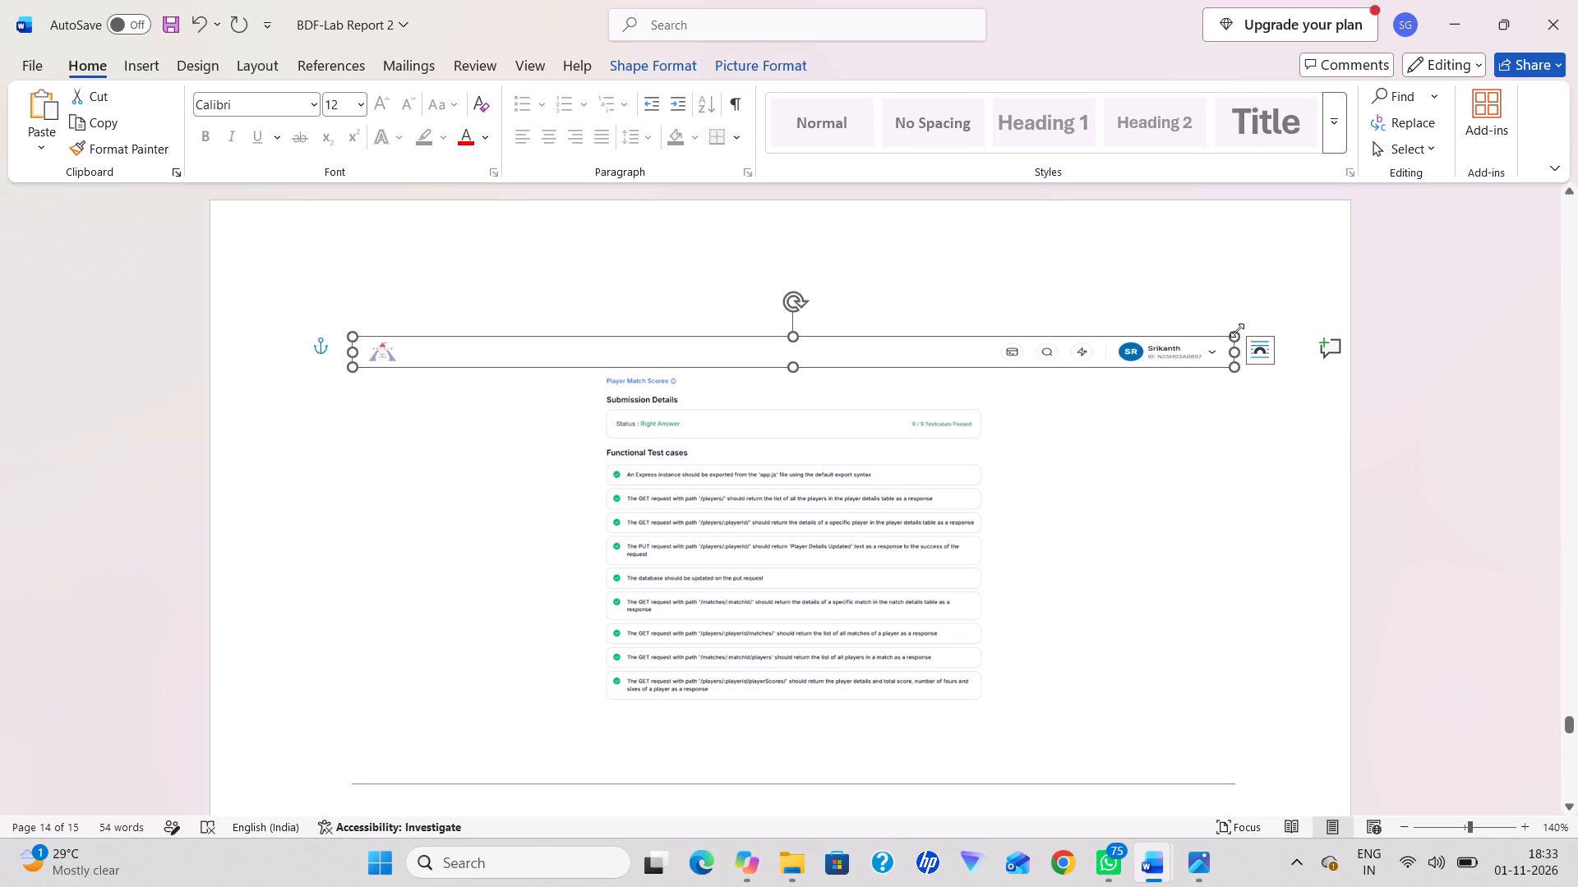
{"action": "left_click", "coordinate": [1235, 334]}
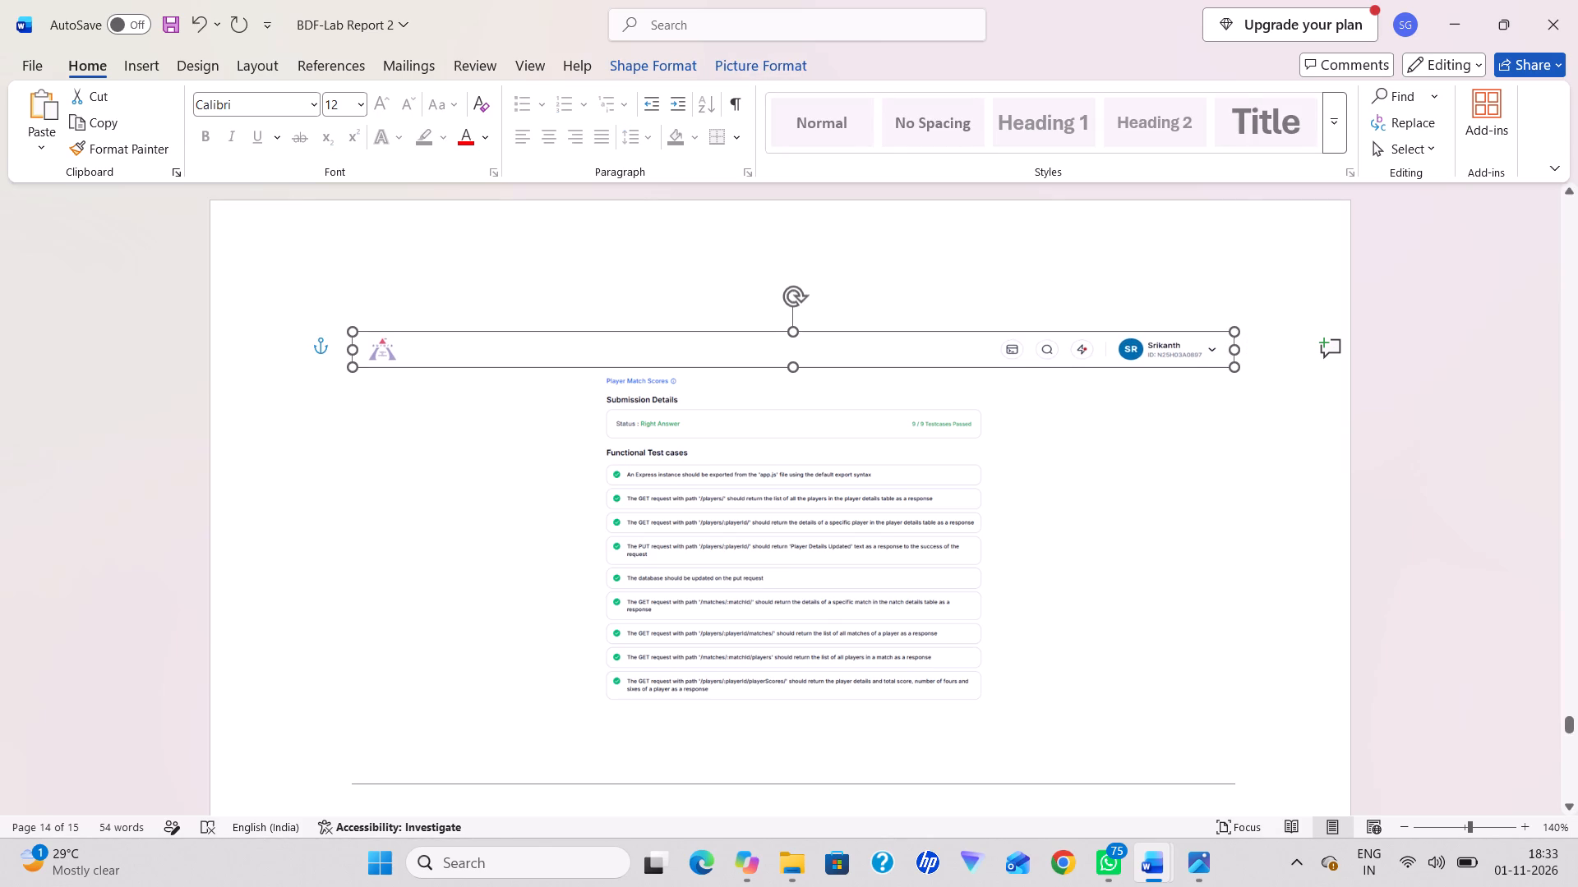
{"action": "left_click", "coordinate": [1349, 423]}
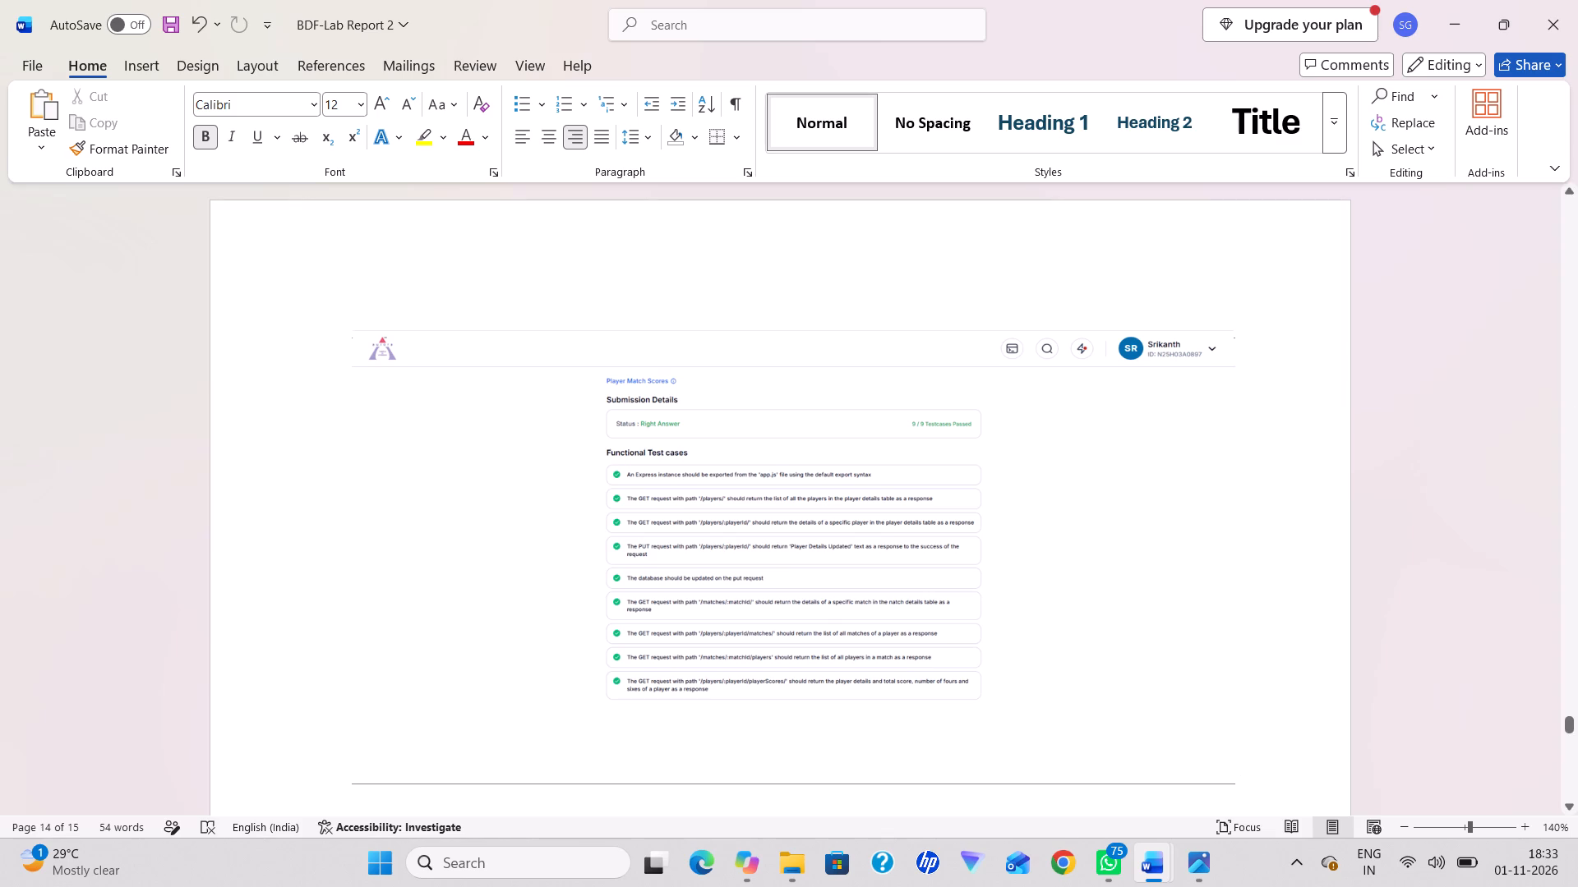
Review the Player Match Scores question, code and output pictures across the report's last pages.
{"action": "scroll", "coordinate": [851, 347], "scroll_direction": "down", "scroll_amount": 2}
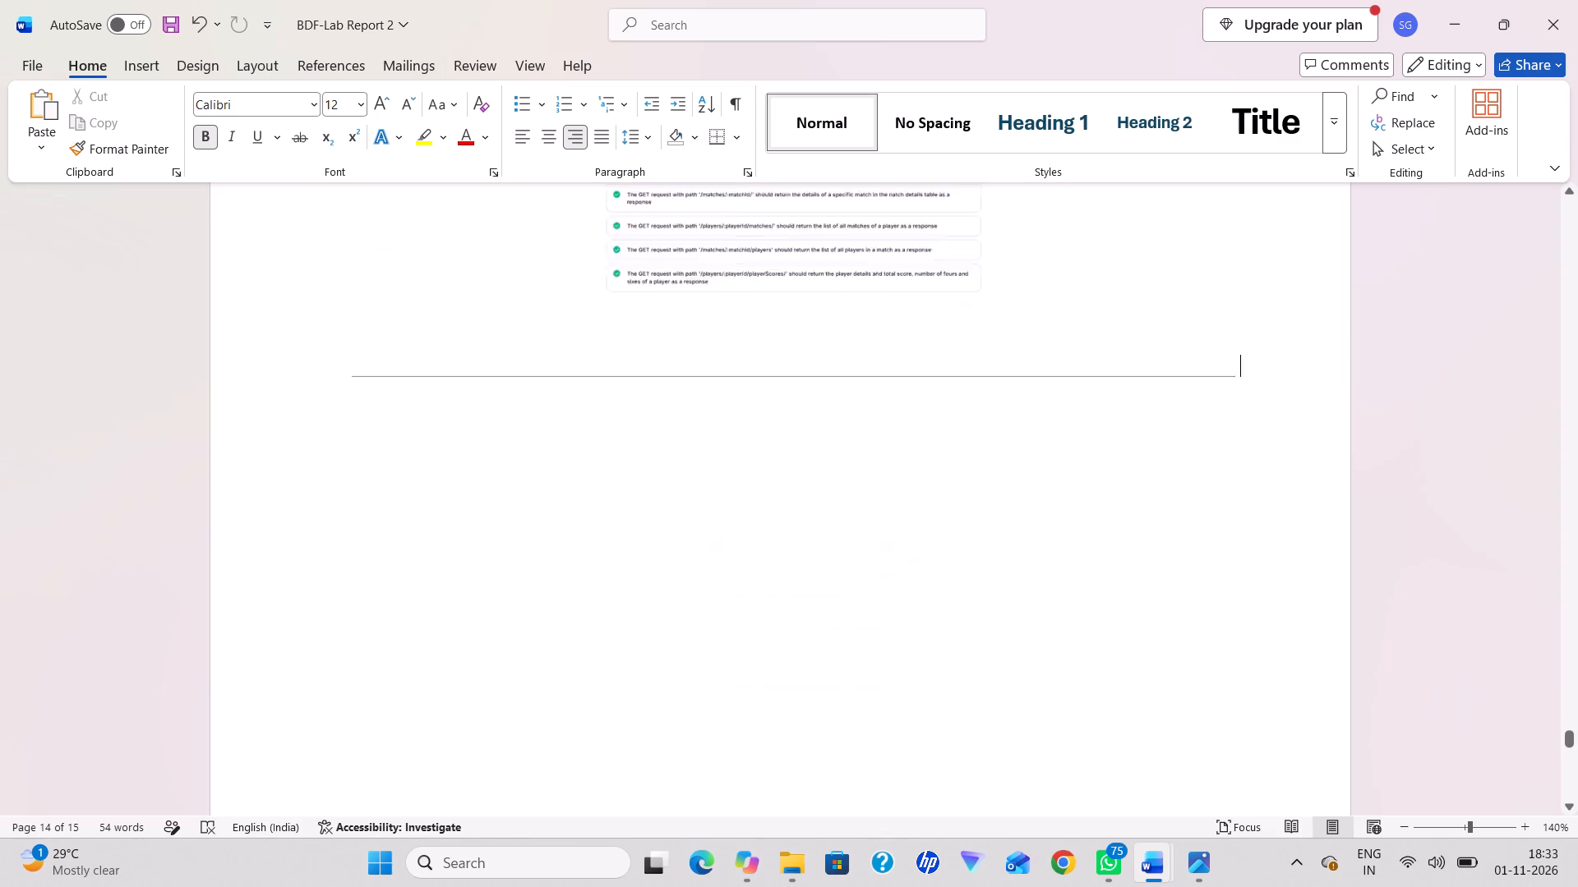
{"action": "scroll", "coordinate": [851, 347], "scroll_direction": "down", "scroll_amount": 7}
{"action": "scroll", "coordinate": [851, 347], "scroll_direction": "up", "scroll_amount": 1}
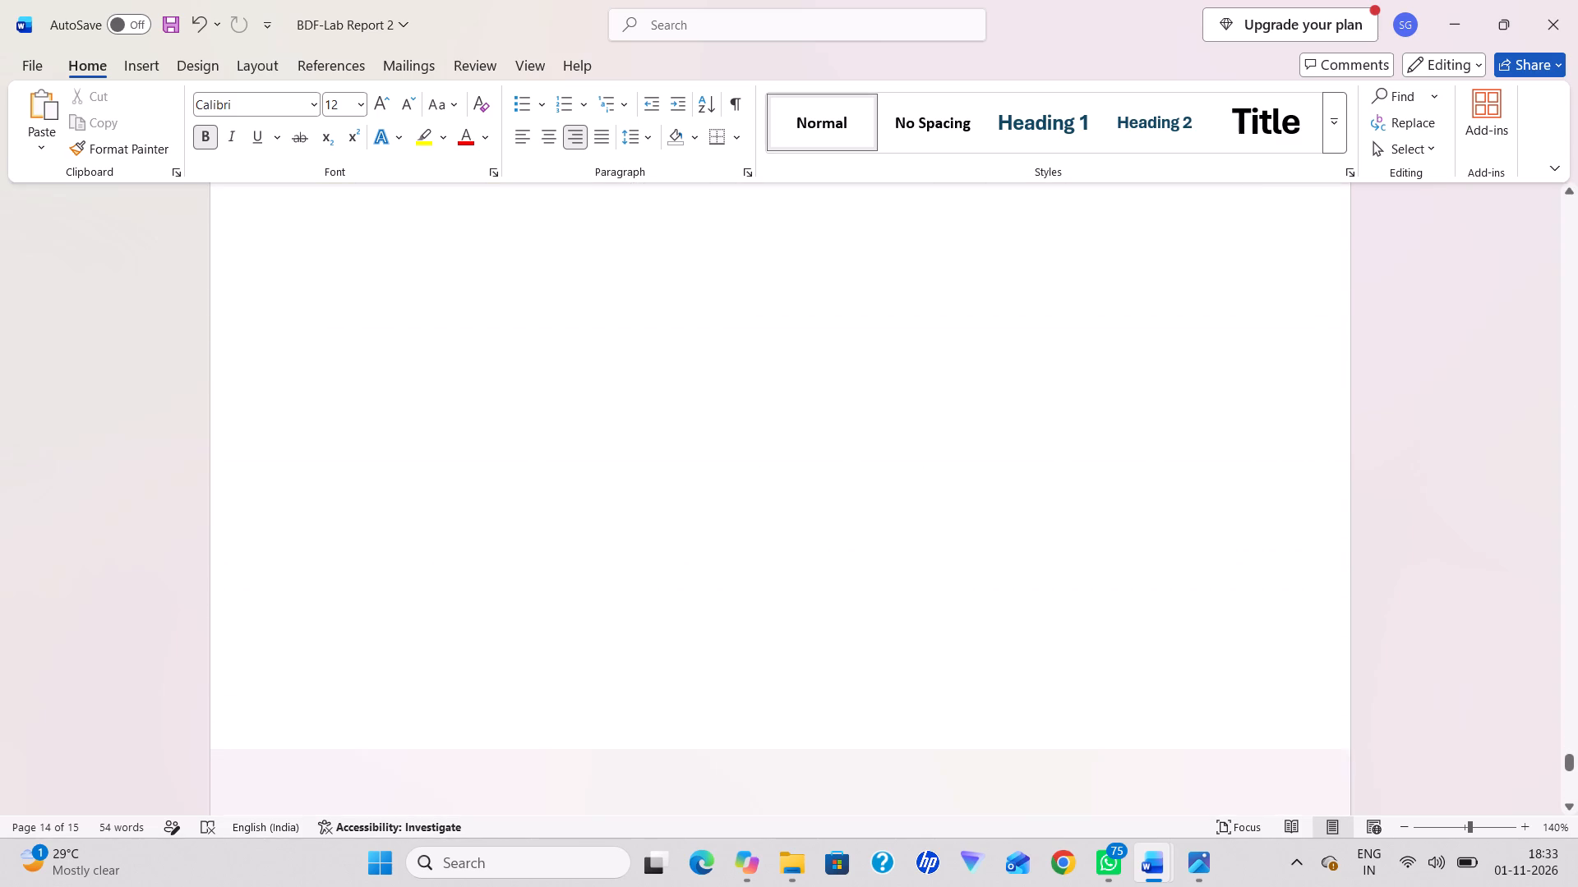
{"action": "scroll", "coordinate": [851, 347], "scroll_direction": "up", "scroll_amount": 8}
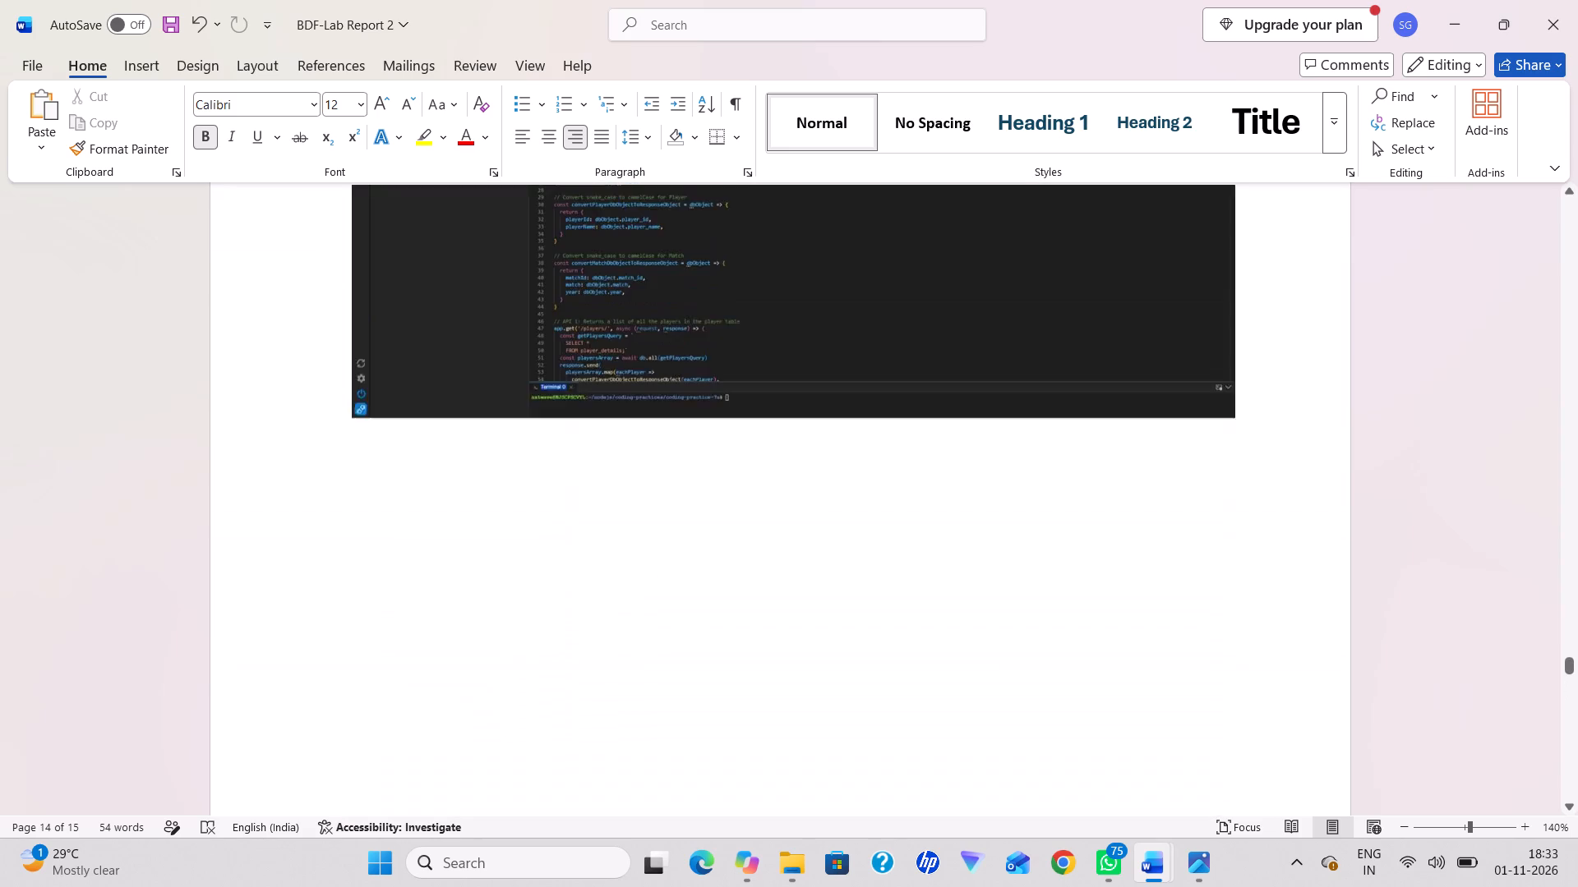
{"action": "scroll", "coordinate": [851, 347], "scroll_direction": "up", "scroll_amount": 5}
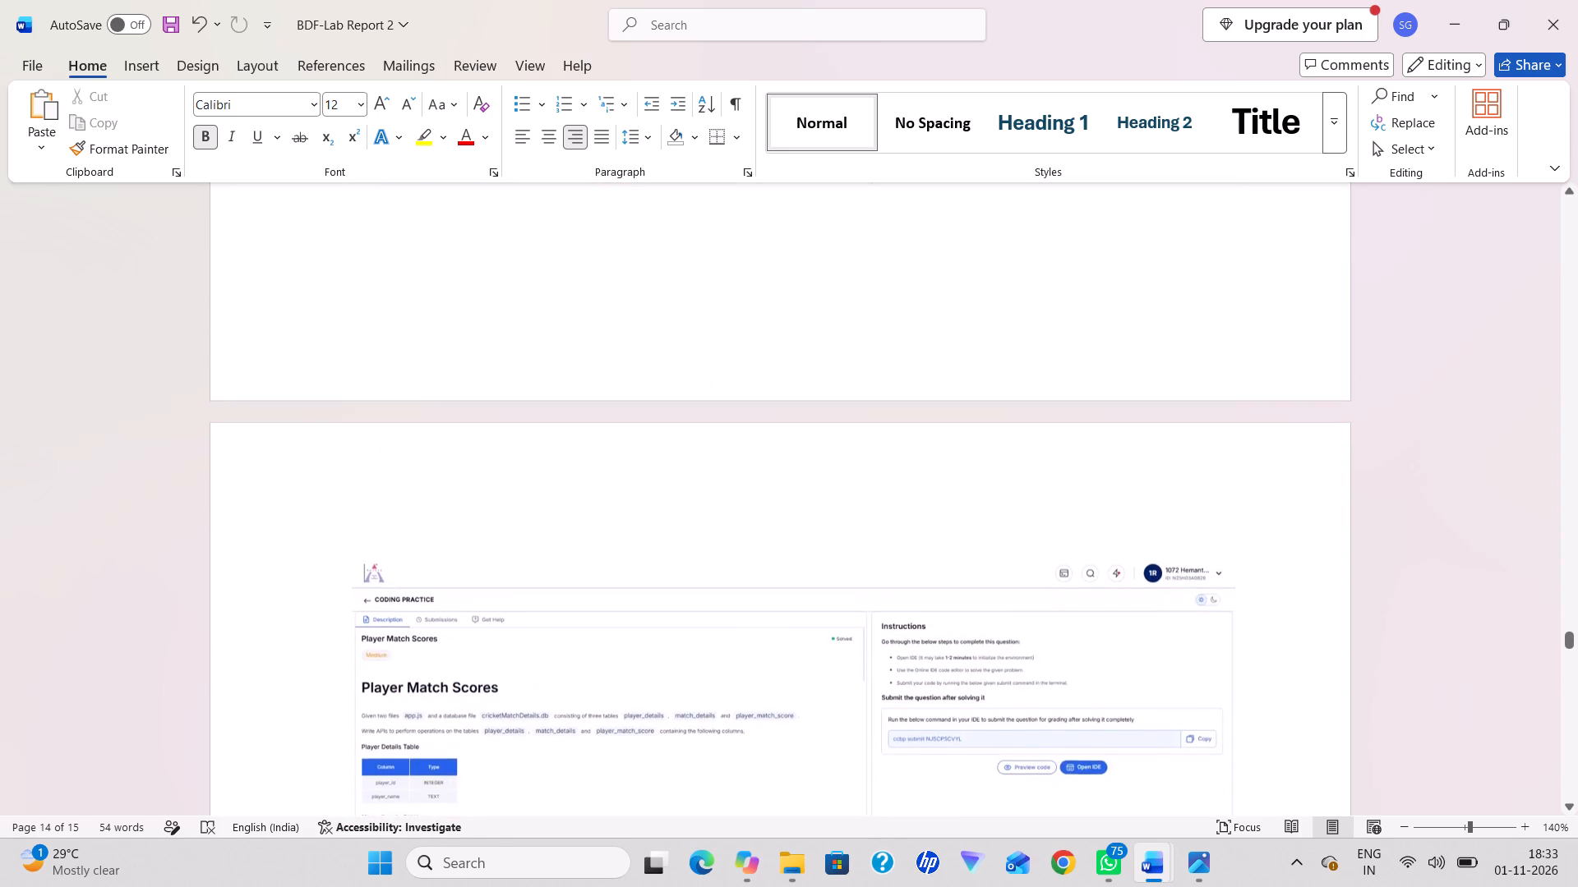
{"action": "scroll", "coordinate": [851, 347], "scroll_direction": "down", "scroll_amount": 1}
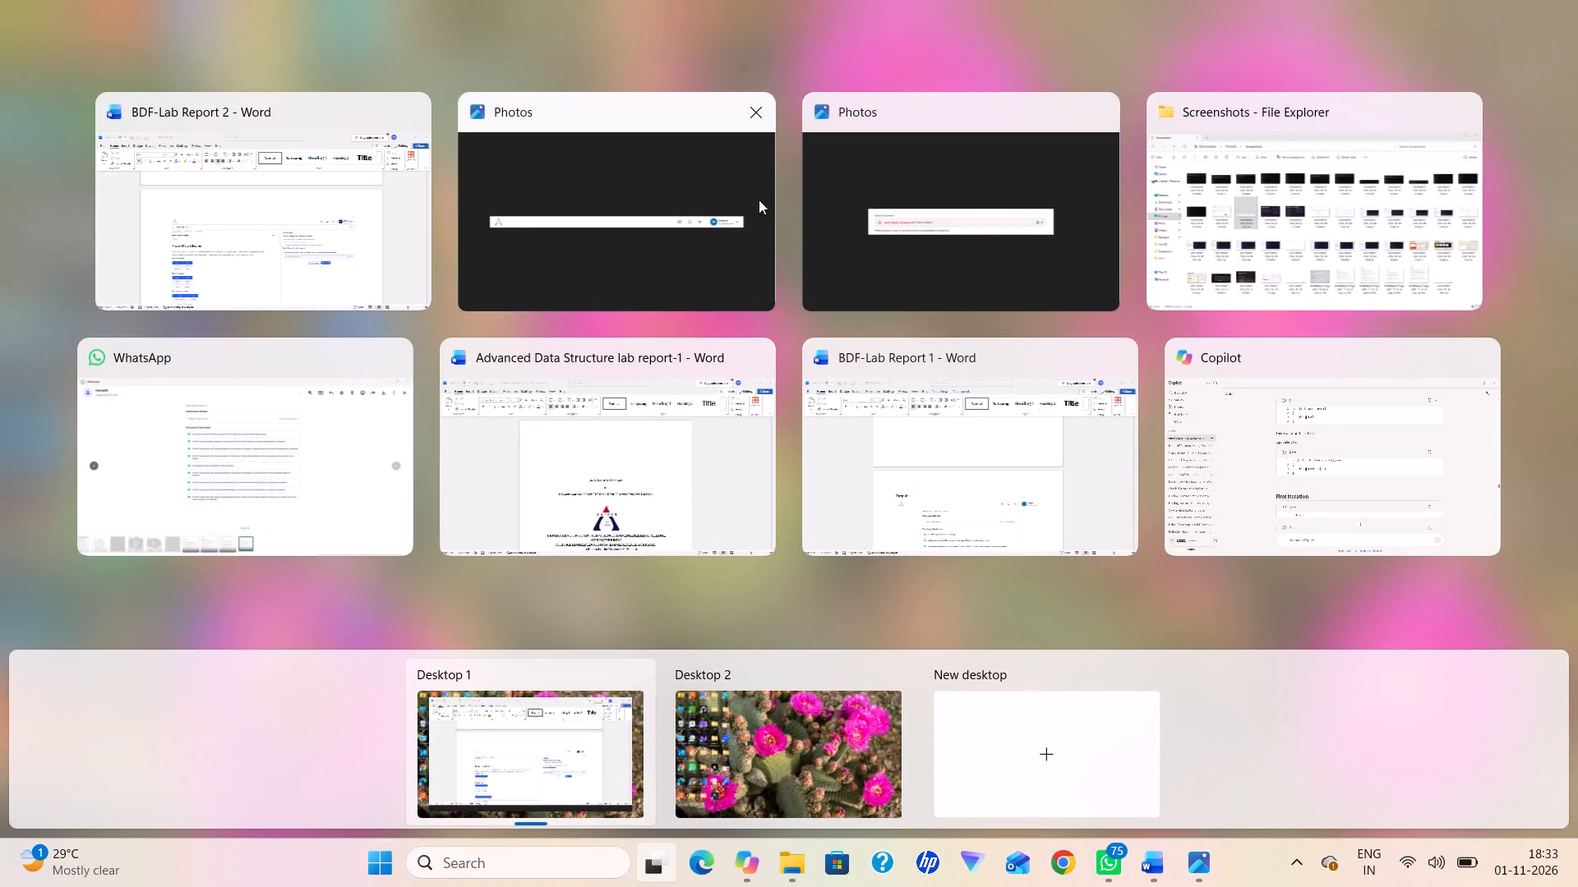
Close the two Photos windows and the Screenshots File Explorer window.
{"action": "left_click", "coordinate": [765, 122]}
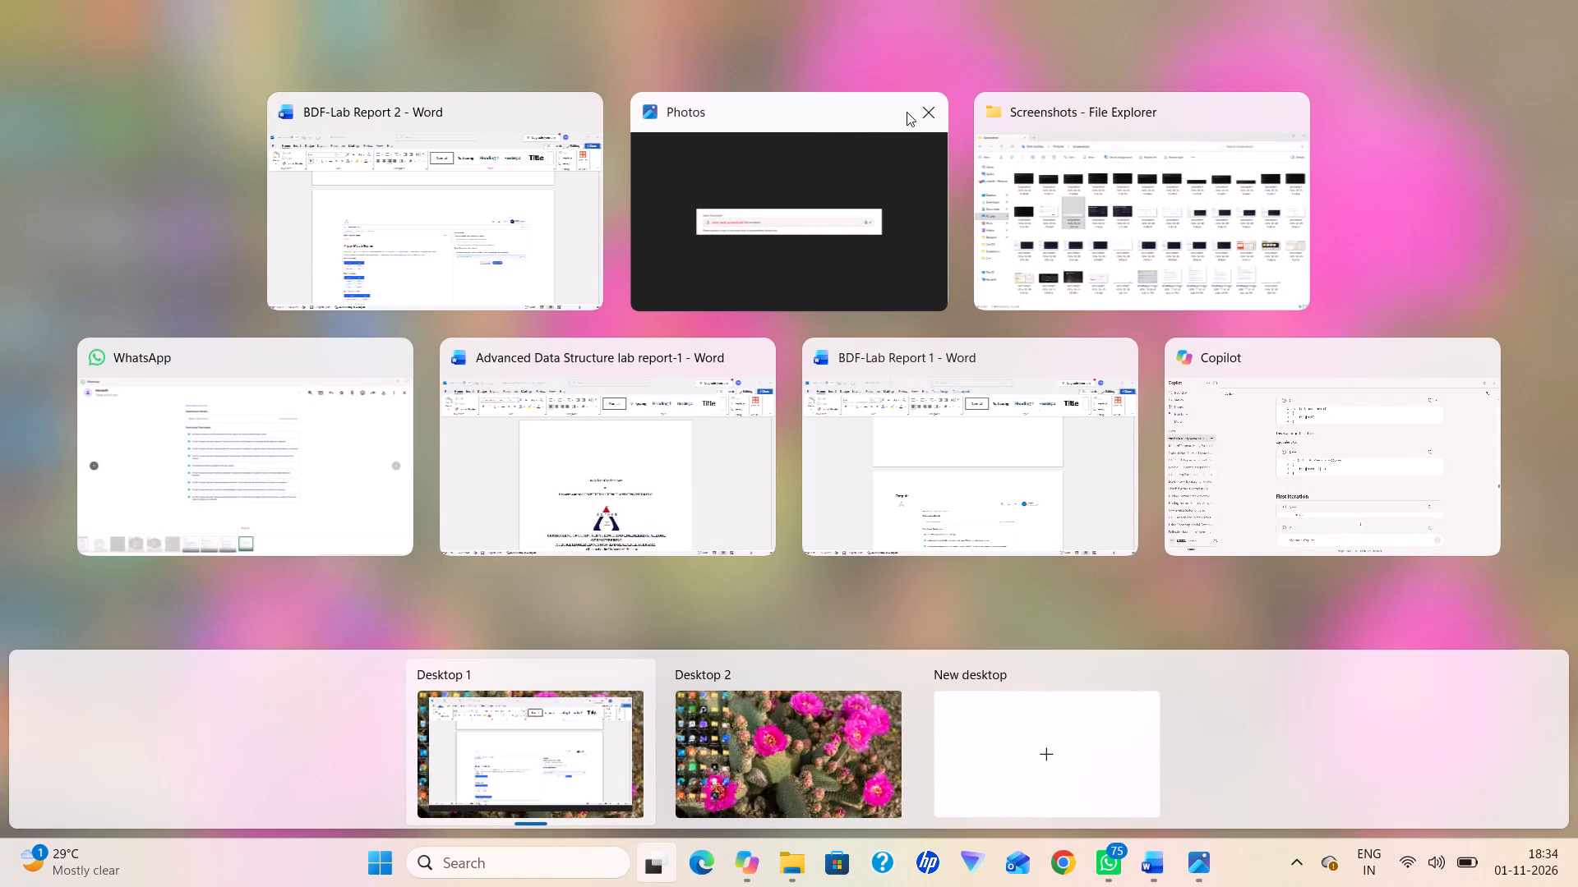
{"action": "left_click", "coordinate": [920, 111]}
{"action": "left_click", "coordinate": [1119, 105]}
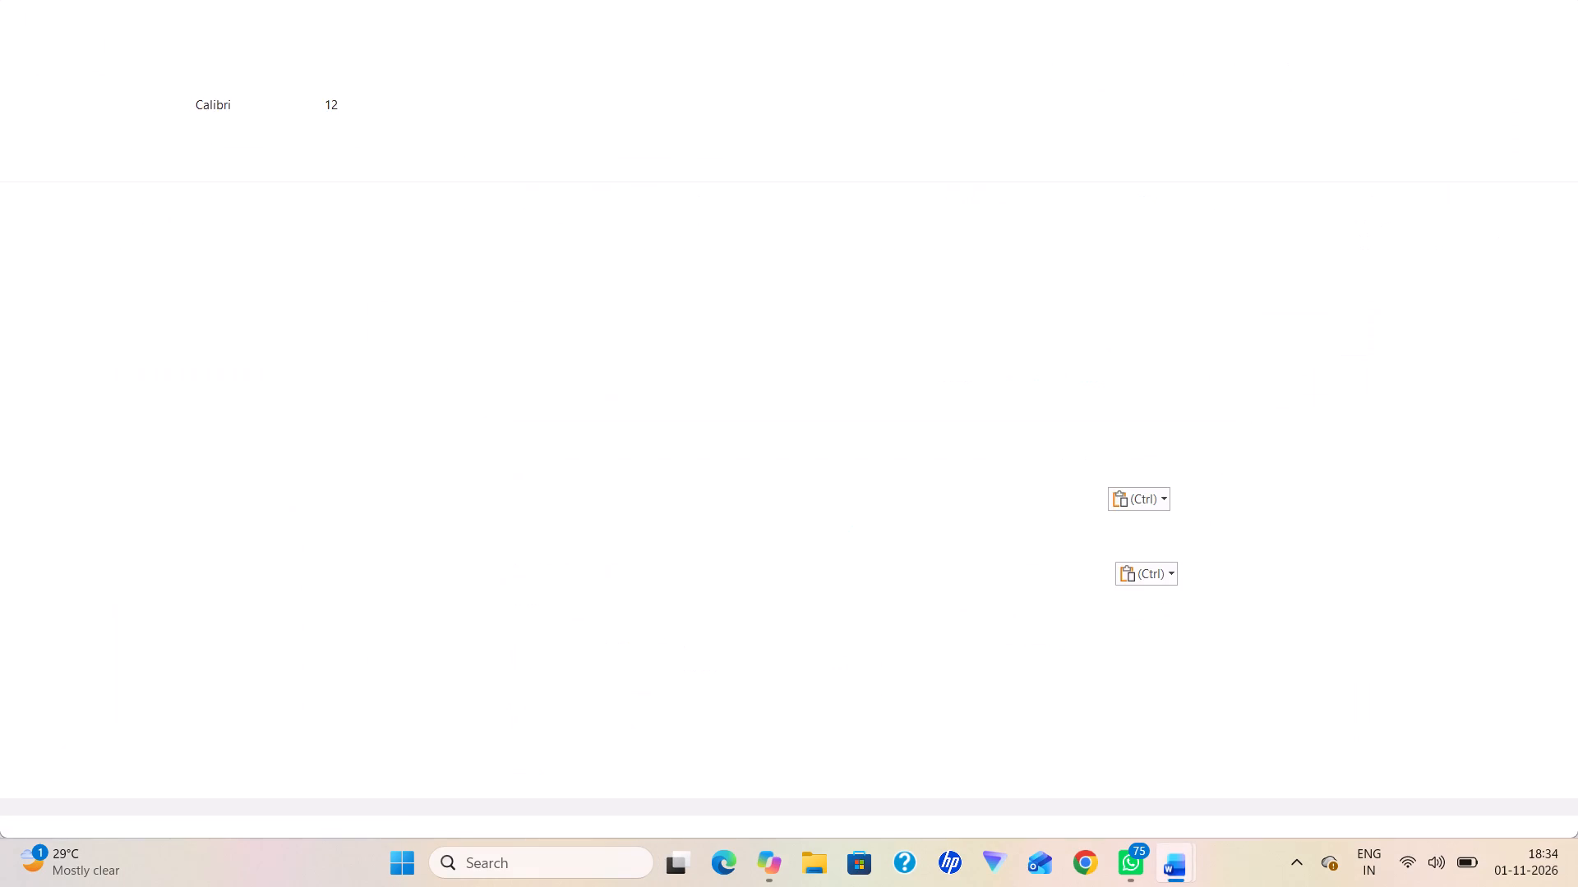
Switch to Chrome and open the learning.ccbp.in learning portal.
{"action": "left_click", "coordinate": [1083, 871]}
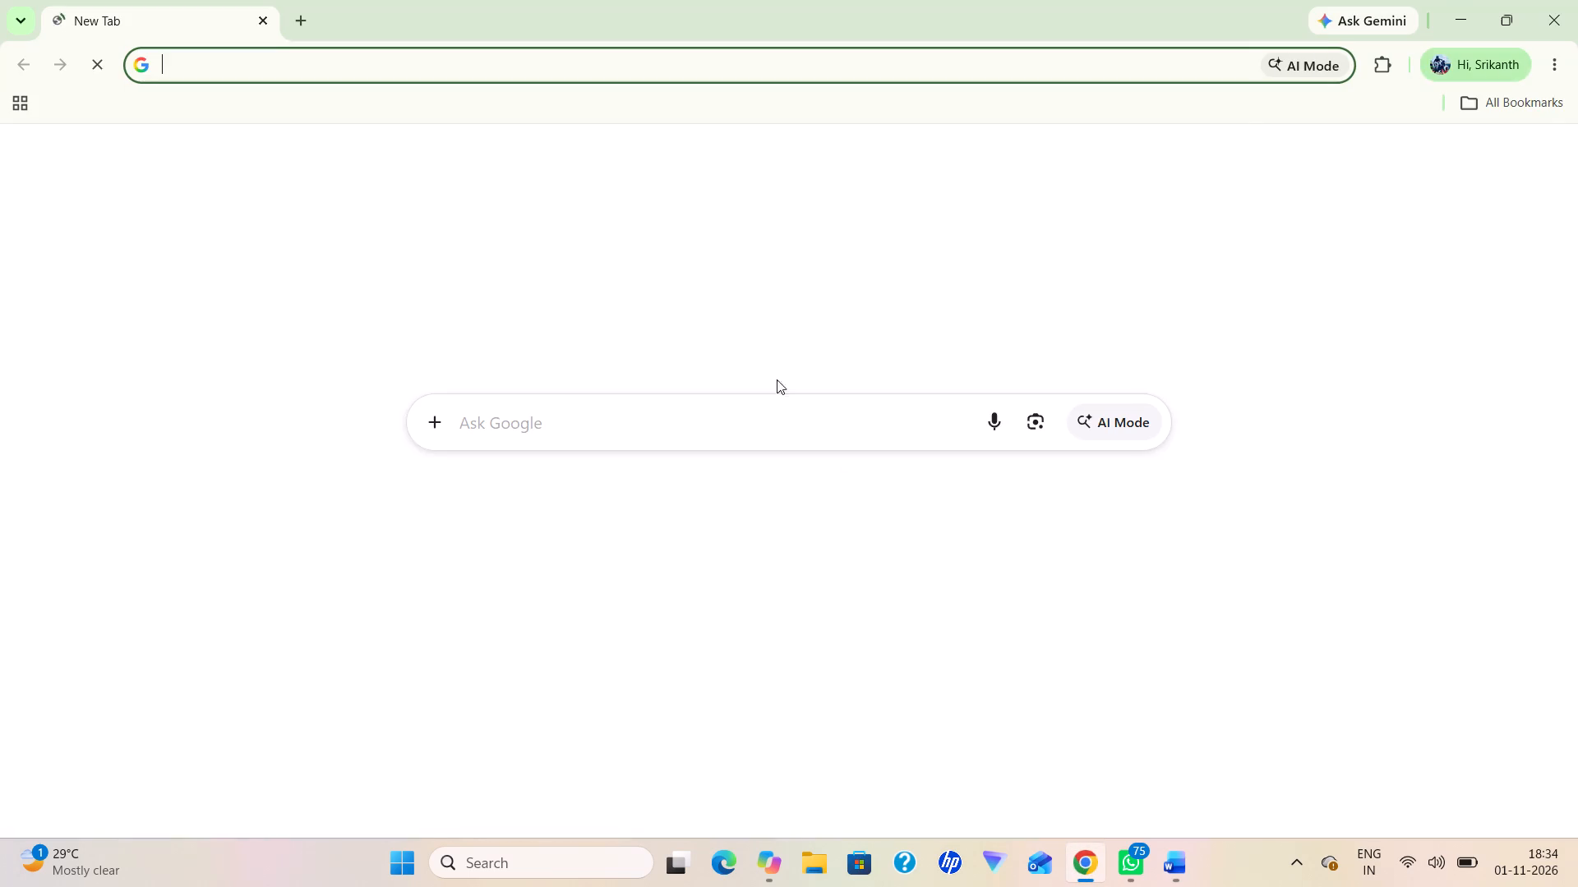
{"action": "left_click", "coordinate": [856, 607]}
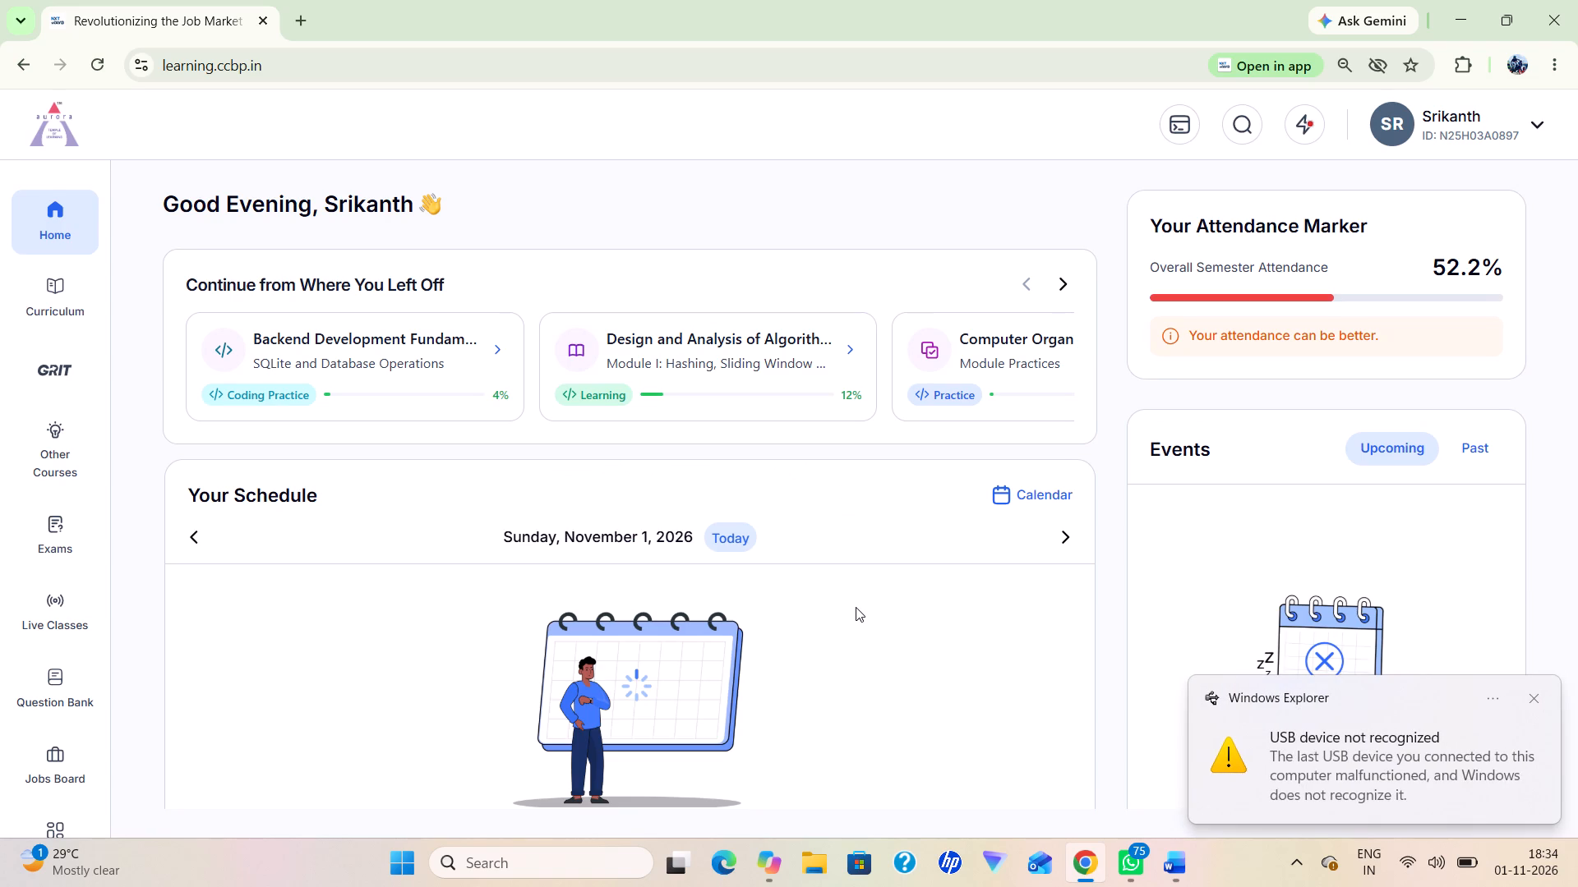
Open the Backend Development Fundamentals course topics from the Year 2 - Term 2 curriculum.
{"action": "left_click", "coordinate": [58, 297]}
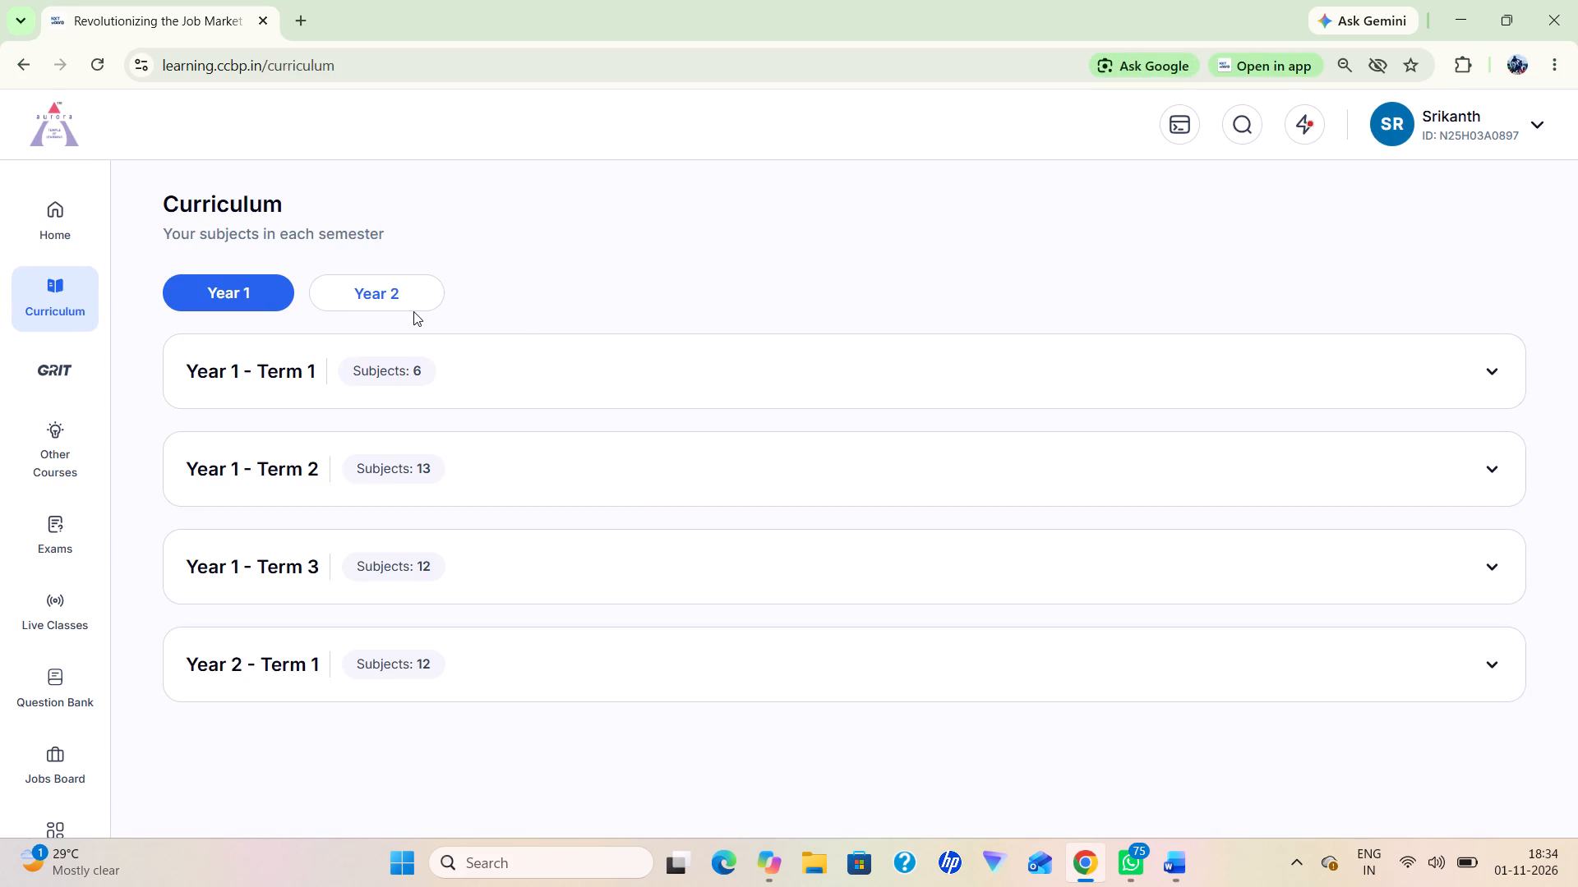
{"action": "left_click", "coordinate": [413, 311]}
{"action": "left_click", "coordinate": [390, 274]}
{"action": "left_click", "coordinate": [454, 353]}
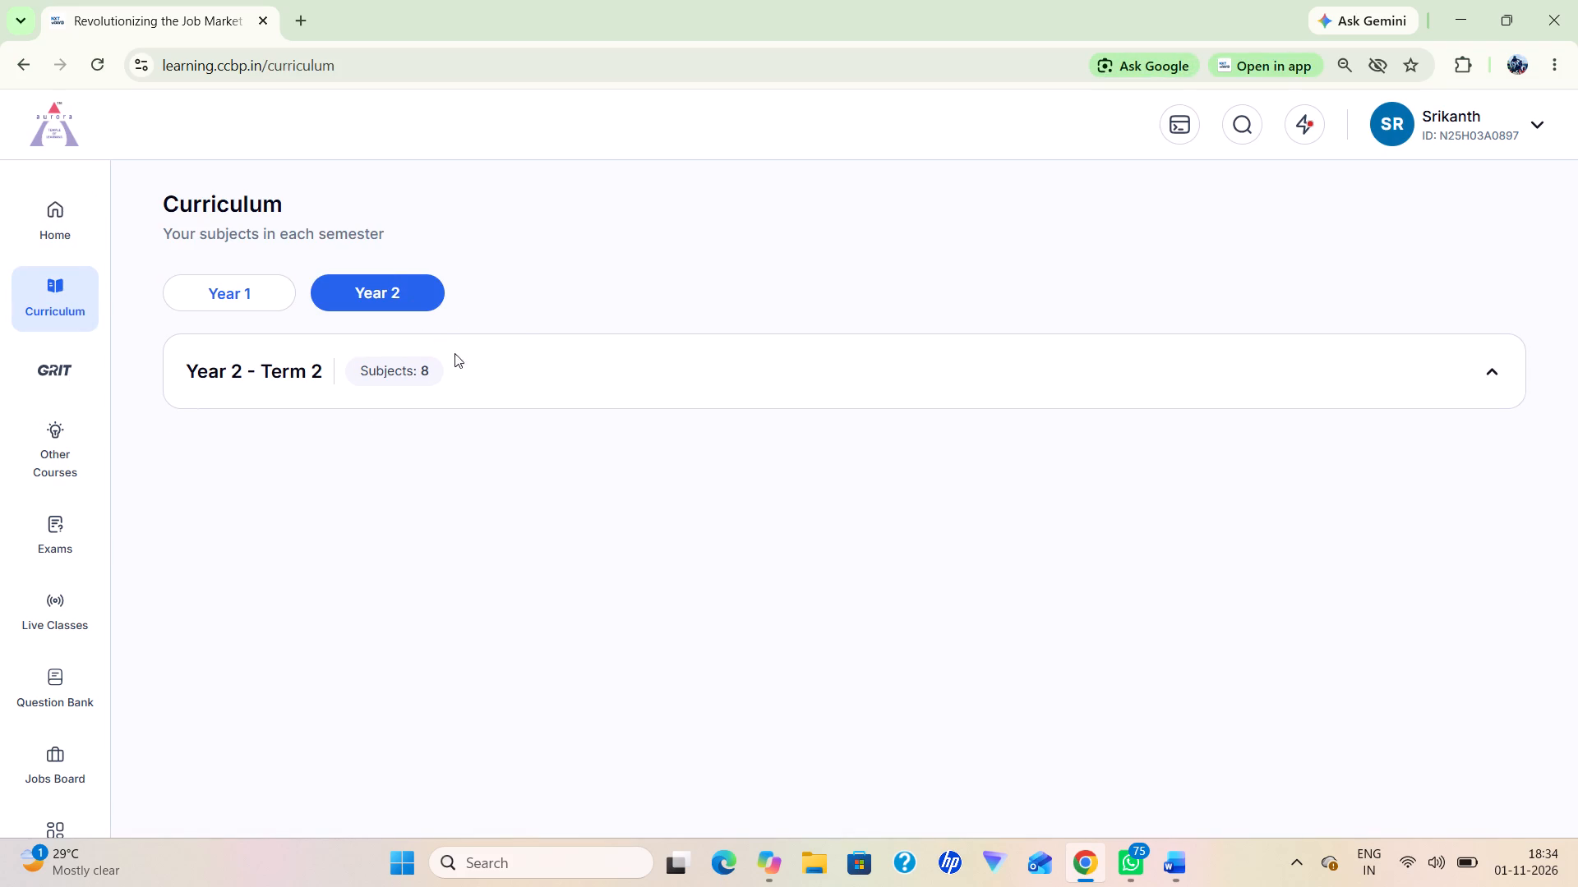
{"action": "left_click", "coordinate": [524, 466]}
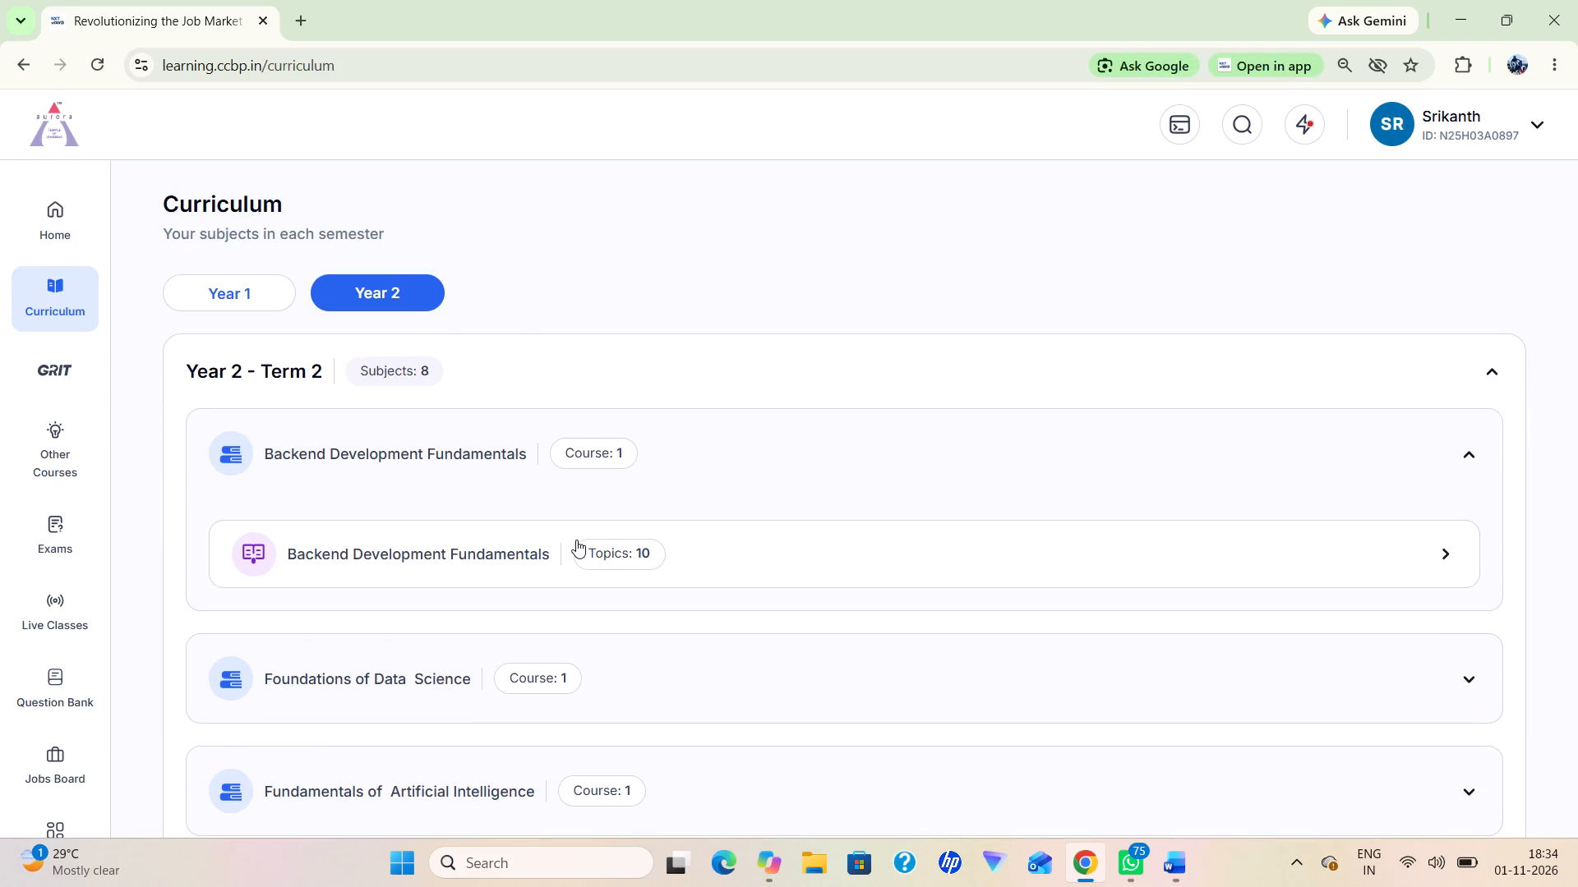
{"action": "left_click", "coordinate": [579, 541]}
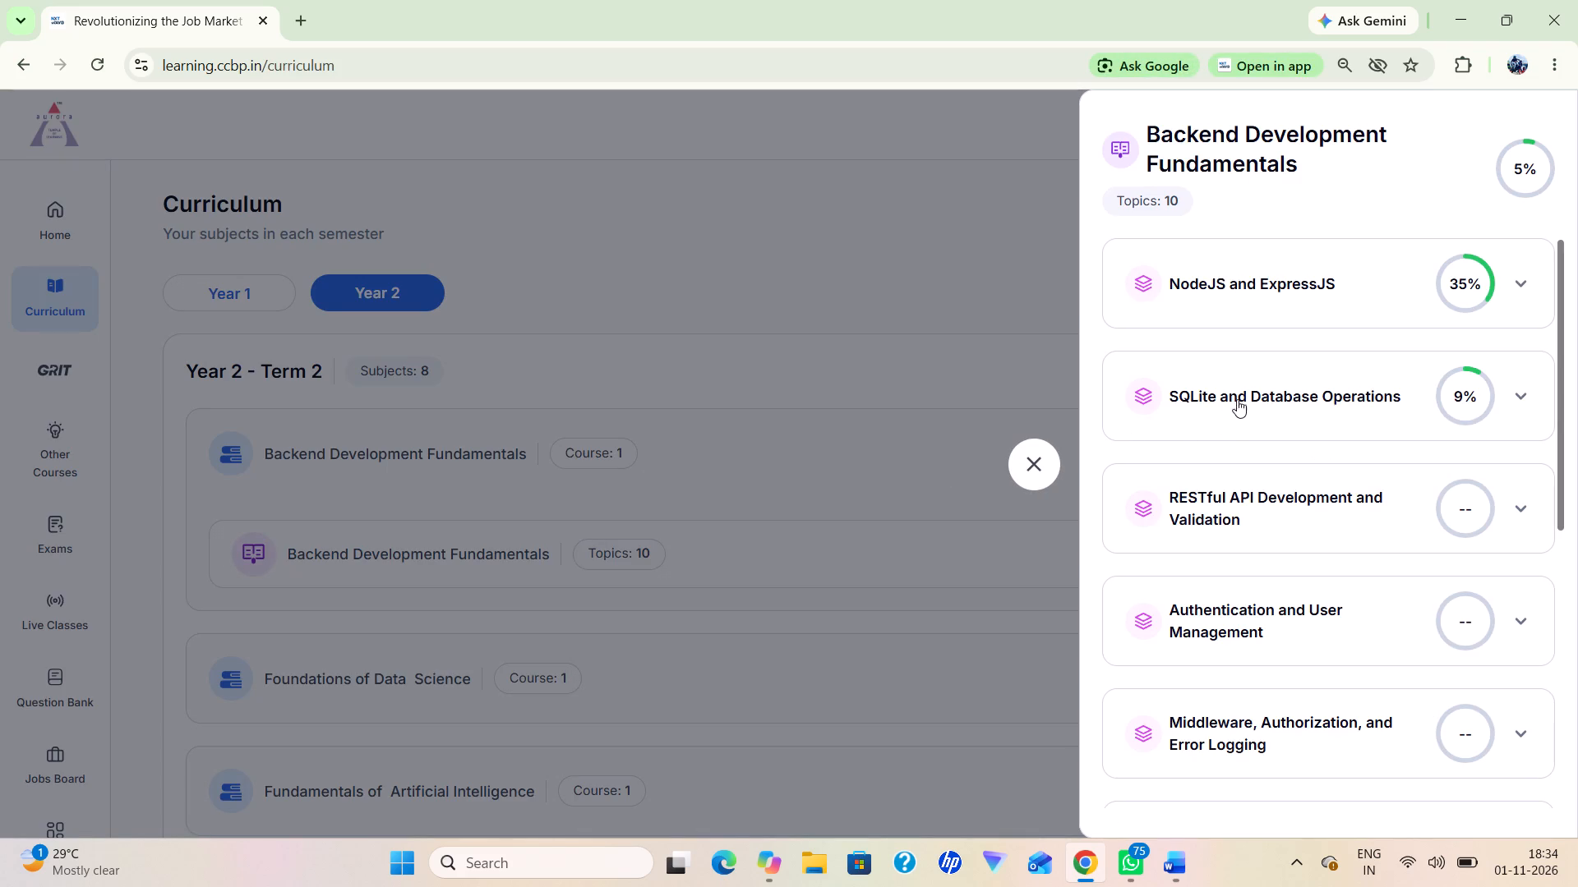
Open the Player Match Scores question from the Coding Practice set under SQLite and Database Operations.
{"action": "left_click", "coordinate": [1231, 393]}
{"action": "scroll", "coordinate": [1267, 540], "scroll_direction": "down", "scroll_amount": 1}
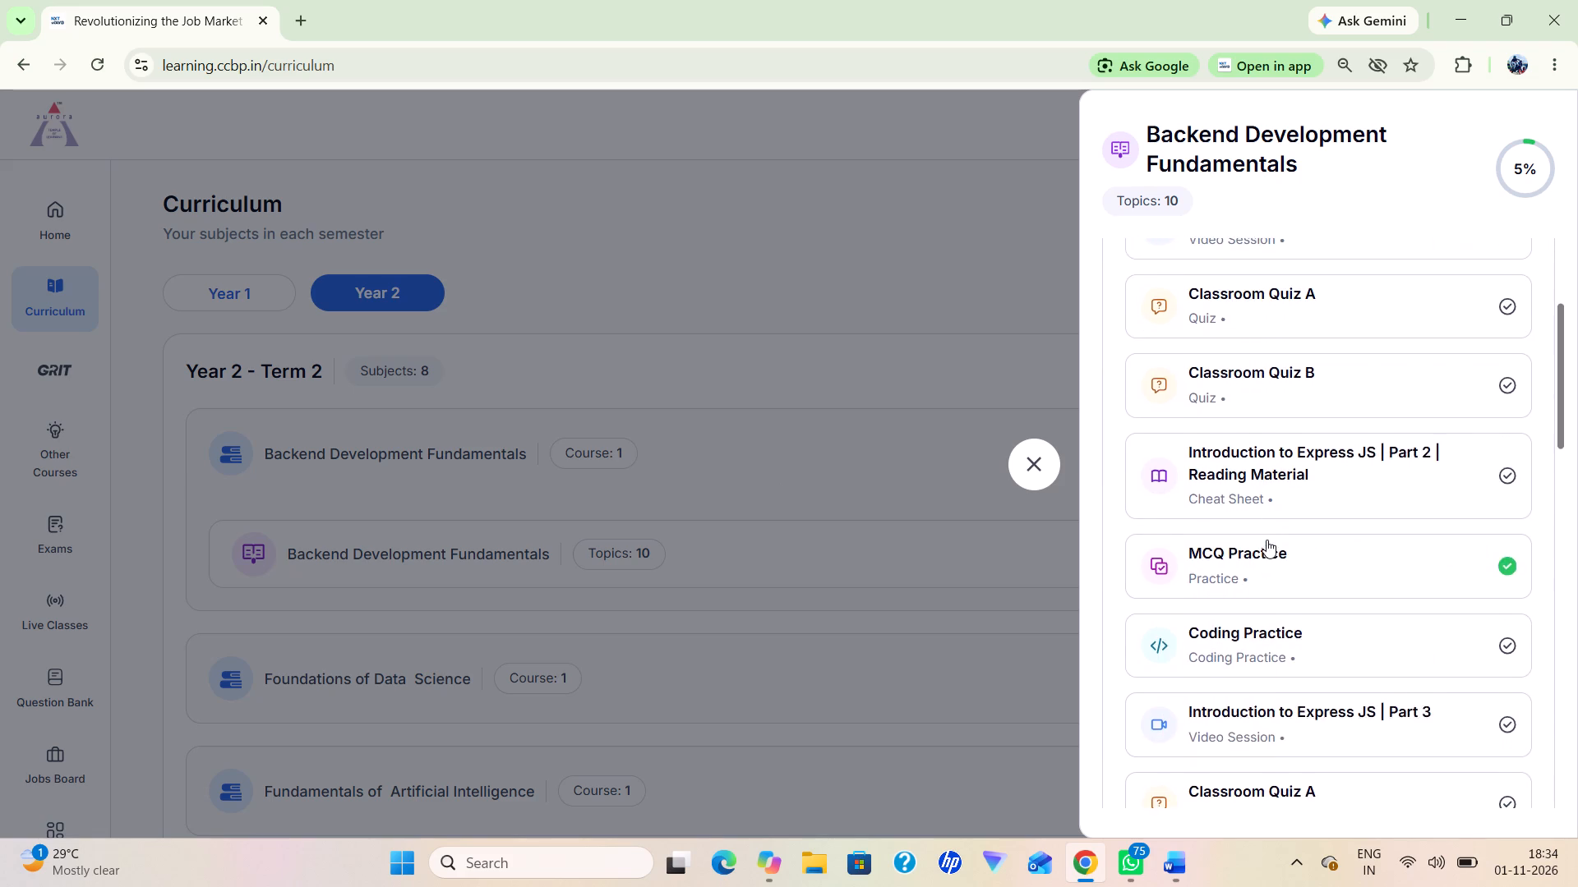
{"action": "scroll", "coordinate": [1267, 540], "scroll_direction": "down", "scroll_amount": 4}
{"action": "left_click", "coordinate": [1284, 544]}
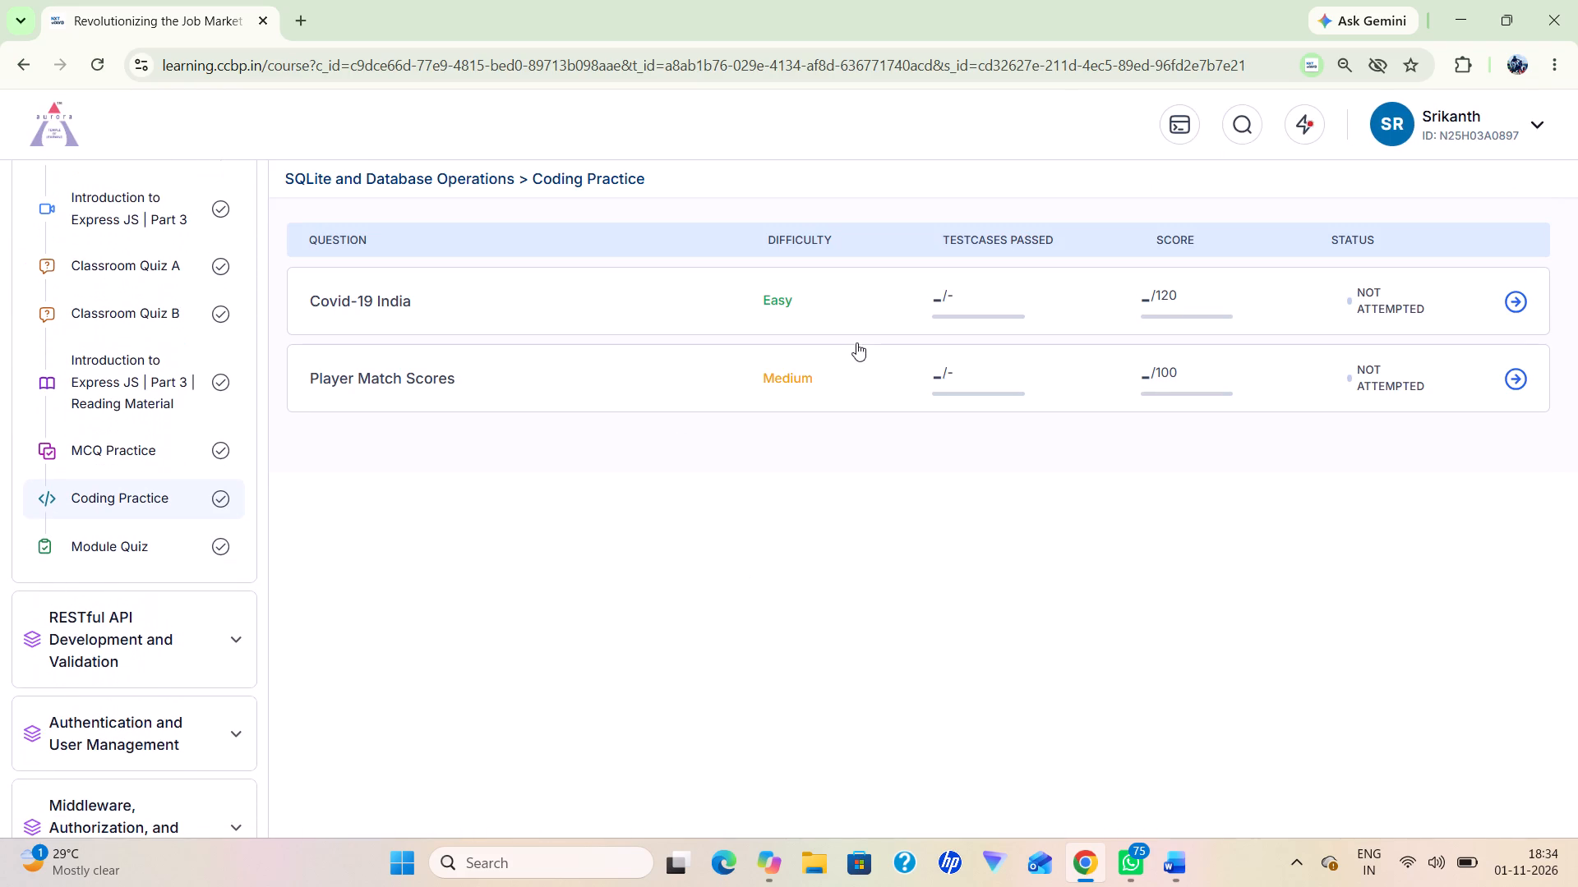
{"action": "left_click", "coordinate": [824, 361]}
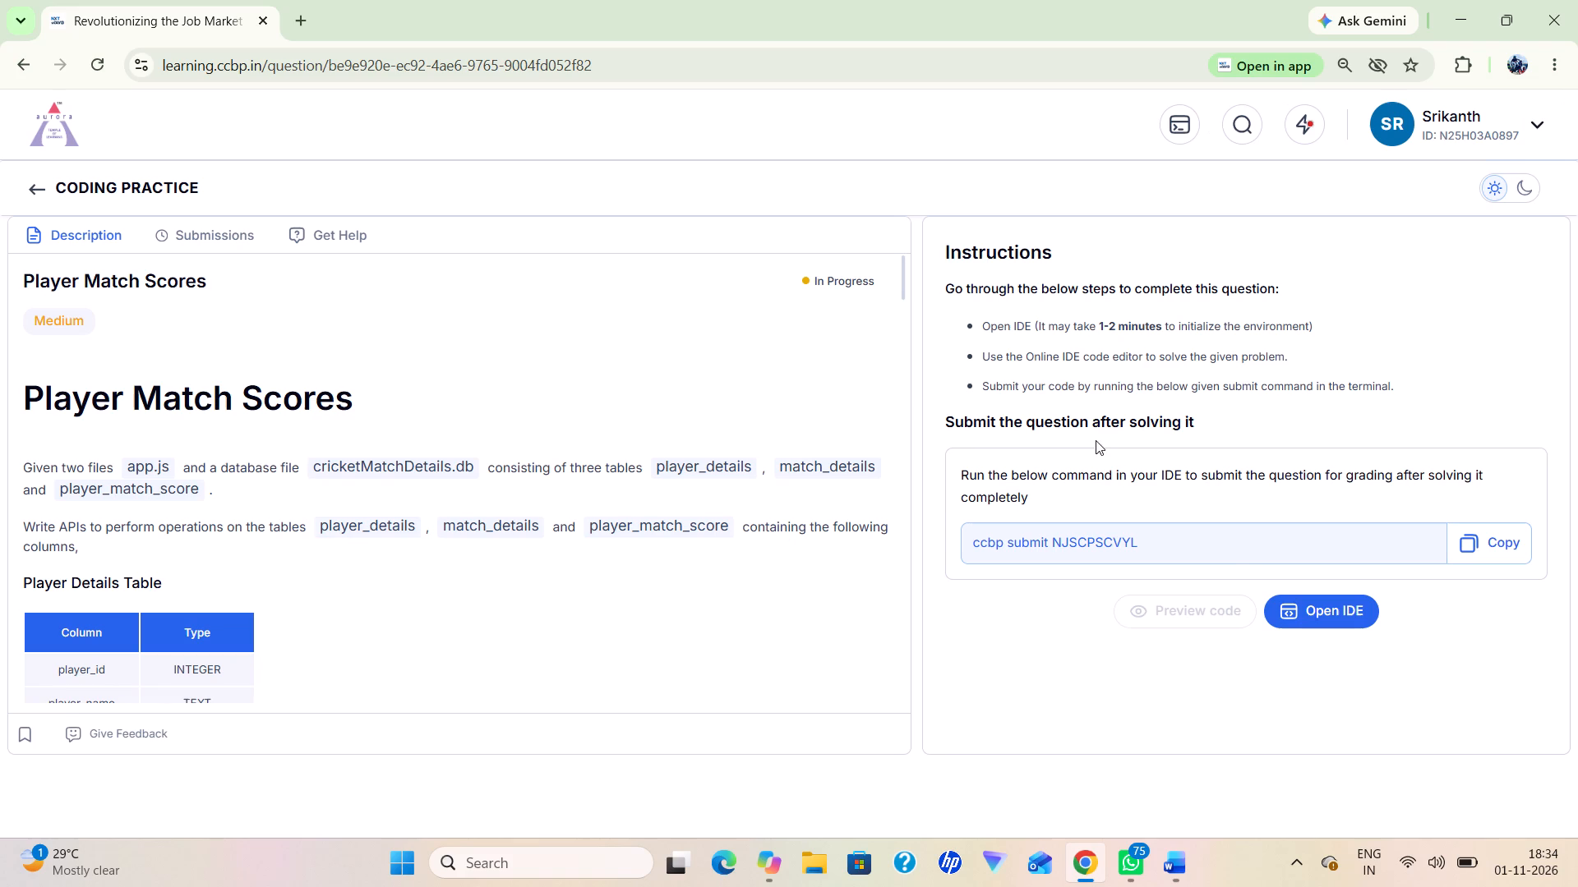
Capture a screenshot of the Player Match Scores question page, from the account header down to the taskbar, and copy it.
{"action": "key", "text": "Print"}
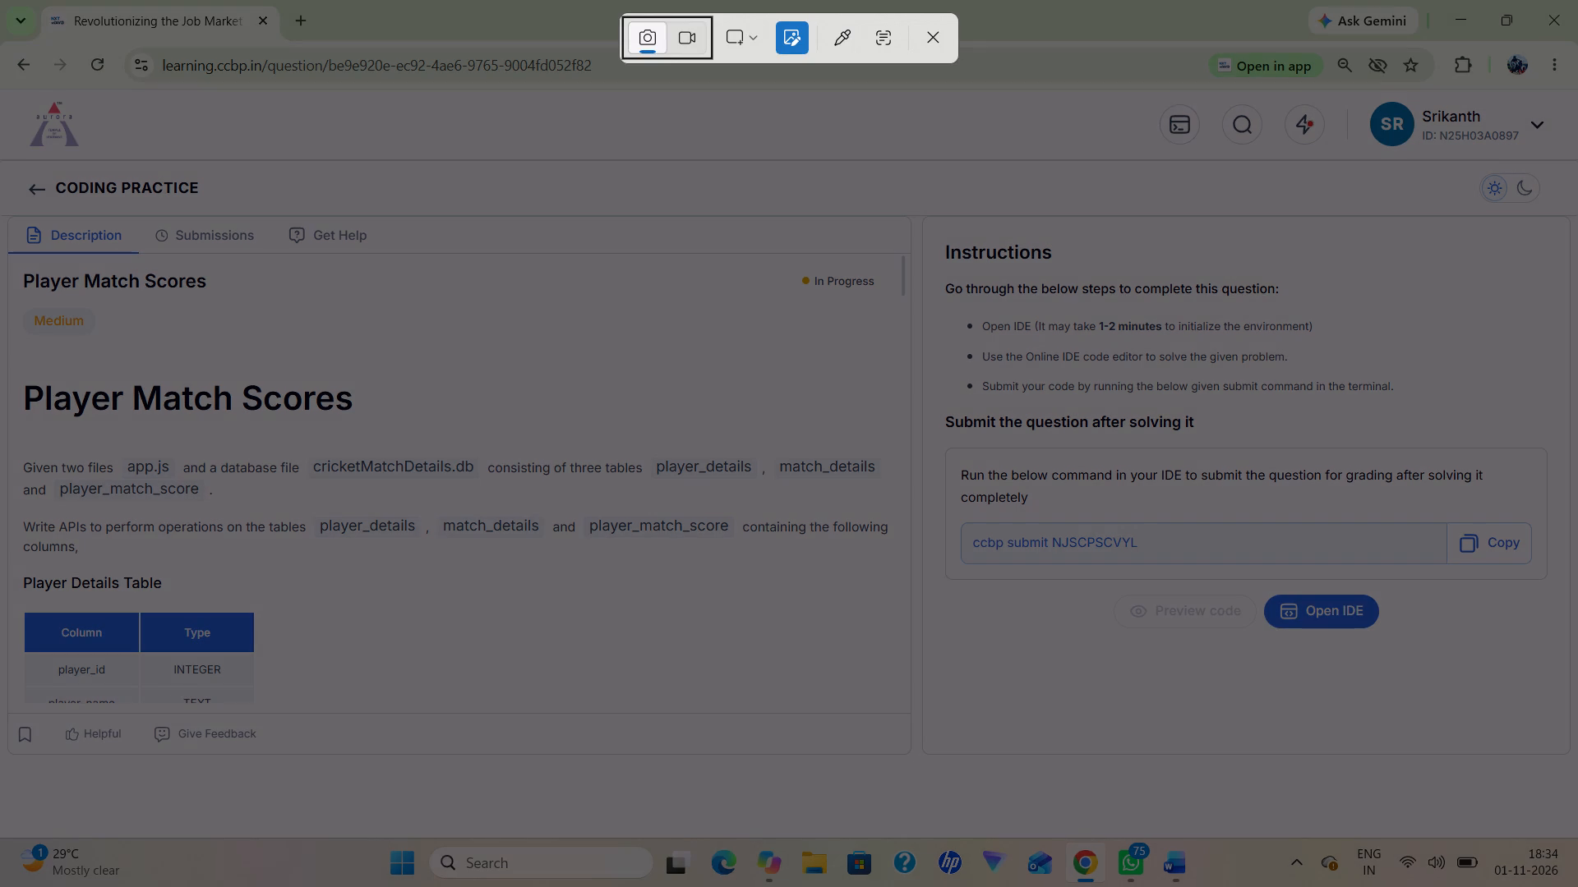
{"action": "left_click_drag", "start_coordinate": [0, 88], "coordinate": [362, 294]}
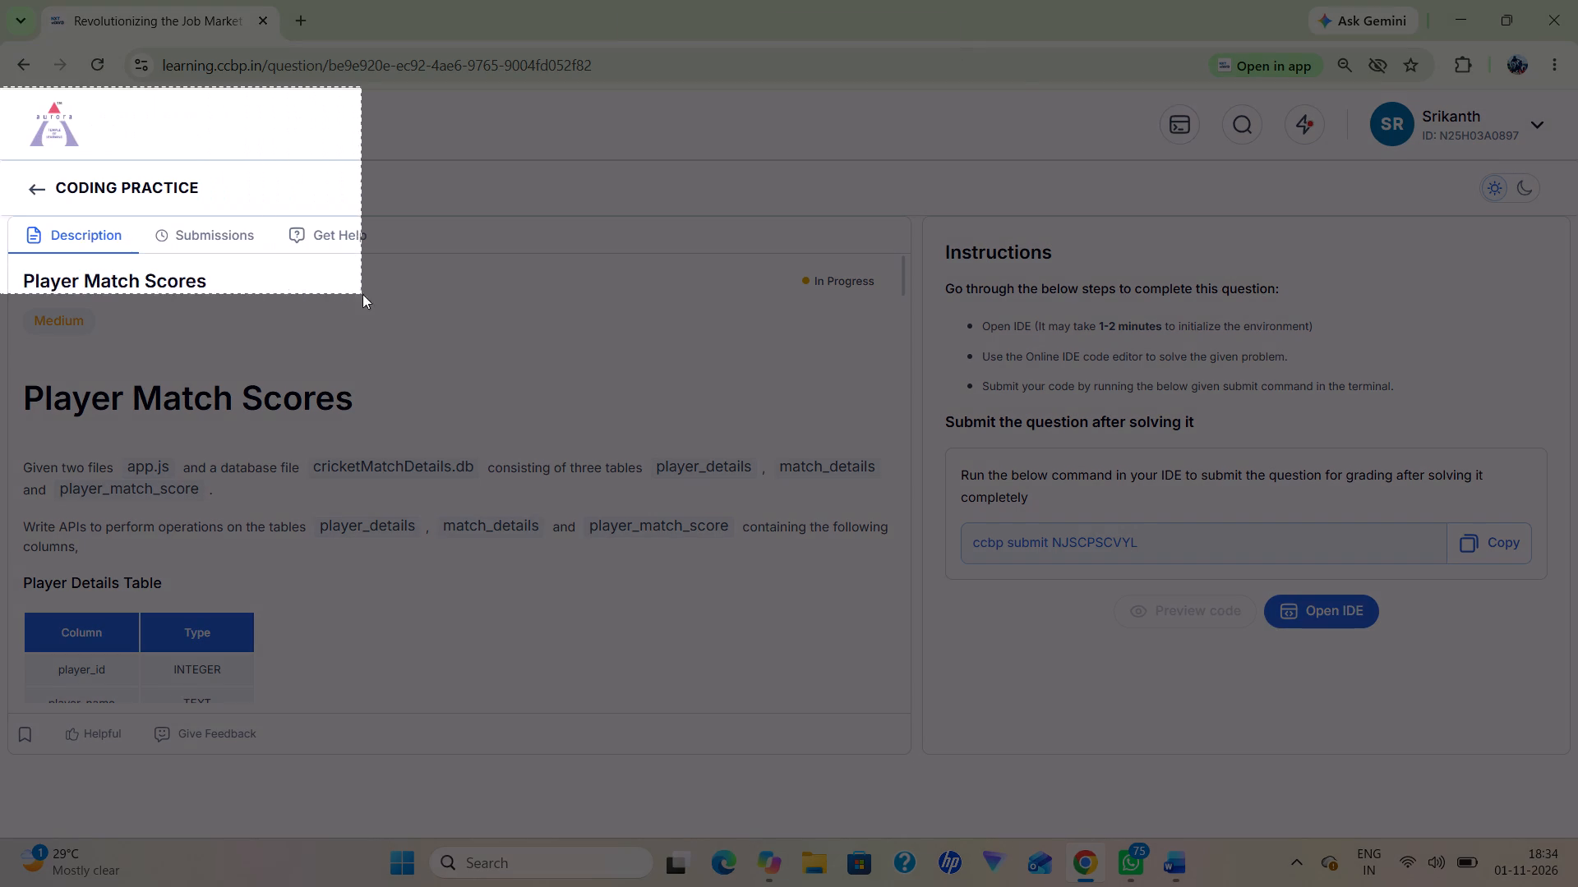
{"action": "left_click_drag", "start_coordinate": [362, 294], "coordinate": [1577, 838]}
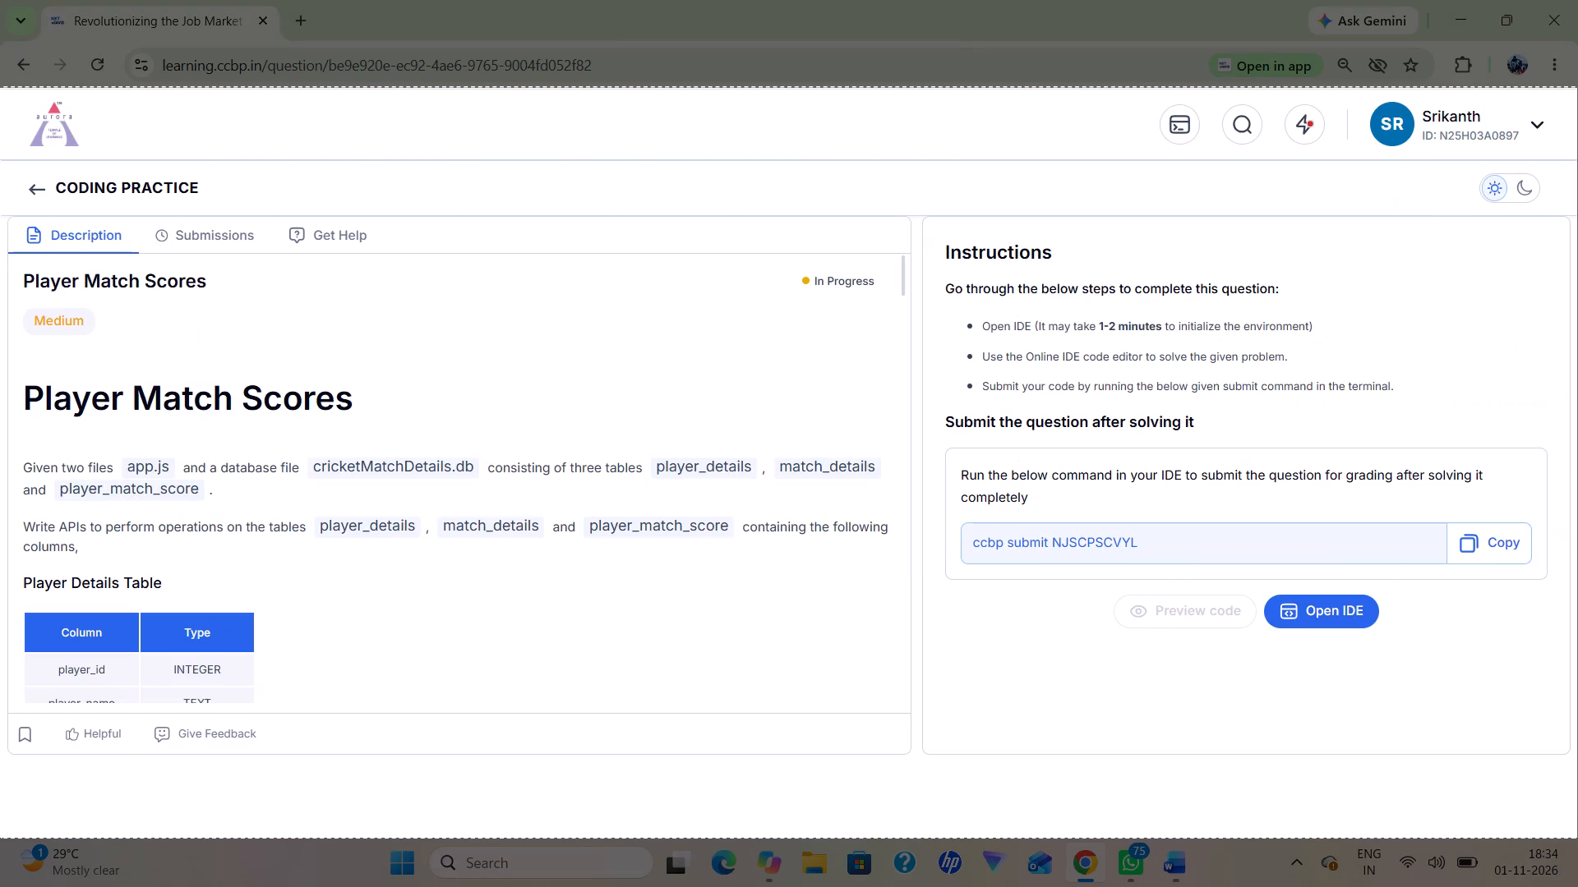
{"action": "left_click_drag", "start_coordinate": [1577, 838], "coordinate": [1577, 833]}
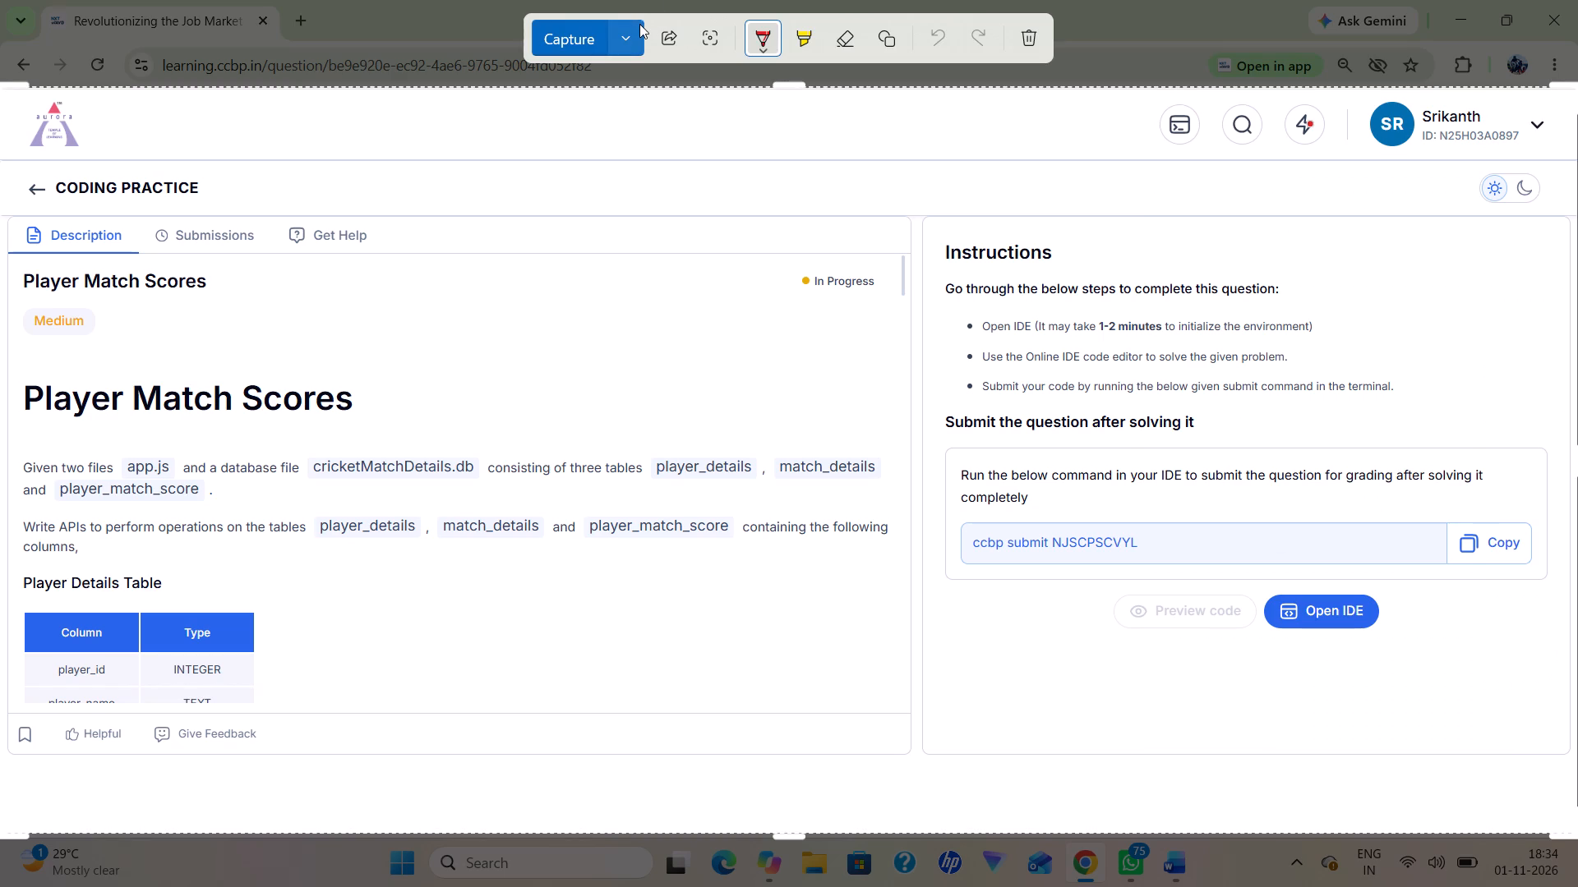
{"action": "left_click", "coordinate": [634, 26]}
{"action": "left_click", "coordinate": [607, 161]}
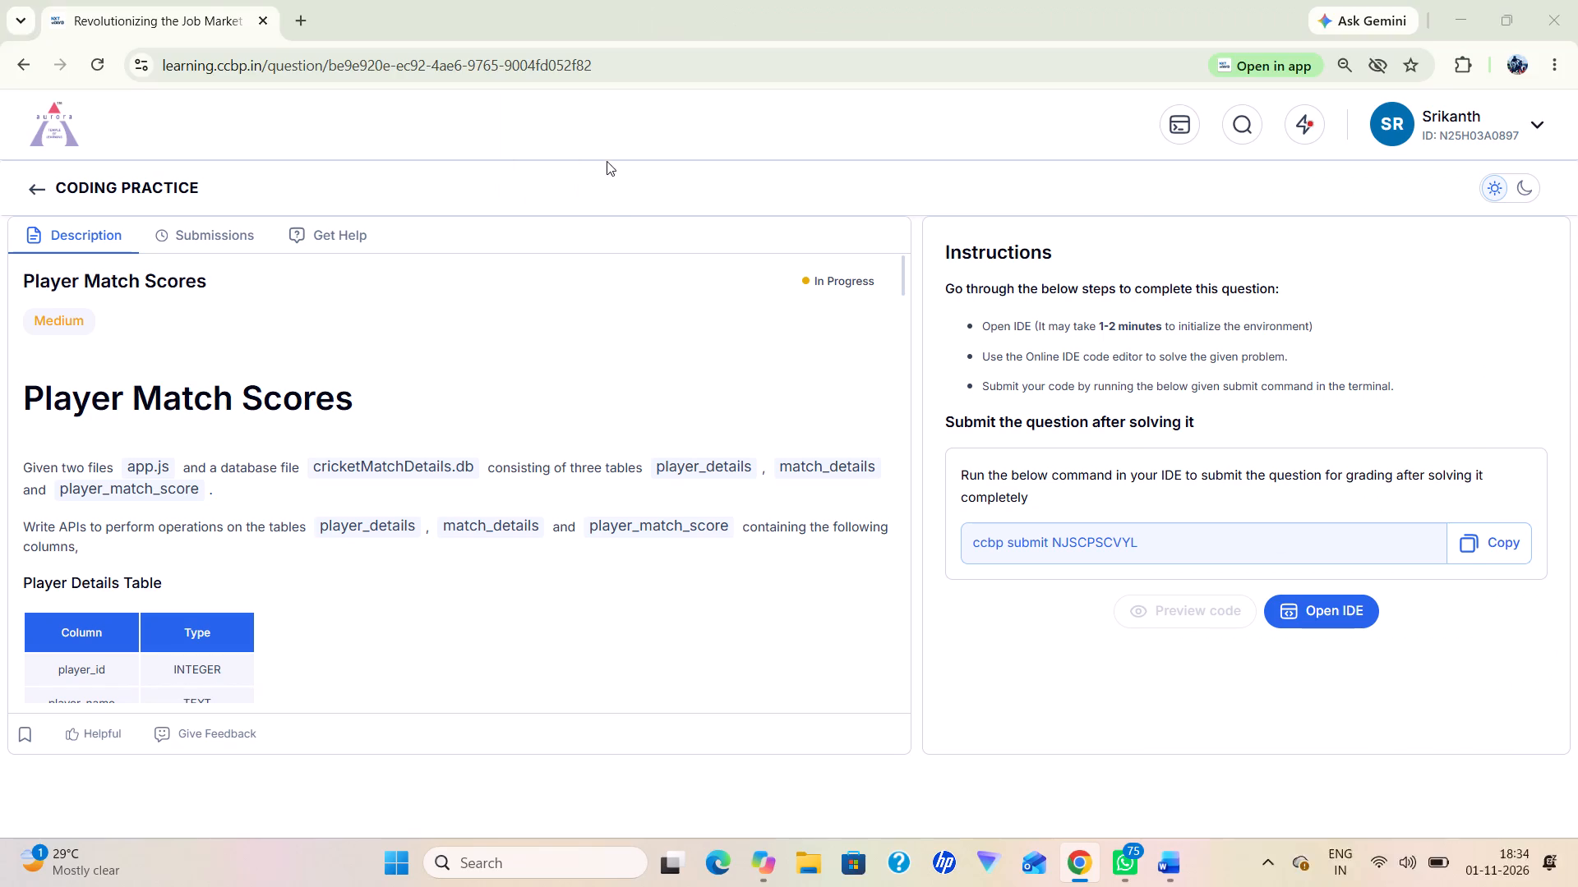
Back in the Word report, replace the old Question 4 Player Match Scores picture with the copied screenshot.
{"action": "left_click", "coordinate": [822, 254]}
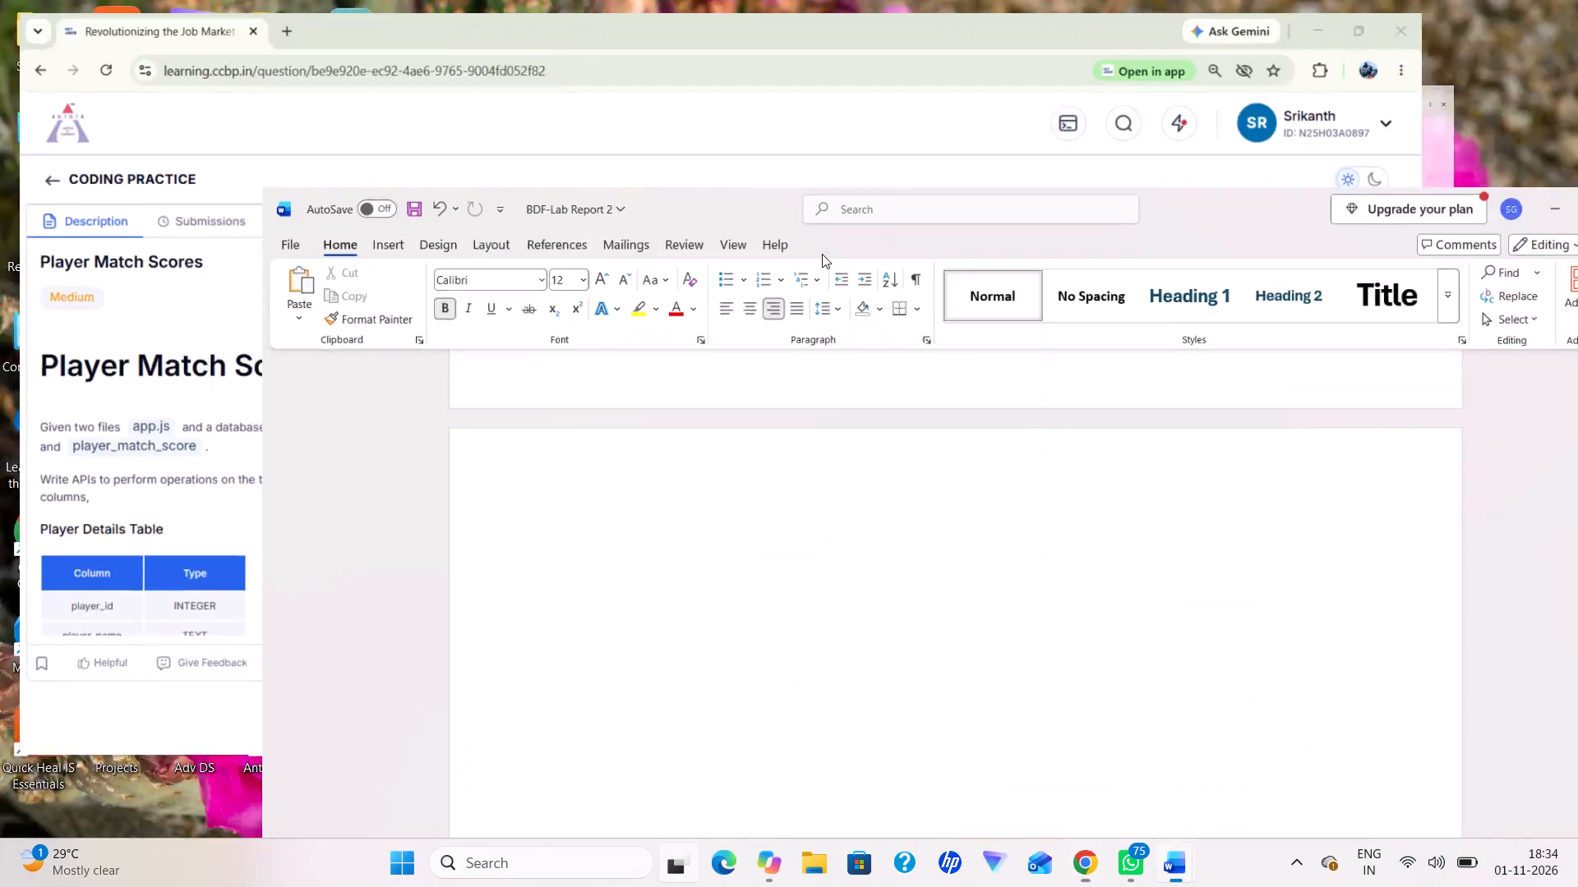
{"action": "left_click", "coordinate": [787, 515]}
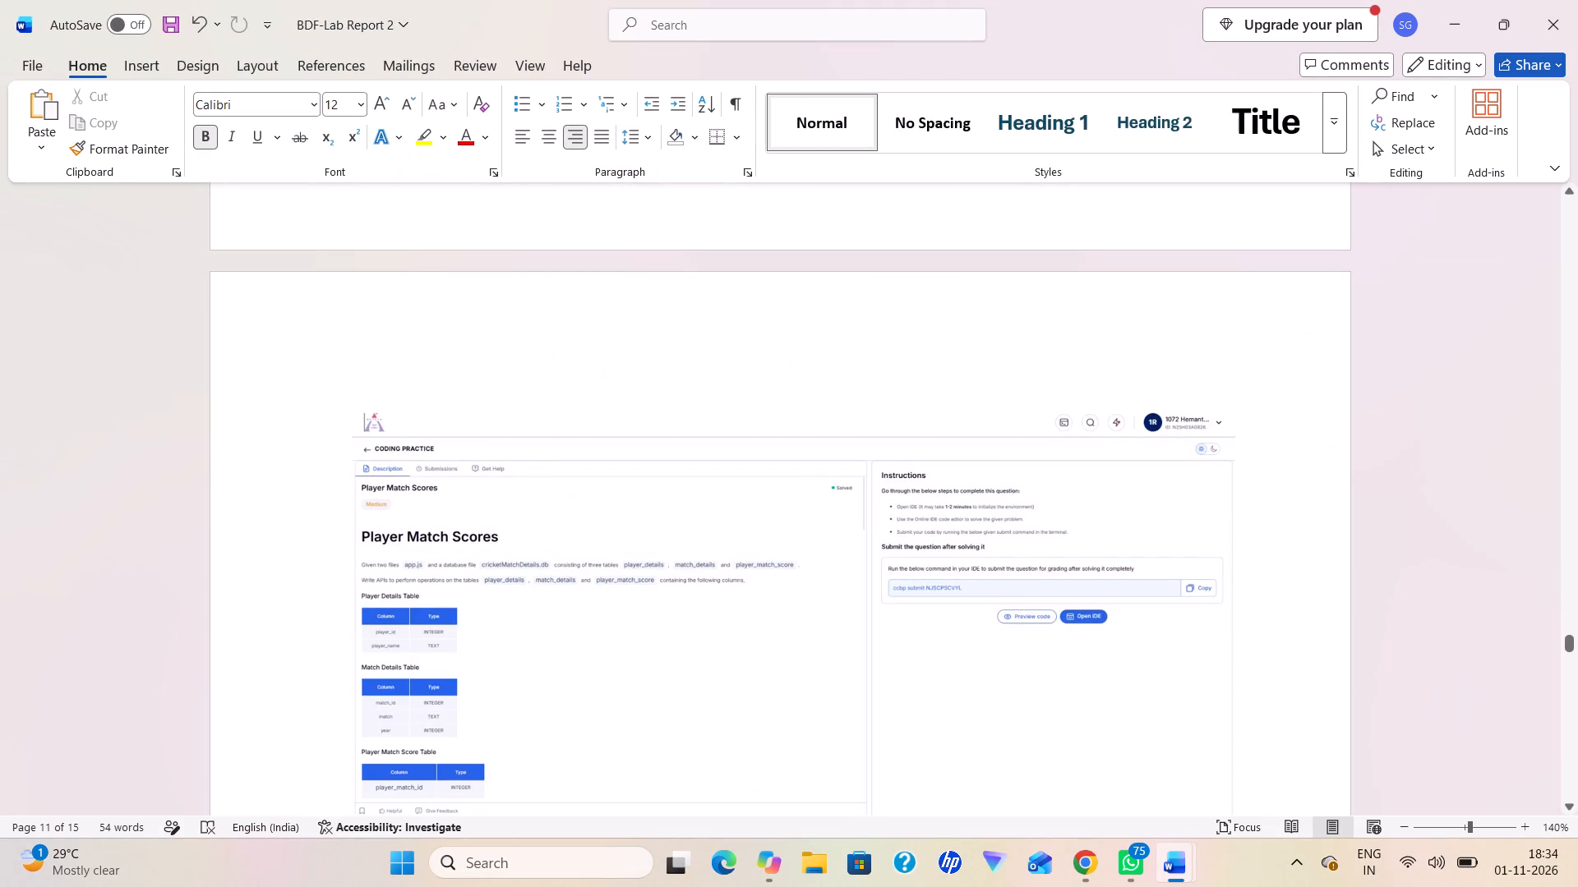
{"action": "scroll", "coordinate": [787, 515], "scroll_direction": "down", "scroll_amount": 1}
{"action": "key", "text": "BackSpace"}
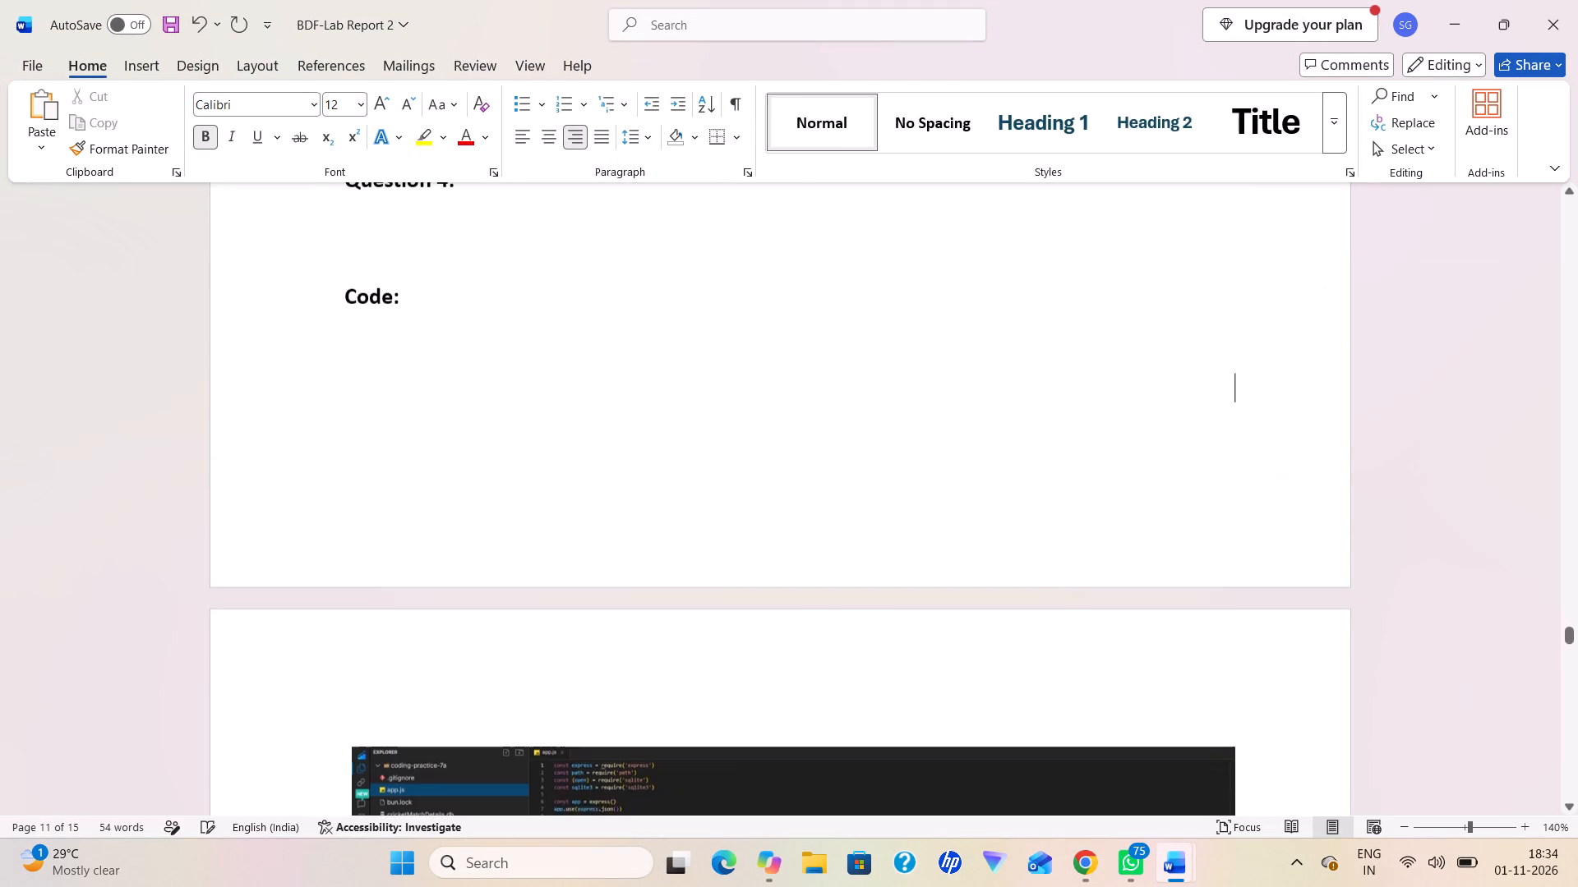
{"action": "key", "text": "ctrl+v"}
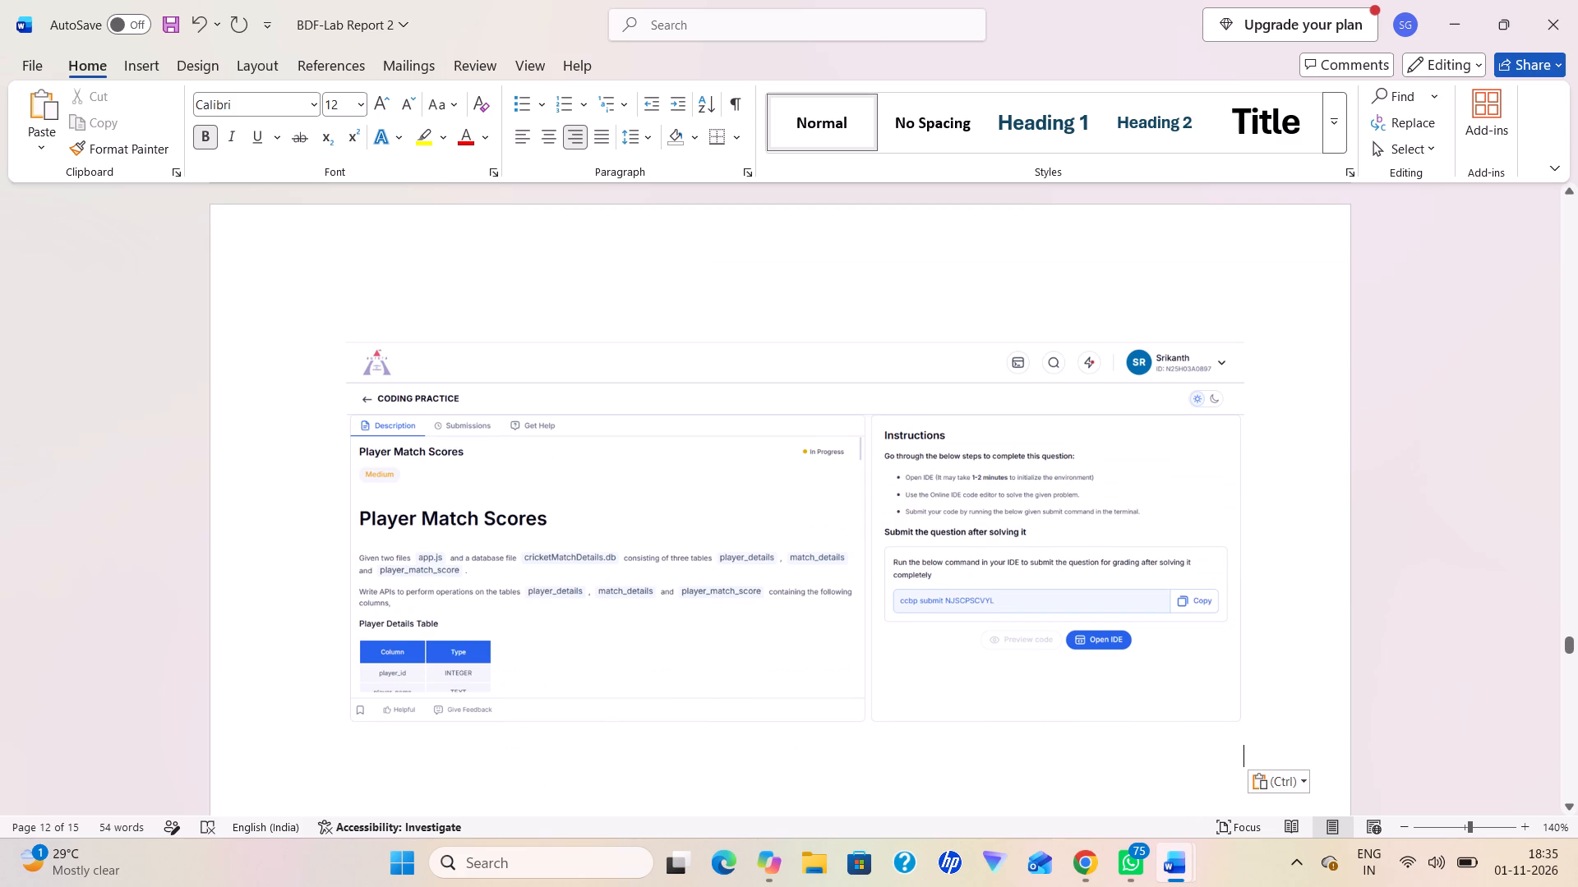
Insert blank lines above the "Question 4:" heading to push it down onto the next page with its question screenshot.
{"action": "scroll", "coordinate": [736, 464], "scroll_direction": "up", "scroll_amount": 2}
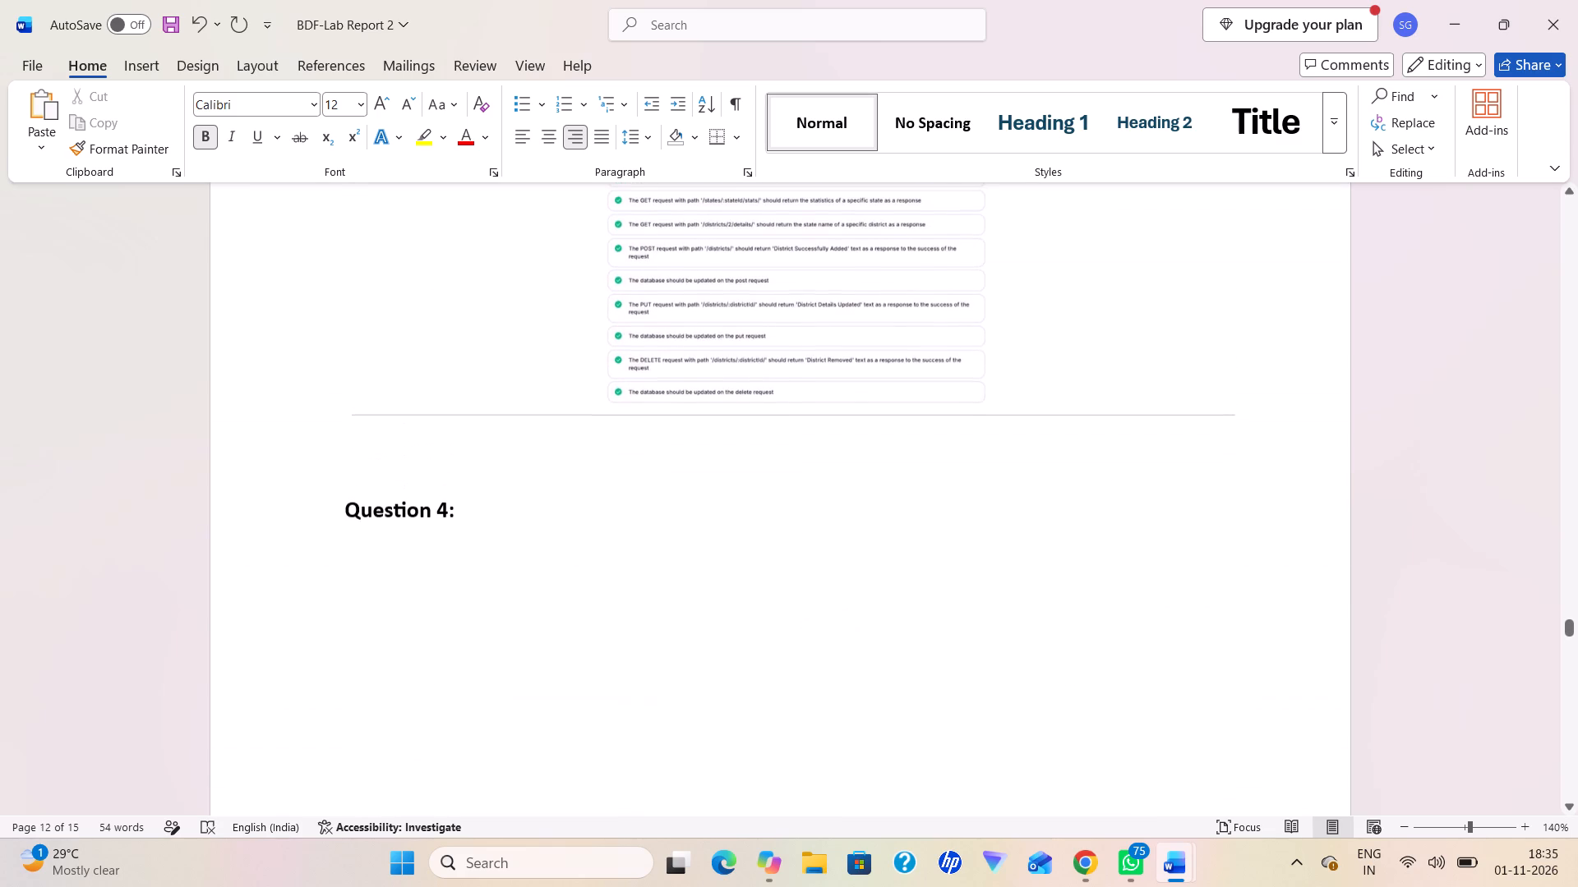
{"action": "left_click", "coordinate": [426, 491]}
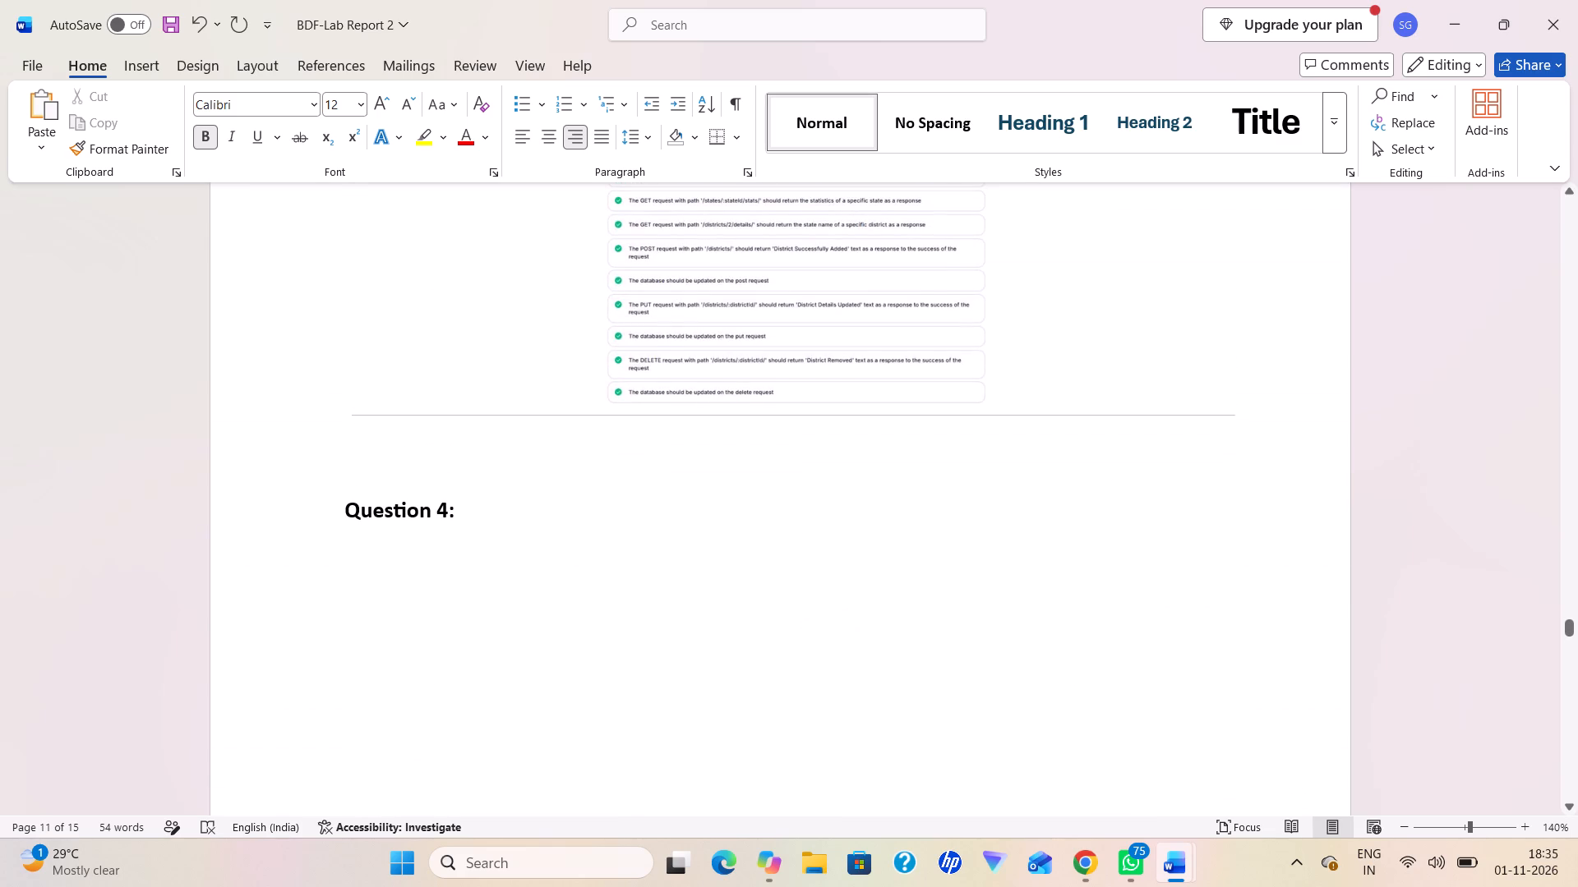
{"action": "left_click", "coordinate": [405, 481]}
{"action": "key", "text": "Return"}
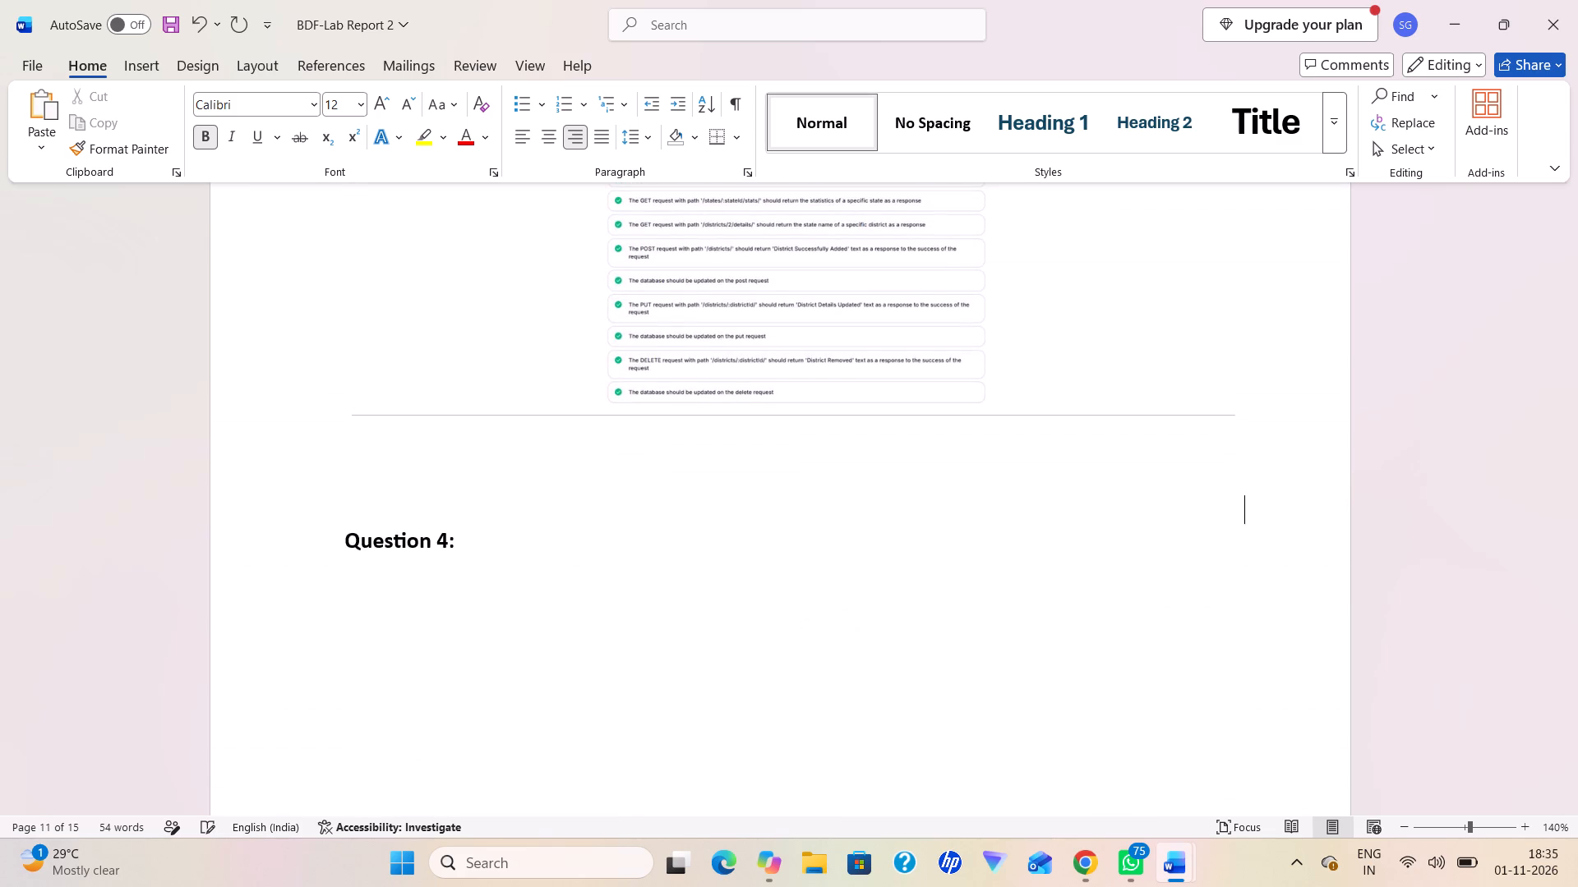
{"action": "key", "text": "Return"}
{"action": "key", "text": "Return"}
{"action": "key", "text": "Return"}
{"action": "key", "text": "Return"}
{"action": "key", "text": "Return"}
{"action": "key", "text": "Return"}
{"action": "key", "text": "Return"}
{"action": "key", "text": "Return"}
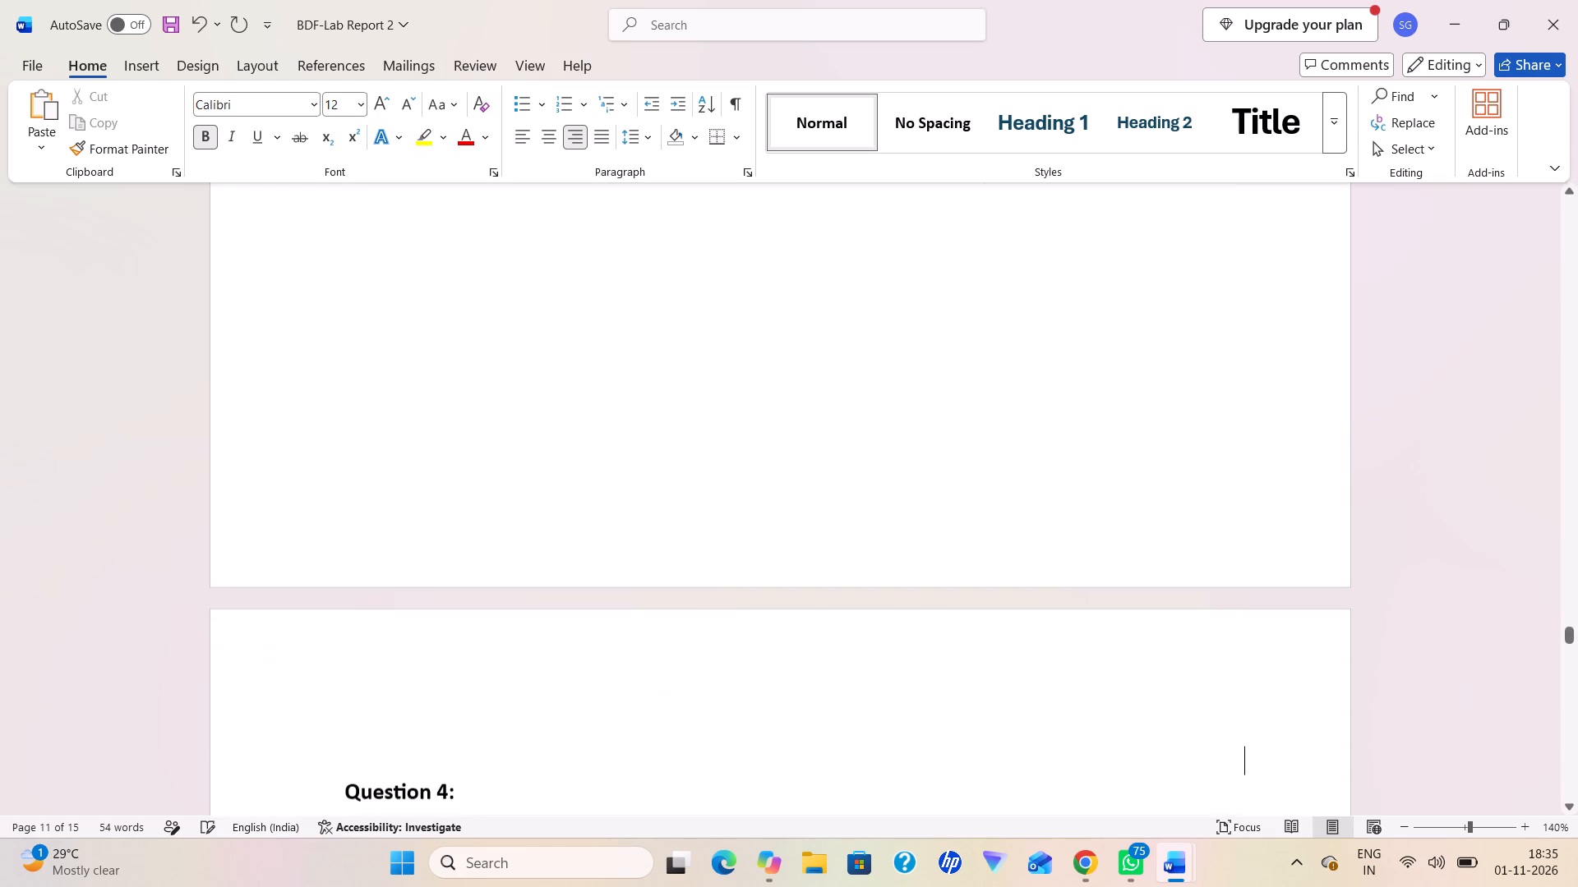
{"action": "key", "text": "BackSpace"}
{"action": "key", "text": "BackSpace"}
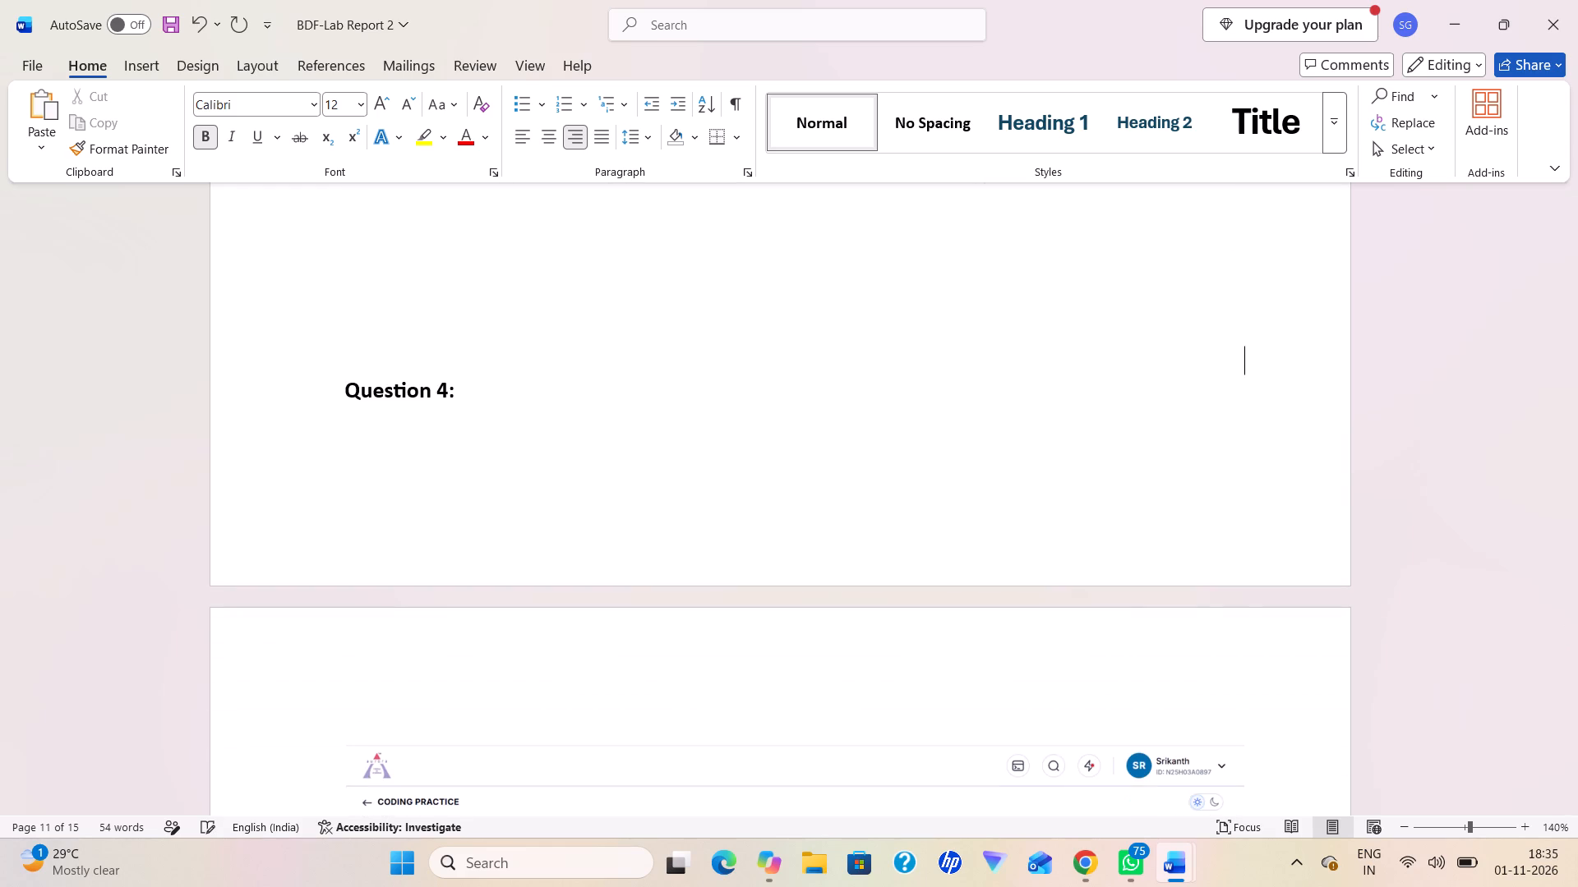
{"action": "key", "text": "Return"}
Draw a rectangle about 0.59 cm high and 16.28 cm wide over the account header of the Covid-19 India output picture.
{"action": "scroll", "coordinate": [313, 432], "scroll_direction": "up", "scroll_amount": 1}
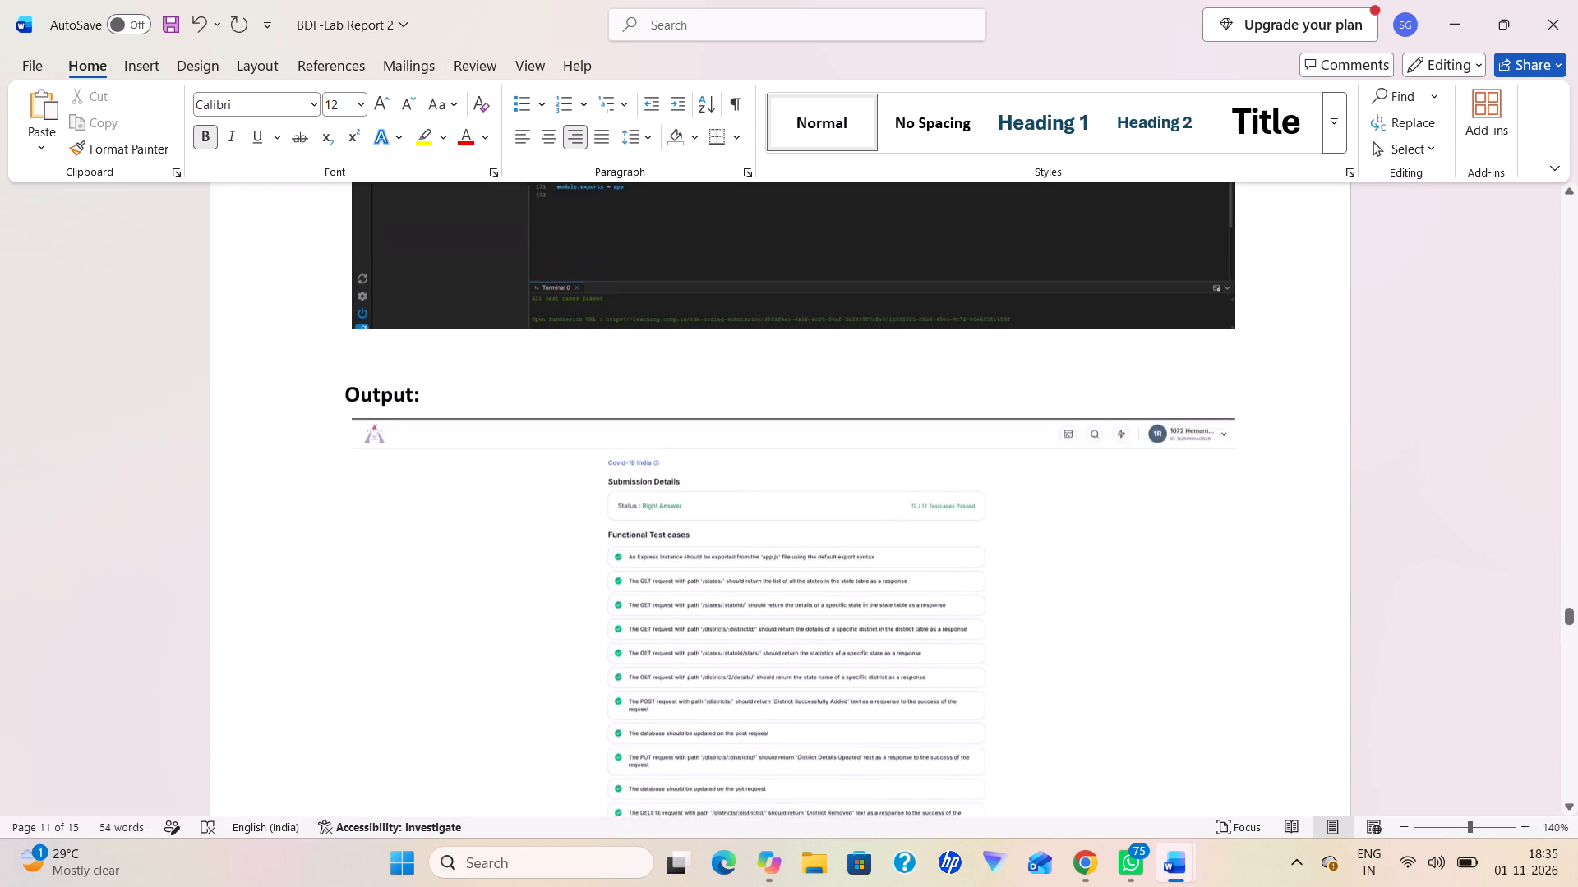
{"action": "scroll", "coordinate": [313, 432], "scroll_direction": "up", "scroll_amount": 1}
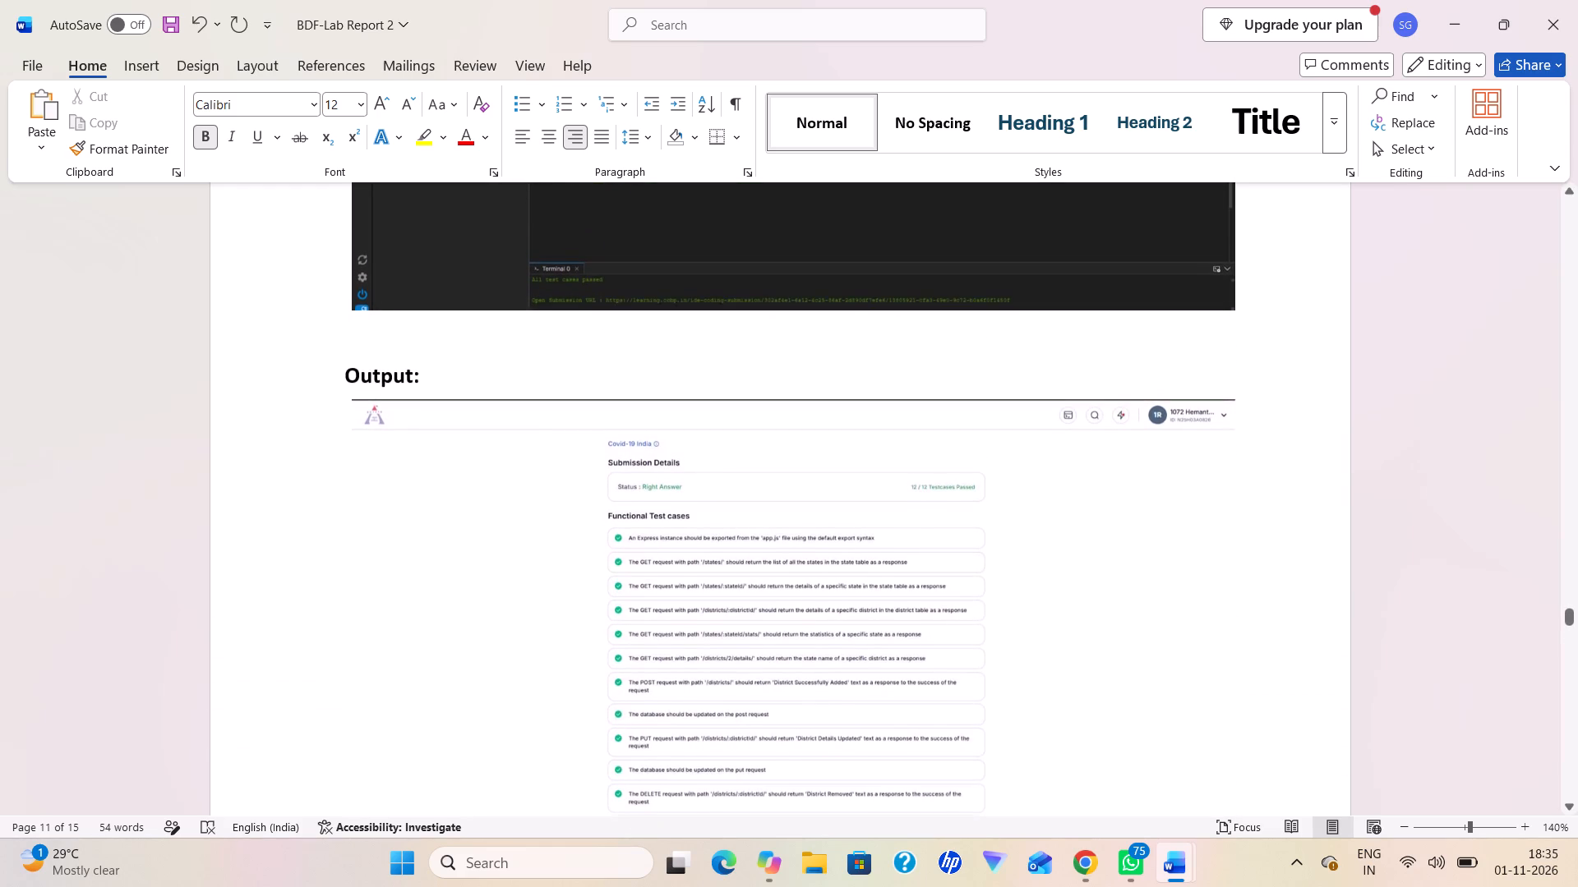
{"action": "scroll", "coordinate": [313, 432], "scroll_direction": "up", "scroll_amount": 1}
{"action": "left_click", "coordinate": [146, 64]}
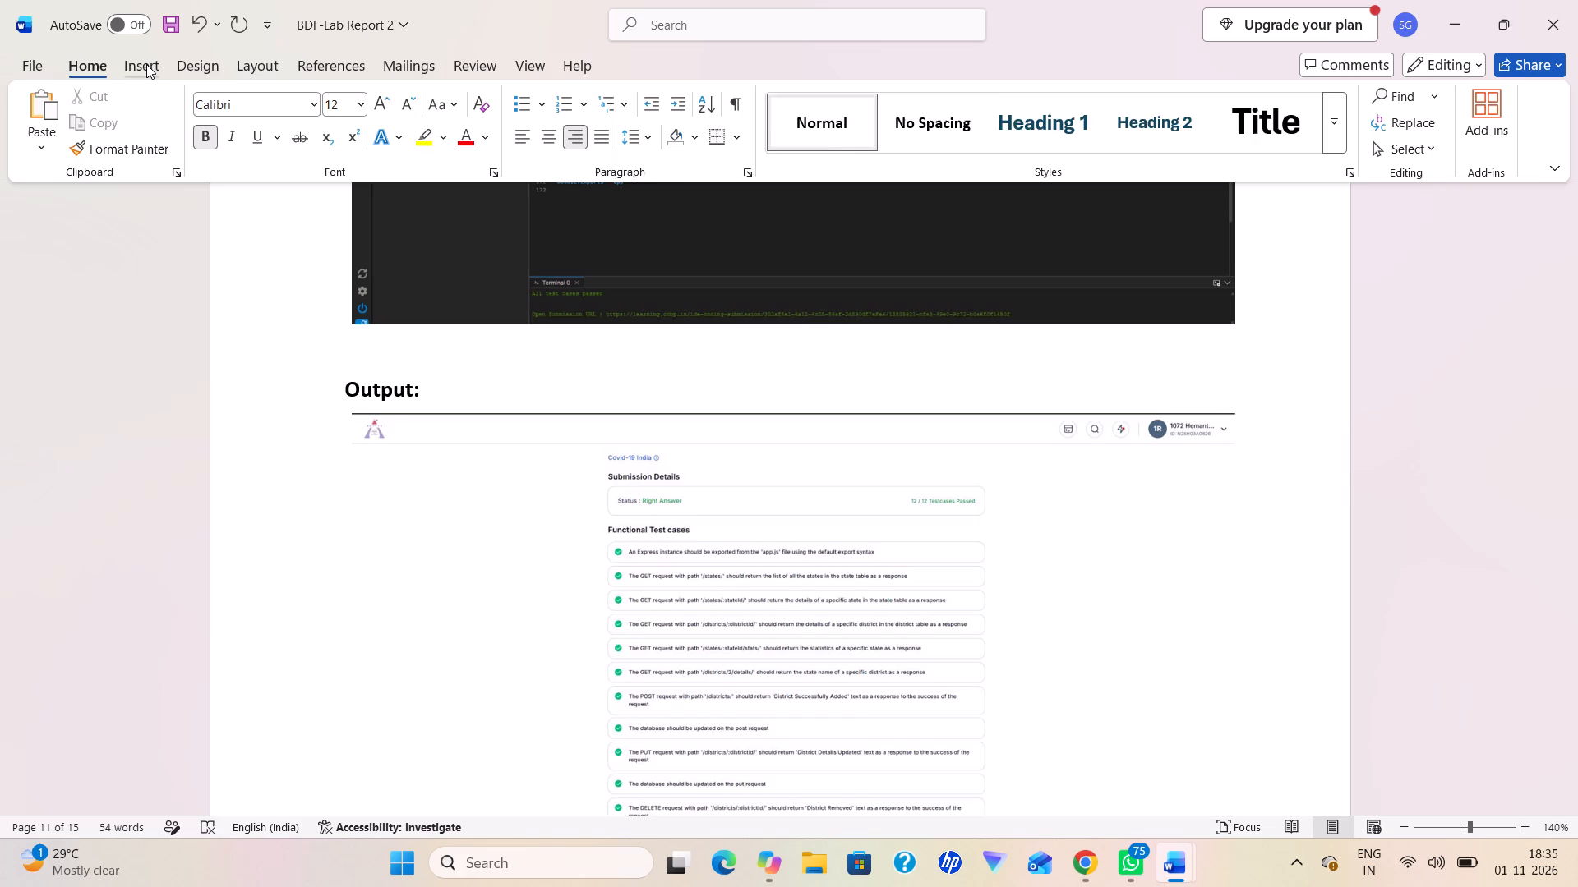
{"action": "left_click", "coordinate": [214, 125]}
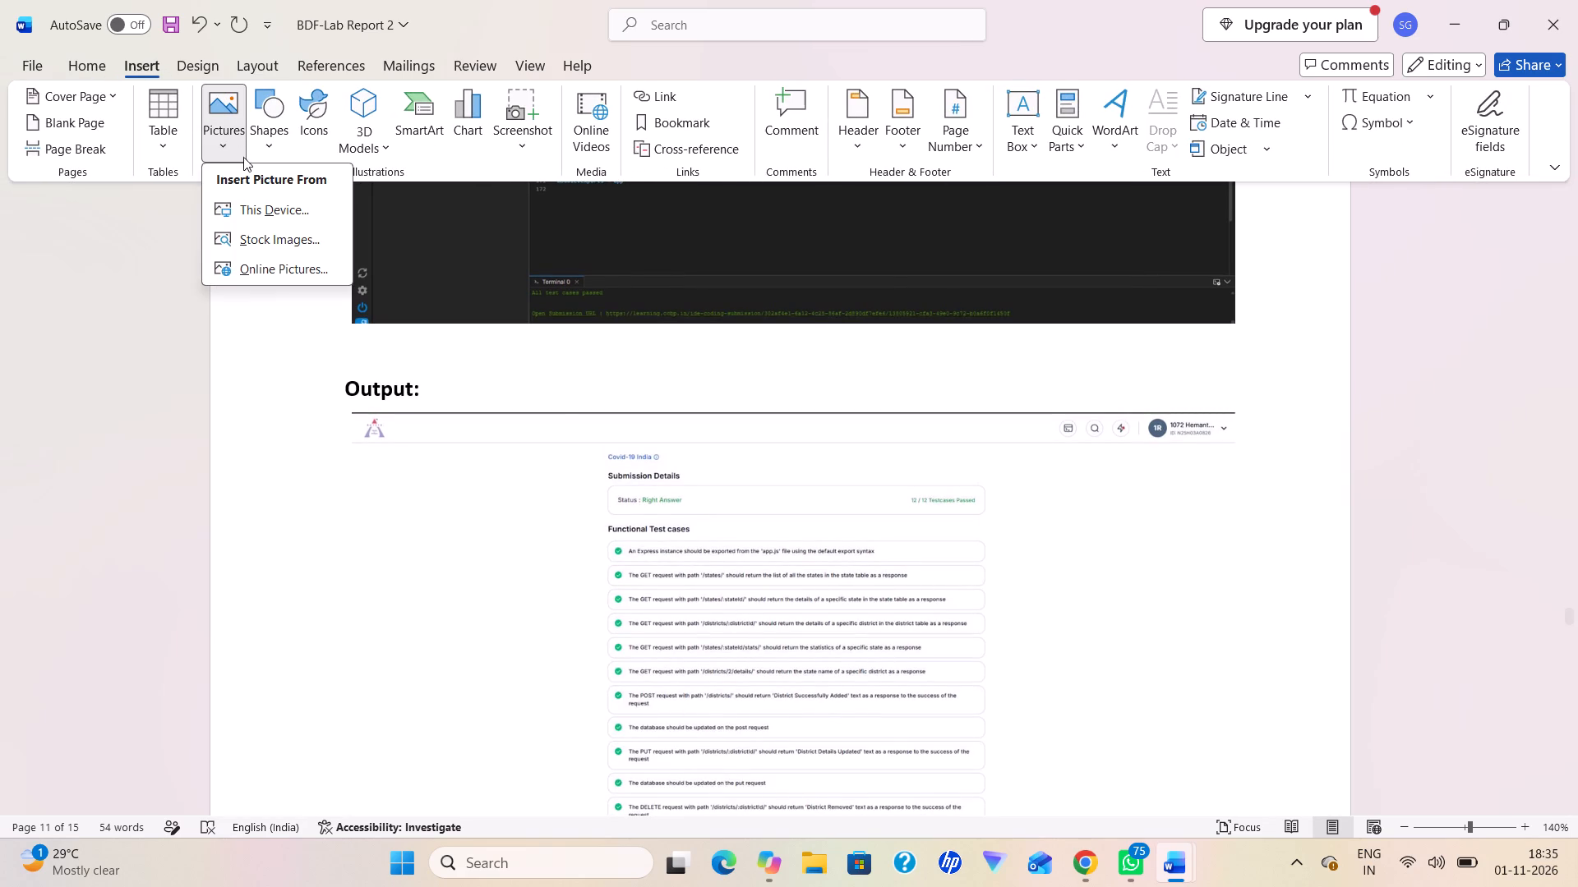
{"action": "left_click", "coordinate": [257, 129]}
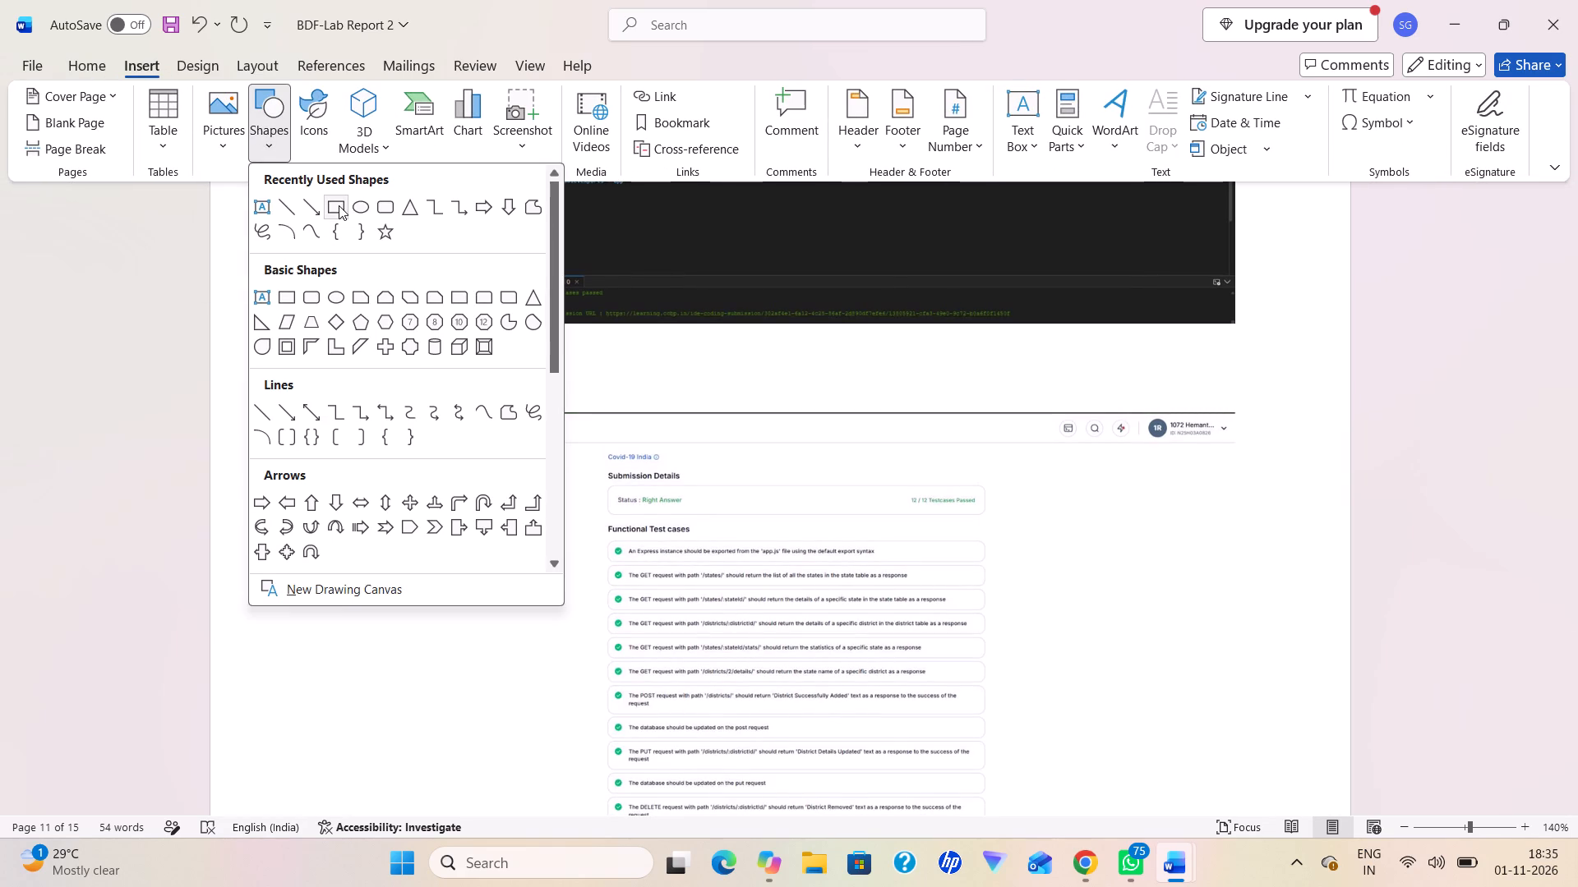
{"action": "left_click", "coordinate": [339, 205]}
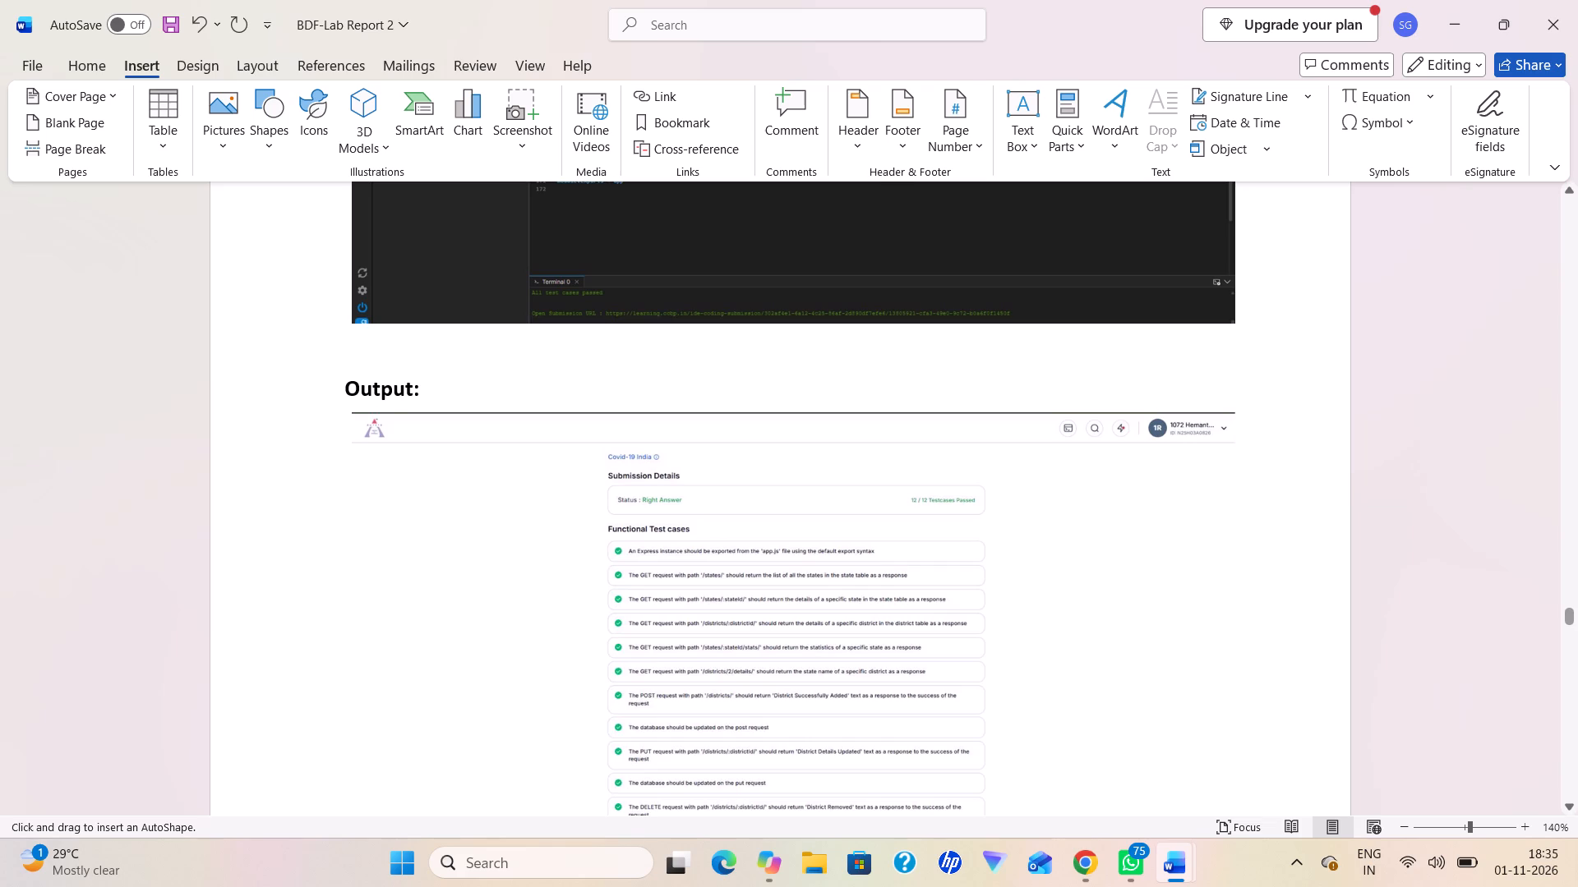
{"action": "left_click_drag", "start_coordinate": [348, 413], "coordinate": [453, 434]}
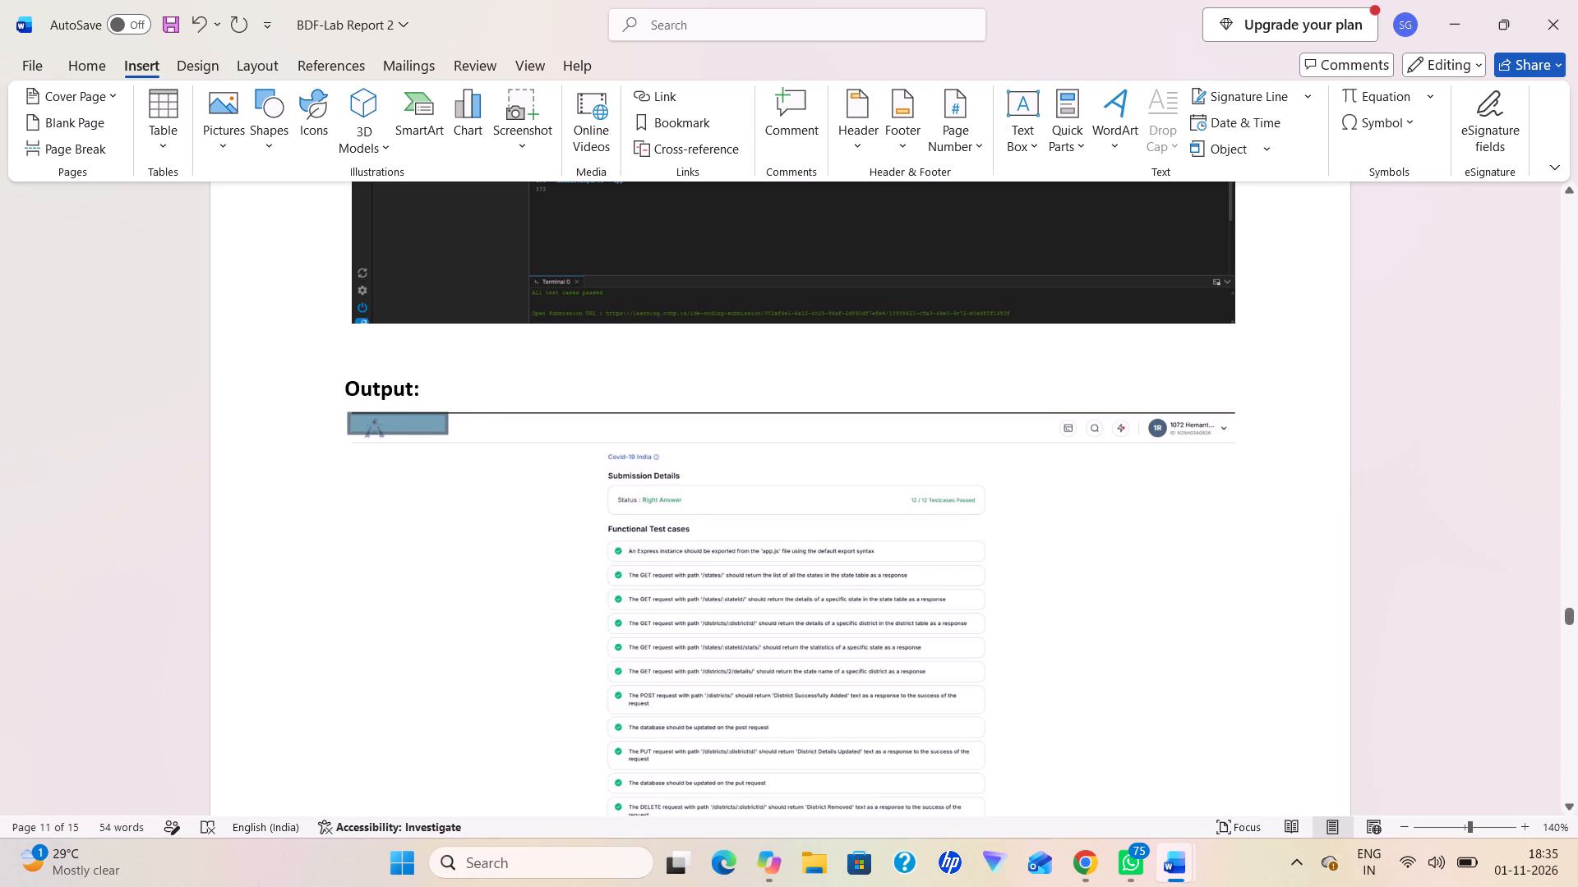
{"action": "left_click_drag", "start_coordinate": [453, 434], "coordinate": [1201, 426]}
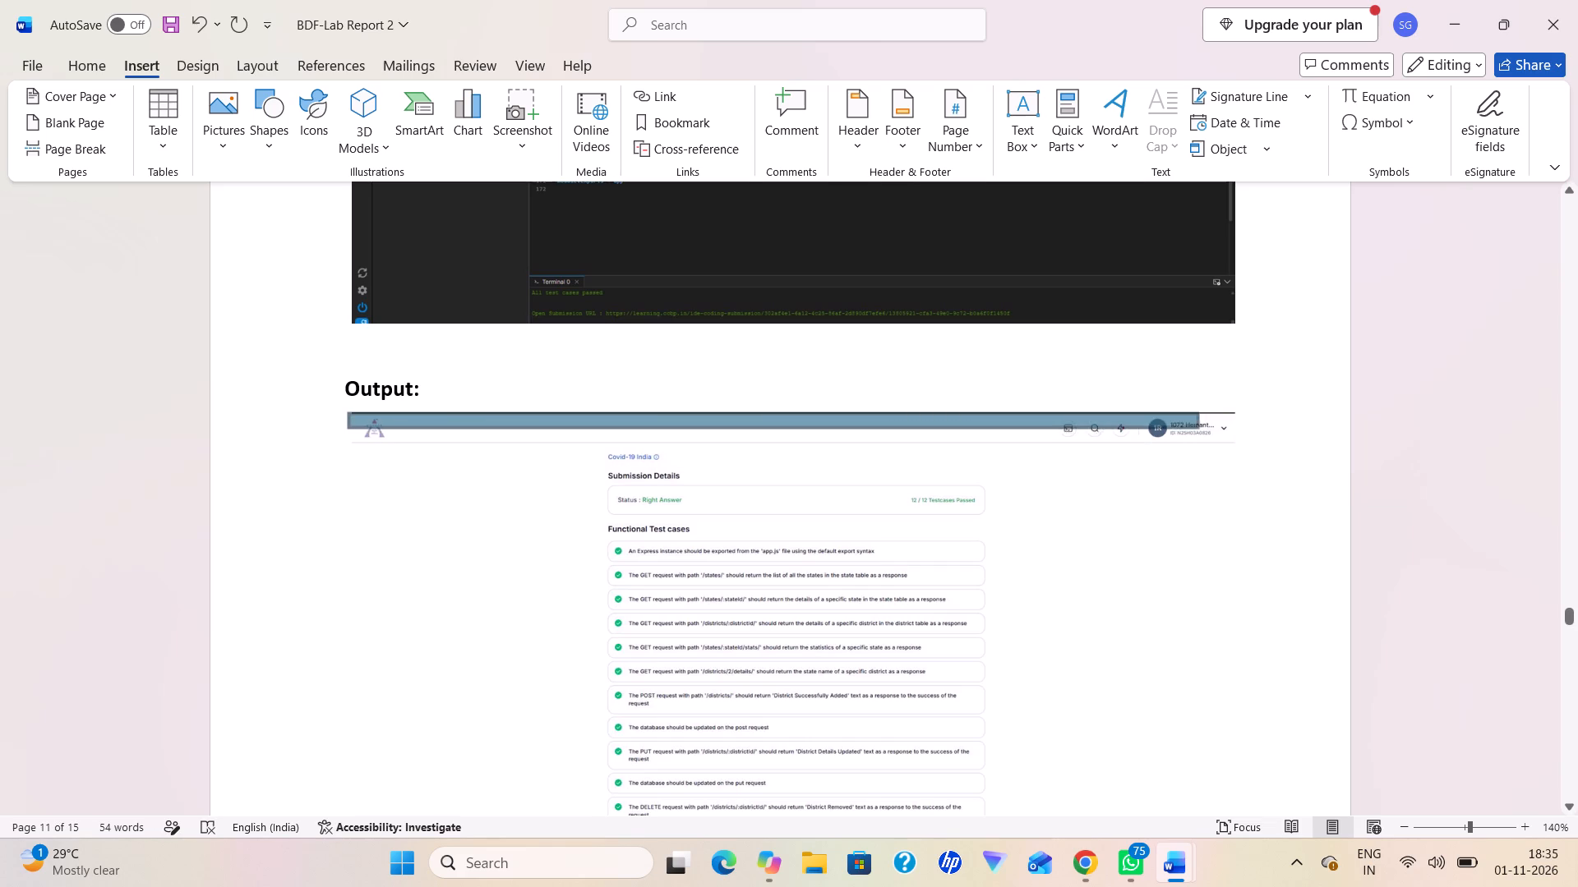
{"action": "left_click_drag", "start_coordinate": [1201, 426], "coordinate": [1219, 445]}
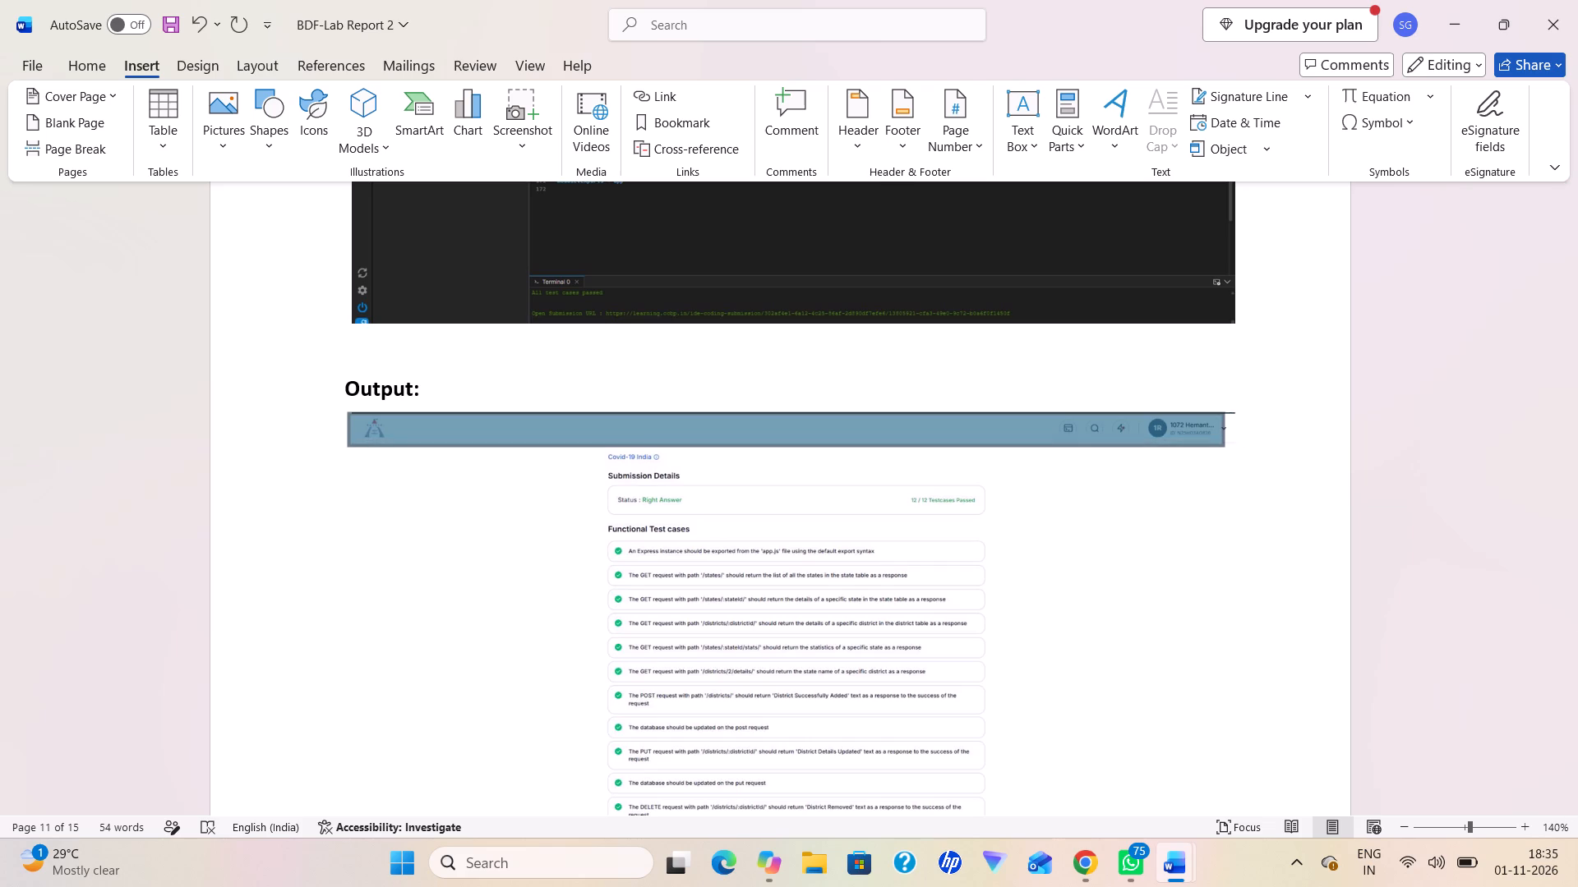
{"action": "left_click_drag", "start_coordinate": [1219, 445], "coordinate": [1233, 443]}
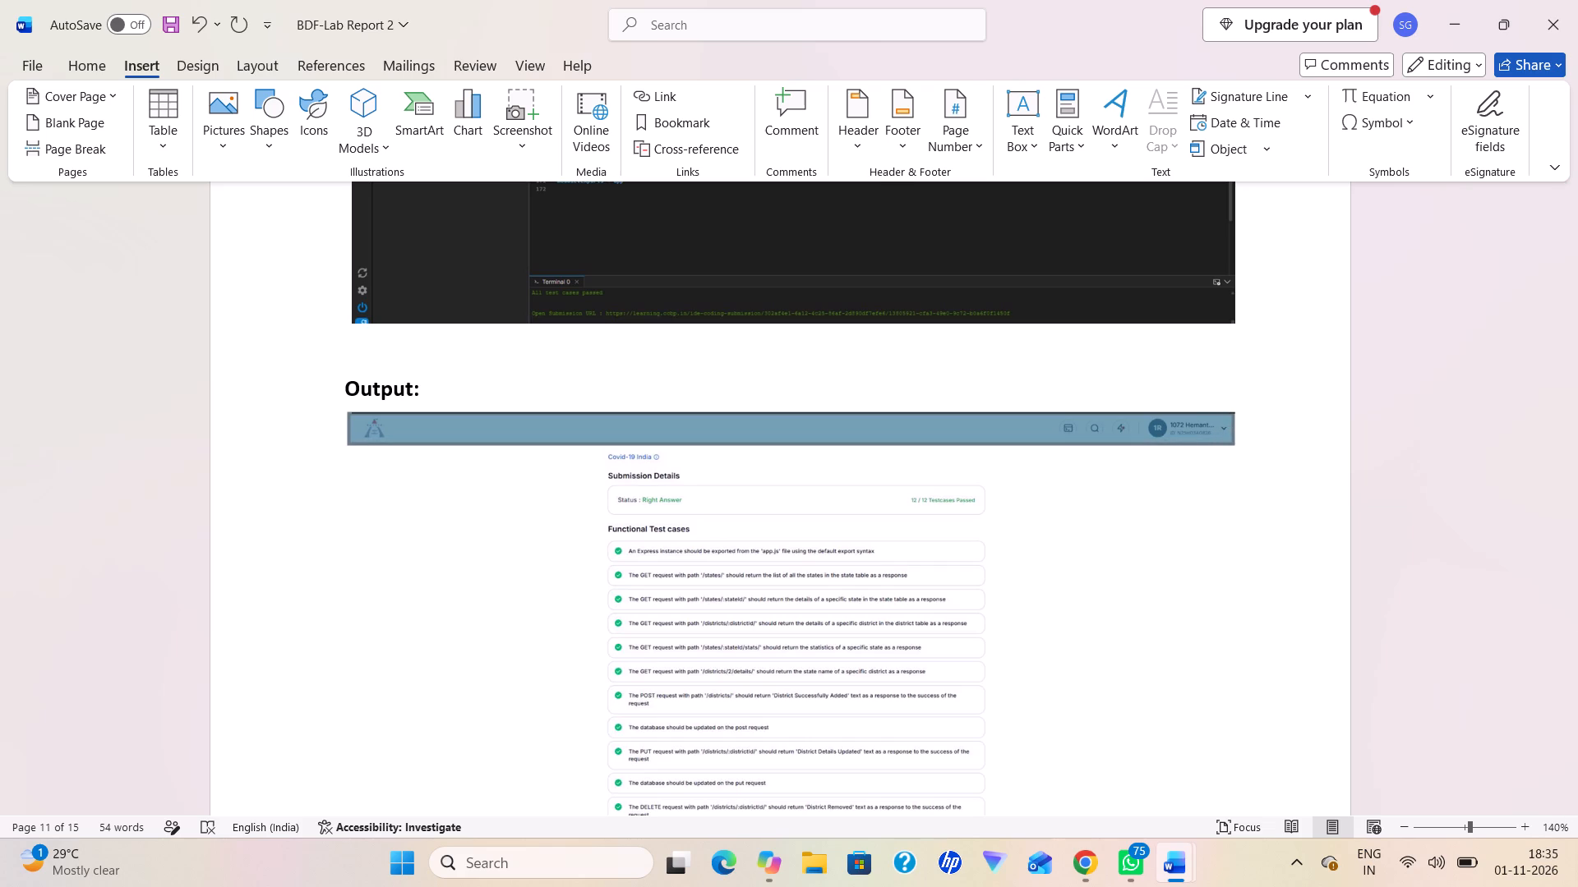
{"action": "left_click_drag", "start_coordinate": [1233, 443], "coordinate": [1234, 445]}
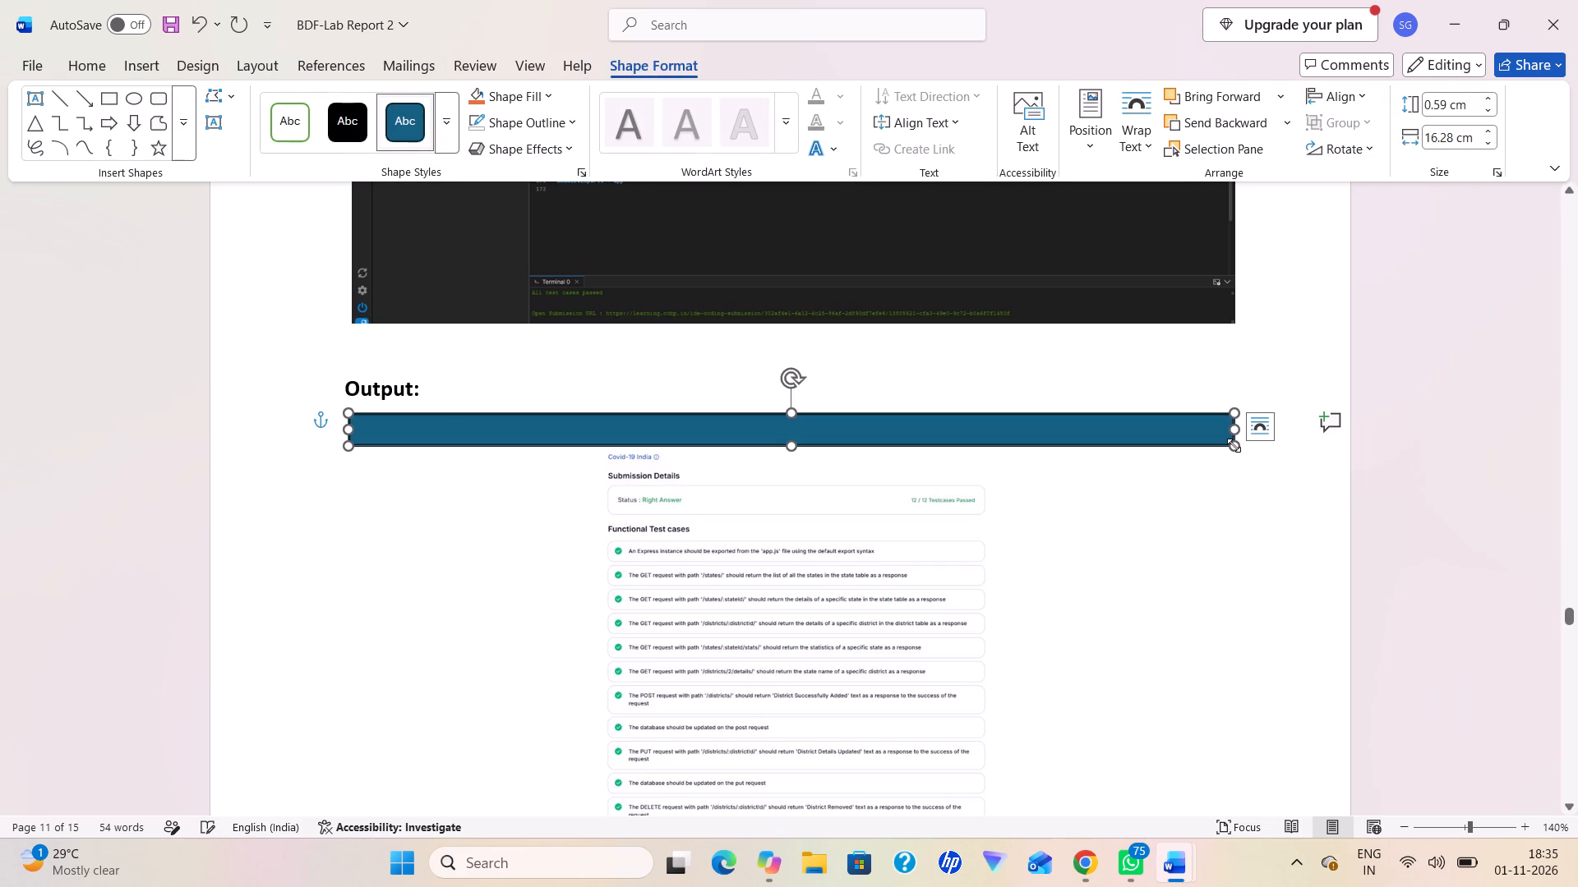
Remove the outline from the rectangle over the Covid-19 India header.
{"action": "left_click", "coordinate": [499, 118]}
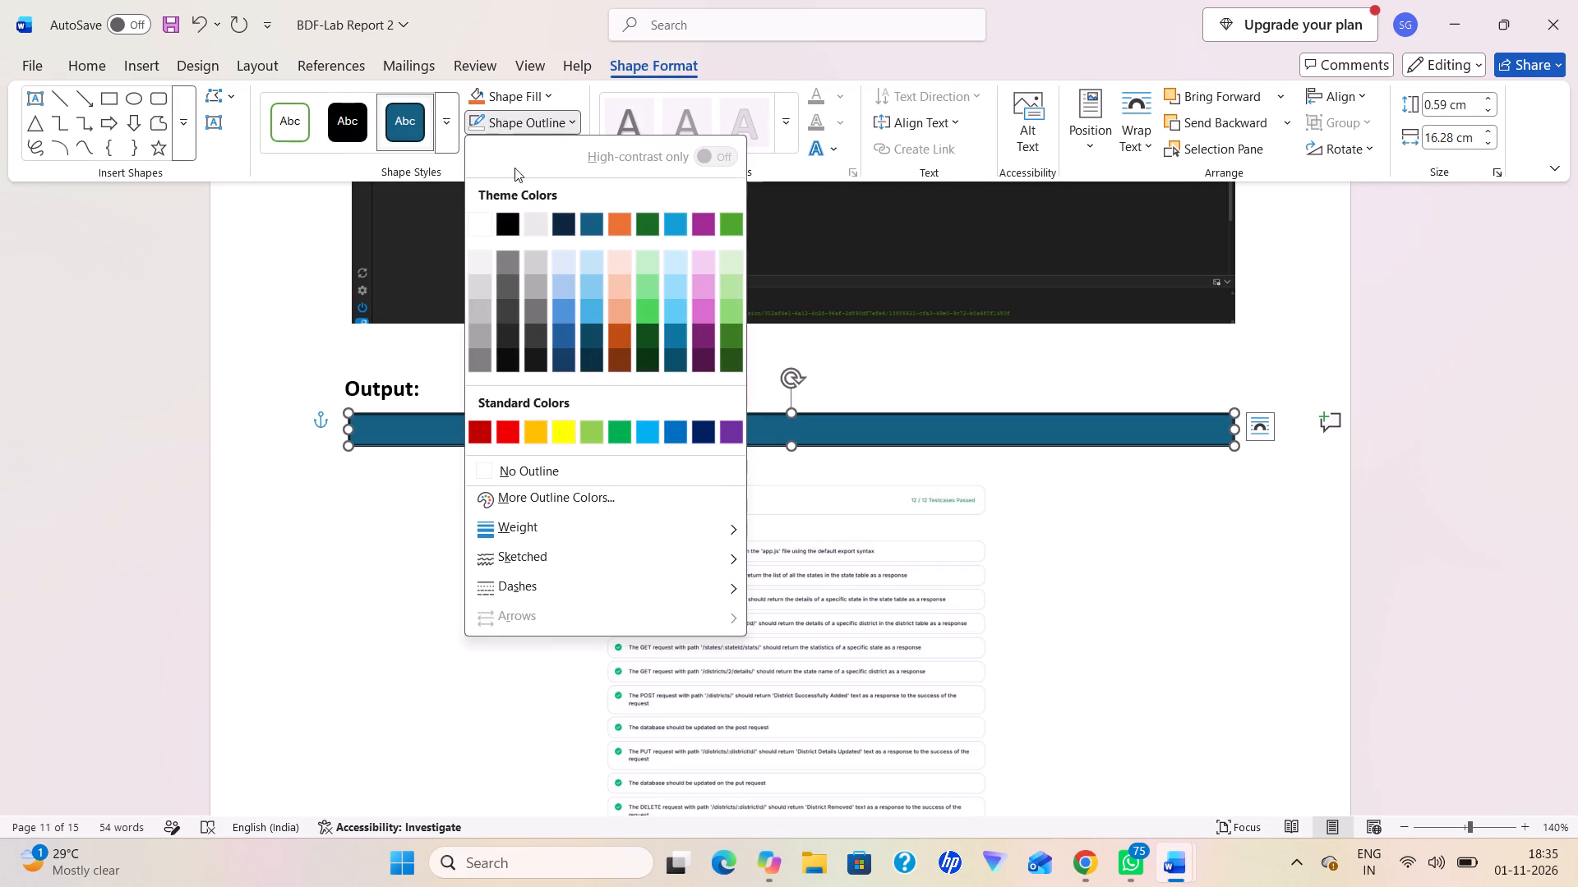
{"action": "left_click", "coordinate": [551, 466]}
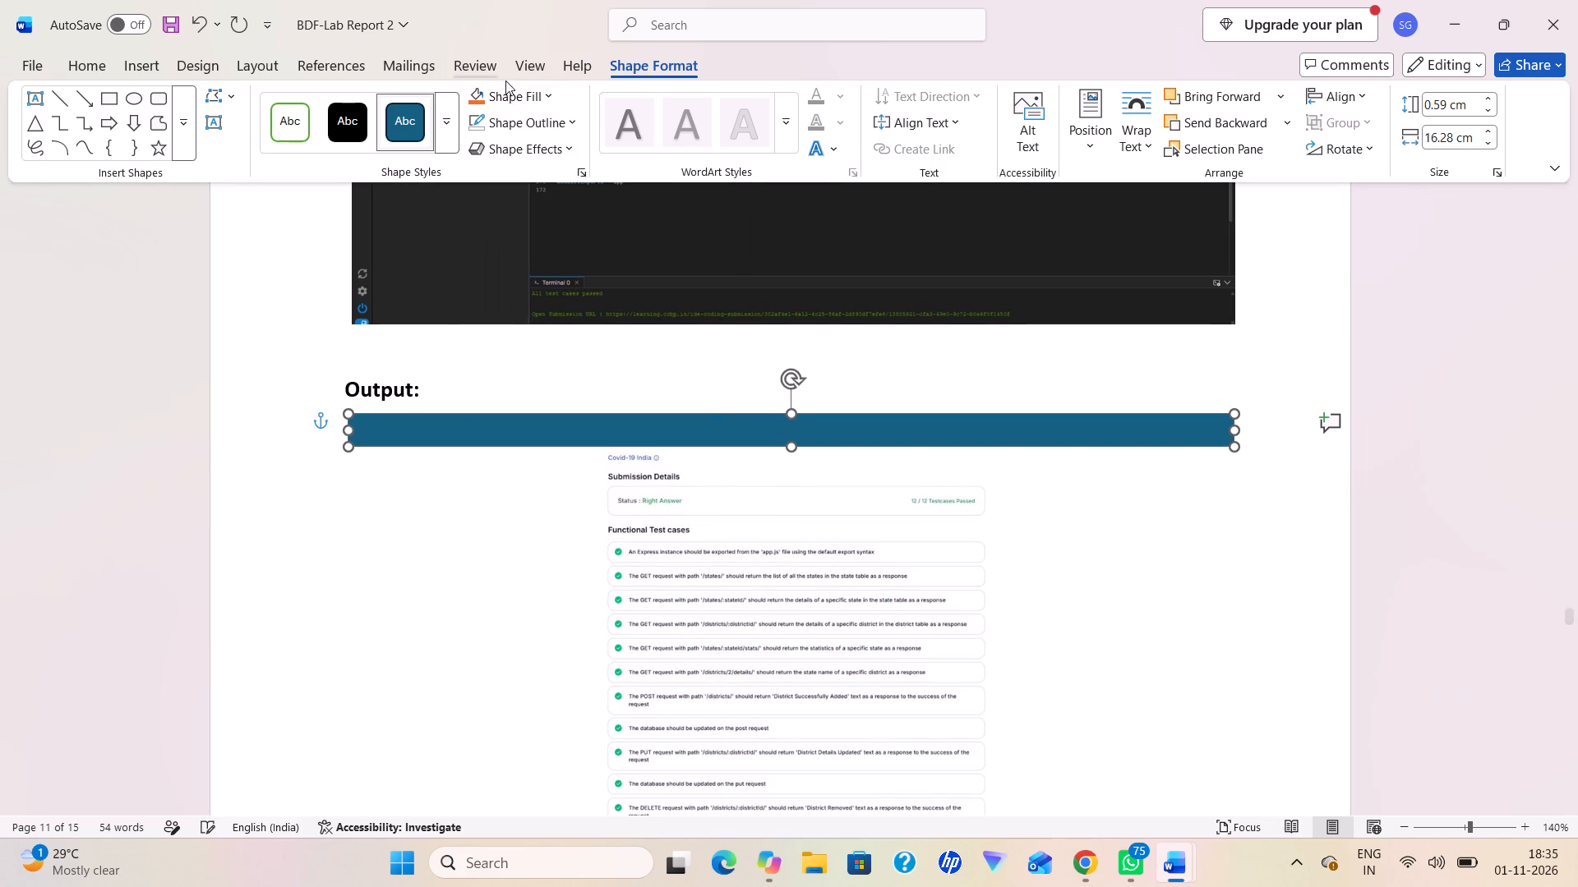
Fill the rectangle over the Covid-19 India header with the replacement account header screenshot from the Screenshots folder.
{"action": "left_click", "coordinate": [510, 99]}
{"action": "left_click", "coordinate": [552, 497]}
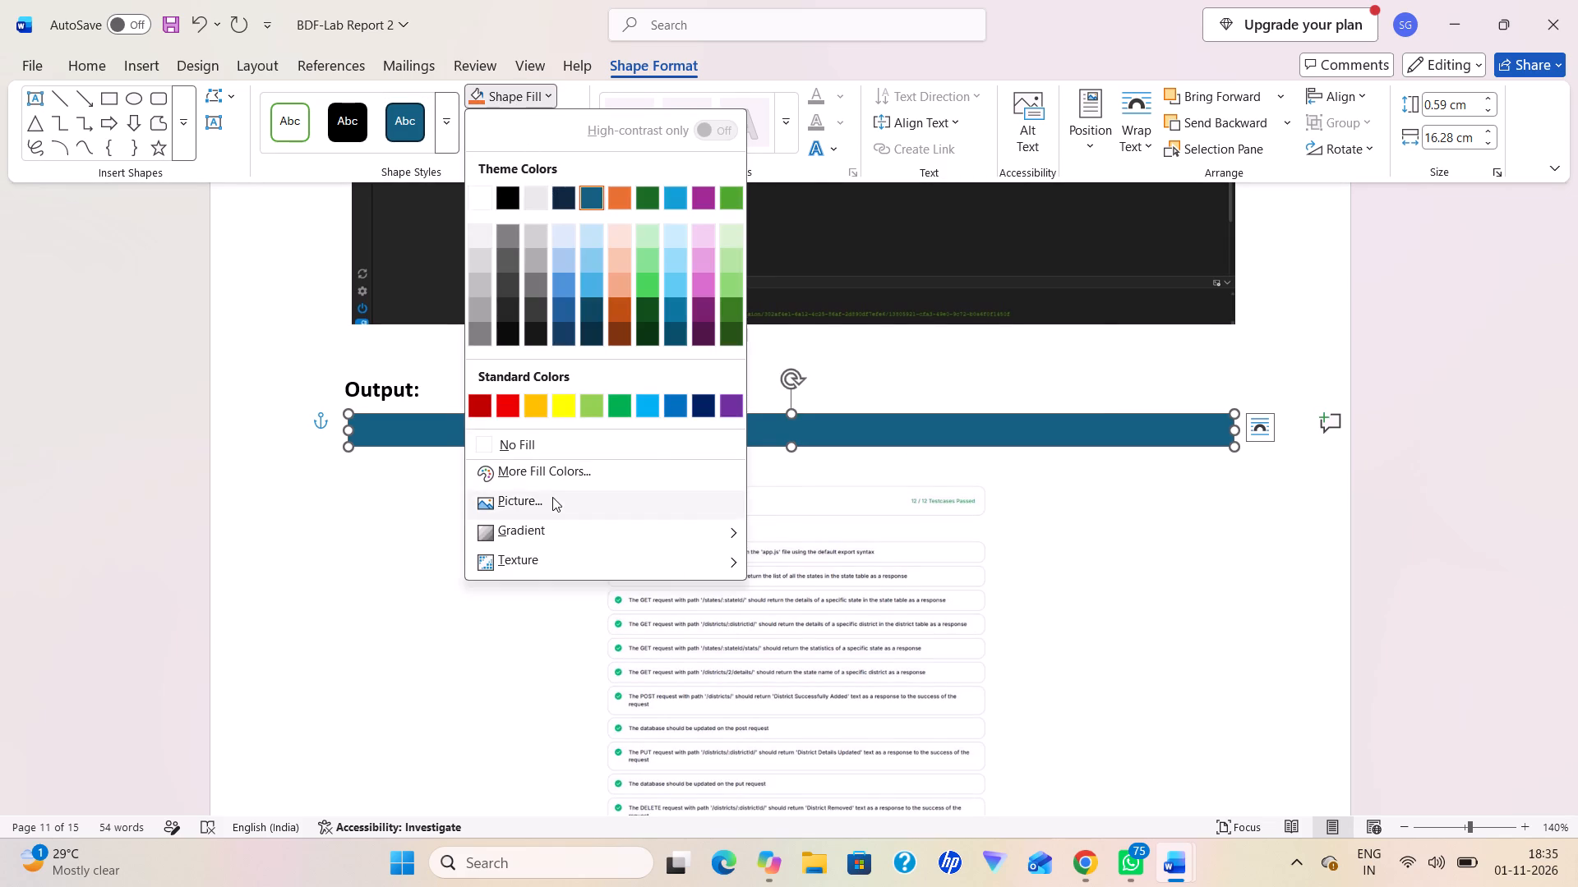
{"action": "left_click", "coordinate": [575, 347]}
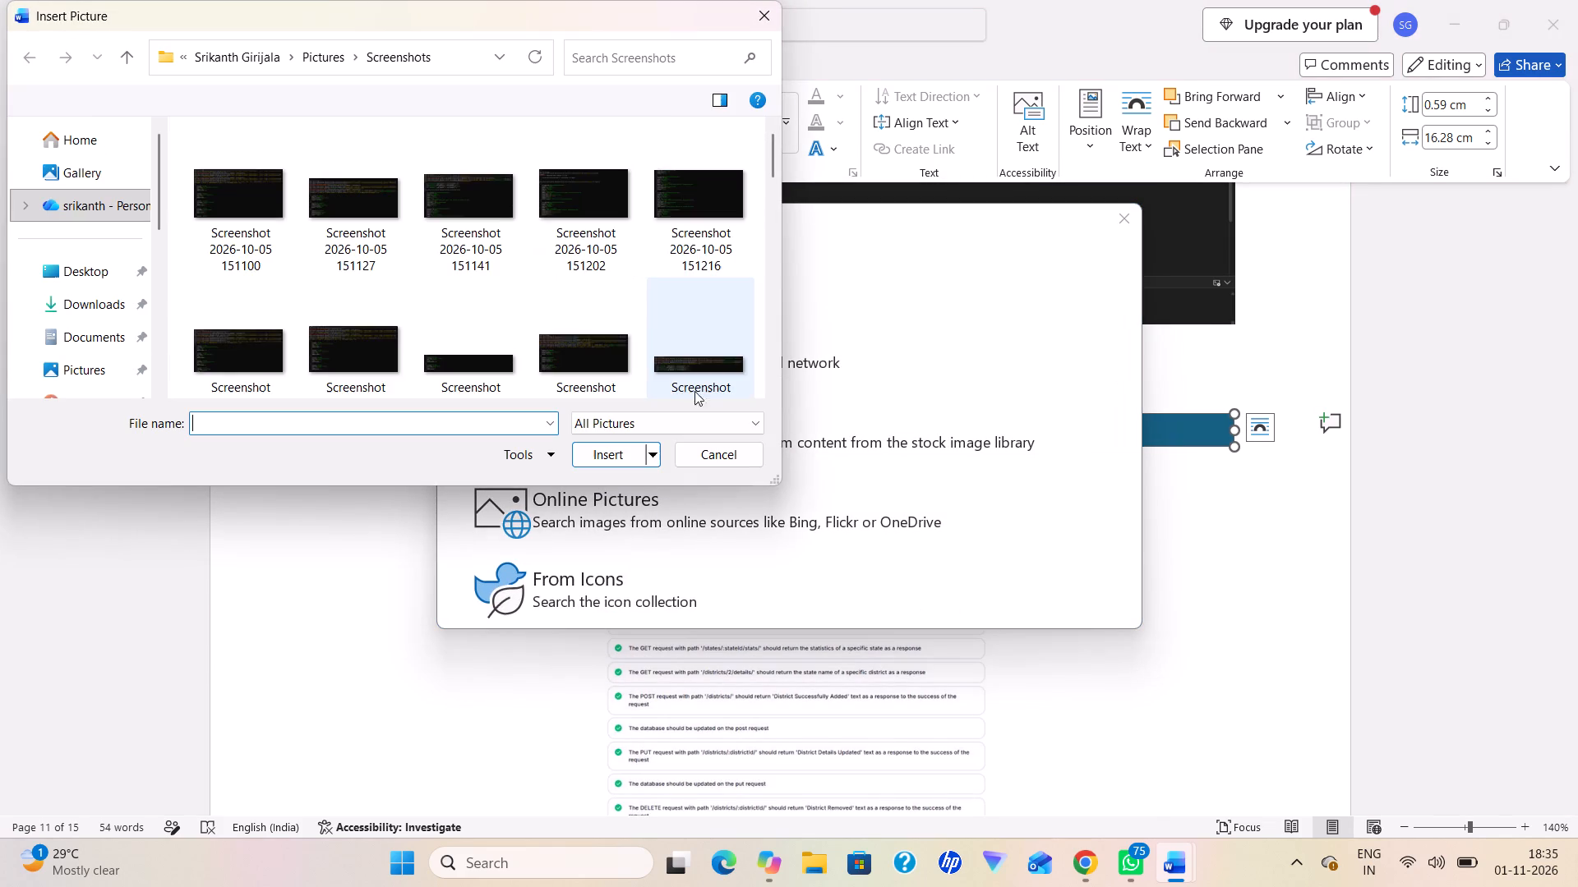
{"action": "scroll", "coordinate": [577, 324], "scroll_direction": "down", "scroll_amount": 12}
{"action": "double_click", "coordinate": [375, 205]}
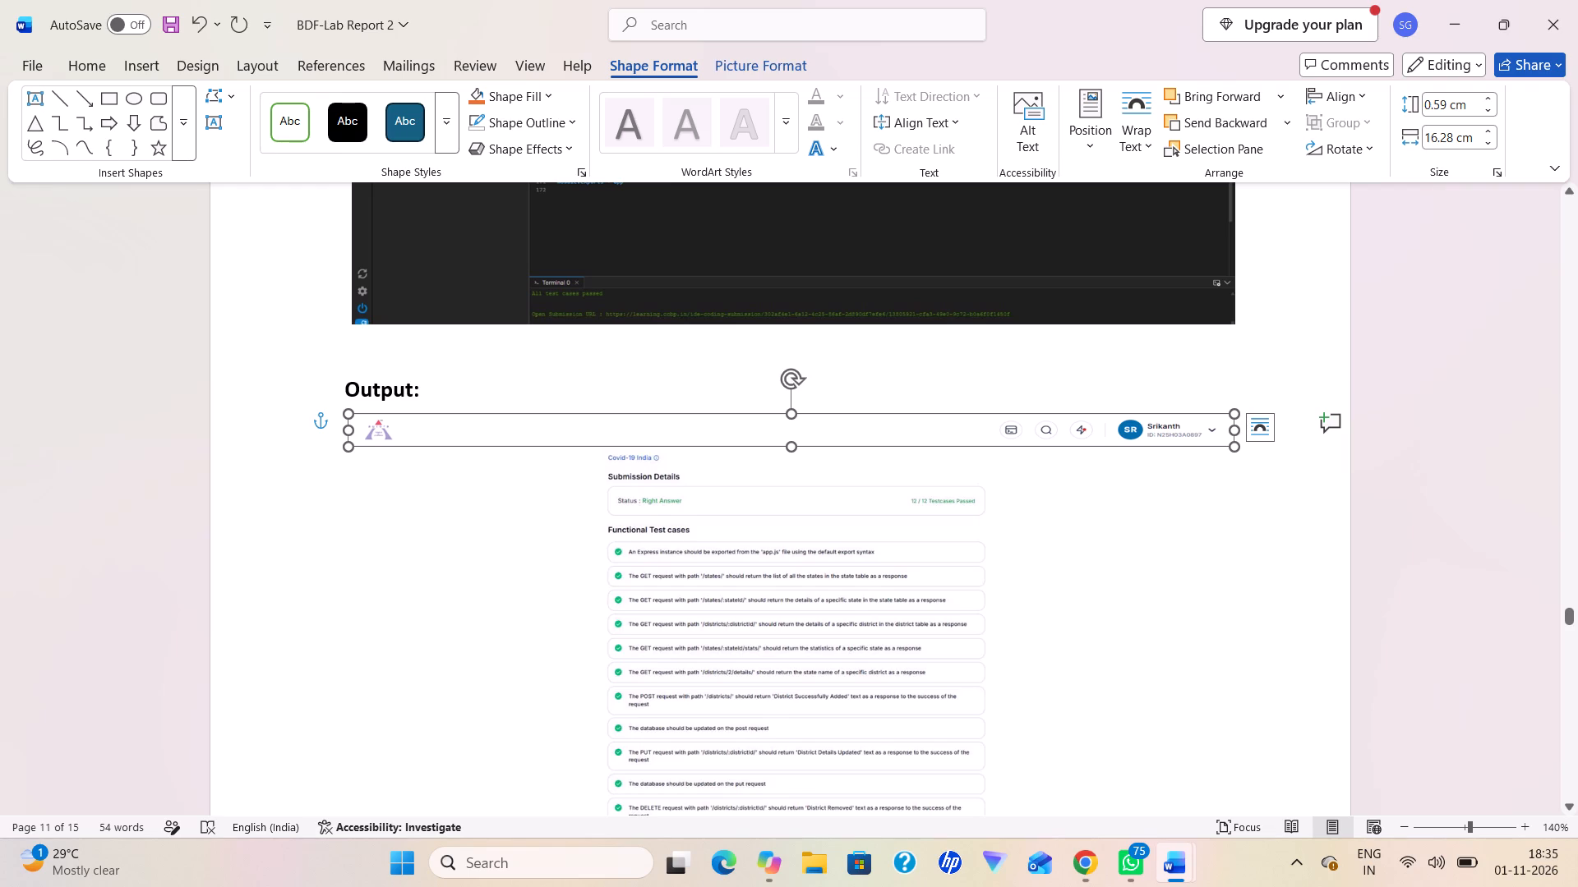
Resize the header picture rectangle from its right-hand corners so it fully covers the old Covid-19 India account header.
{"action": "left_click", "coordinate": [1238, 410]}
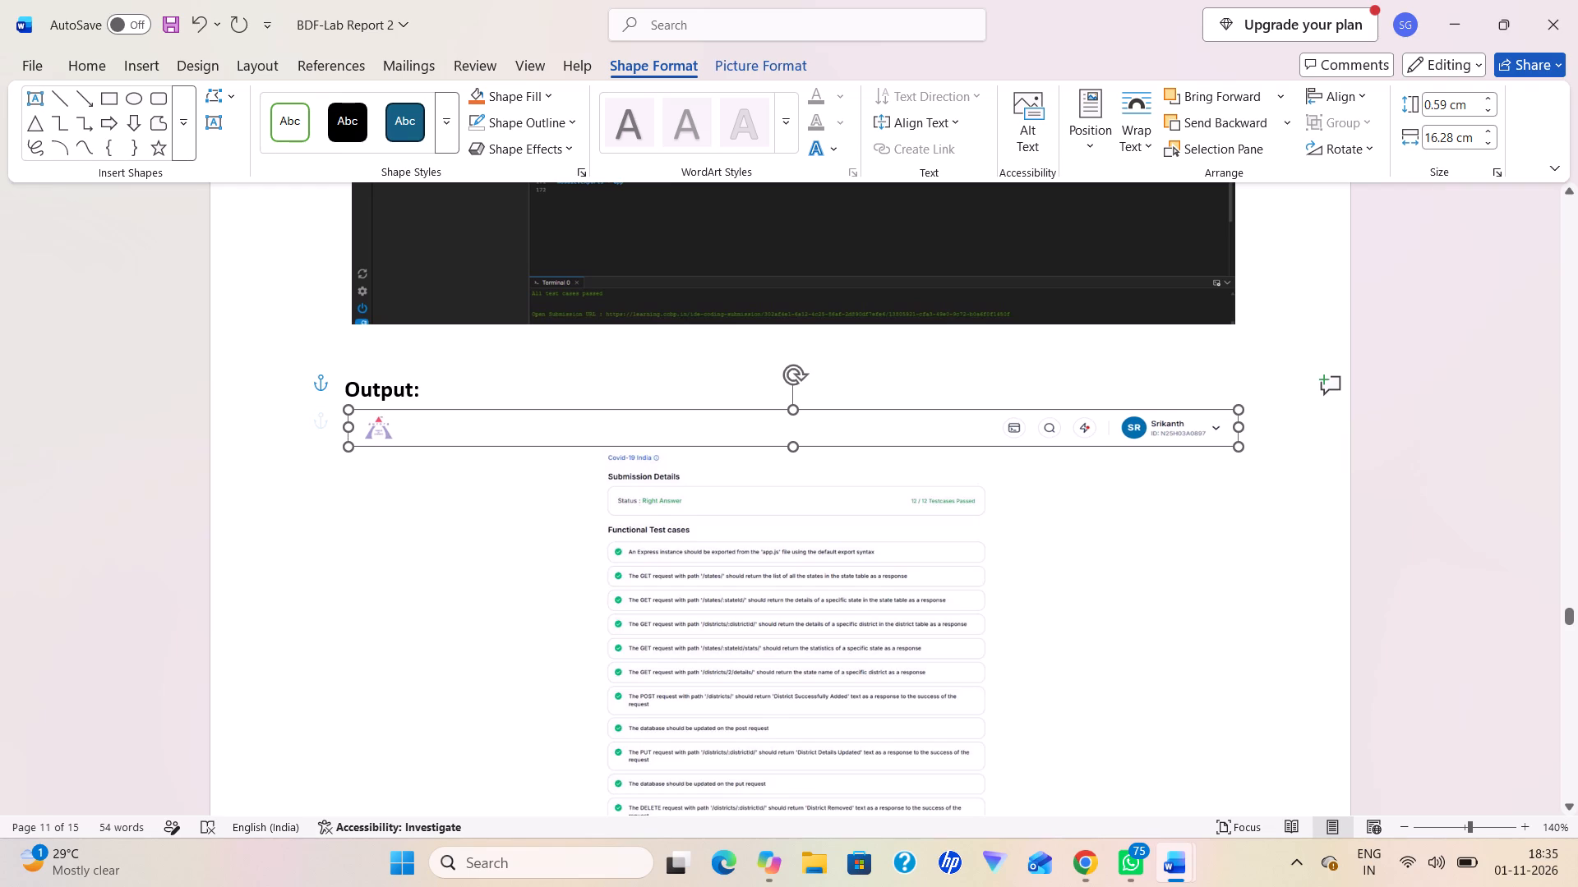
{"action": "left_click", "coordinate": [1179, 361]}
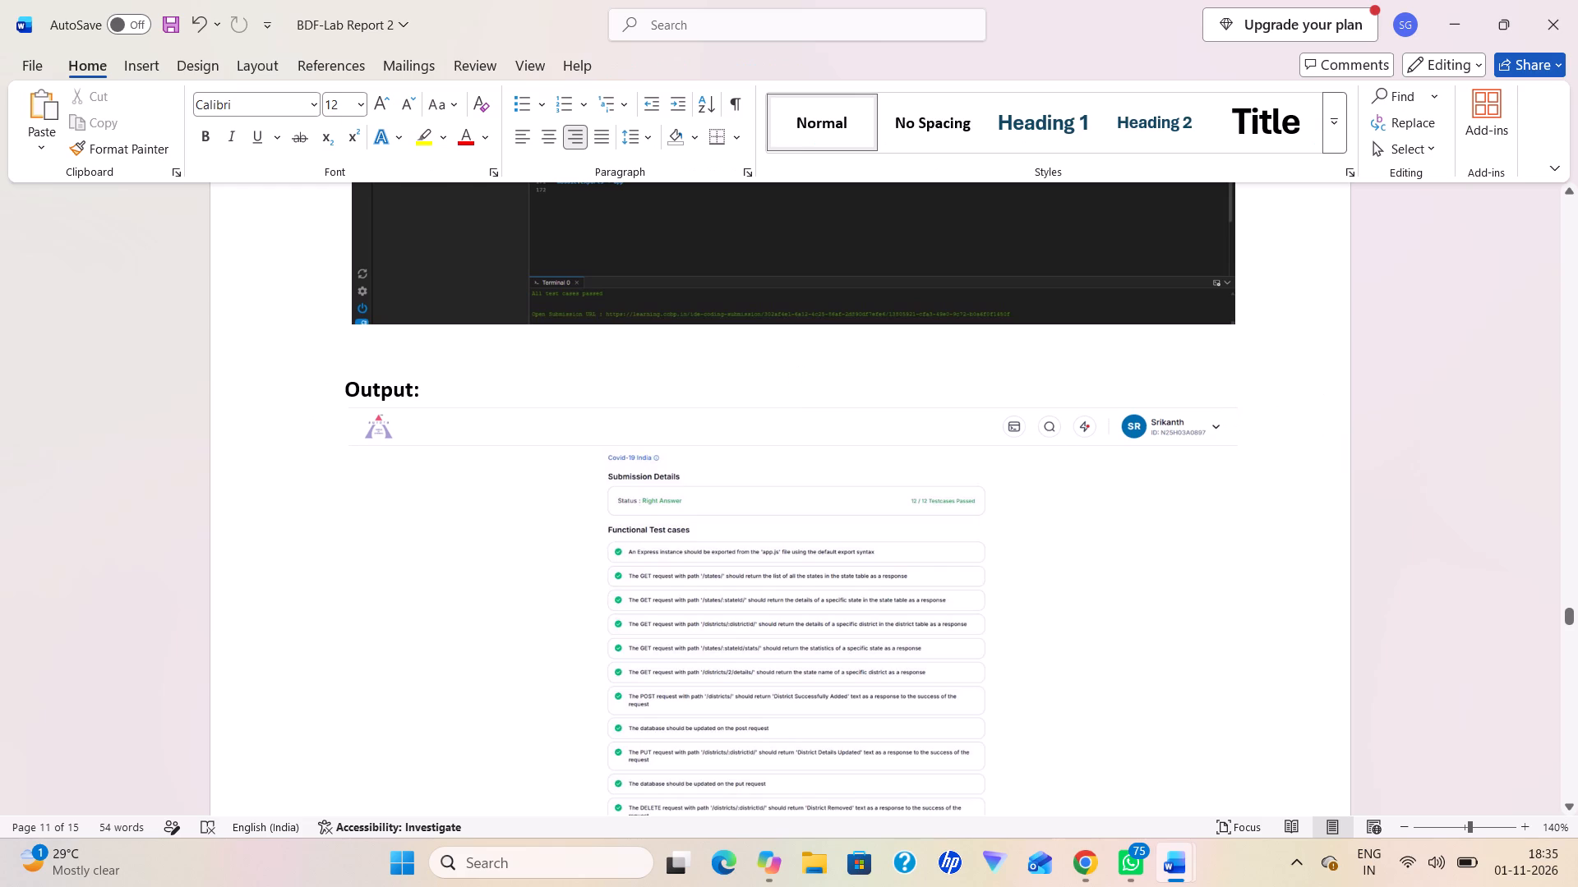
{"action": "scroll", "coordinate": [1233, 489], "scroll_direction": "up", "scroll_amount": 3, "text": "ctrl"}
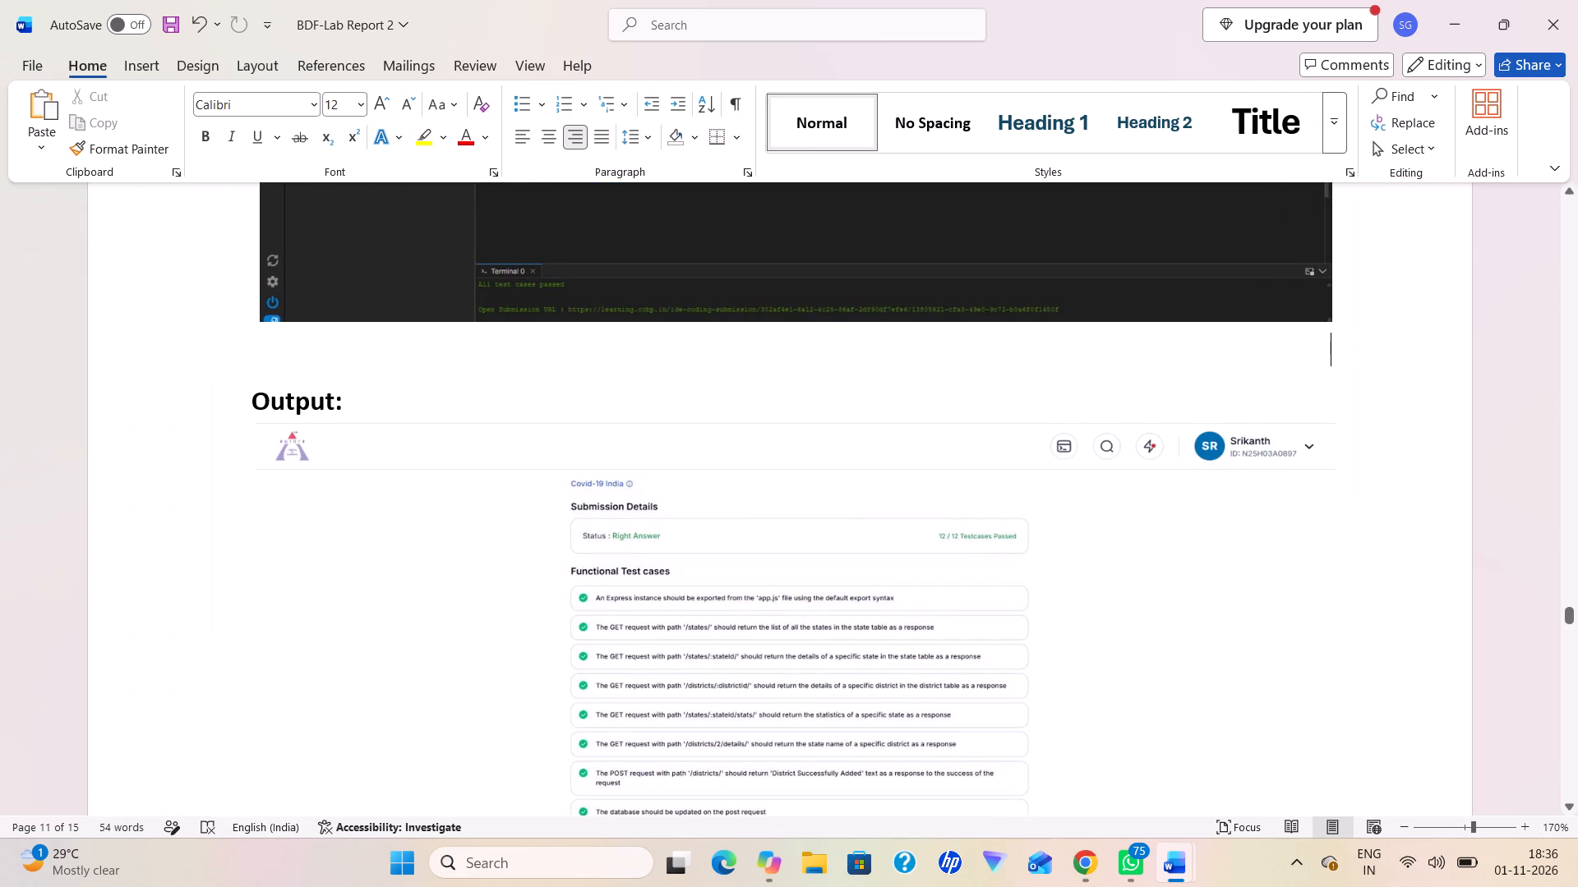
{"action": "left_click", "coordinate": [1322, 457]}
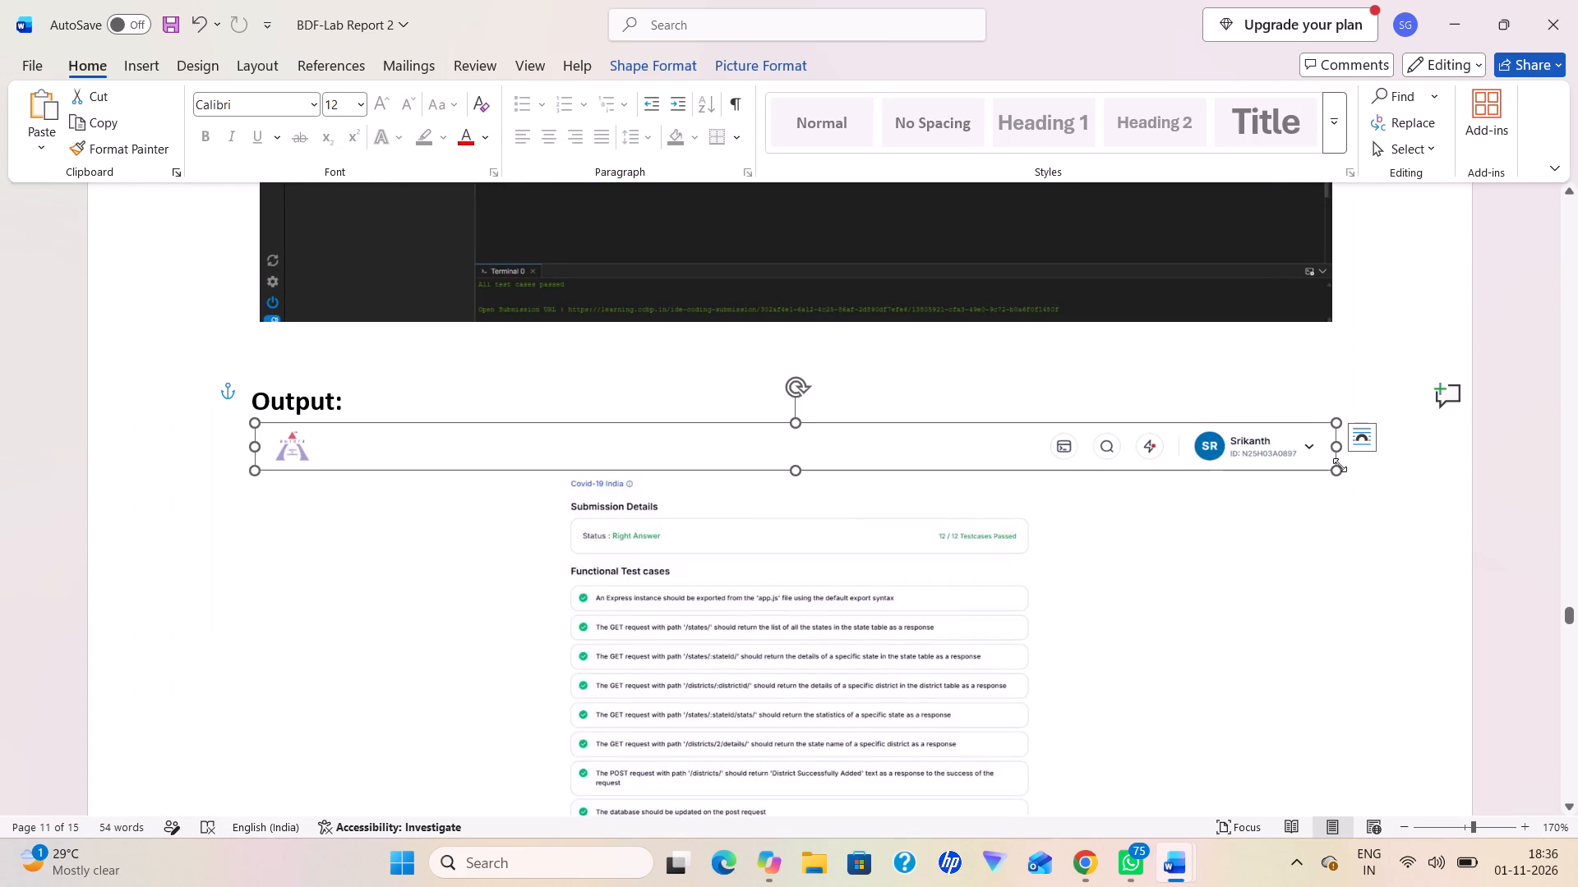
{"action": "left_click", "coordinate": [1334, 469]}
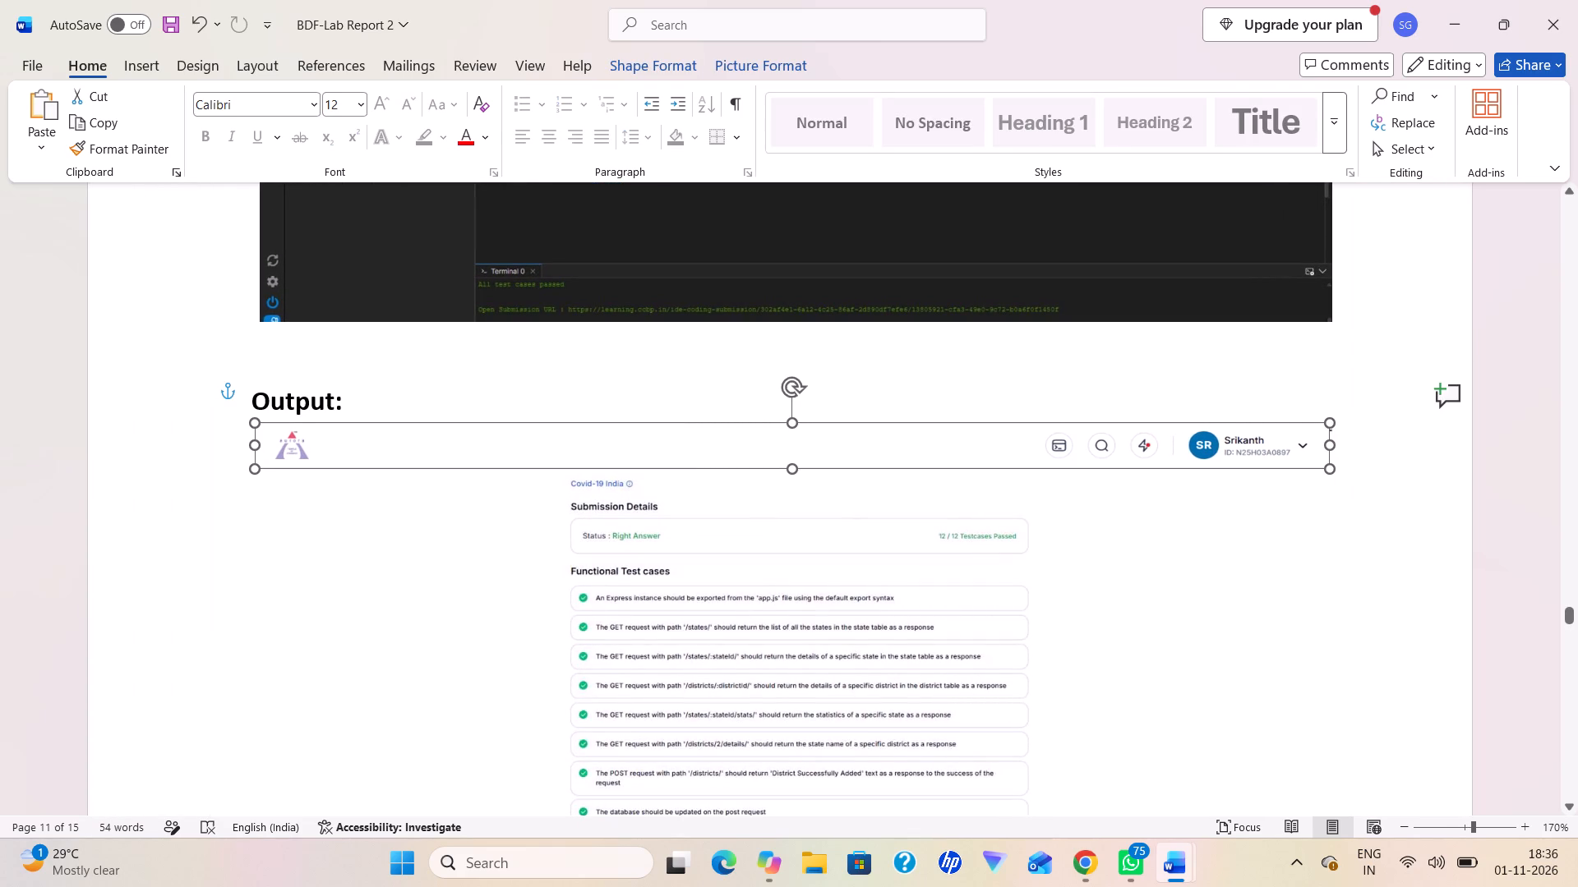
{"action": "left_click", "coordinate": [1361, 477]}
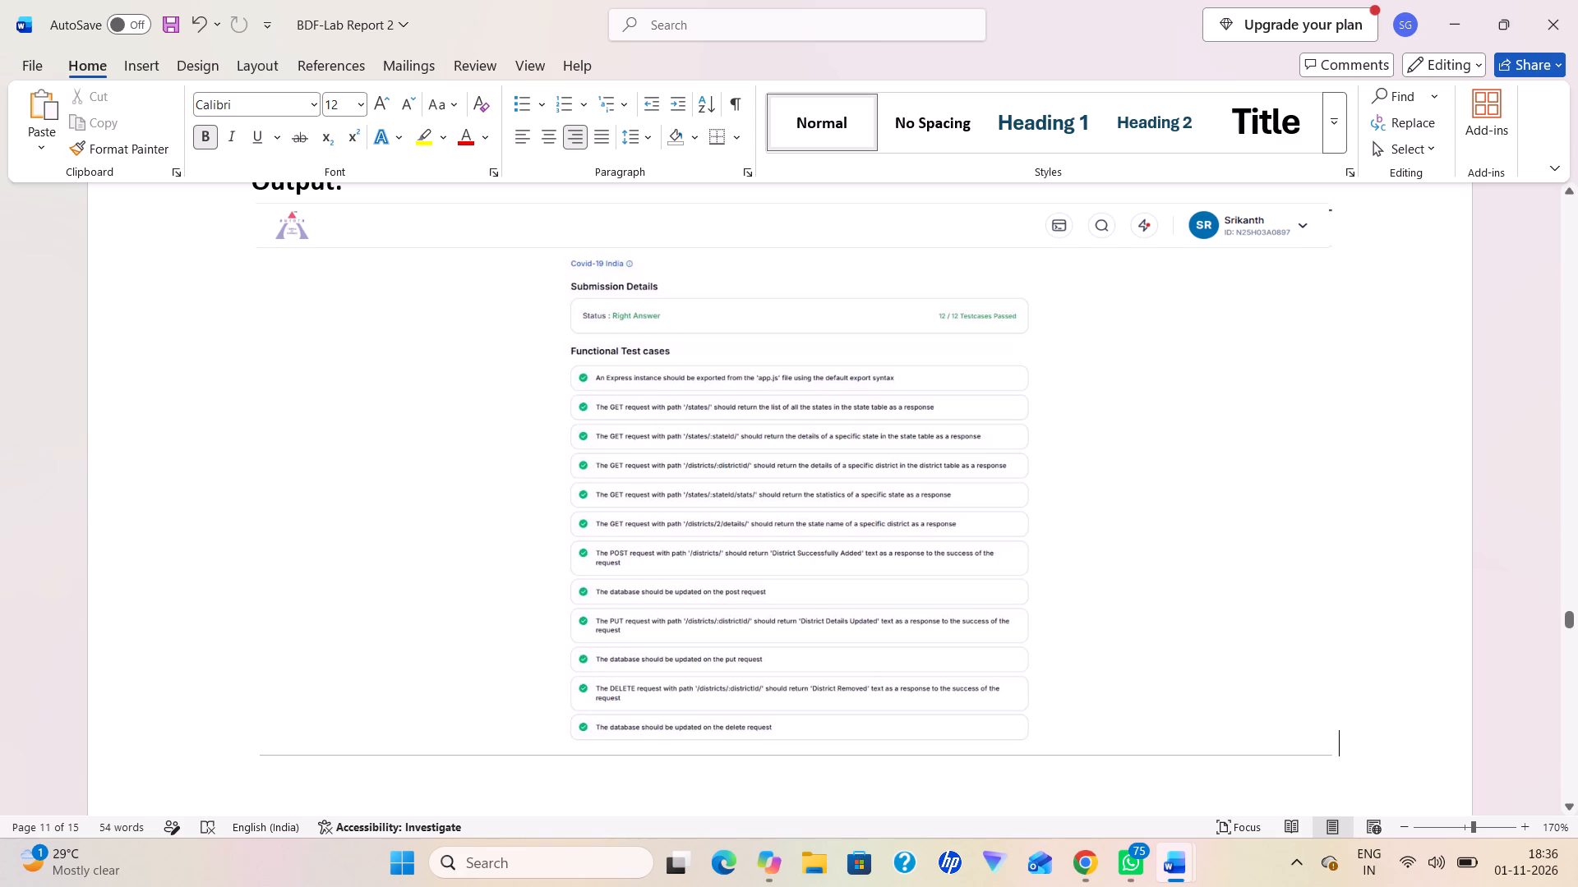
{"action": "scroll", "coordinate": [1253, 393], "scroll_direction": "up", "scroll_amount": 1}
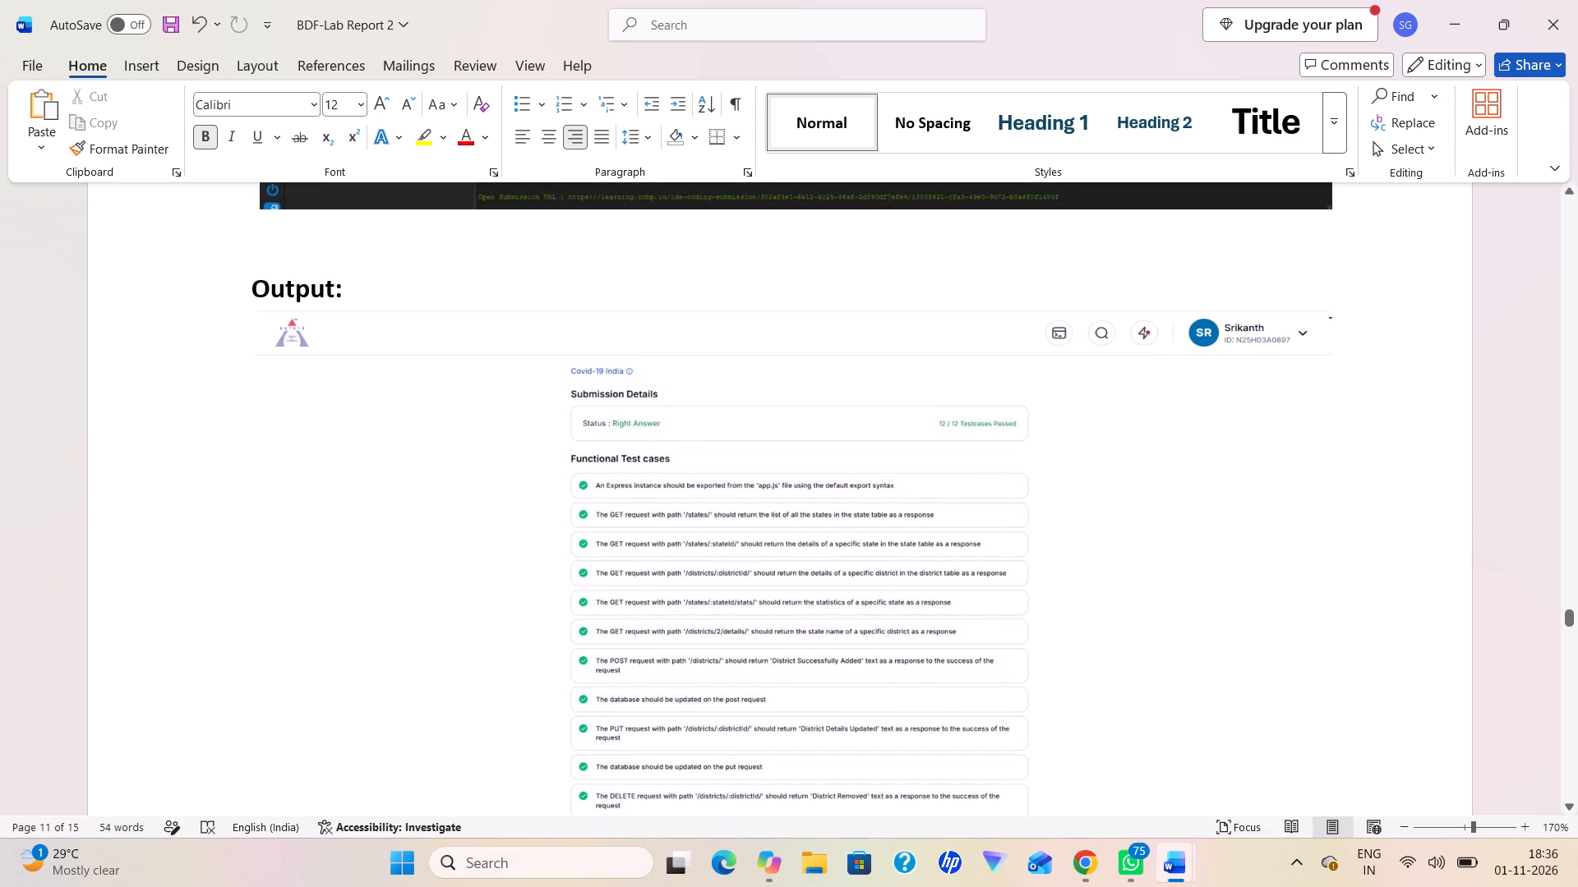
{"action": "left_click", "coordinate": [1305, 327]}
{"action": "left_click", "coordinate": [1329, 357]}
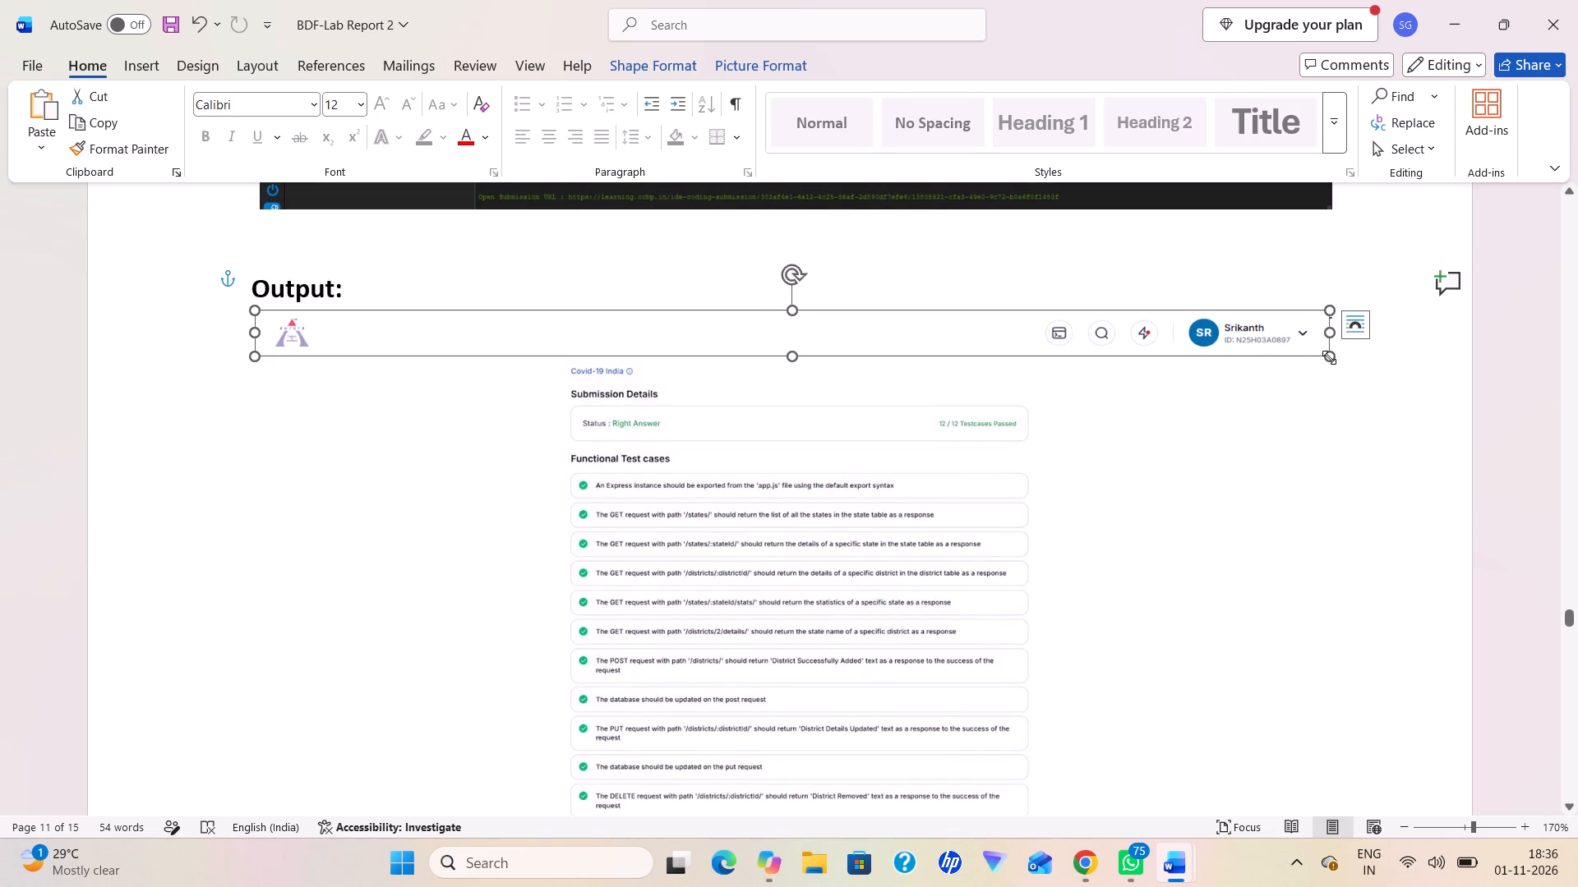
{"action": "left_click", "coordinate": [1368, 370]}
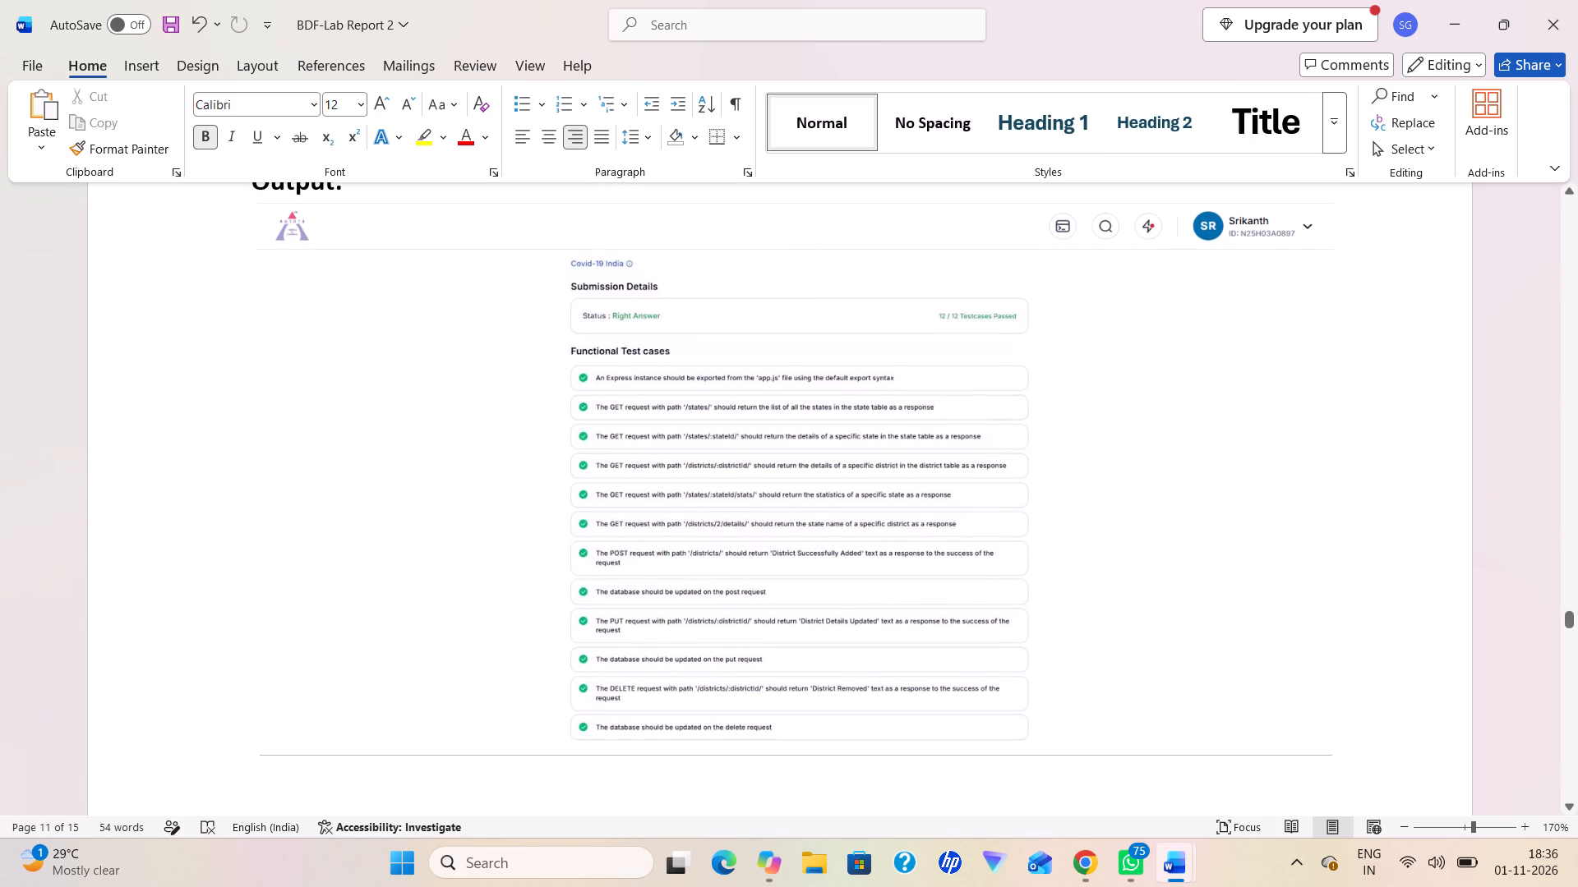
Narrow the Covid-19 India header rectangle slightly from its lower right corner to match the width of the output picture.
{"action": "scroll", "coordinate": [616, 346], "scroll_direction": "up", "scroll_amount": 4}
{"action": "scroll", "coordinate": [292, 332], "scroll_direction": "right", "scroll_amount": 2}
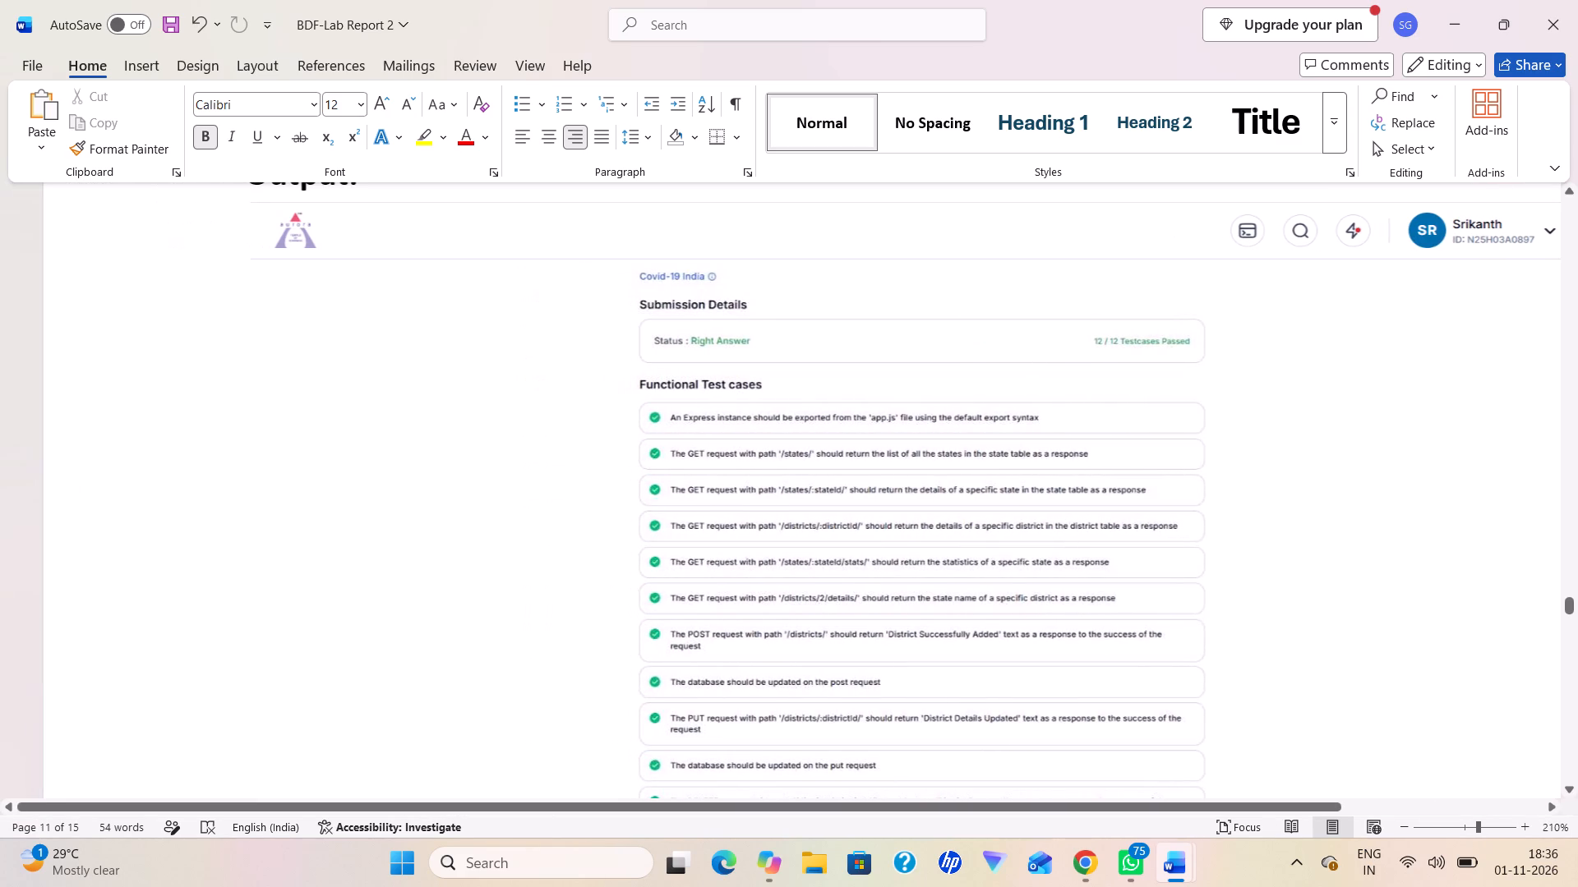
{"action": "scroll", "coordinate": [292, 332], "scroll_direction": "right", "scroll_amount": 2}
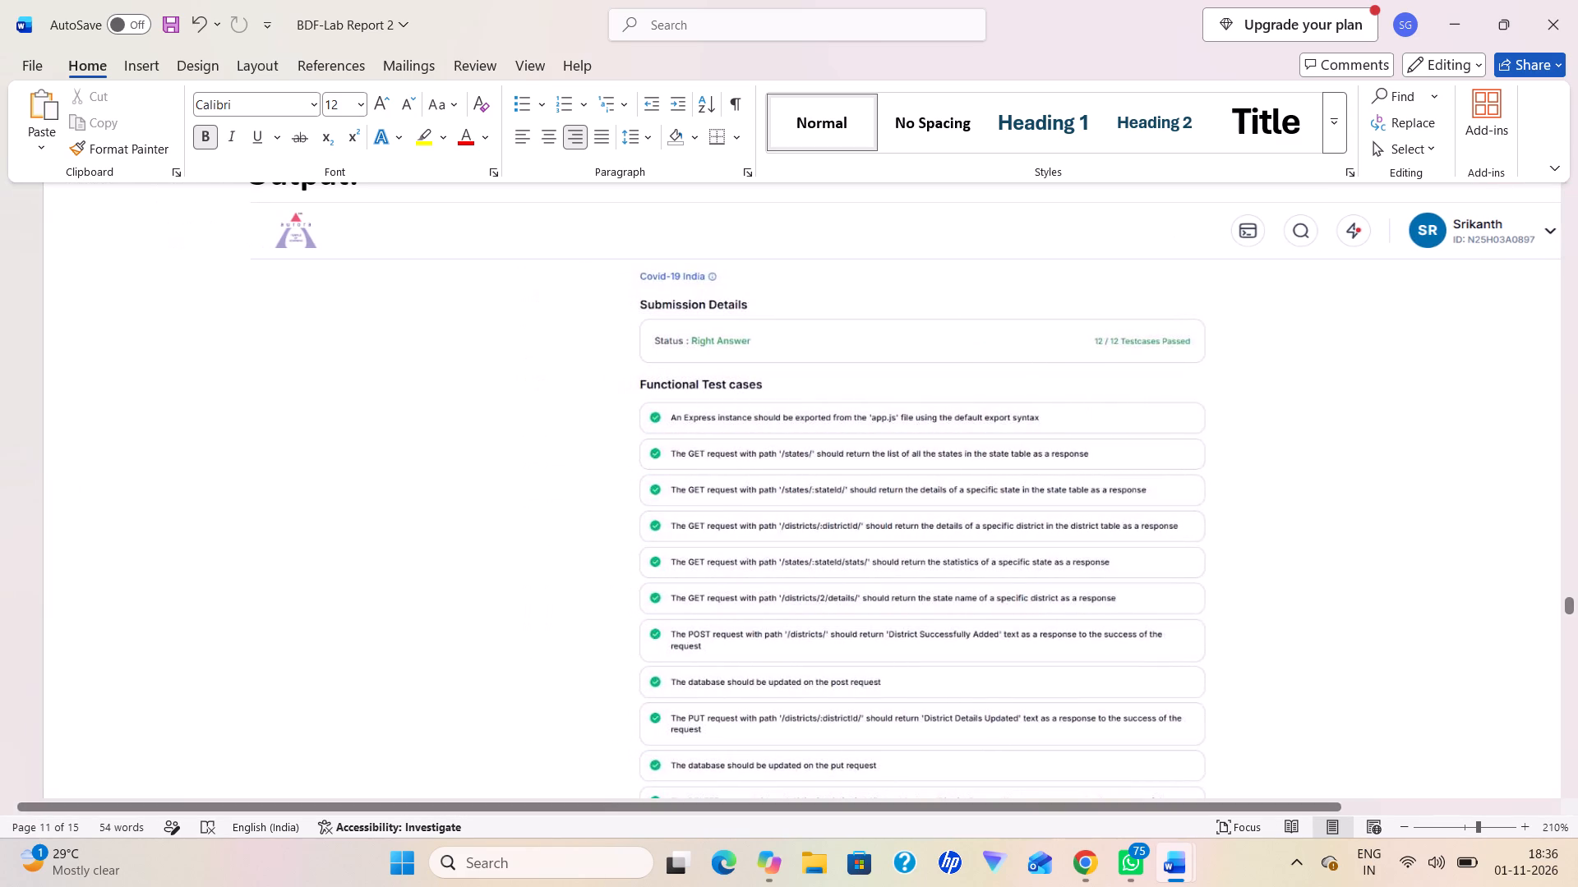
{"action": "scroll", "coordinate": [867, 368], "scroll_direction": "left", "scroll_amount": 1}
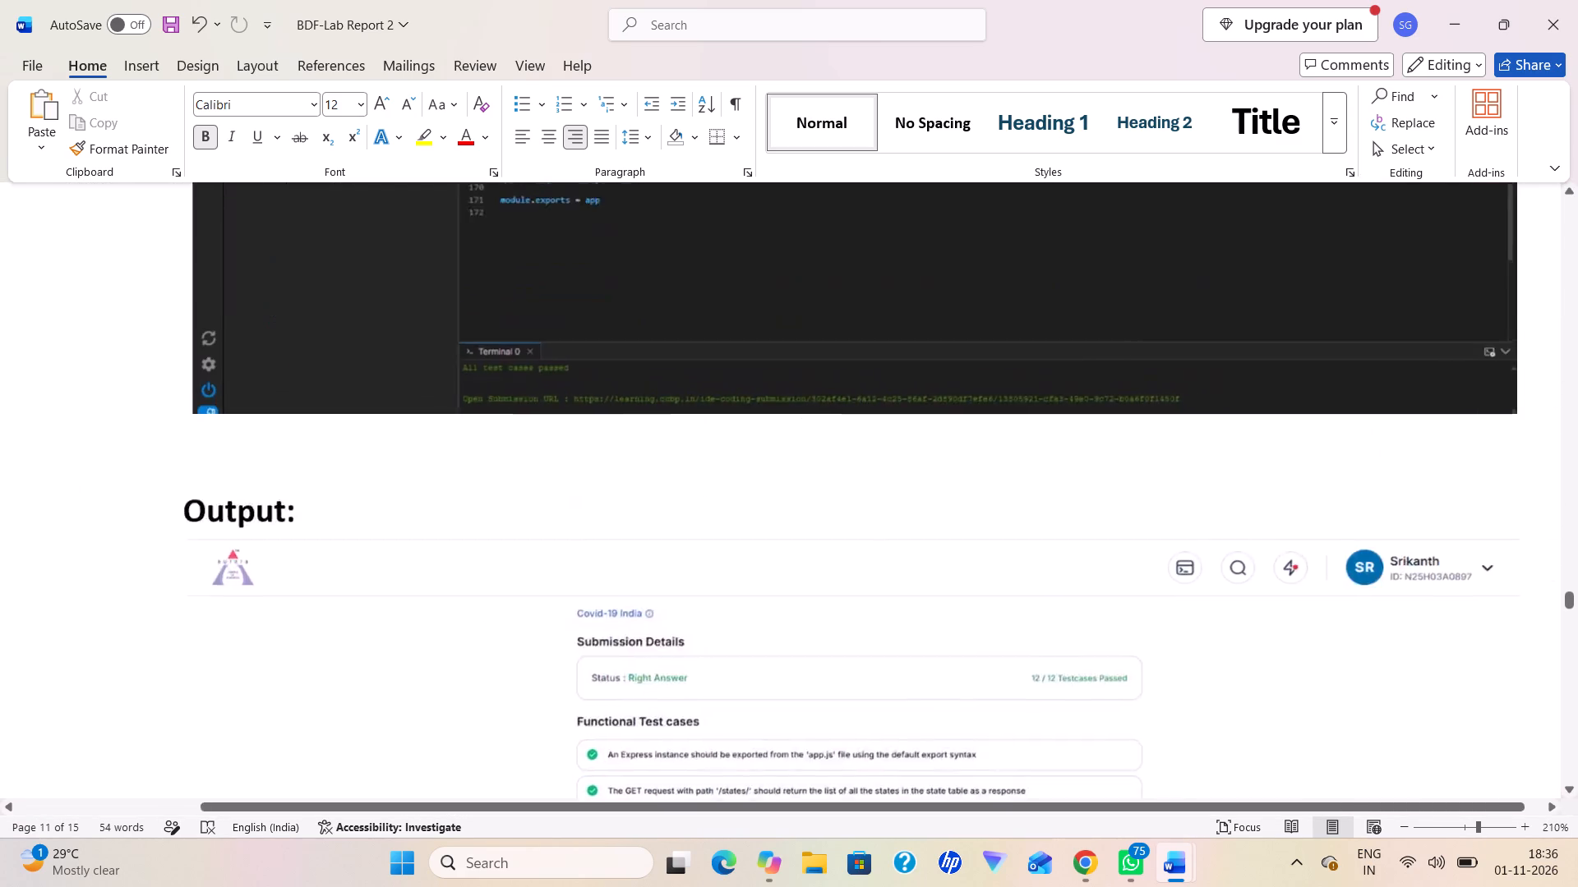
{"action": "scroll", "coordinate": [867, 368], "scroll_direction": "left", "scroll_amount": 1}
{"action": "scroll", "coordinate": [867, 368], "scroll_direction": "down", "scroll_amount": 2}
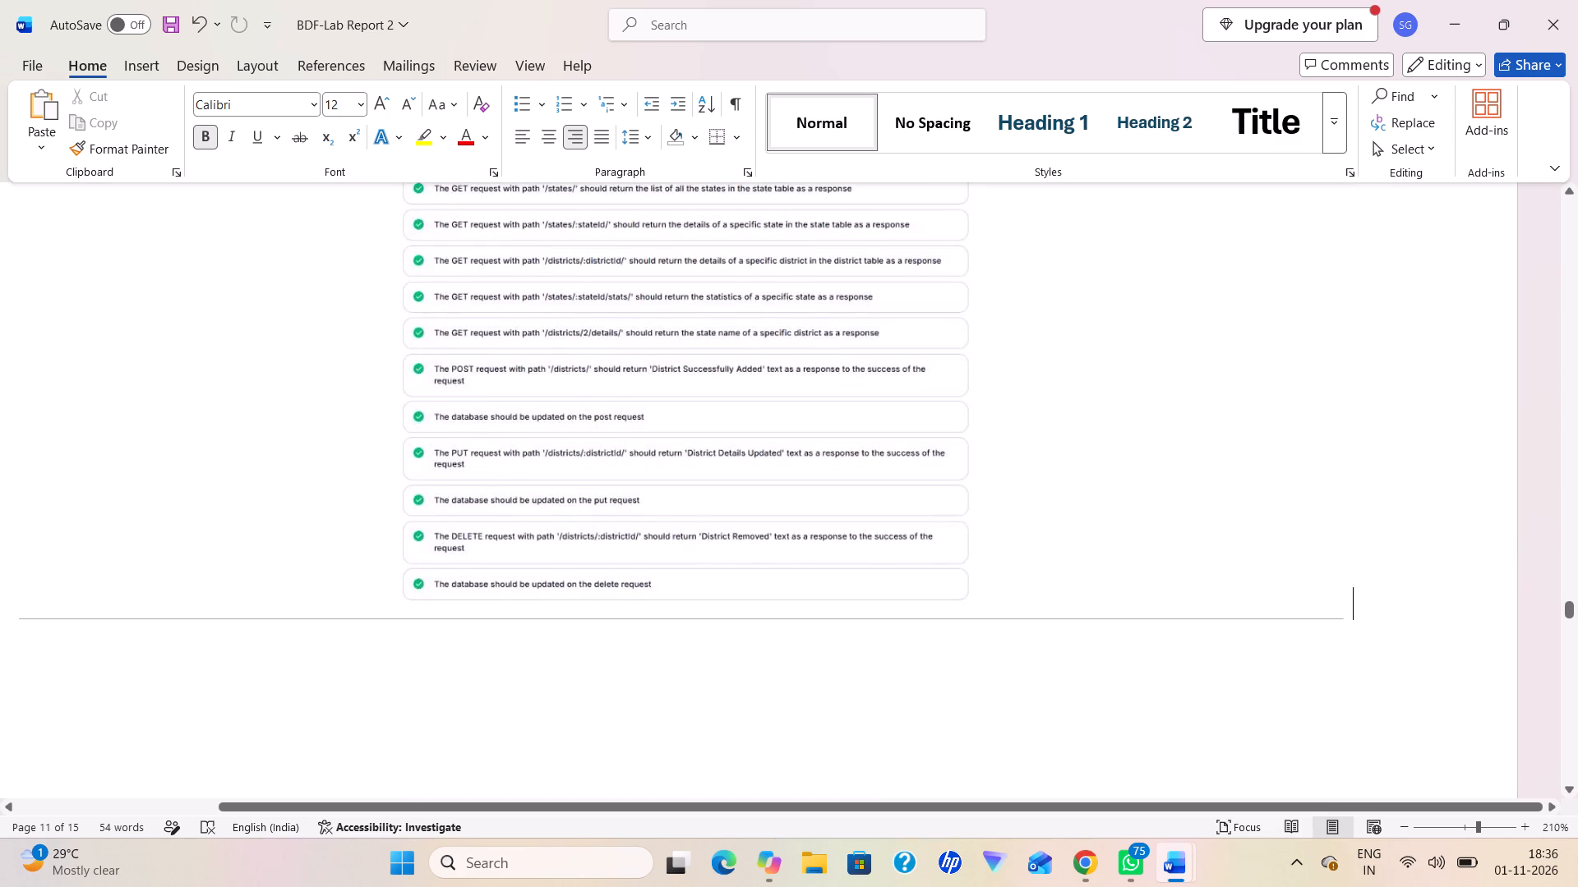
{"action": "scroll", "coordinate": [1099, 416], "scroll_direction": "down", "scroll_amount": 2, "text": "ctrl"}
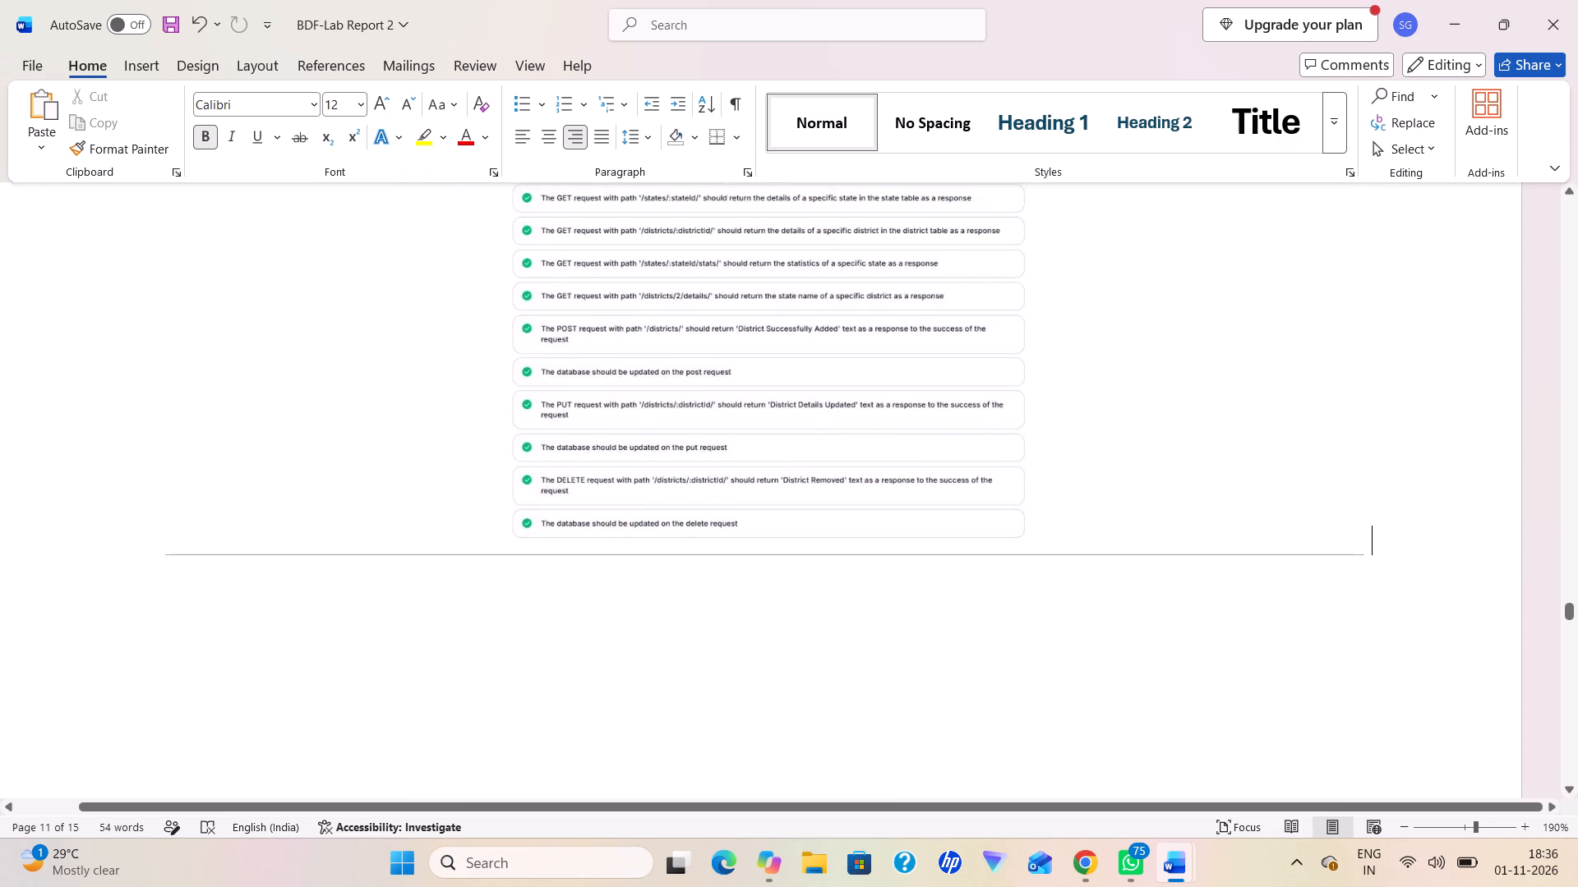
{"action": "scroll", "coordinate": [1099, 416], "scroll_direction": "down", "scroll_amount": 1, "text": "ctrl"}
{"action": "scroll", "coordinate": [1058, 371], "scroll_direction": "up", "scroll_amount": 1}
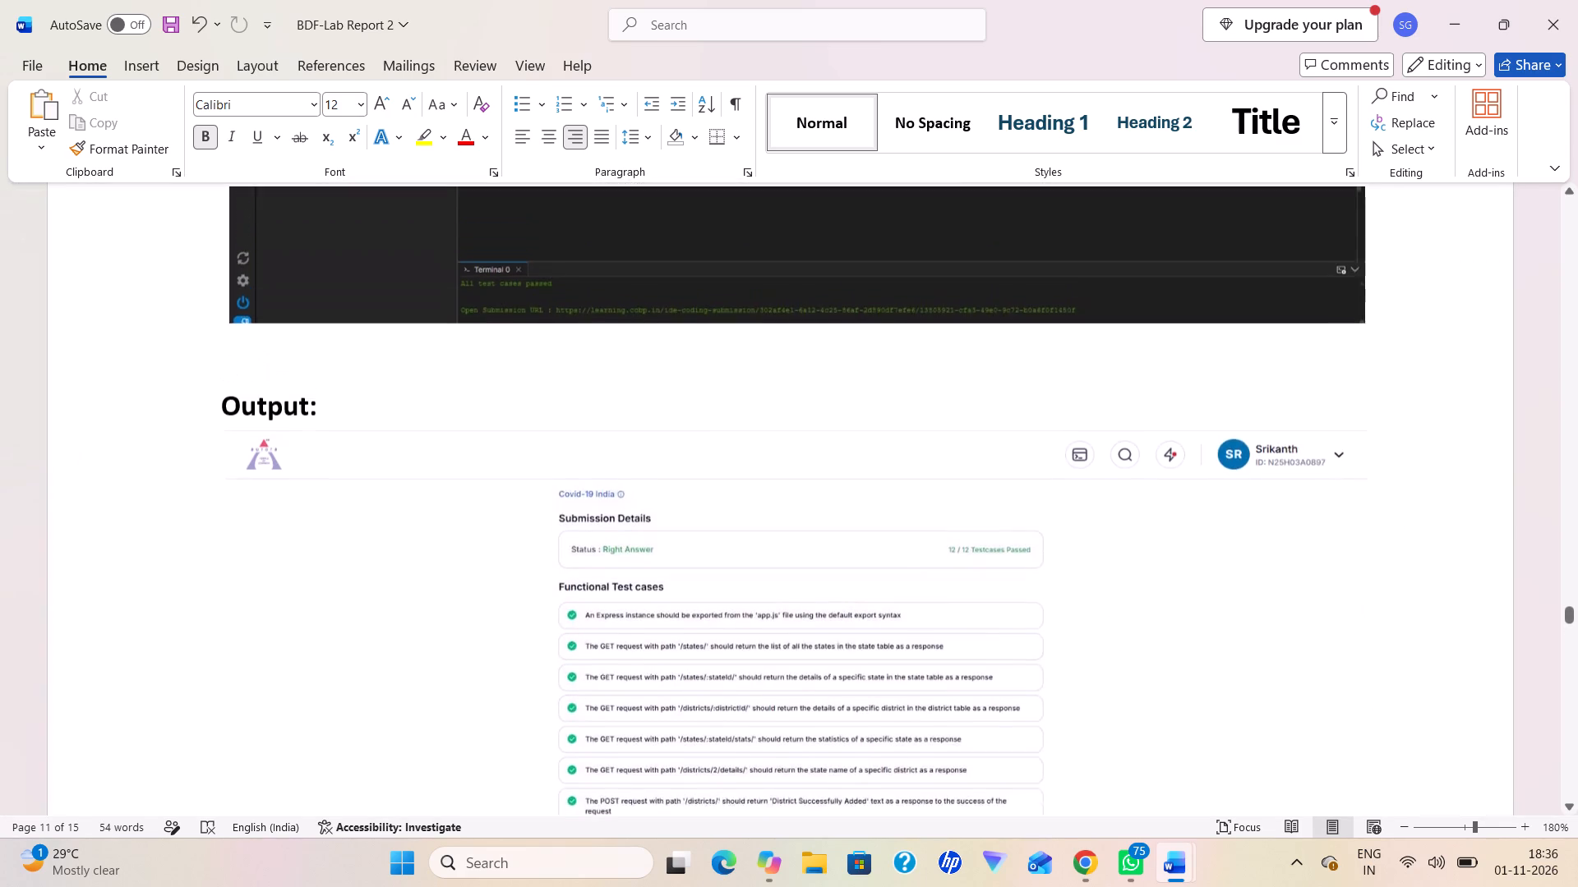
{"action": "left_click", "coordinate": [1342, 502]}
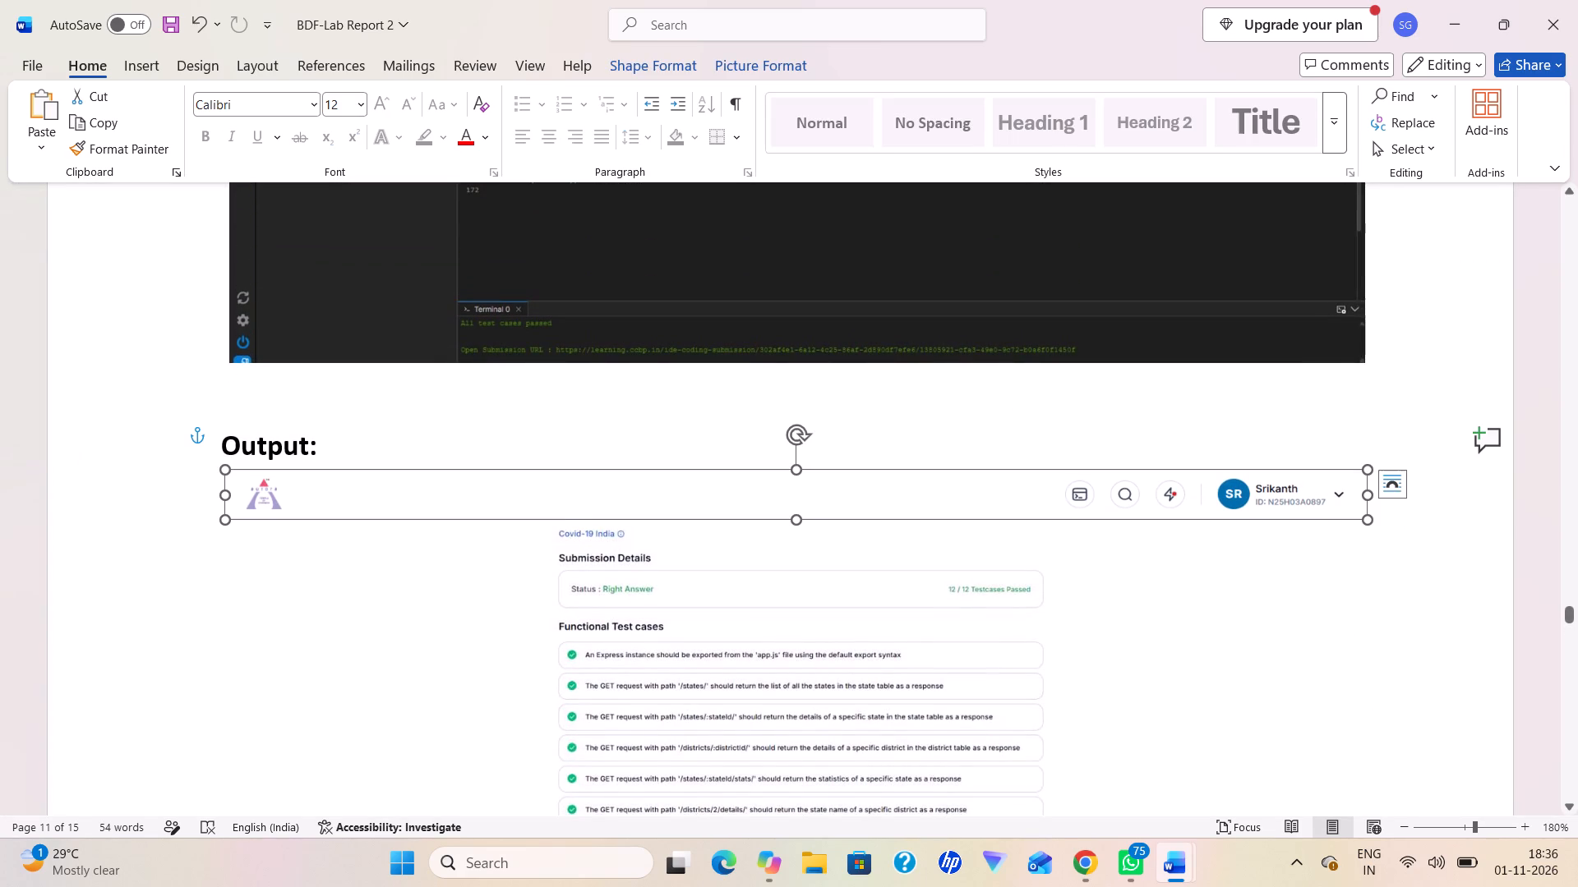
{"action": "scroll", "coordinate": [1342, 502], "scroll_direction": "right", "scroll_amount": 1}
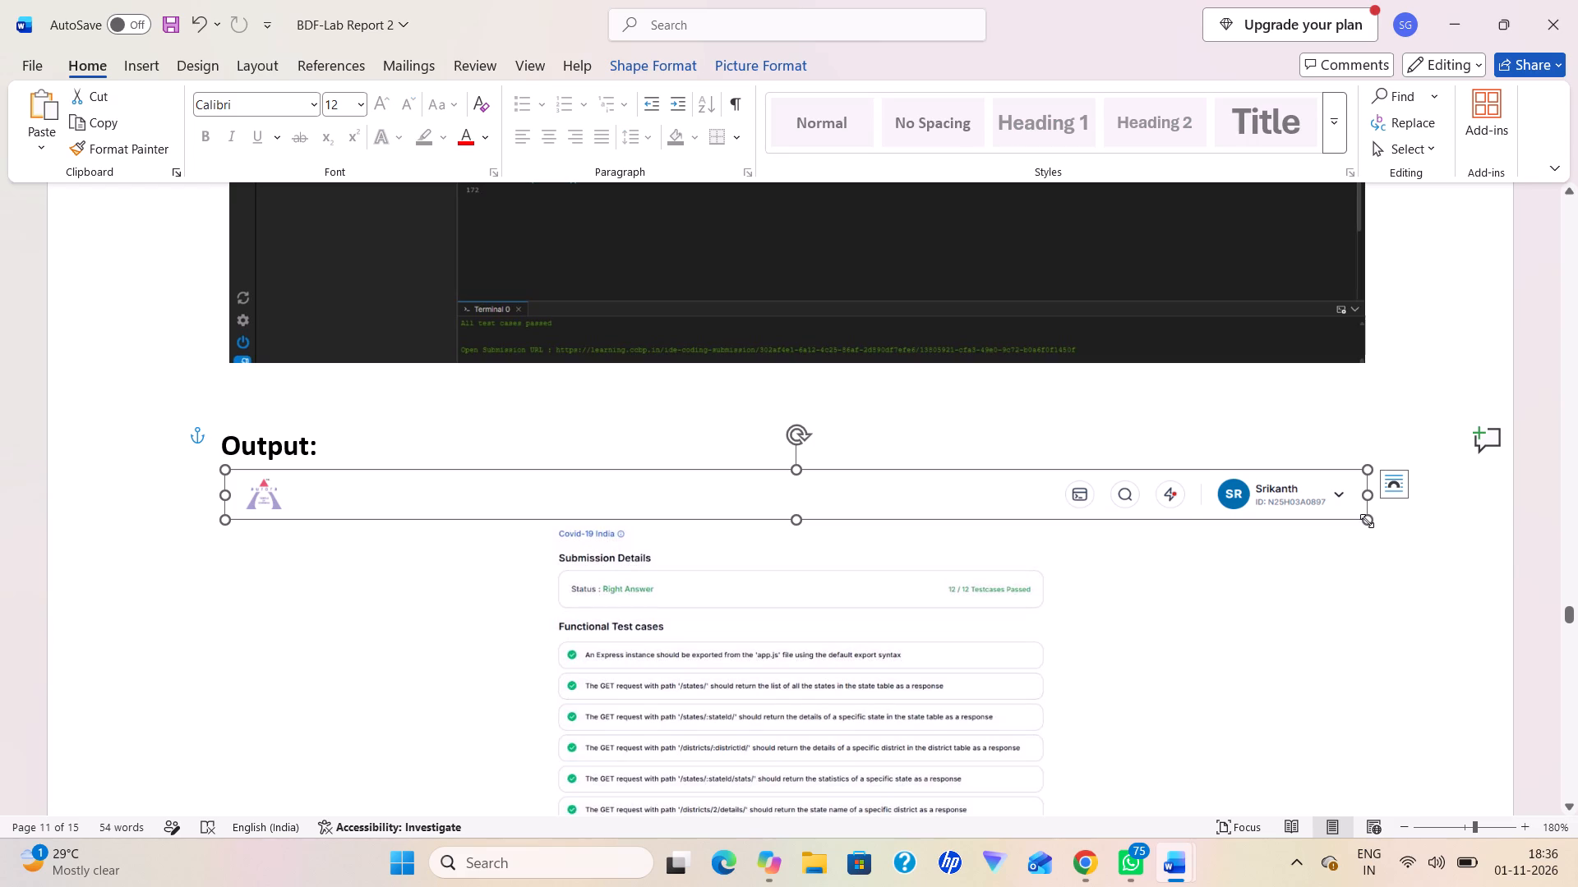
{"action": "left_click", "coordinate": [1367, 521]}
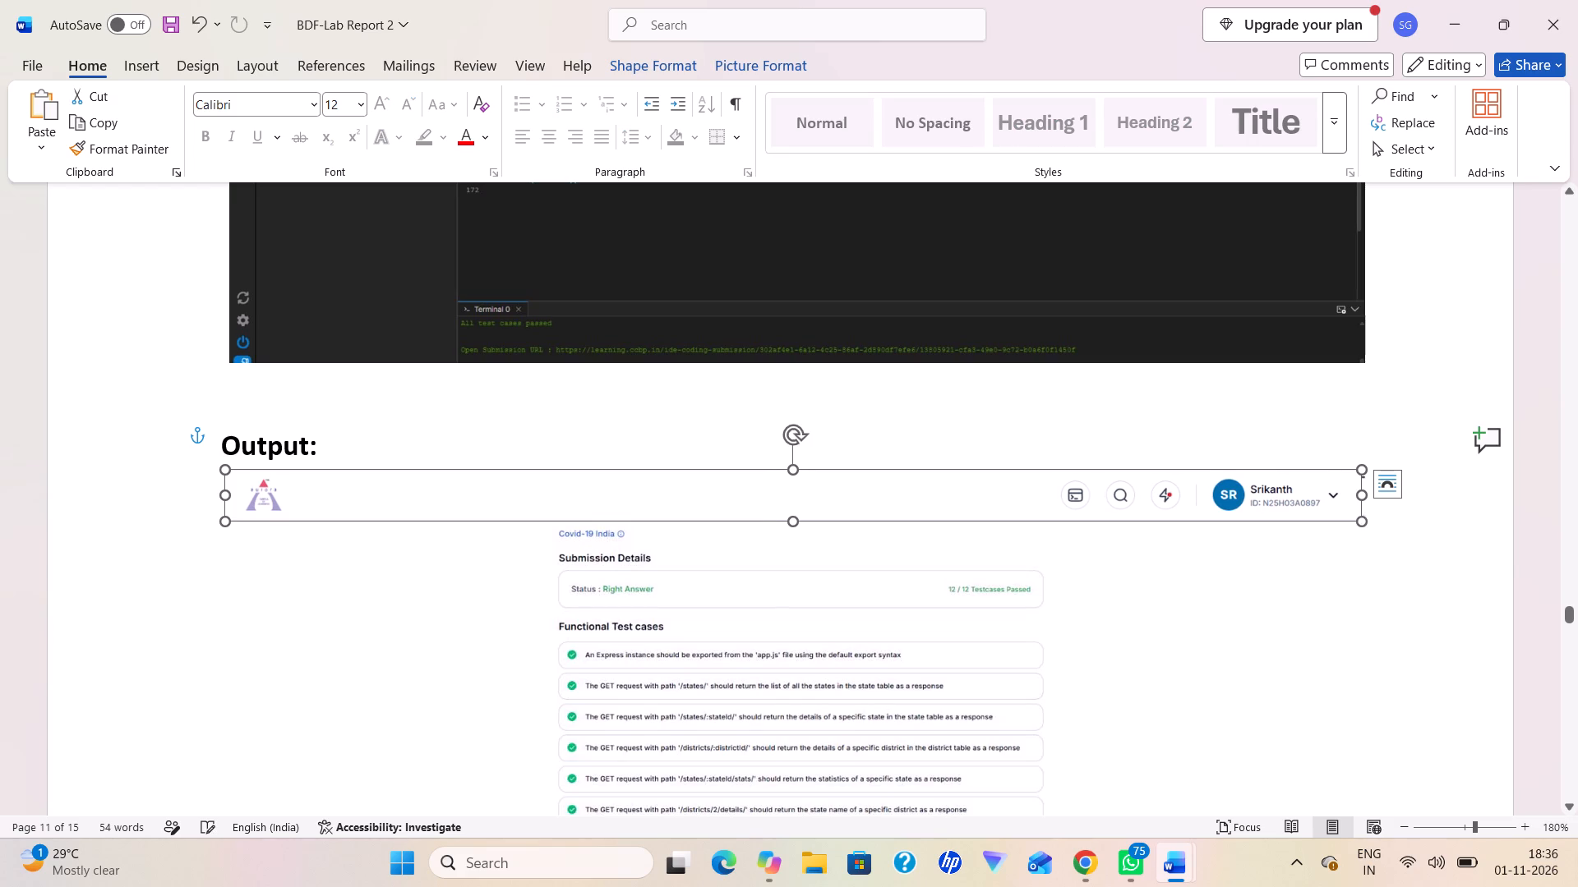
{"action": "left_click", "coordinate": [1321, 417]}
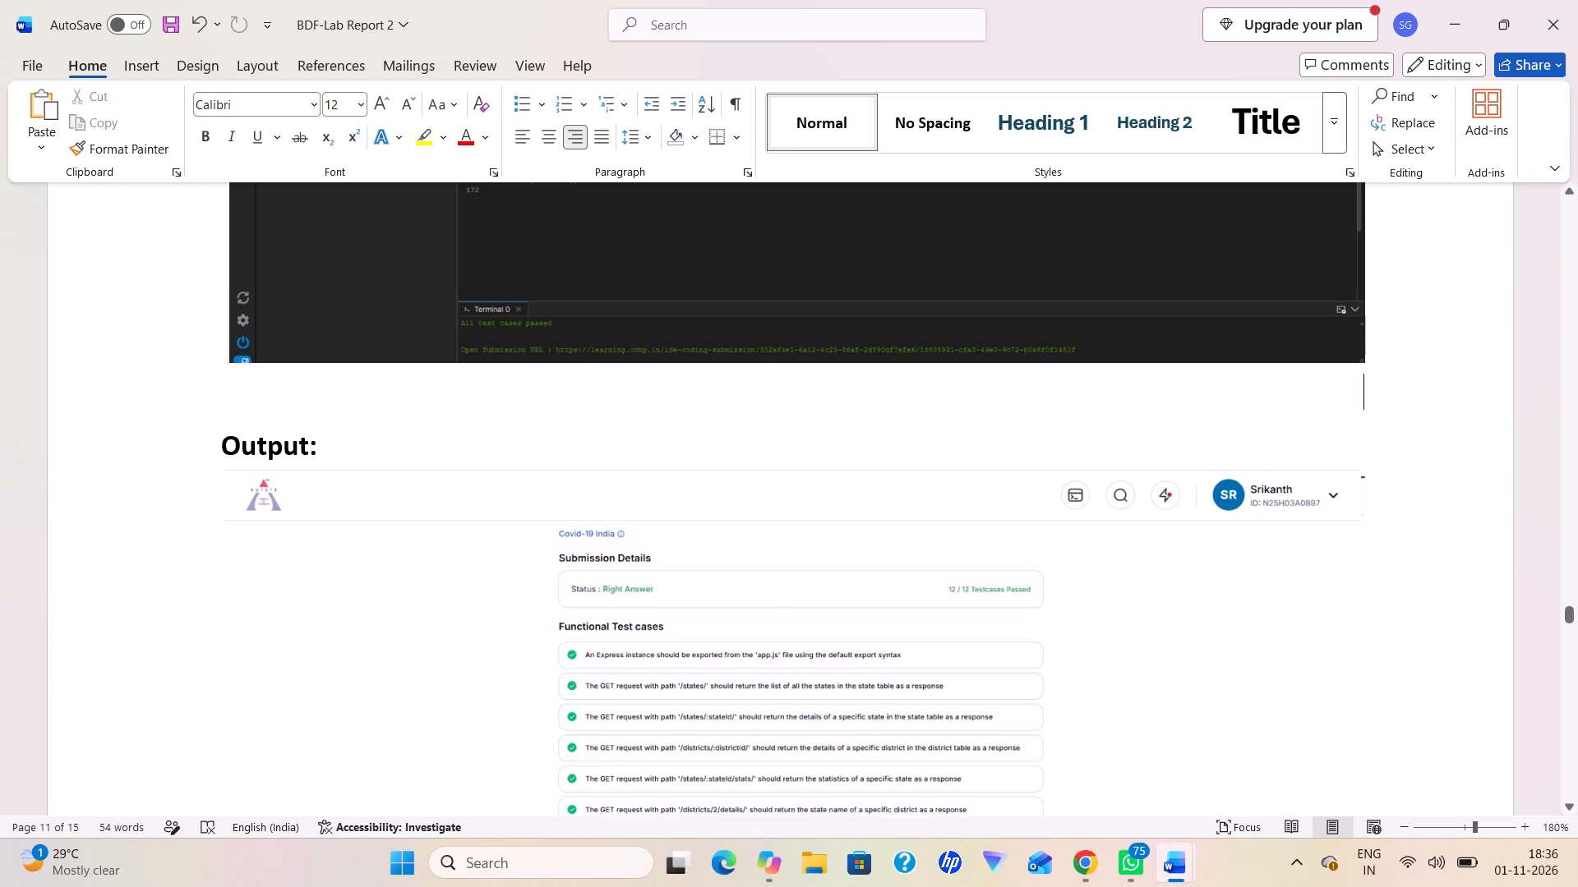
Fine-tune the right edge of the Covid-19 India header rectangle so it lines up with the code picture above.
{"action": "left_click", "coordinate": [1339, 509]}
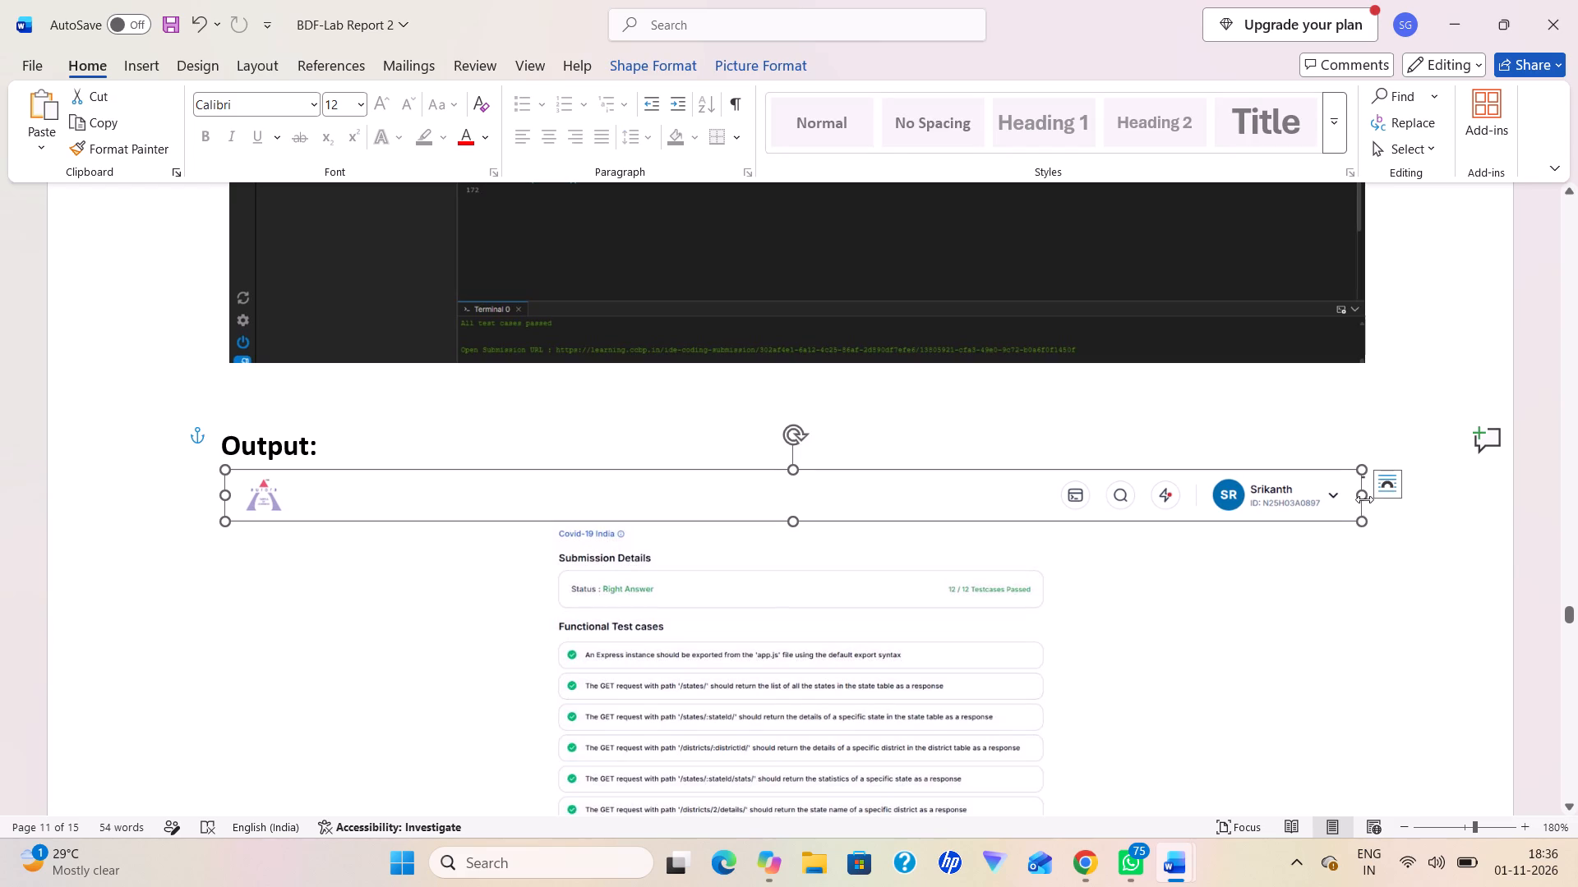
{"action": "left_click", "coordinate": [1364, 499]}
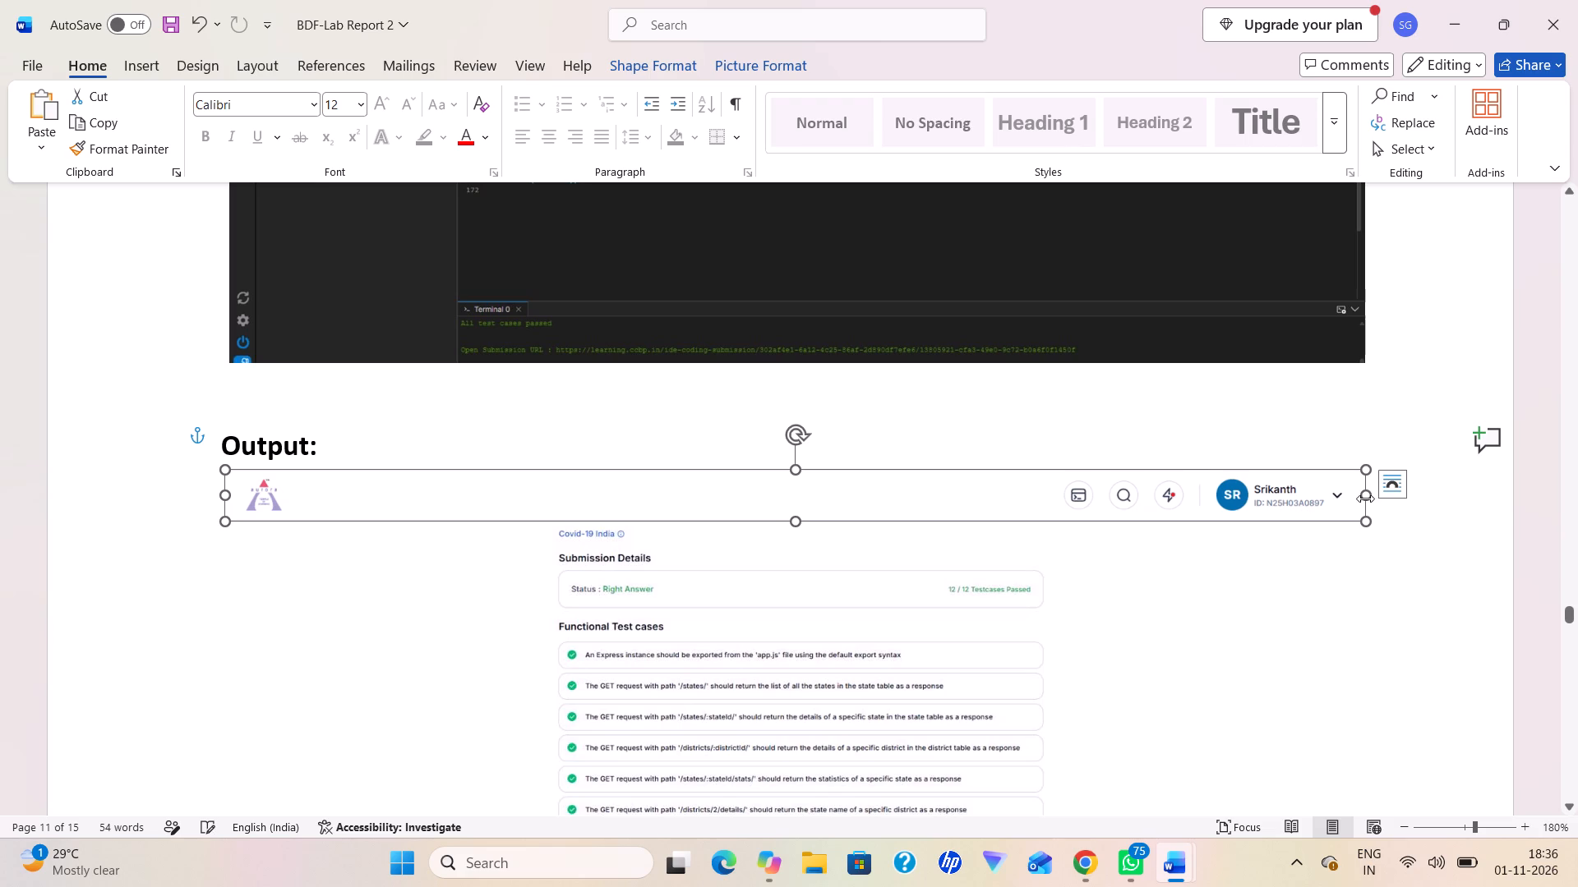
{"action": "left_click", "coordinate": [1336, 451]}
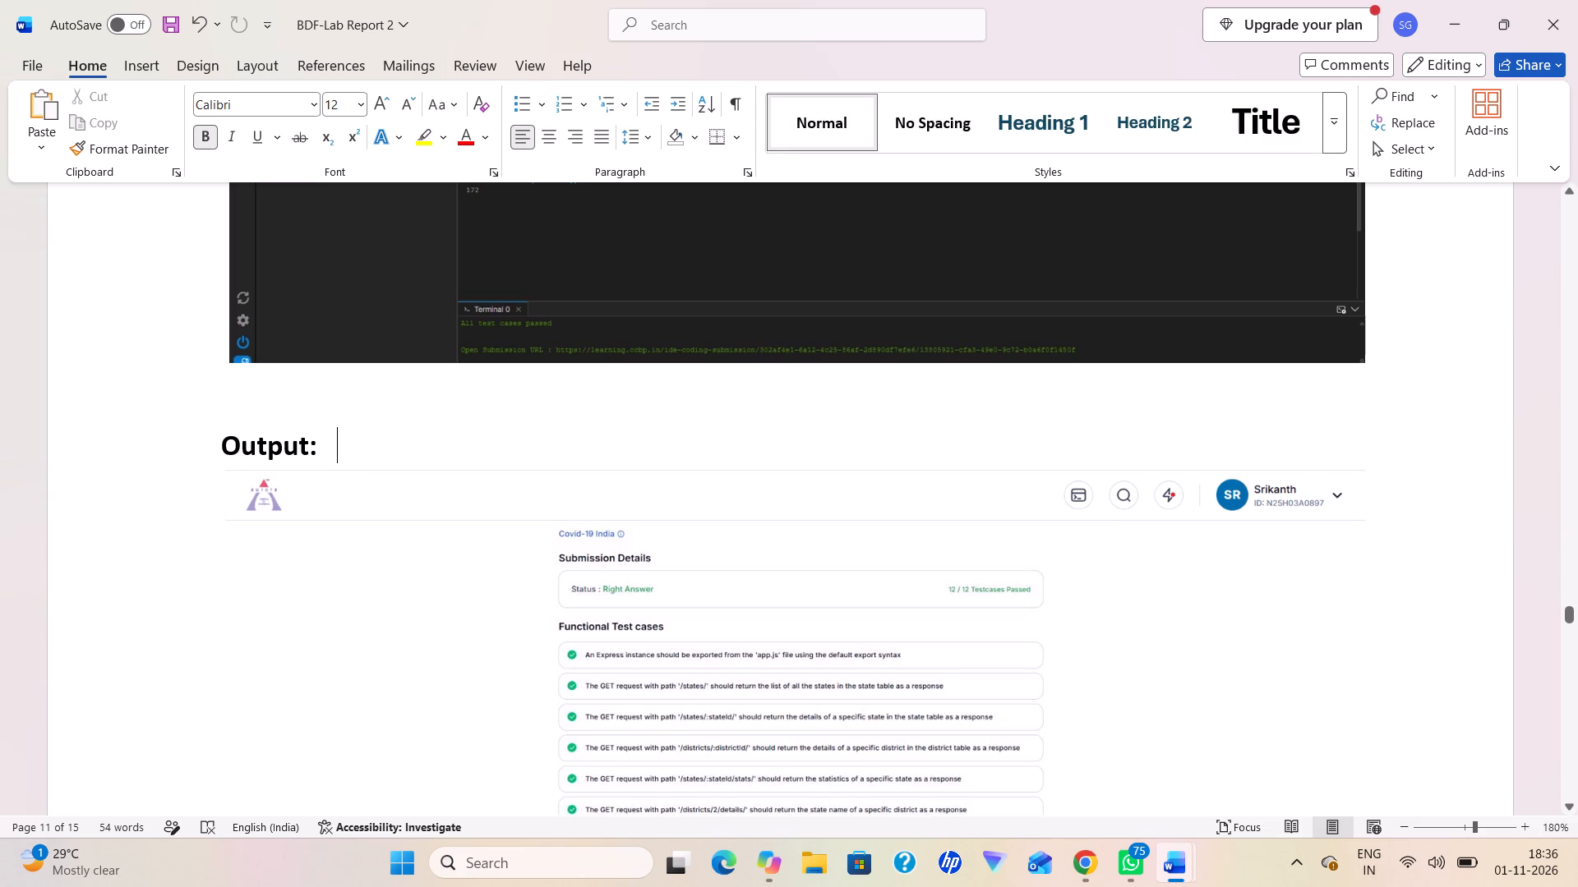
{"action": "left_click", "coordinate": [1291, 411]}
{"action": "scroll", "coordinate": [1030, 504], "scroll_direction": "up", "scroll_amount": 1}
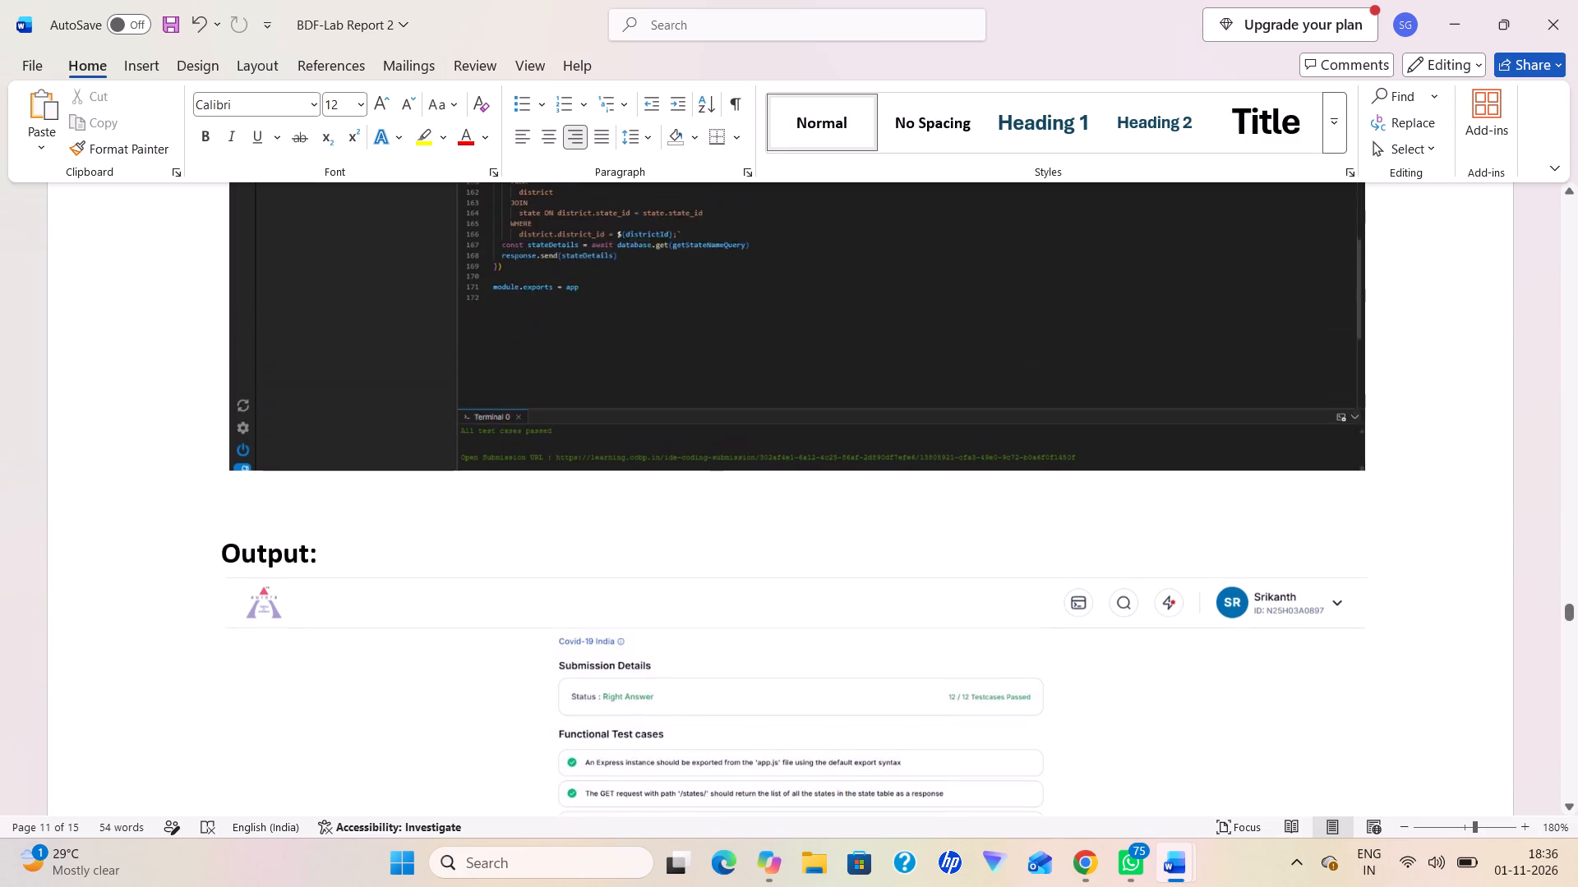
{"action": "scroll", "coordinate": [1030, 504], "scroll_direction": "up", "scroll_amount": 3}
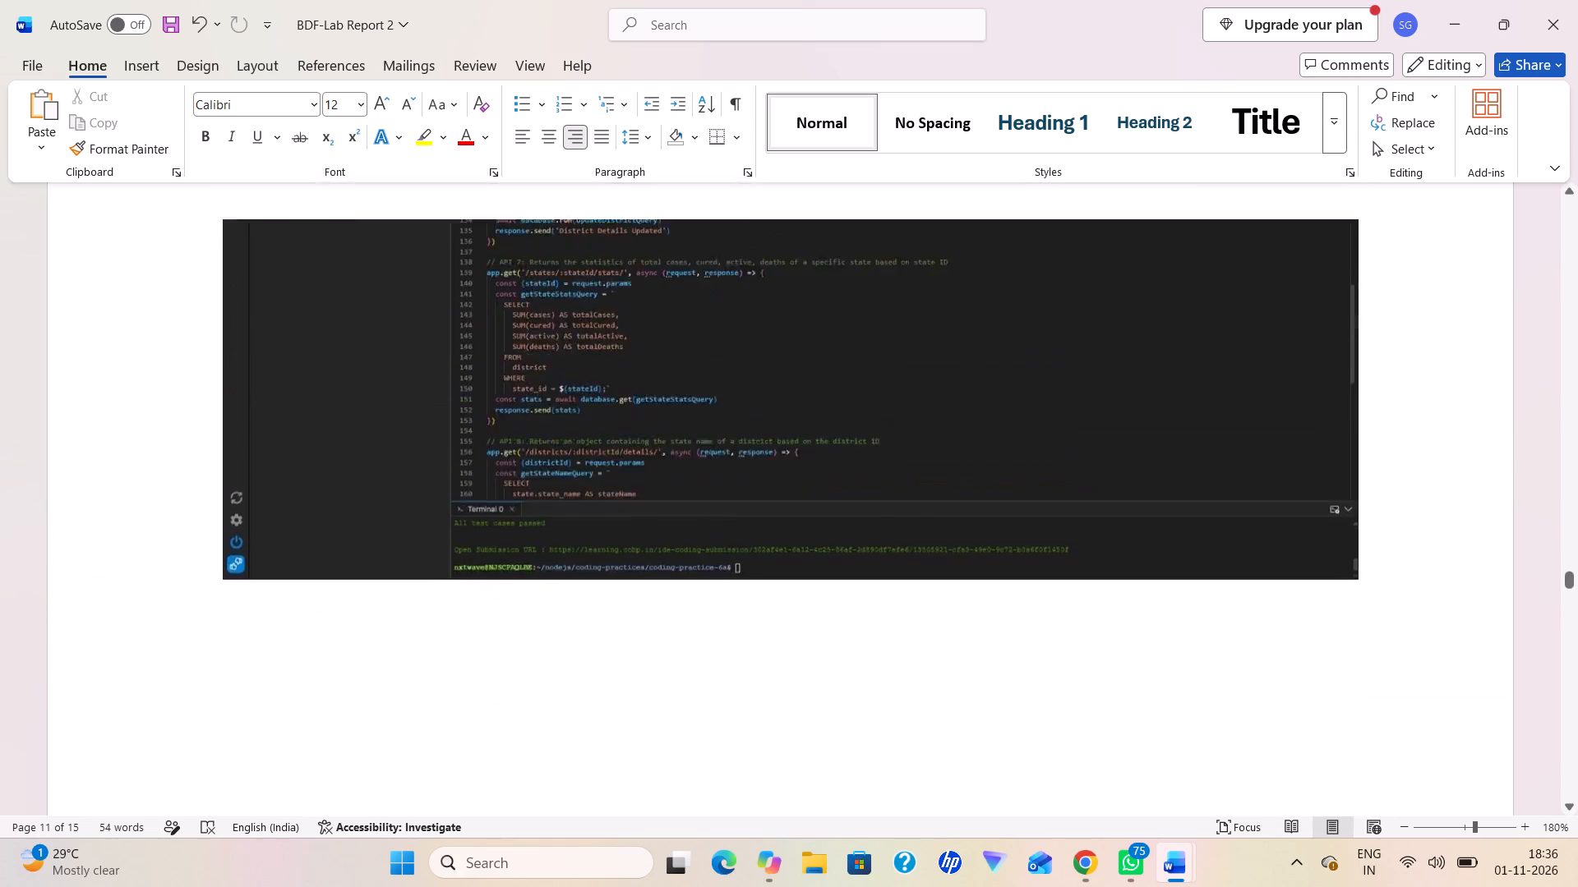
{"action": "scroll", "coordinate": [1030, 504], "scroll_direction": "up", "scroll_amount": 1}
{"action": "scroll", "coordinate": [1030, 504], "scroll_direction": "down", "scroll_amount": 3}
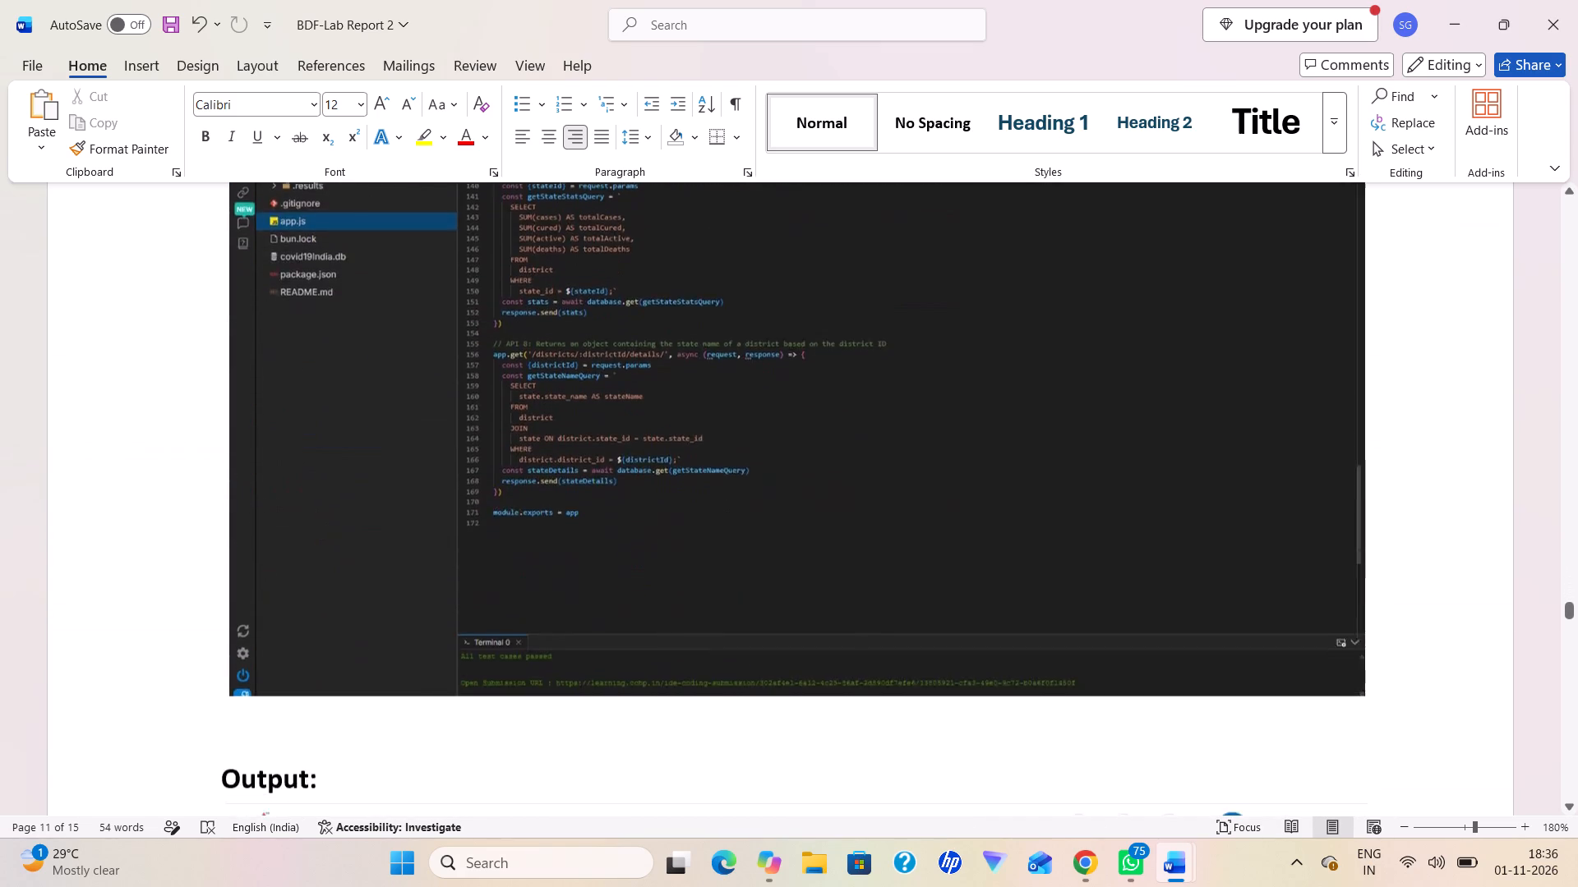
{"action": "scroll", "coordinate": [1030, 504], "scroll_direction": "down", "scroll_amount": 2}
{"action": "scroll", "coordinate": [1030, 504], "scroll_direction": "up", "scroll_amount": 1}
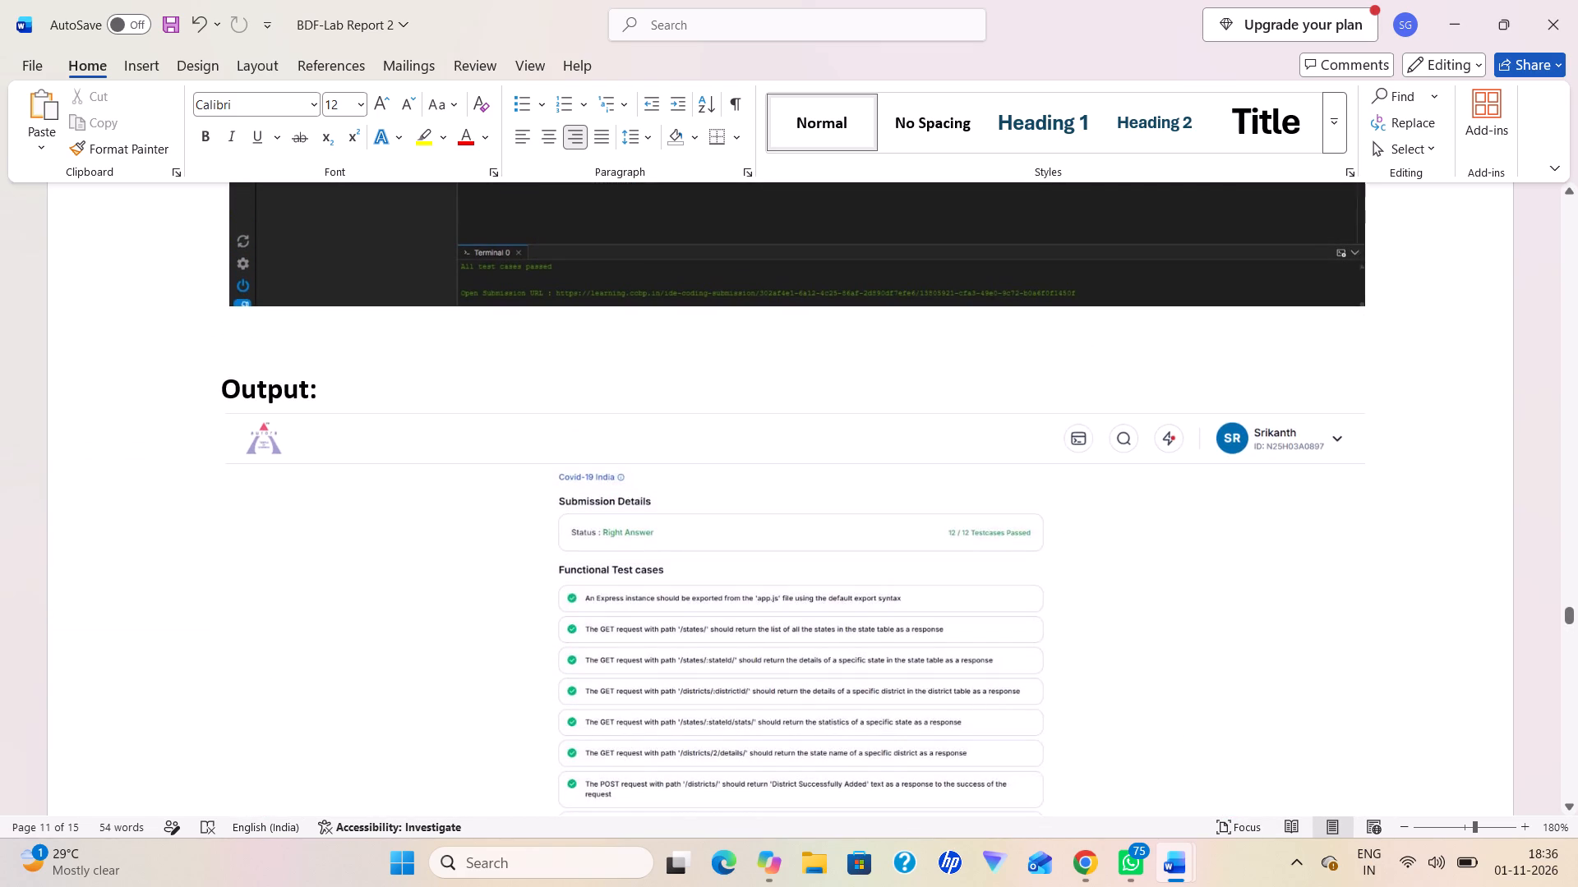
{"action": "left_click", "coordinate": [1226, 347]}
{"action": "left_click", "coordinate": [1293, 431]}
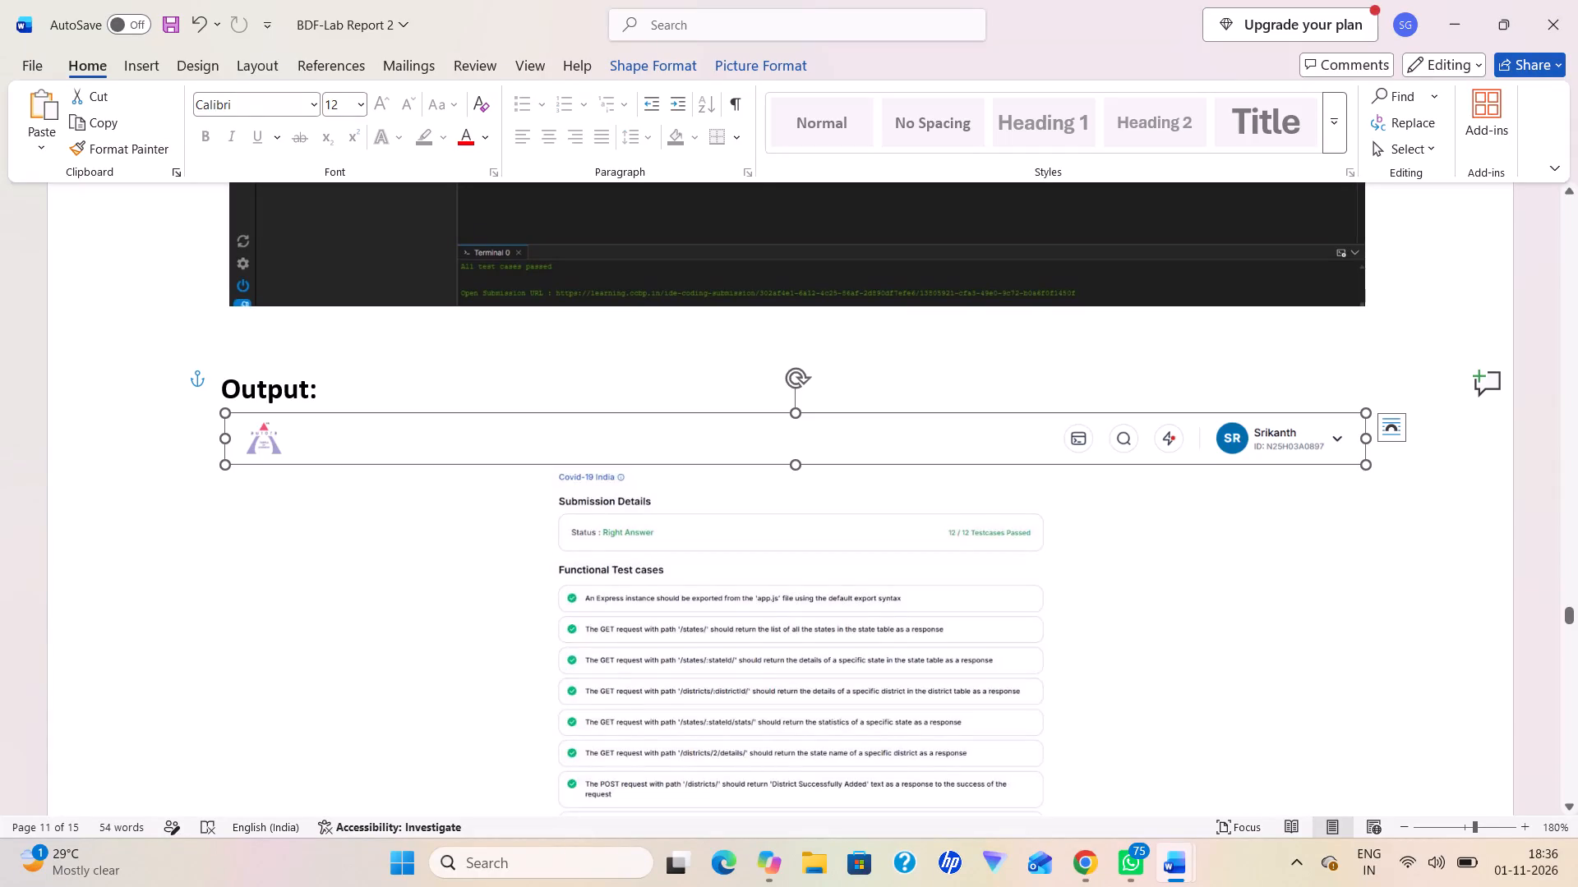
{"action": "left_click", "coordinate": [1366, 441]}
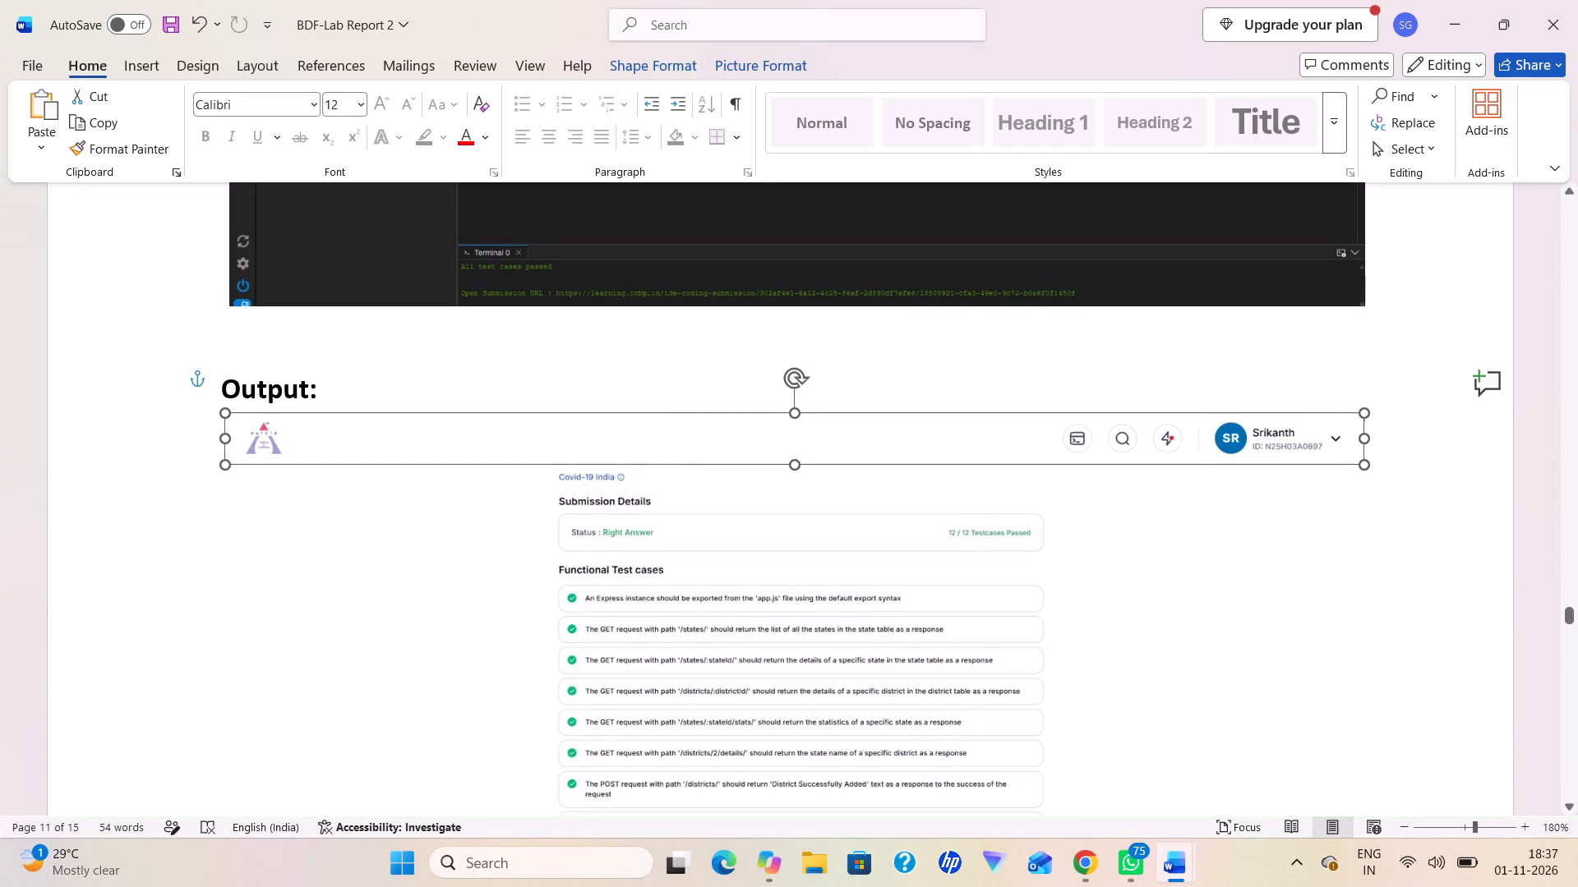
{"action": "left_click", "coordinate": [1276, 361]}
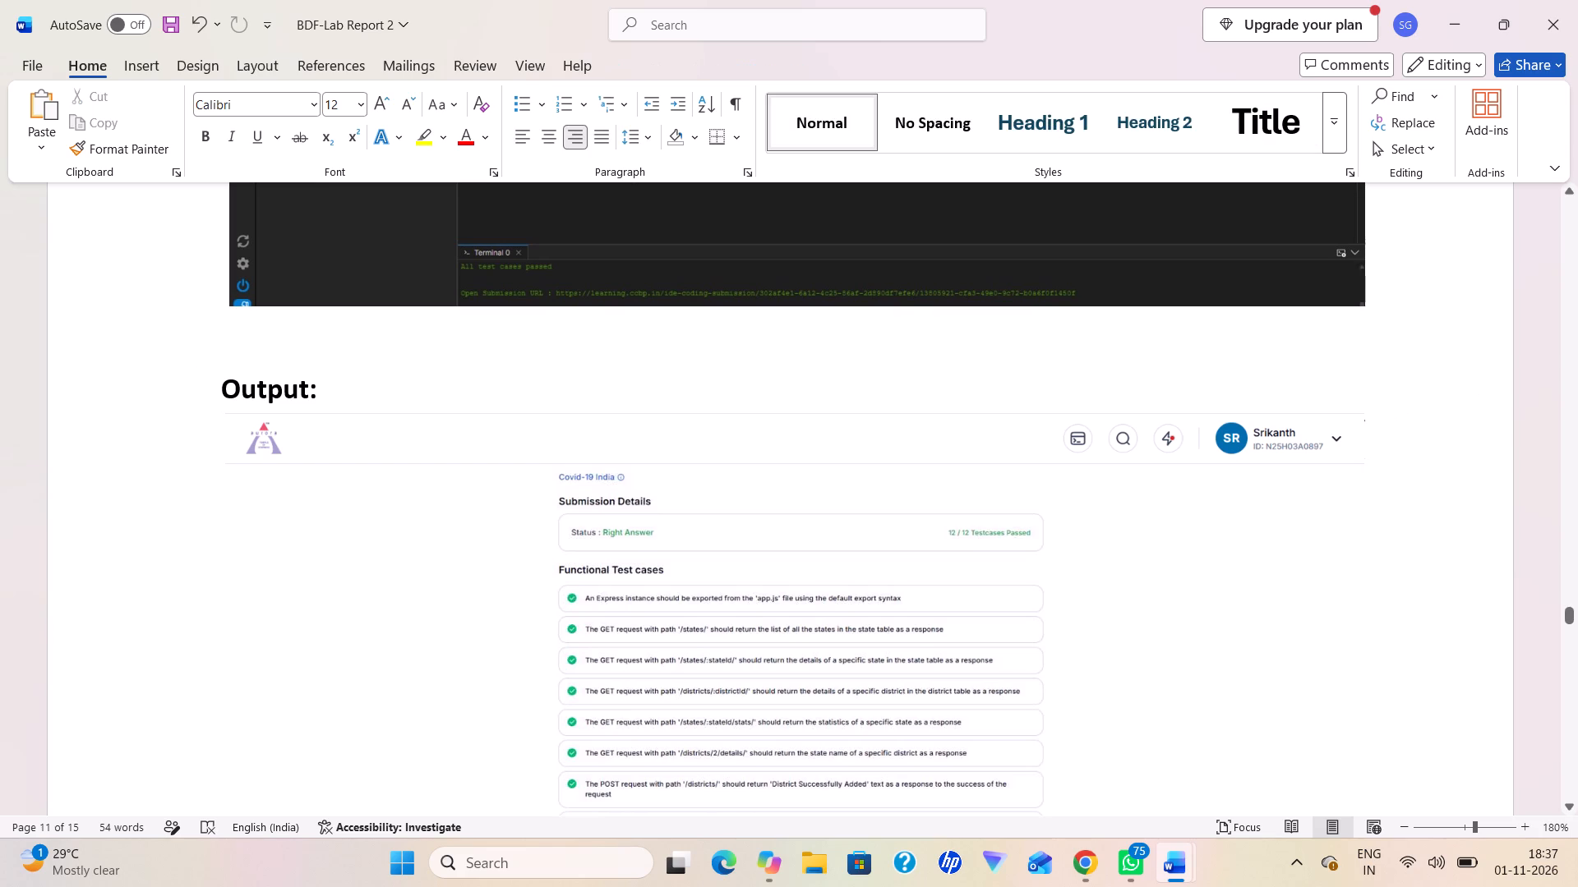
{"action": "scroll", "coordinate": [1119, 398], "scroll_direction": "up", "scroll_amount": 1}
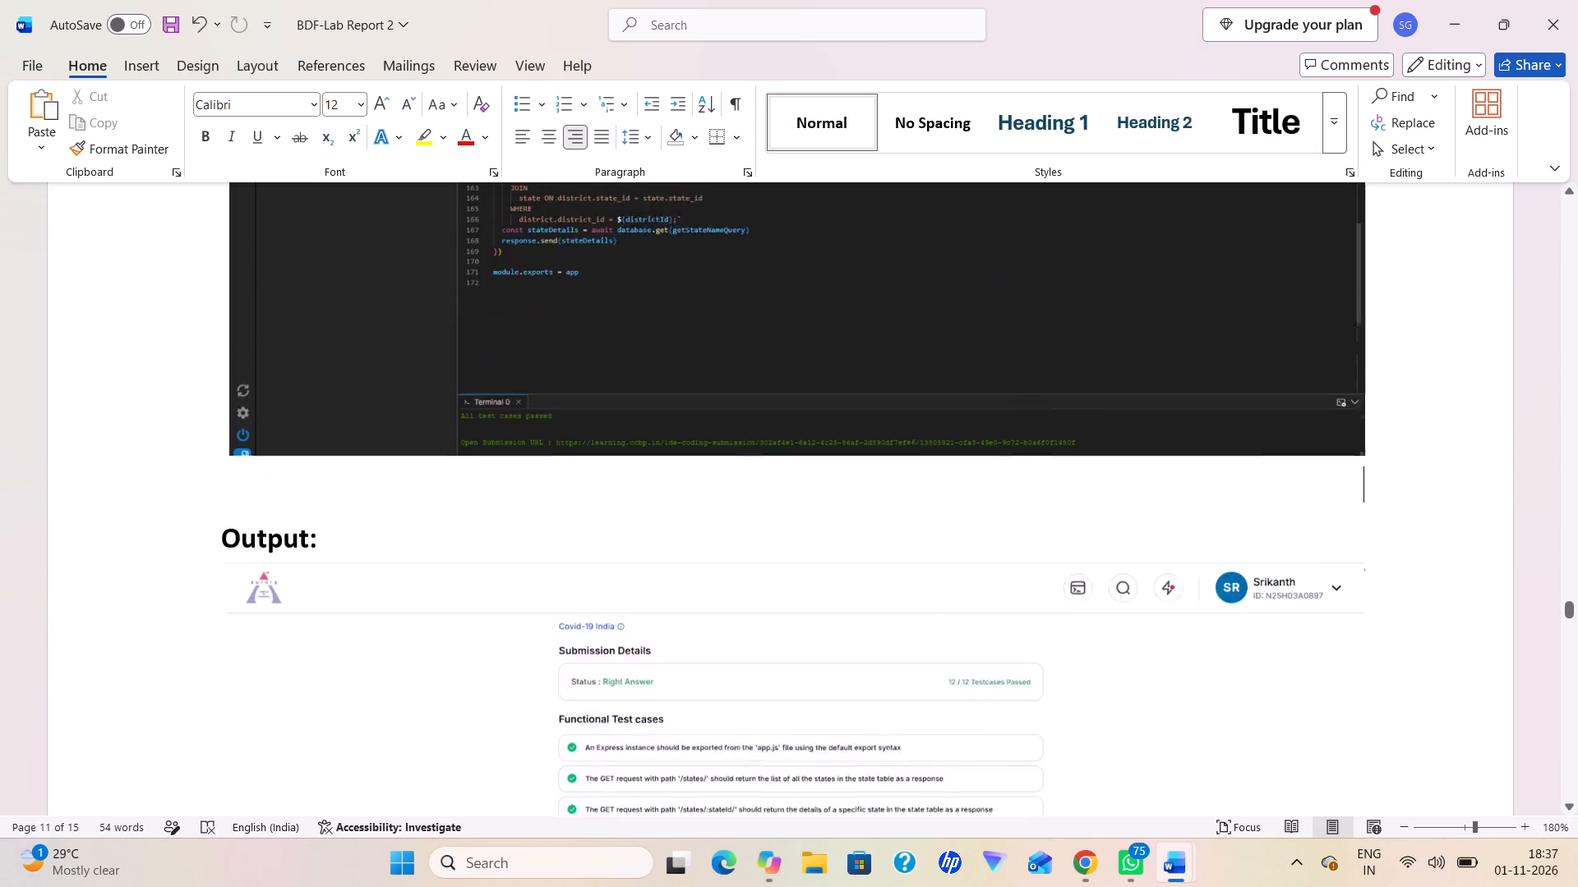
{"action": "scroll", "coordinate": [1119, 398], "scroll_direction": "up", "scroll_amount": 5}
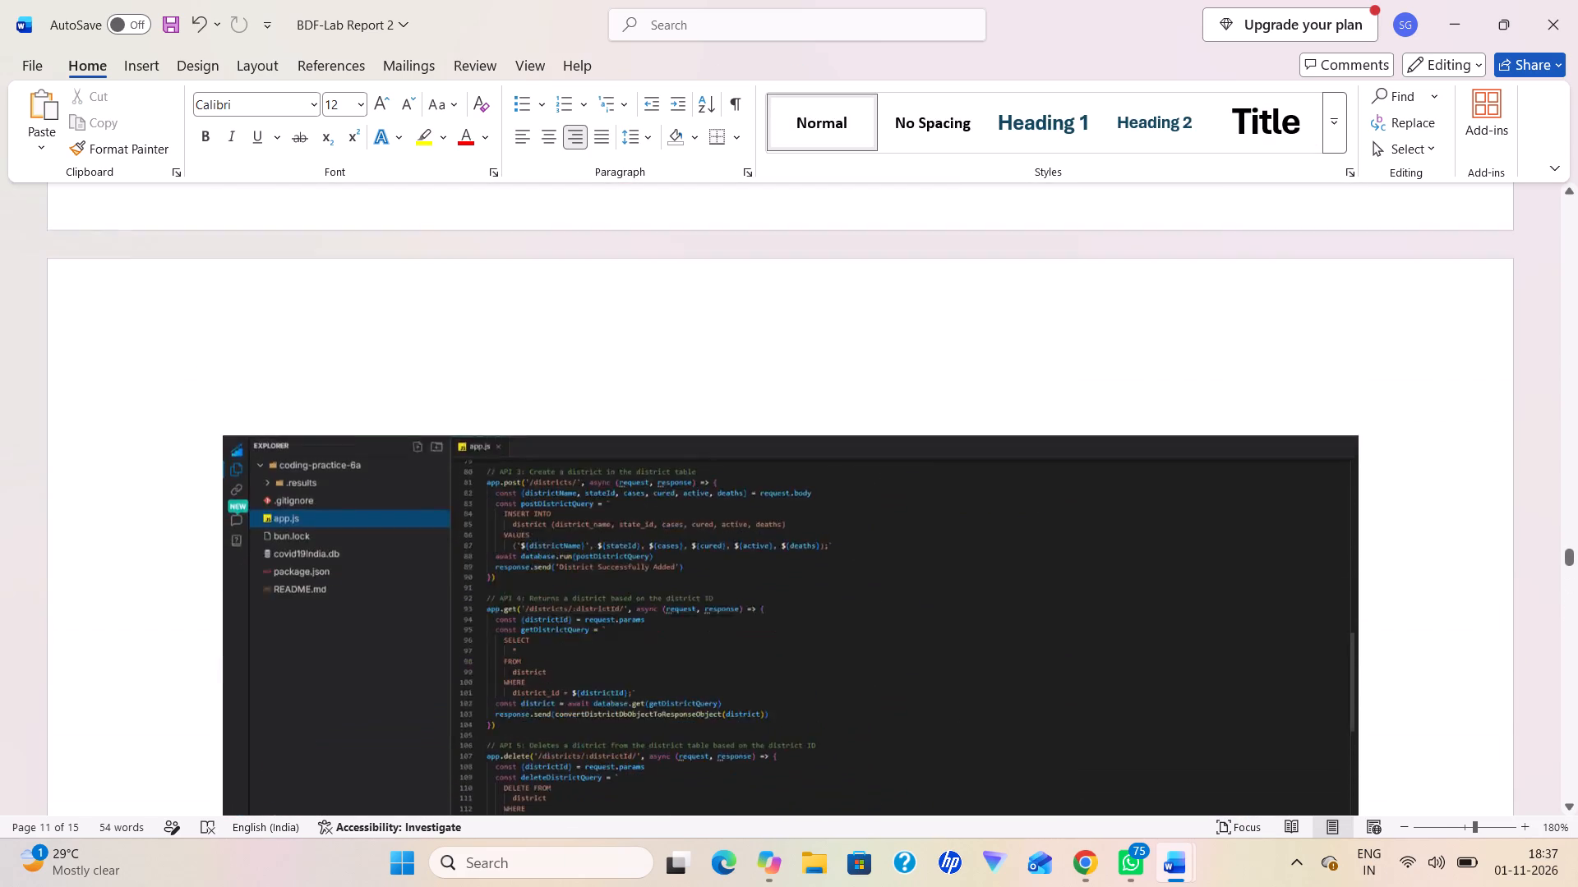
Switch to Google Chrome and open the Covid-19 India coding practice question in place of Player Match Scores.
{"action": "scroll", "coordinate": [1119, 398], "scroll_direction": "up", "scroll_amount": 3}
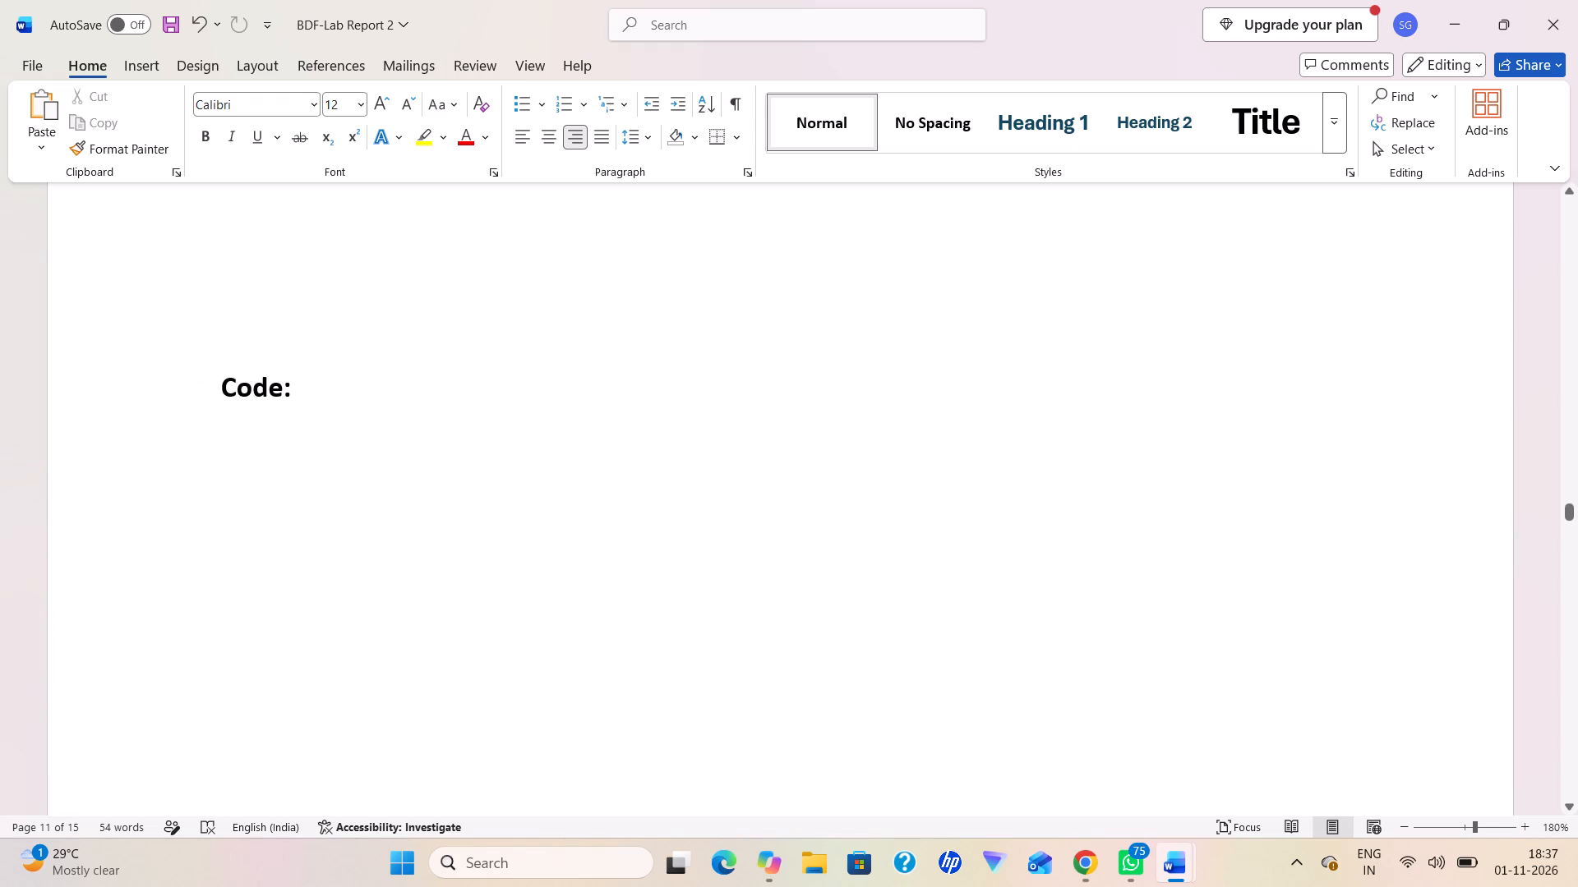
{"action": "scroll", "coordinate": [1060, 419], "scroll_direction": "up", "scroll_amount": 2}
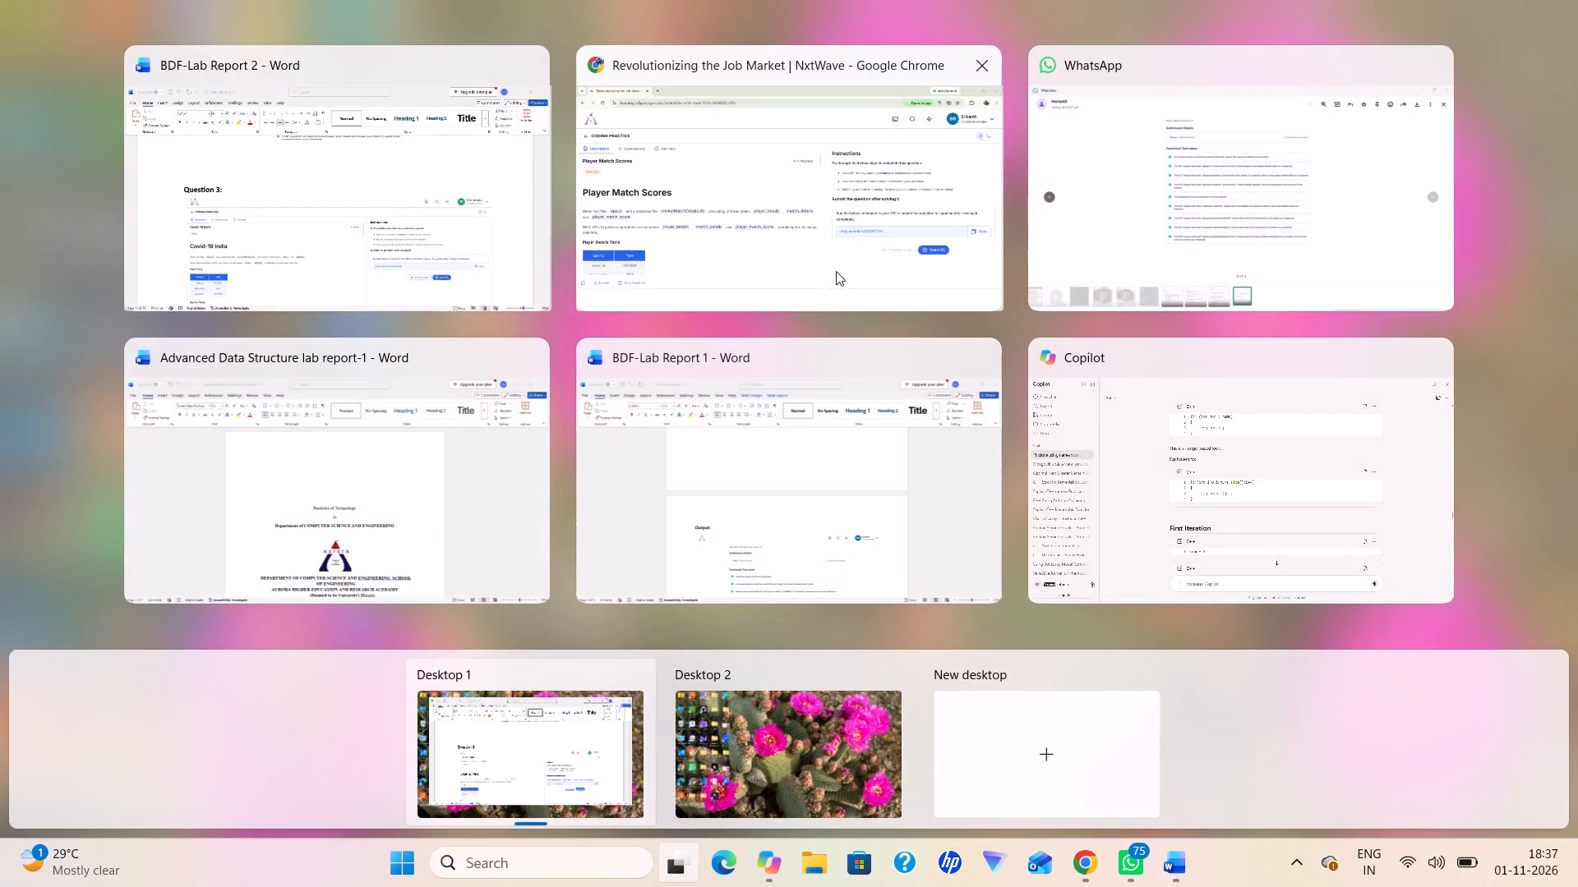
{"action": "left_click", "coordinate": [820, 208]}
{"action": "left_click", "coordinate": [38, 192]}
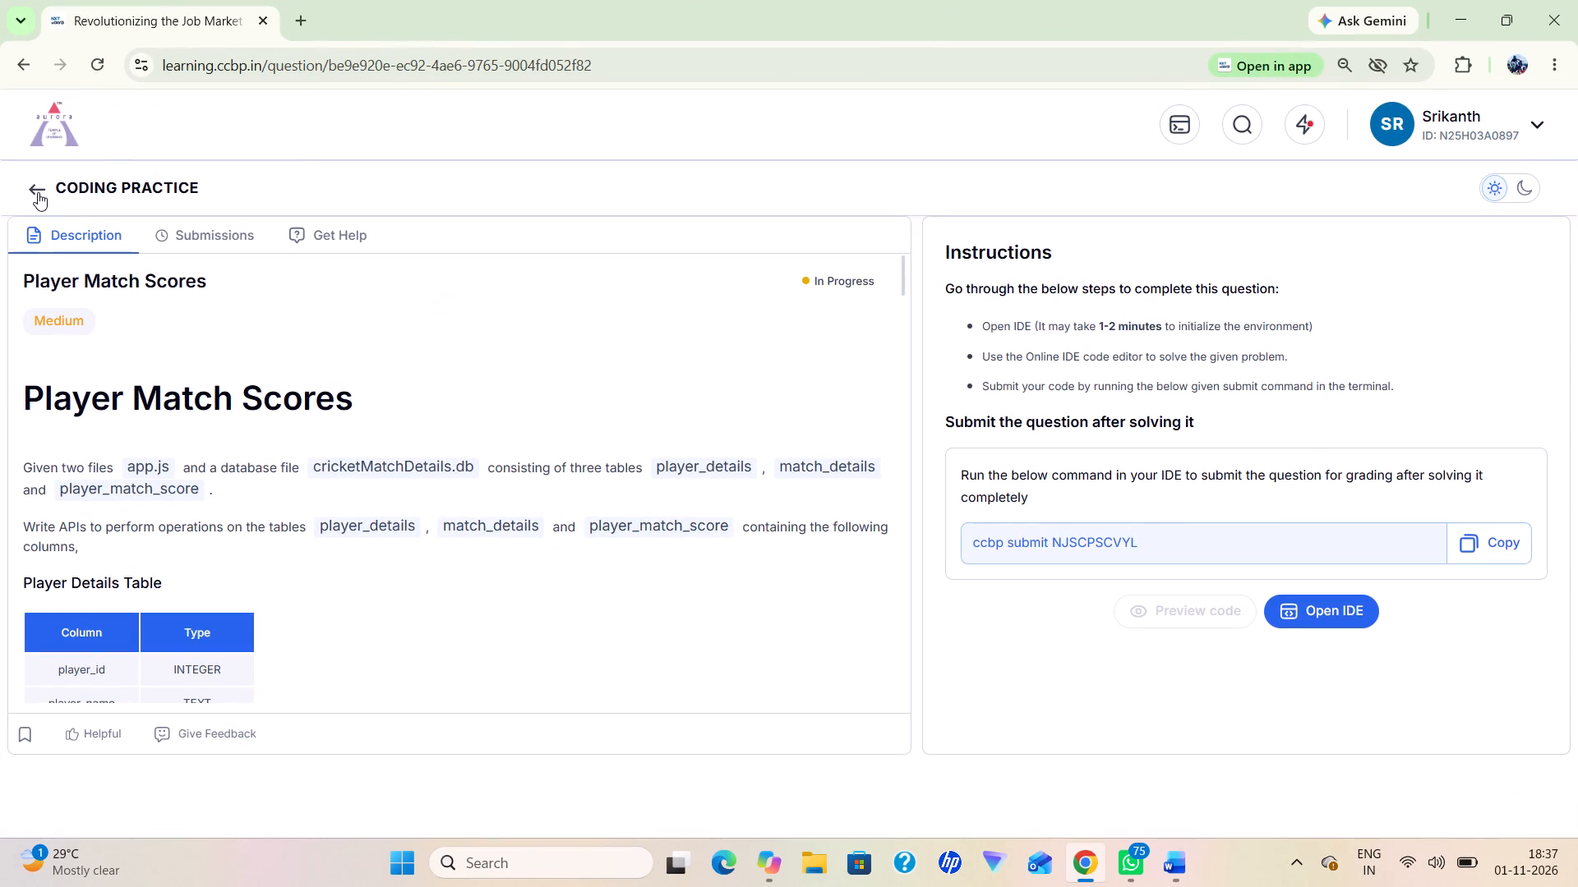
{"action": "left_click", "coordinate": [794, 321]}
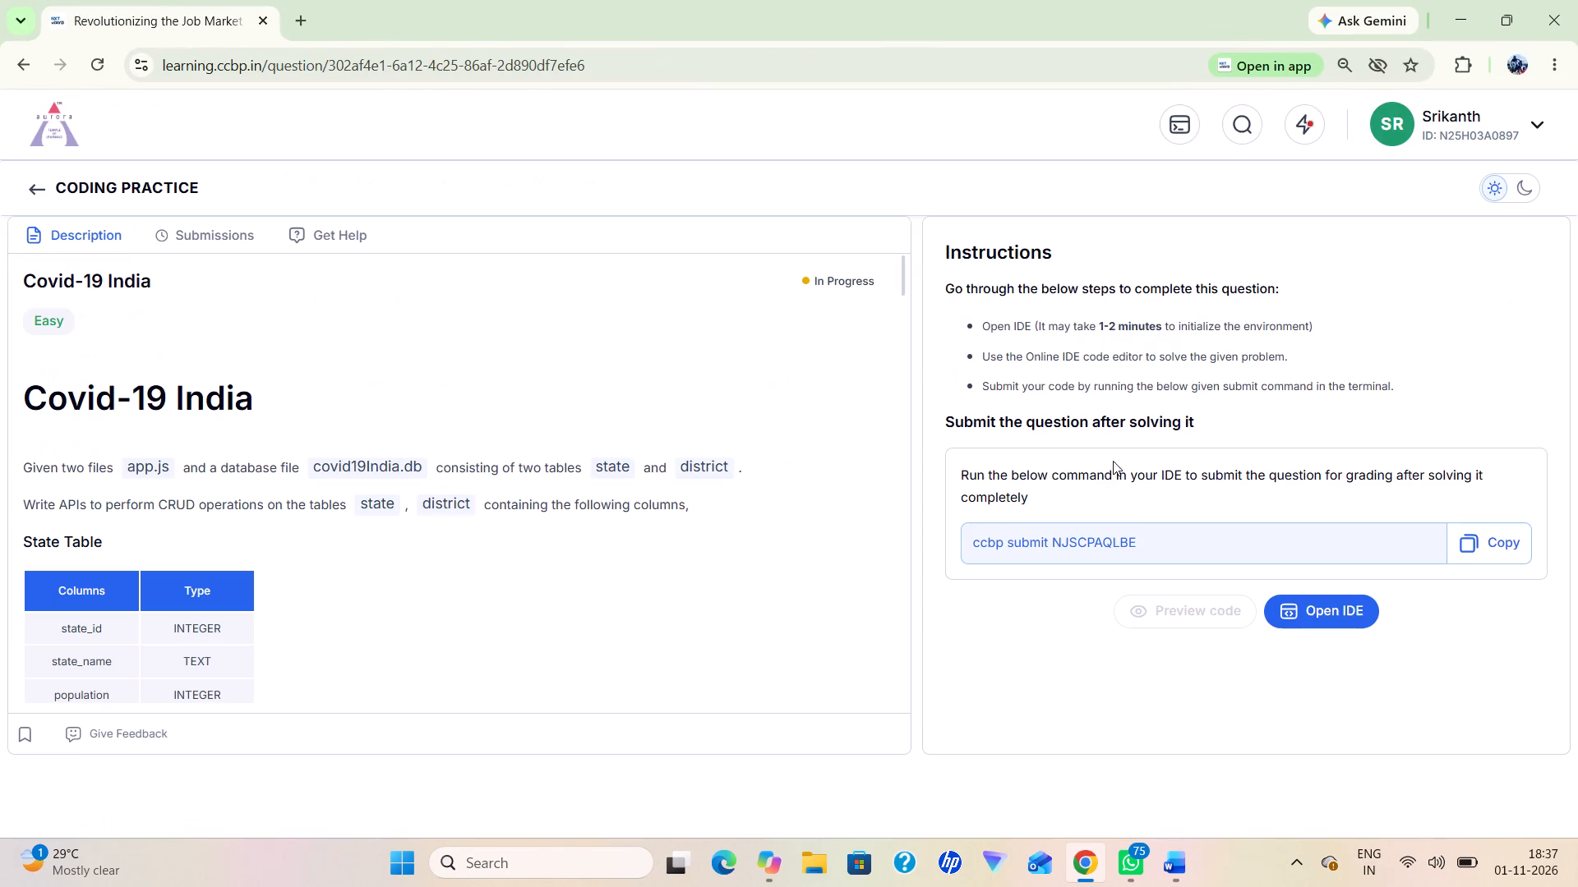
Capture the Covid-19 India question page from the account header down to the bottom of the page area for copying.
{"action": "key", "text": "Print"}
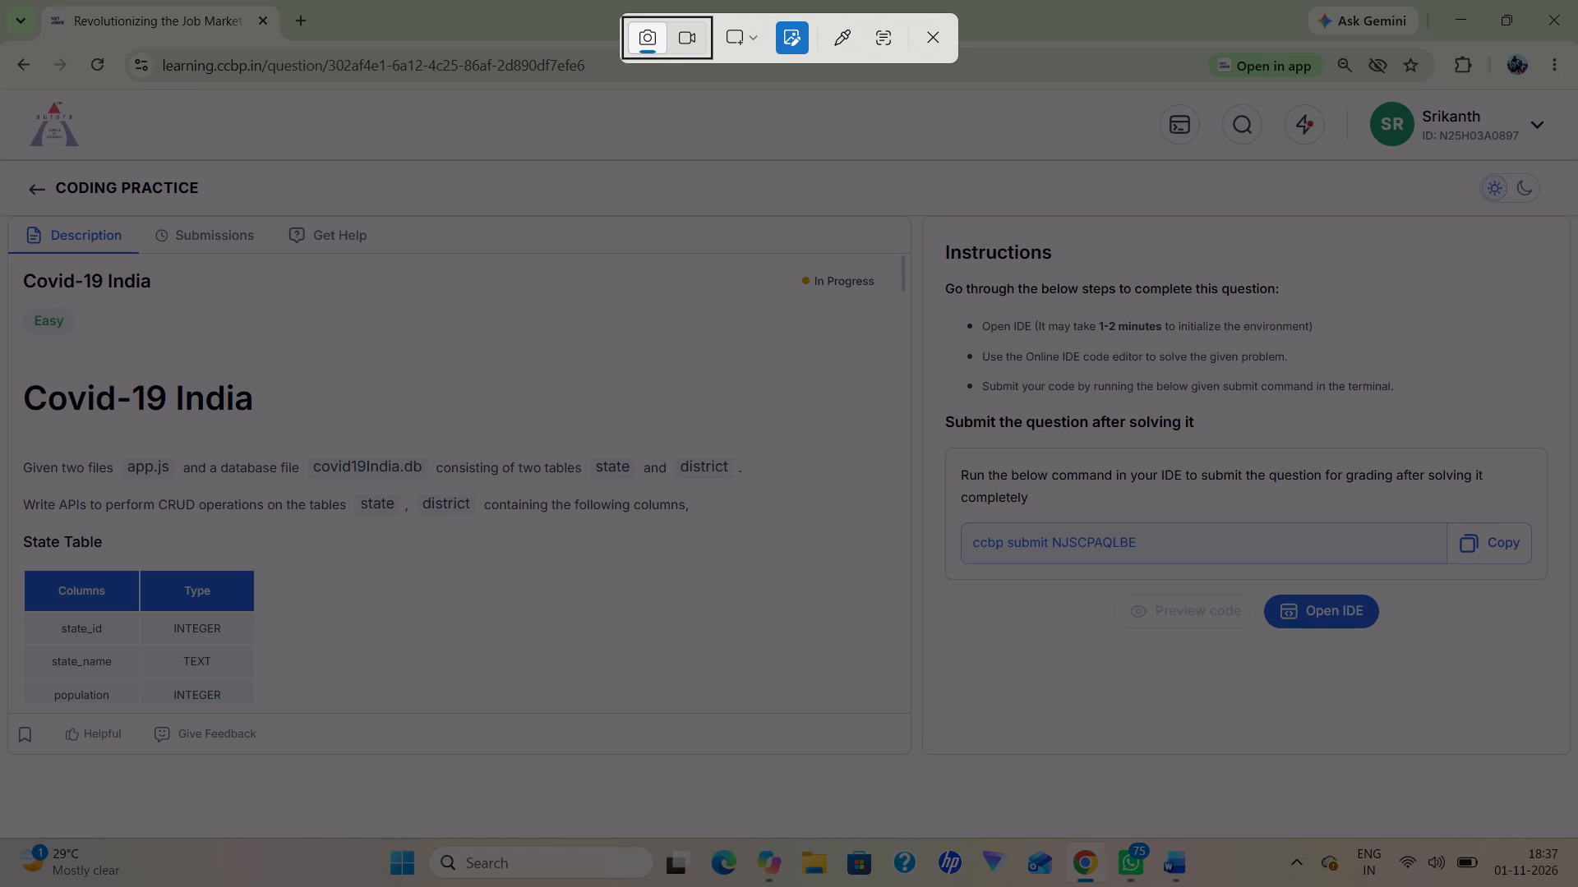
{"action": "left_click_drag", "start_coordinate": [1, 88], "coordinate": [1577, 744]}
{"action": "scroll", "coordinate": [254, 202], "scroll_direction": "right", "scroll_amount": 3}
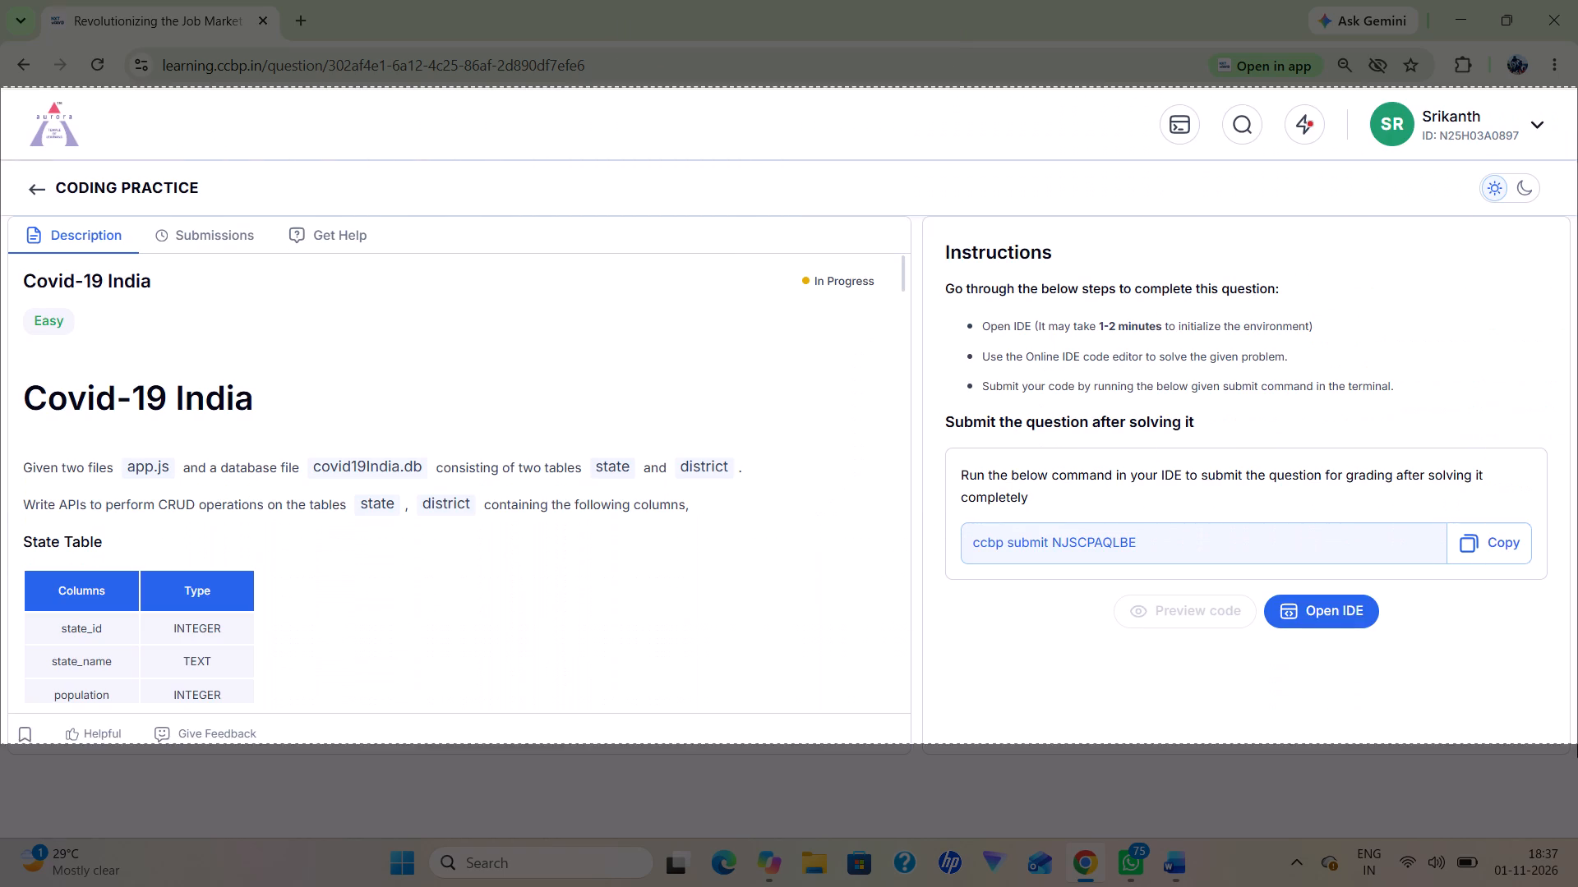
{"action": "left_click_drag", "start_coordinate": [1577, 744], "coordinate": [1577, 837]}
{"action": "scroll", "coordinate": [1577, 756], "scroll_direction": "up", "scroll_amount": 1}
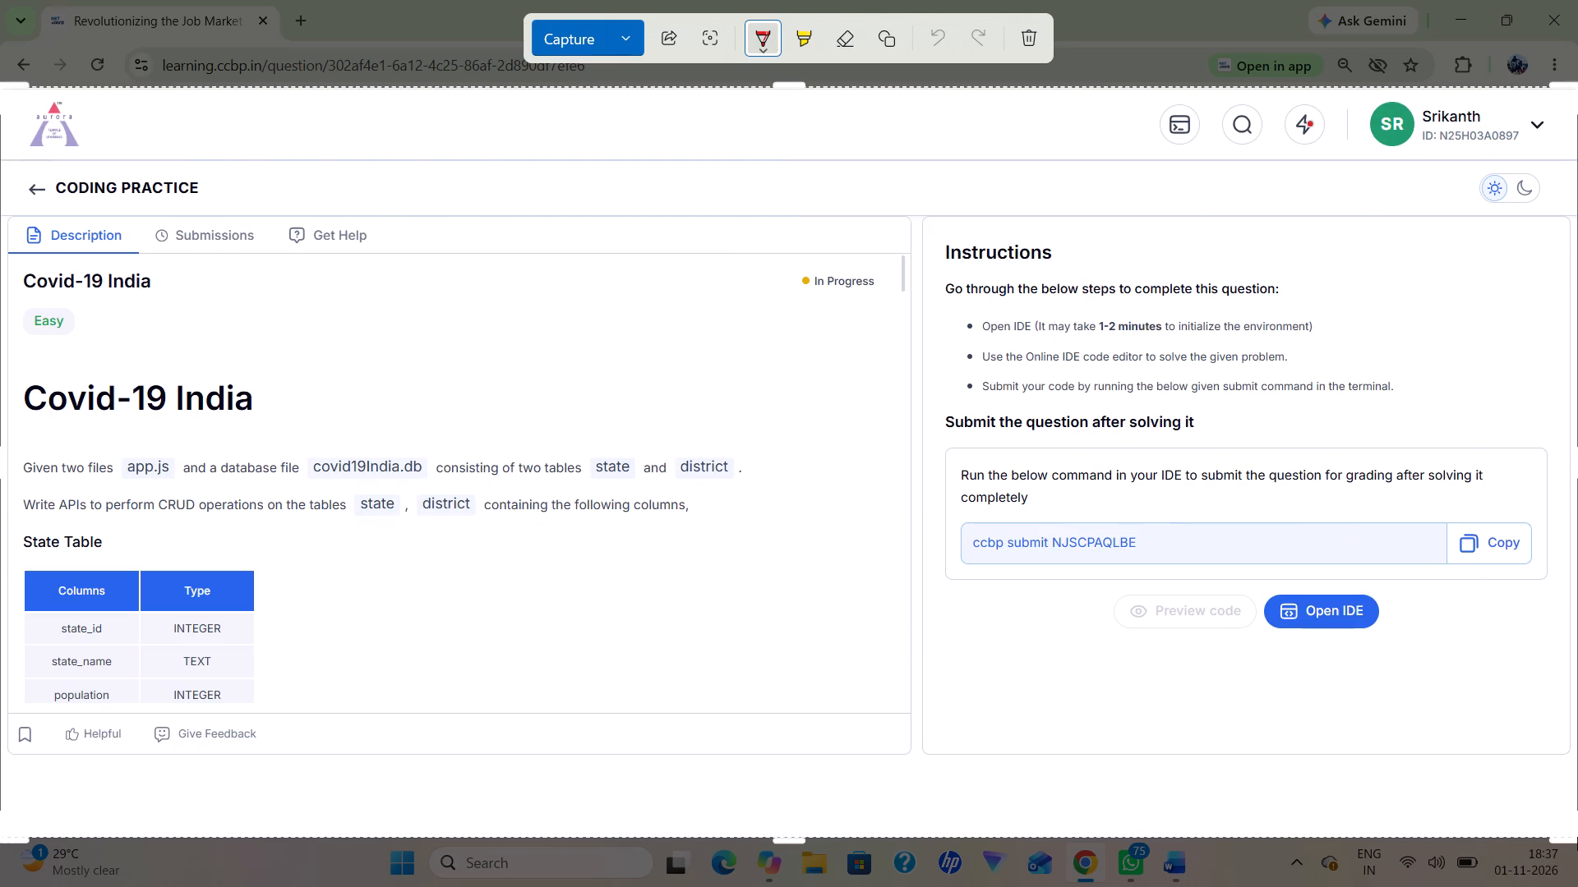
{"action": "left_click", "coordinate": [626, 33]}
{"action": "left_click", "coordinate": [622, 158]}
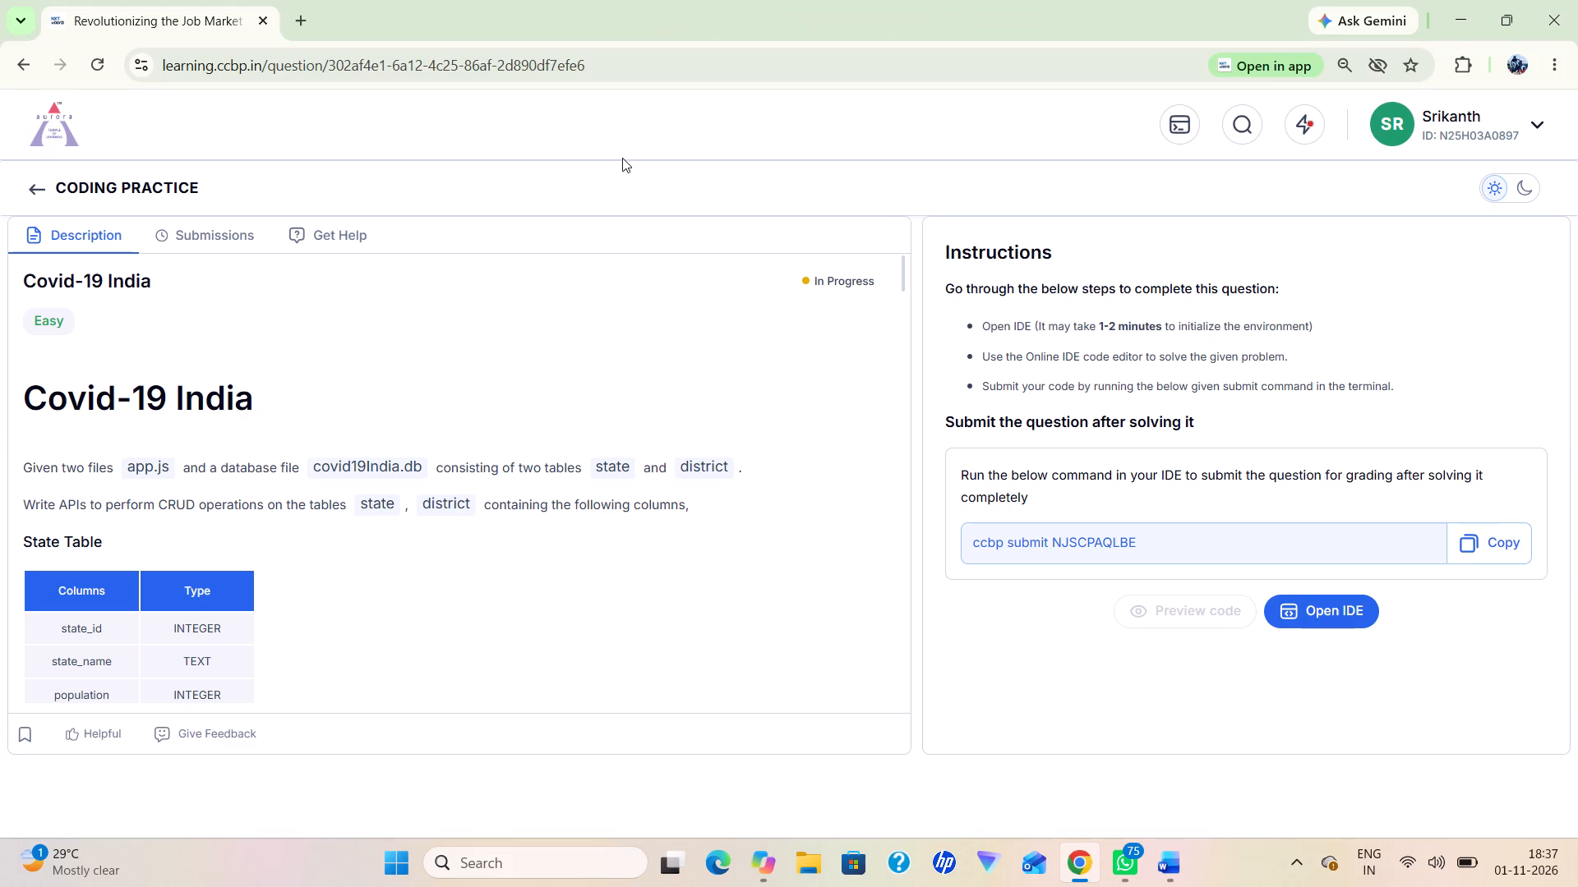
Switch back to BDF-Lab Report 2 in Word and replace the Question 3 picture with the captured Covid-19 India screenshot.
{"action": "left_click", "coordinate": [865, 229]}
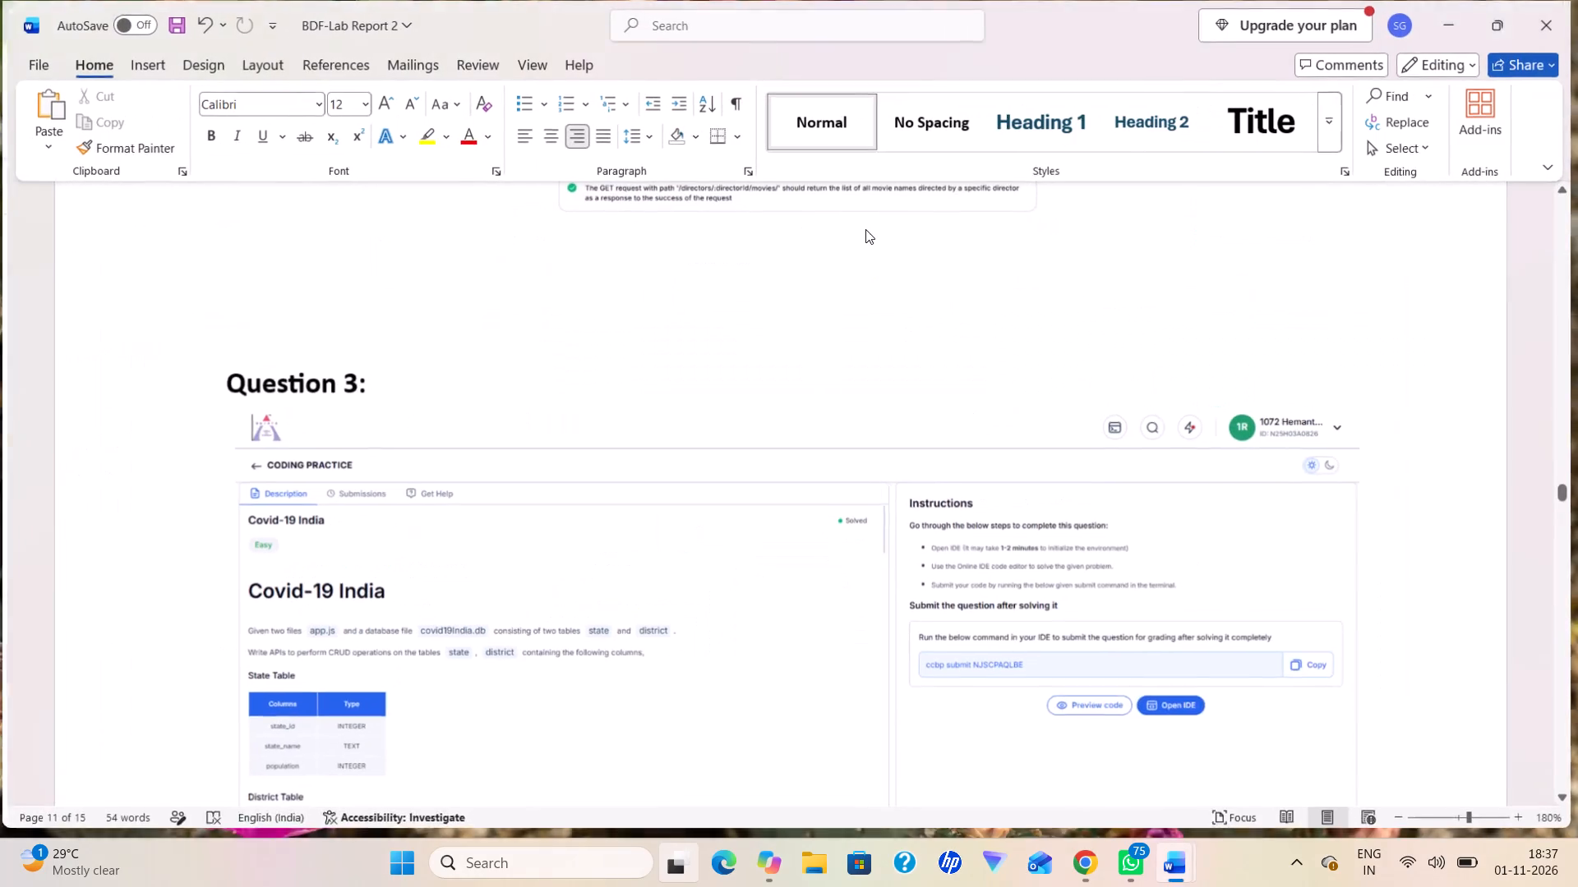
{"action": "scroll", "coordinate": [675, 549], "scroll_direction": "down", "scroll_amount": 1}
{"action": "scroll", "coordinate": [675, 549], "scroll_direction": "up", "scroll_amount": 1}
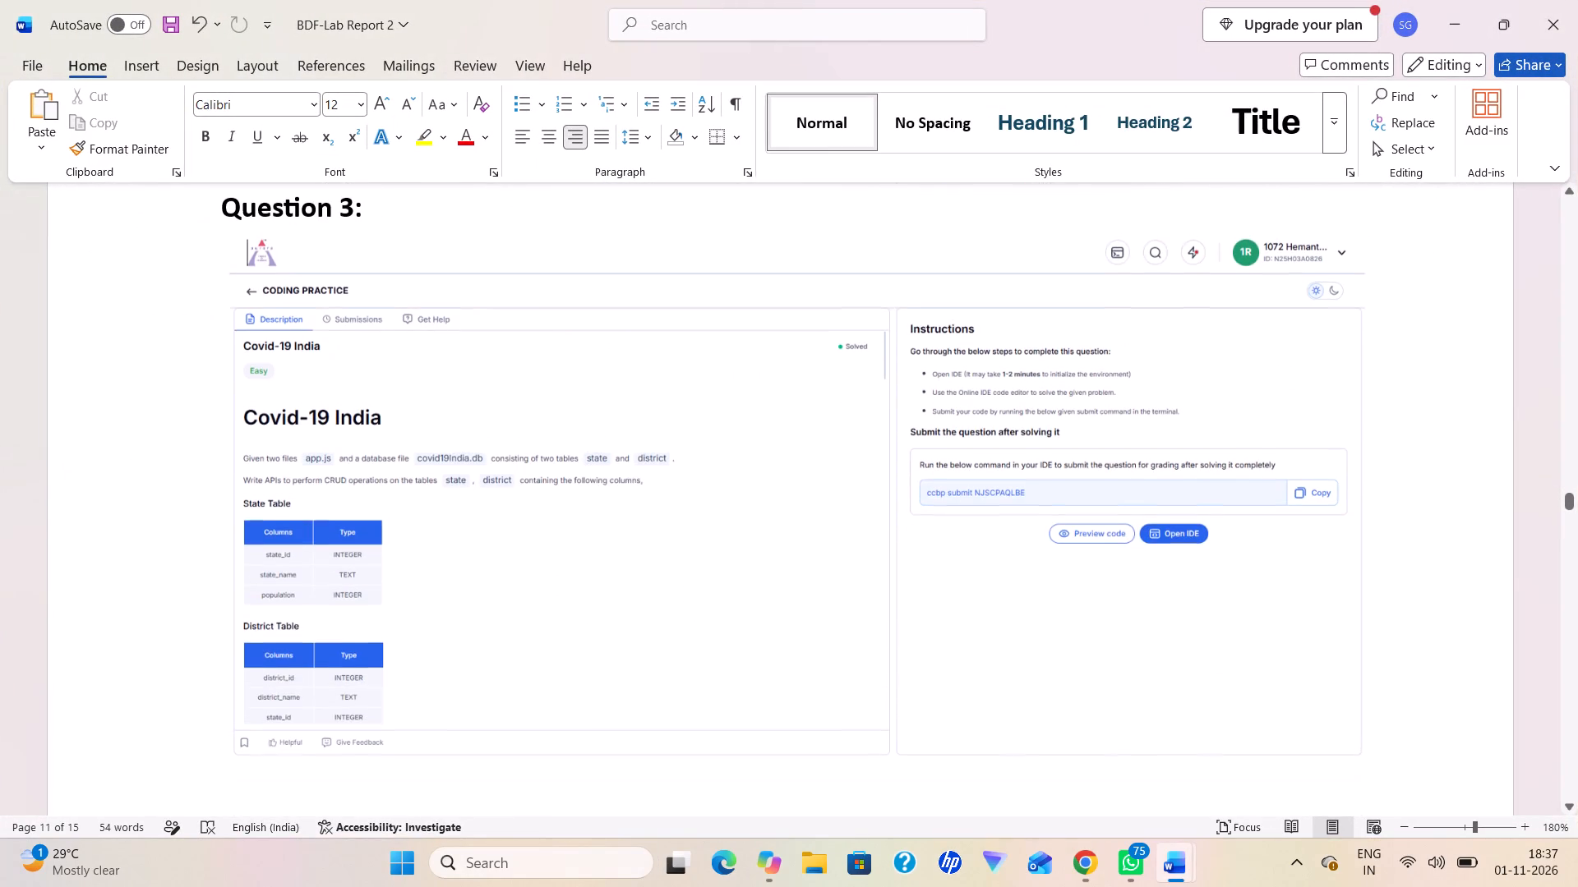
{"action": "left_click", "coordinate": [652, 543]}
{"action": "key", "text": "BackSpace"}
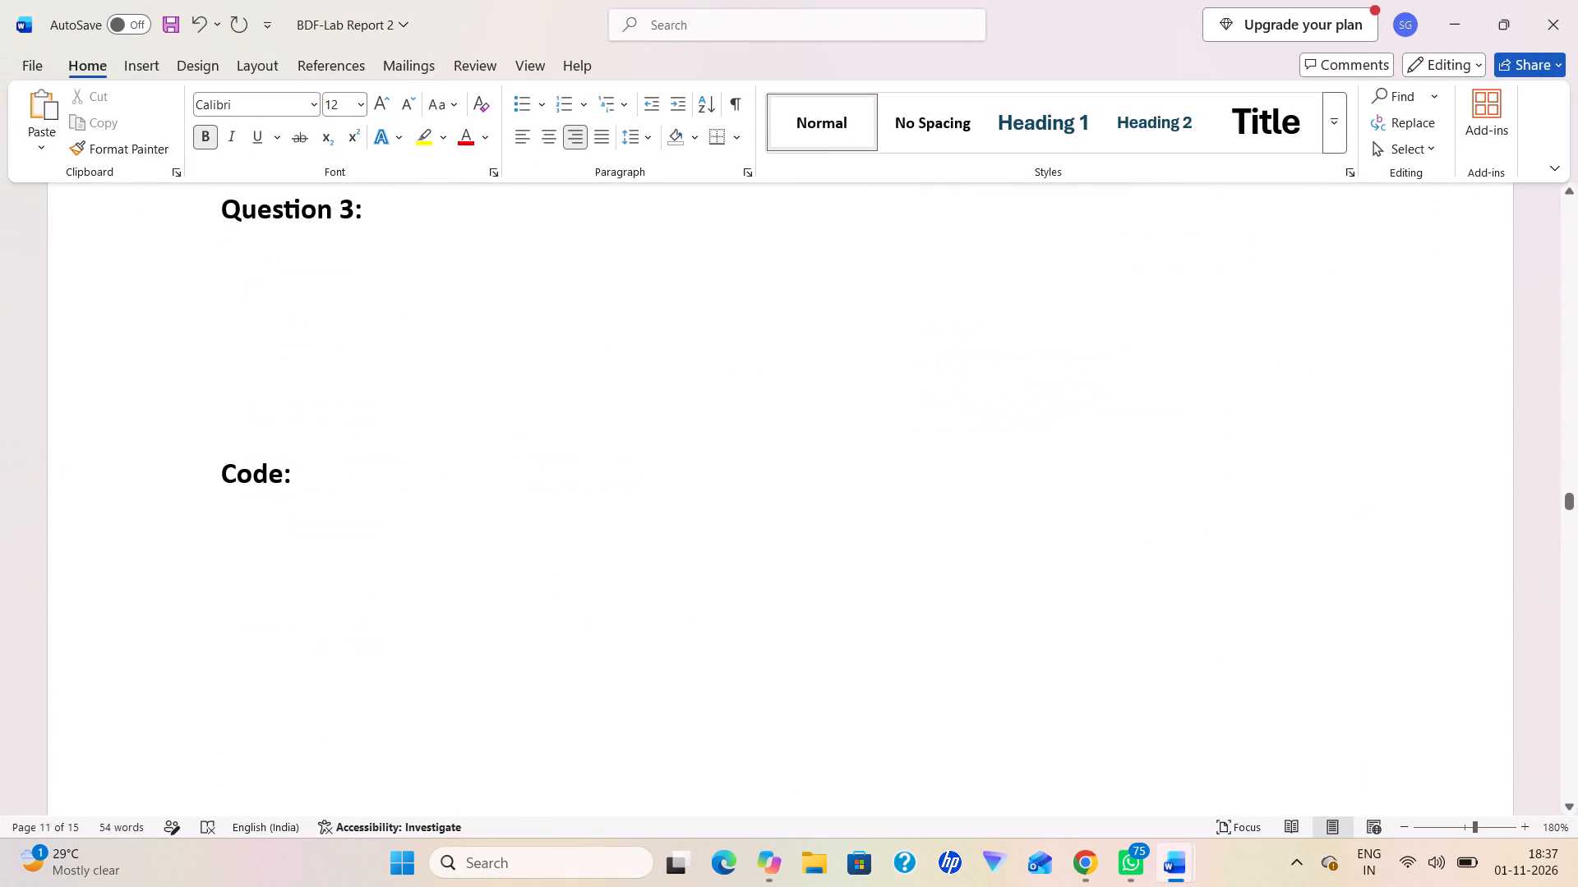
{"action": "key", "text": "ctrl+v"}
Draw a rectangle about 16.25 cm wide and 0.43 cm high over the account header of the Movies output picture.
{"action": "scroll", "coordinate": [728, 517], "scroll_direction": "up", "scroll_amount": 1}
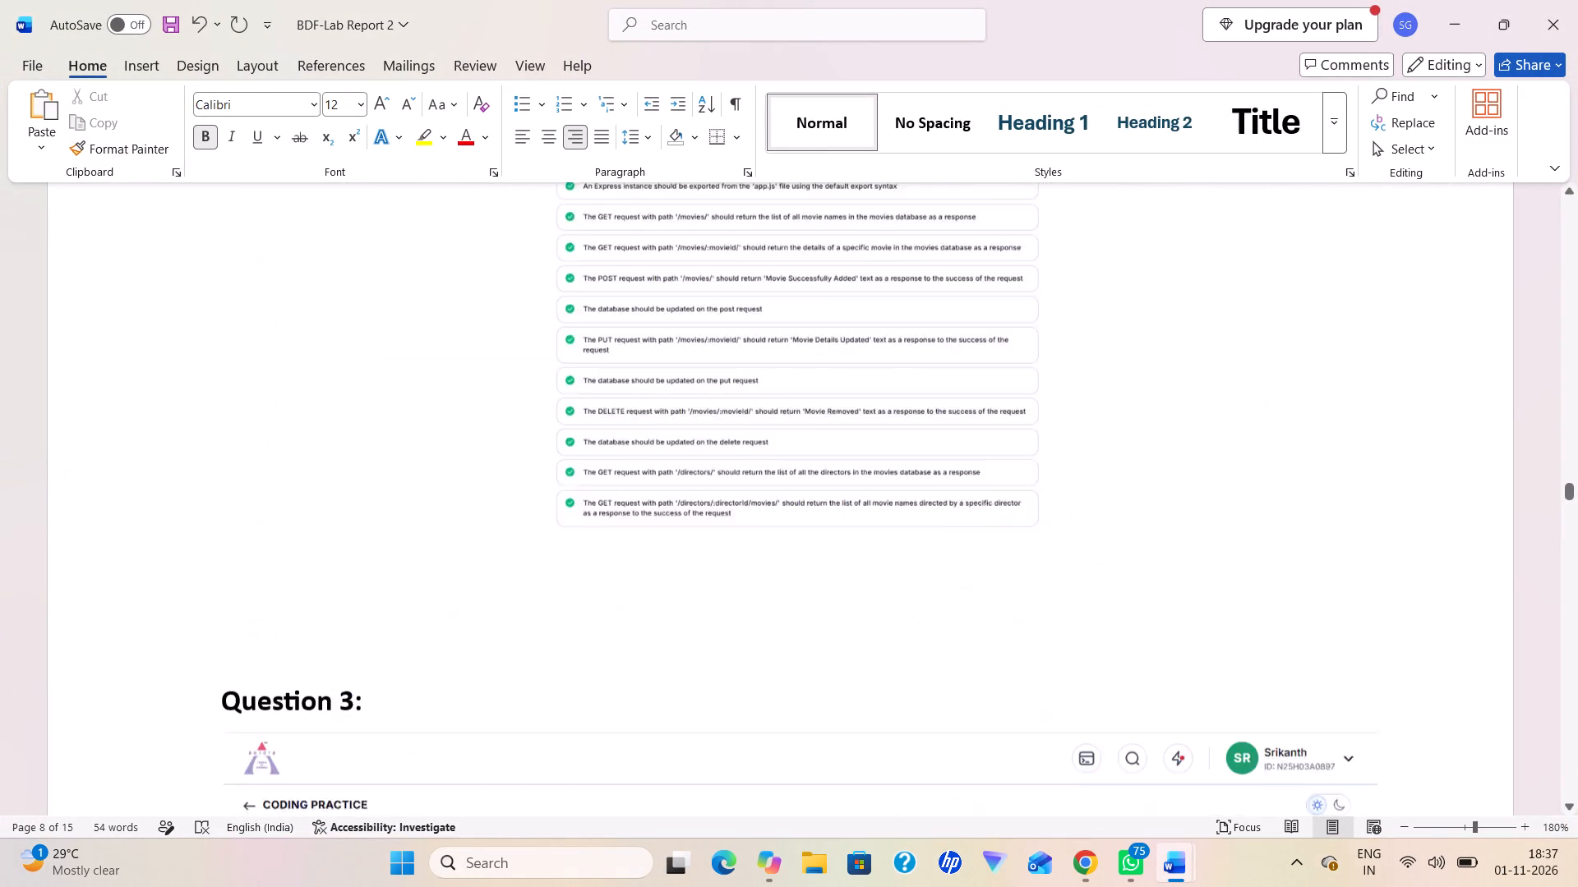
{"action": "scroll", "coordinate": [728, 517], "scroll_direction": "up", "scroll_amount": 1}
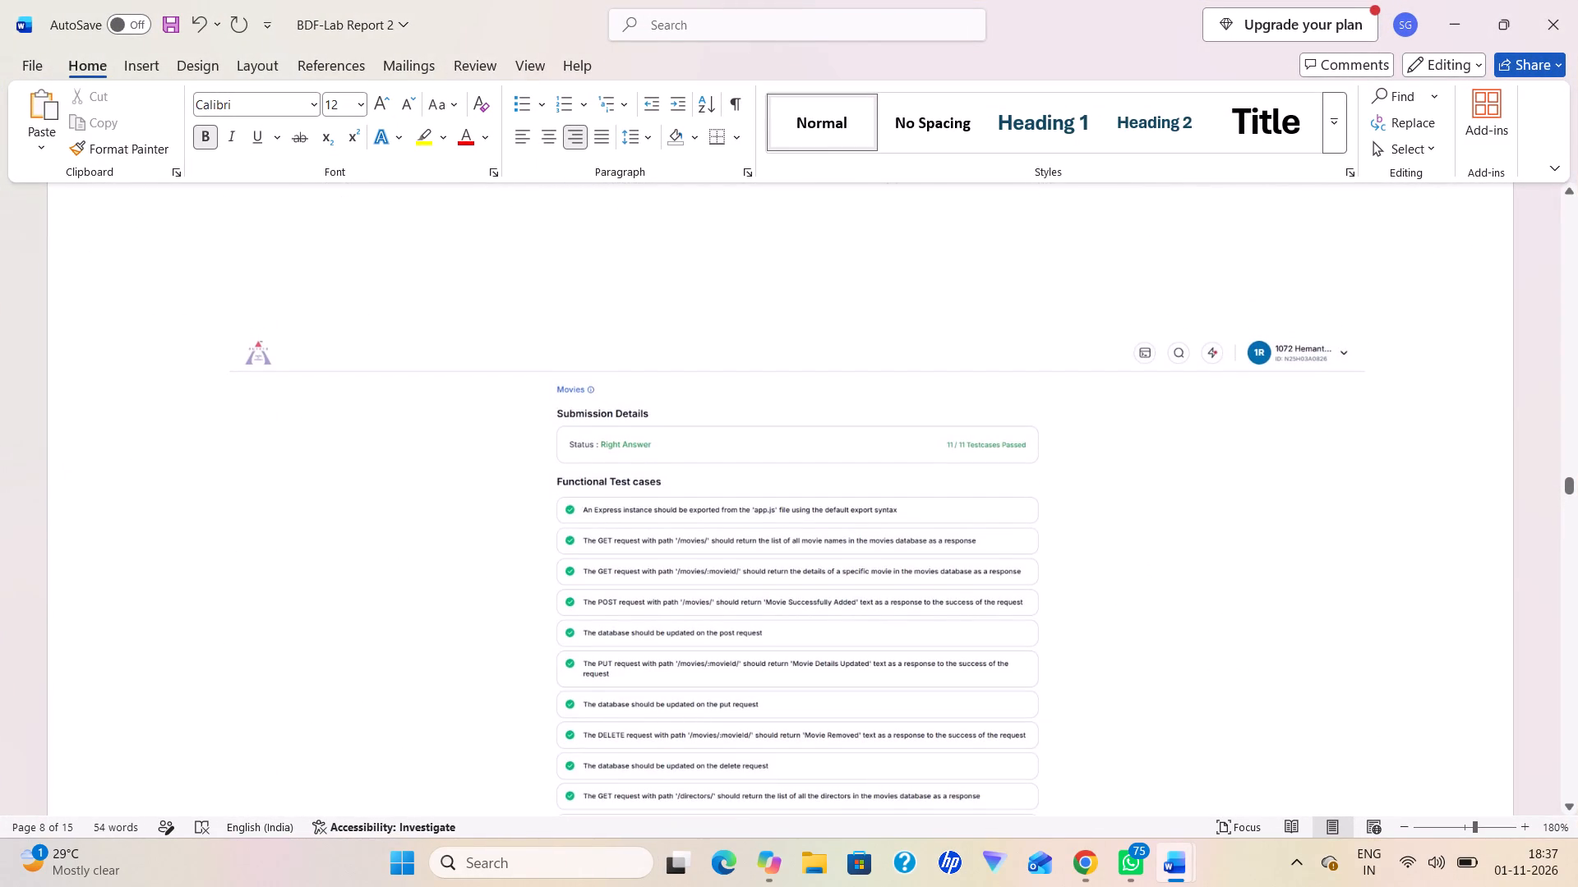
{"action": "left_click", "coordinate": [321, 450]}
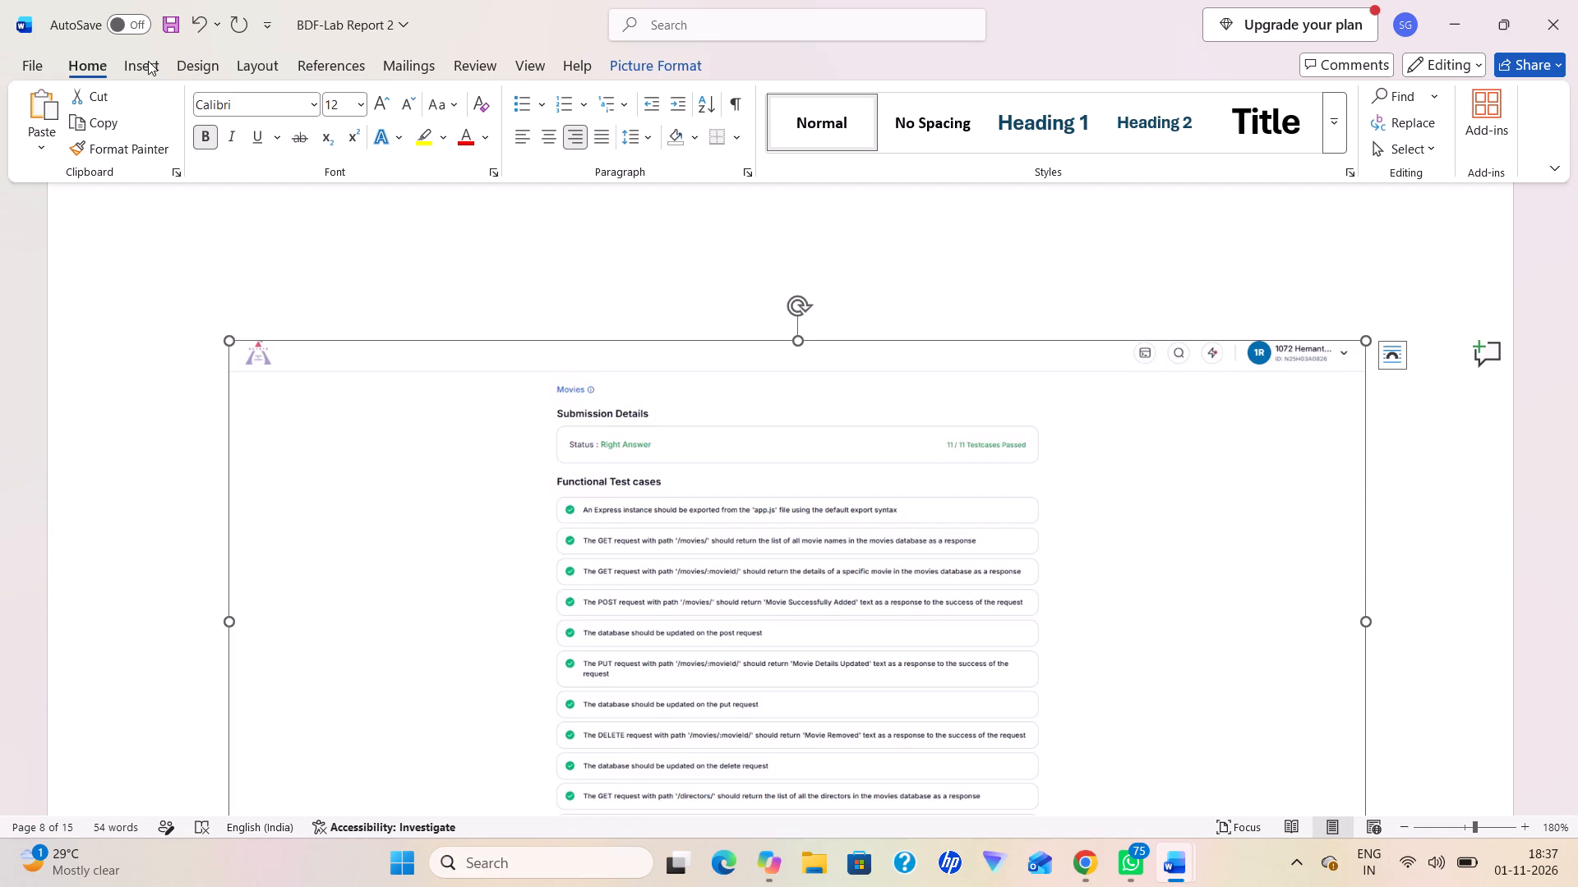
{"action": "left_click", "coordinate": [148, 61]}
{"action": "left_click", "coordinate": [251, 111]}
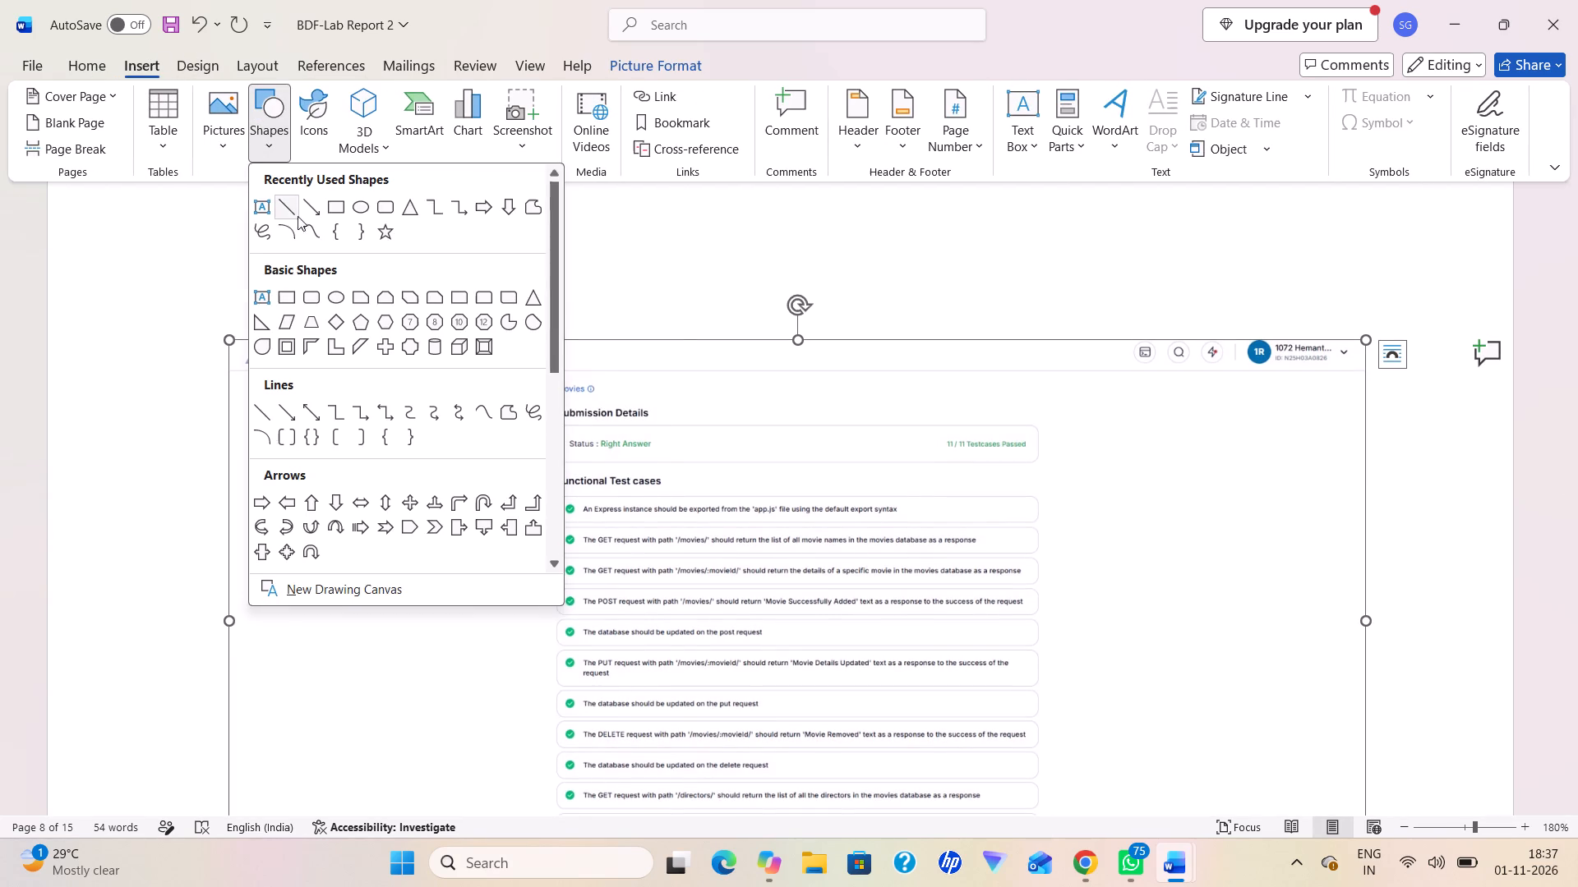
{"action": "left_click", "coordinate": [343, 206]}
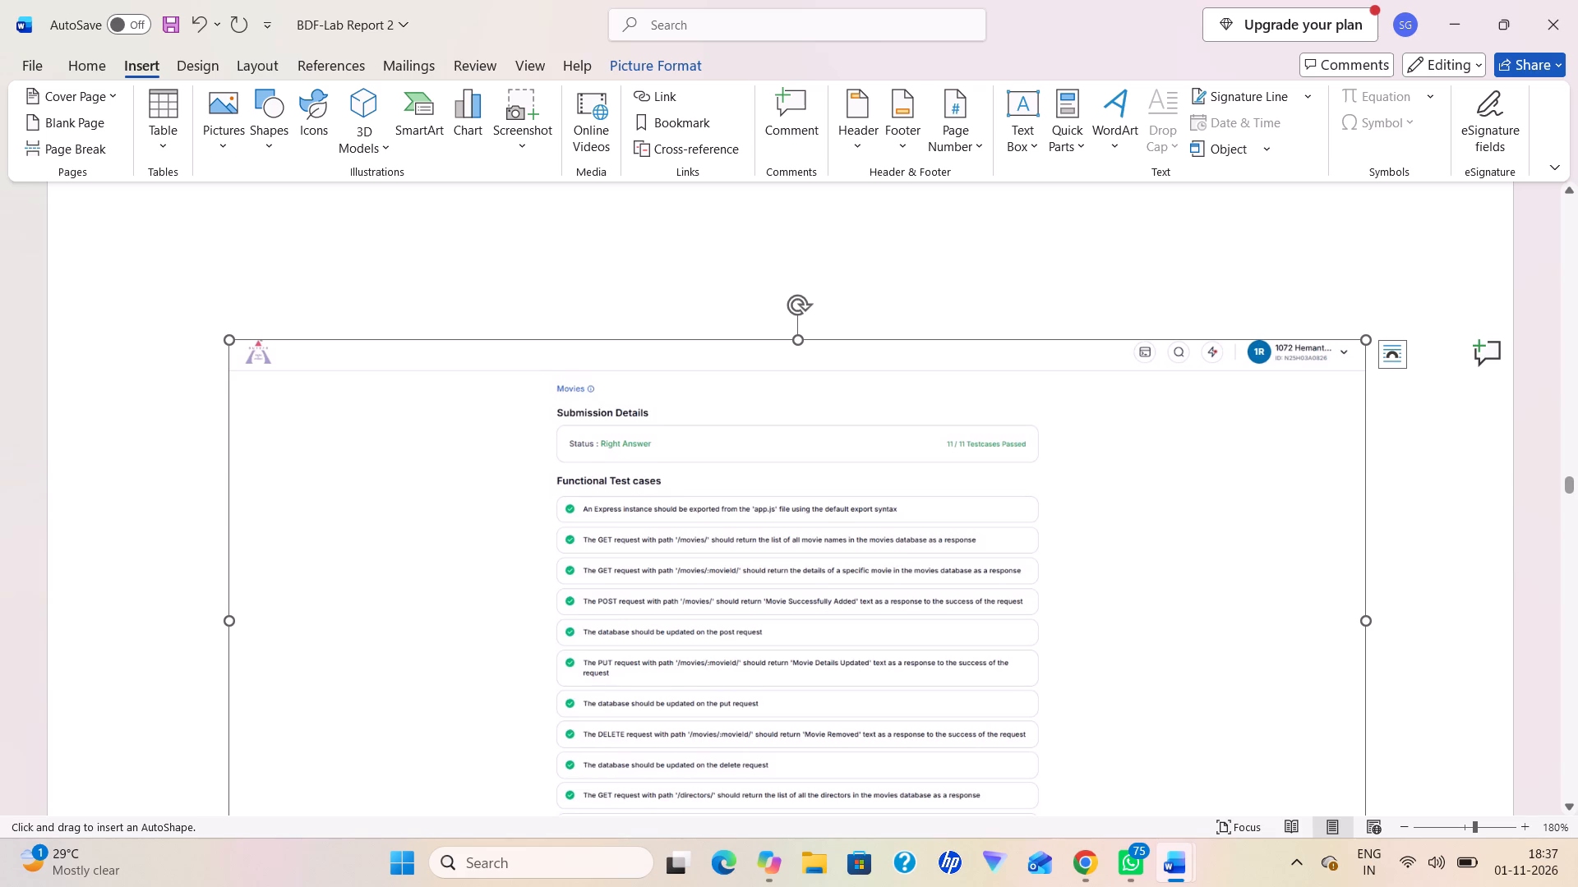
{"action": "left_click_drag", "start_coordinate": [228, 340], "coordinate": [369, 365]}
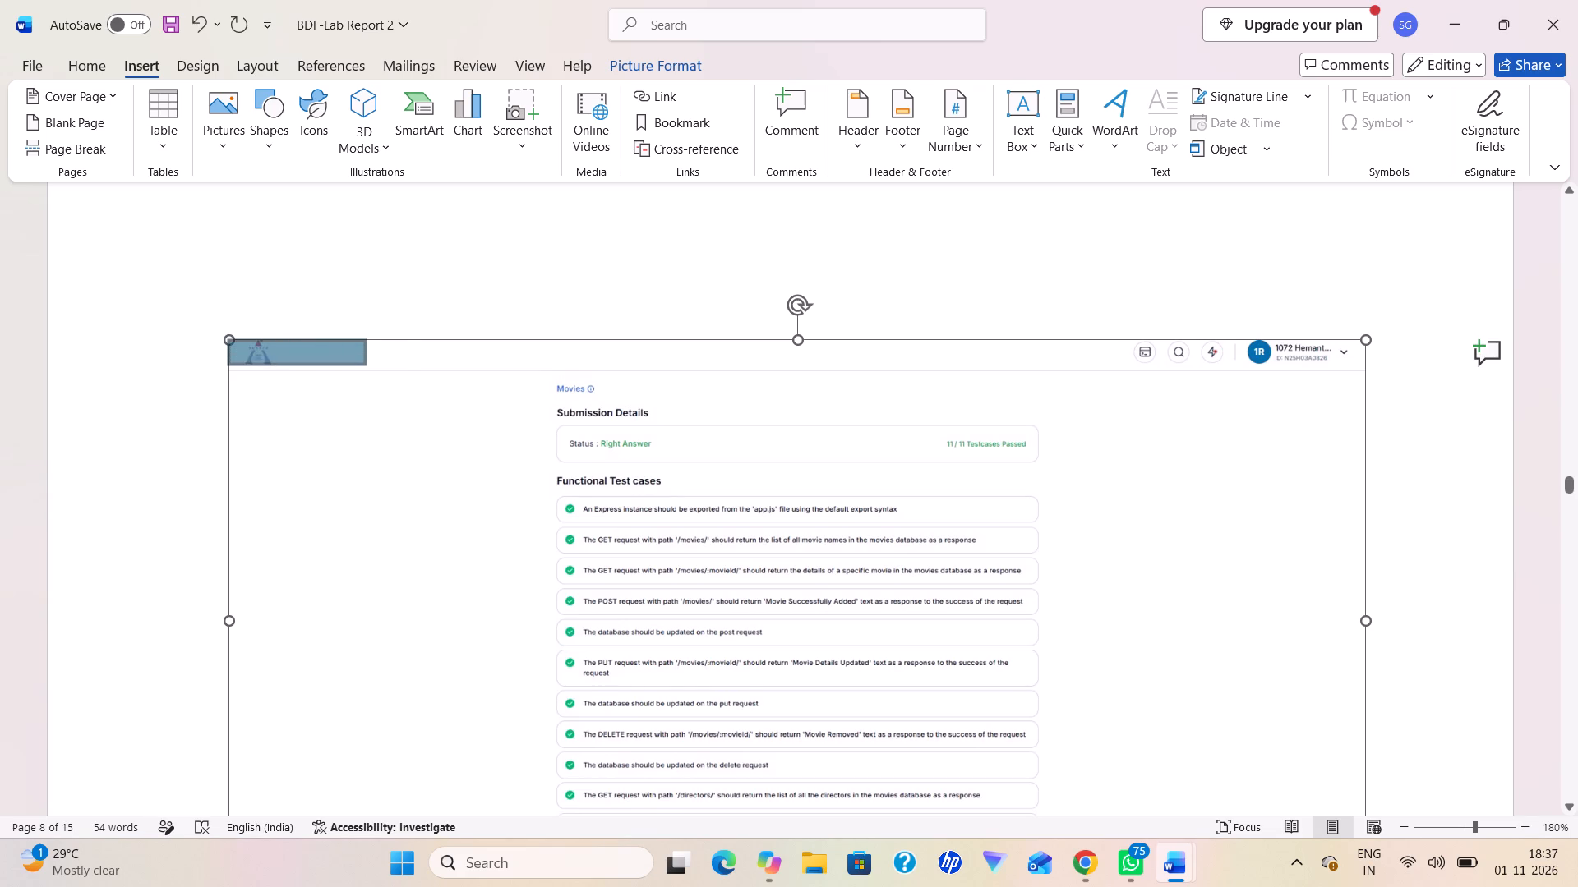
{"action": "left_click_drag", "start_coordinate": [369, 365], "coordinate": [1361, 384]}
{"action": "scroll", "coordinate": [419, 374], "scroll_direction": "right", "scroll_amount": 1}
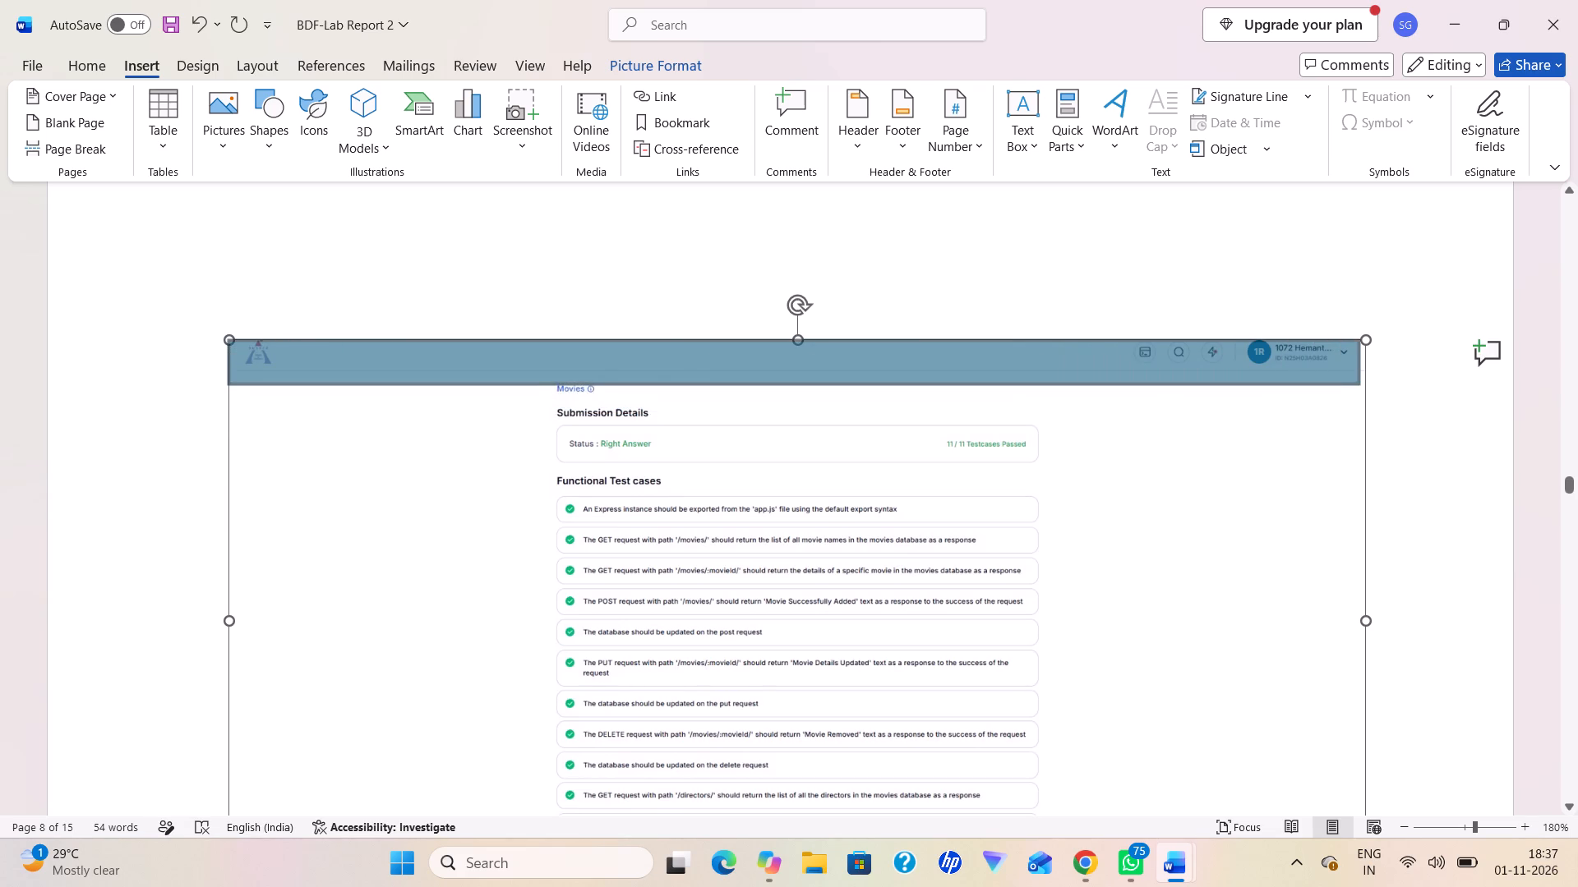
{"action": "left_click_drag", "start_coordinate": [1361, 384], "coordinate": [1363, 373]}
{"action": "scroll", "coordinate": [1361, 384], "scroll_direction": "right", "scroll_amount": 1}
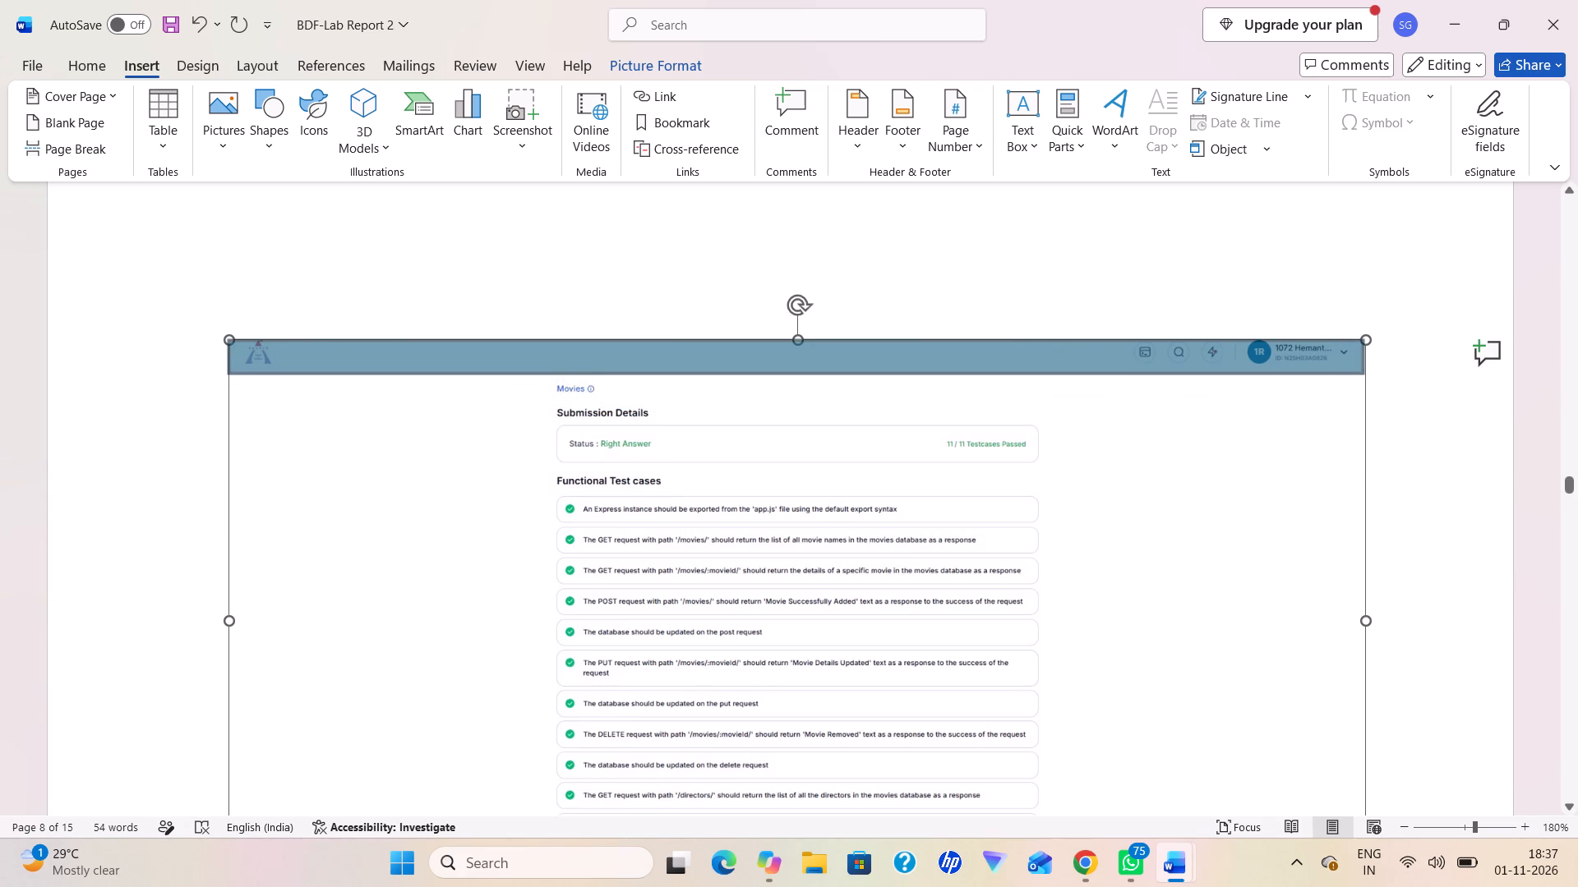
{"action": "scroll", "coordinate": [1363, 373], "scroll_direction": "right", "scroll_amount": 1}
{"action": "left_click_drag", "start_coordinate": [1363, 373], "coordinate": [1367, 370]}
{"action": "scroll", "coordinate": [1365, 370], "scroll_direction": "right", "scroll_amount": 1}
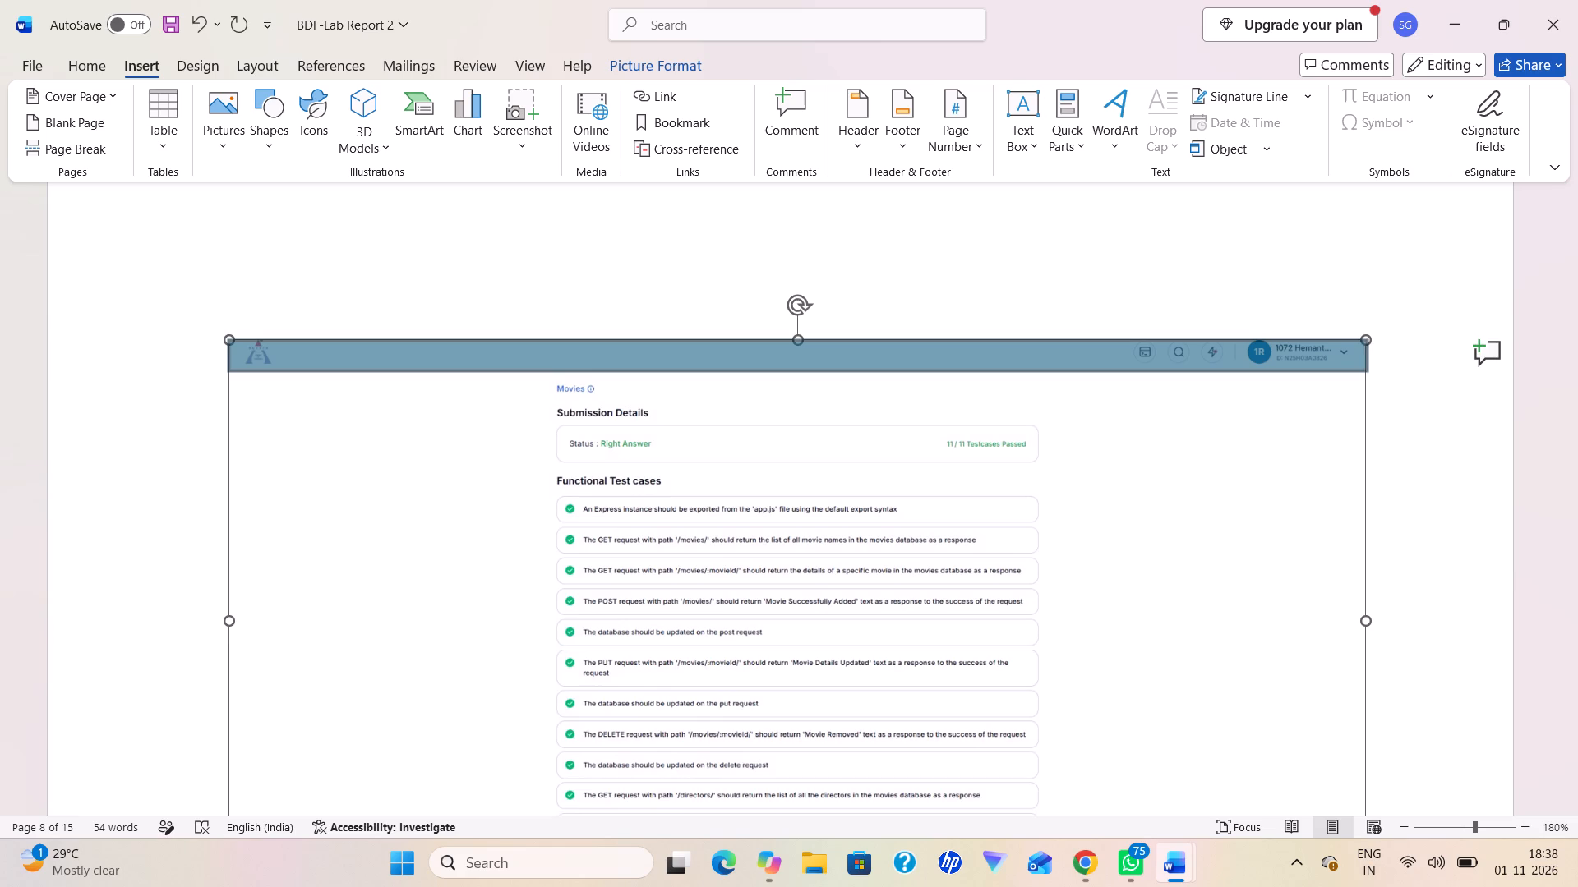
{"action": "scroll", "coordinate": [1367, 370], "scroll_direction": "right", "scroll_amount": 1}
{"action": "left_click_drag", "start_coordinate": [1367, 370], "coordinate": [1364, 370]}
{"action": "scroll", "coordinate": [1364, 370], "scroll_direction": "right", "scroll_amount": 1}
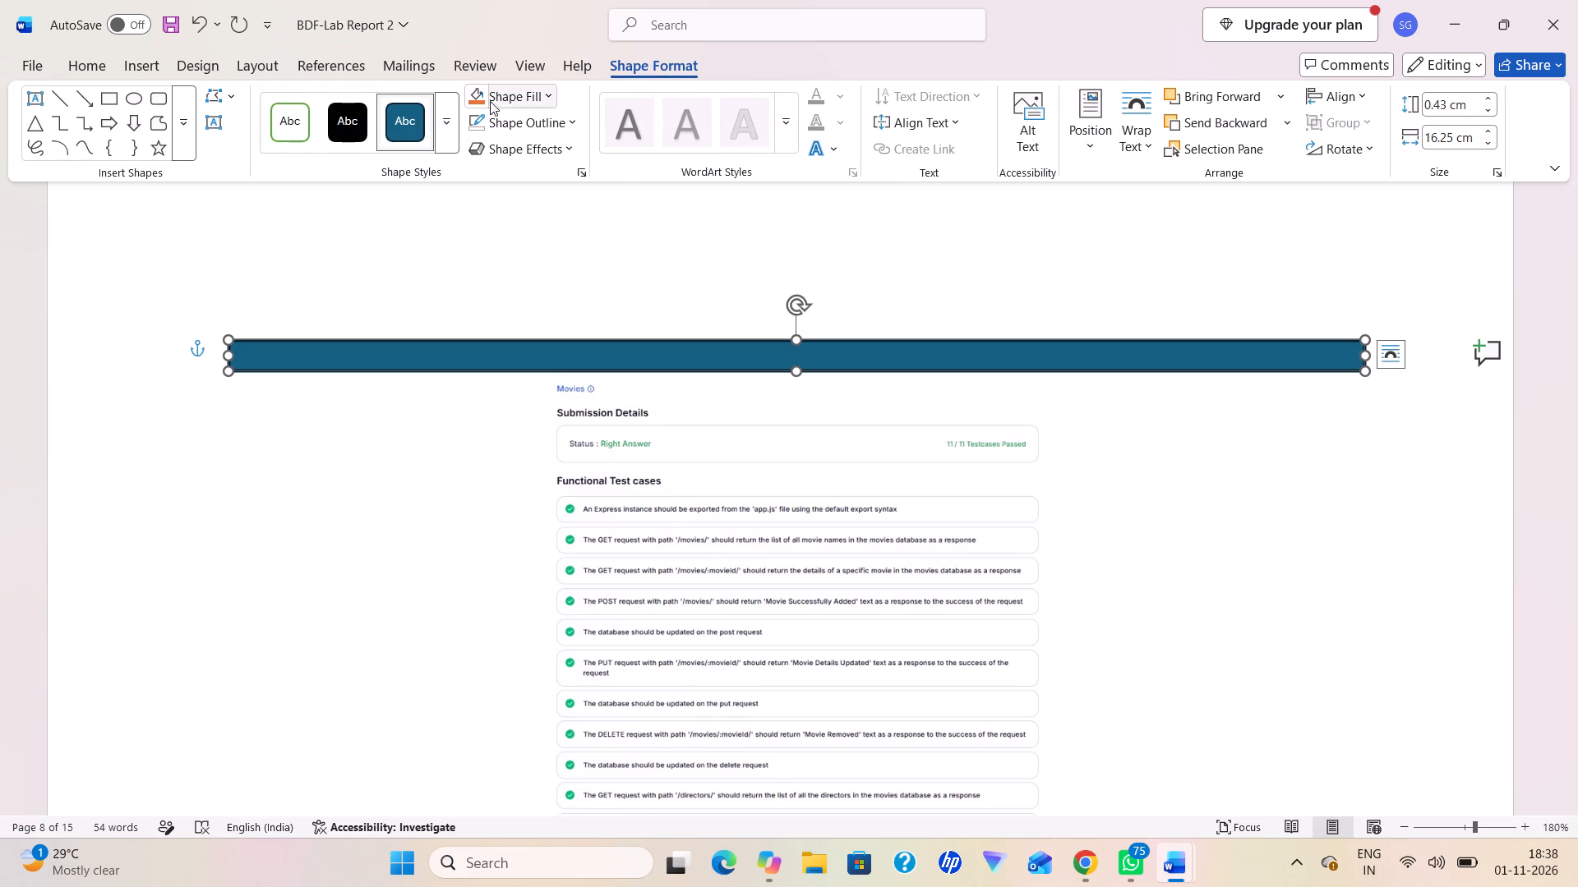
{"action": "left_click", "coordinate": [505, 117]}
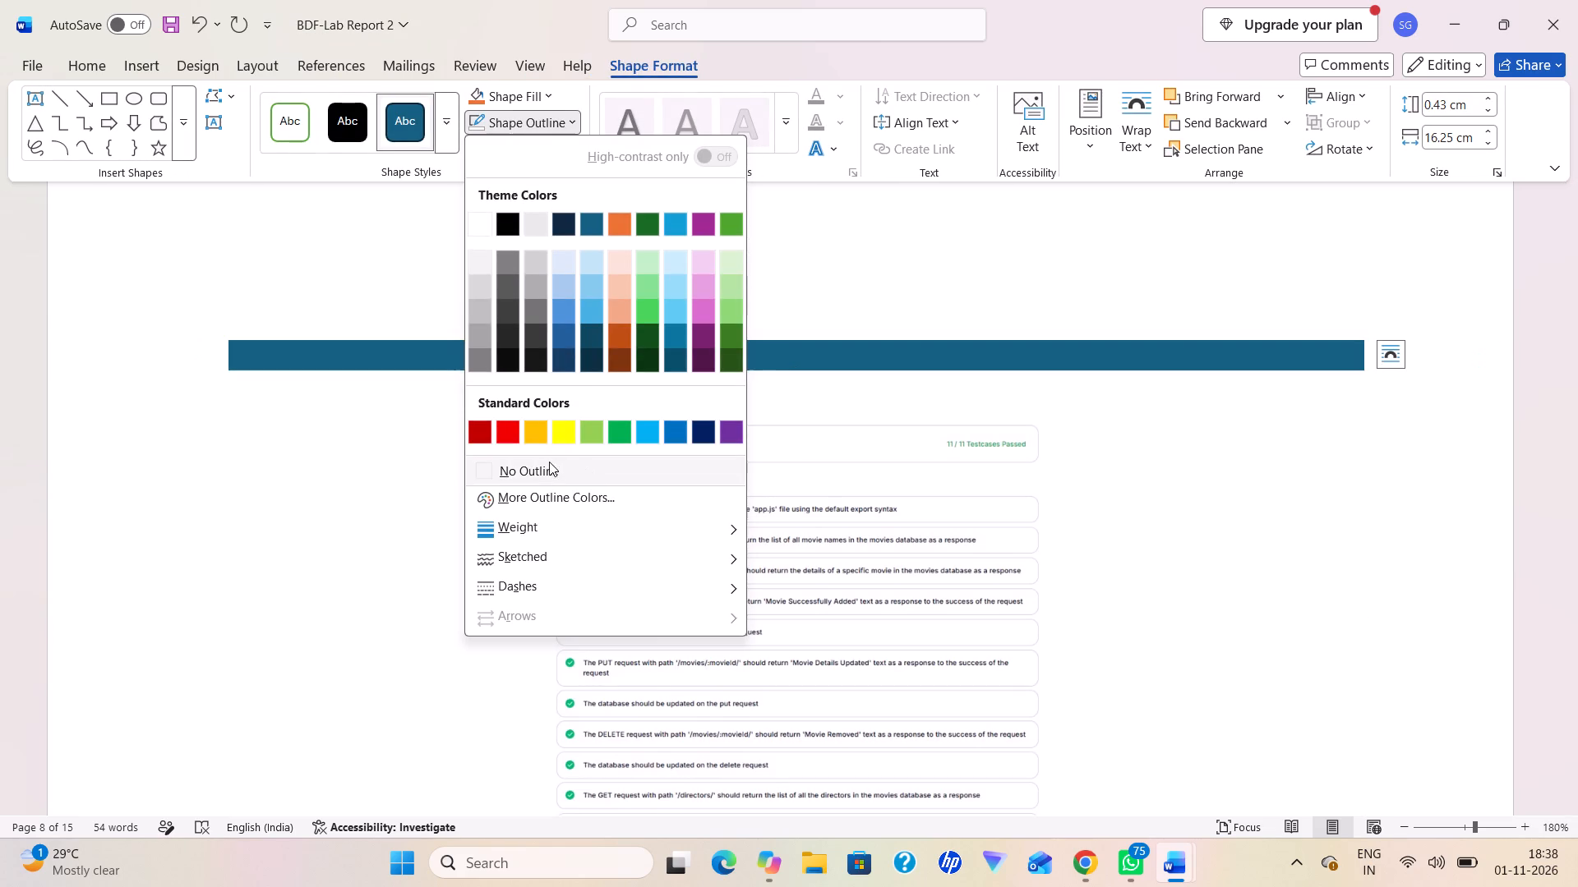
{"action": "left_click", "coordinate": [548, 463]}
{"action": "left_click", "coordinate": [529, 101]}
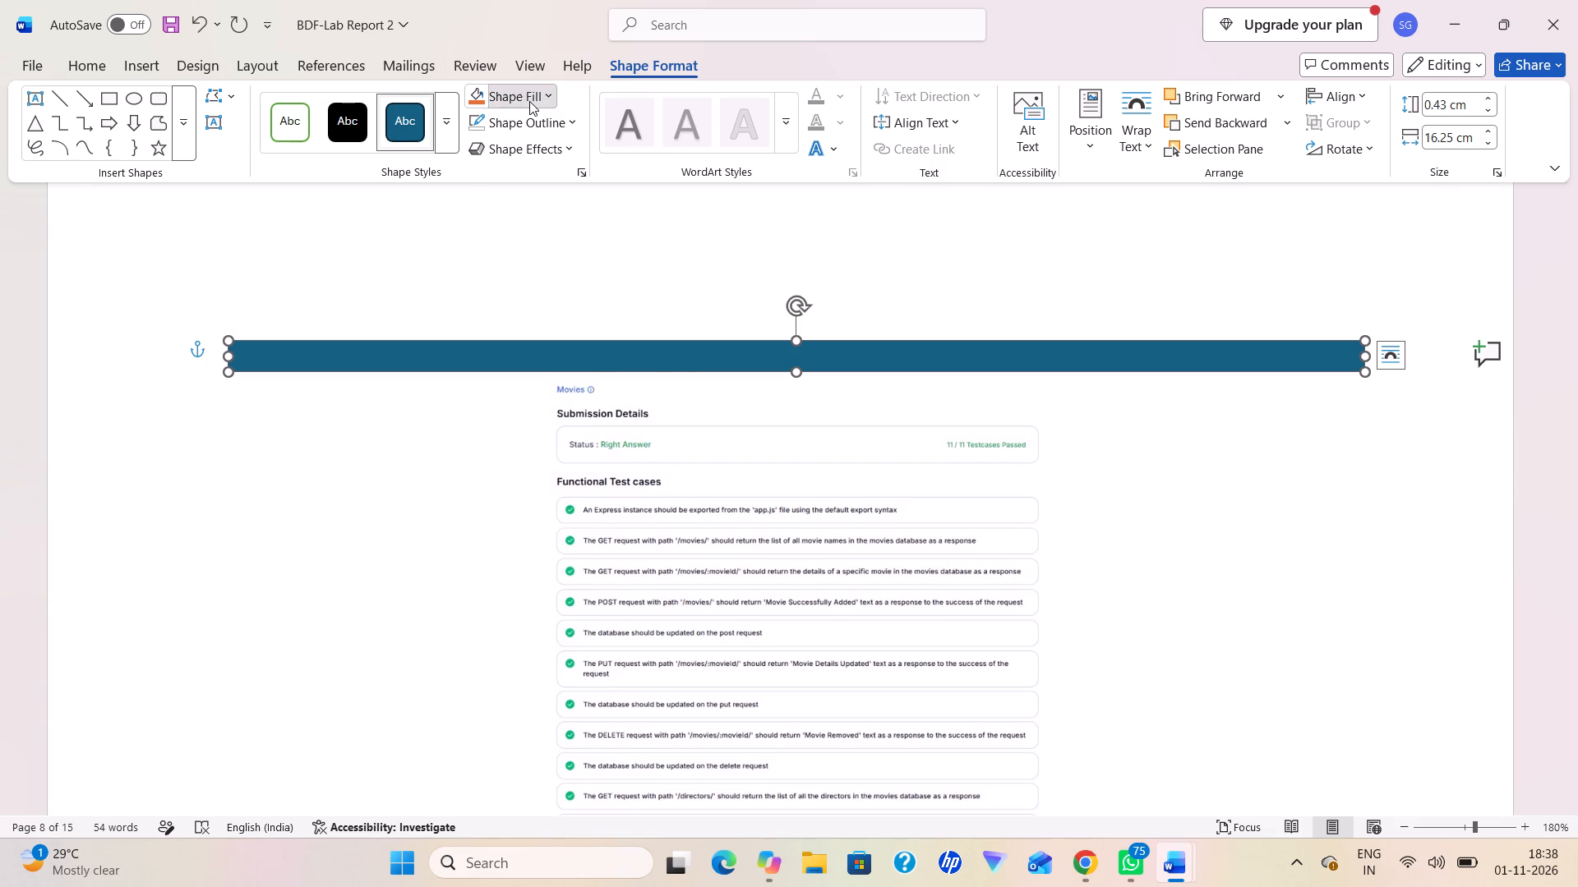
{"action": "left_click", "coordinate": [543, 496]}
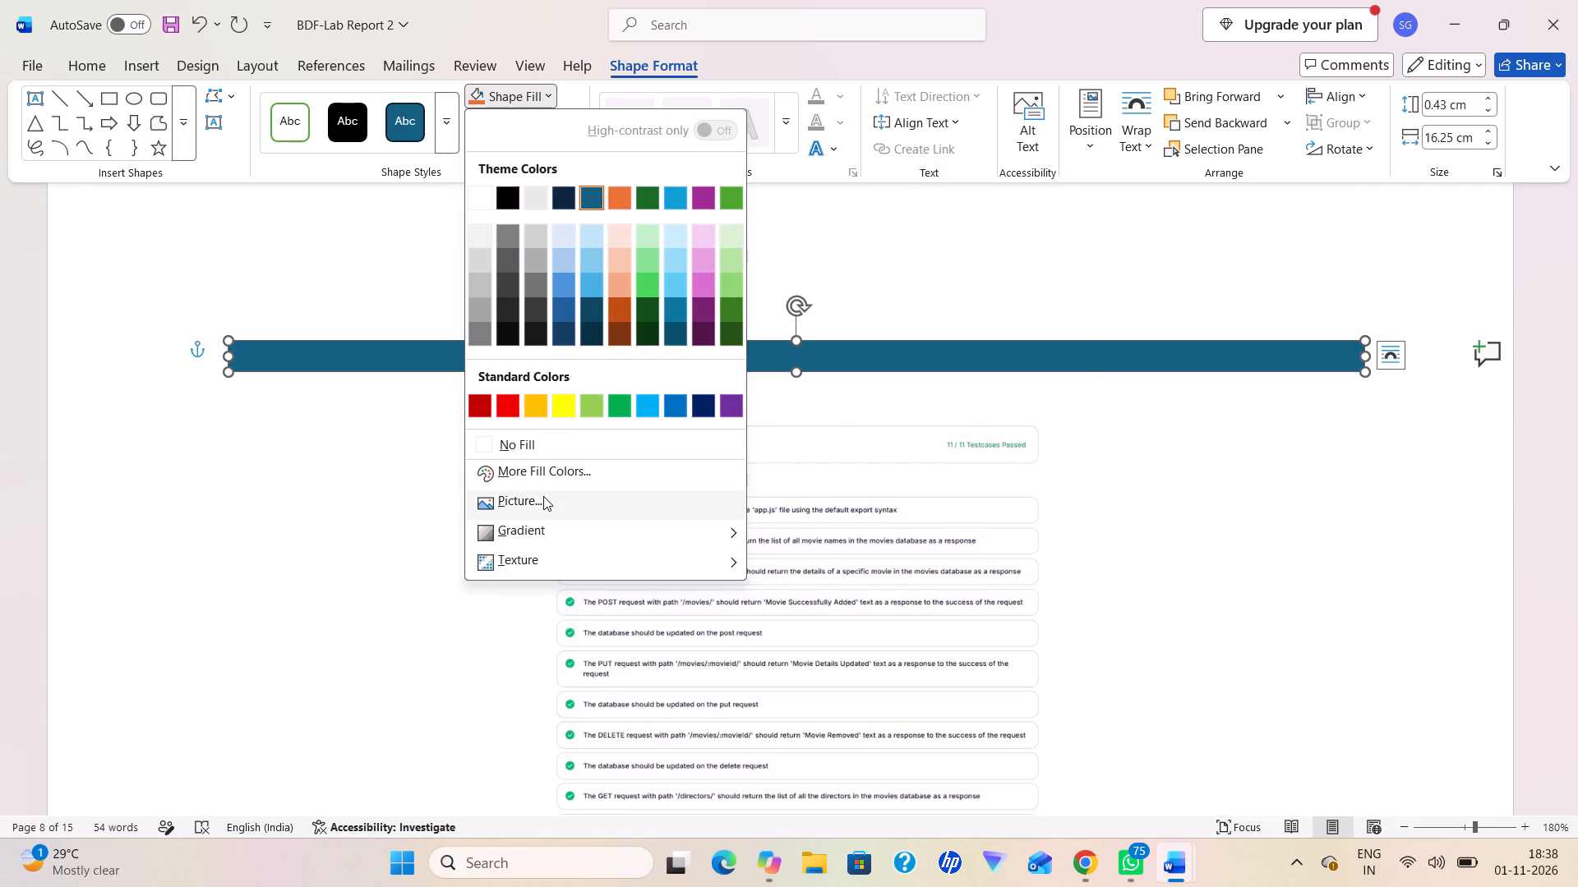
{"action": "left_click", "coordinate": [587, 331]}
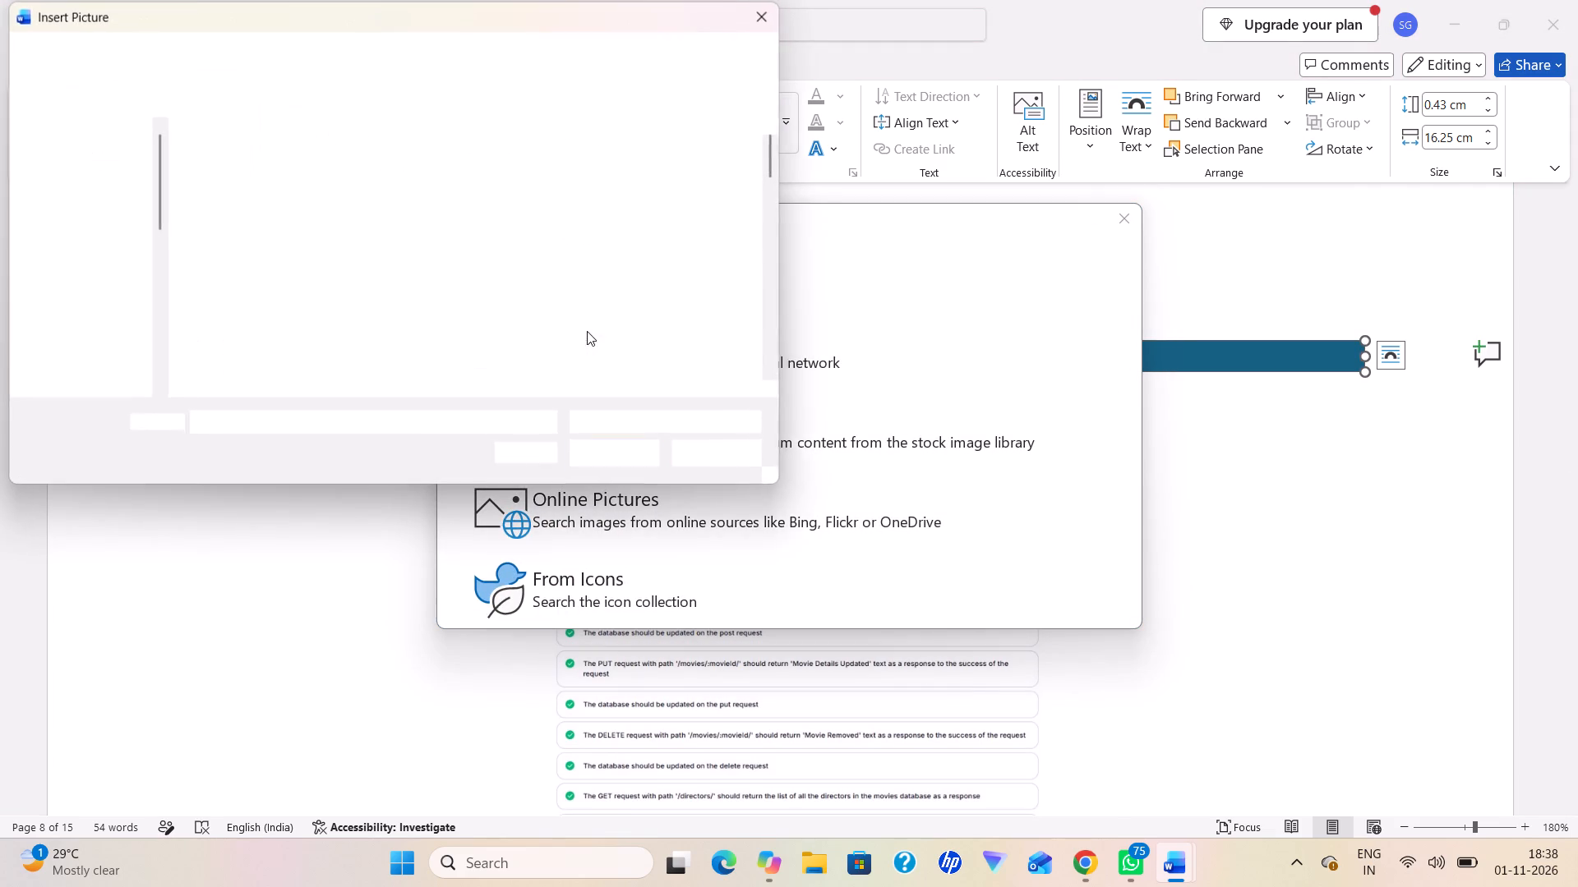
{"action": "scroll", "coordinate": [508, 327], "scroll_direction": "down", "scroll_amount": 10}
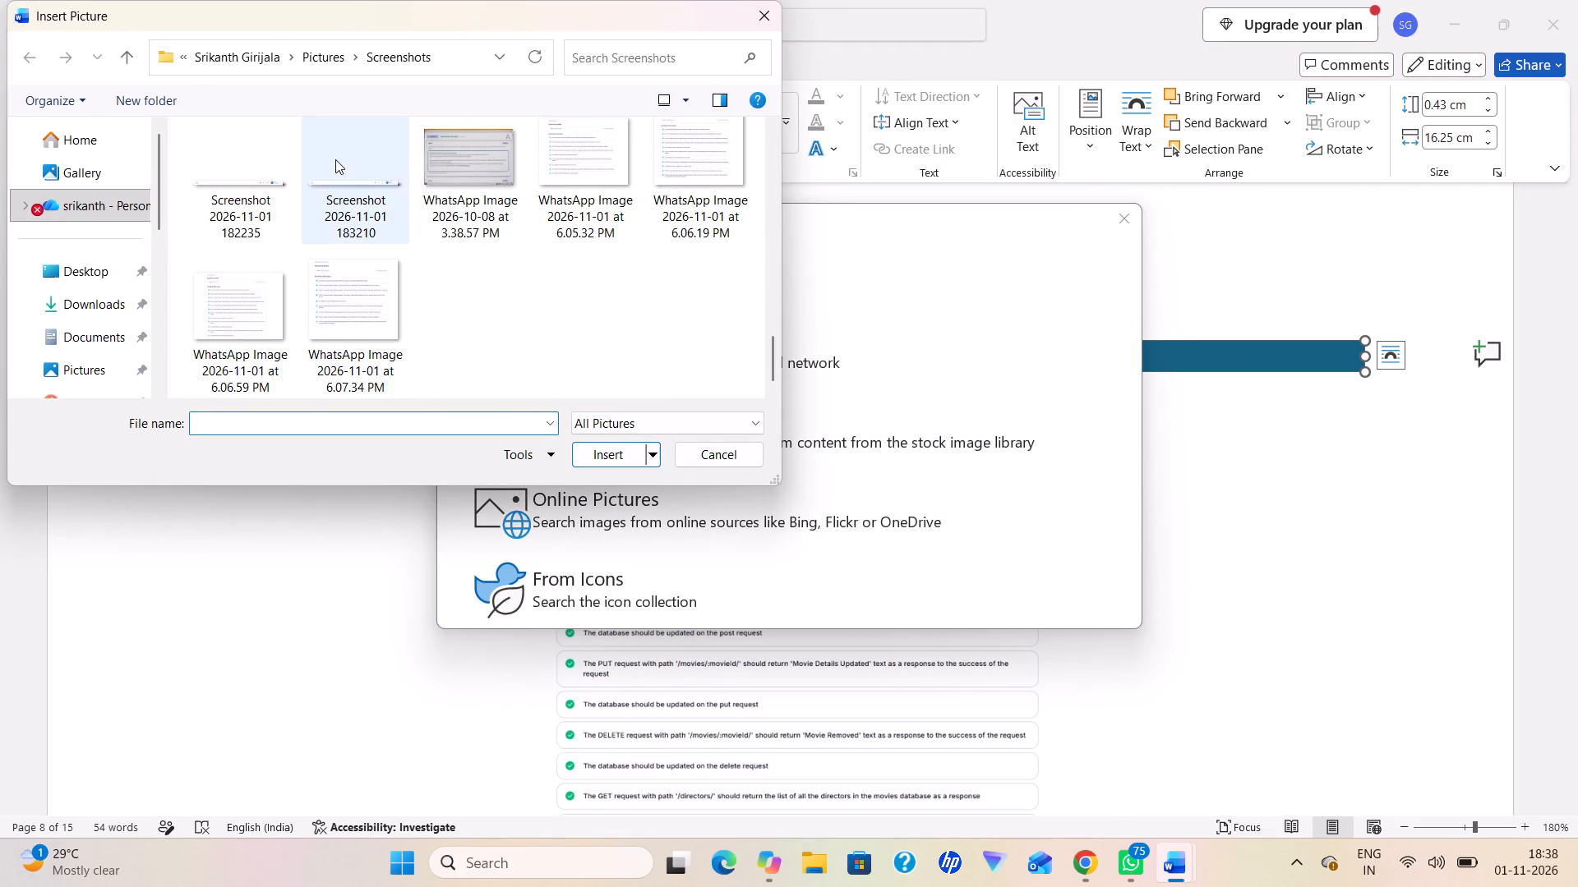
{"action": "double_click", "coordinate": [335, 159]}
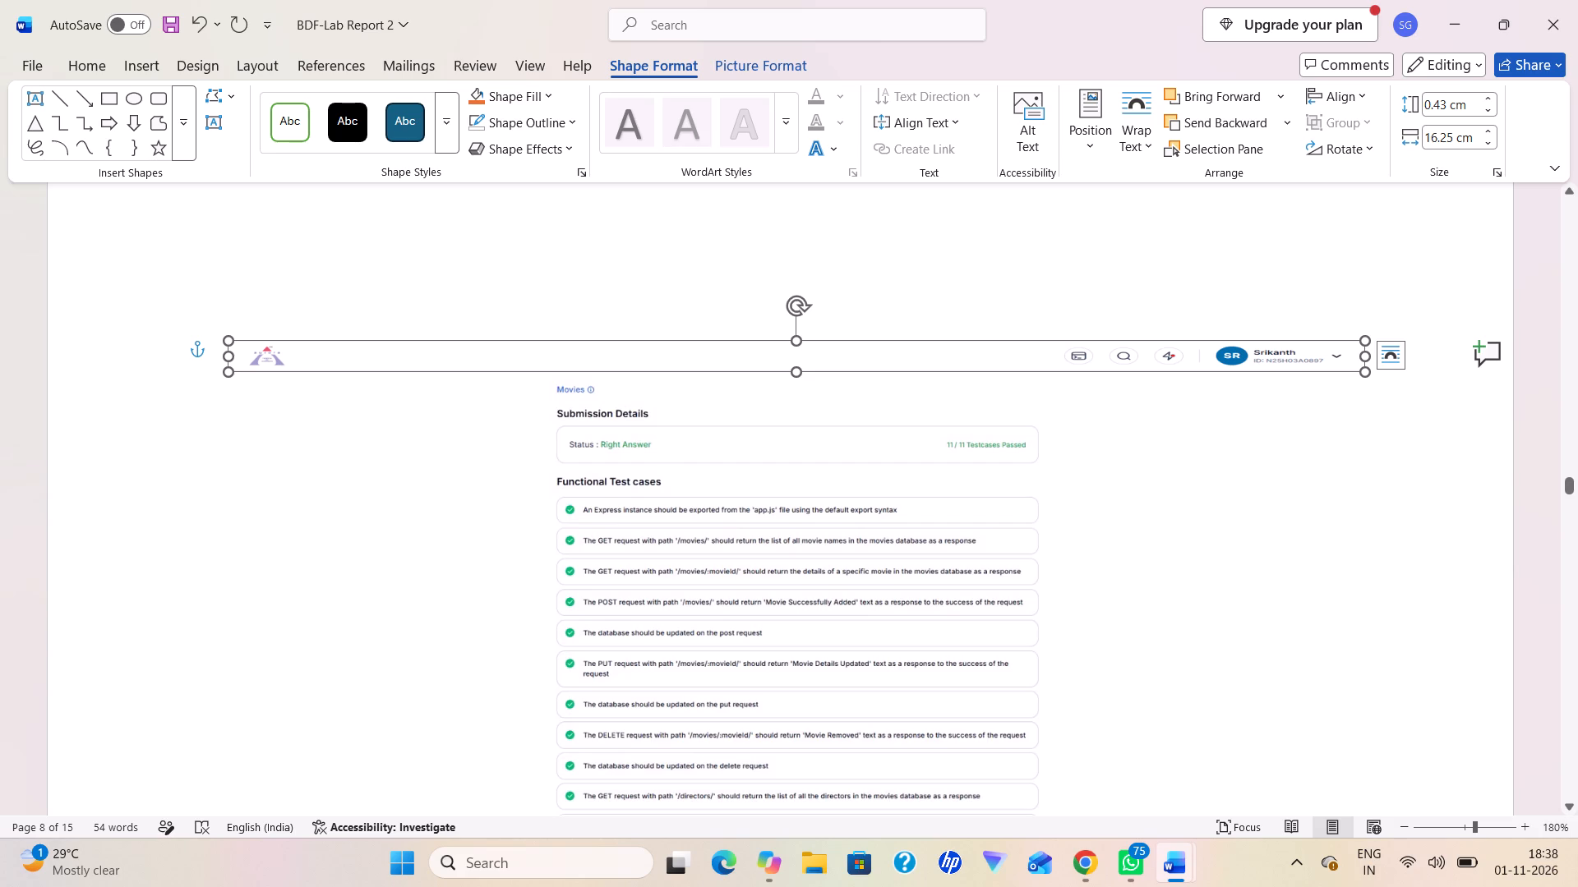
Stretch the Movies header rectangle upward so the replacement account header picture looks less squashed.
{"action": "left_click_drag", "start_coordinate": [1366, 339], "coordinate": [1365, 331]}
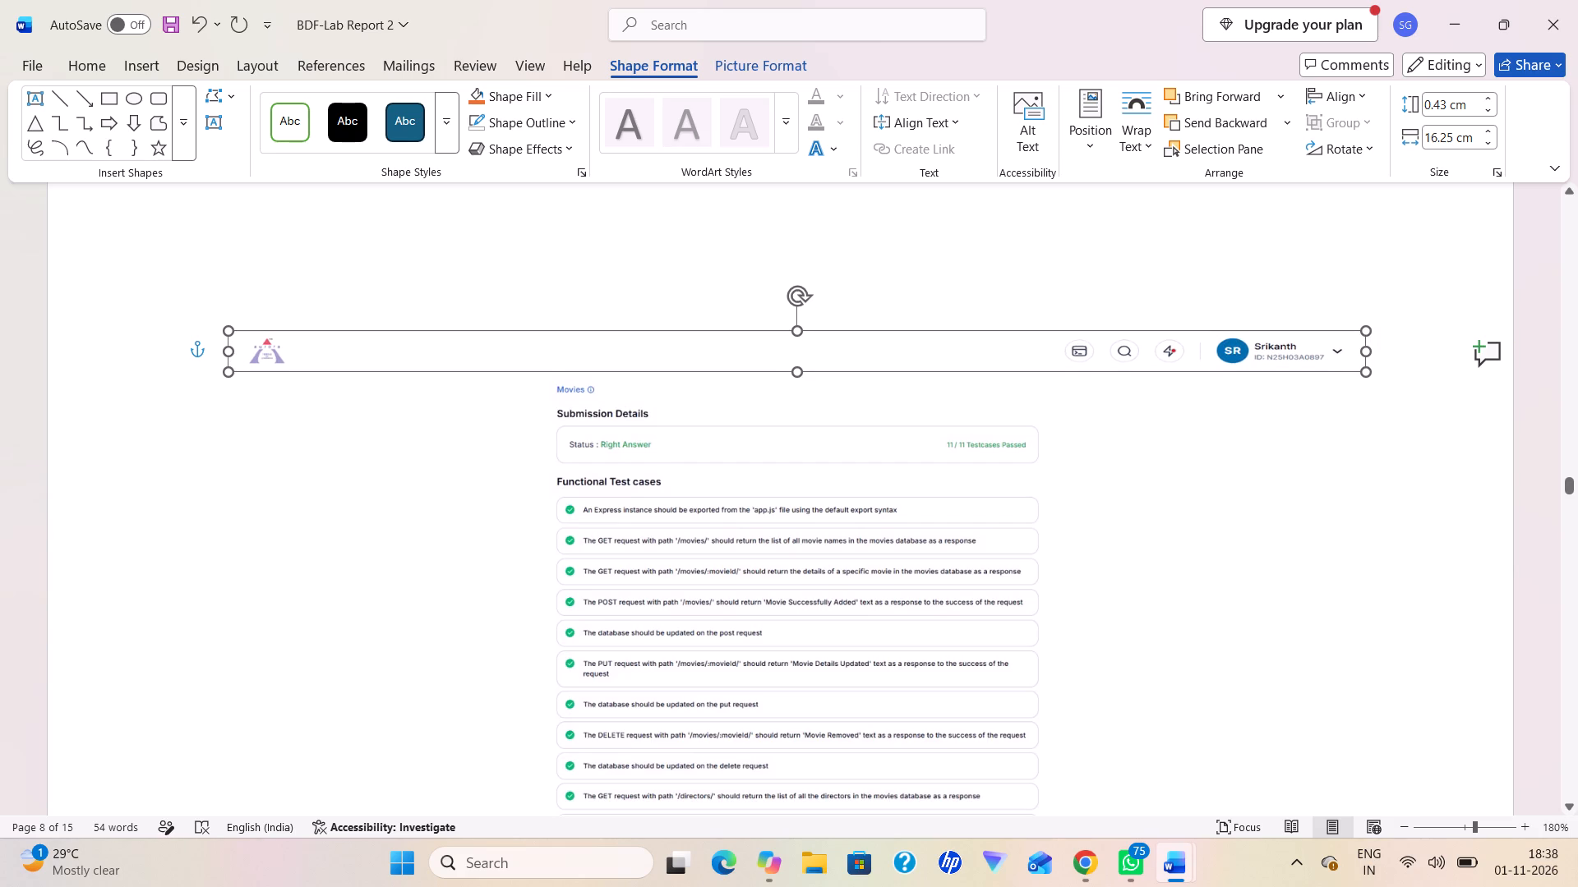
{"action": "left_click_drag", "start_coordinate": [1365, 331], "coordinate": [1364, 329]}
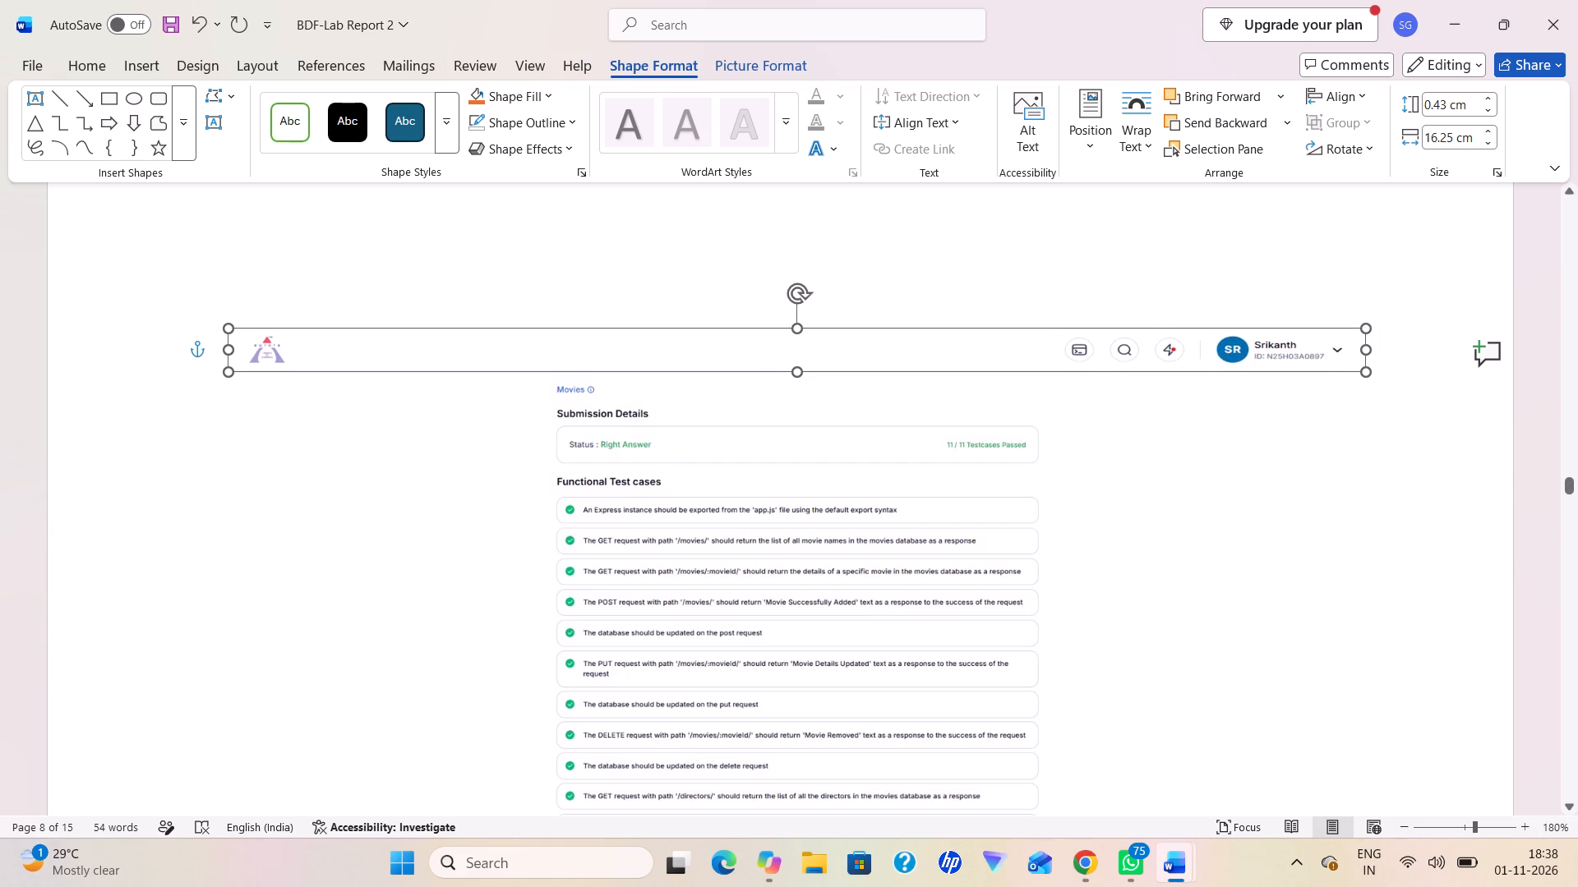
{"action": "left_click_drag", "start_coordinate": [1364, 329], "coordinate": [1363, 328]}
{"action": "left_click", "coordinate": [1286, 275]}
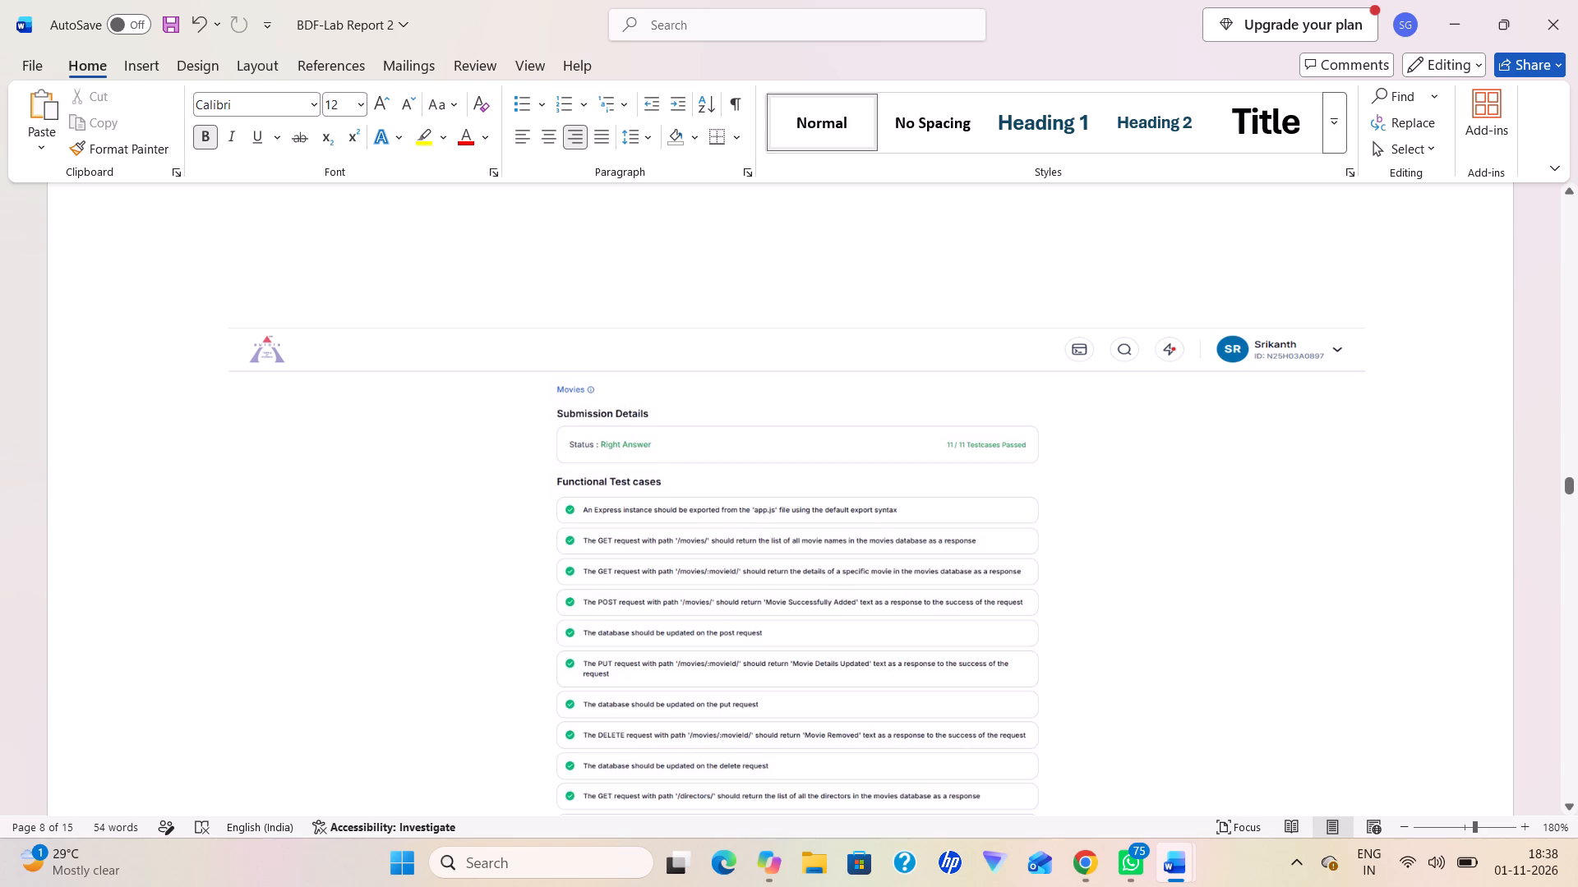
Examine the replaced Movies output header up close and review the code picture and Output heading before it.
{"action": "scroll", "coordinate": [1403, 382], "scroll_direction": "up", "scroll_amount": 1, "text": "ctrl"}
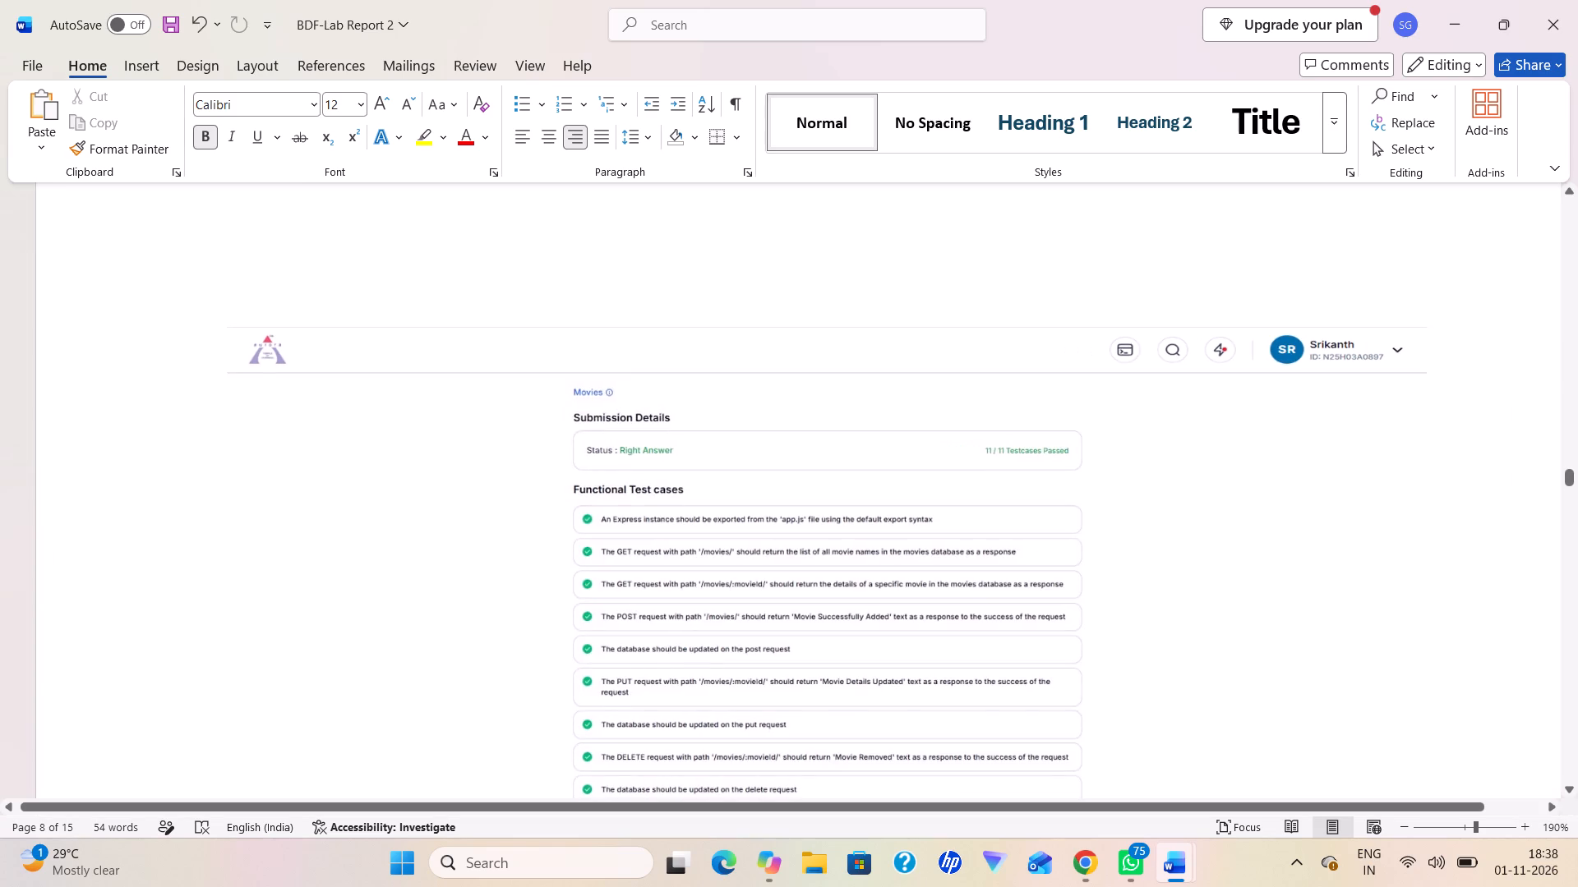
{"action": "scroll", "coordinate": [1403, 382], "scroll_direction": "up", "scroll_amount": 1, "text": "ctrl"}
{"action": "scroll", "coordinate": [1433, 411], "scroll_direction": "left", "scroll_amount": 1}
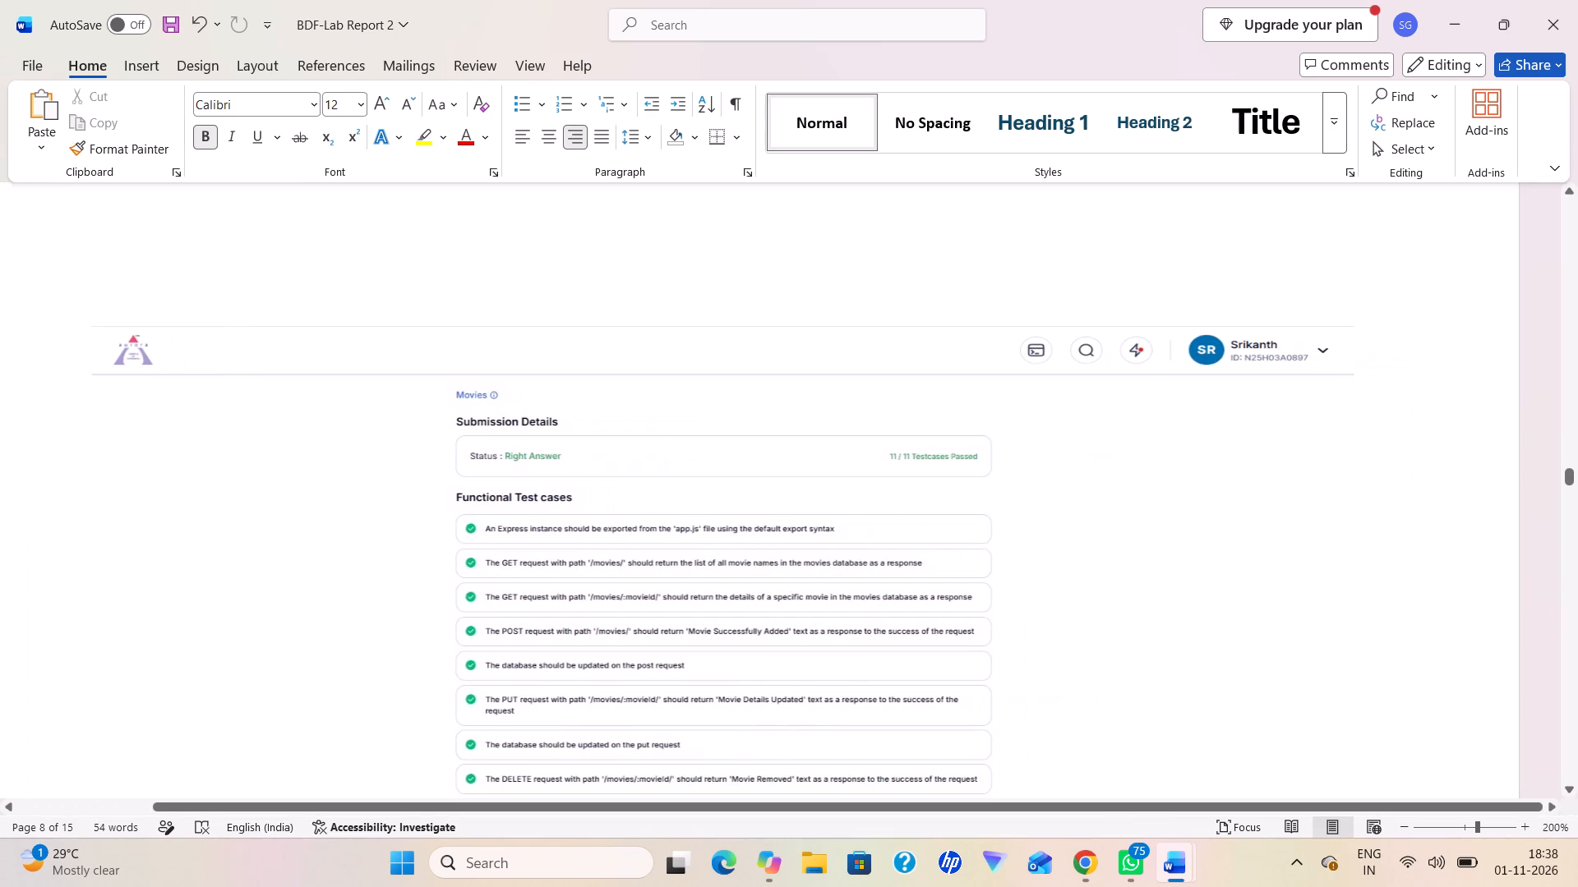
{"action": "scroll", "coordinate": [1295, 372], "scroll_direction": "up", "scroll_amount": 3, "text": "ctrl"}
{"action": "scroll", "coordinate": [1295, 372], "scroll_direction": "down", "scroll_amount": 2, "text": "ctrl"}
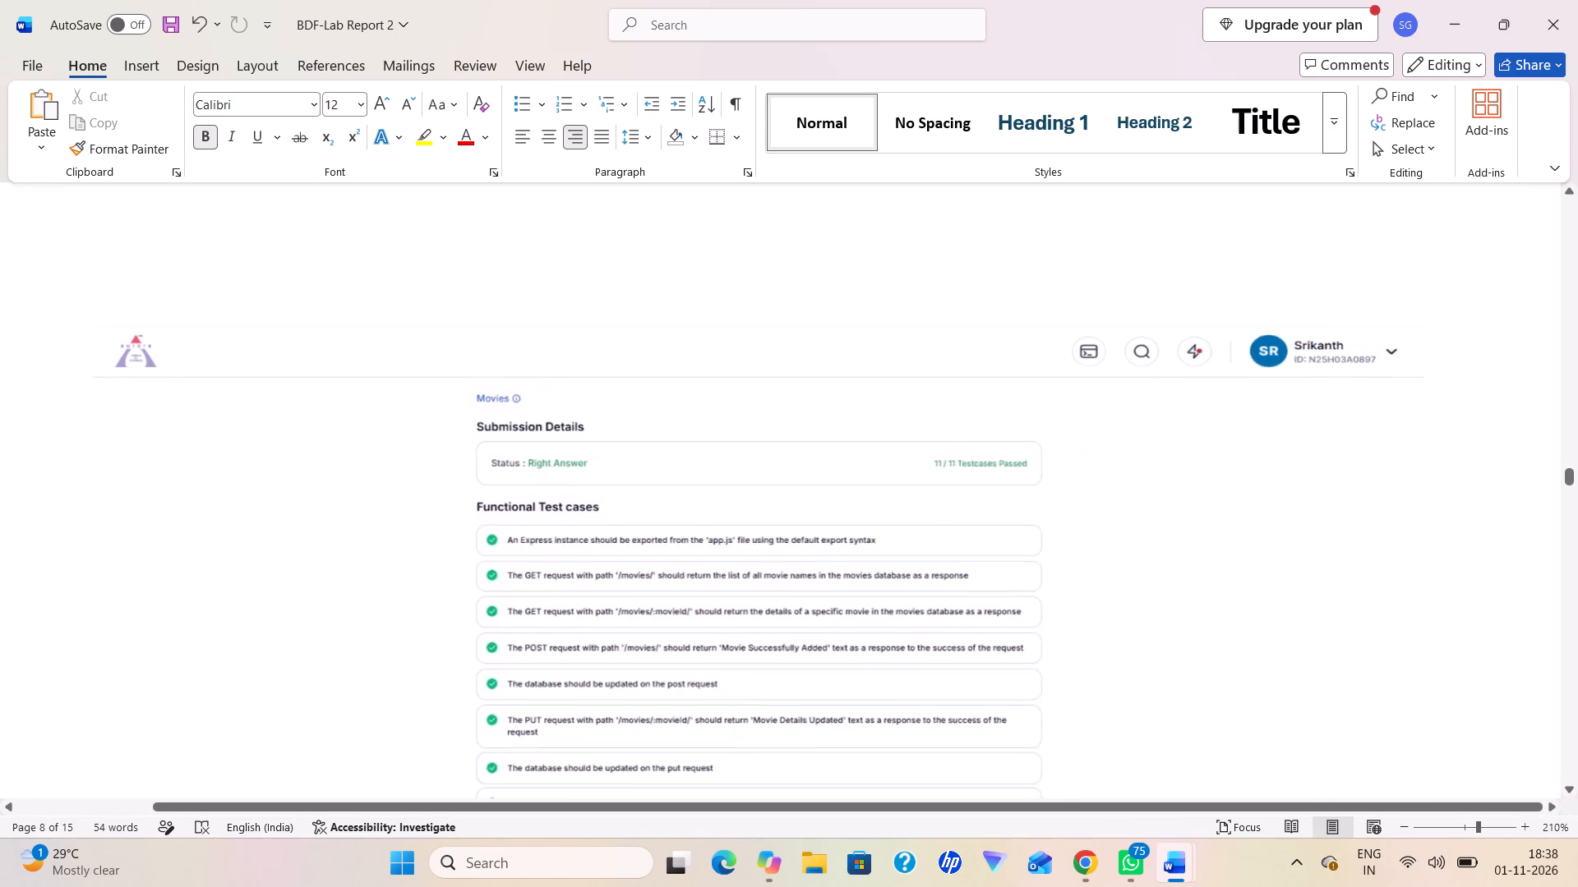
{"action": "scroll", "coordinate": [1295, 372], "scroll_direction": "down", "scroll_amount": 5, "text": "ctrl"}
{"action": "scroll", "coordinate": [1035, 391], "scroll_direction": "up", "scroll_amount": 1}
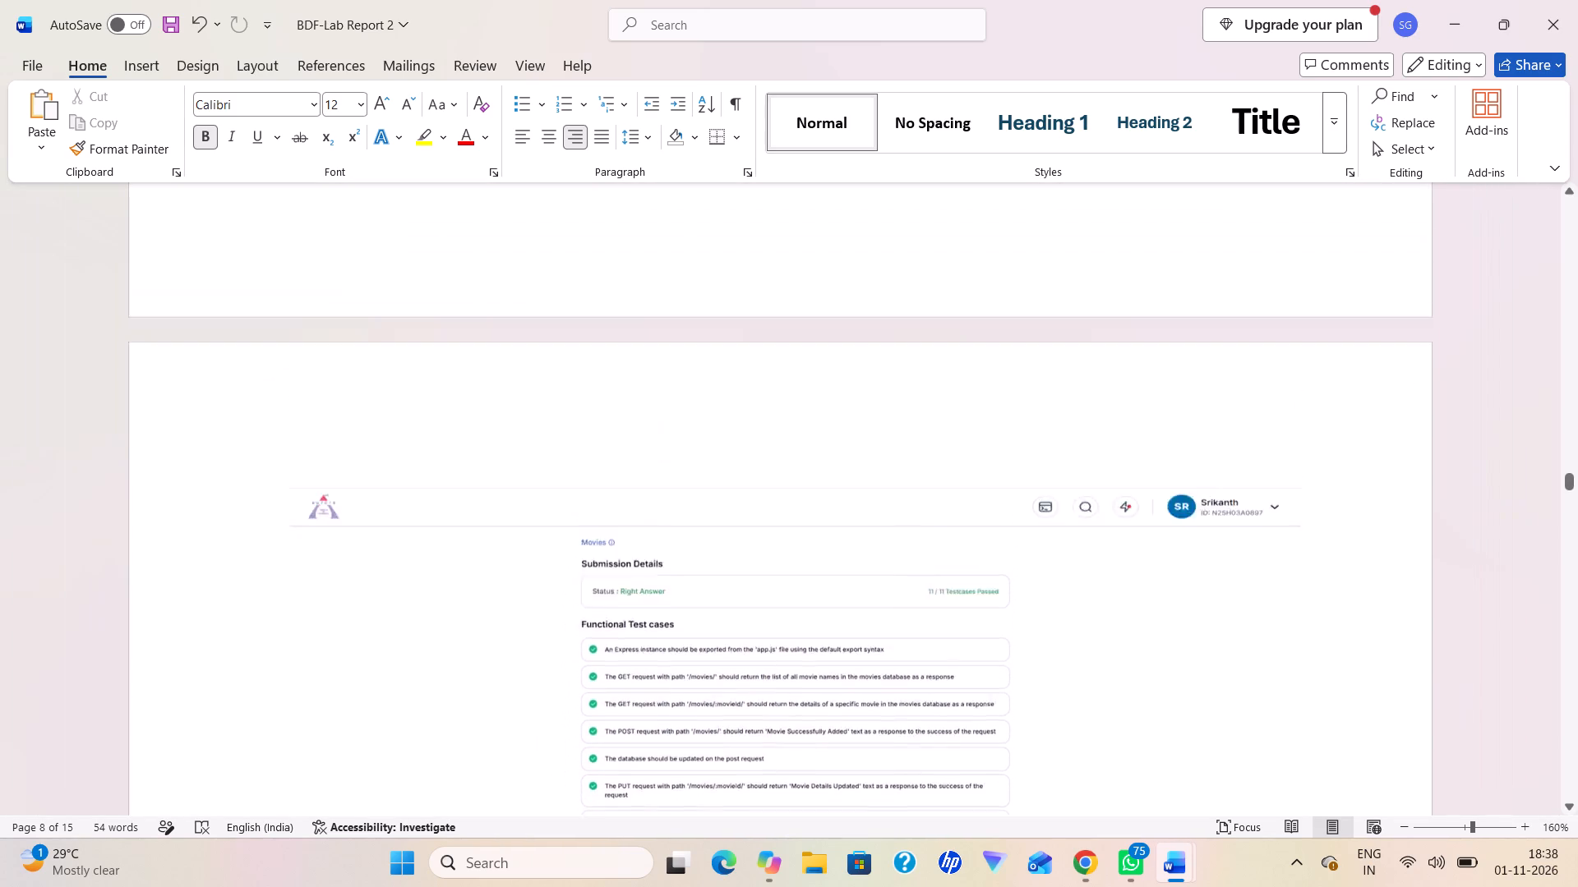
{"action": "scroll", "coordinate": [1035, 391], "scroll_direction": "up", "scroll_amount": 3}
{"action": "scroll", "coordinate": [1035, 391], "scroll_direction": "down", "scroll_amount": 1, "text": "ctrl"}
{"action": "scroll", "coordinate": [1035, 391], "scroll_direction": "up", "scroll_amount": 1, "text": "ctrl"}
{"action": "scroll", "coordinate": [1035, 391], "scroll_direction": "down", "scroll_amount": 1, "text": "ctrl"}
{"action": "scroll", "coordinate": [1035, 391], "scroll_direction": "up", "scroll_amount": 1, "text": "ctrl"}
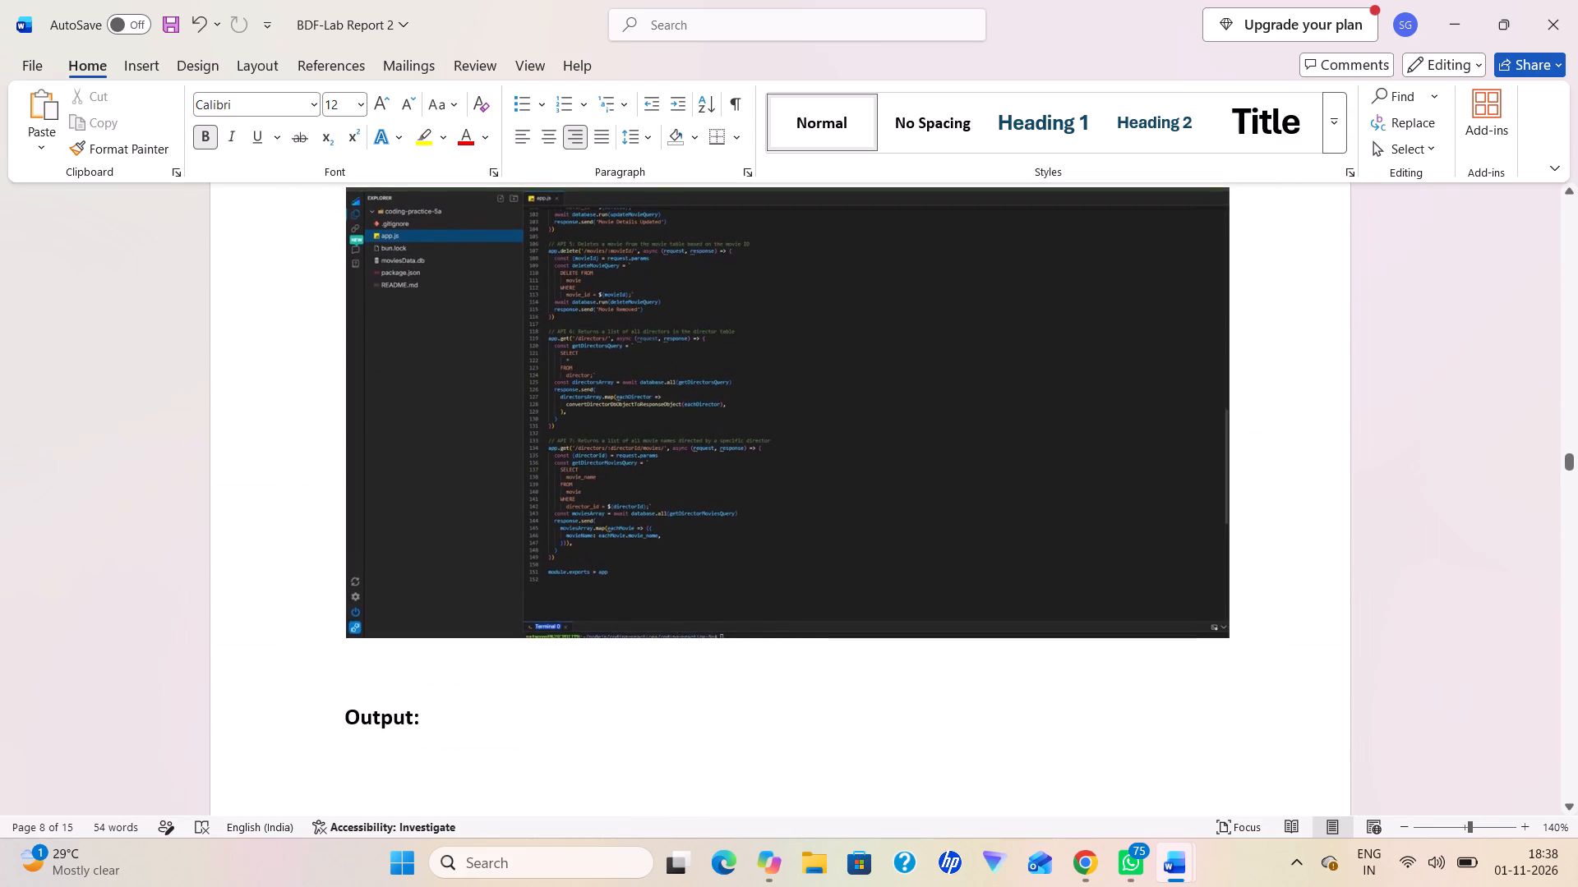
Select the Cricket Team submission picture below the Output heading of the first question.
{"action": "scroll", "coordinate": [893, 339], "scroll_direction": "up", "scroll_amount": 1}
{"action": "scroll", "coordinate": [893, 339], "scroll_direction": "down", "scroll_amount": 1, "text": "ctrl"}
{"action": "scroll", "coordinate": [893, 339], "scroll_direction": "up", "scroll_amount": 1, "text": "ctrl"}
{"action": "scroll", "coordinate": [893, 339], "scroll_direction": "down", "scroll_amount": 1, "text": "ctrl"}
{"action": "scroll", "coordinate": [893, 339], "scroll_direction": "up", "scroll_amount": 1, "text": "ctrl"}
{"action": "scroll", "coordinate": [893, 339], "scroll_direction": "down", "scroll_amount": 1, "text": "ctrl"}
{"action": "scroll", "coordinate": [893, 339], "scroll_direction": "up", "scroll_amount": 1, "text": "ctrl"}
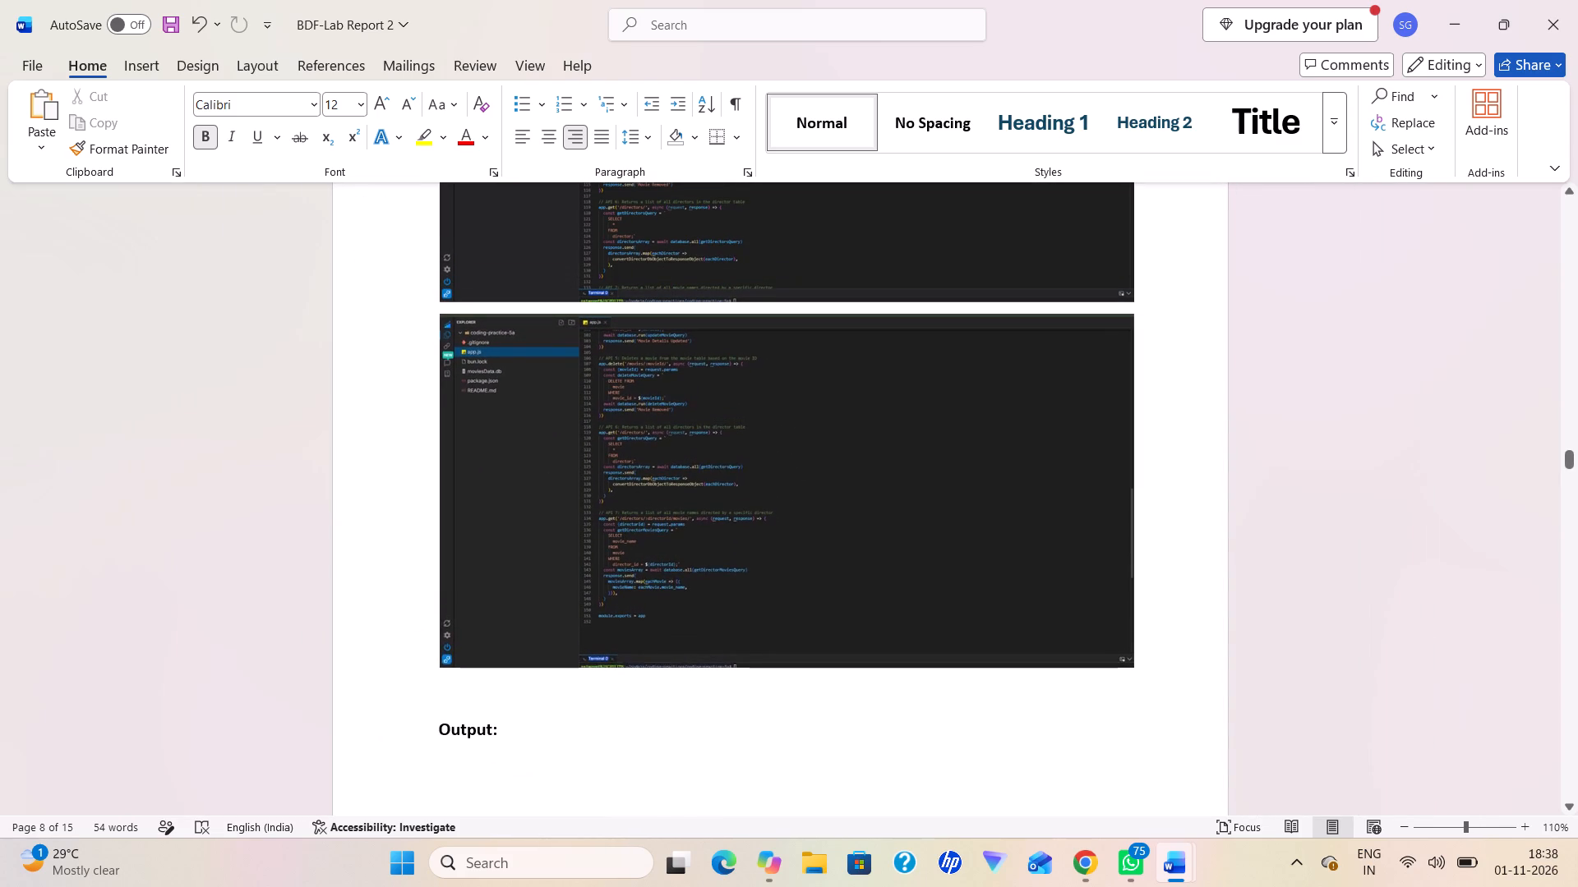
{"action": "scroll", "coordinate": [779, 325], "scroll_direction": "up", "scroll_amount": 4}
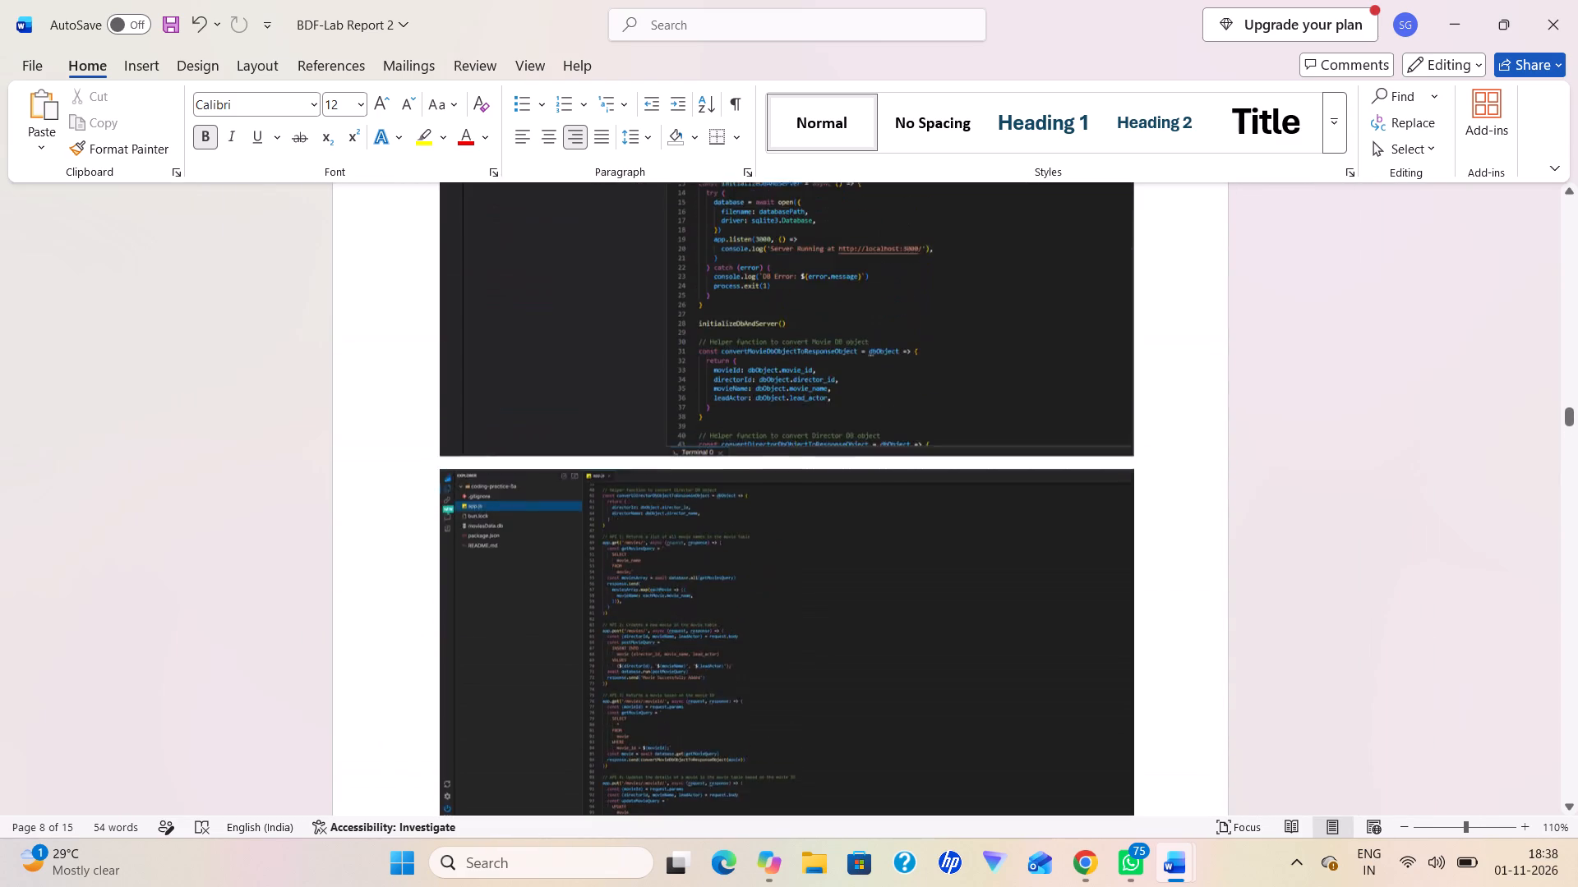
{"action": "scroll", "coordinate": [779, 325], "scroll_direction": "up", "scroll_amount": 4}
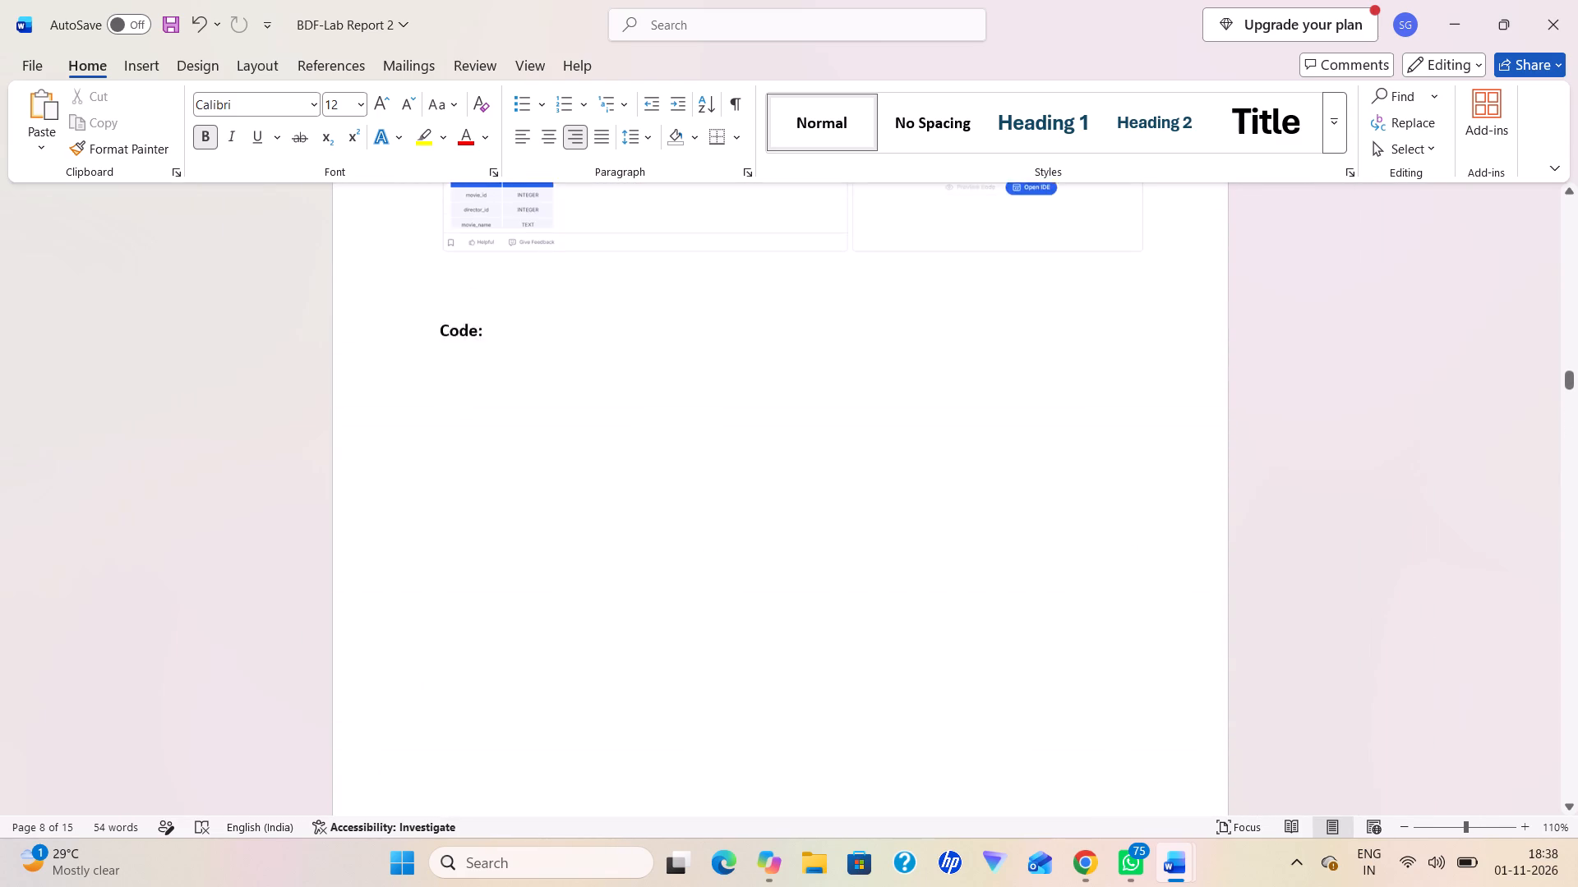
{"action": "scroll", "coordinate": [779, 325], "scroll_direction": "up", "scroll_amount": 4}
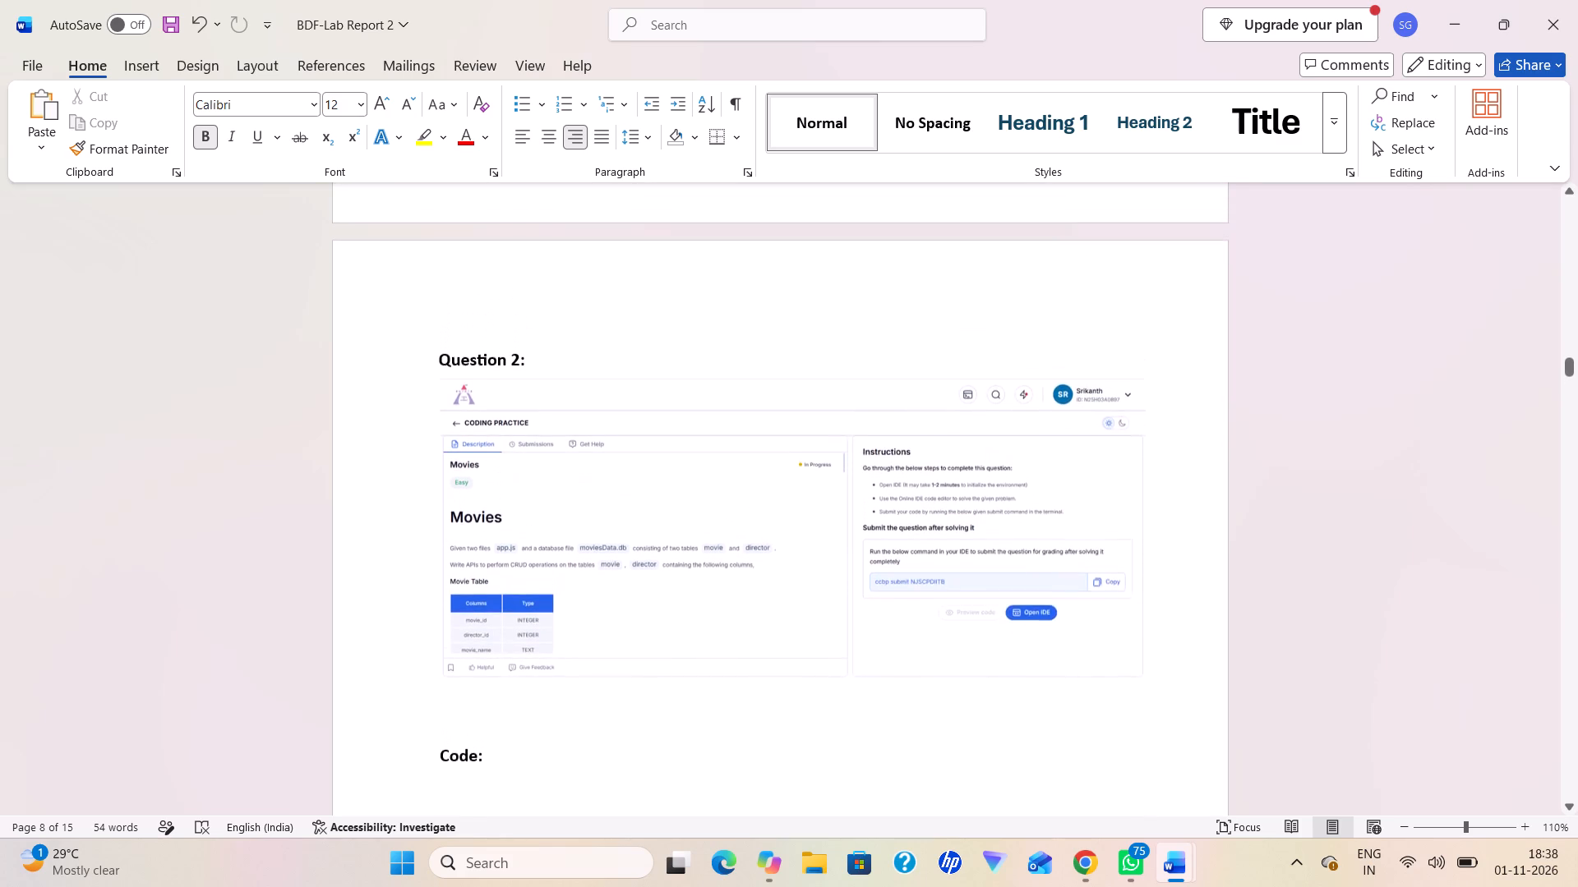
{"action": "scroll", "coordinate": [779, 325], "scroll_direction": "up", "scroll_amount": 4}
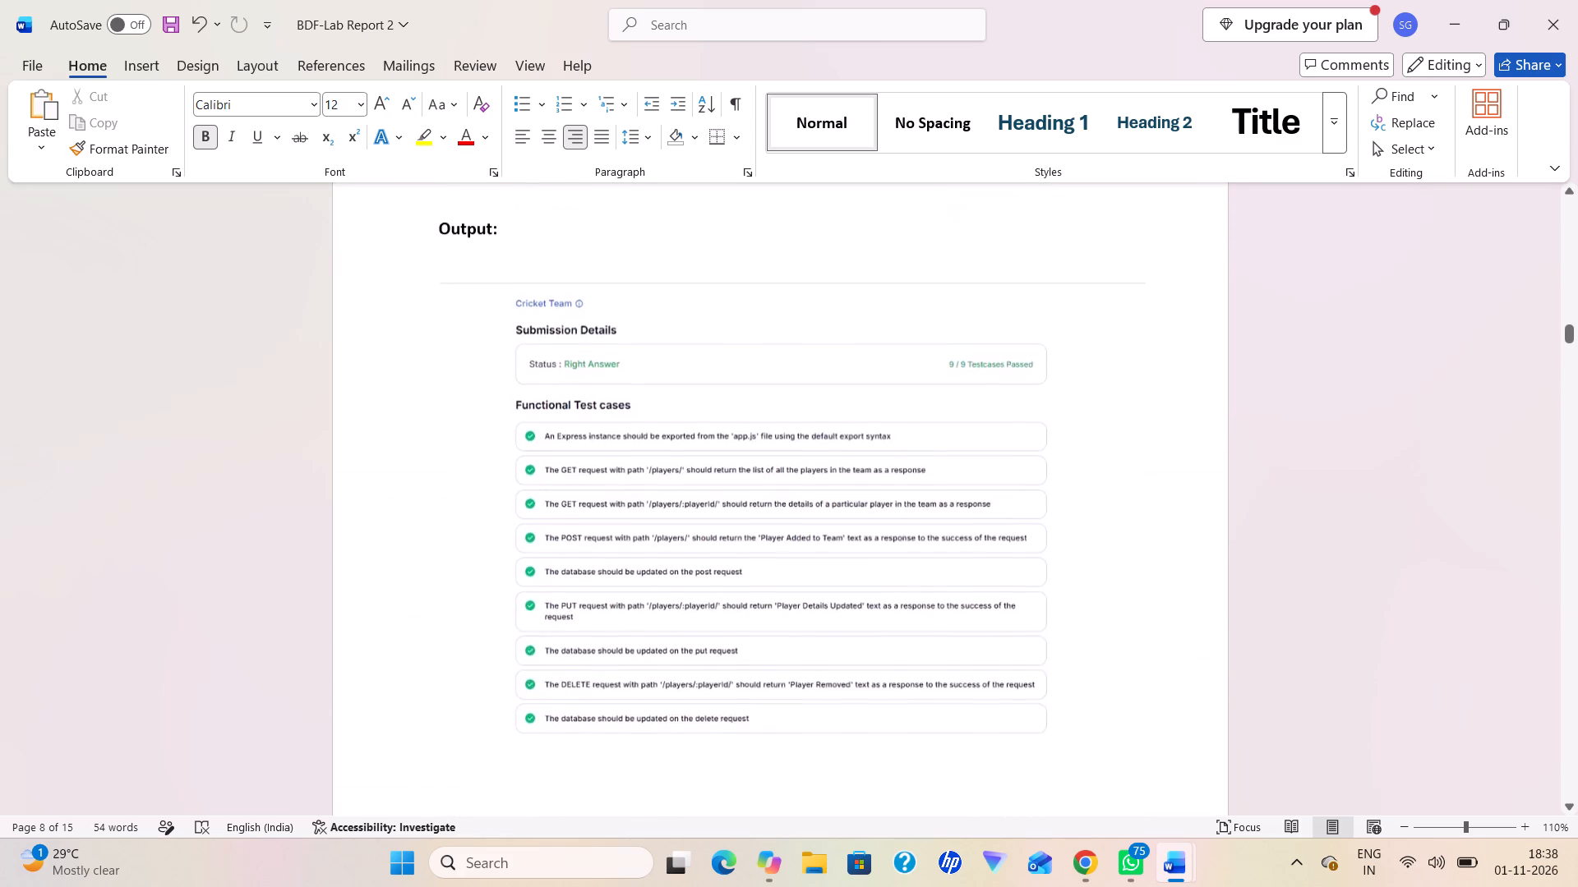
{"action": "scroll", "coordinate": [779, 325], "scroll_direction": "up", "scroll_amount": 1}
{"action": "left_click", "coordinate": [821, 533]}
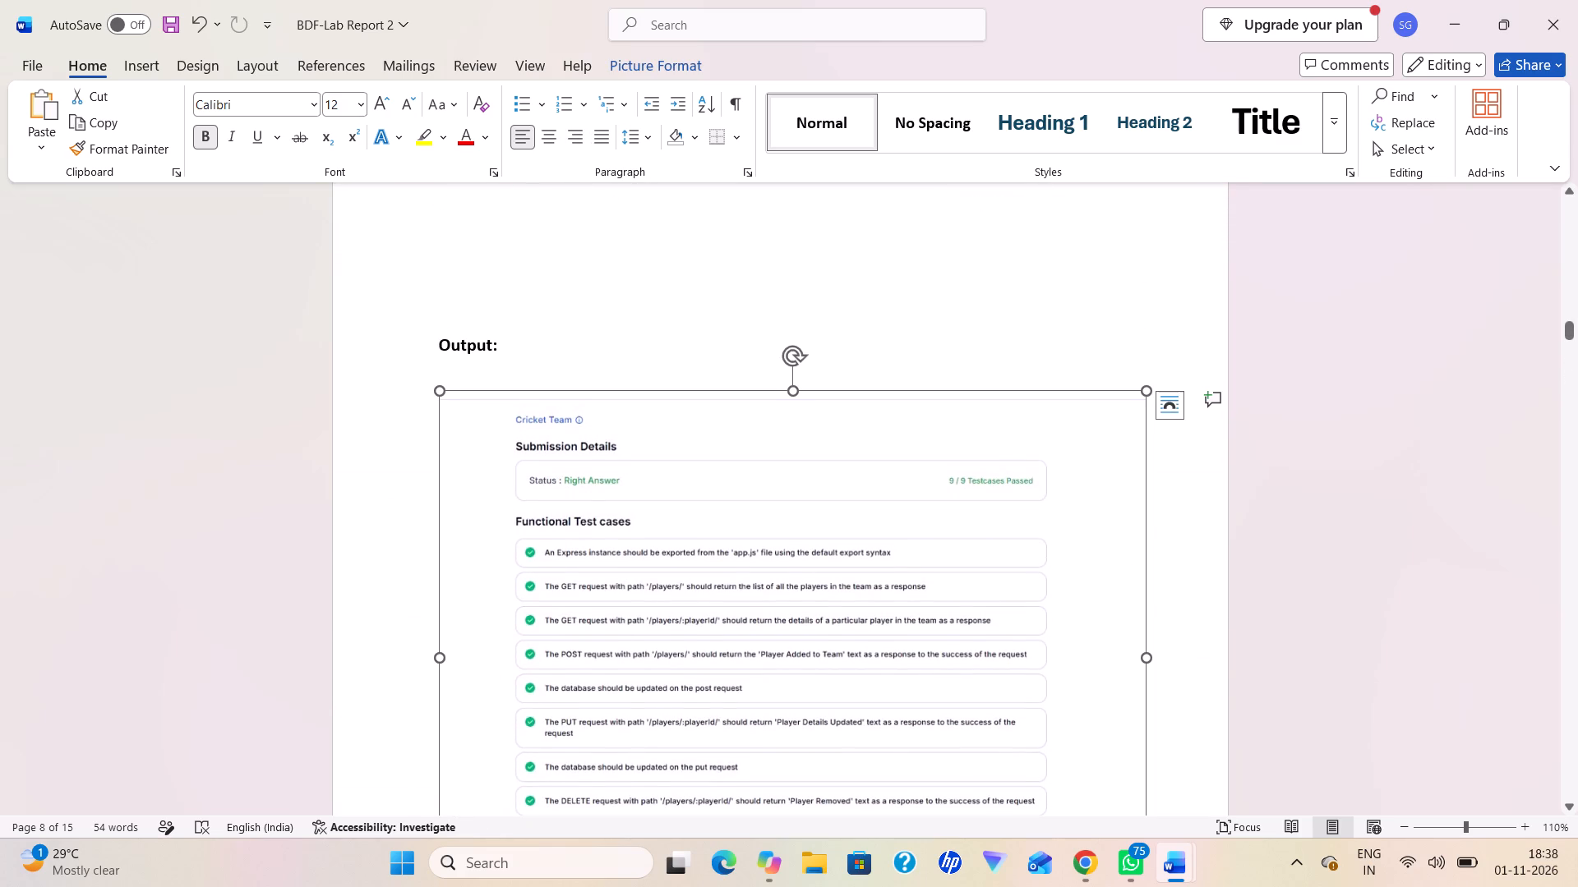
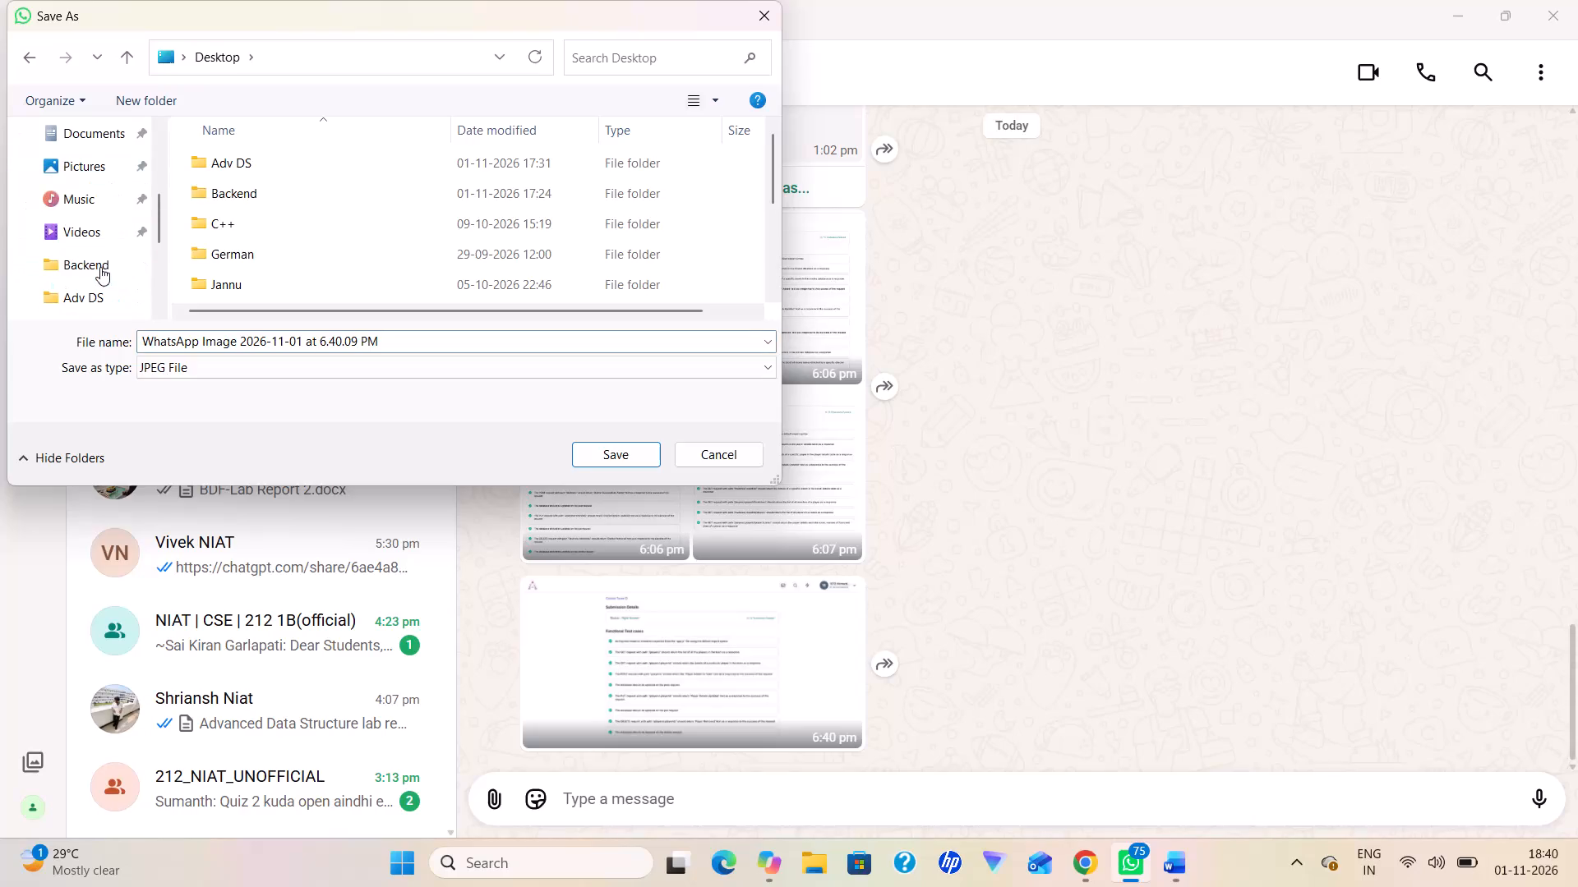
Choose the Screenshots folder inside Pictures as the save location for the 6:40 pm test-case image from the chat.
{"action": "left_click", "coordinate": [103, 164]}
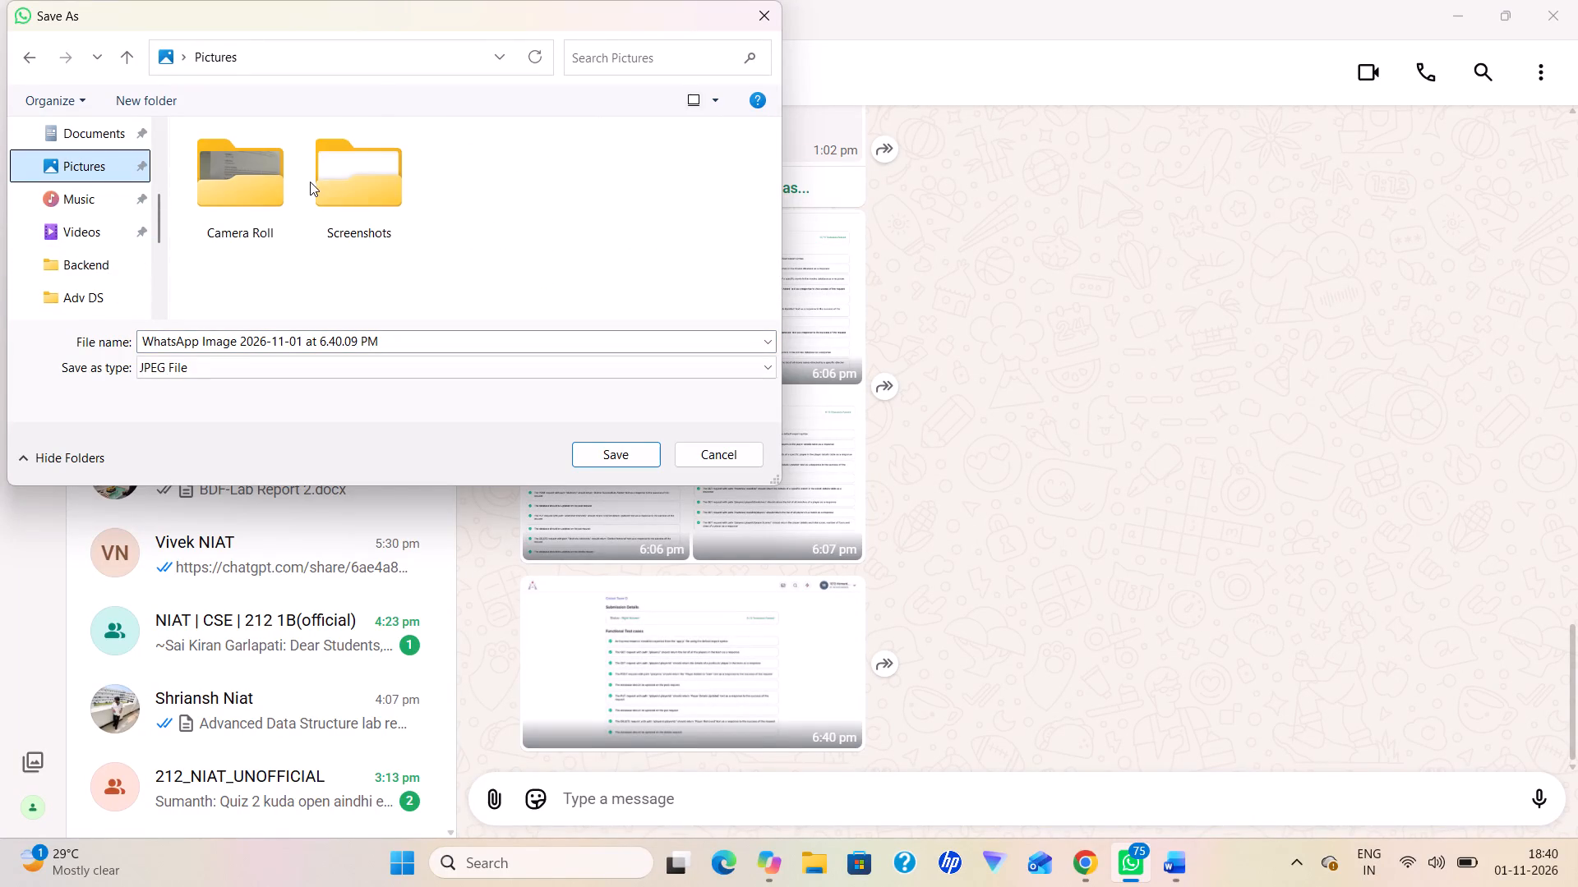
{"action": "double_click", "coordinate": [342, 167]}
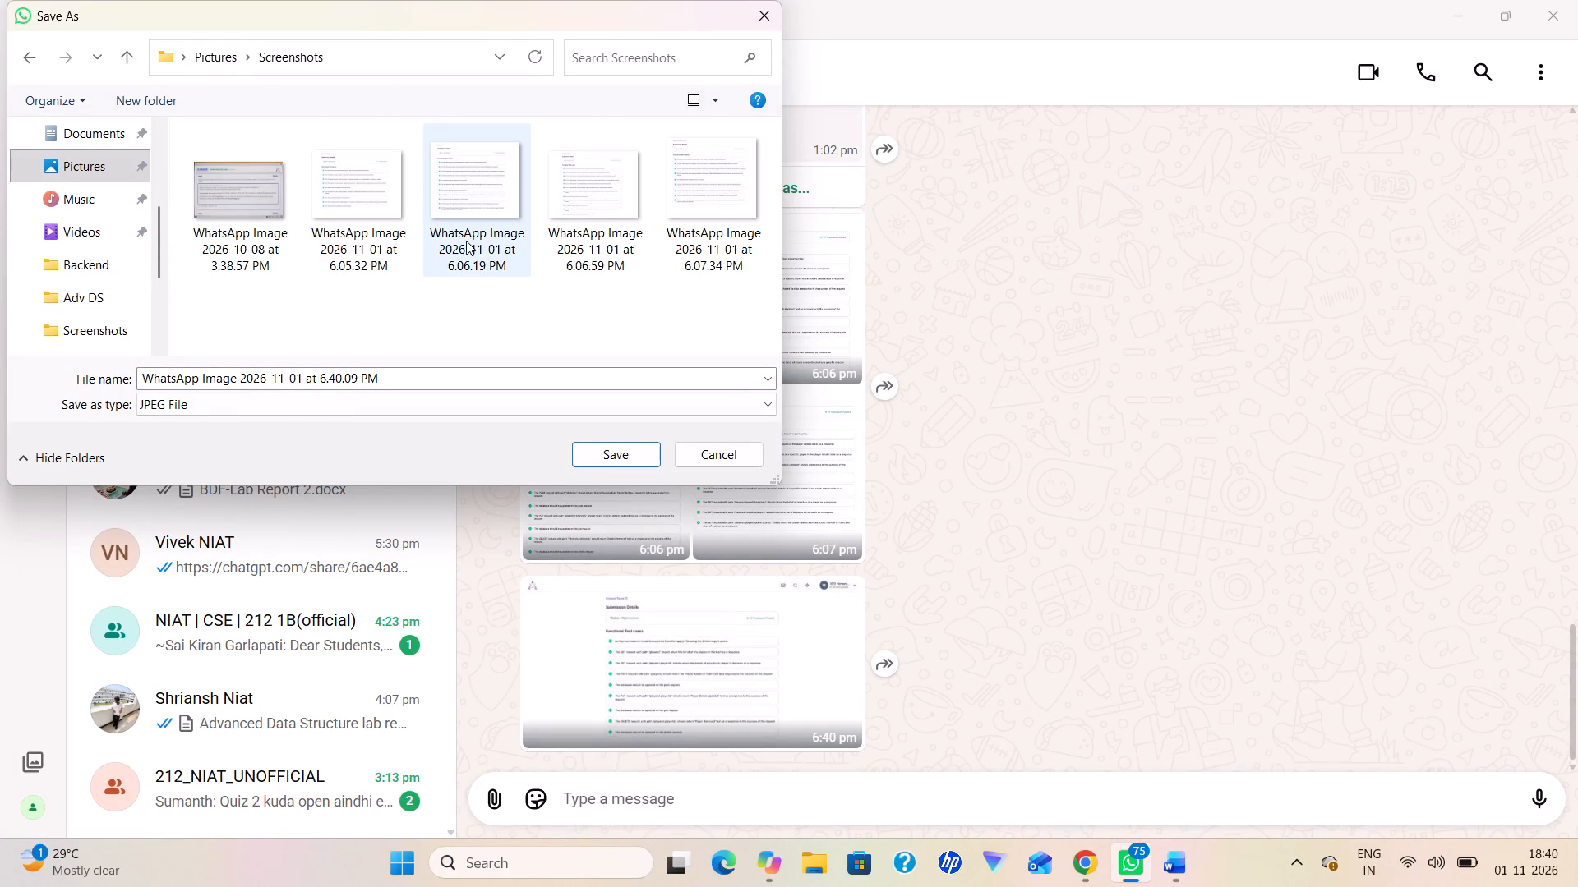
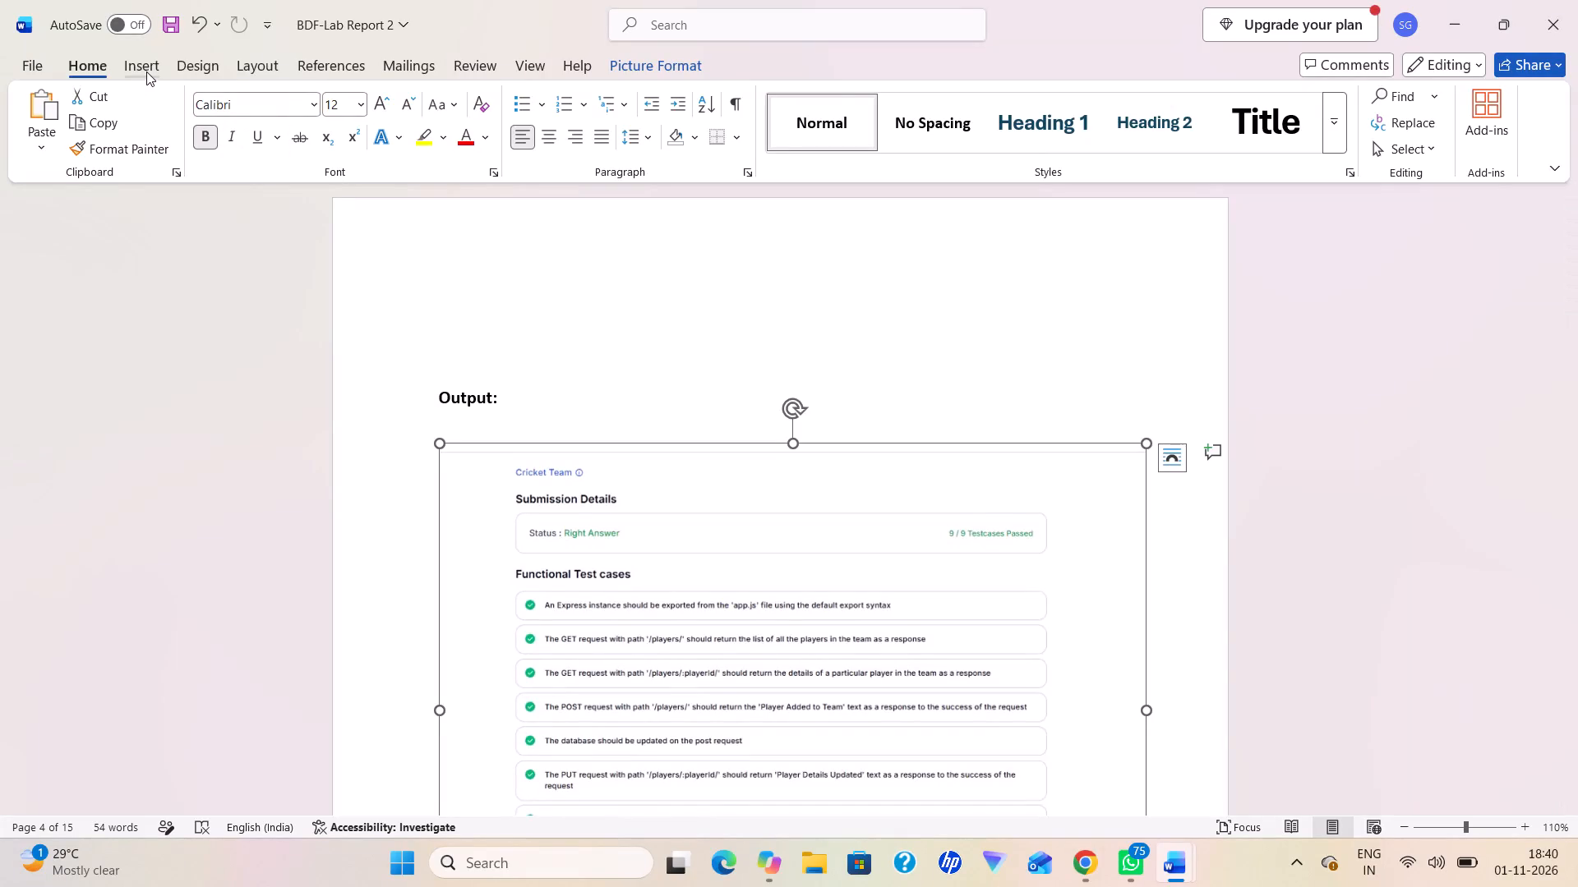
Start inserting a picture stored on this device in place of the selected Cricket Team submission picture.
{"action": "left_click", "coordinate": [142, 70]}
{"action": "left_click", "coordinate": [215, 126]}
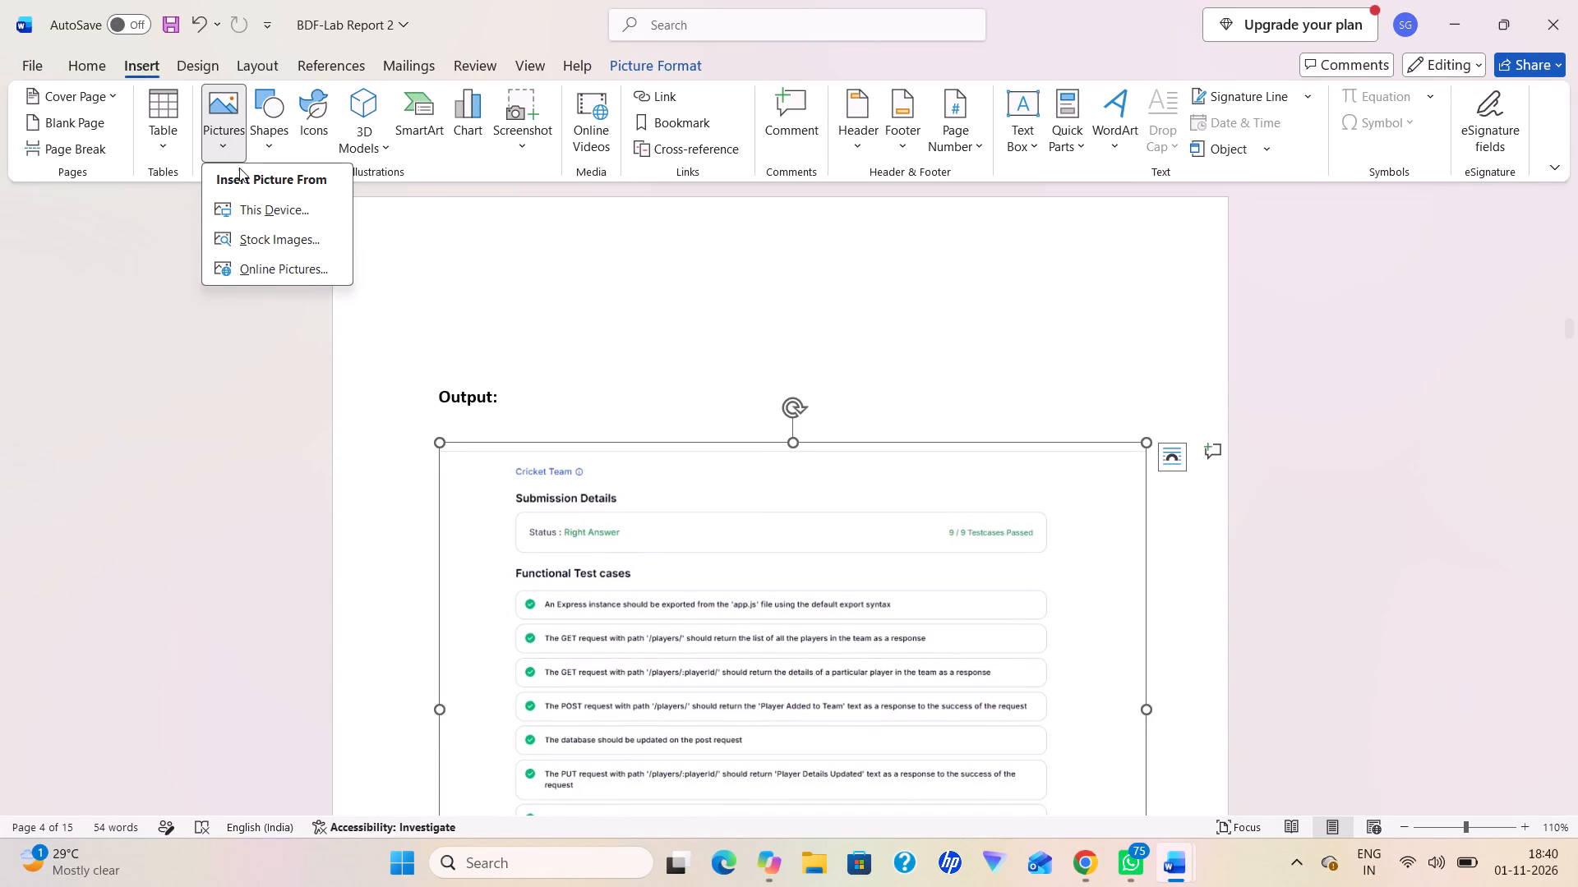
{"action": "left_click", "coordinate": [256, 205]}
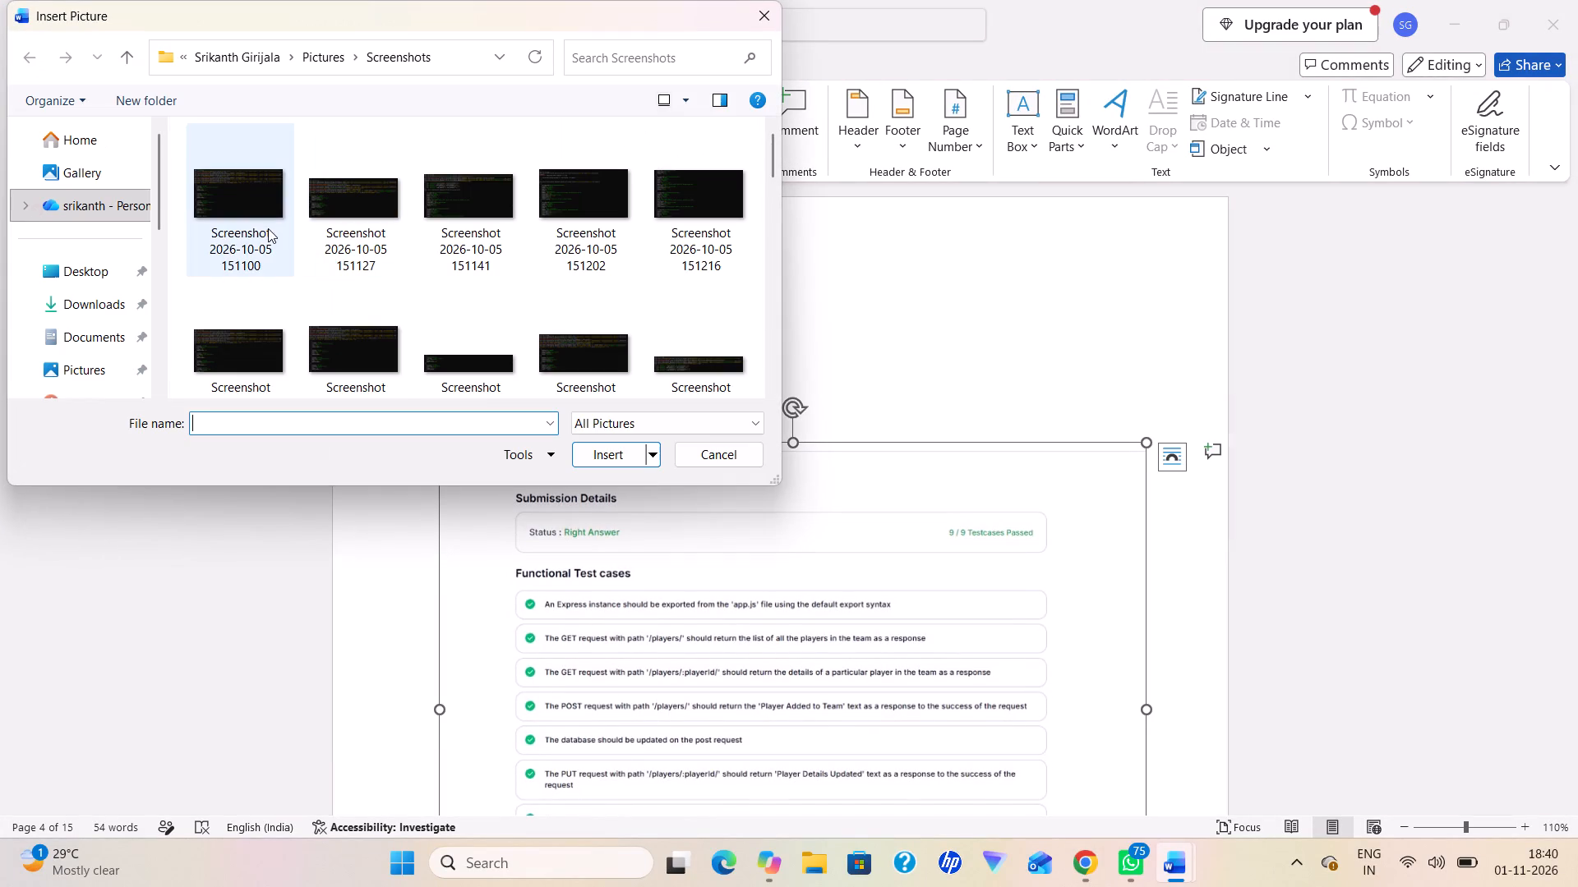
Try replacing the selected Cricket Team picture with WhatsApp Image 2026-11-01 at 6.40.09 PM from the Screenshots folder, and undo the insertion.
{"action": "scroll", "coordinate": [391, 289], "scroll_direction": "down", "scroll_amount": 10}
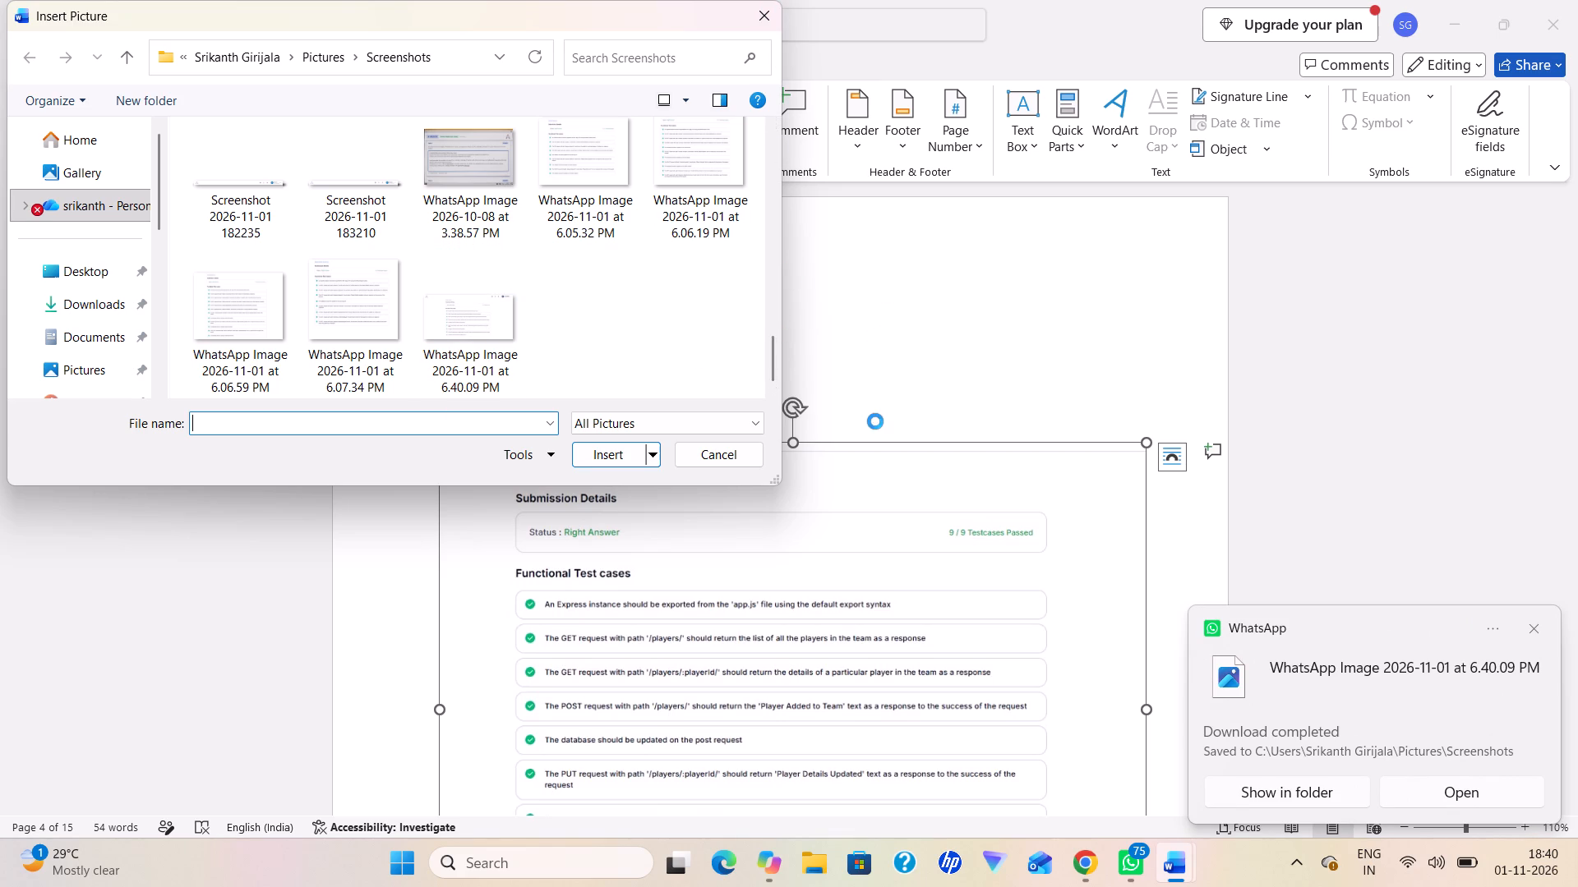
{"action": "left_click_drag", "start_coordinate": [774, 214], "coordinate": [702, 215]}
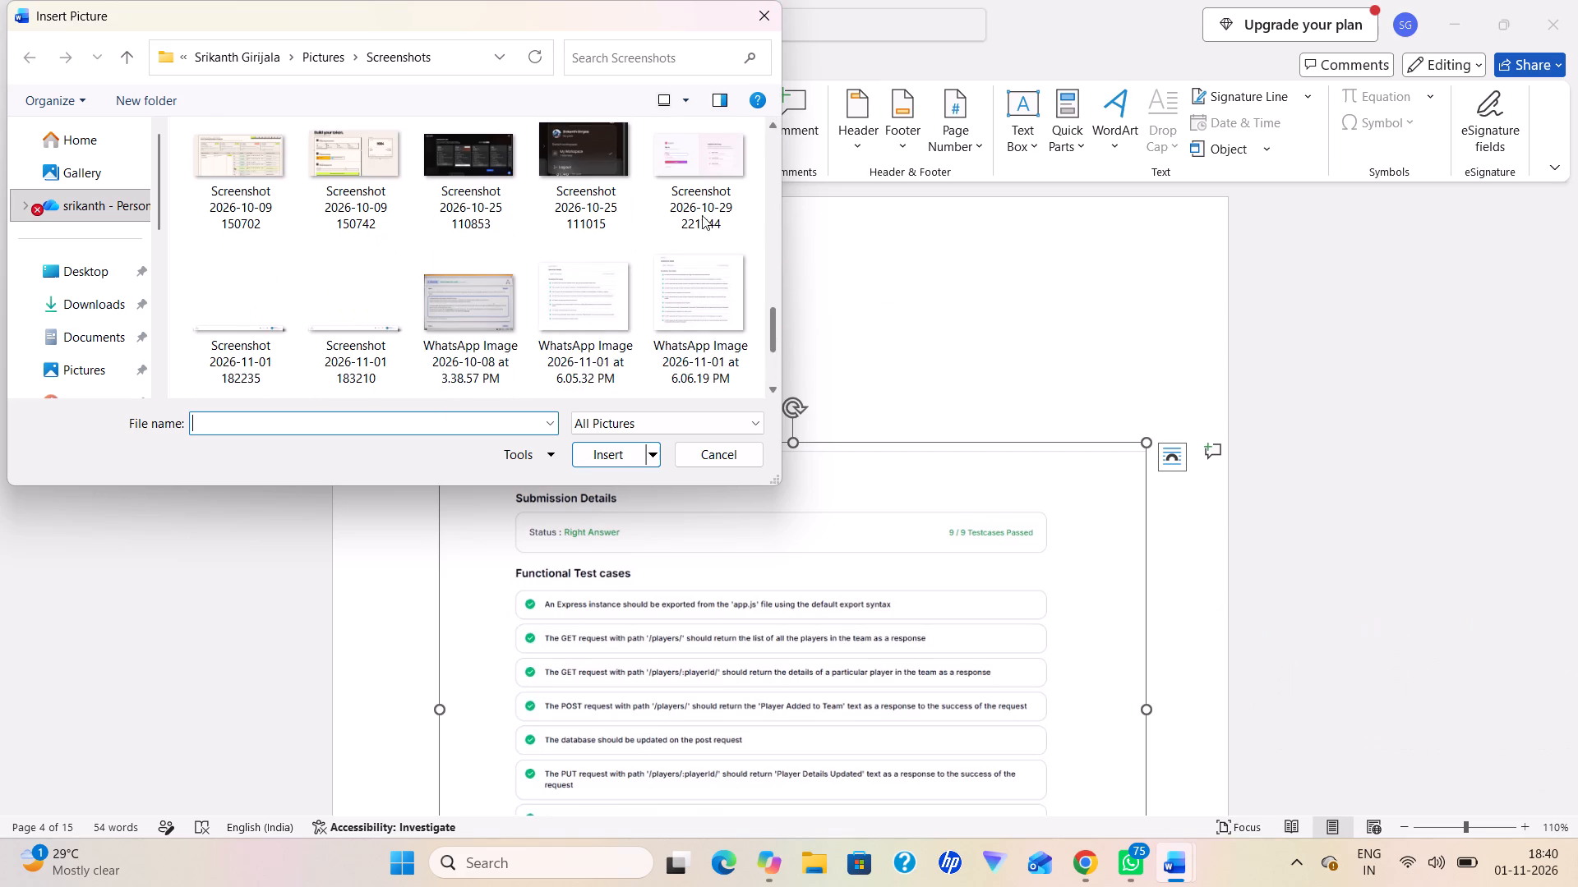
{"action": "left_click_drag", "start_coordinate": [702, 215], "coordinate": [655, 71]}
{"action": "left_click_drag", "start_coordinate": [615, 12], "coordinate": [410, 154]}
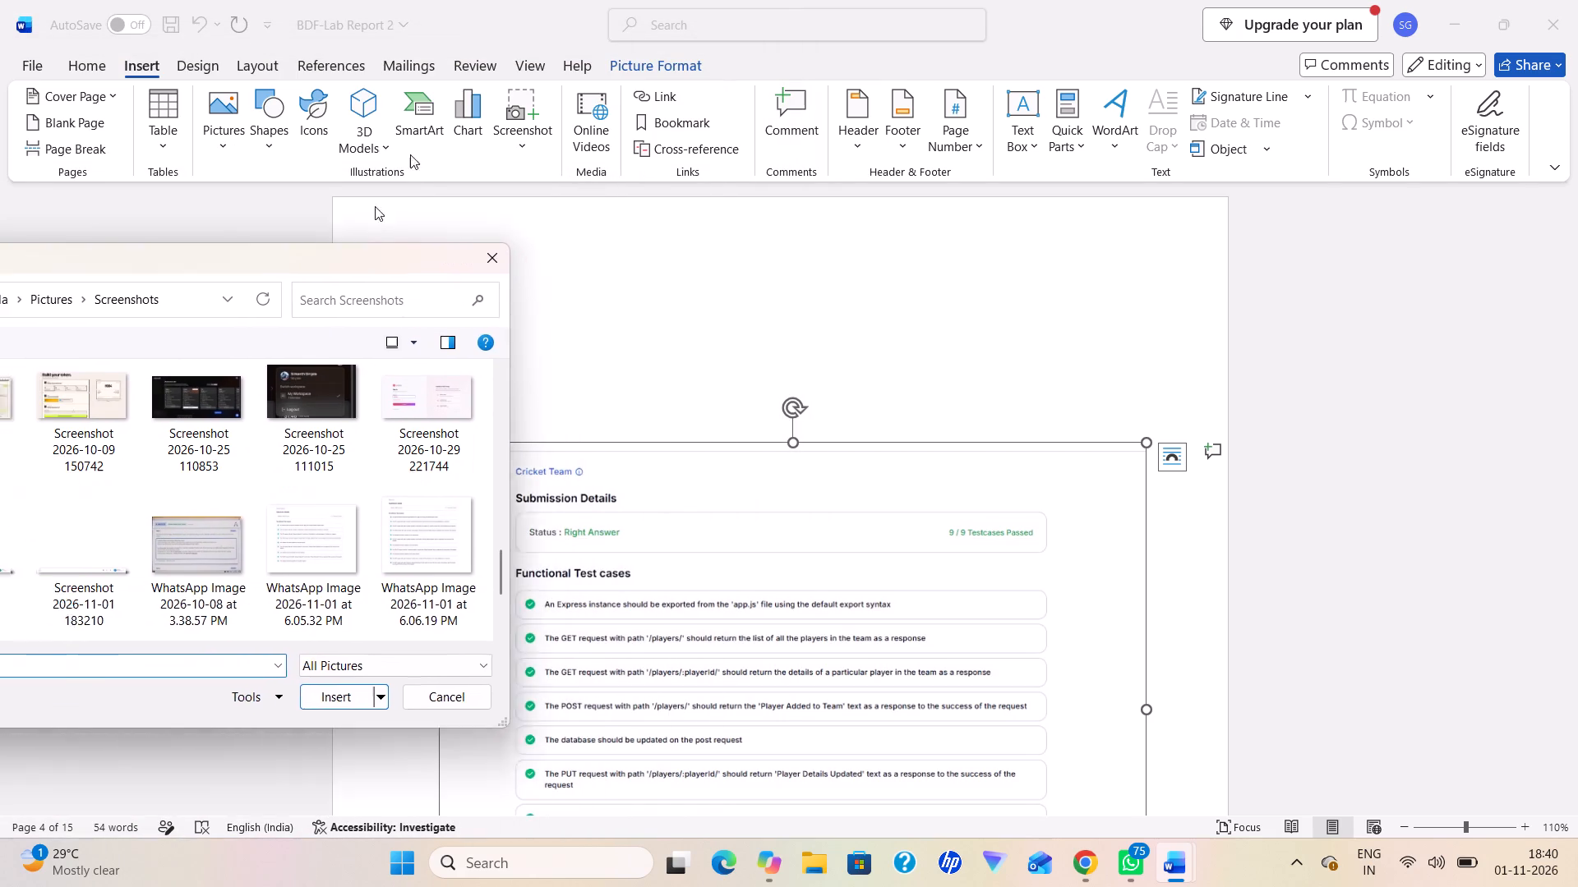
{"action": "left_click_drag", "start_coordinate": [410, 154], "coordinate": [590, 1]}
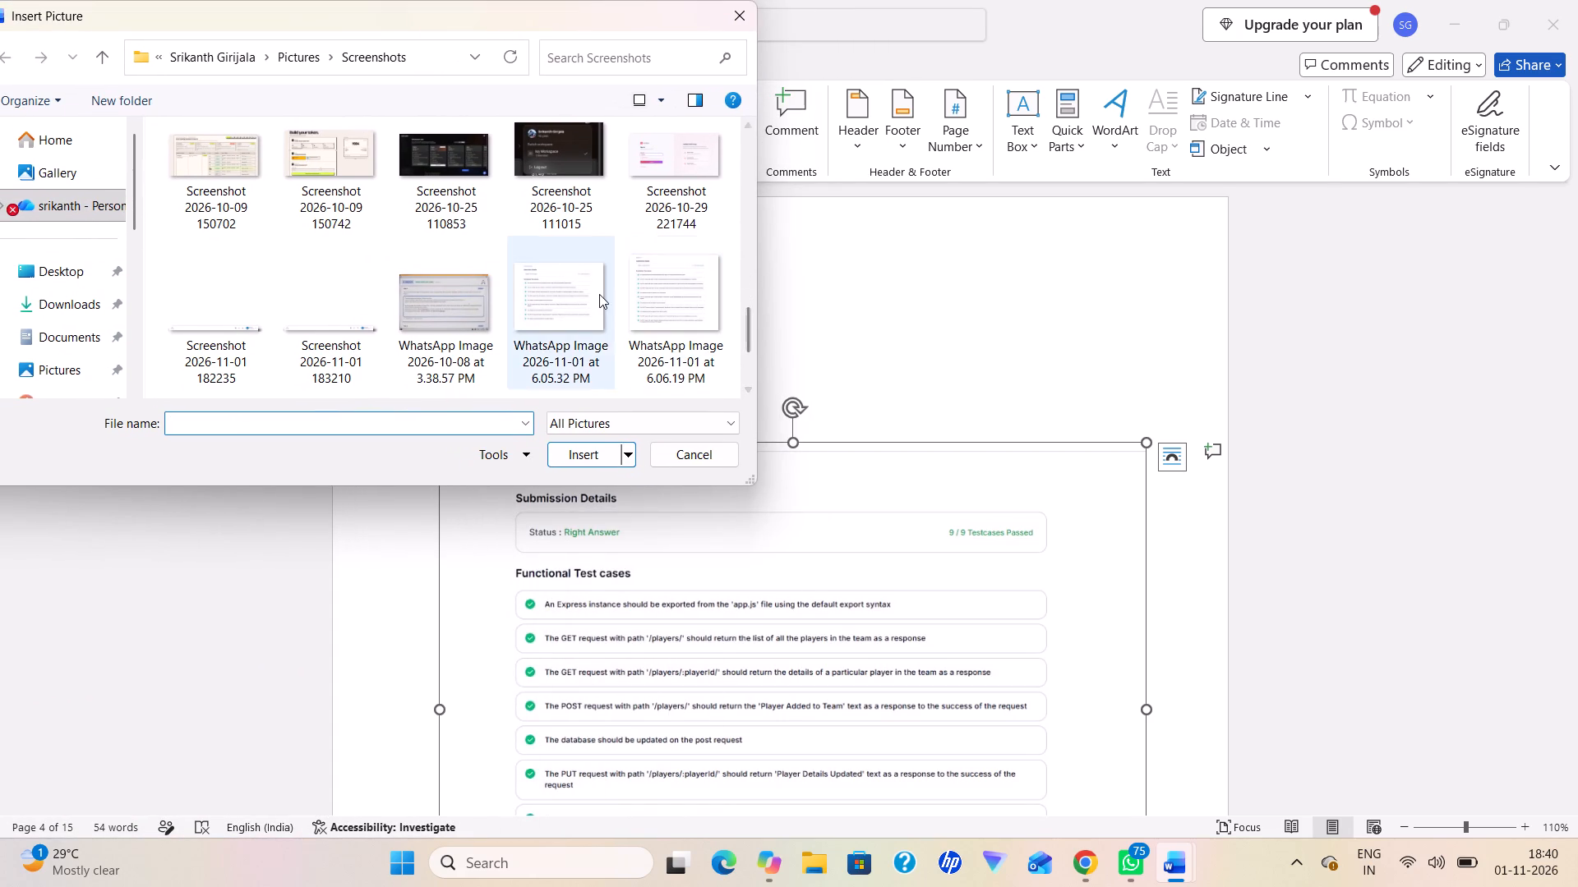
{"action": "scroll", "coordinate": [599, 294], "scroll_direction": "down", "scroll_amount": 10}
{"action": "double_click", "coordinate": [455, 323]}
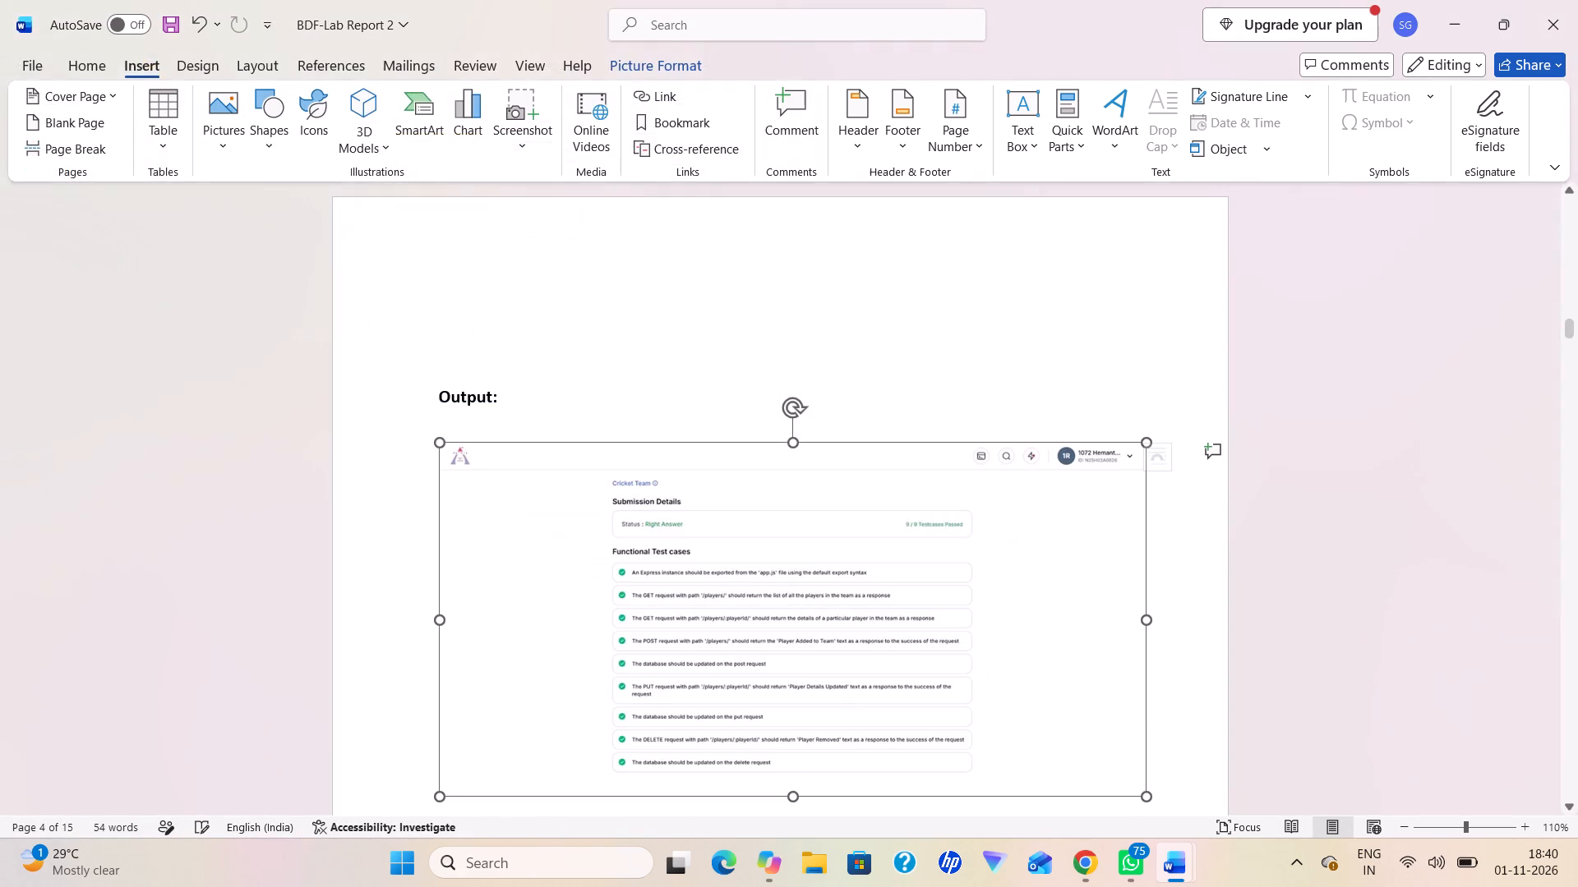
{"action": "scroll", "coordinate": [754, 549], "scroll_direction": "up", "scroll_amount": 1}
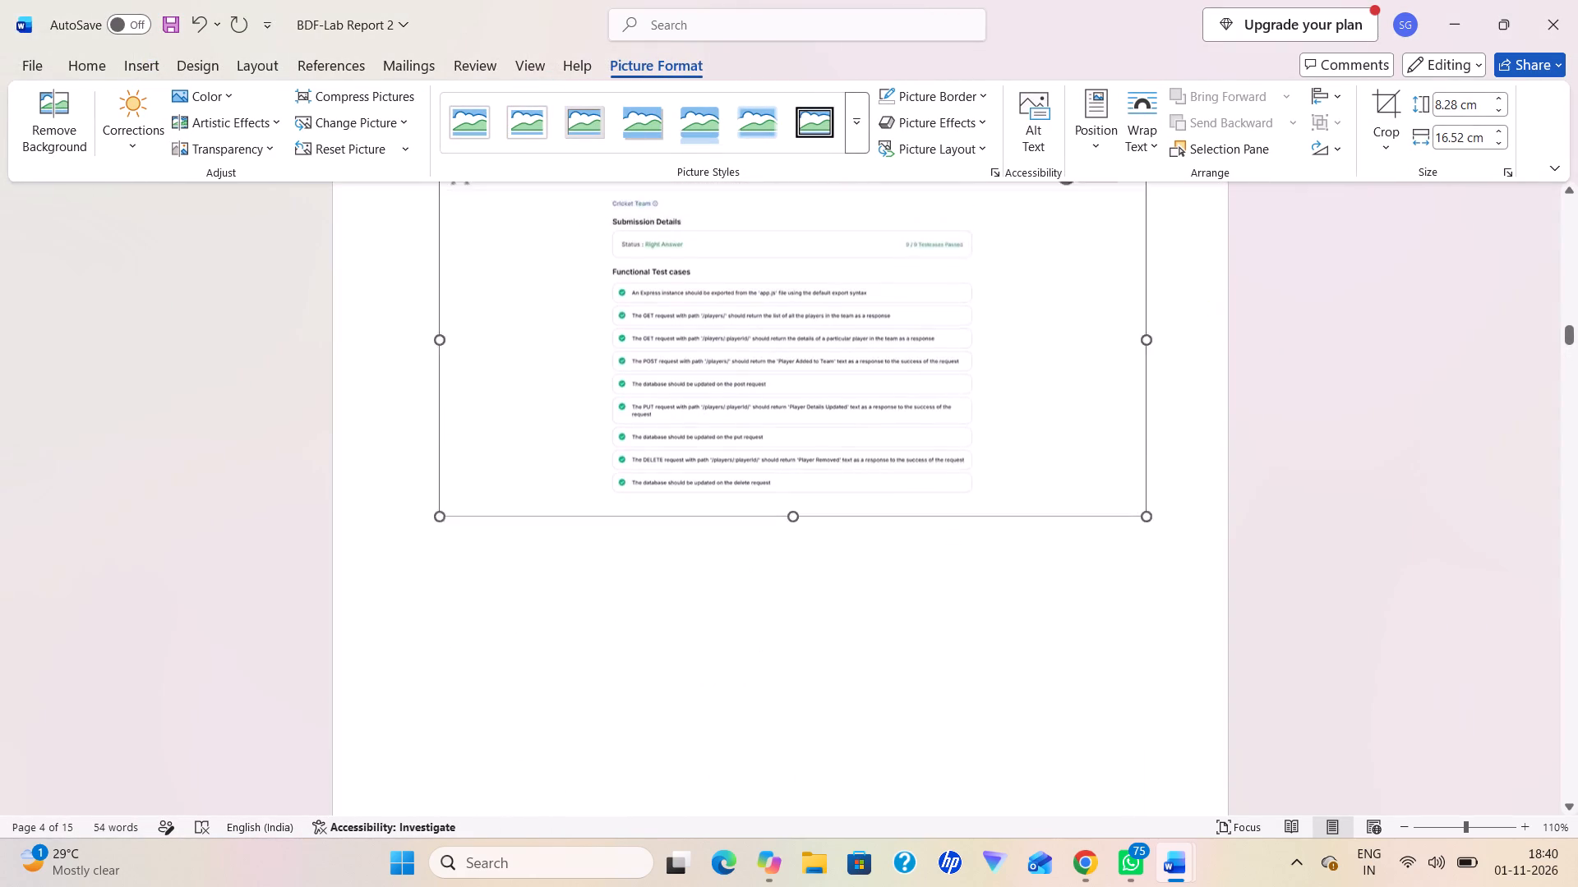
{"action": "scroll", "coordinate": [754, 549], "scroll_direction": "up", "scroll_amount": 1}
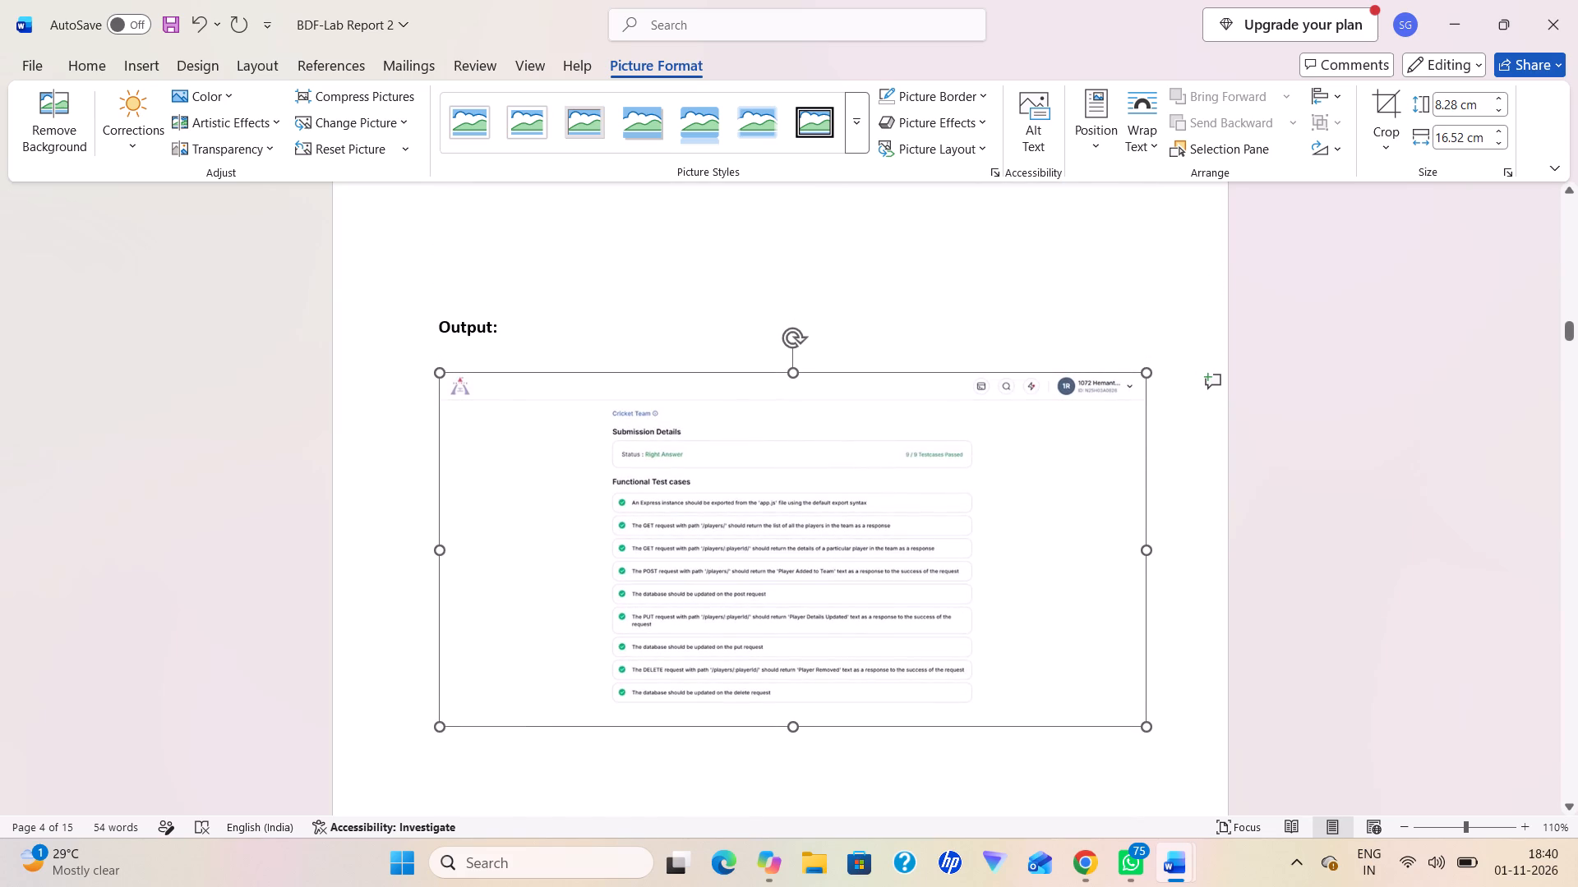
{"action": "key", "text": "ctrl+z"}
Delete the old Cricket Team submission picture below the first question's Output heading.
{"action": "scroll", "coordinate": [853, 687], "scroll_direction": "down", "scroll_amount": 1}
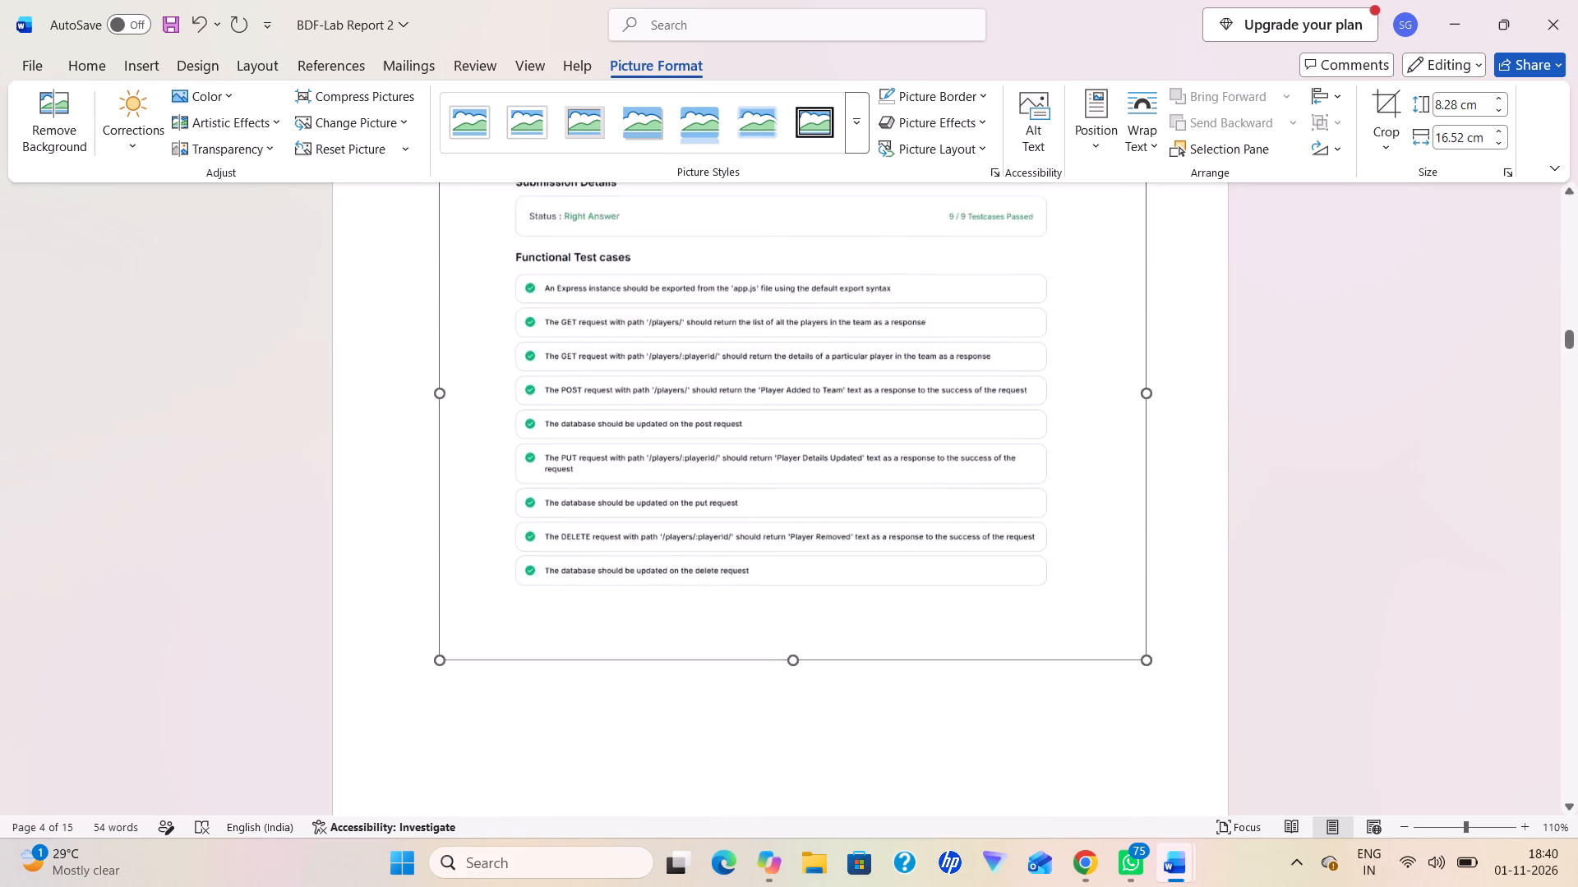
{"action": "scroll", "coordinate": [853, 687], "scroll_direction": "down", "scroll_amount": 1}
{"action": "key", "text": "BackSpace"}
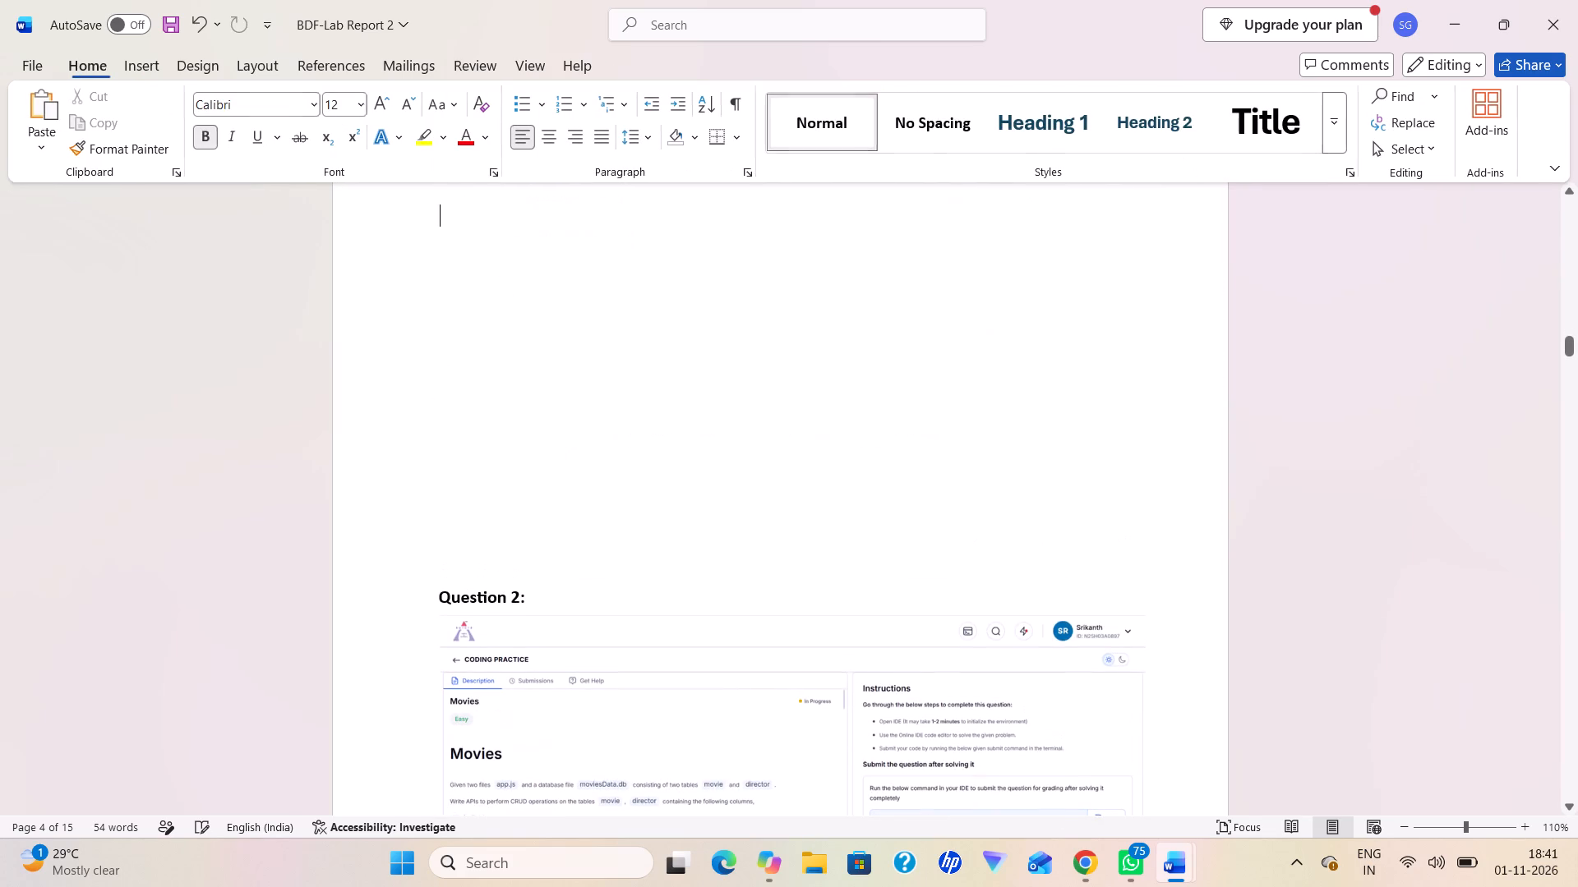
Insert WhatsApp Image 2026-11-01 at 6.40.09 PM from the Screenshots folder below the first question's Output heading.
{"action": "scroll", "coordinate": [745, 494], "scroll_direction": "up", "scroll_amount": 1}
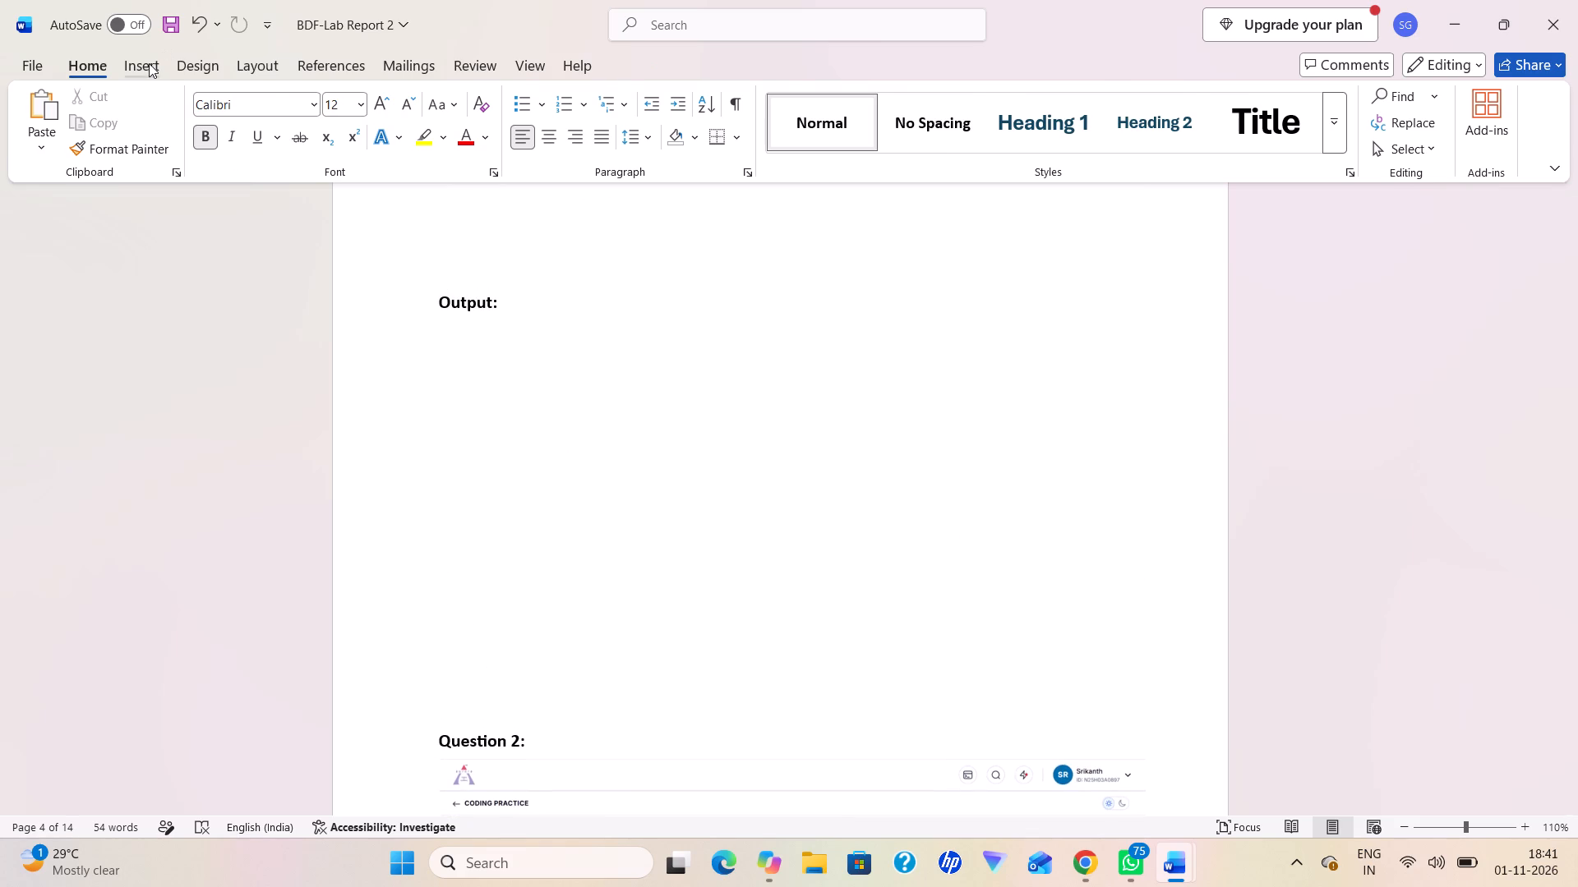
{"action": "left_click", "coordinate": [149, 63]}
{"action": "left_click", "coordinate": [232, 136]}
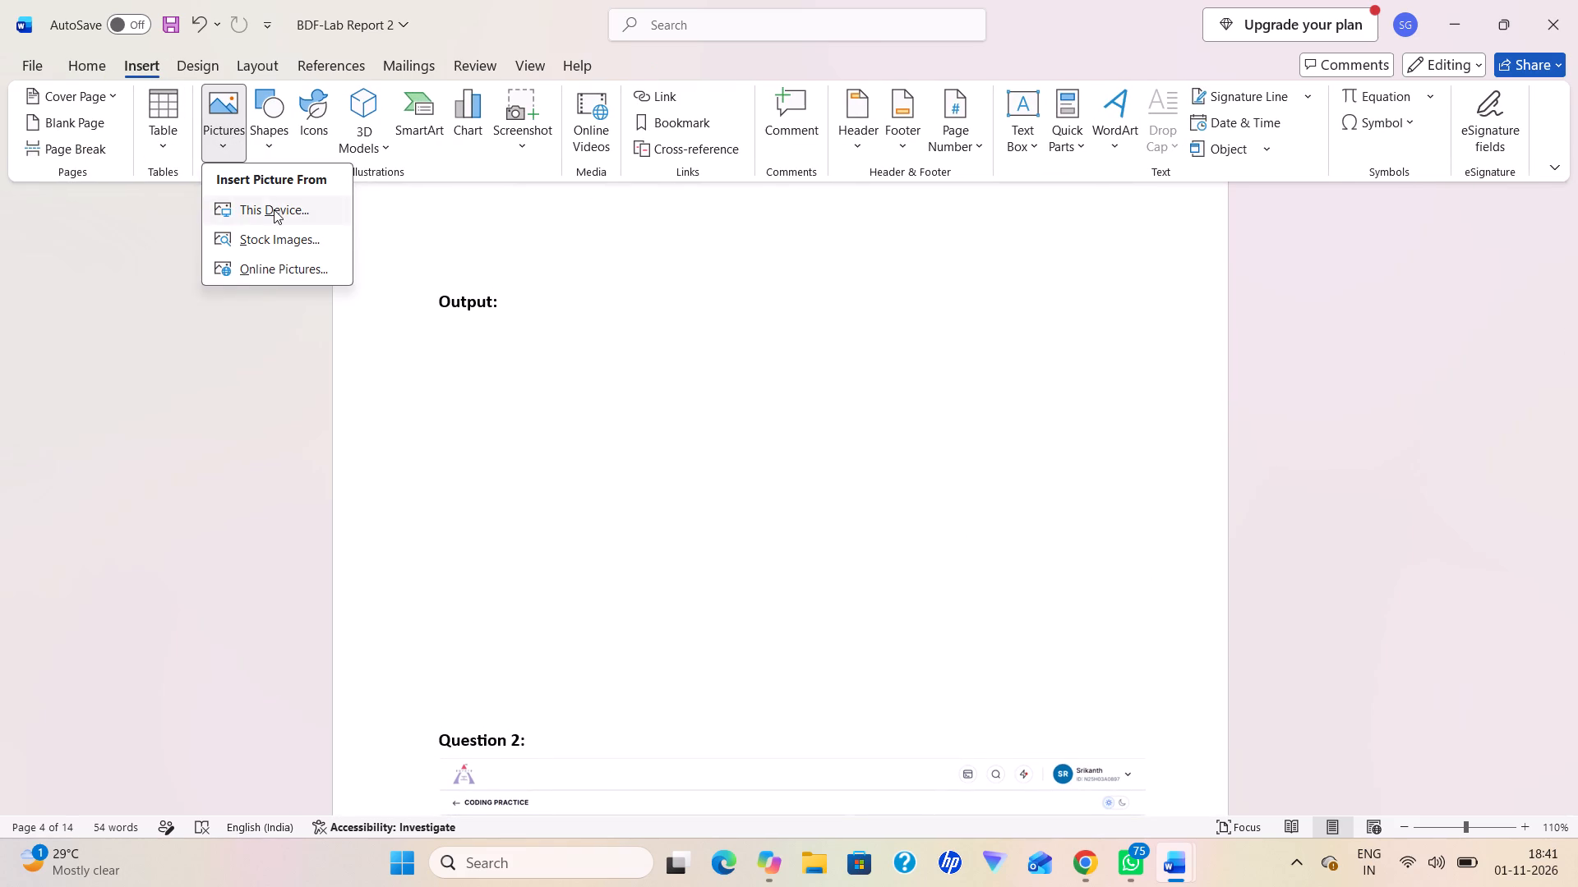
{"action": "left_click", "coordinate": [274, 209]}
{"action": "scroll", "coordinate": [454, 296], "scroll_direction": "down", "scroll_amount": 7}
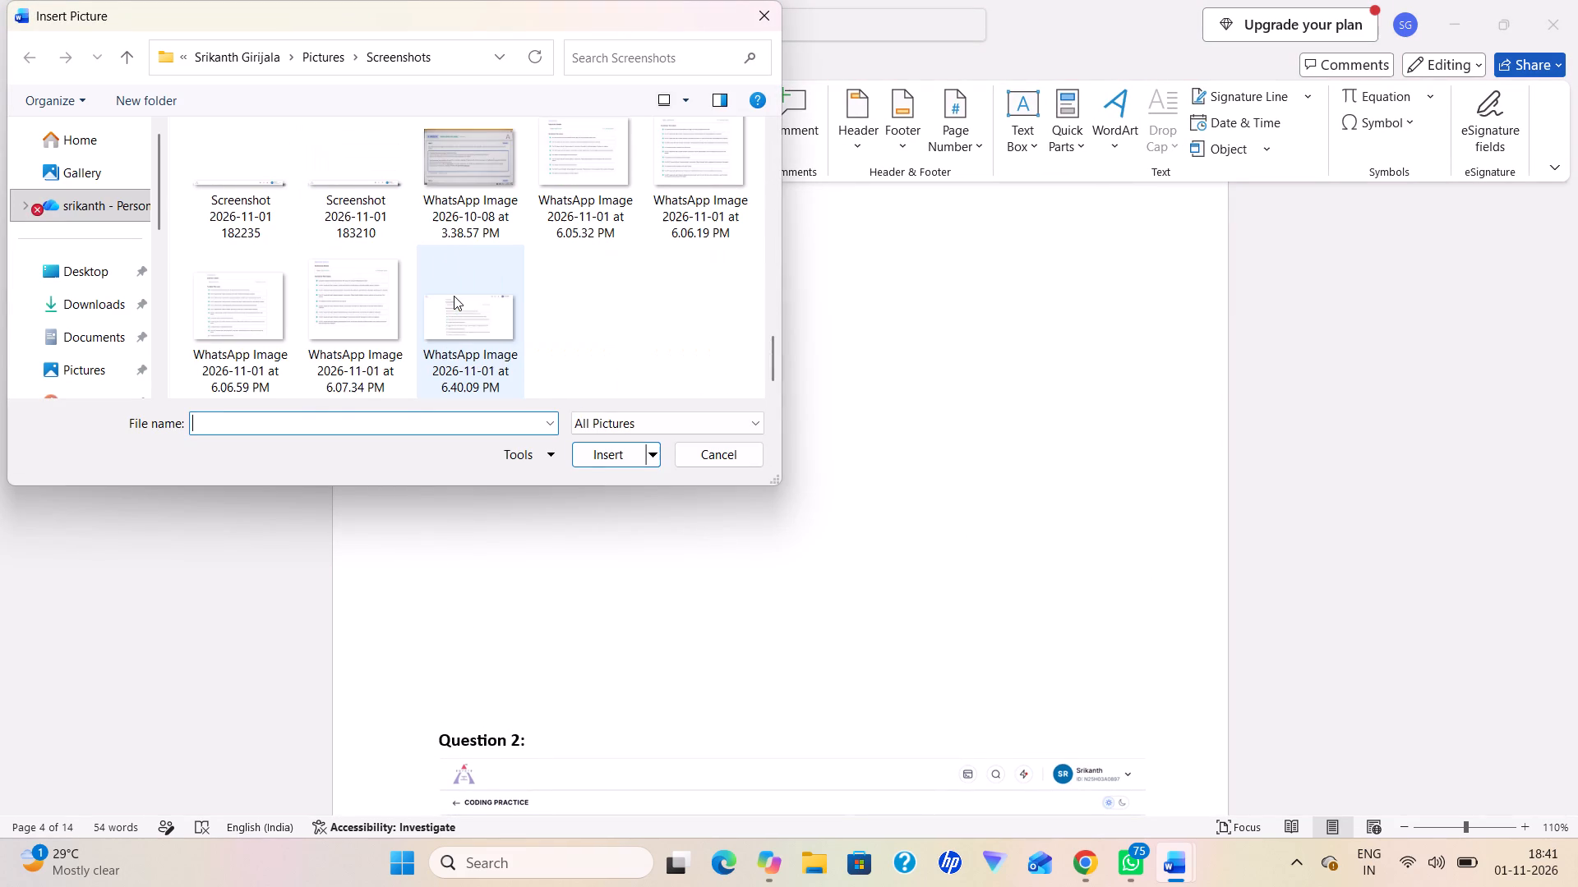
{"action": "double_click", "coordinate": [481, 350]}
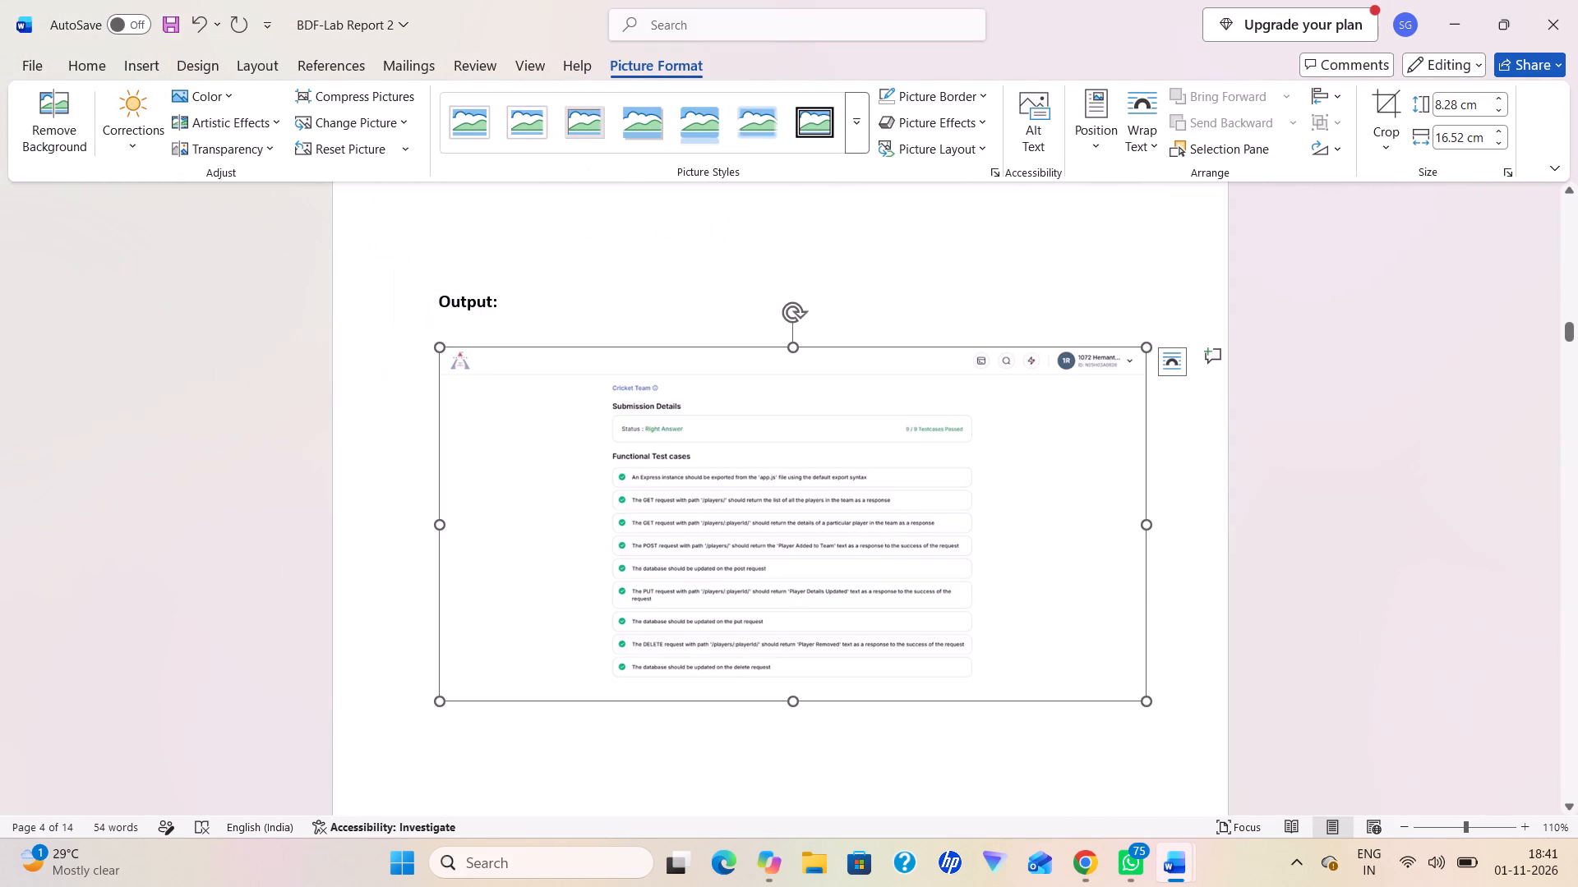
Review the layout from the new Cricket Team output through the Movies question, code and output pages up to Question 3.
{"action": "scroll", "coordinate": [578, 368], "scroll_direction": "down", "scroll_amount": 3}
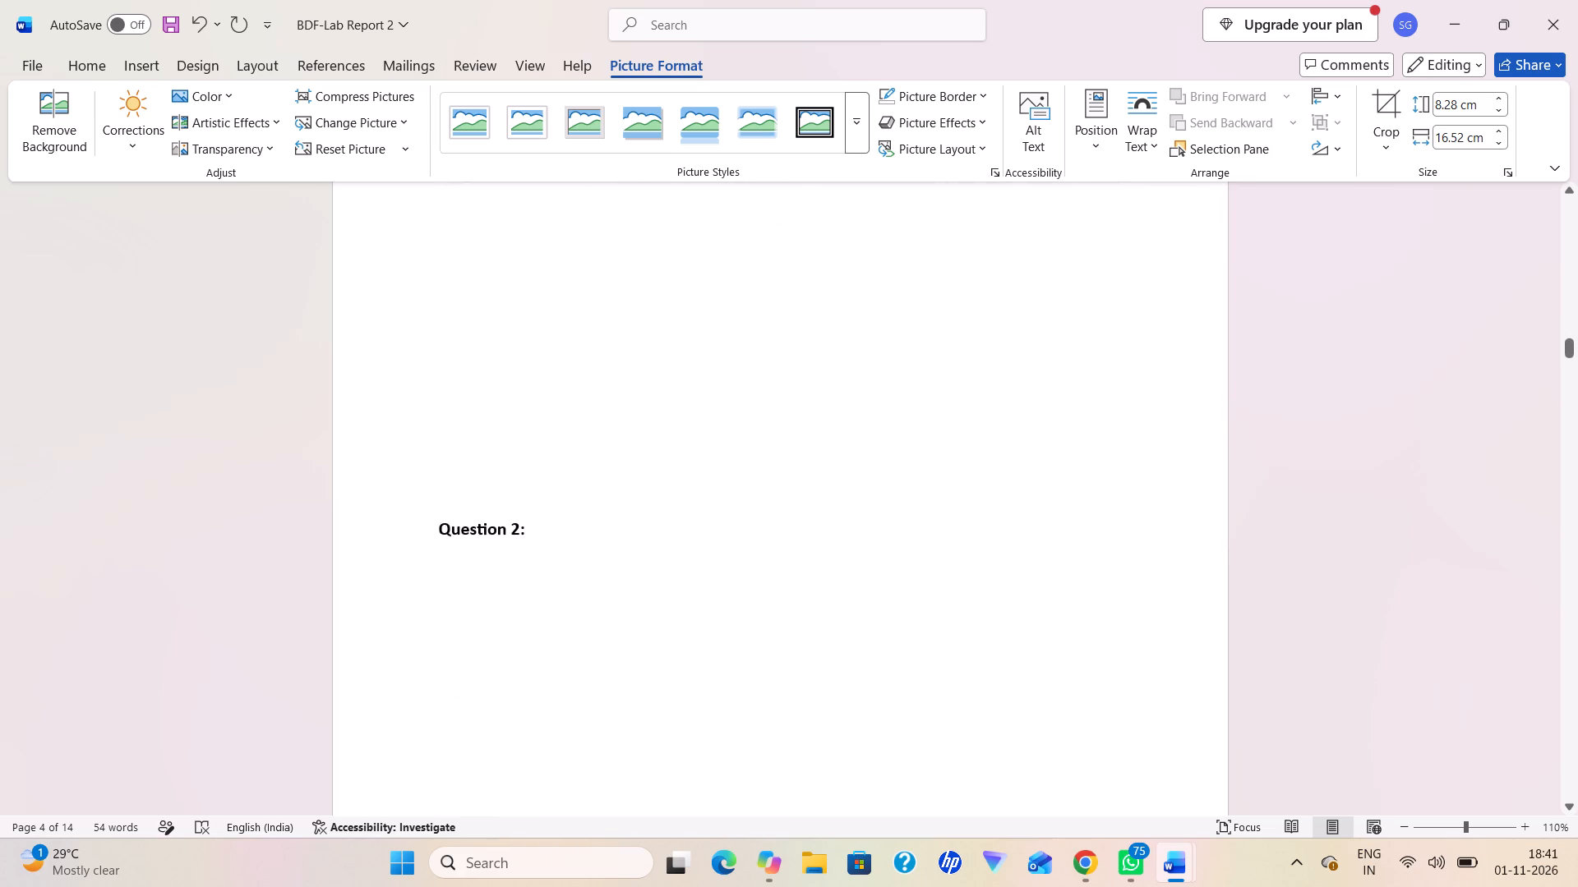
{"action": "scroll", "coordinate": [452, 384], "scroll_direction": "up", "scroll_amount": 1}
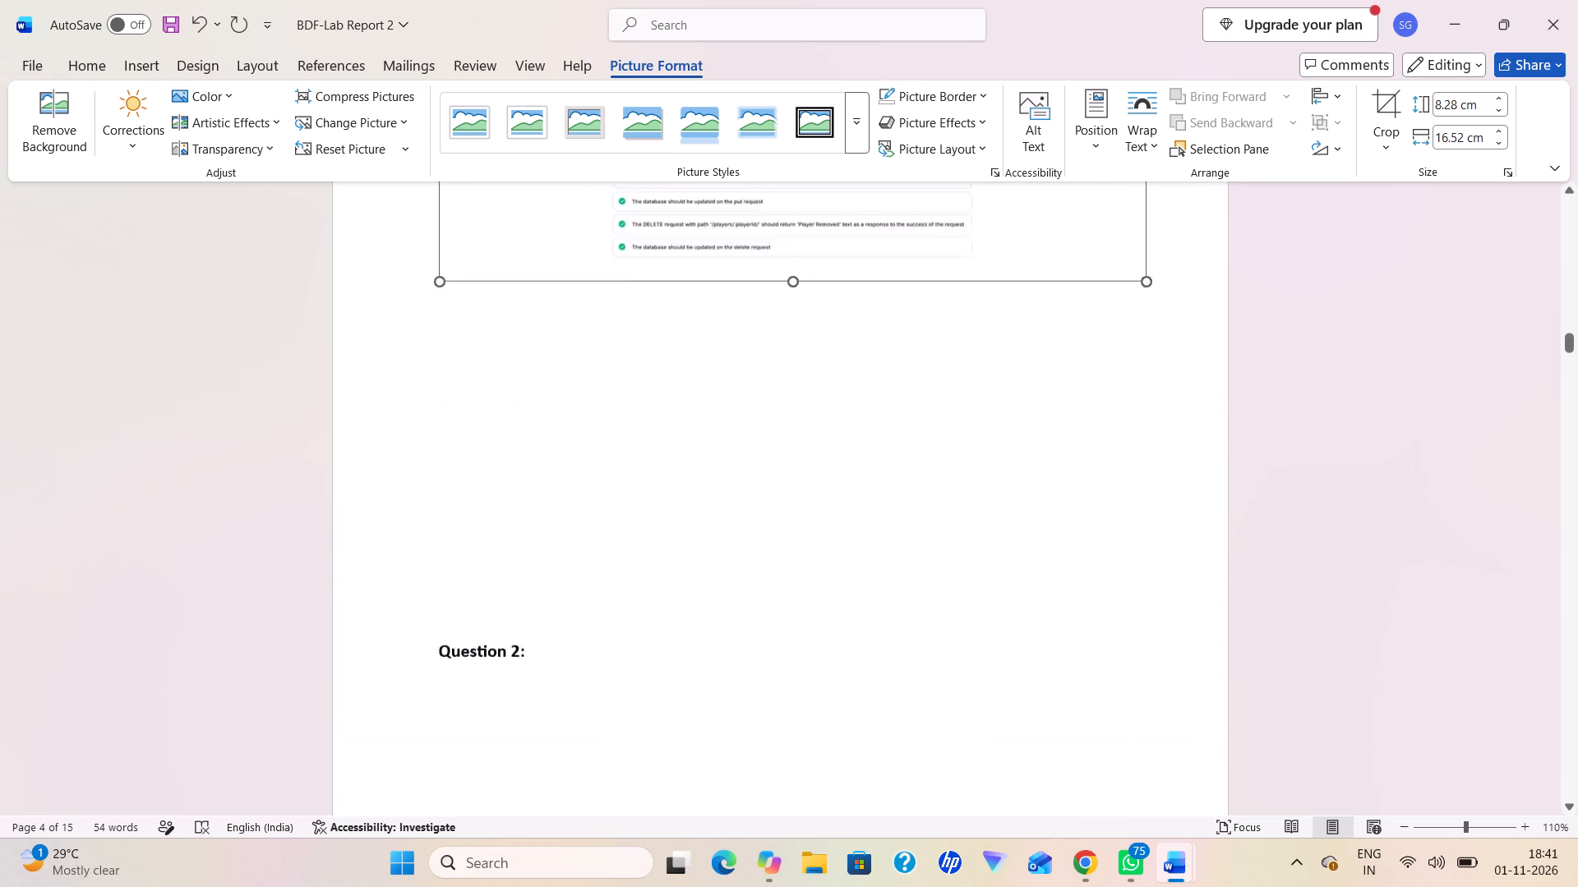
{"action": "scroll", "coordinate": [452, 384], "scroll_direction": "up", "scroll_amount": 1}
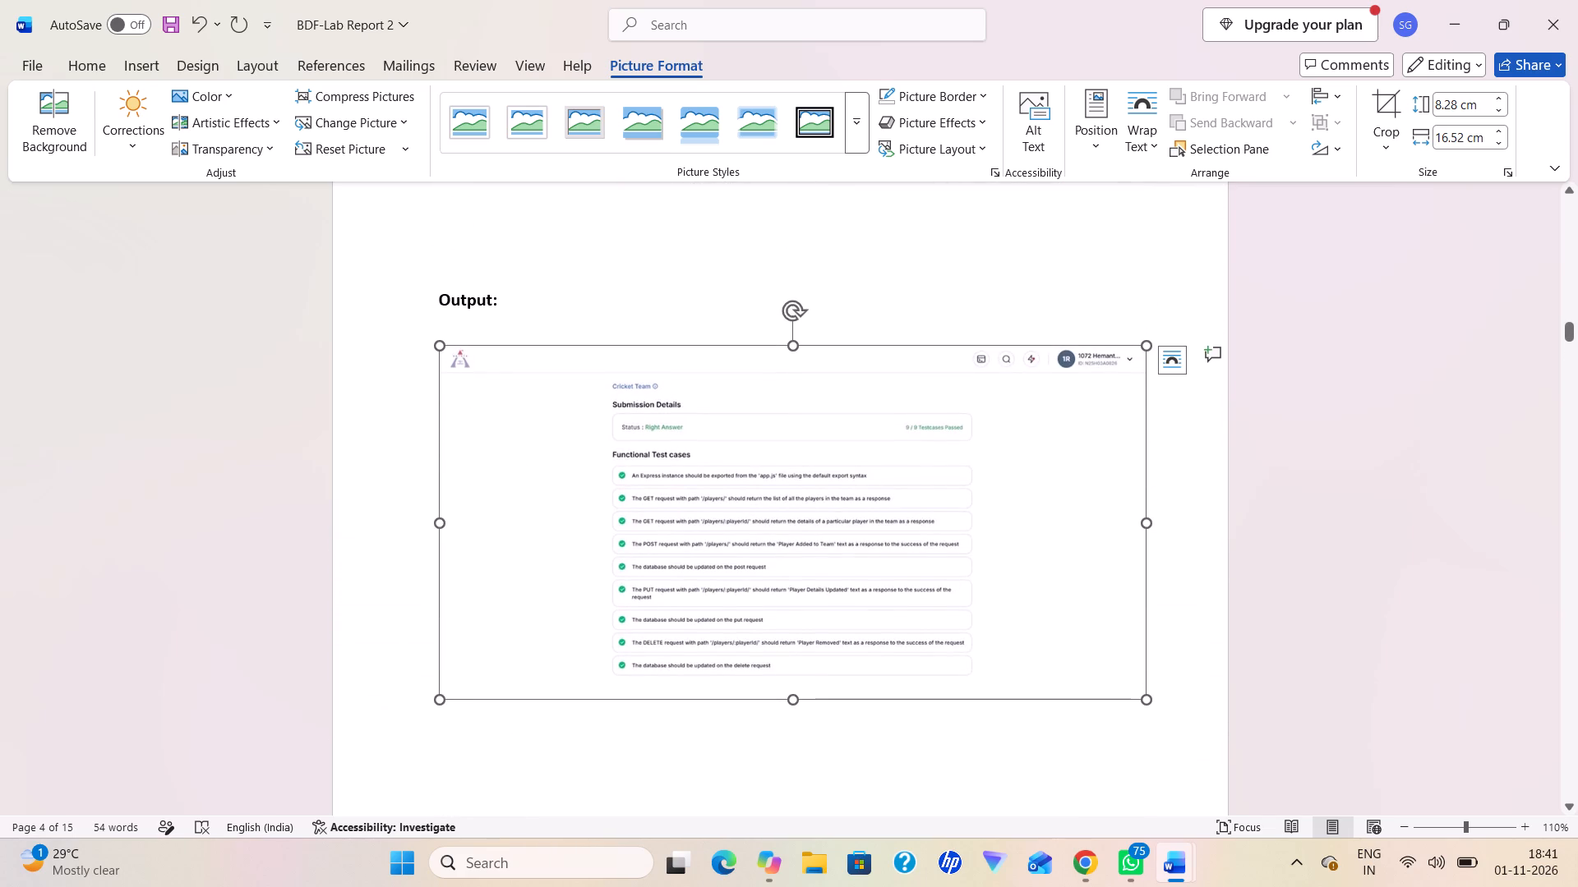
{"action": "scroll", "coordinate": [674, 347], "scroll_direction": "down", "scroll_amount": 2}
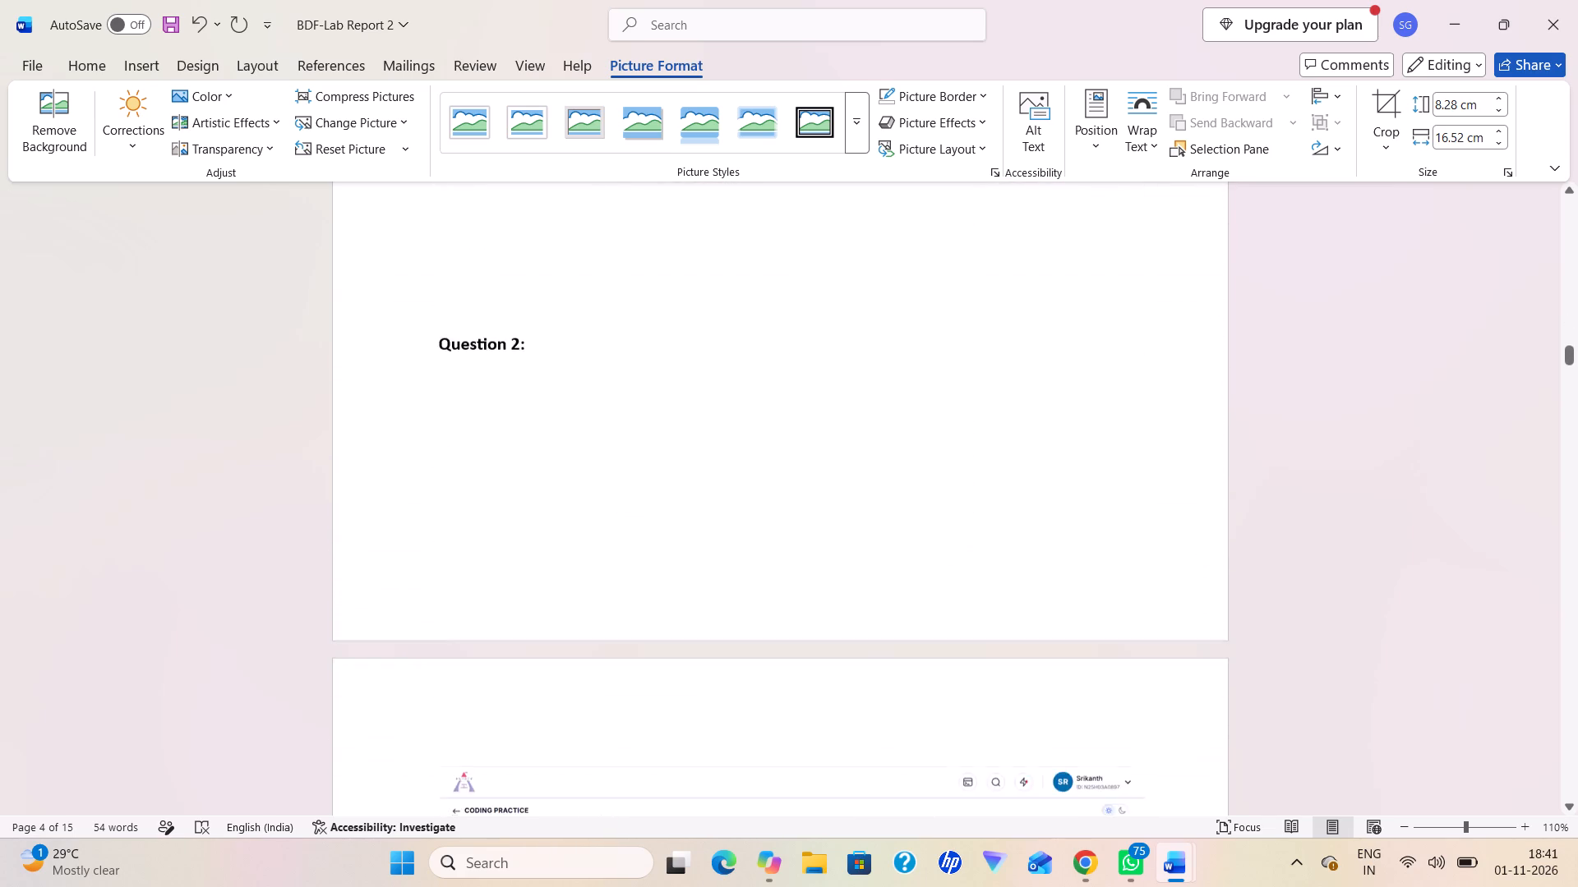
{"action": "scroll", "coordinate": [674, 347], "scroll_direction": "down", "scroll_amount": 1}
{"action": "scroll", "coordinate": [674, 347], "scroll_direction": "up", "scroll_amount": 1}
{"action": "scroll", "coordinate": [674, 347], "scroll_direction": "down", "scroll_amount": 1, "text": "ctrl"}
{"action": "scroll", "coordinate": [674, 347], "scroll_direction": "up", "scroll_amount": 1, "text": "ctrl"}
{"action": "scroll", "coordinate": [674, 347], "scroll_direction": "down", "scroll_amount": 1, "text": "ctrl"}
{"action": "scroll", "coordinate": [674, 347], "scroll_direction": "up", "scroll_amount": 1, "text": "ctrl"}
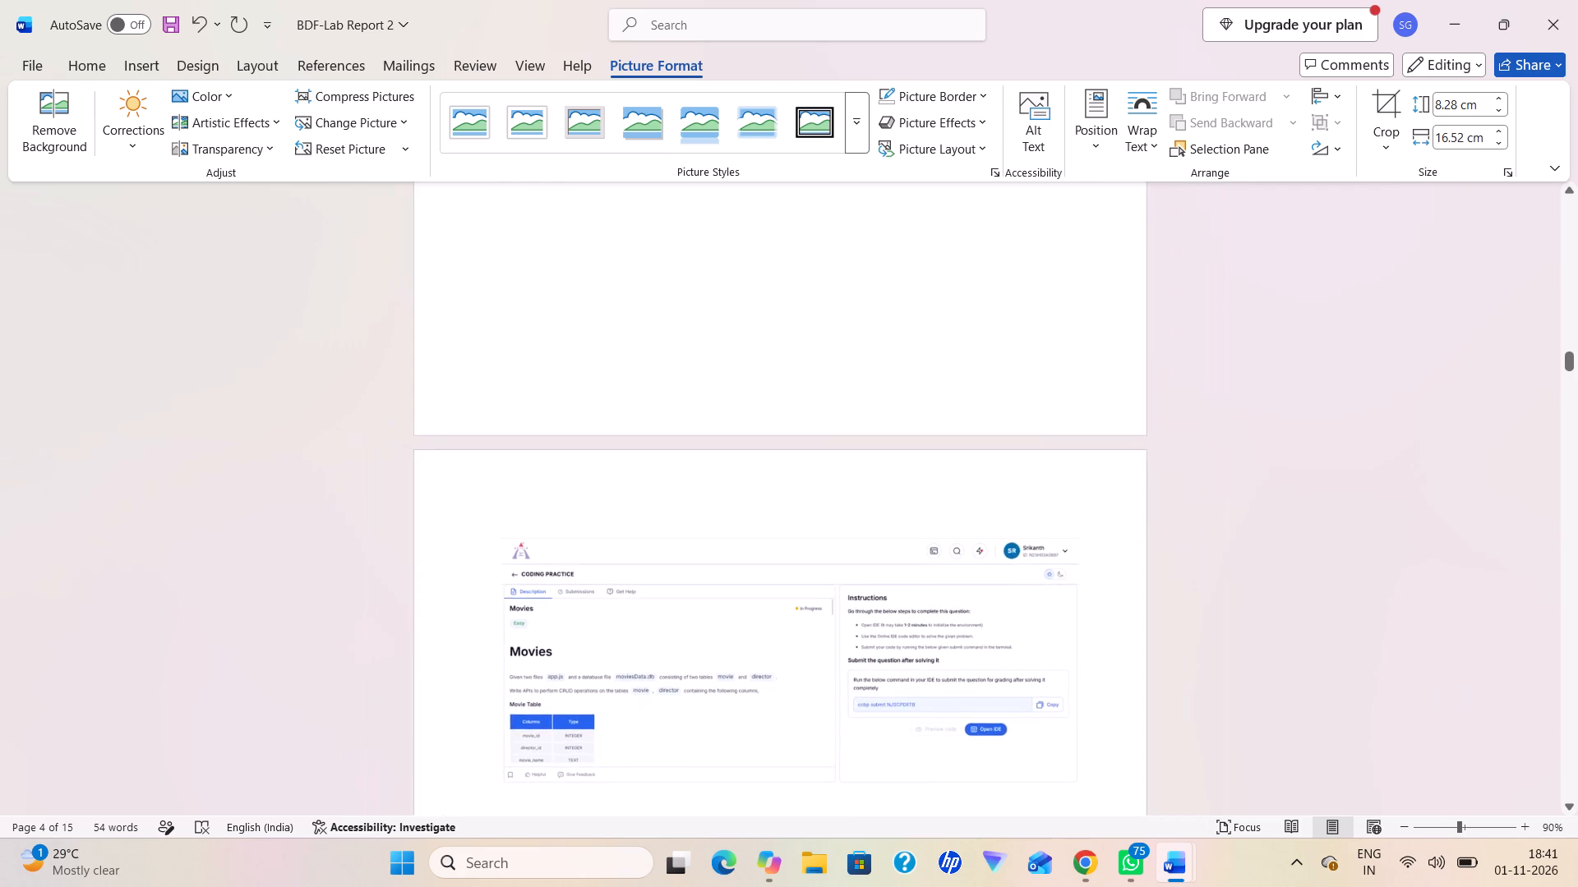
{"action": "scroll", "coordinate": [674, 347], "scroll_direction": "down", "scroll_amount": 1}
{"action": "scroll", "coordinate": [674, 347], "scroll_direction": "left", "scroll_amount": 1}
{"action": "scroll", "coordinate": [674, 347], "scroll_direction": "up", "scroll_amount": 1, "text": "ctrl"}
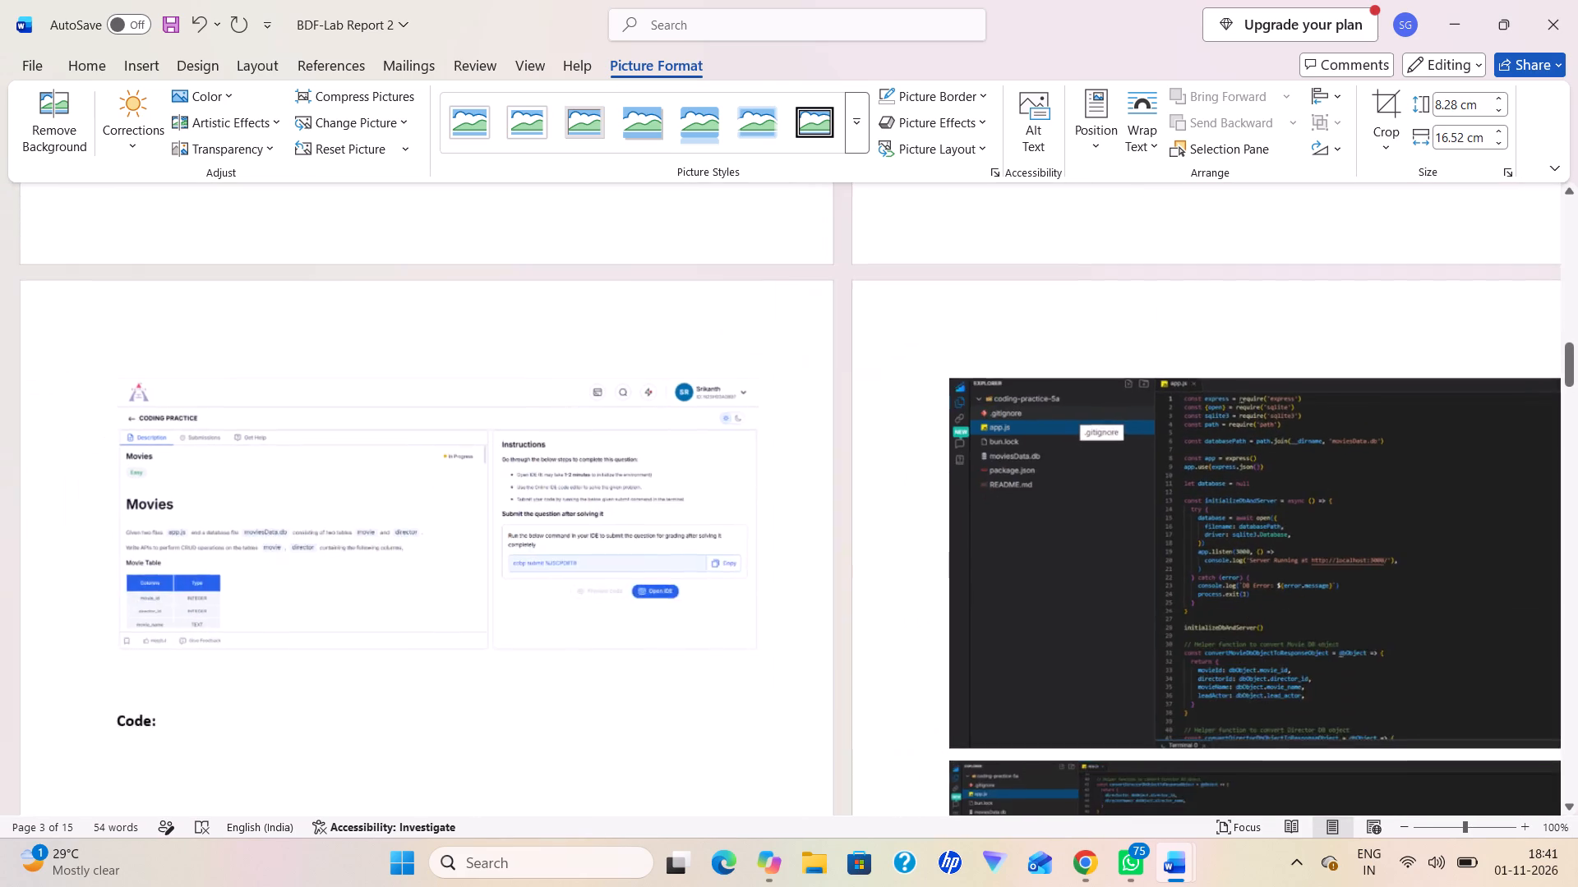
{"action": "scroll", "coordinate": [674, 347], "scroll_direction": "down", "scroll_amount": 4}
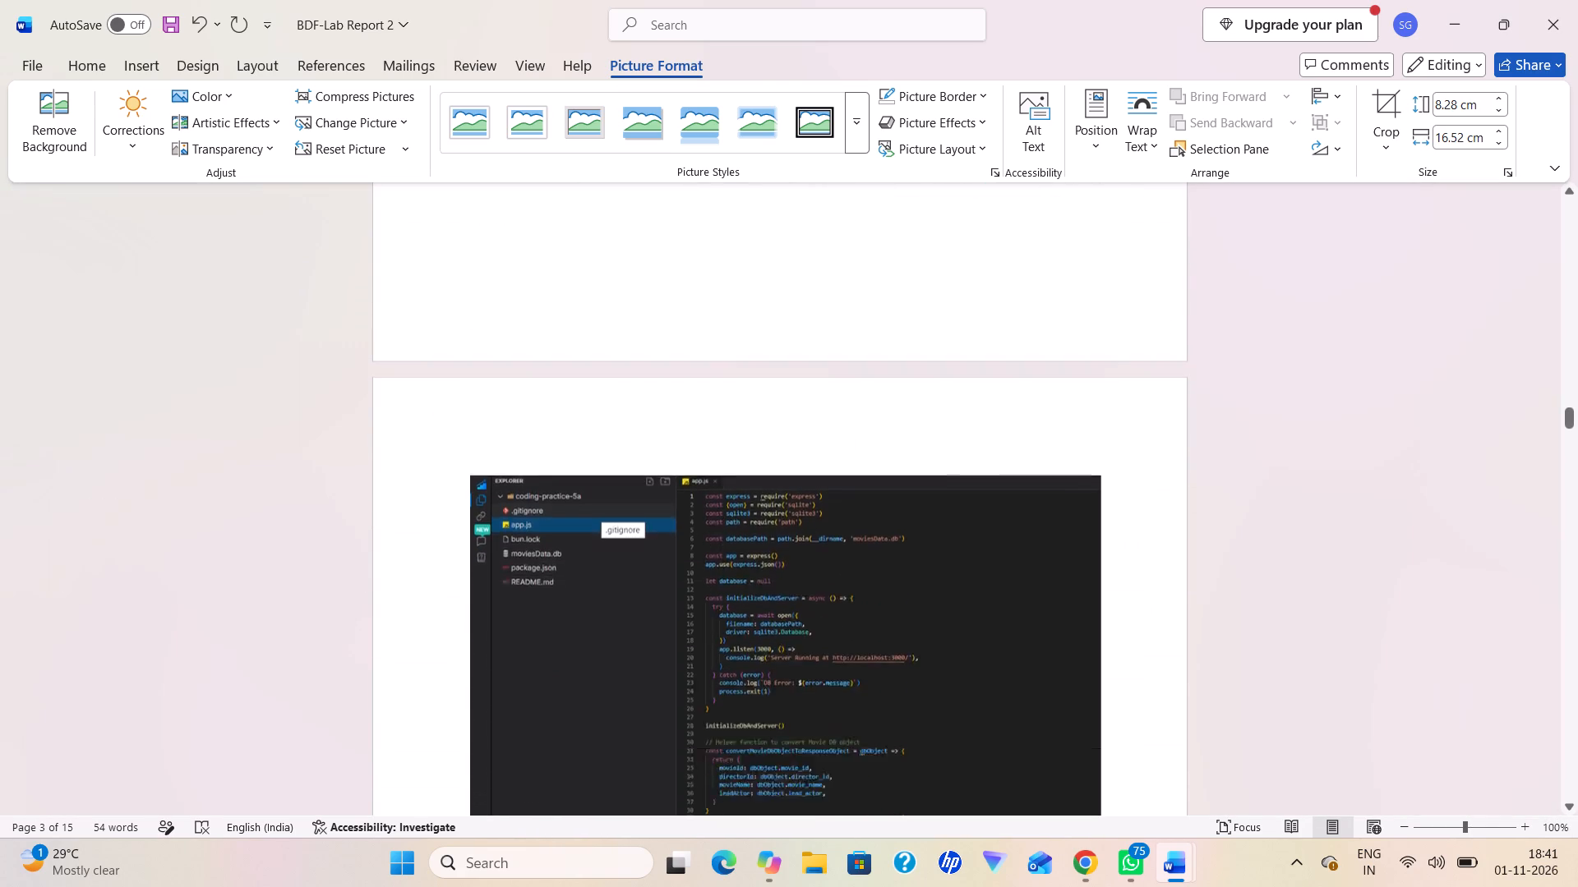
{"action": "scroll", "coordinate": [674, 347], "scroll_direction": "down", "scroll_amount": 4}
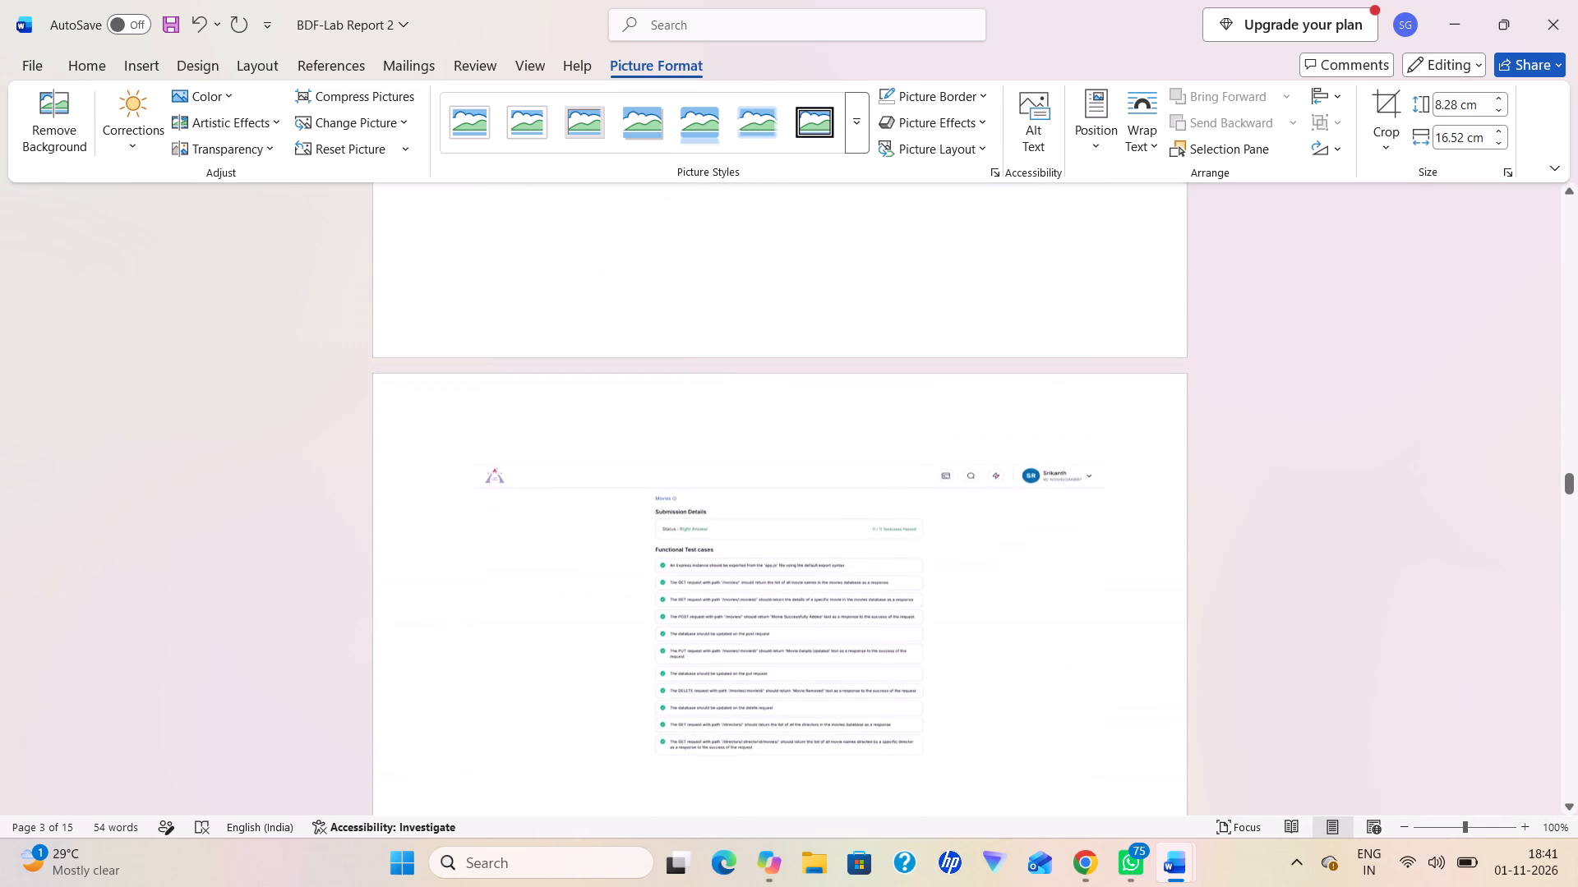
{"action": "scroll", "coordinate": [674, 347], "scroll_direction": "down", "scroll_amount": 3}
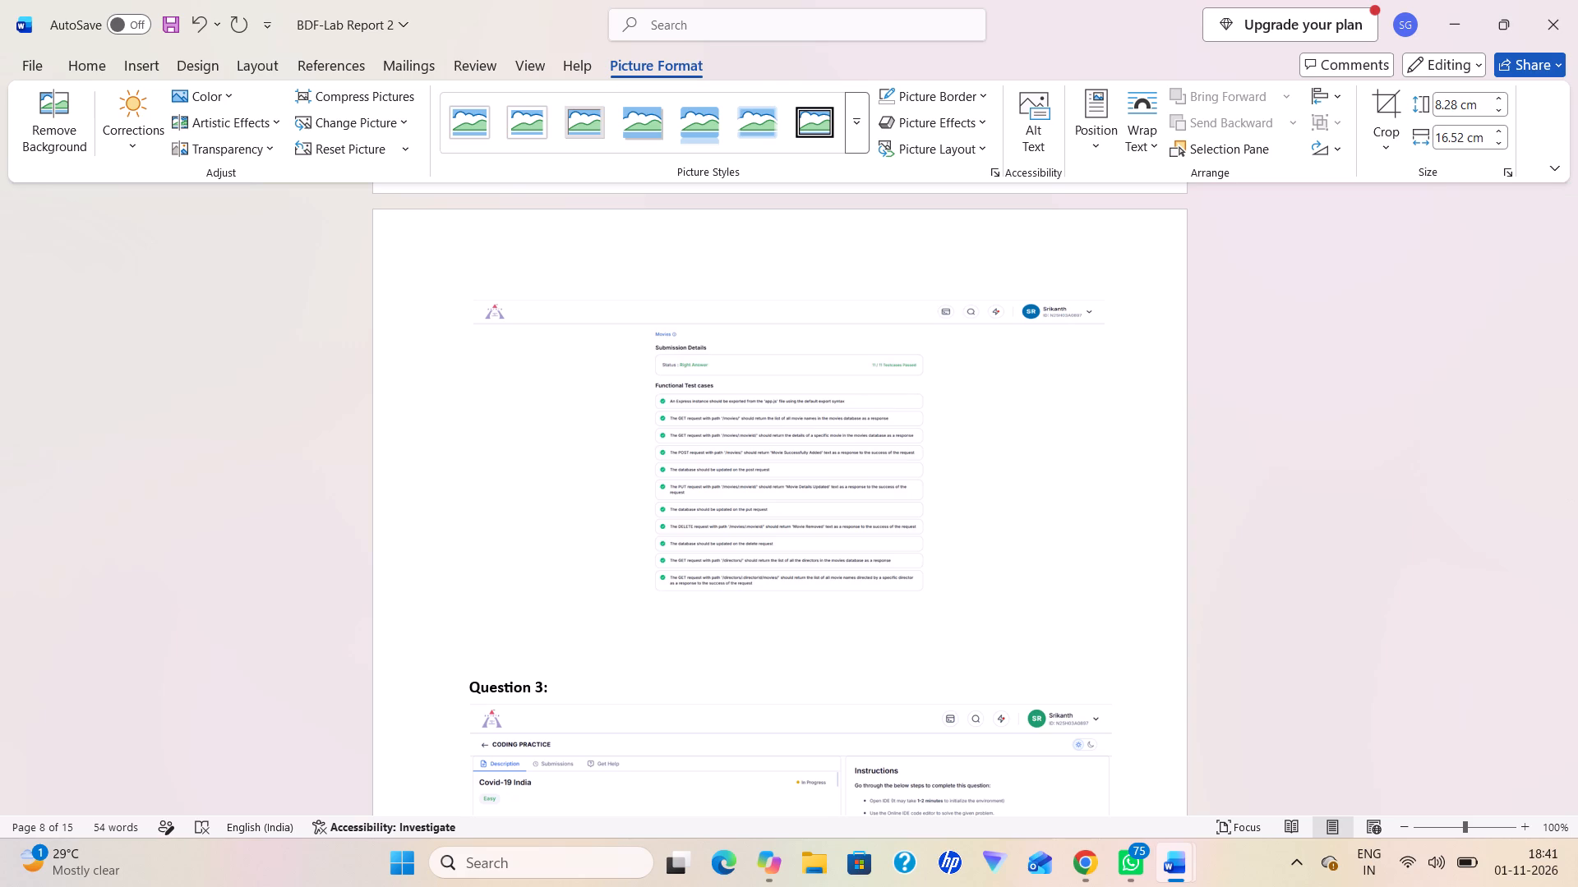
{"action": "scroll", "coordinate": [674, 347], "scroll_direction": "up", "scroll_amount": 2}
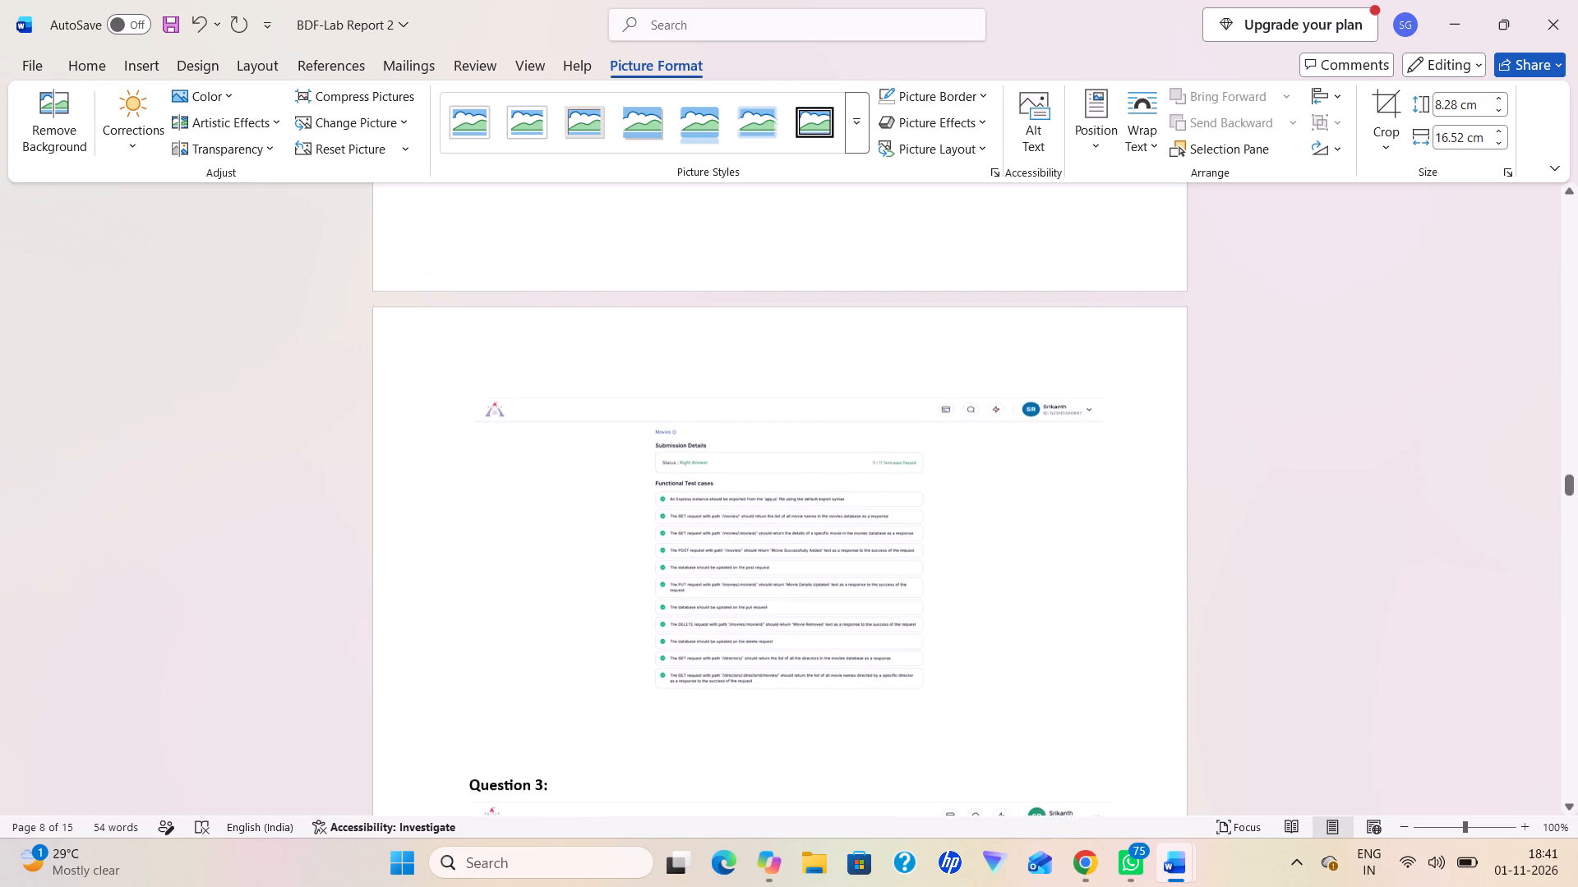
{"action": "scroll", "coordinate": [674, 347], "scroll_direction": "up", "scroll_amount": 6}
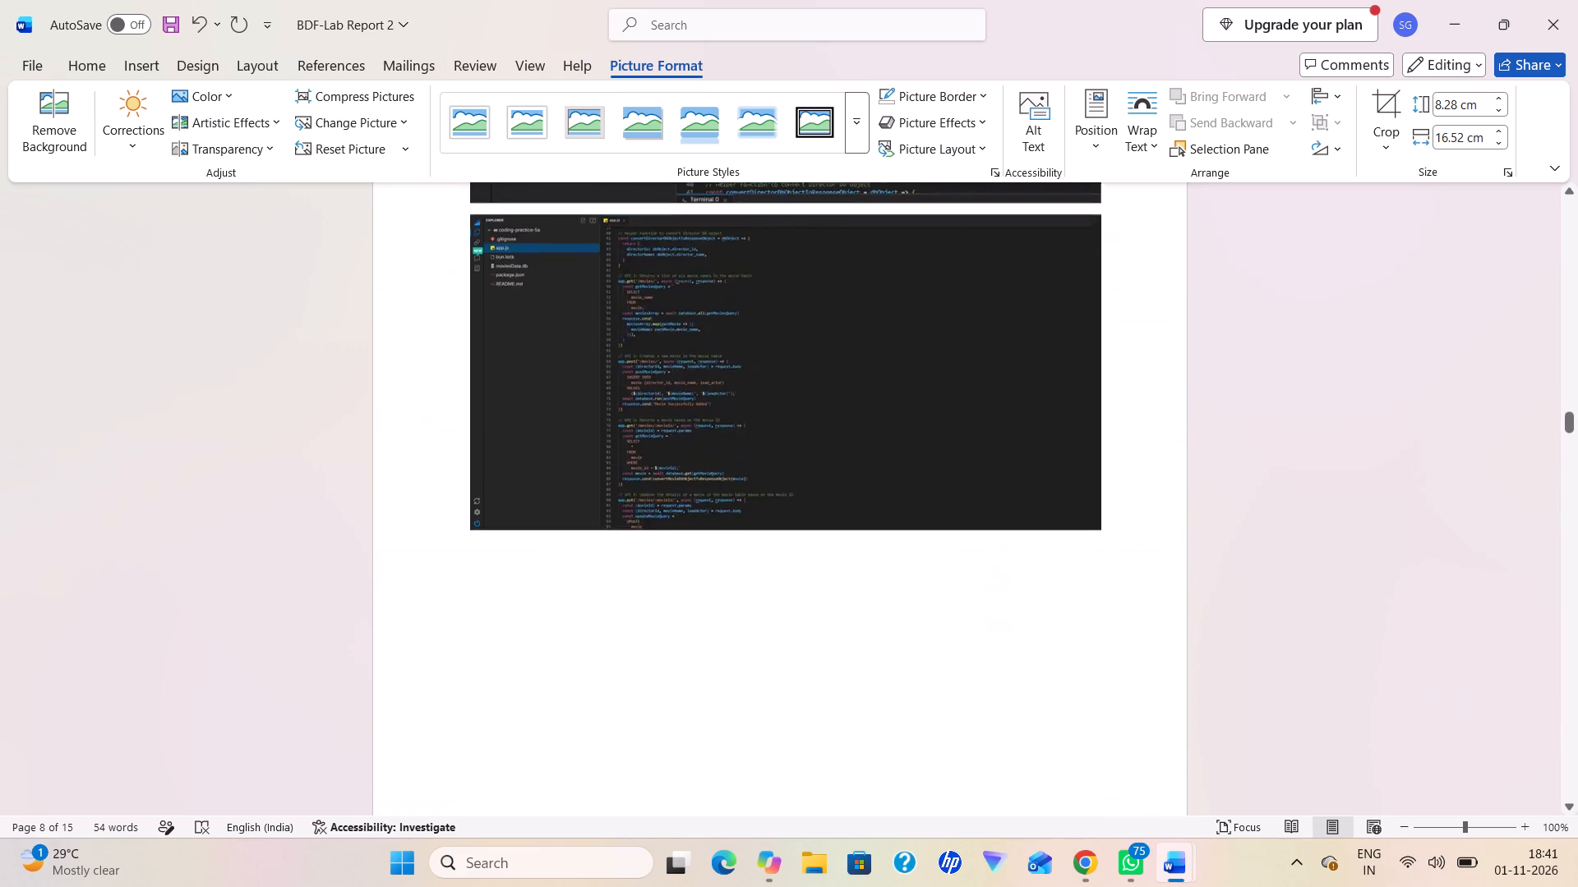
{"action": "scroll", "coordinate": [674, 347], "scroll_direction": "up", "scroll_amount": 5}
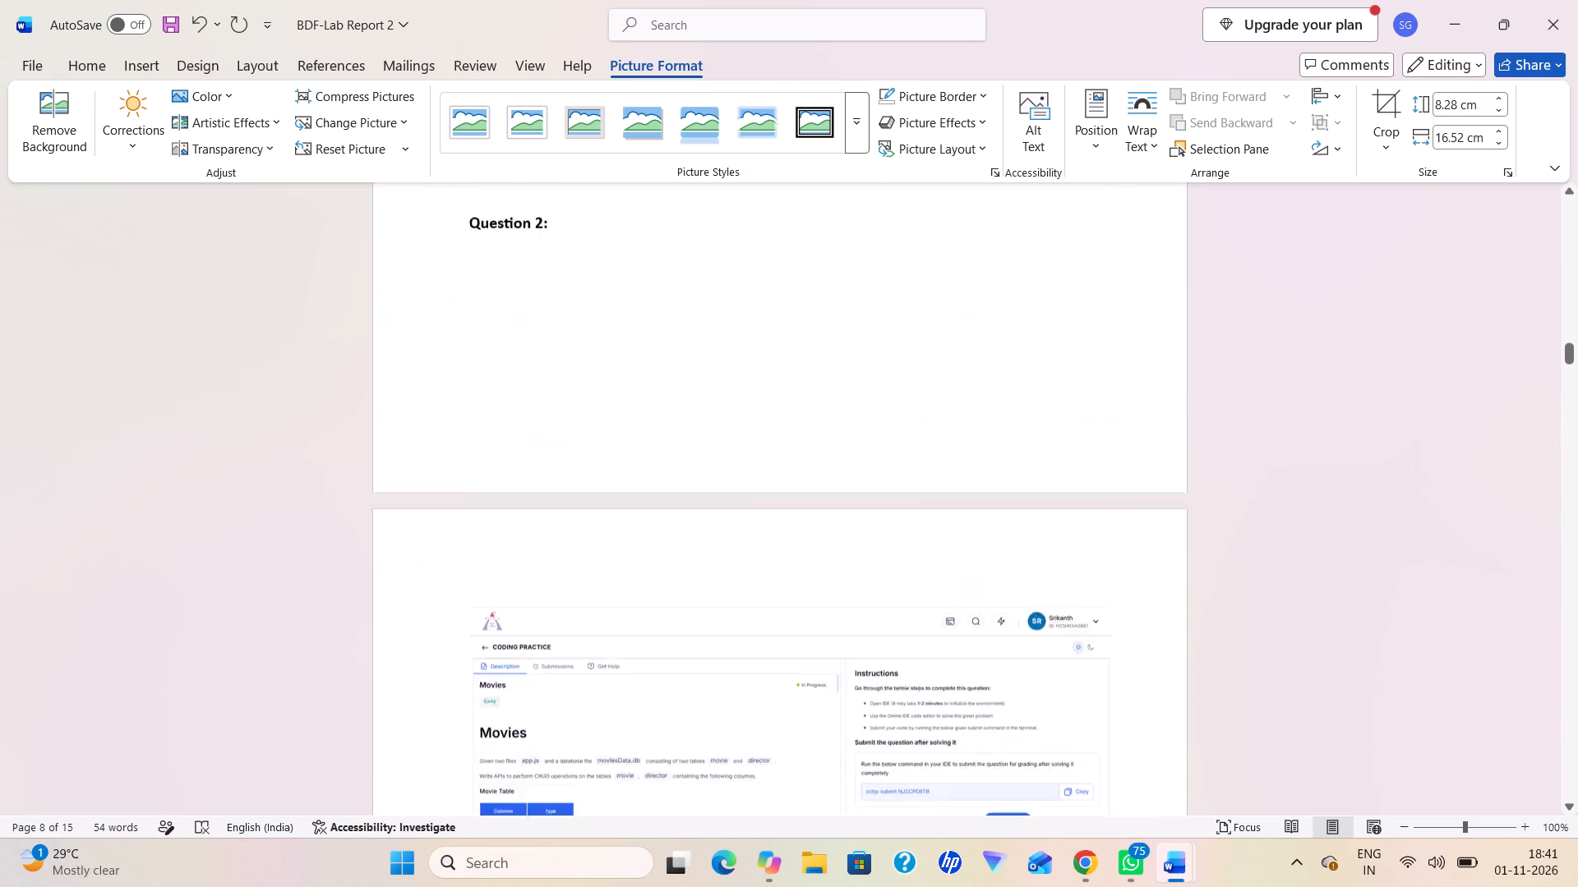
{"action": "scroll", "coordinate": [674, 347], "scroll_direction": "up", "scroll_amount": 1}
{"action": "scroll", "coordinate": [674, 347], "scroll_direction": "down", "scroll_amount": 2}
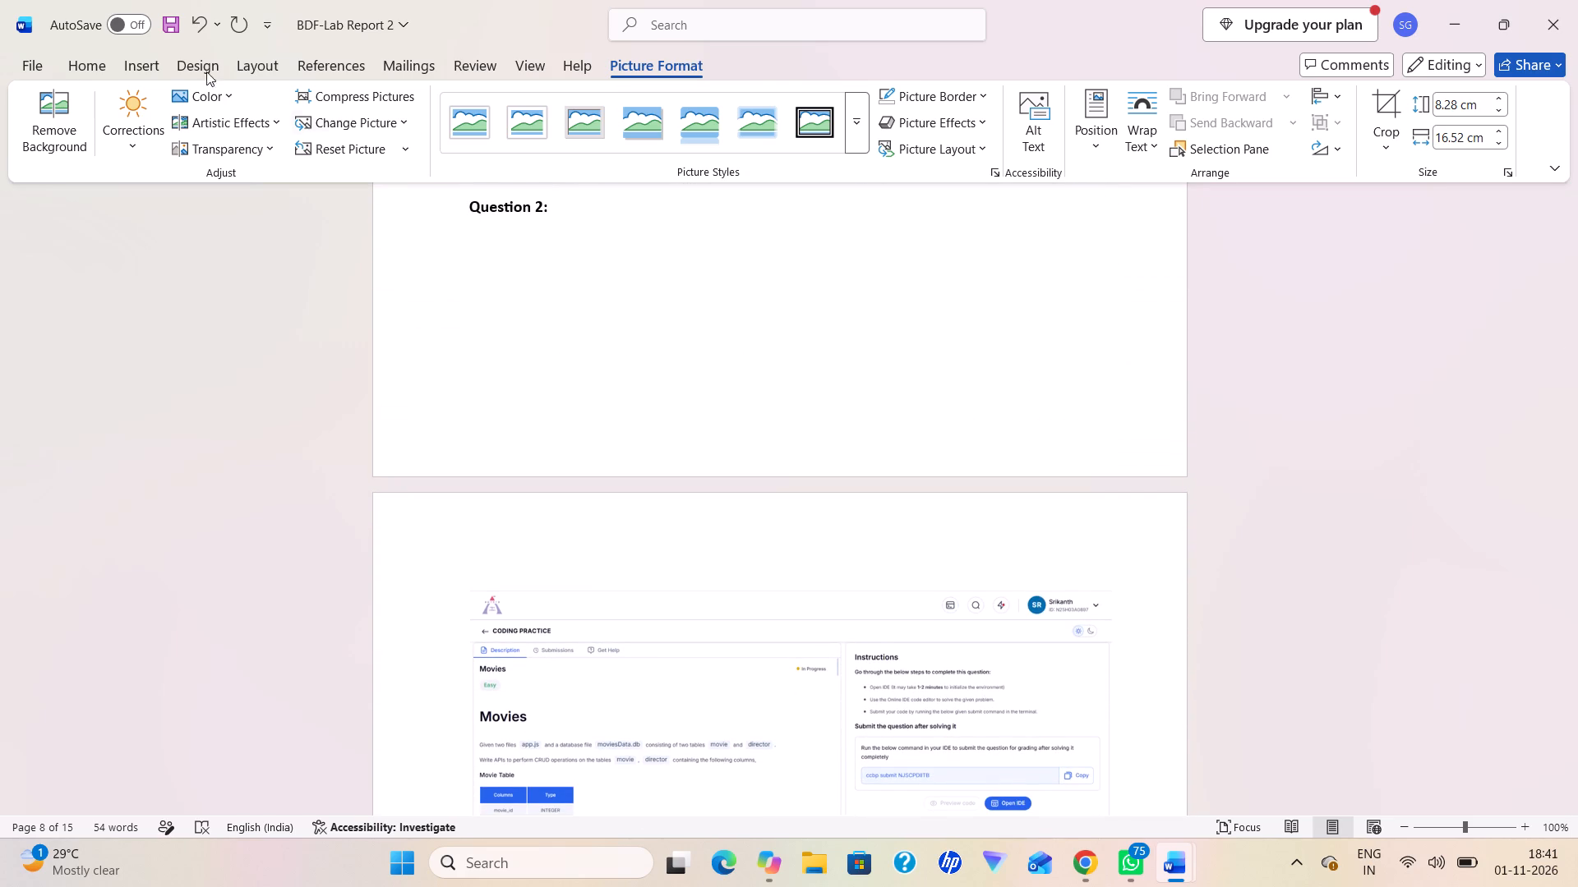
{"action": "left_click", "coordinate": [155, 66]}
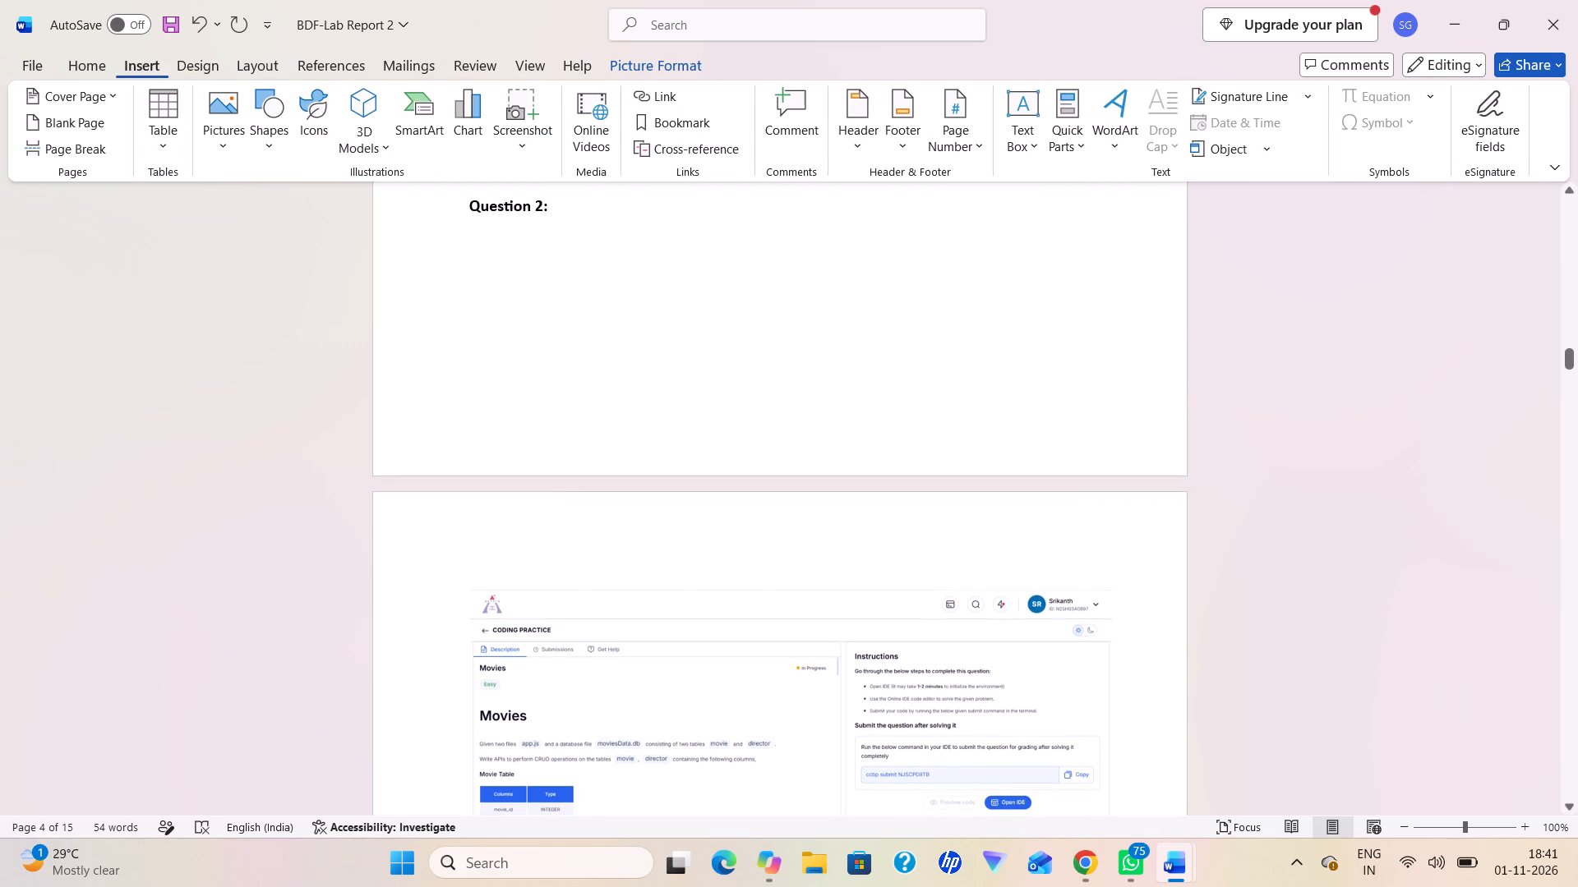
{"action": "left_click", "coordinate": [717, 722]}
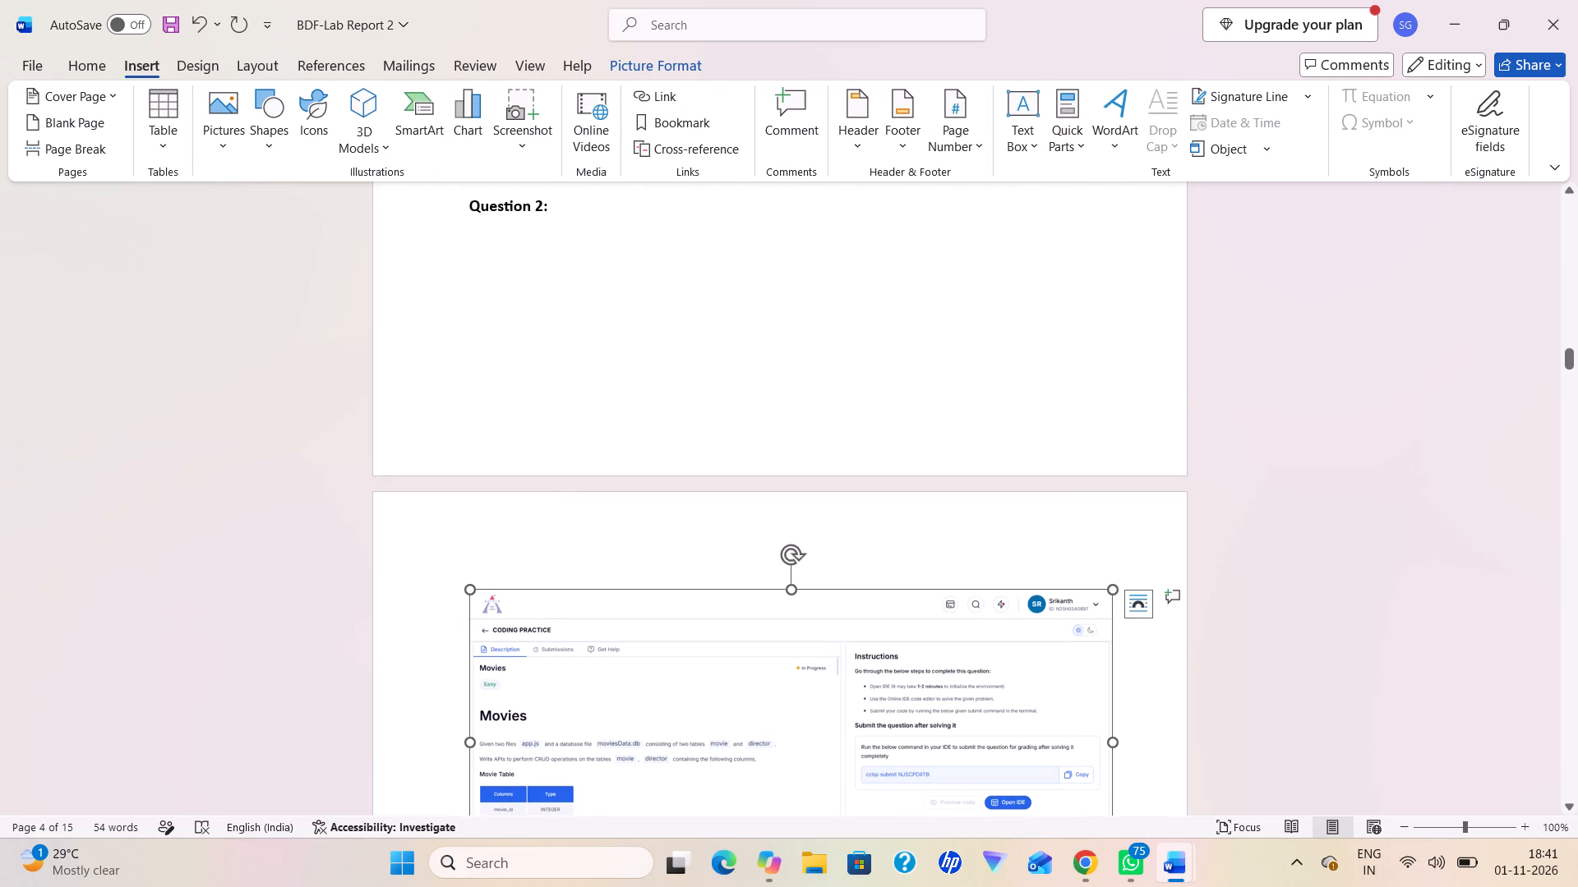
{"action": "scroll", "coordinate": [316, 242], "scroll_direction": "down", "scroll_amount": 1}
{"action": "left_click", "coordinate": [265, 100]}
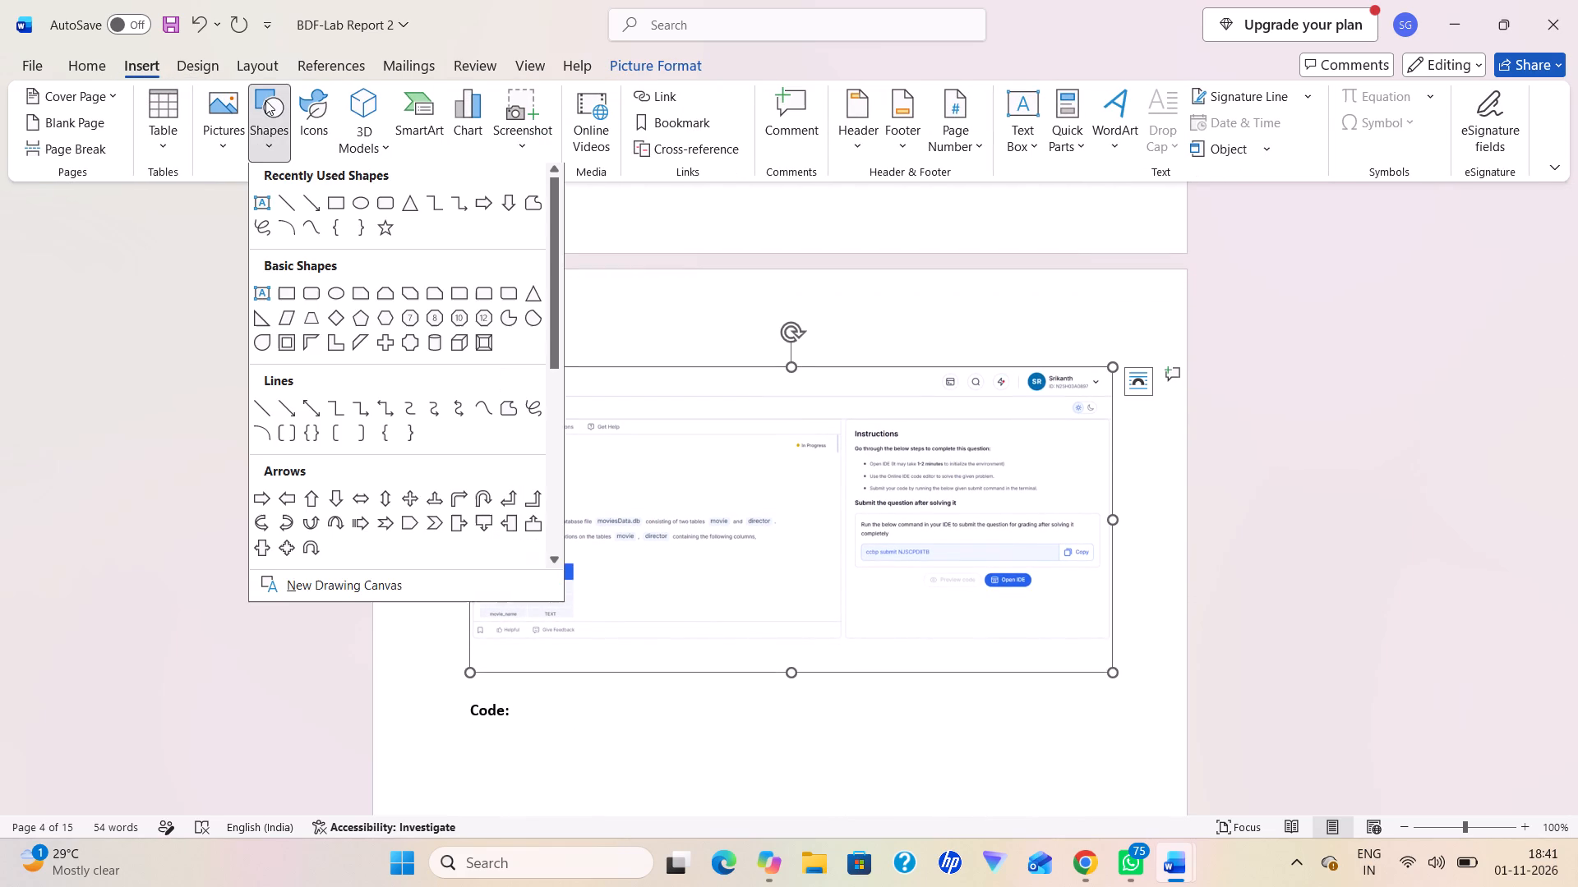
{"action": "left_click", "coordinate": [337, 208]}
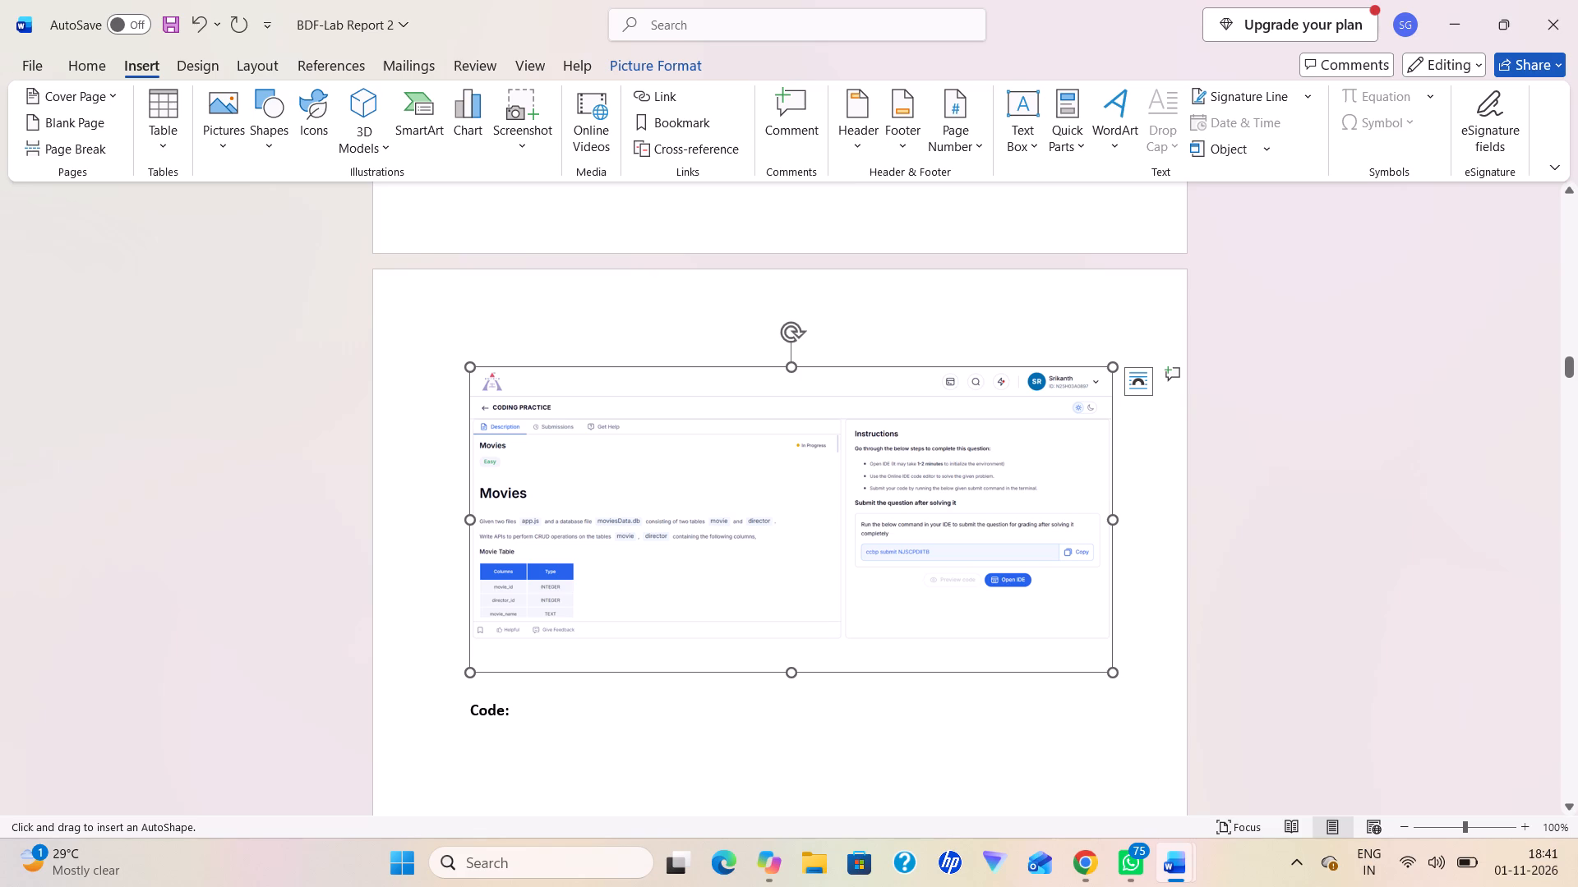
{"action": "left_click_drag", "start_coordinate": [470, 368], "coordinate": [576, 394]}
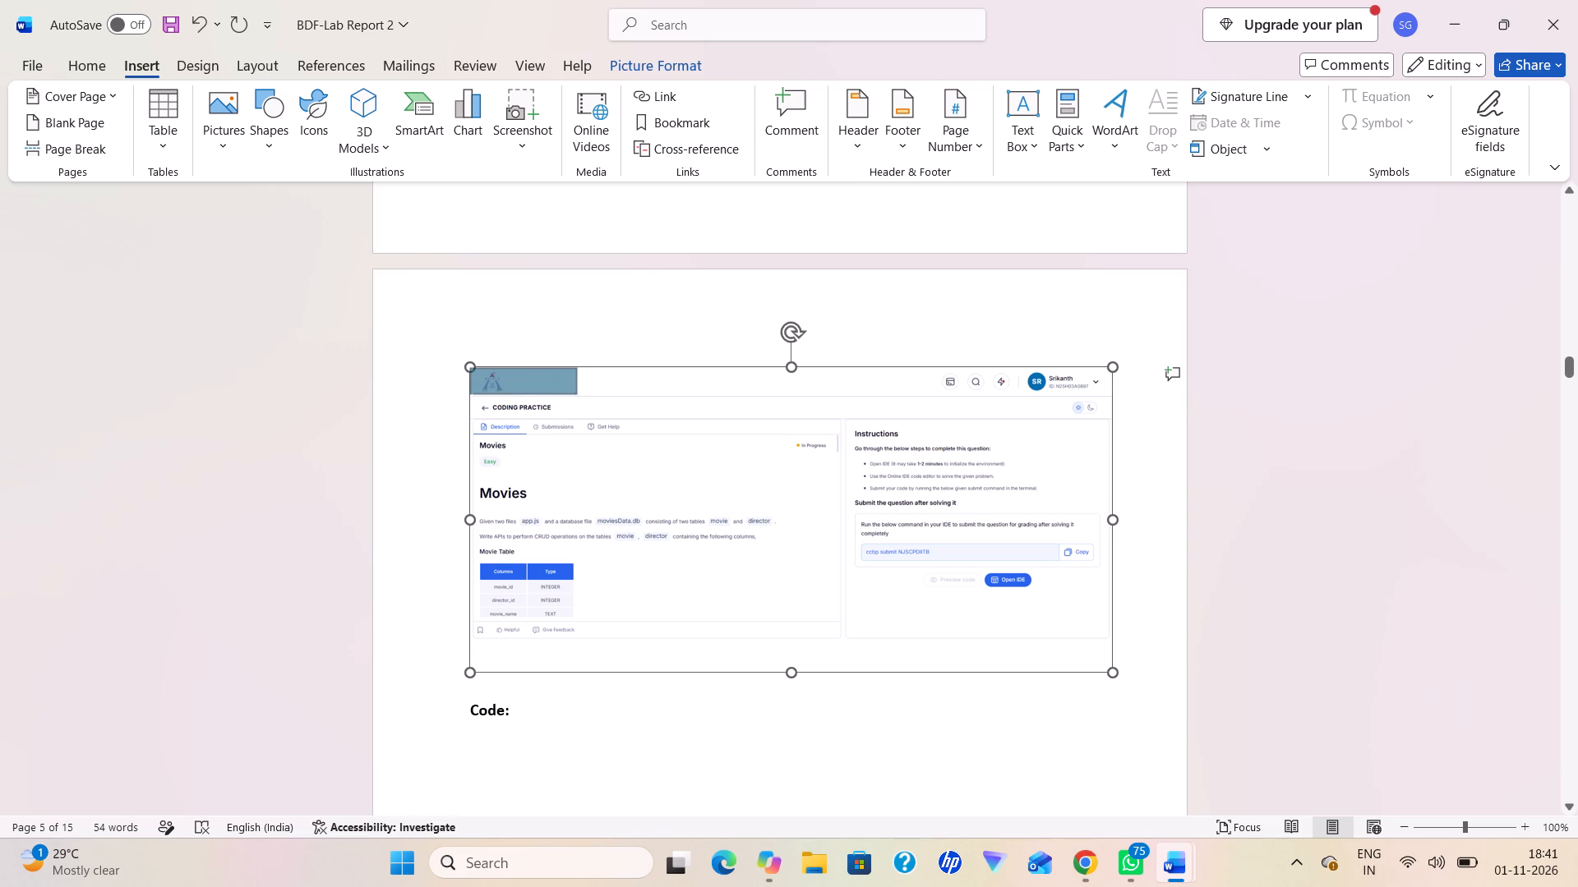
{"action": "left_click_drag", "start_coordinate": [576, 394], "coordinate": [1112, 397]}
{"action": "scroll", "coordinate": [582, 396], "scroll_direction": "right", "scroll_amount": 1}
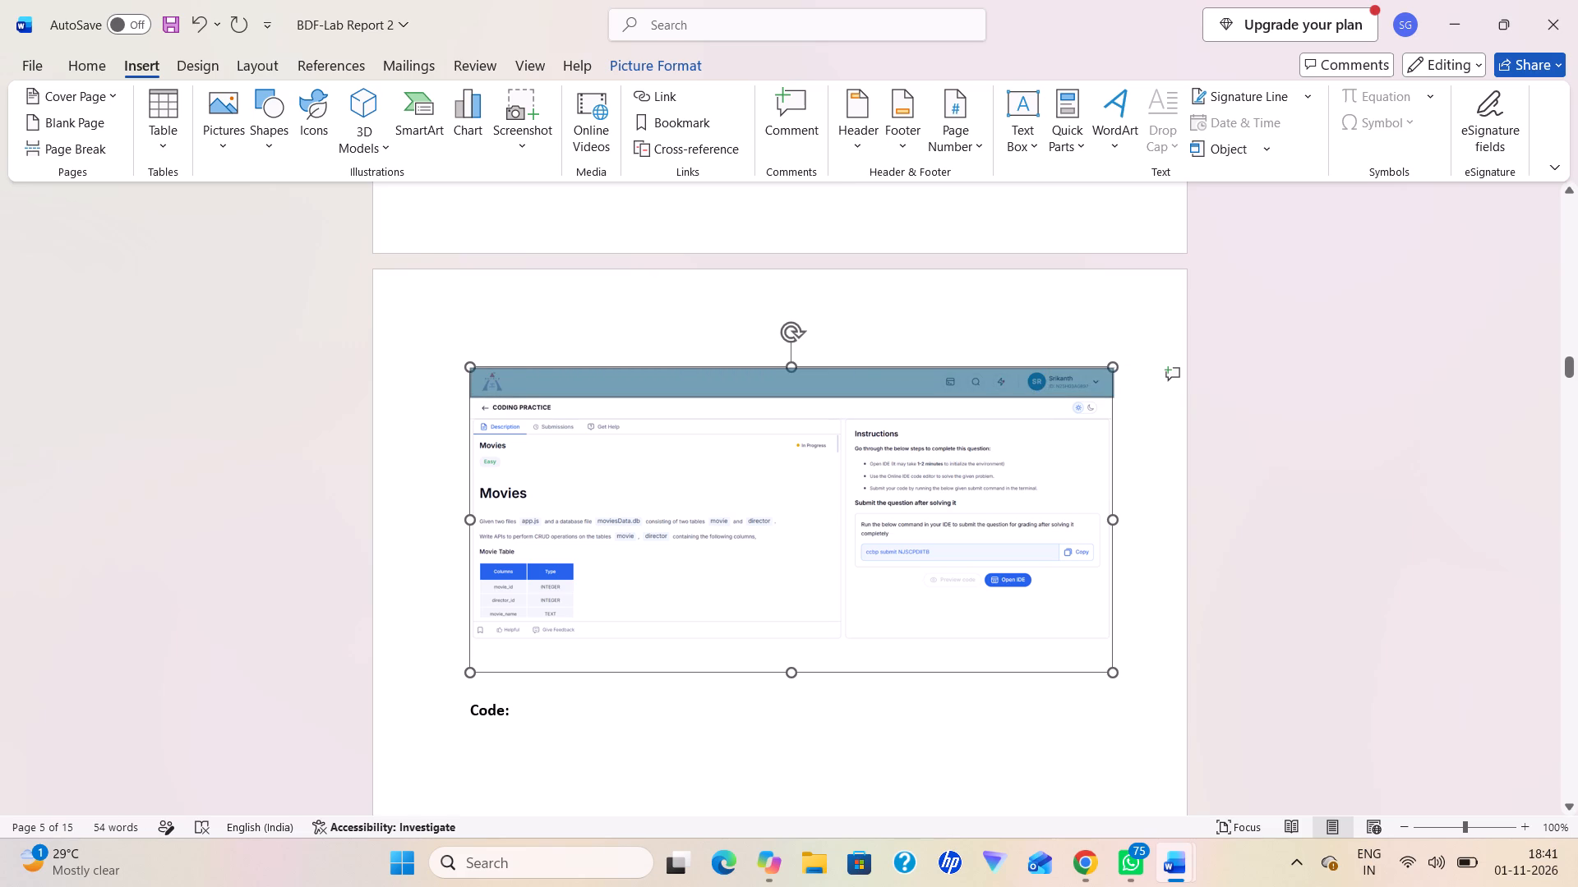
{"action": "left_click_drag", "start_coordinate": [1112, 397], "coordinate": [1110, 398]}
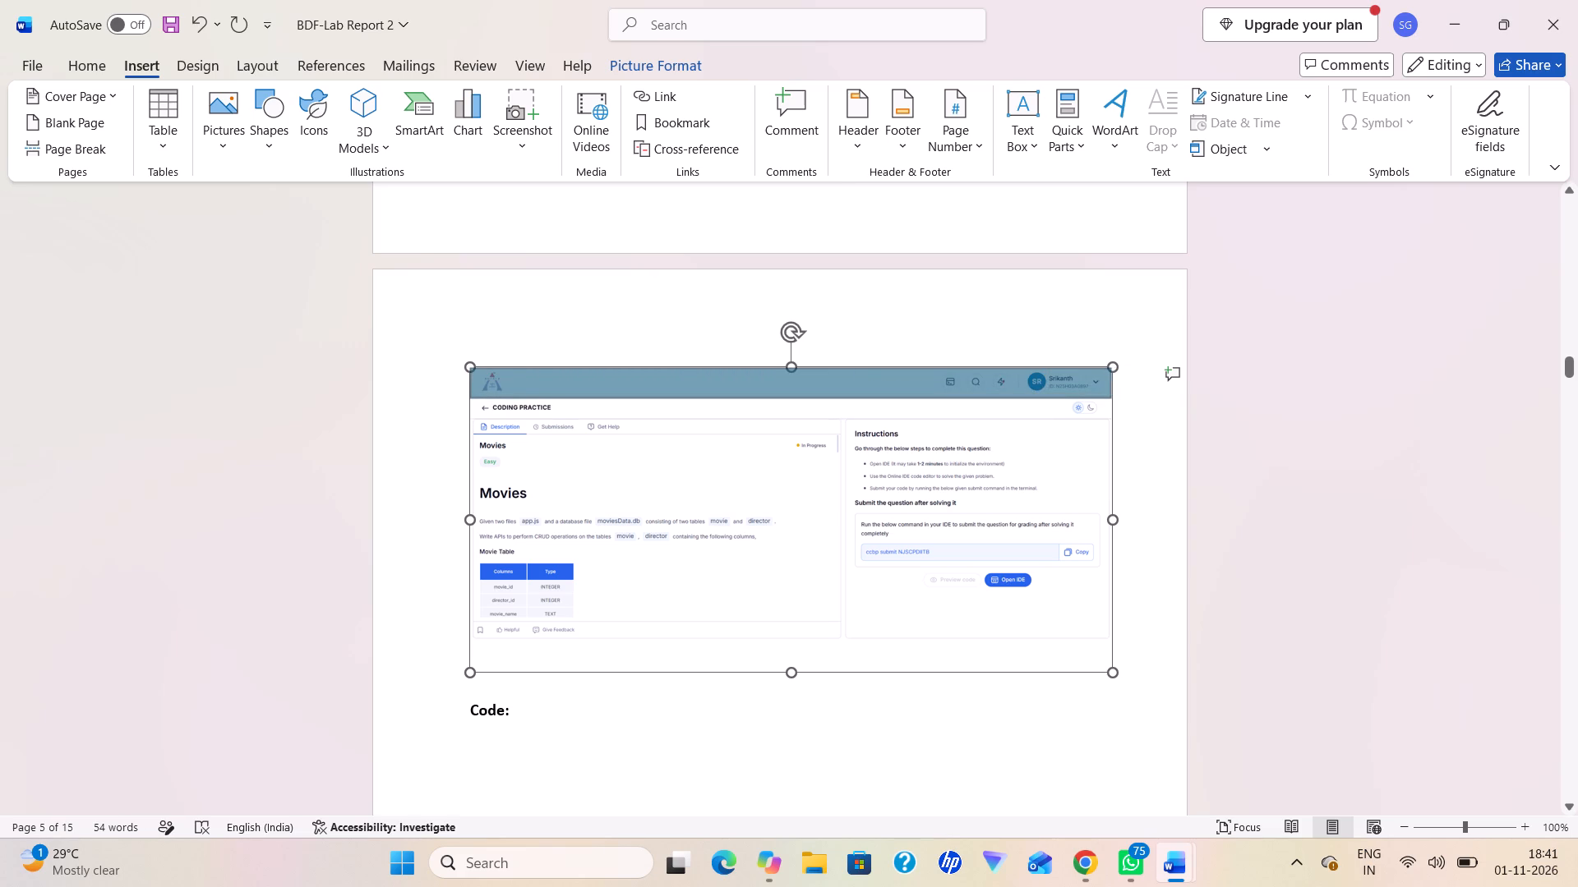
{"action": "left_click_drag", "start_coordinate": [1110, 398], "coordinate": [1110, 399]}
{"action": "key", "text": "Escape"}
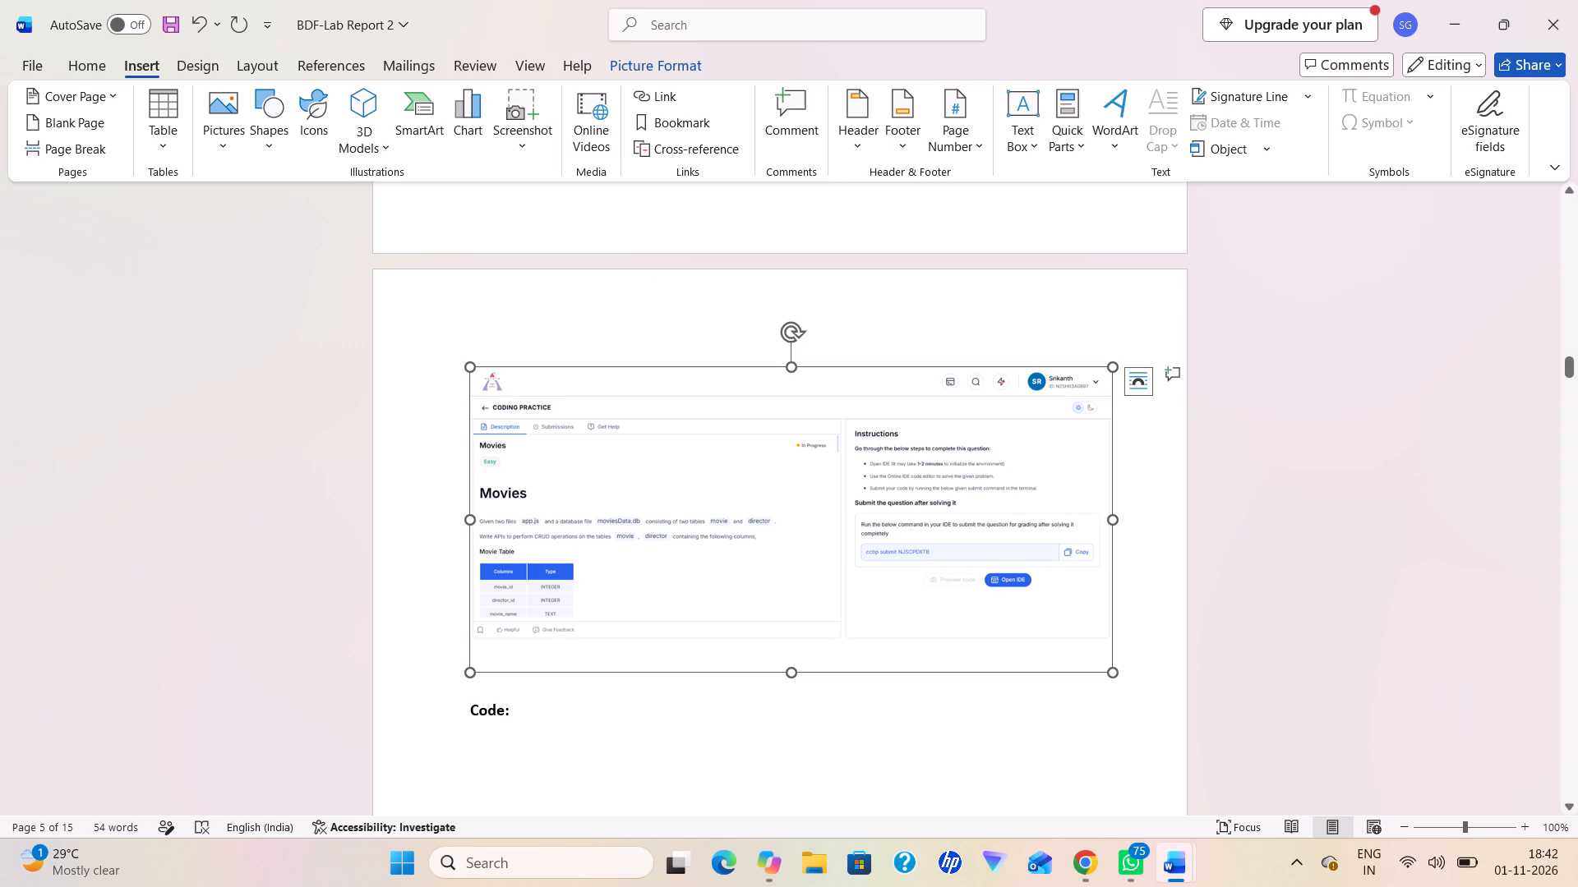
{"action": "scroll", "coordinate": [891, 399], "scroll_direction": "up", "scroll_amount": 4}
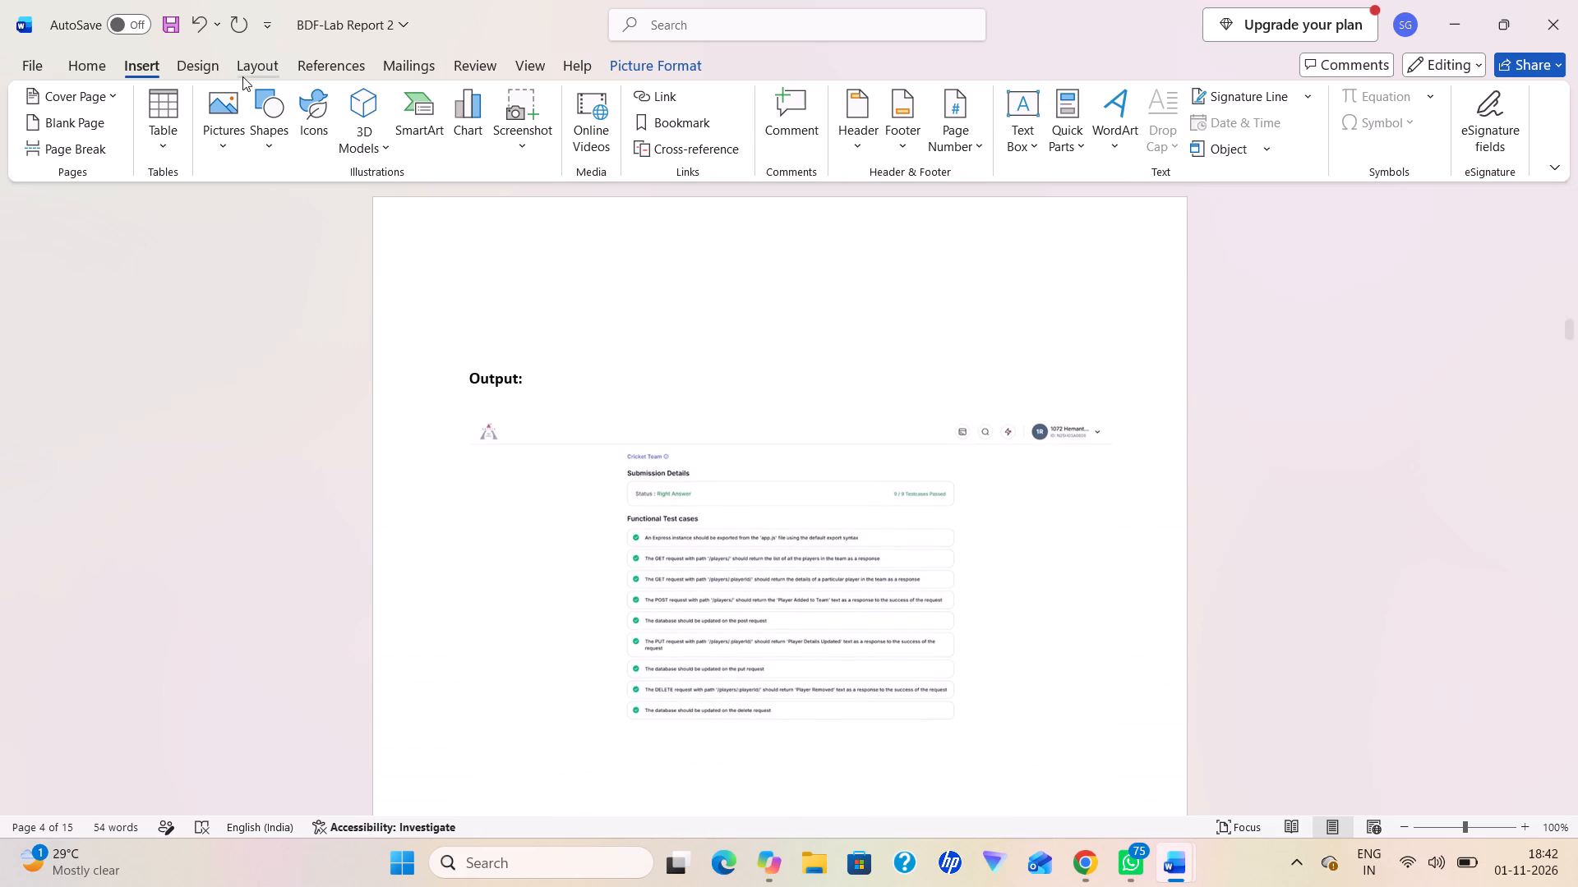
Draw a rectangle about 0.59 cm high and 16.52 cm wide over the account header of the Cricket Team output picture.
{"action": "left_click", "coordinate": [629, 526]}
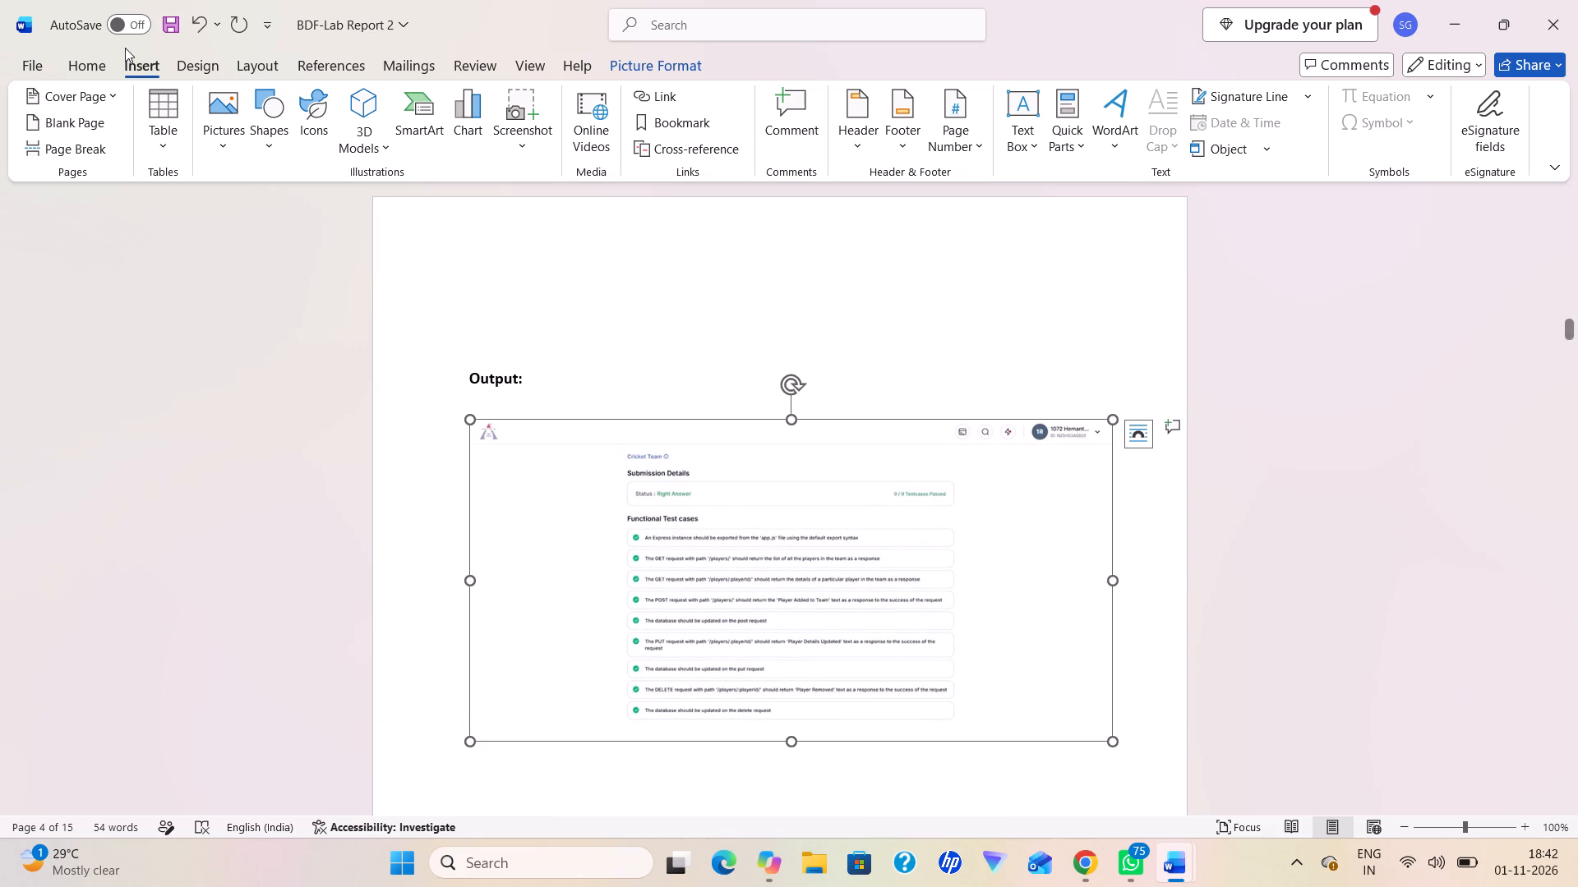
{"action": "left_click", "coordinate": [143, 58]}
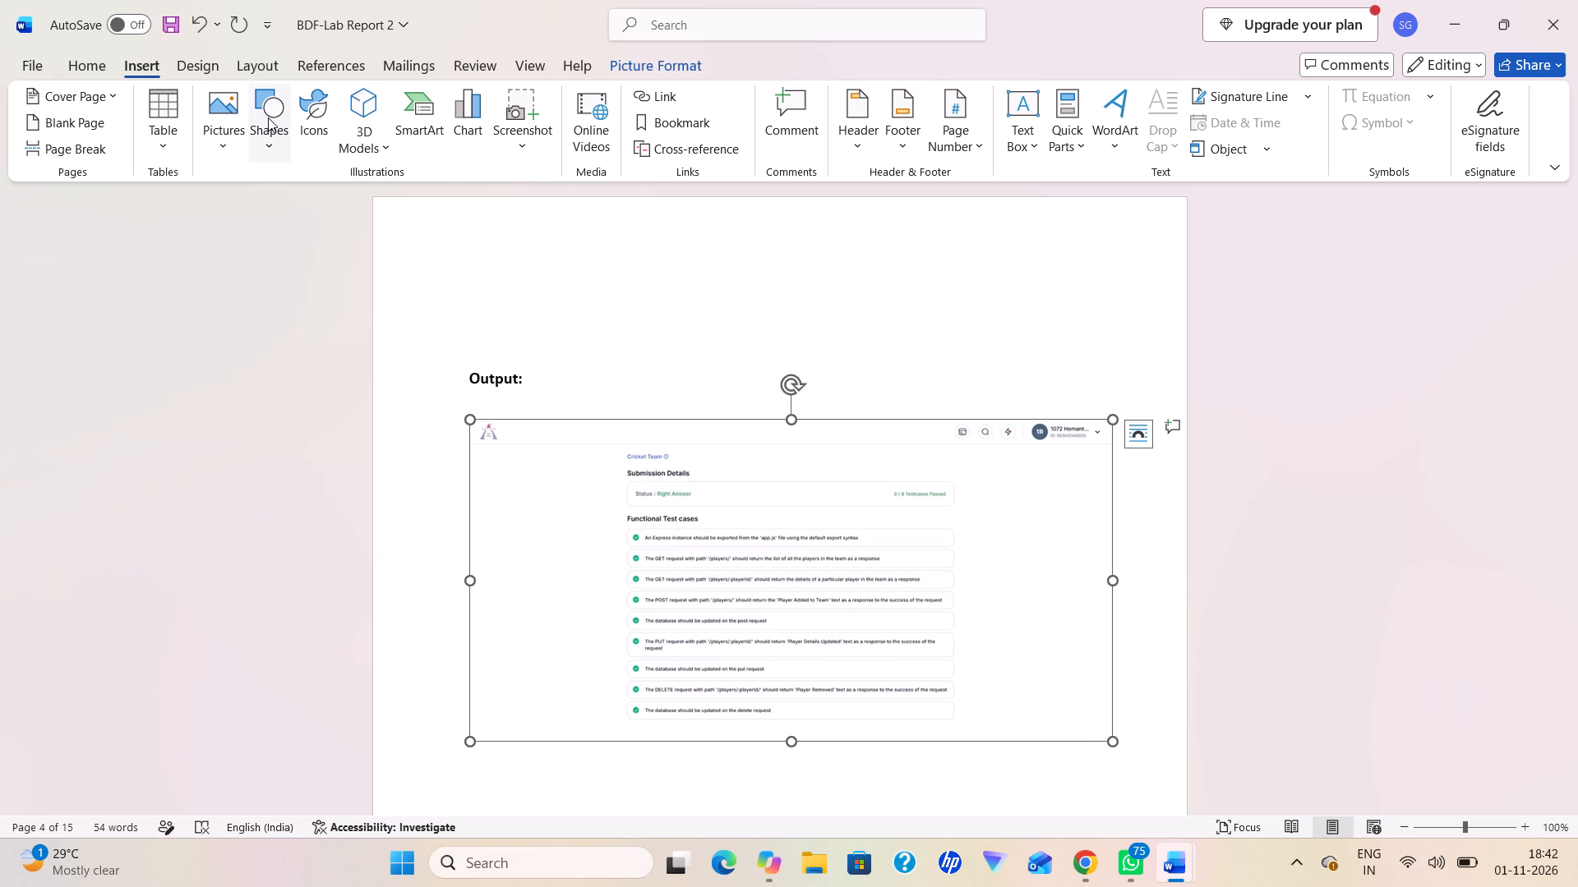
{"action": "left_click", "coordinate": [268, 117]}
{"action": "left_click", "coordinate": [335, 211]}
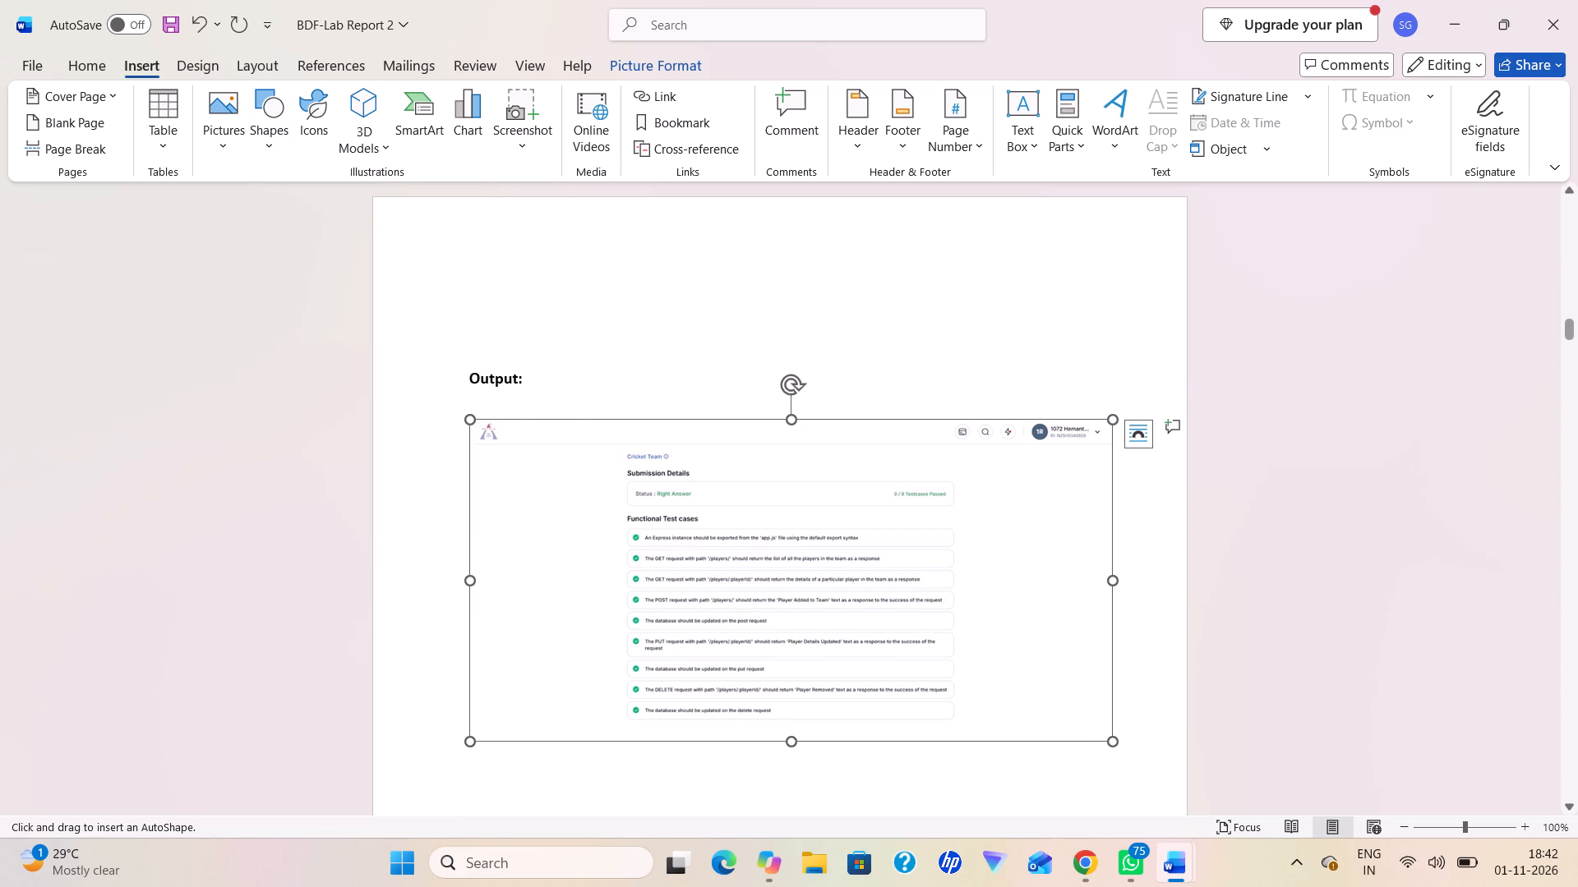
{"action": "left_click_drag", "start_coordinate": [470, 420], "coordinate": [1116, 477]}
{"action": "scroll", "coordinate": [621, 445], "scroll_direction": "right", "scroll_amount": 1}
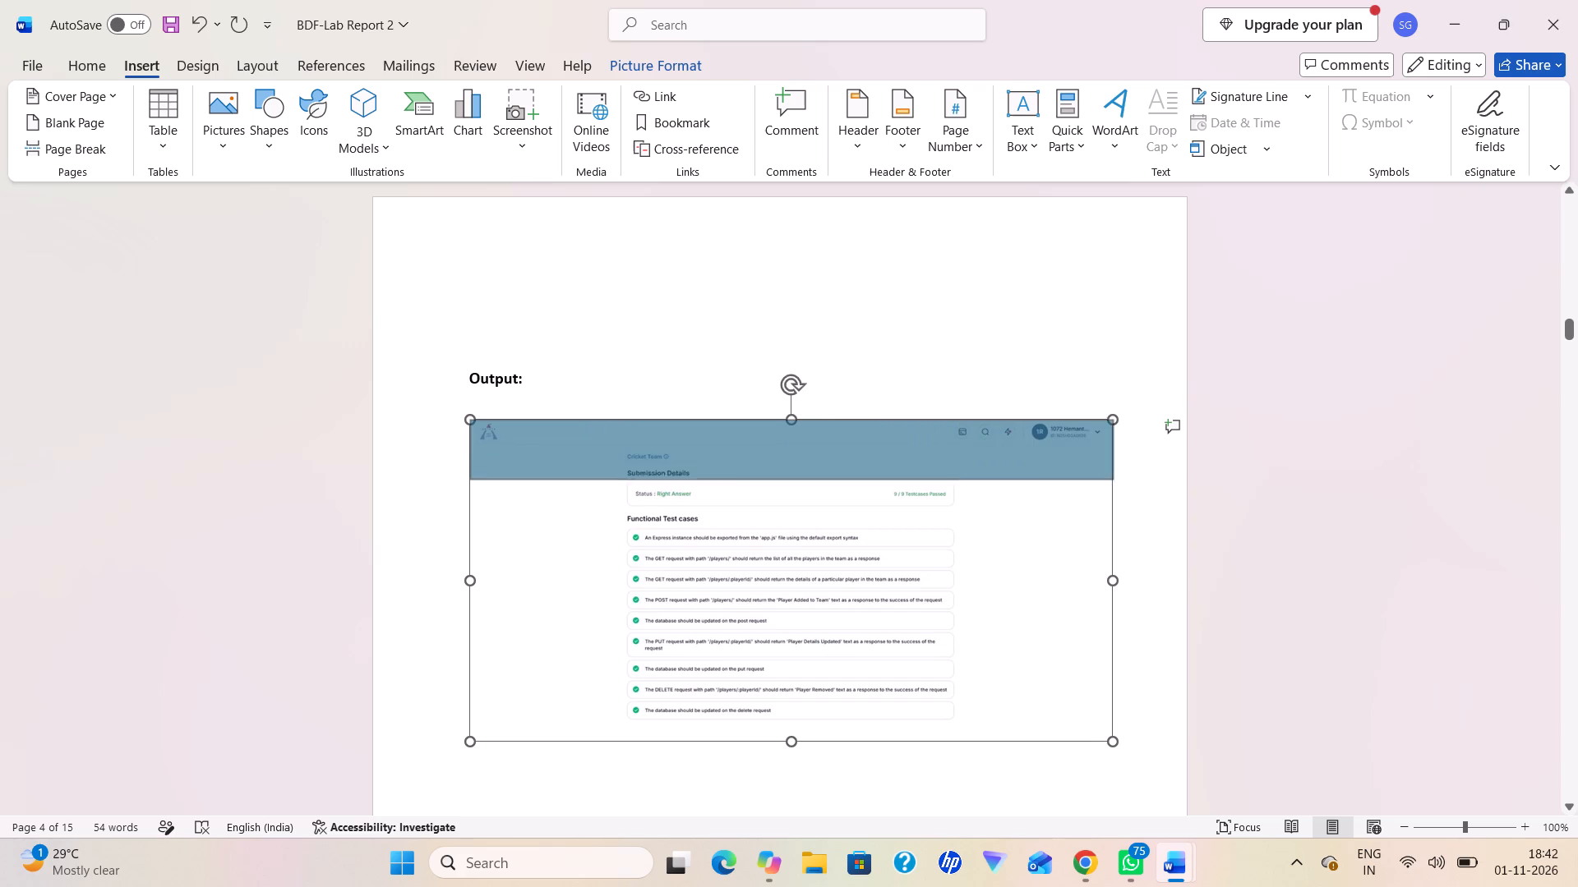
{"action": "scroll", "coordinate": [1116, 477], "scroll_direction": "right", "scroll_amount": 1}
{"action": "left_click_drag", "start_coordinate": [1116, 477], "coordinate": [1111, 443]}
{"action": "scroll", "coordinate": [1110, 443], "scroll_direction": "right", "scroll_amount": 1}
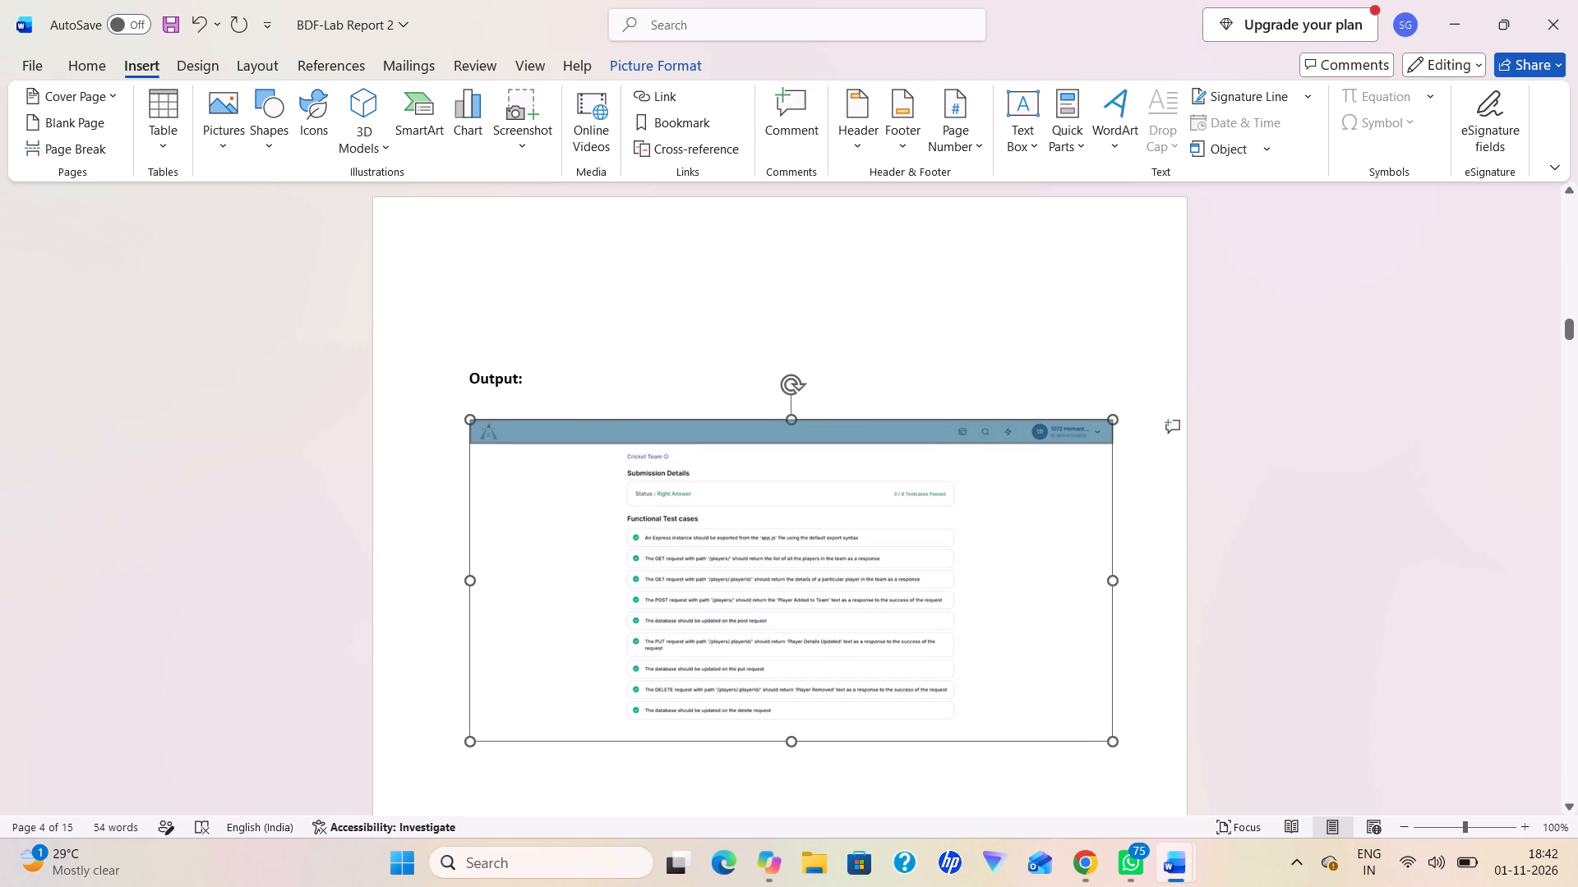
{"action": "scroll", "coordinate": [1111, 443], "scroll_direction": "right", "scroll_amount": 1}
{"action": "left_click_drag", "start_coordinate": [1111, 443], "coordinate": [1112, 443]}
{"action": "scroll", "coordinate": [1112, 443], "scroll_direction": "right", "scroll_amount": 1}
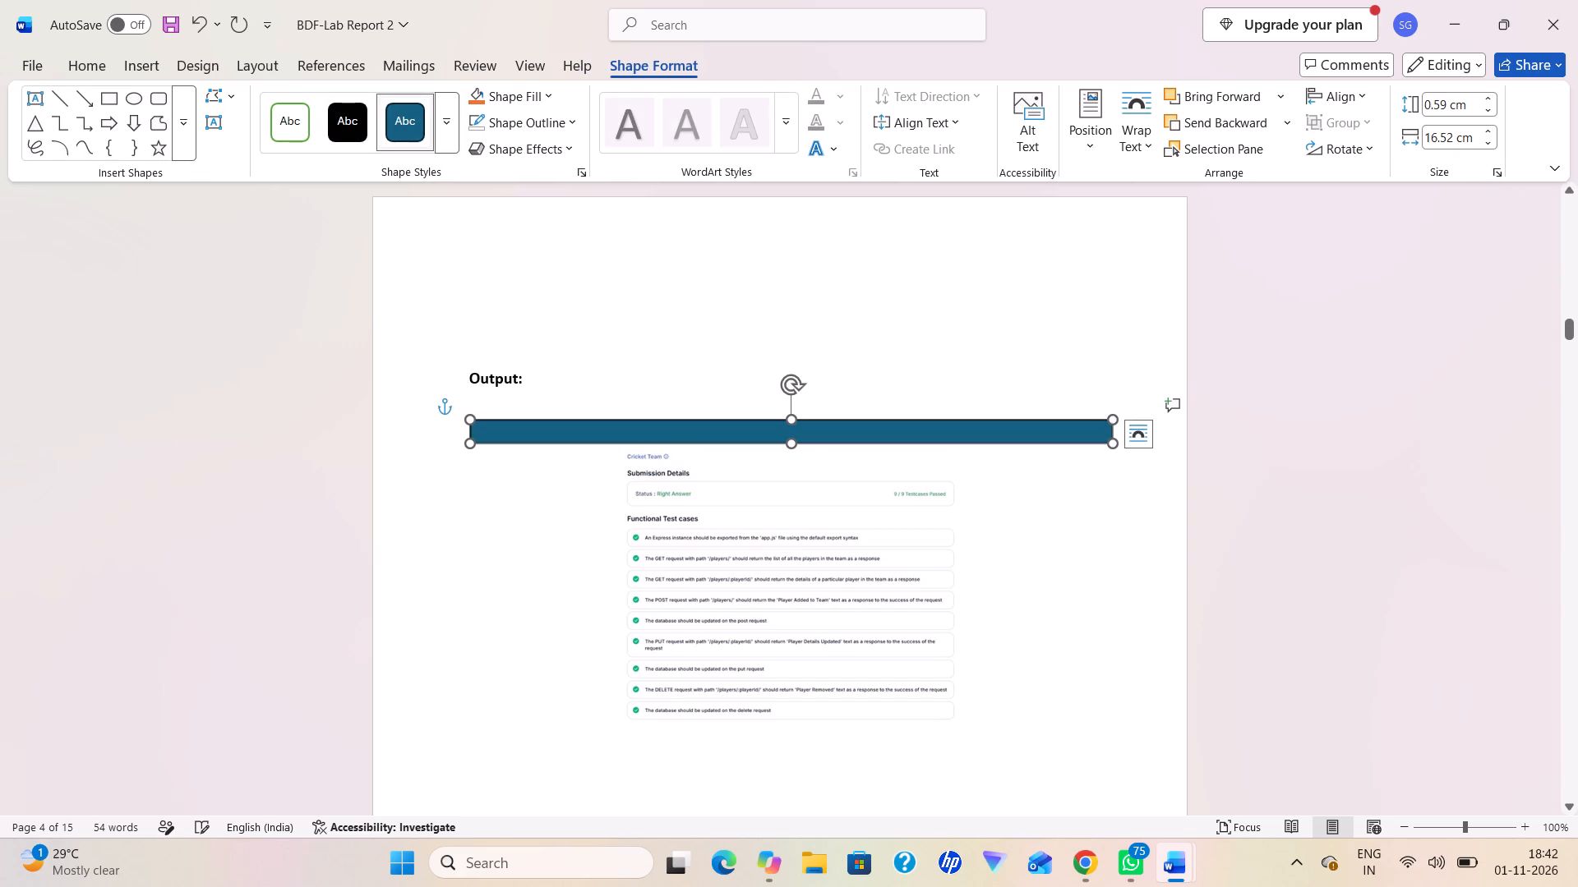
Remove the outline of the rectangle covering the Cricket Team output header.
{"action": "left_click", "coordinate": [512, 118]}
{"action": "left_click", "coordinate": [591, 466]}
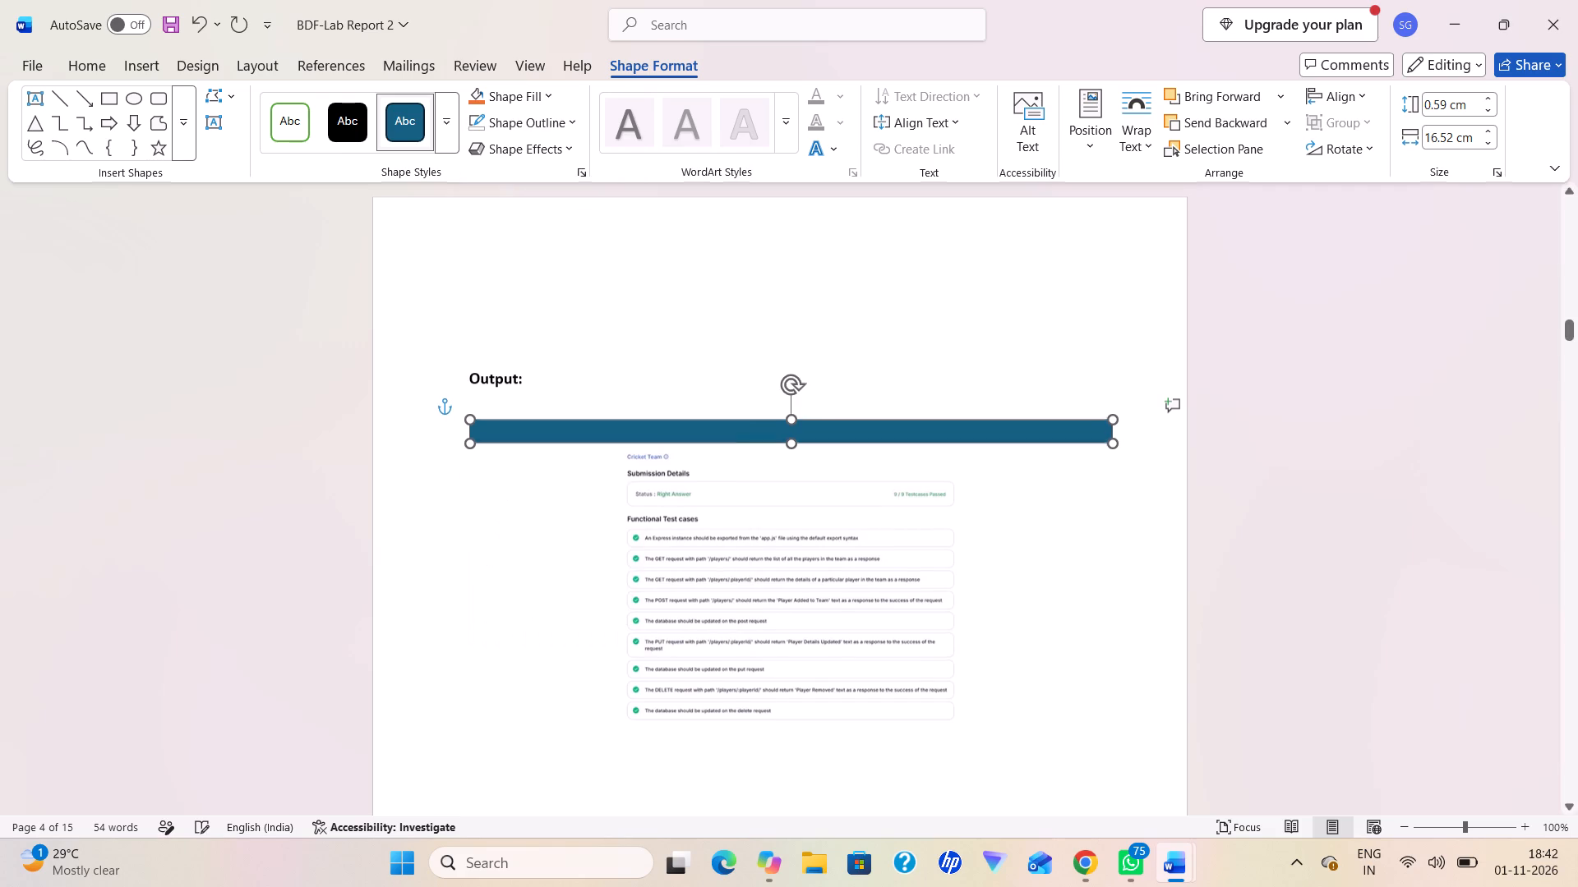
{"action": "left_click", "coordinate": [515, 98]}
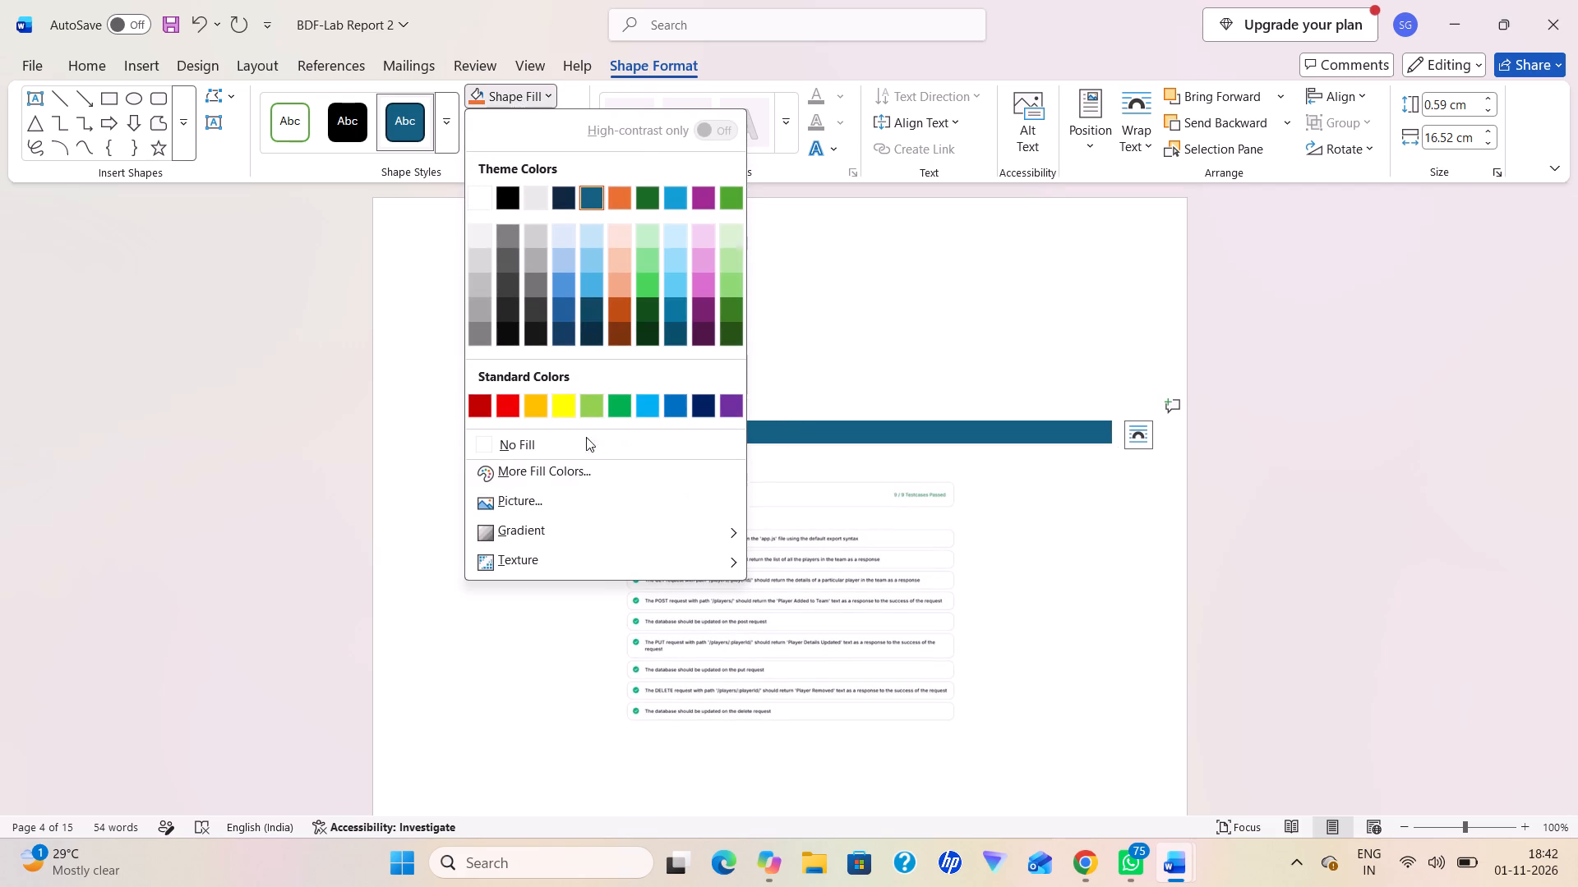
{"action": "left_click", "coordinate": [571, 509]}
{"action": "left_click", "coordinate": [642, 370]}
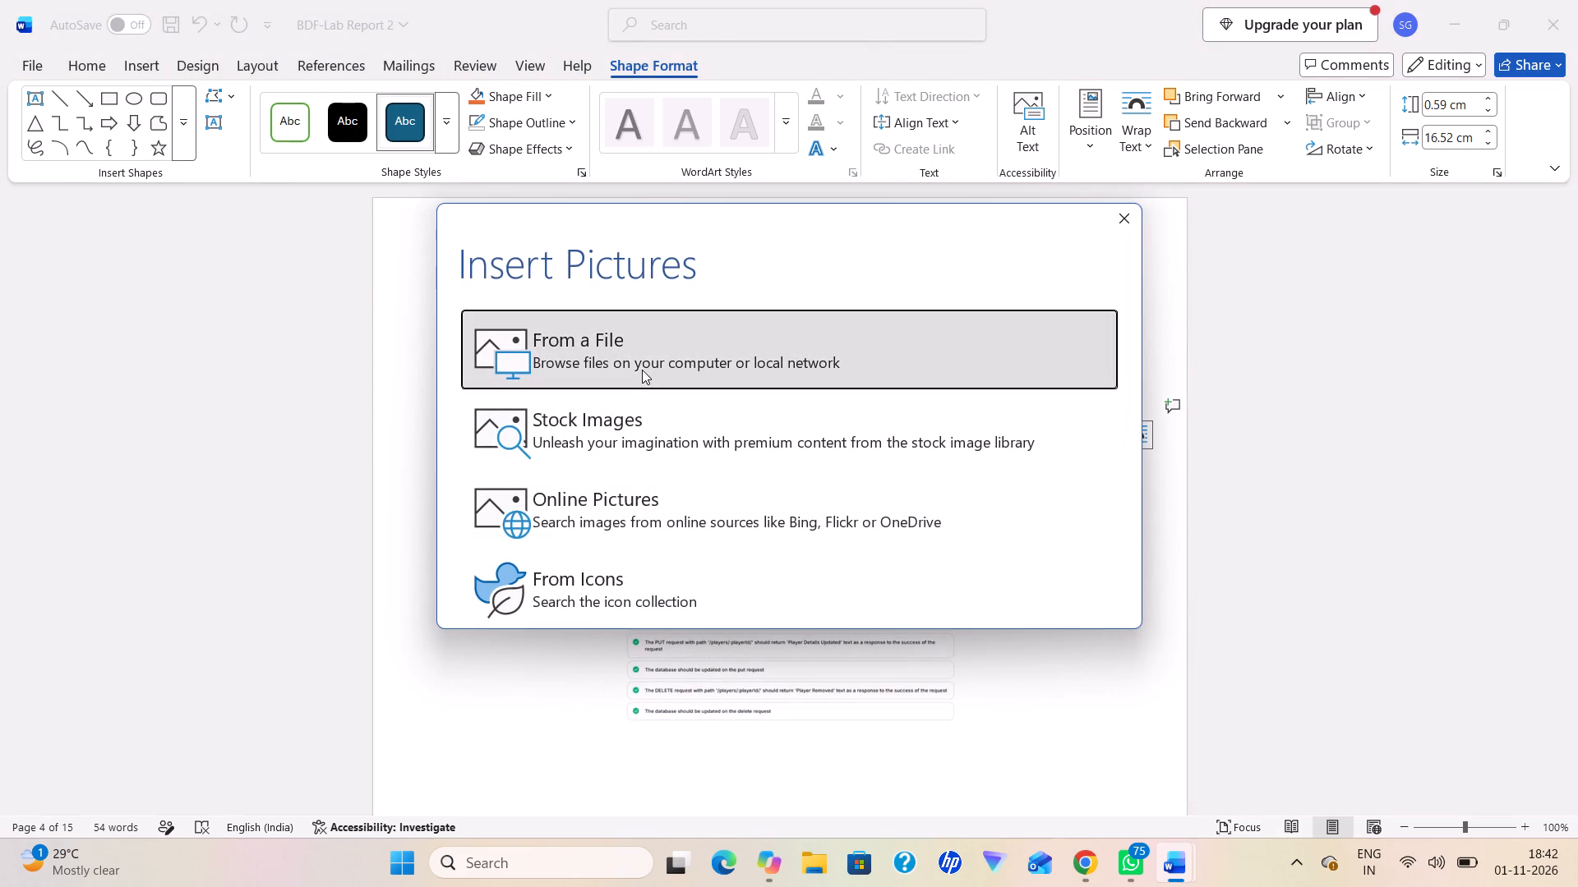
{"action": "scroll", "coordinate": [530, 350], "scroll_direction": "down", "scroll_amount": 9}
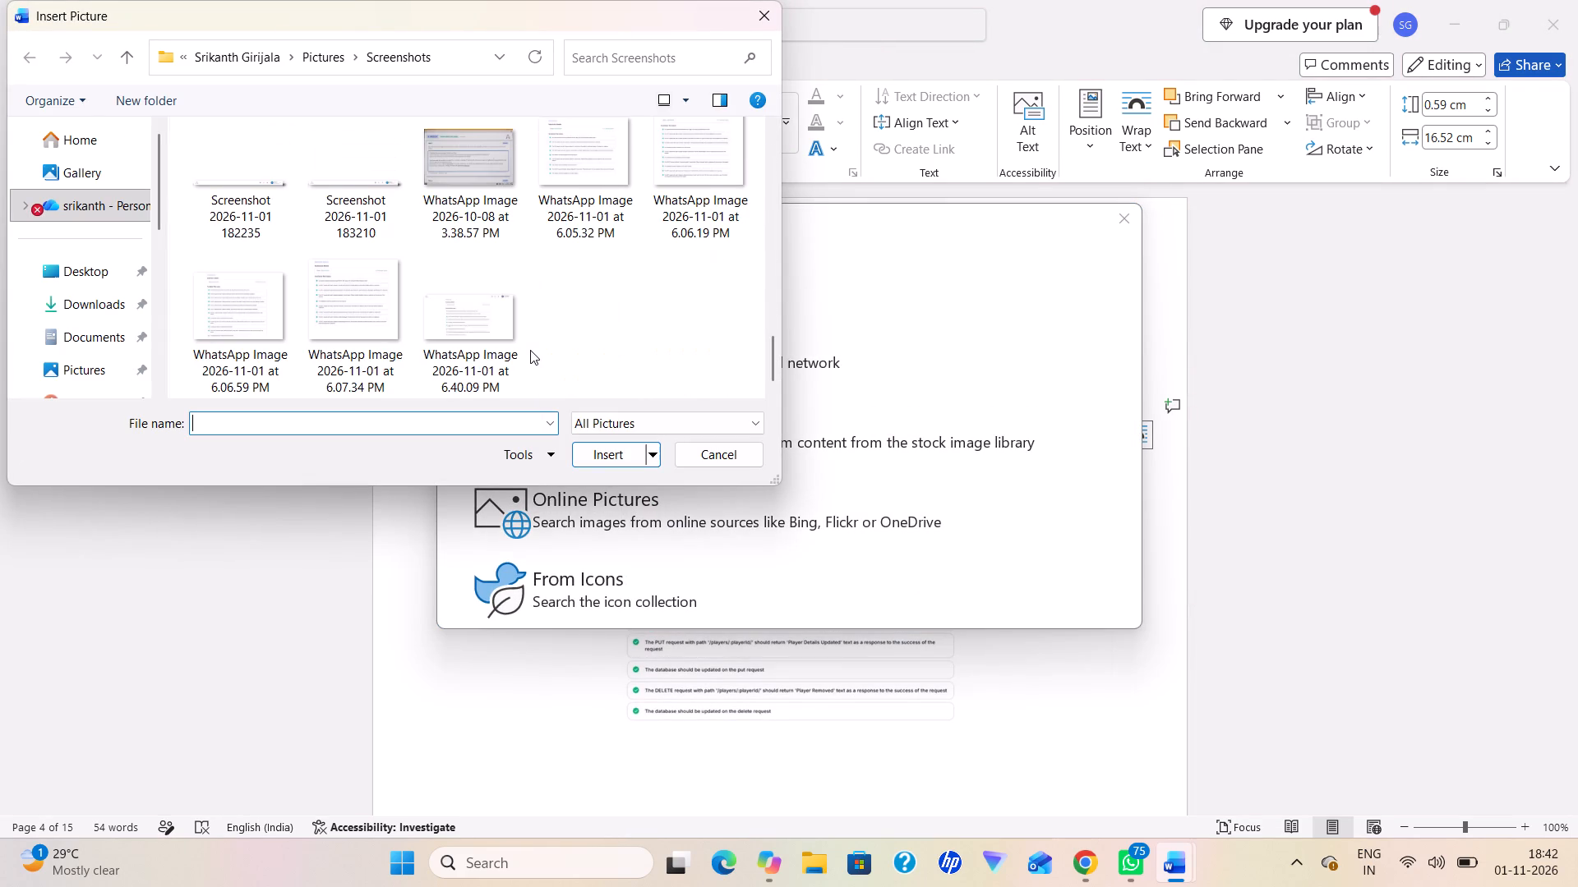
{"action": "double_click", "coordinate": [351, 196]}
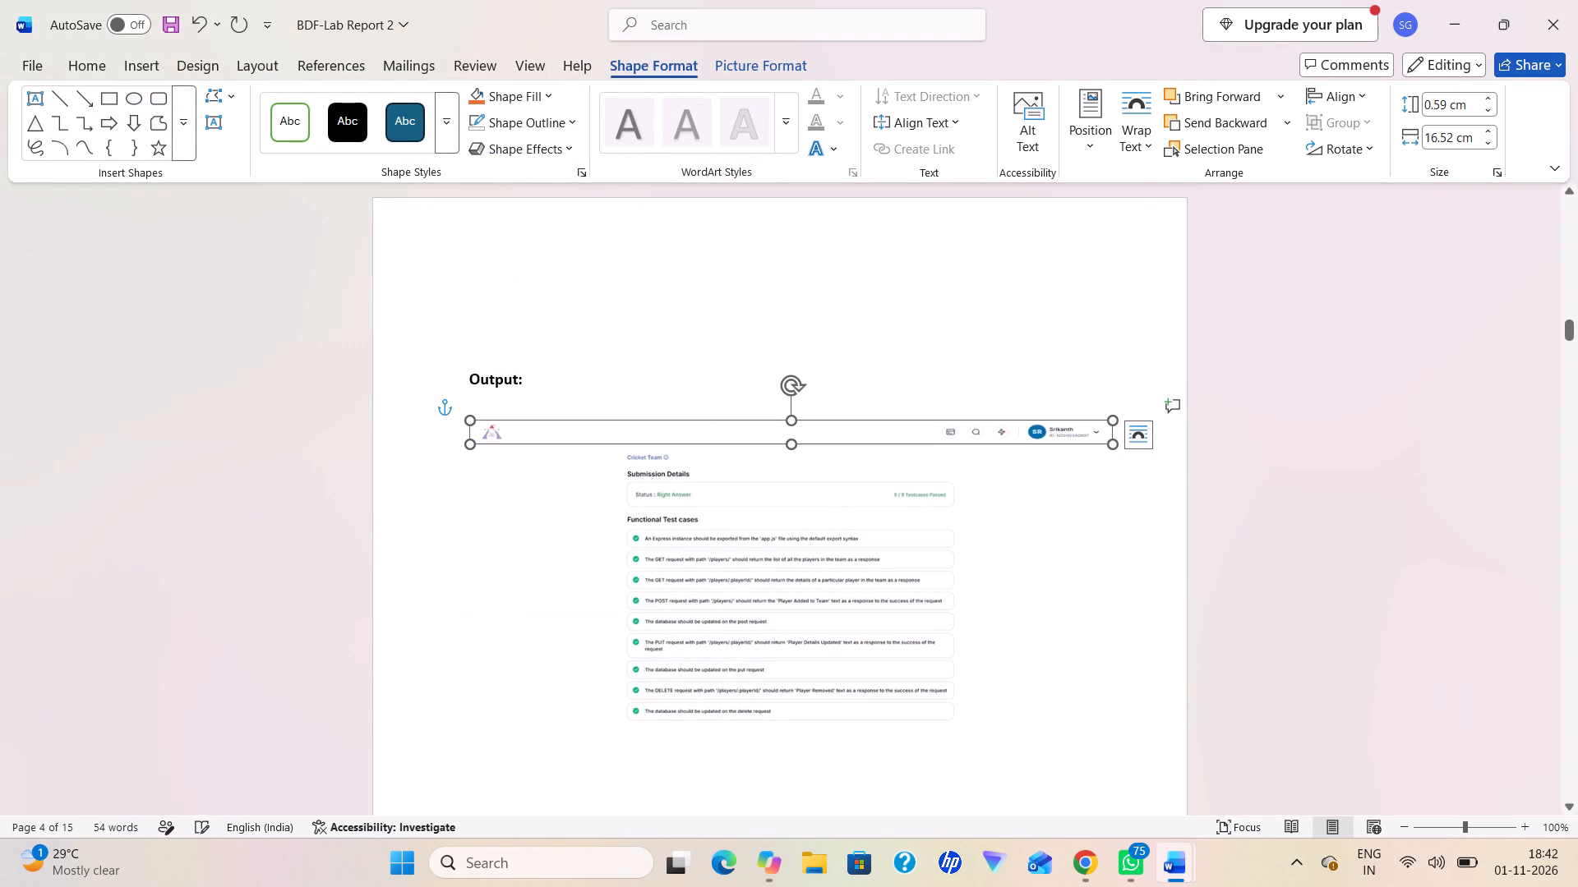
Slightly enlarge the picture-filled header strip upward and downward so it fully covers the old account header.
{"action": "left_click", "coordinate": [1110, 418]}
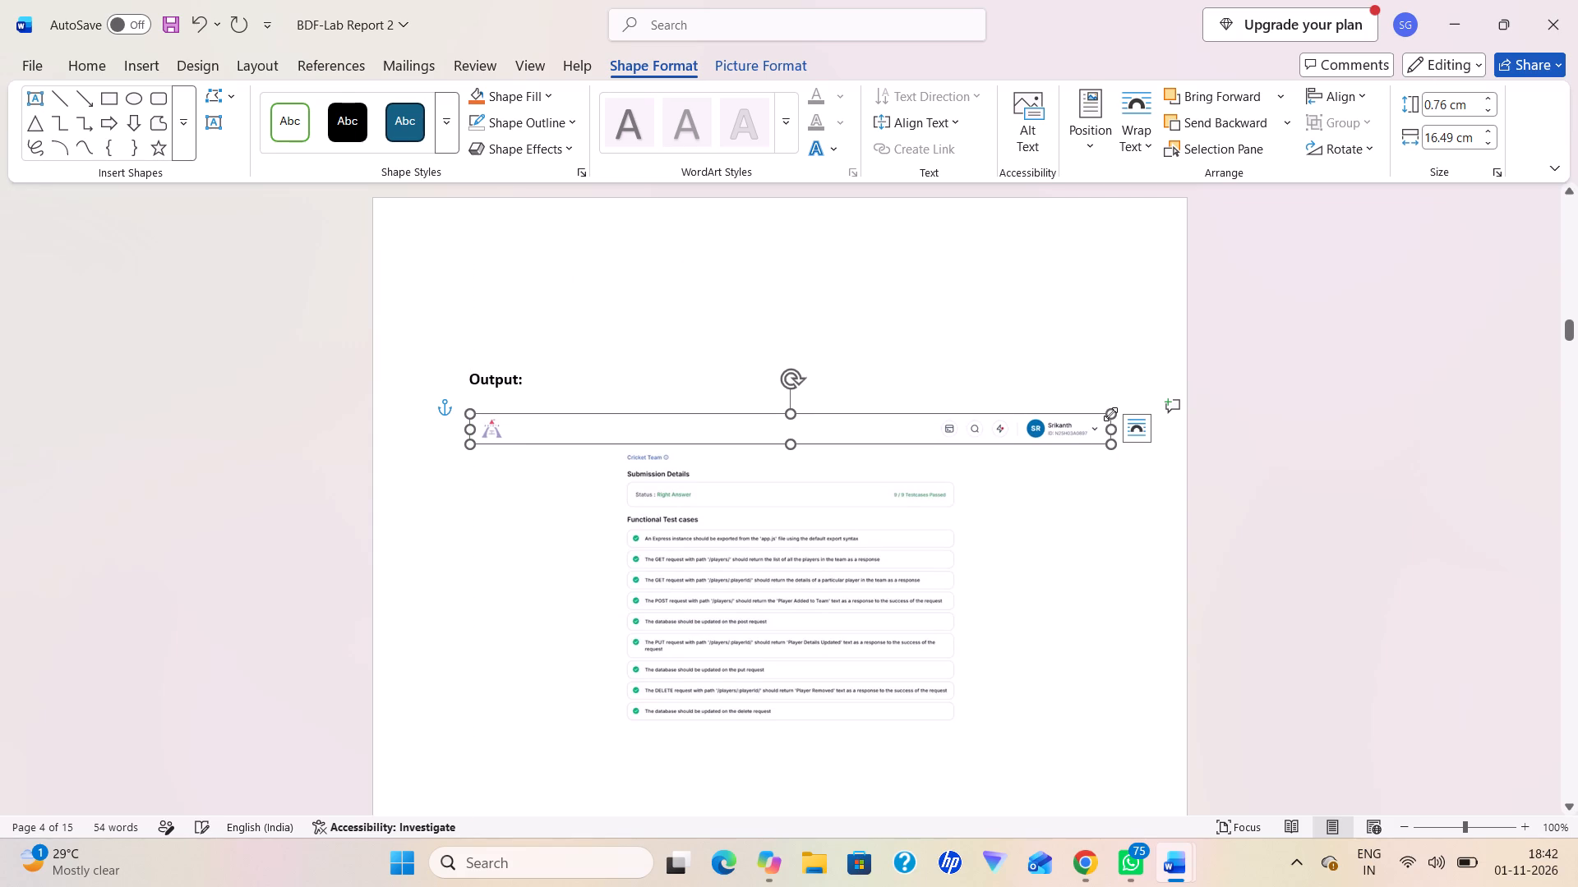
{"action": "left_click", "coordinate": [1029, 333]}
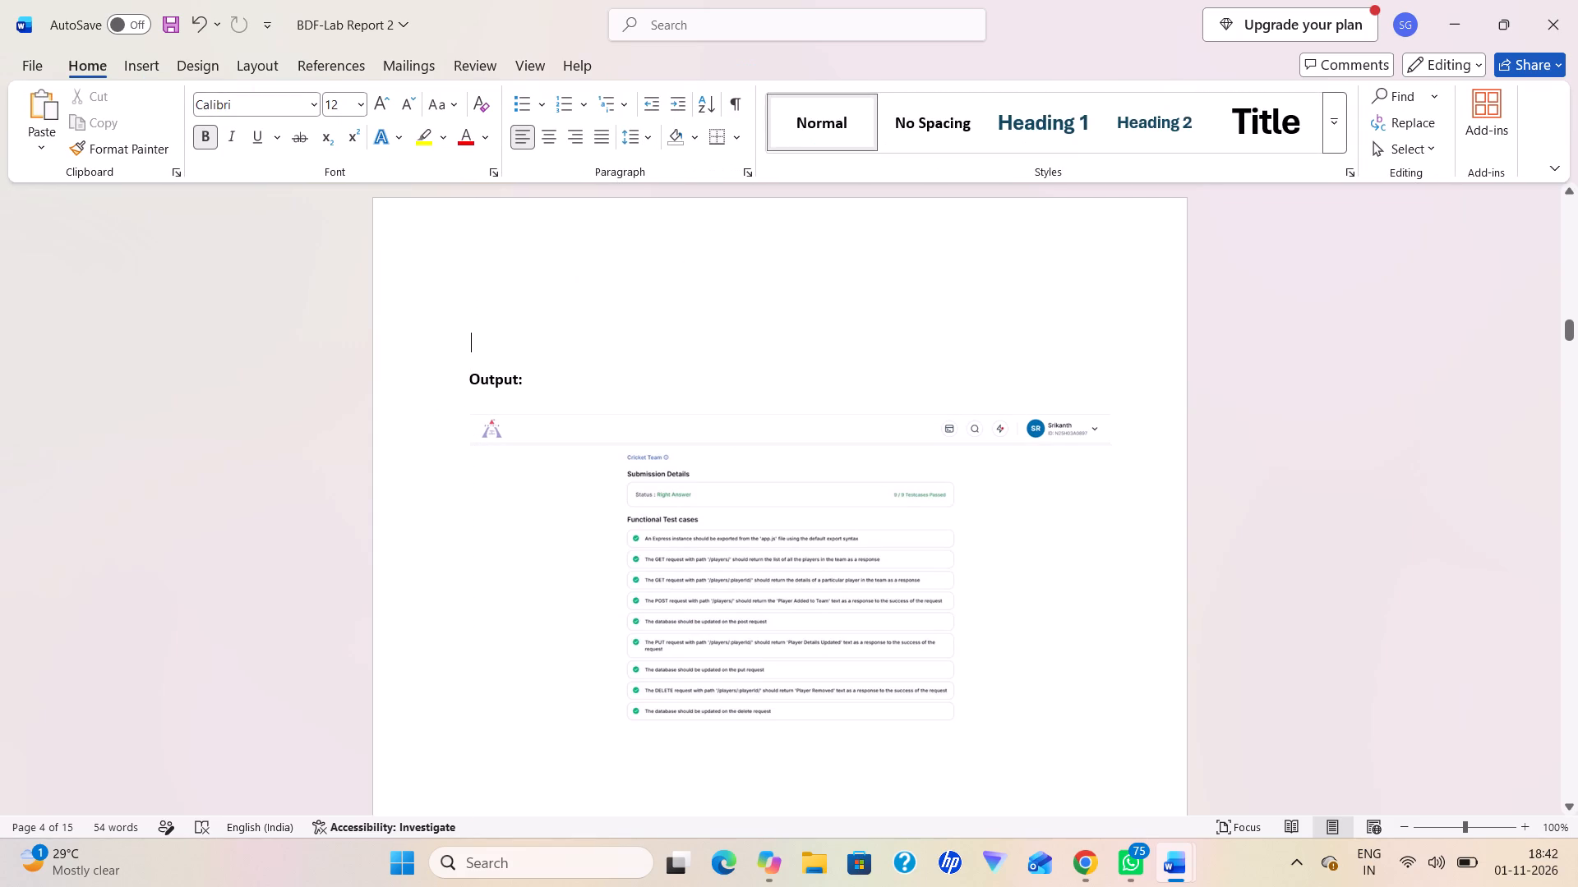
{"action": "left_click", "coordinate": [1077, 425]}
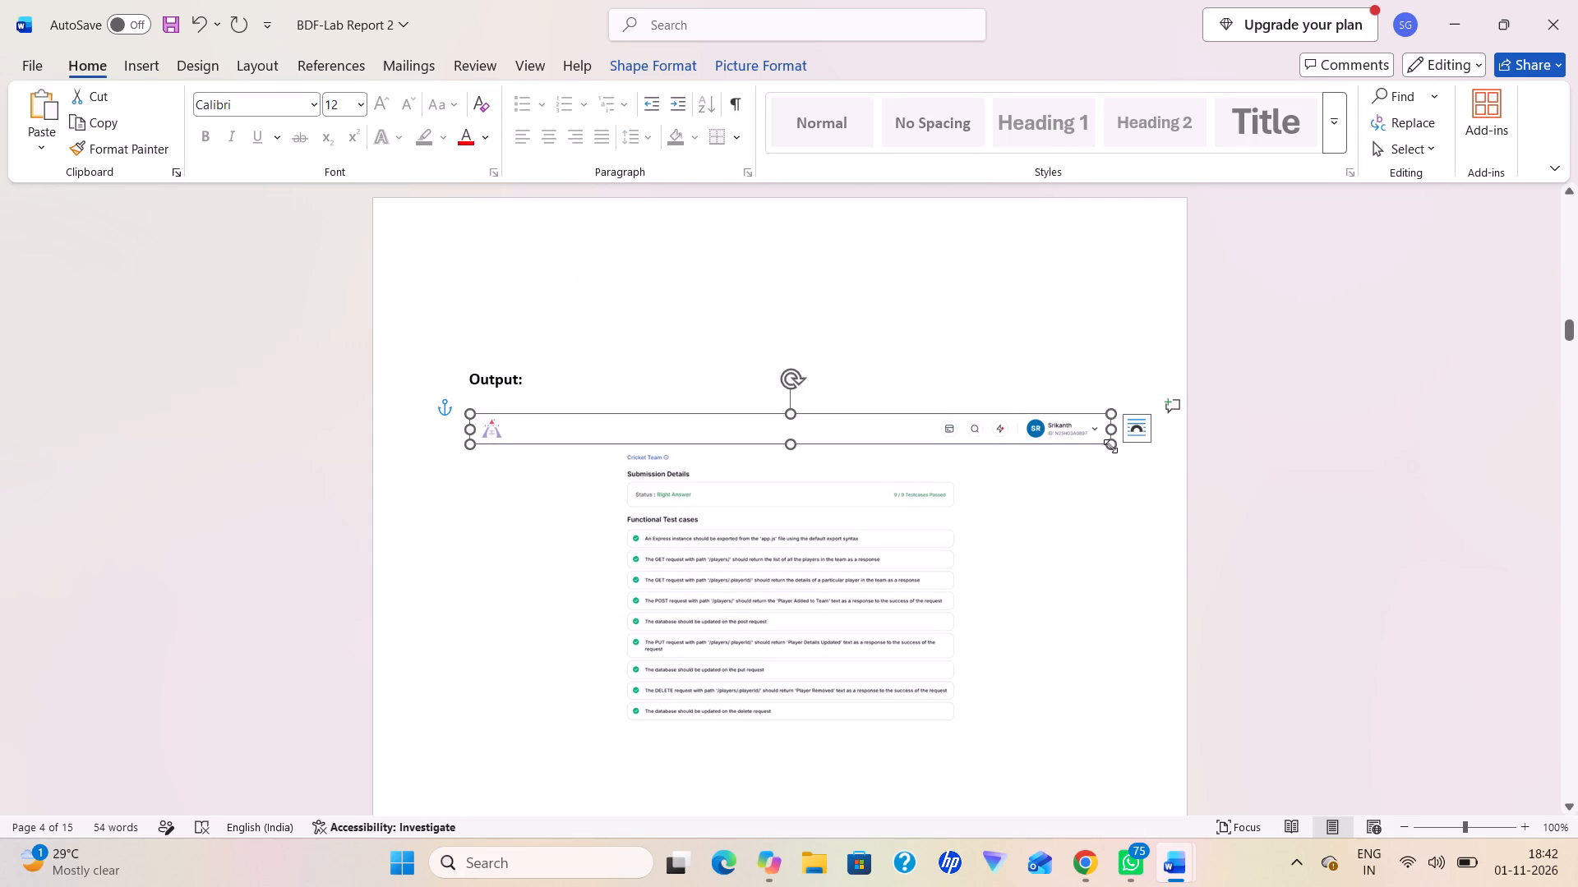
{"action": "left_click", "coordinate": [1110, 446]}
{"action": "left_click", "coordinate": [1067, 379]}
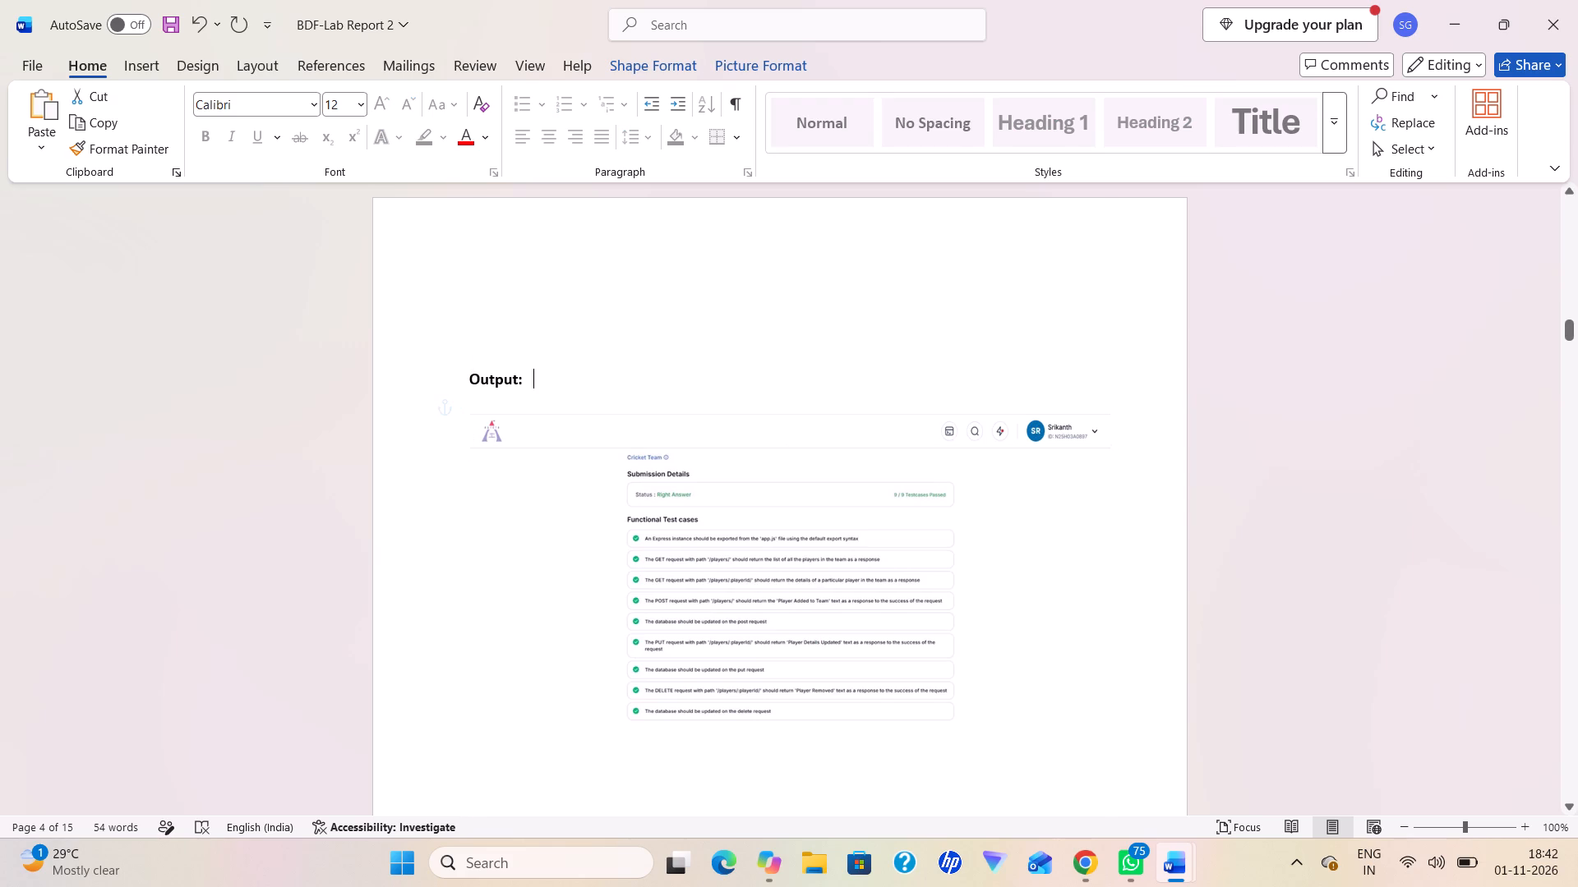
Examine the Cricket Team output and the Movies question, code and output pages for the account header and layout.
{"action": "scroll", "coordinate": [1068, 437], "scroll_direction": "up", "scroll_amount": 2, "text": "ctrl"}
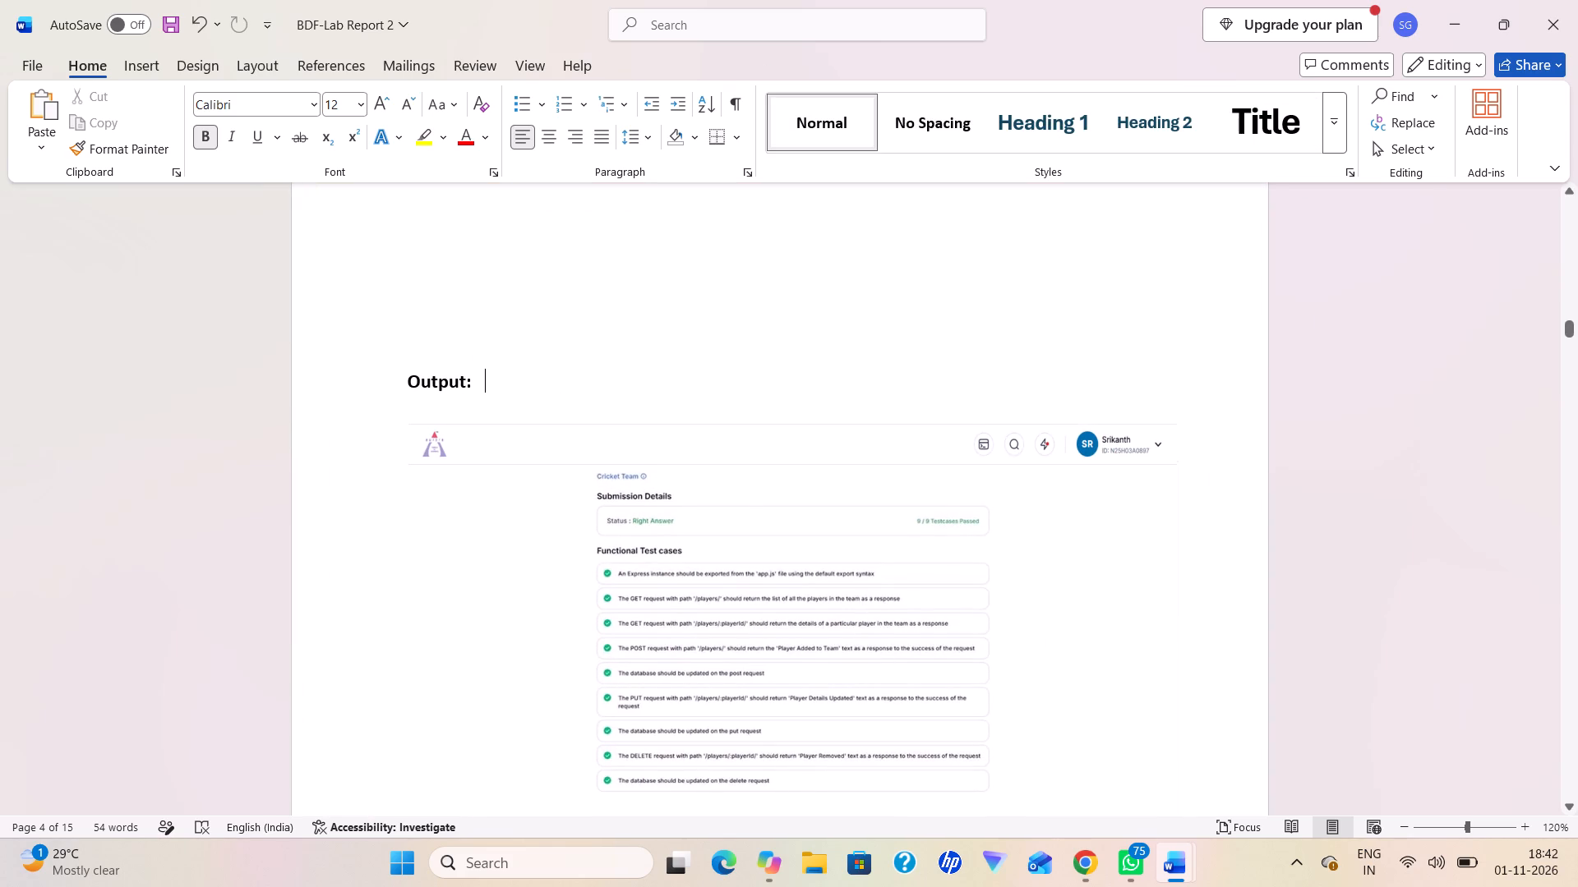
{"action": "scroll", "coordinate": [886, 392], "scroll_direction": "down", "scroll_amount": 8}
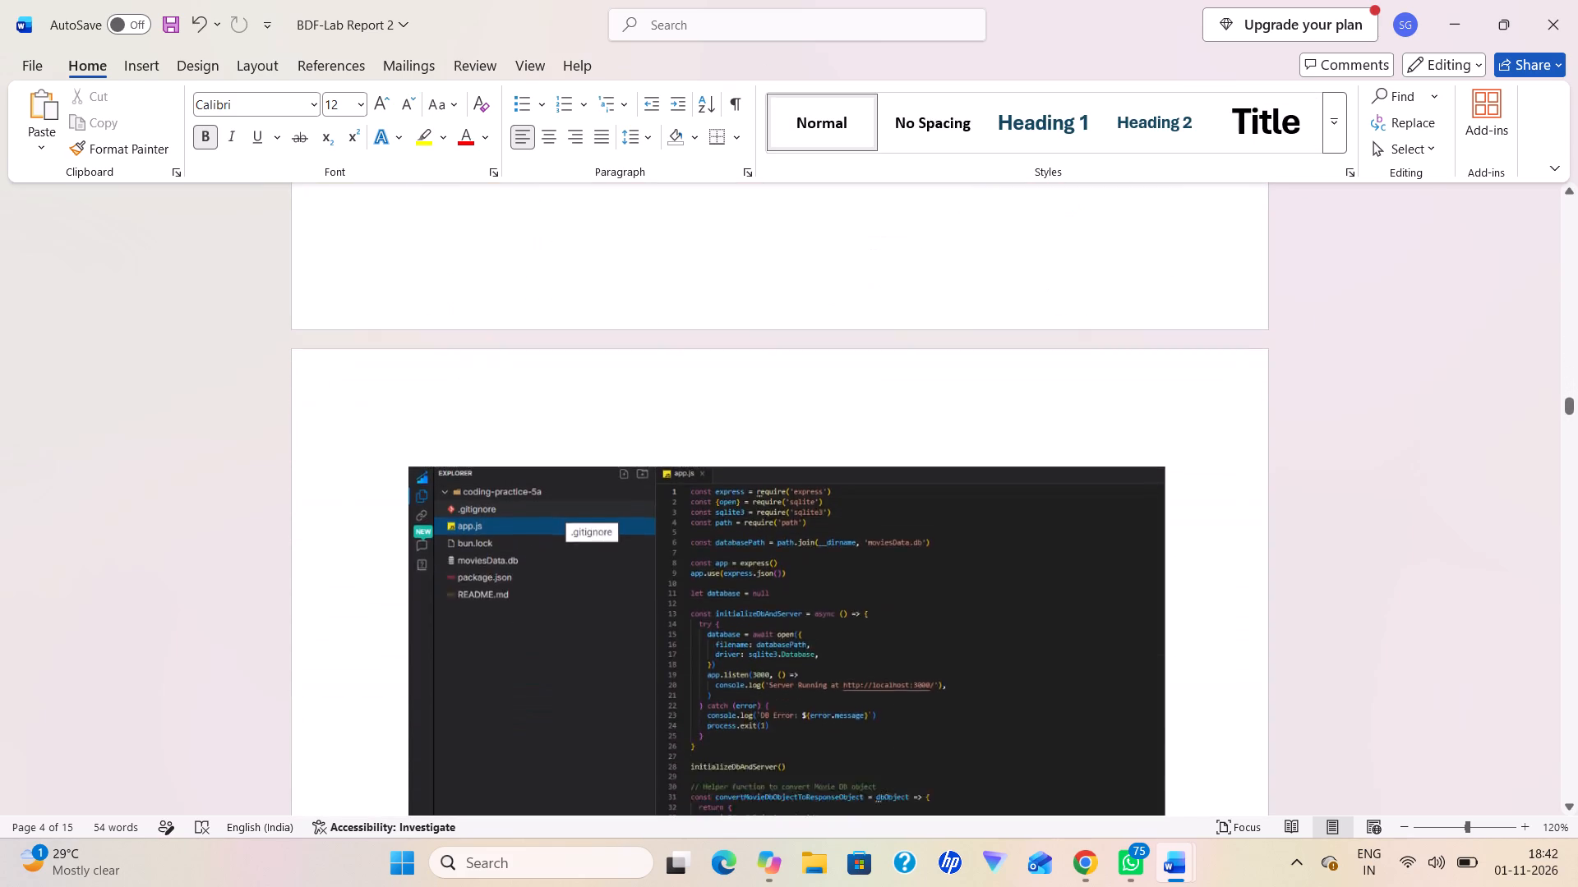
{"action": "scroll", "coordinate": [886, 392], "scroll_direction": "down", "scroll_amount": 9}
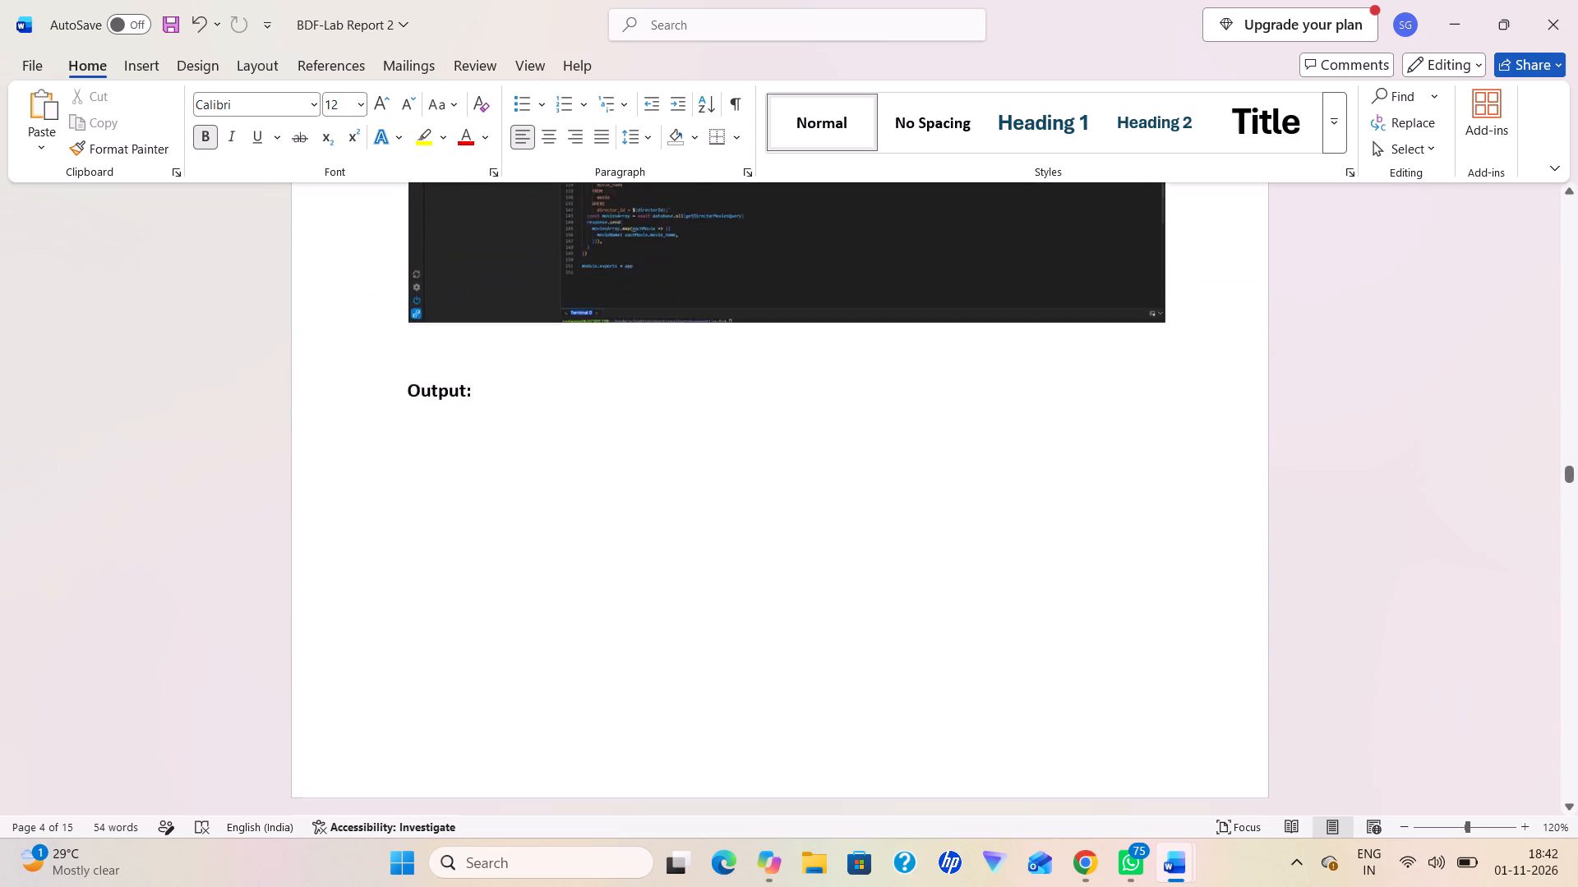
{"action": "scroll", "coordinate": [886, 392], "scroll_direction": "down", "scroll_amount": 2}
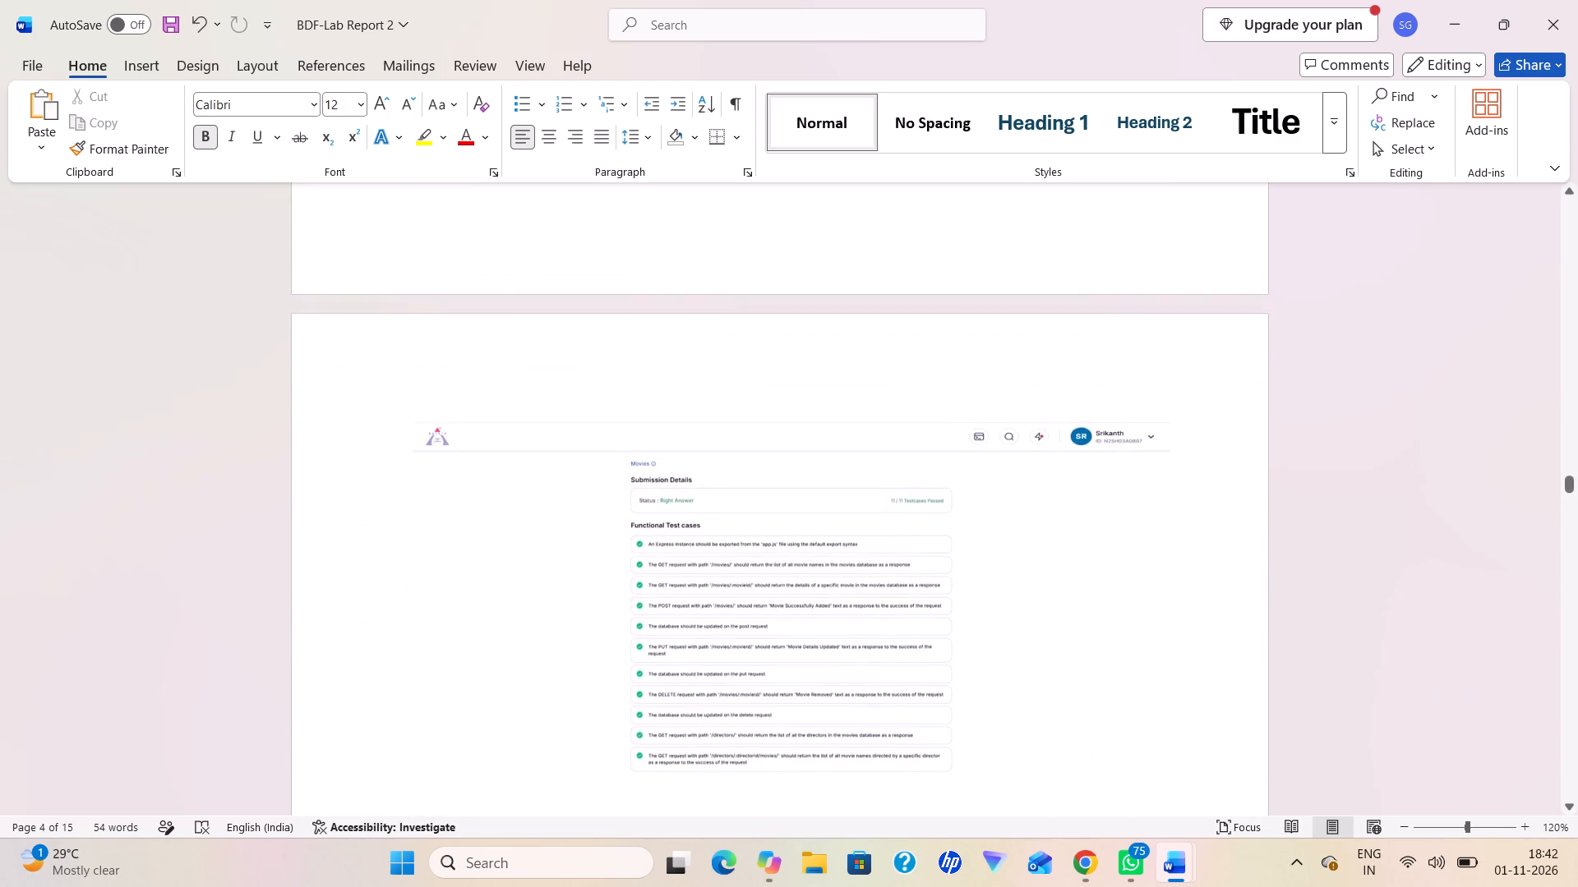
{"action": "scroll", "coordinate": [886, 392], "scroll_direction": "up", "scroll_amount": 1}
{"action": "scroll", "coordinate": [886, 392], "scroll_direction": "down", "scroll_amount": 1}
{"action": "scroll", "coordinate": [886, 392], "scroll_direction": "up", "scroll_amount": 2}
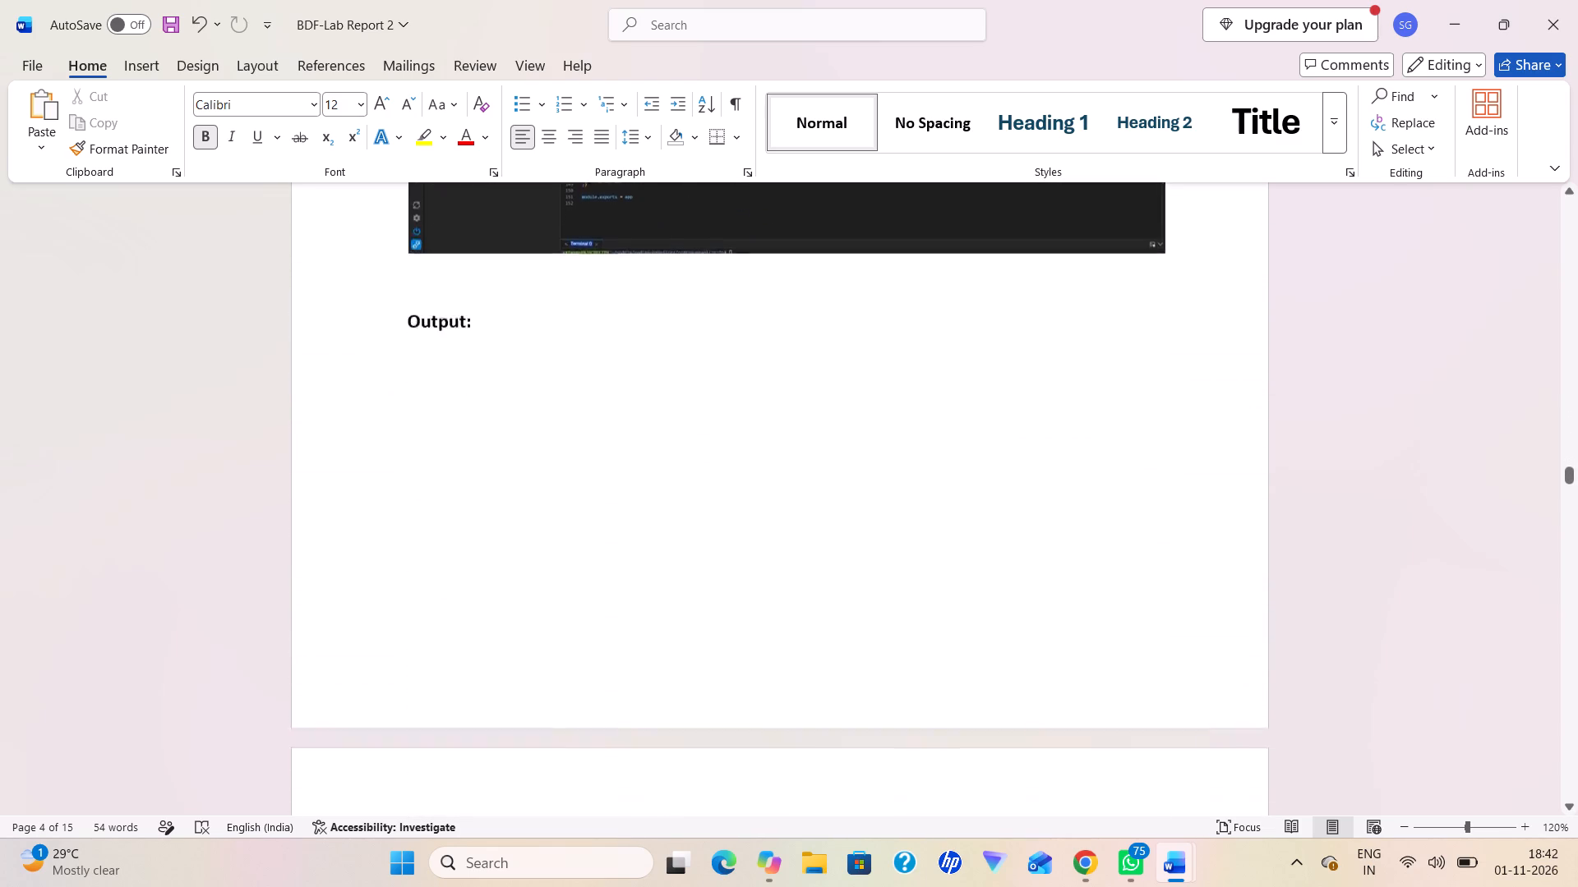
{"action": "scroll", "coordinate": [886, 392], "scroll_direction": "up", "scroll_amount": 5}
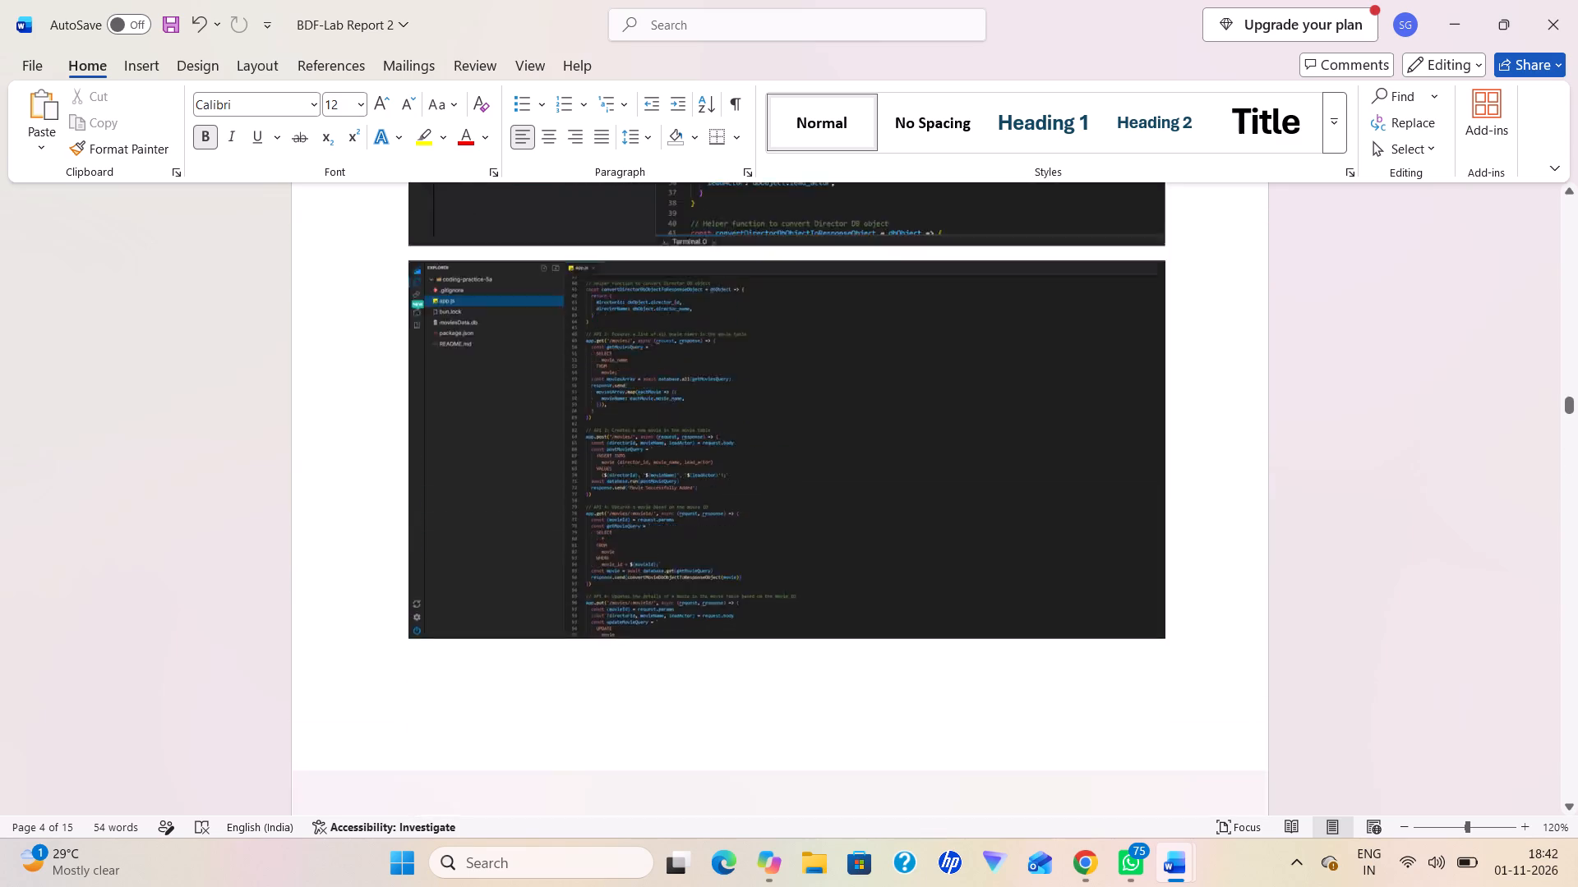
{"action": "scroll", "coordinate": [886, 392], "scroll_direction": "up", "scroll_amount": 5}
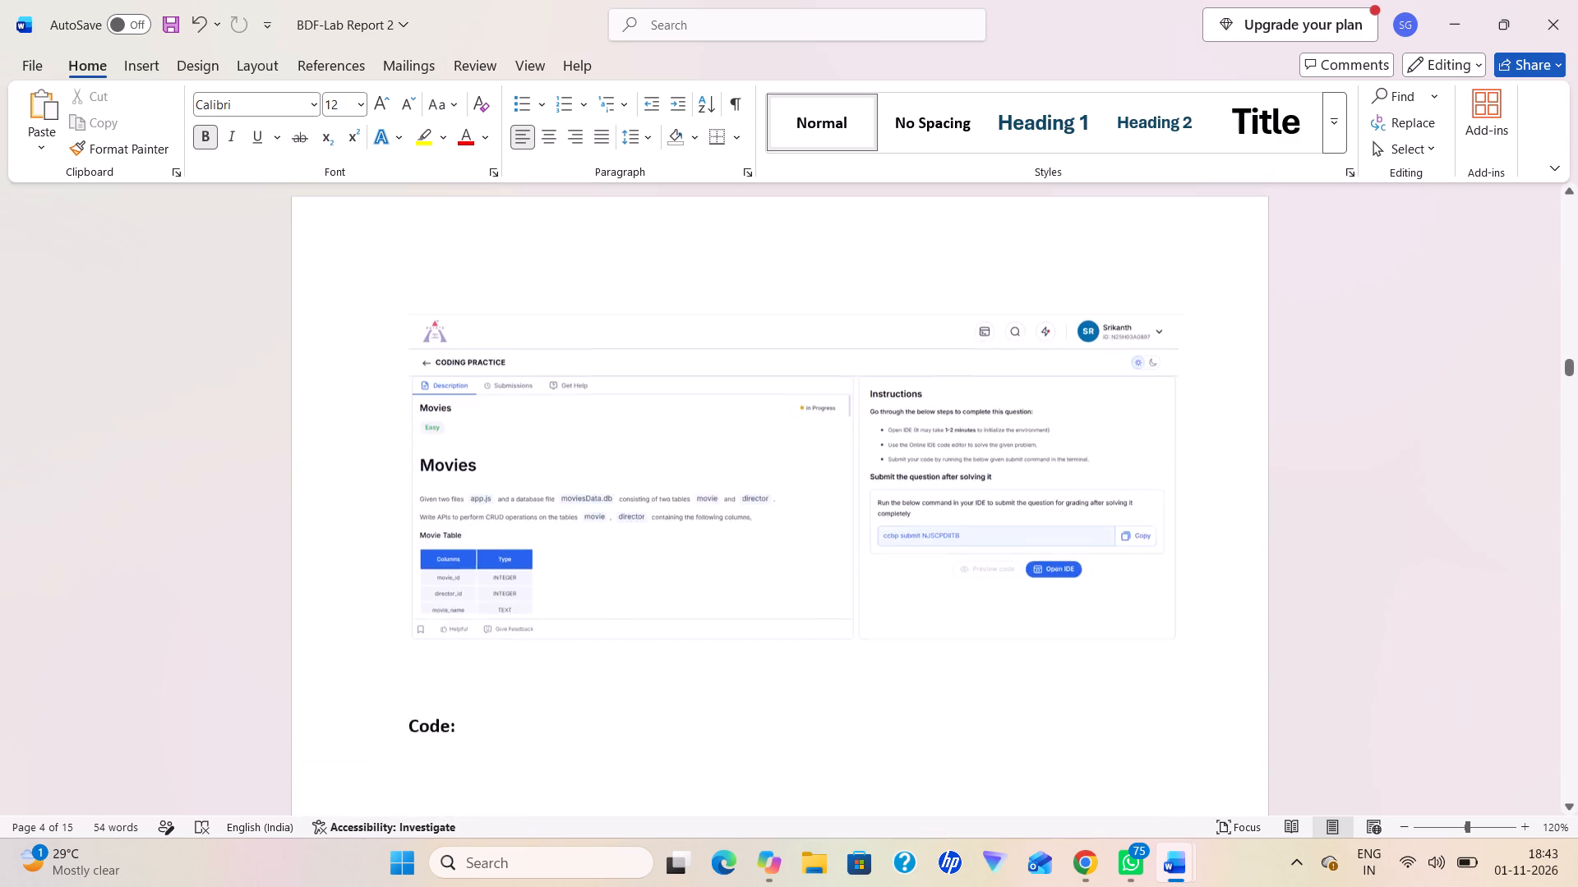
{"action": "scroll", "coordinate": [886, 392], "scroll_direction": "up", "scroll_amount": 4}
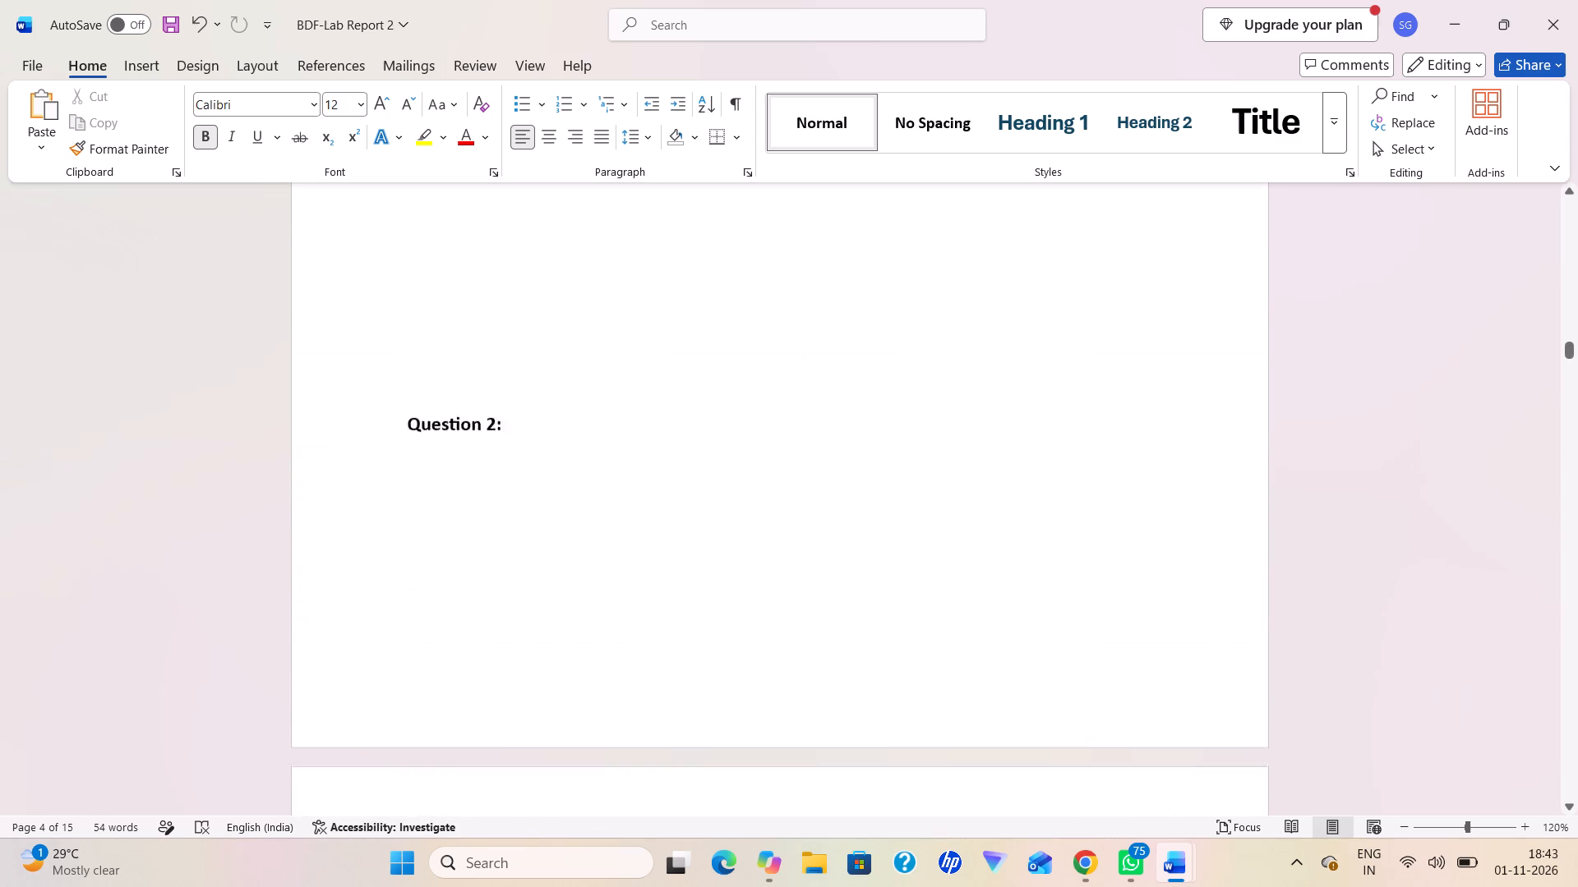
{"action": "scroll", "coordinate": [886, 392], "scroll_direction": "up", "scroll_amount": 1}
{"action": "scroll", "coordinate": [886, 392], "scroll_direction": "down", "scroll_amount": 2, "text": "ctrl"}
{"action": "scroll", "coordinate": [886, 392], "scroll_direction": "up", "scroll_amount": 2, "text": "ctrl"}
{"action": "scroll", "coordinate": [886, 392], "scroll_direction": "down", "scroll_amount": 3}
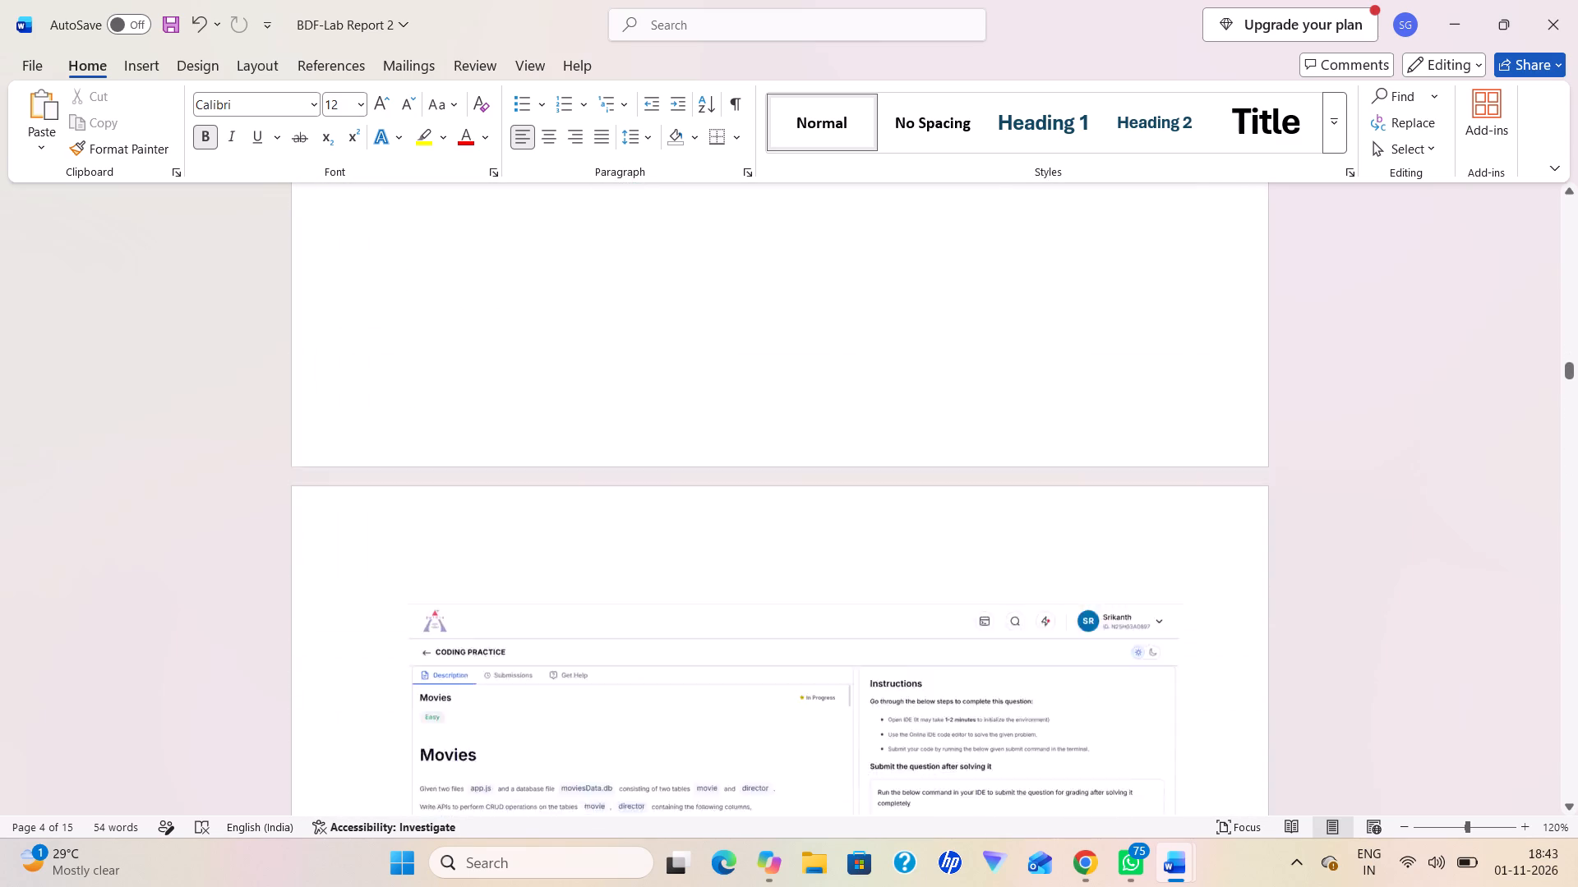
{"action": "scroll", "coordinate": [886, 392], "scroll_direction": "down", "scroll_amount": 4}
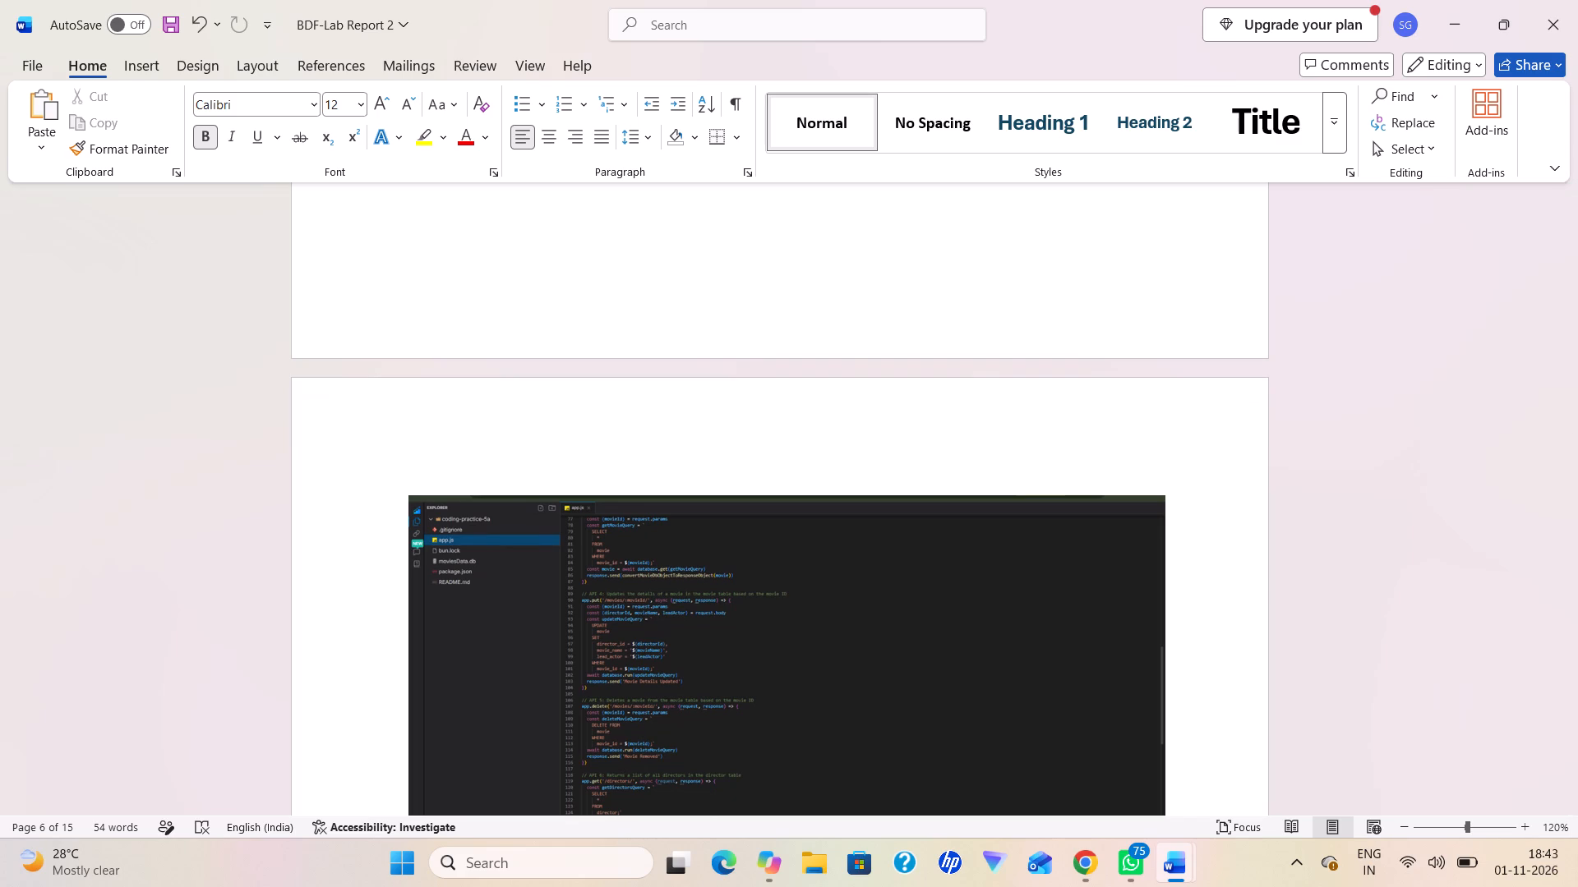
Recheck the report pages from Question 1 through the Cricket Team output to the Movies question and code.
{"action": "scroll", "coordinate": [886, 392], "scroll_direction": "up", "scroll_amount": 9}
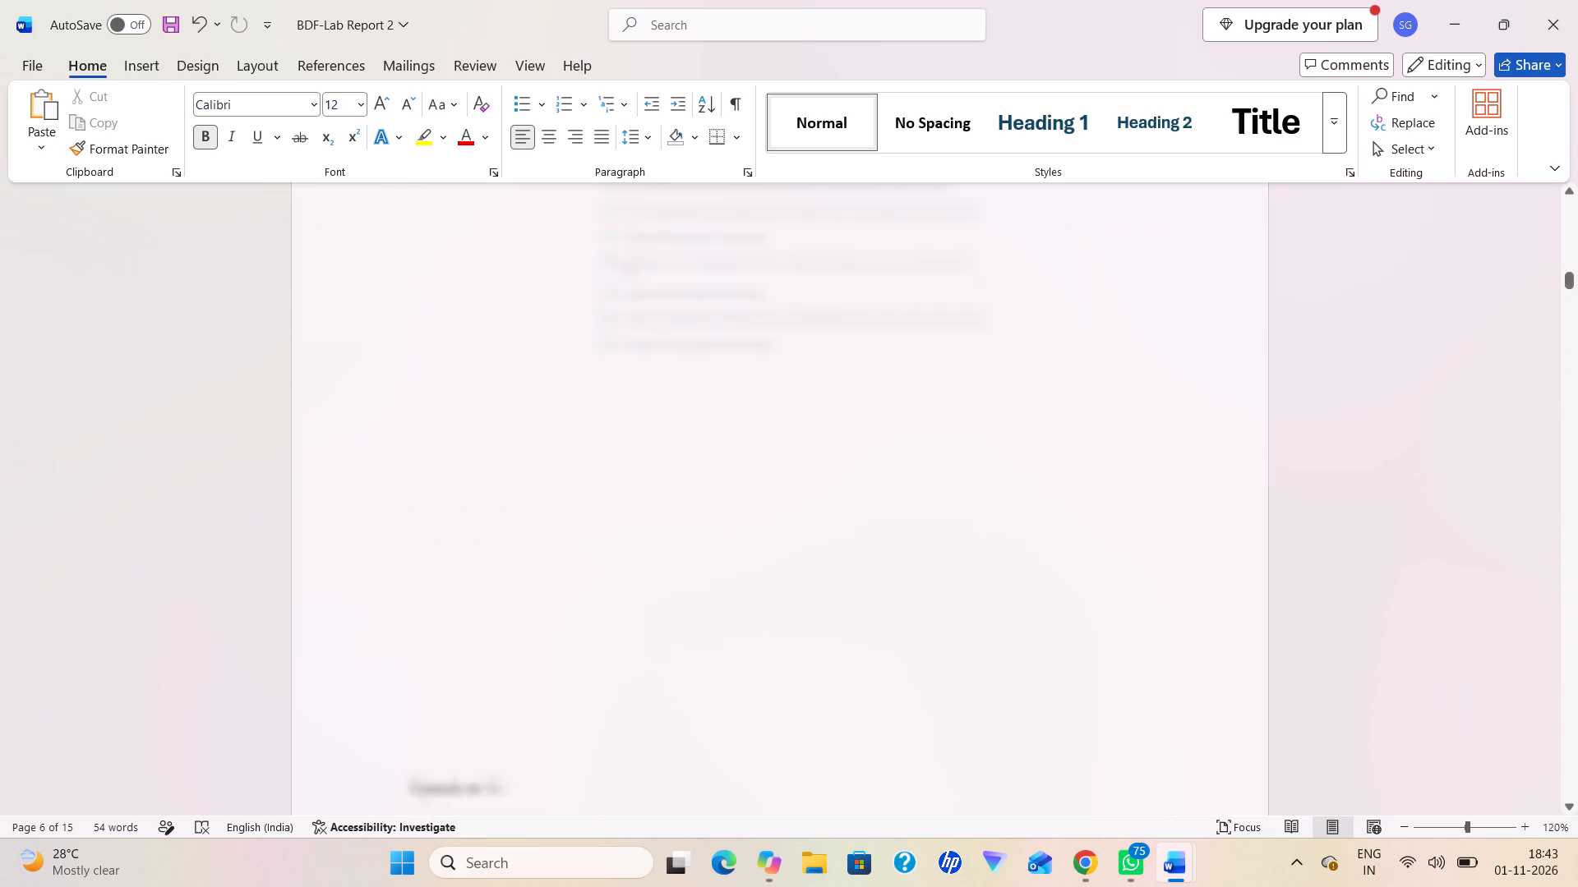
{"action": "scroll", "coordinate": [886, 392], "scroll_direction": "up", "scroll_amount": 6}
{"action": "scroll", "coordinate": [886, 392], "scroll_direction": "down", "scroll_amount": 3}
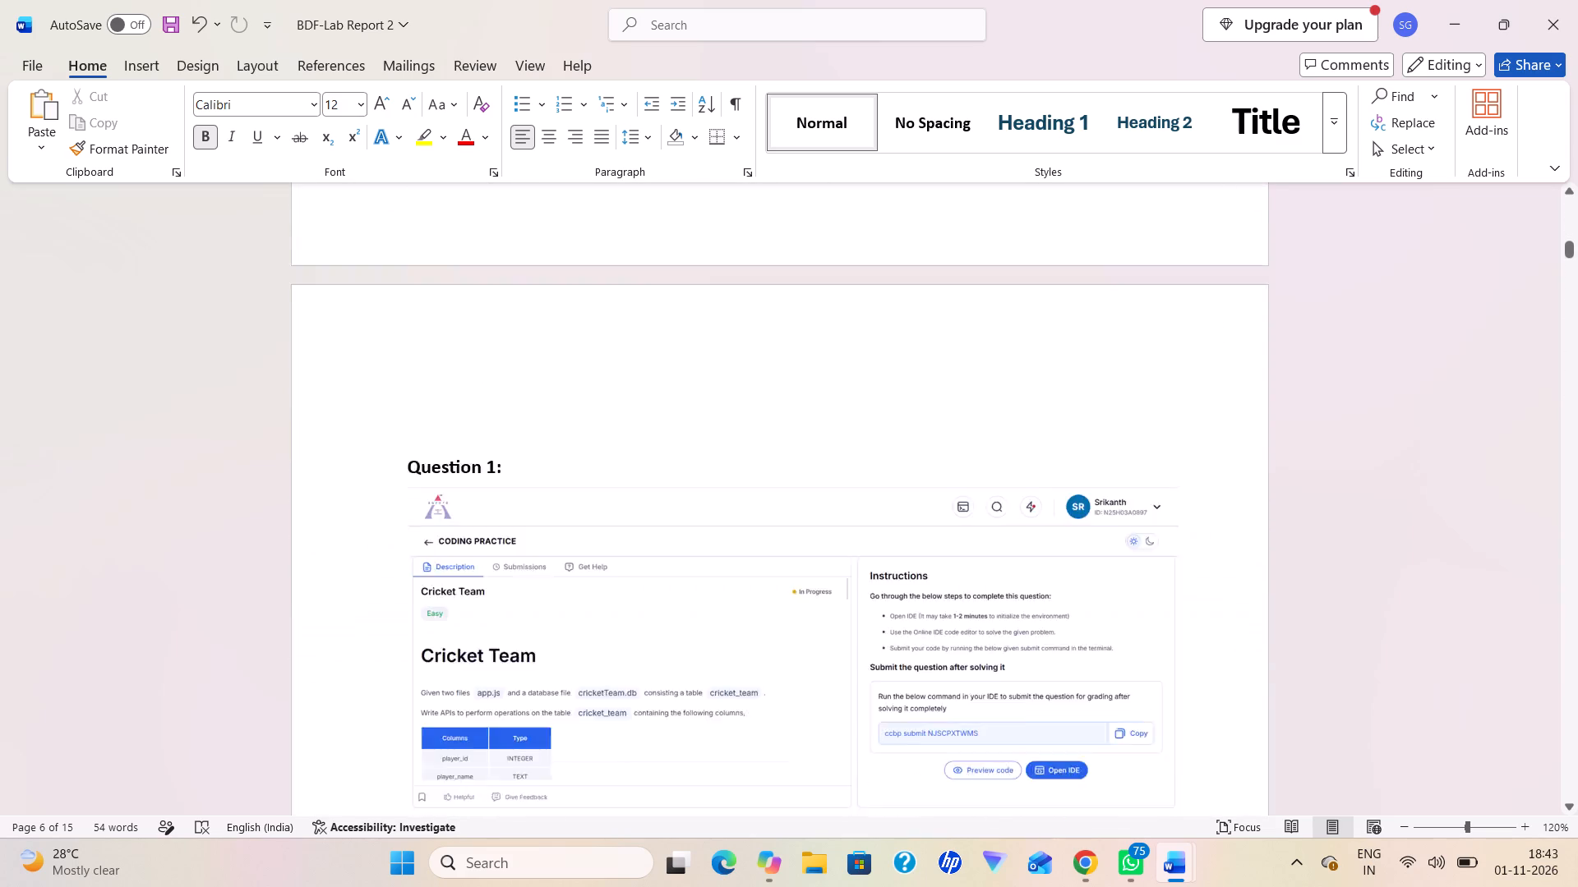
{"action": "scroll", "coordinate": [886, 392], "scroll_direction": "down", "scroll_amount": 1}
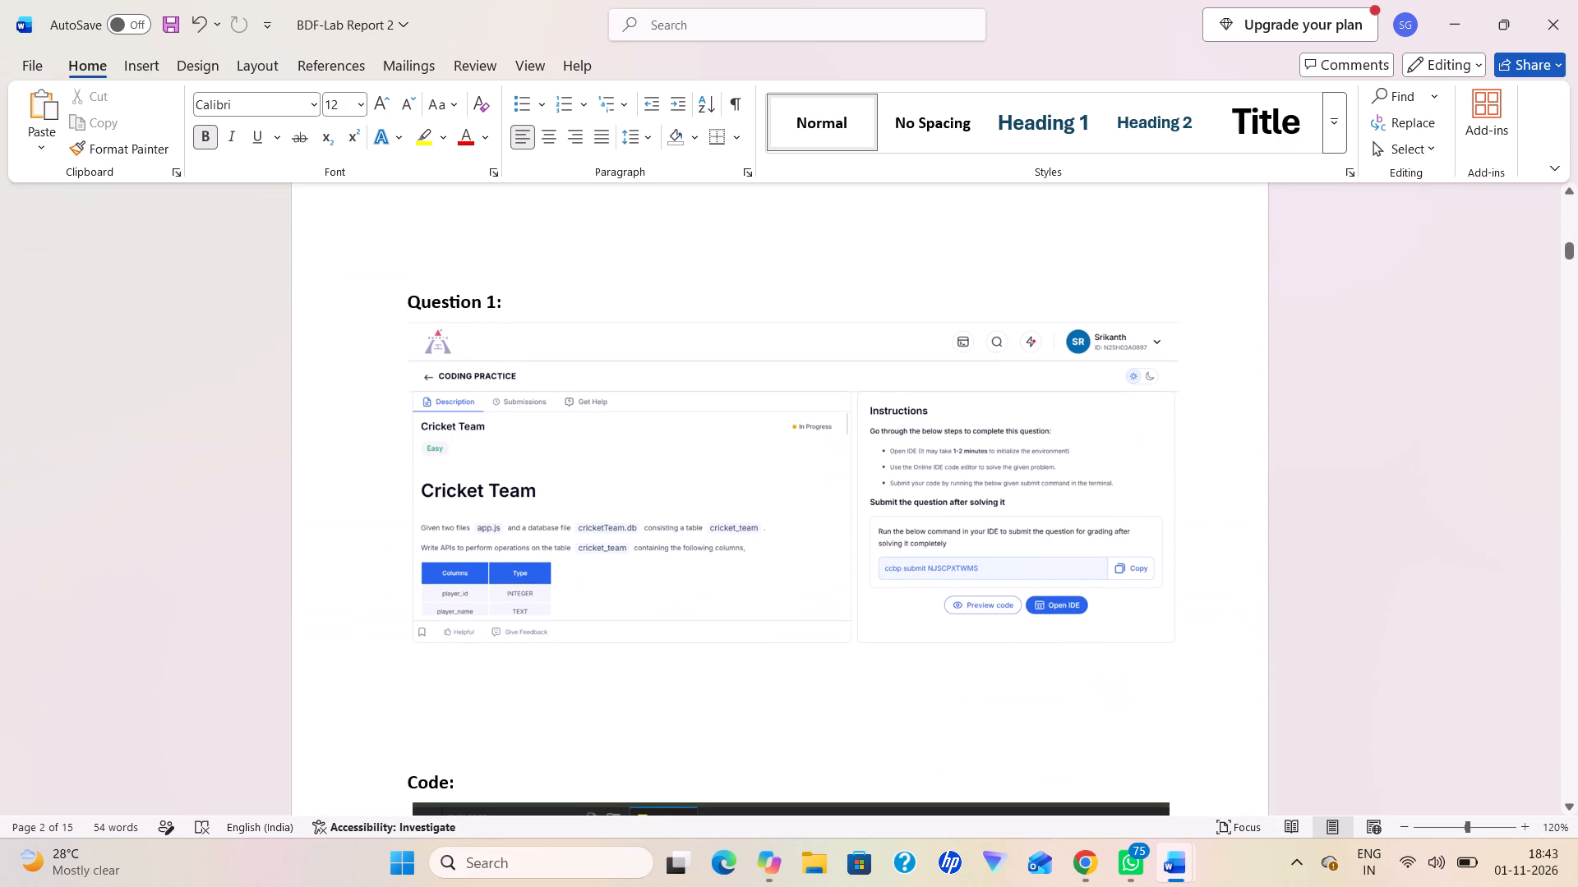
{"action": "scroll", "coordinate": [886, 392], "scroll_direction": "down", "scroll_amount": 3}
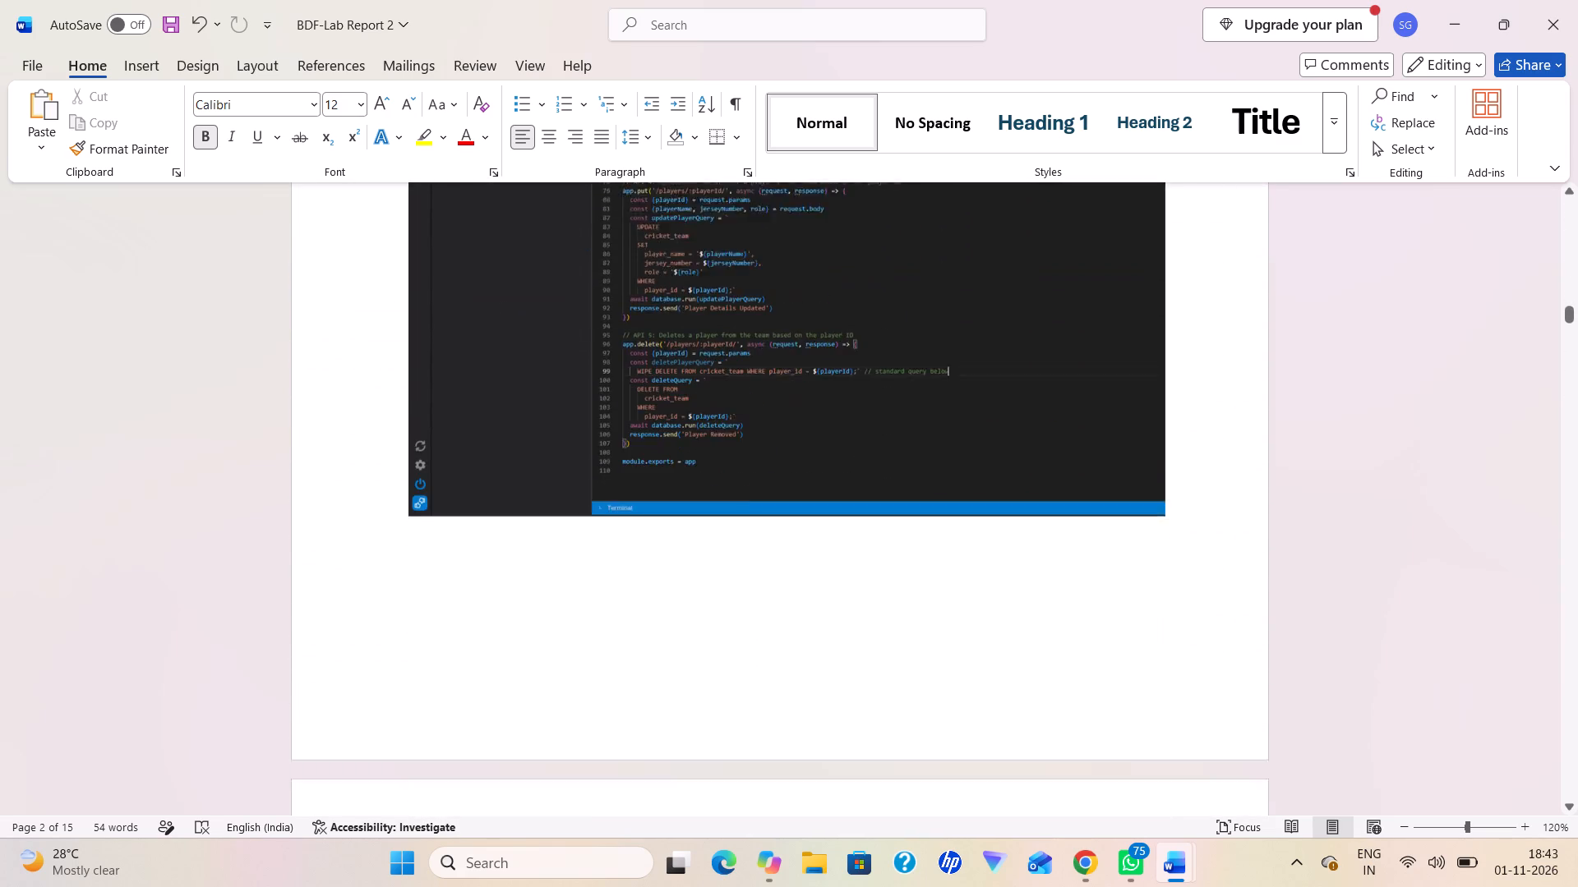
{"action": "scroll", "coordinate": [886, 392], "scroll_direction": "down", "scroll_amount": 3}
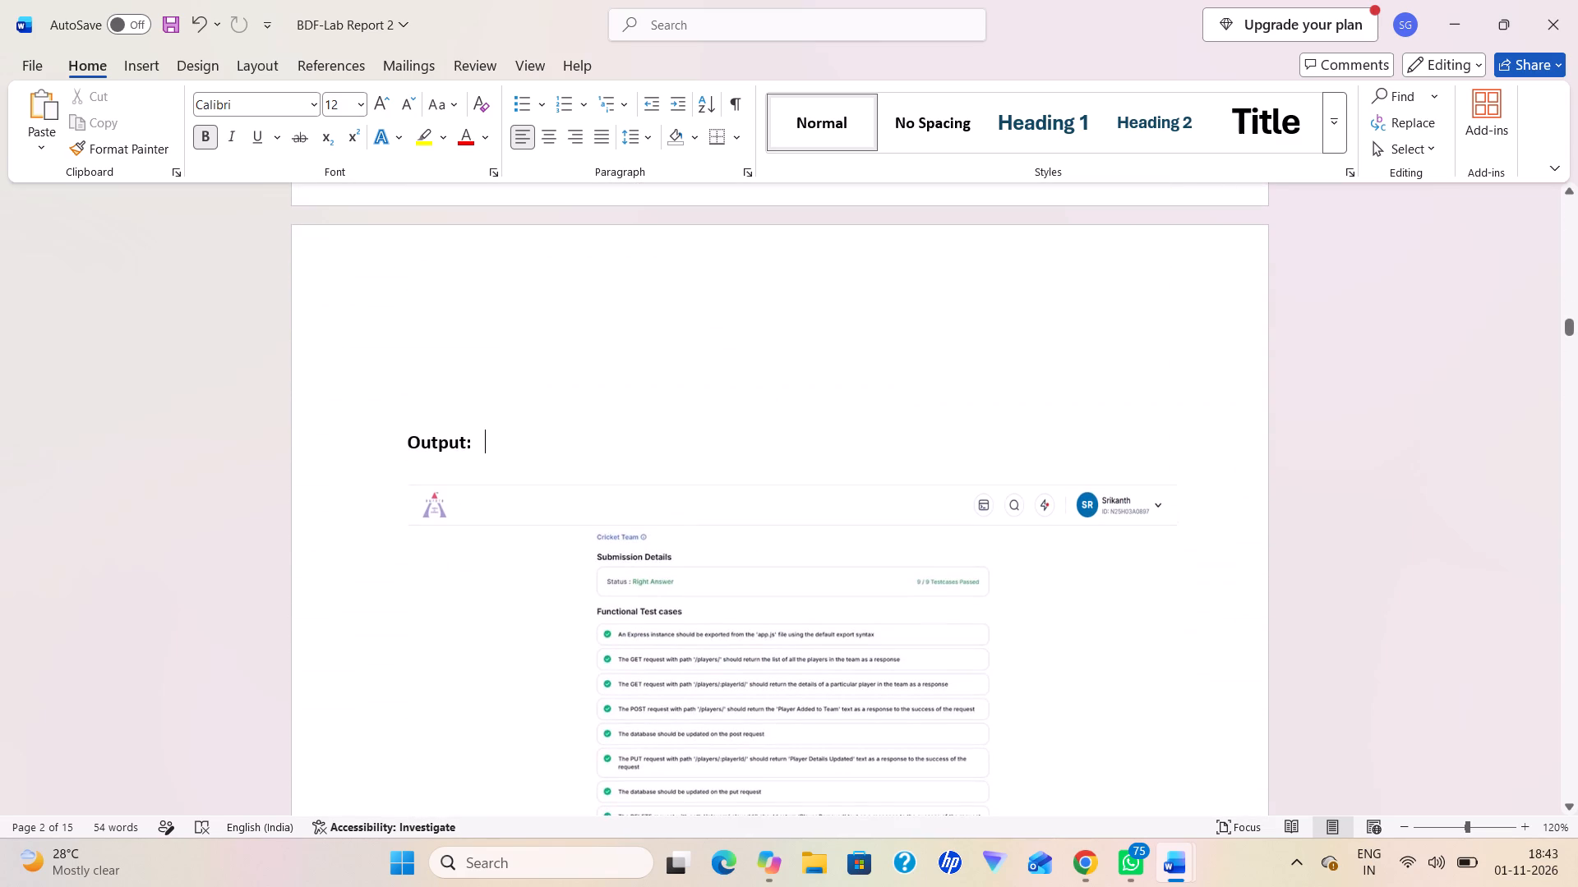
{"action": "scroll", "coordinate": [886, 392], "scroll_direction": "down", "scroll_amount": 3}
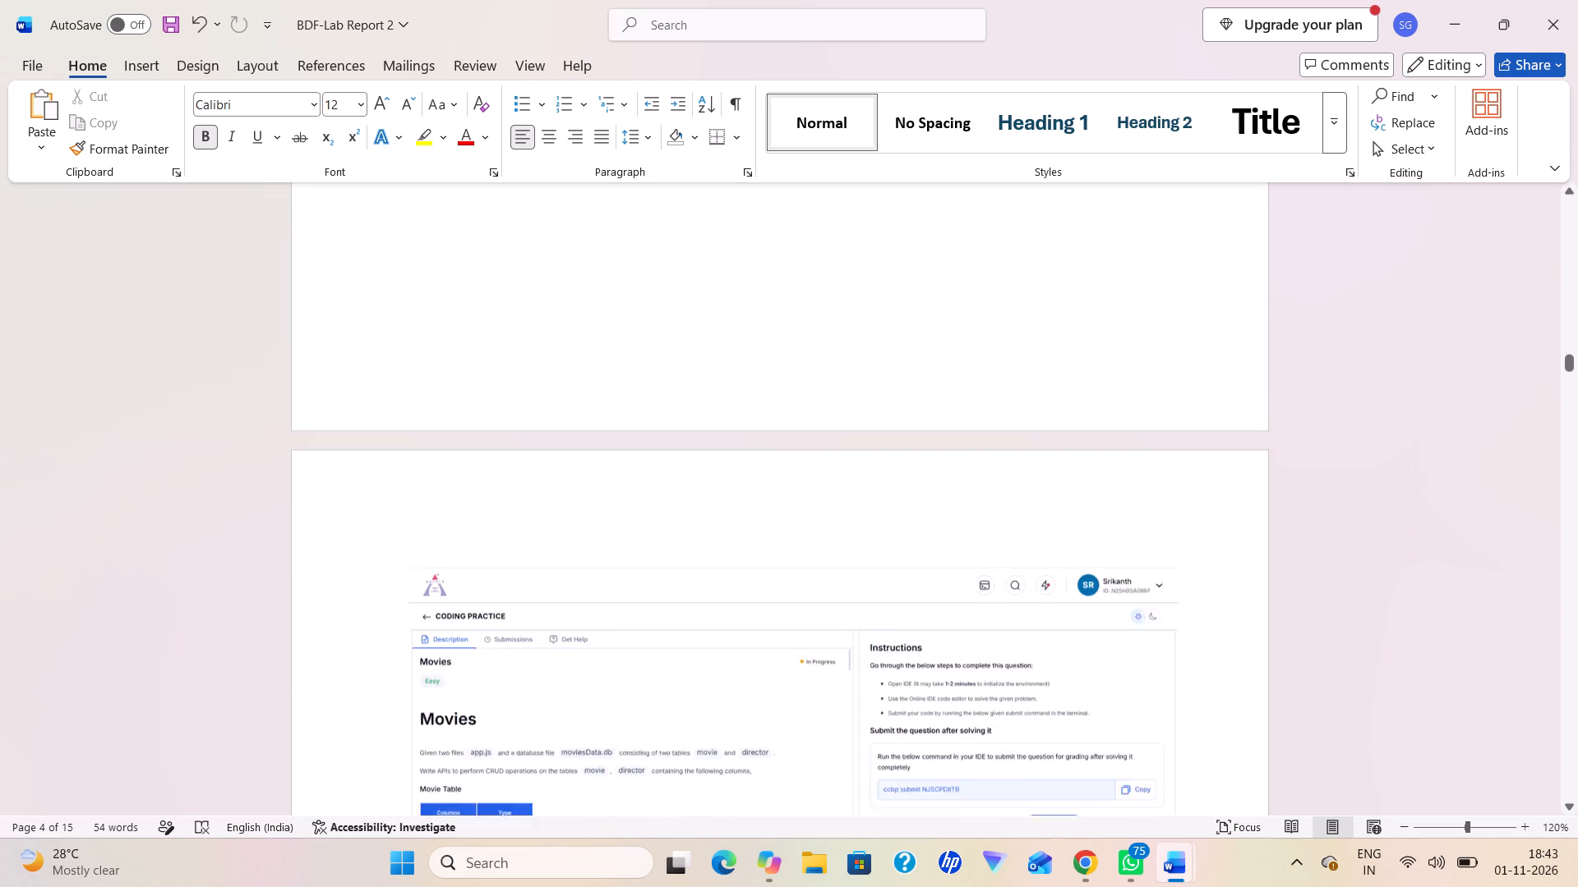
{"action": "scroll", "coordinate": [886, 392], "scroll_direction": "down", "scroll_amount": 1}
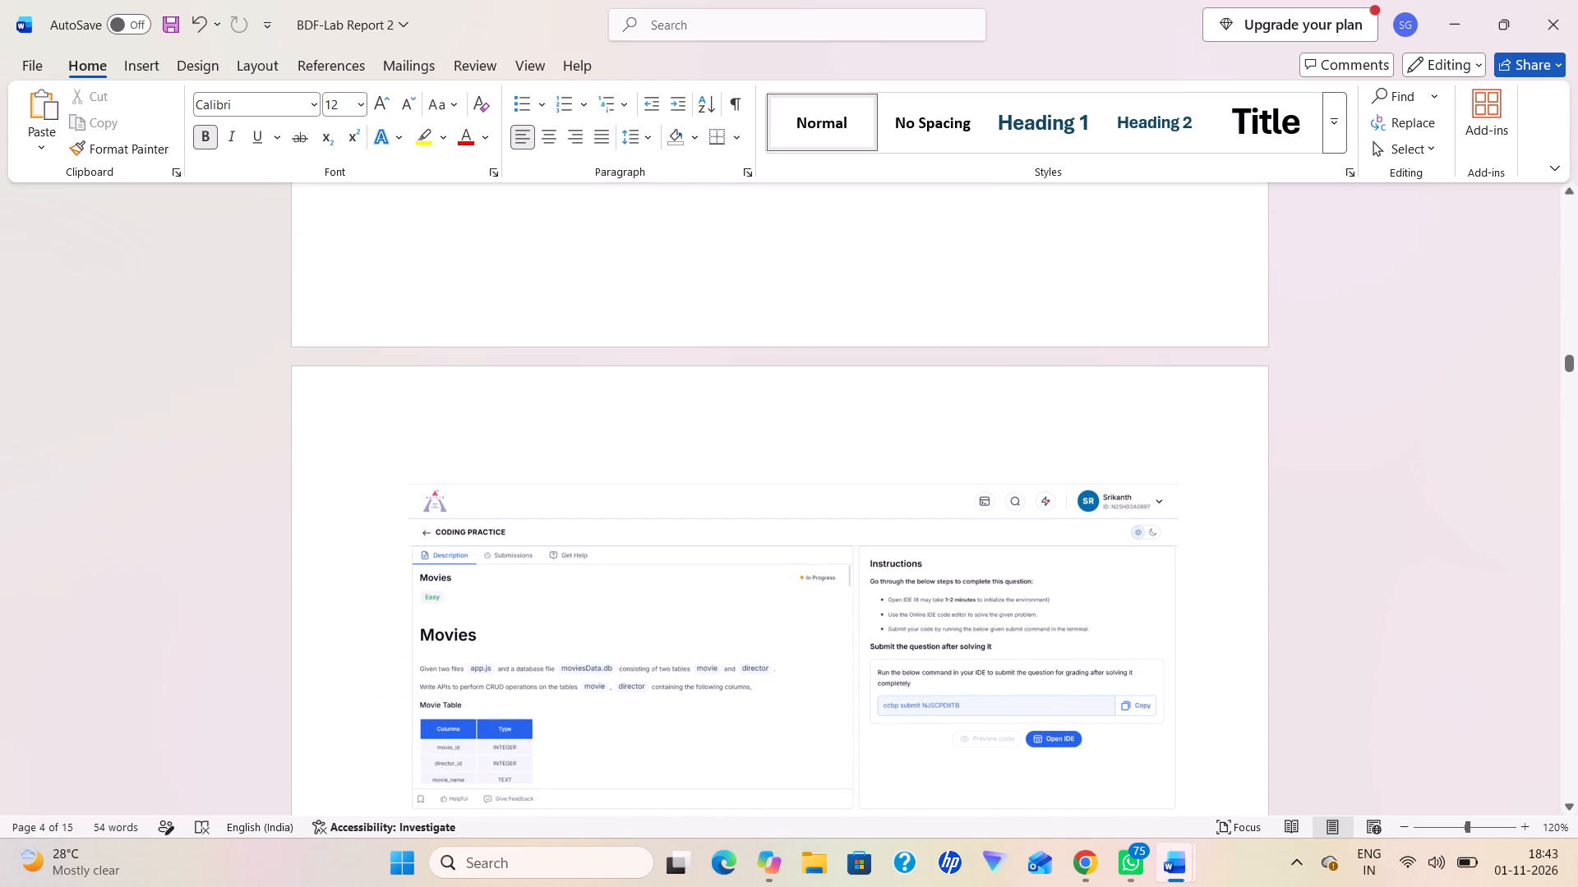
{"action": "scroll", "coordinate": [886, 392], "scroll_direction": "down", "scroll_amount": 3}
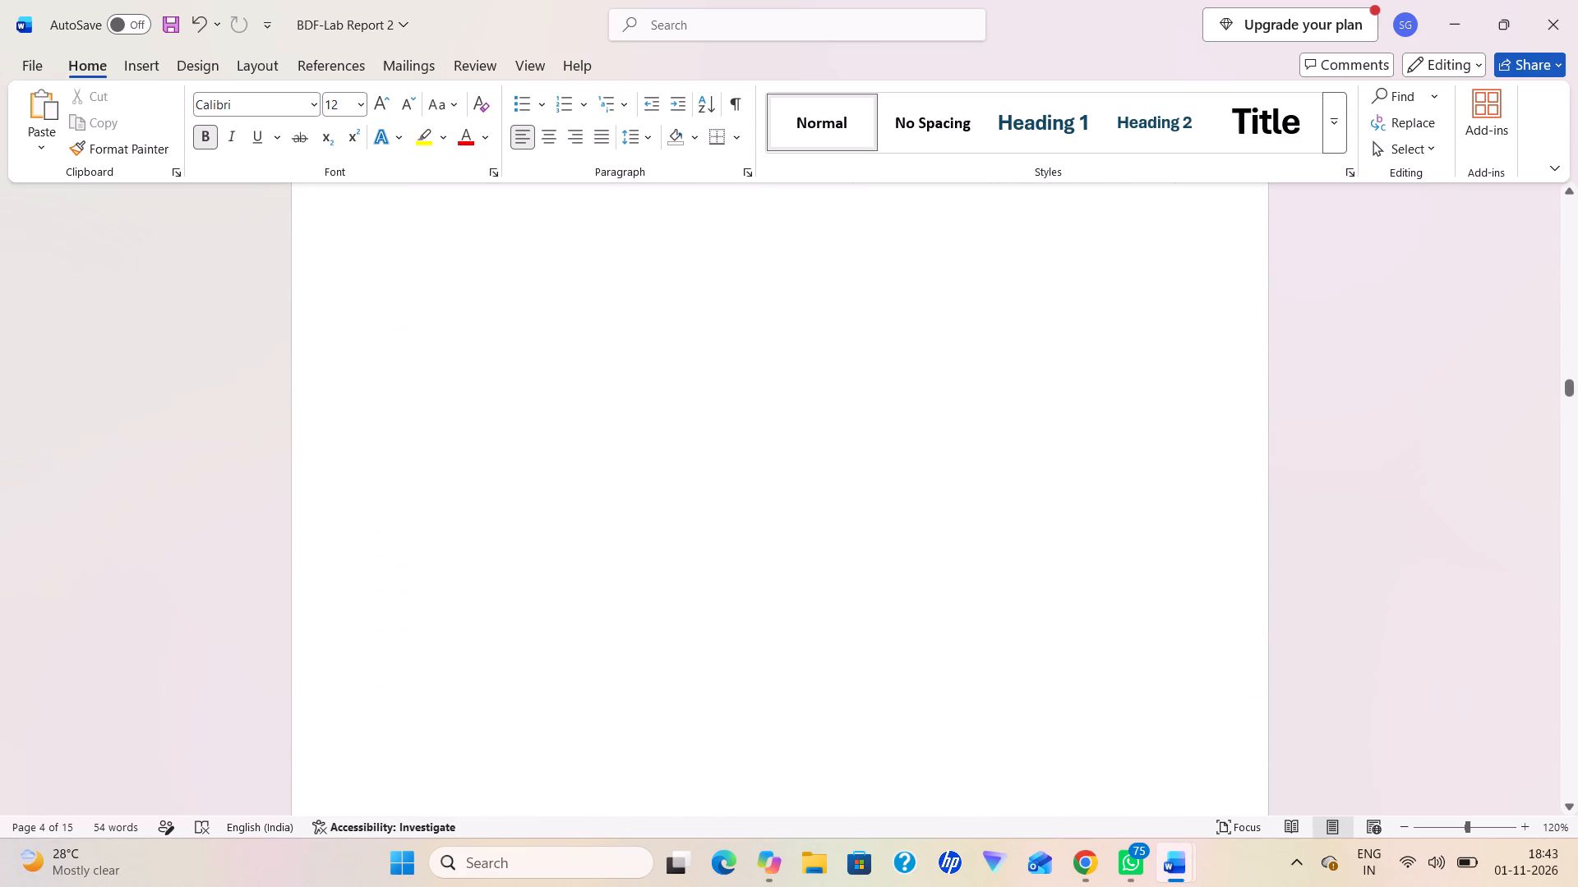
{"action": "scroll", "coordinate": [886, 392], "scroll_direction": "down", "scroll_amount": 2}
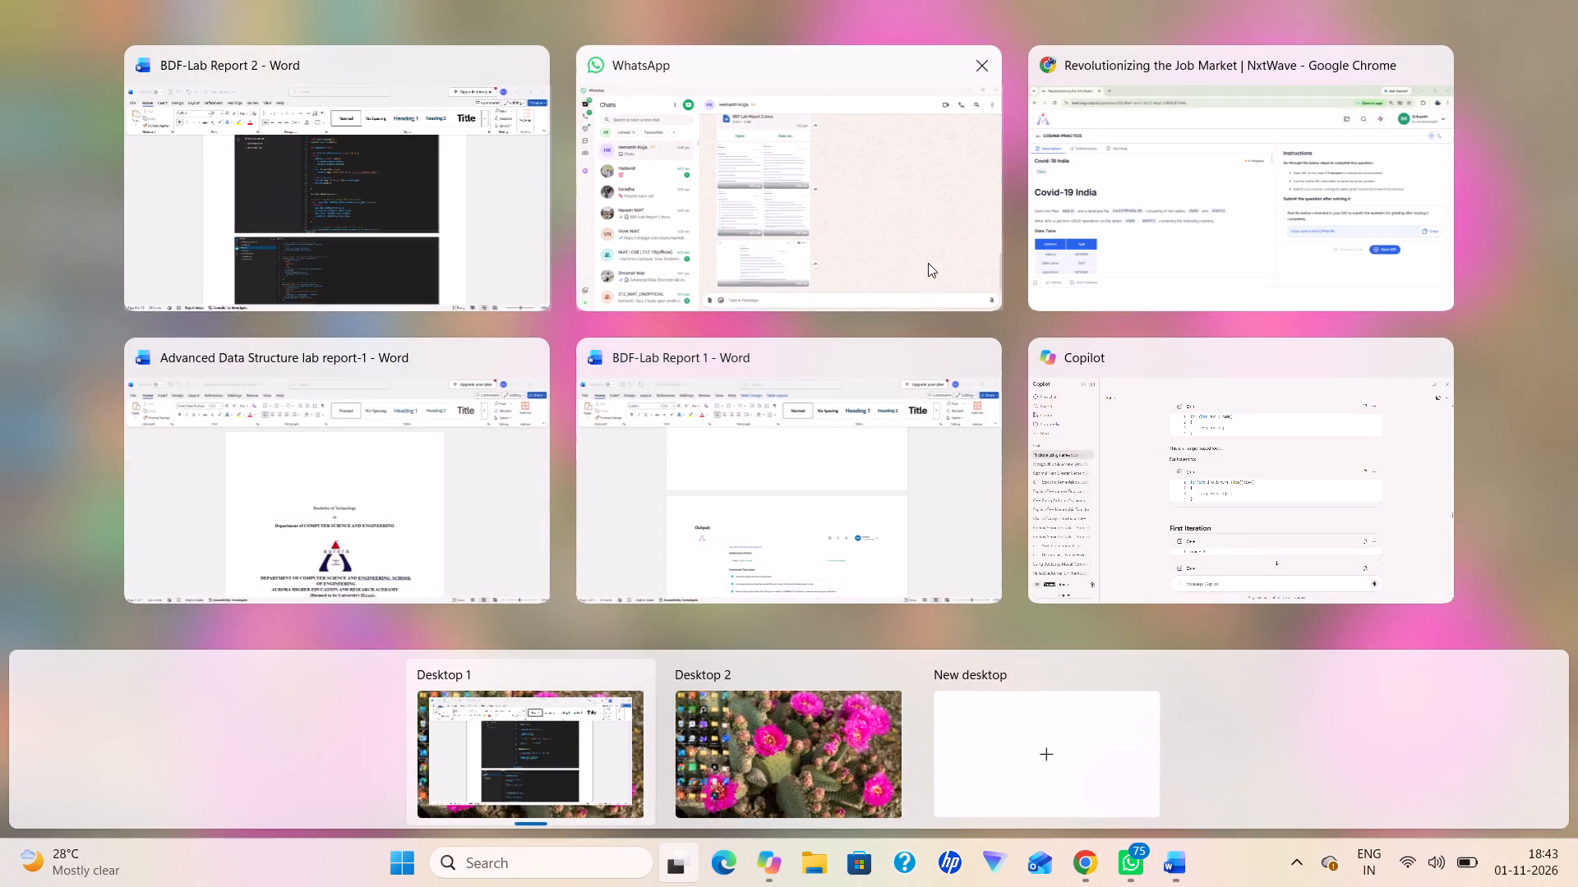
Switch to Chrome and return from the Covid-19 India question to the Coding Practice question list.
{"action": "left_click", "coordinate": [1143, 222]}
{"action": "left_click", "coordinate": [36, 182]}
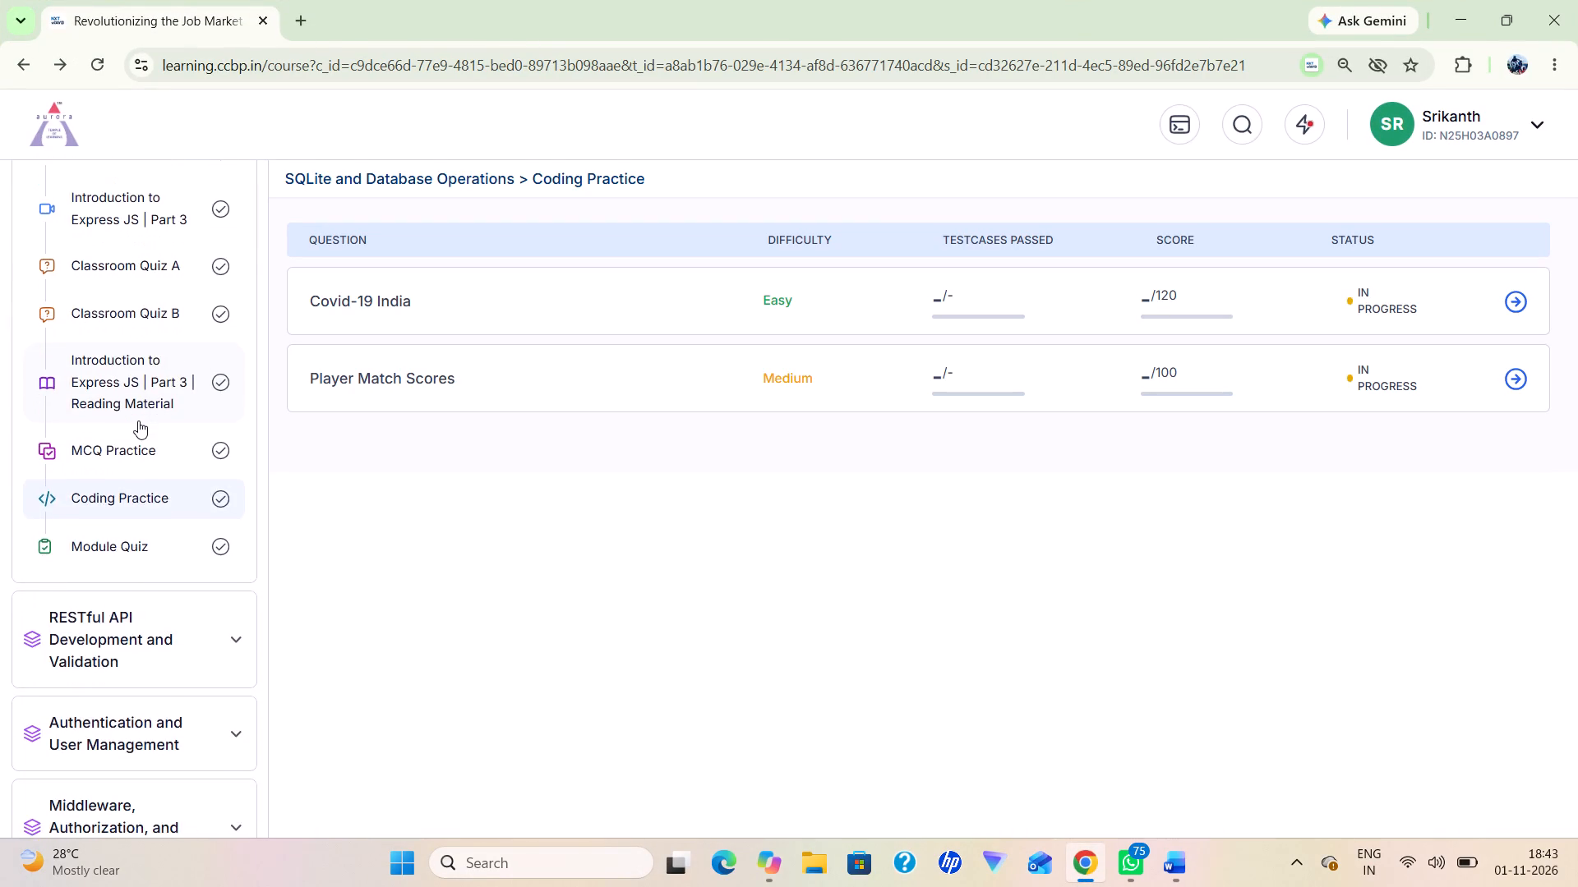
{"action": "scroll", "coordinate": [138, 421], "scroll_direction": "up", "scroll_amount": 2}
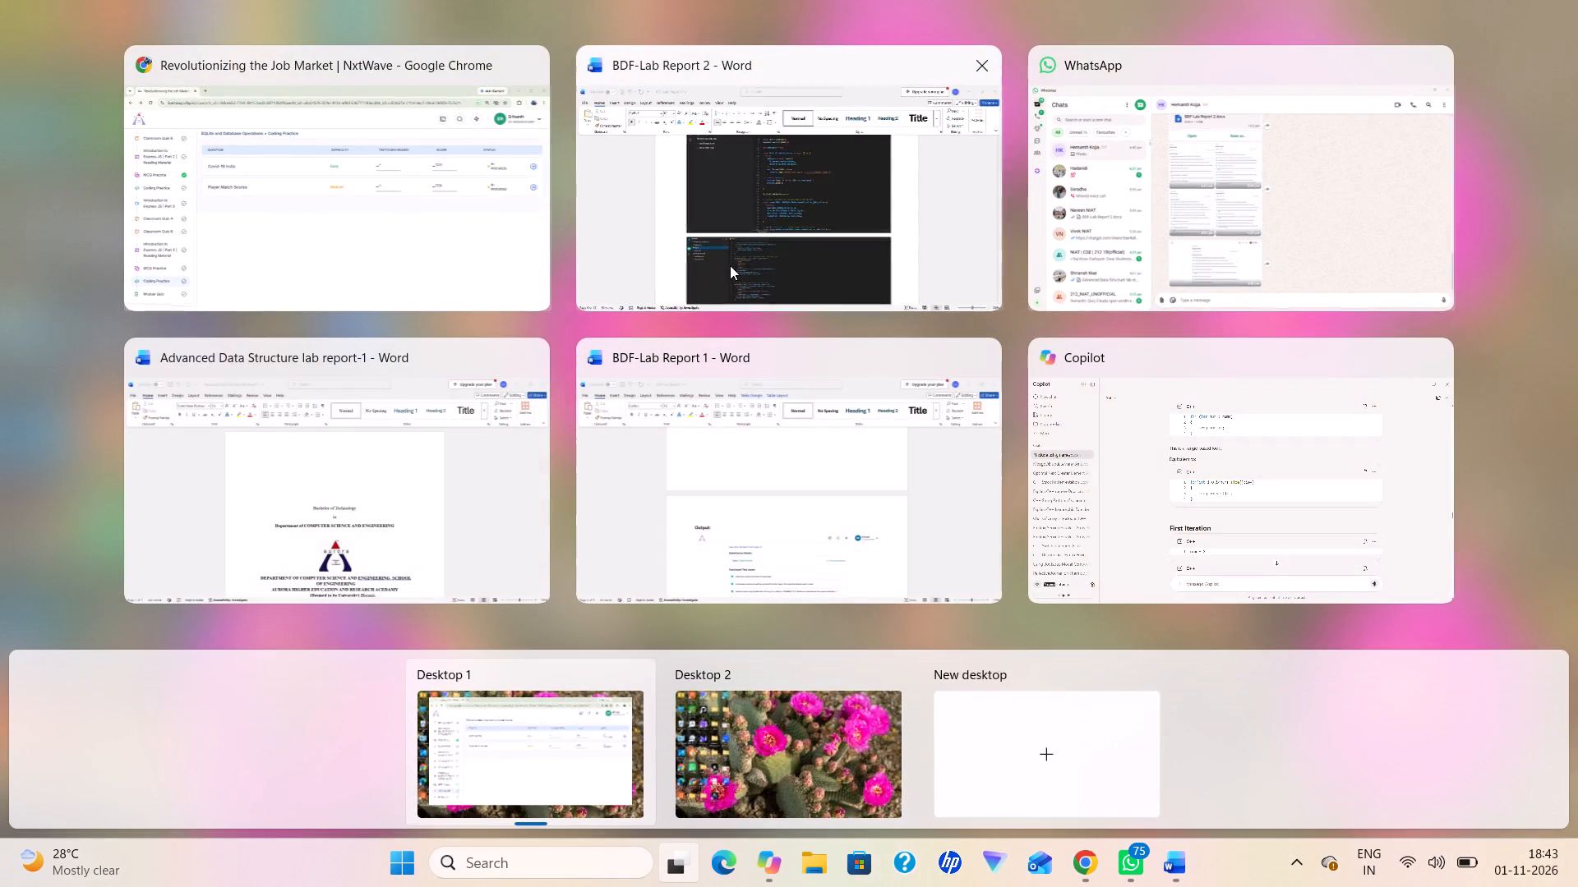
In the BDF-Lab Report 2 document, make the account header strip above the Movies output taller upward and downward, fine-tuning its right edge.
{"action": "left_click", "coordinate": [731, 264]}
{"action": "scroll", "coordinate": [728, 429], "scroll_direction": "down", "scroll_amount": 2}
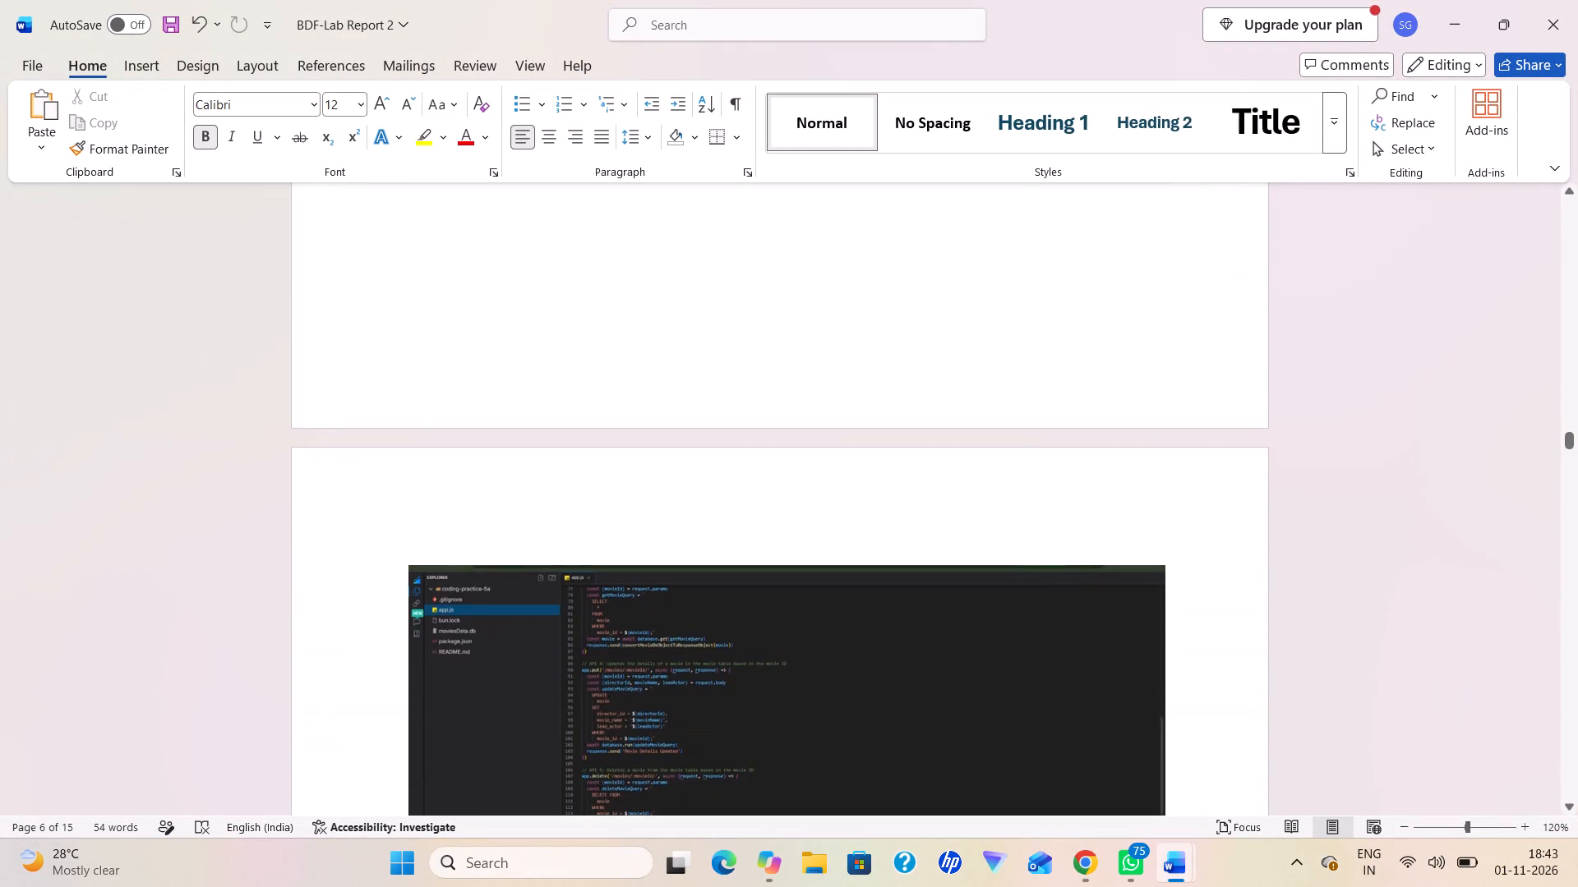
{"action": "scroll", "coordinate": [728, 429], "scroll_direction": "down", "scroll_amount": 5}
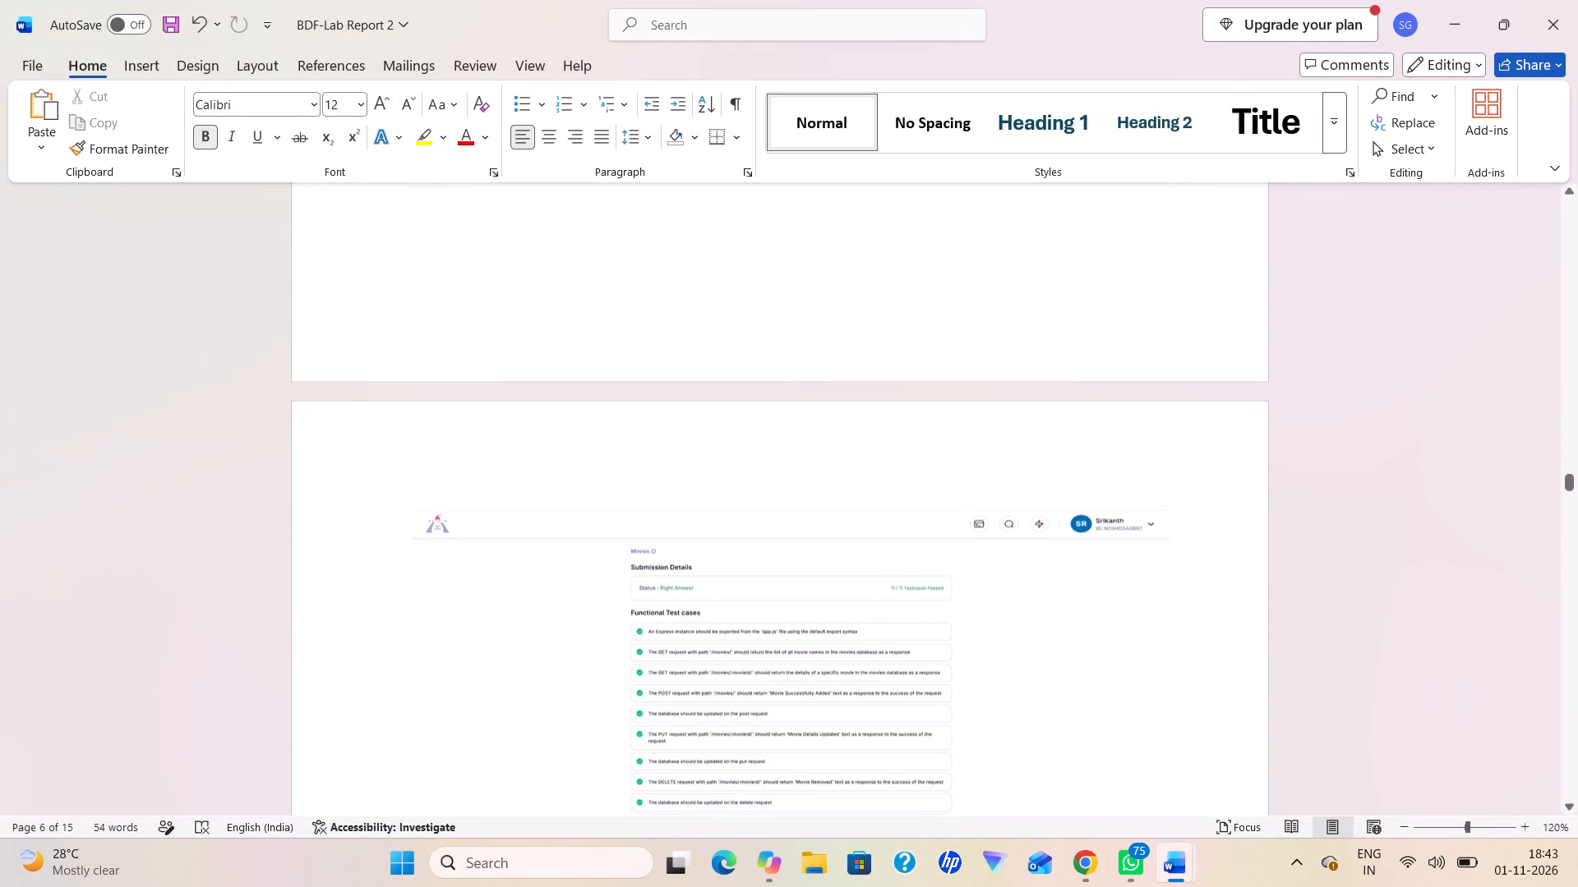
{"action": "left_click", "coordinate": [761, 512]}
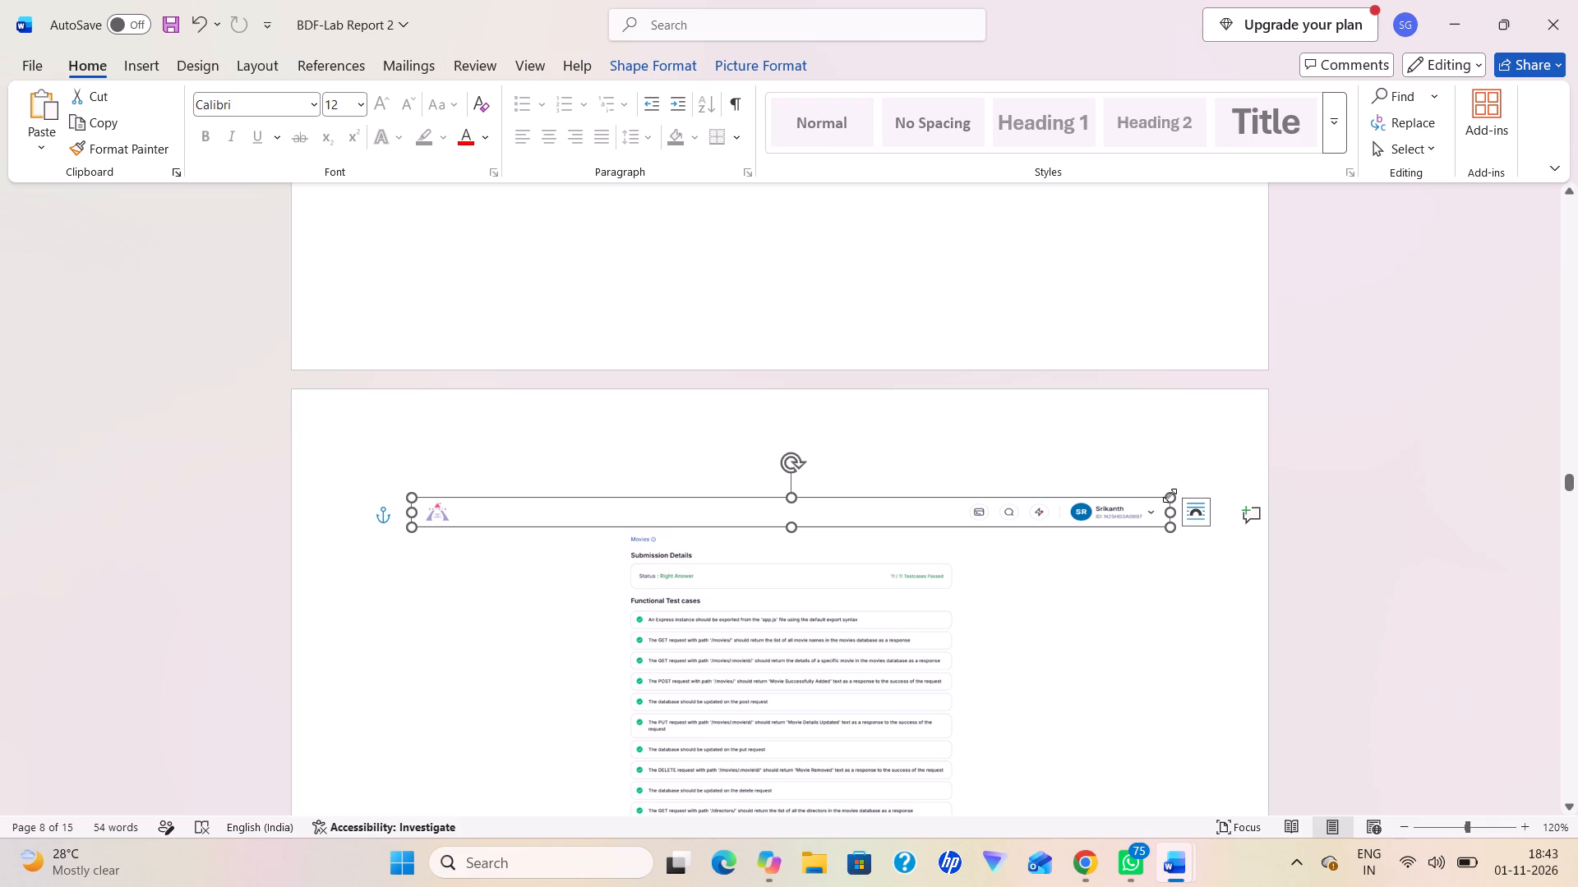
{"action": "left_click", "coordinate": [1169, 494]}
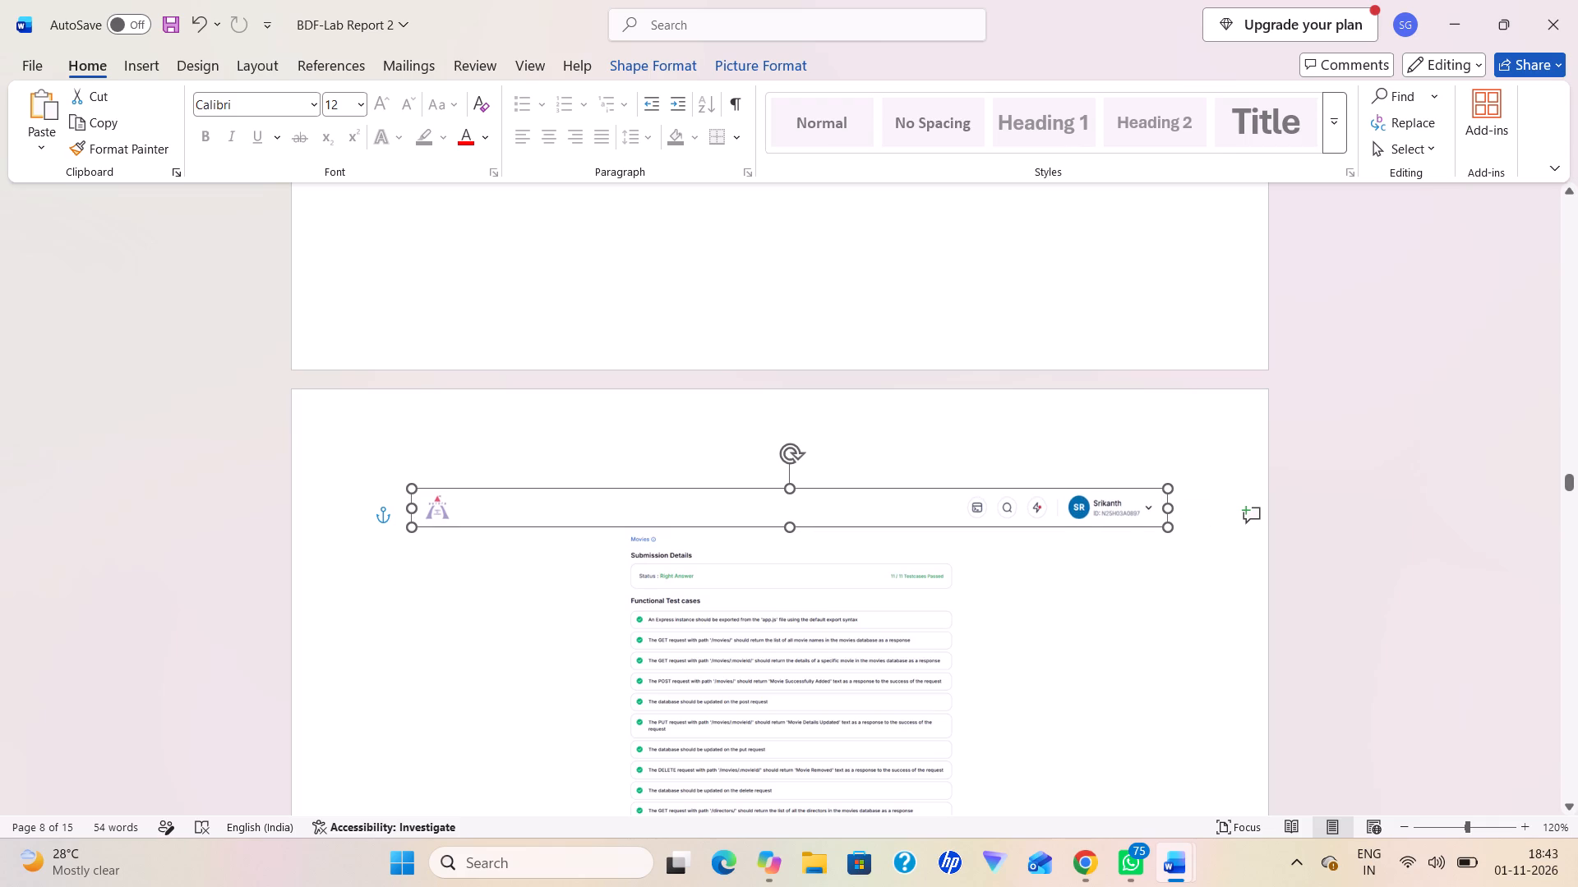
{"action": "left_click", "coordinate": [1202, 581]}
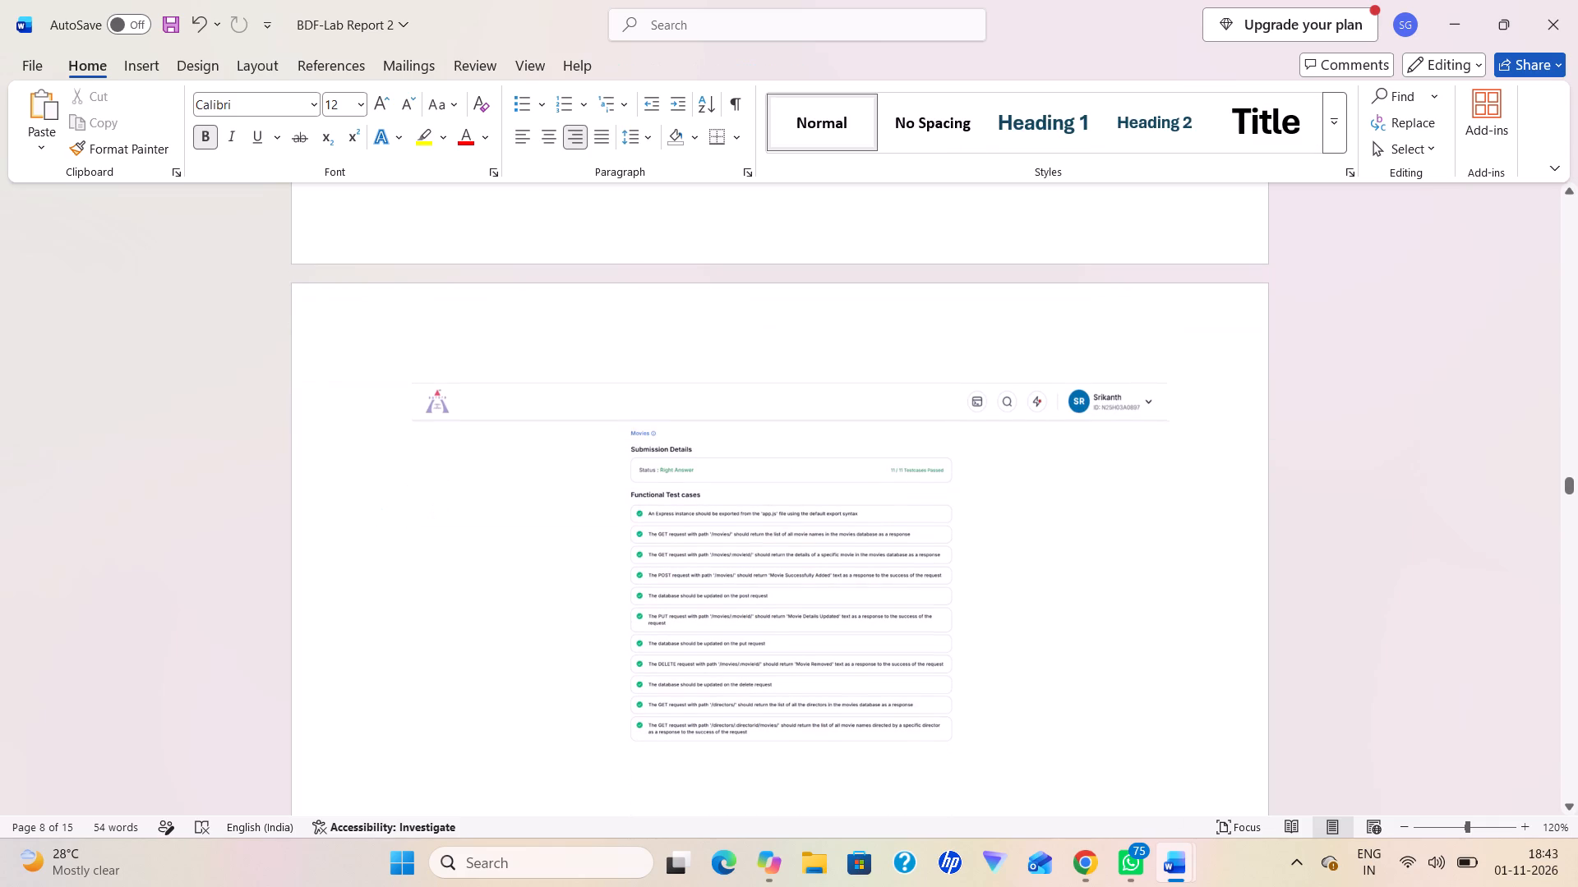
{"action": "left_click", "coordinate": [1138, 404]}
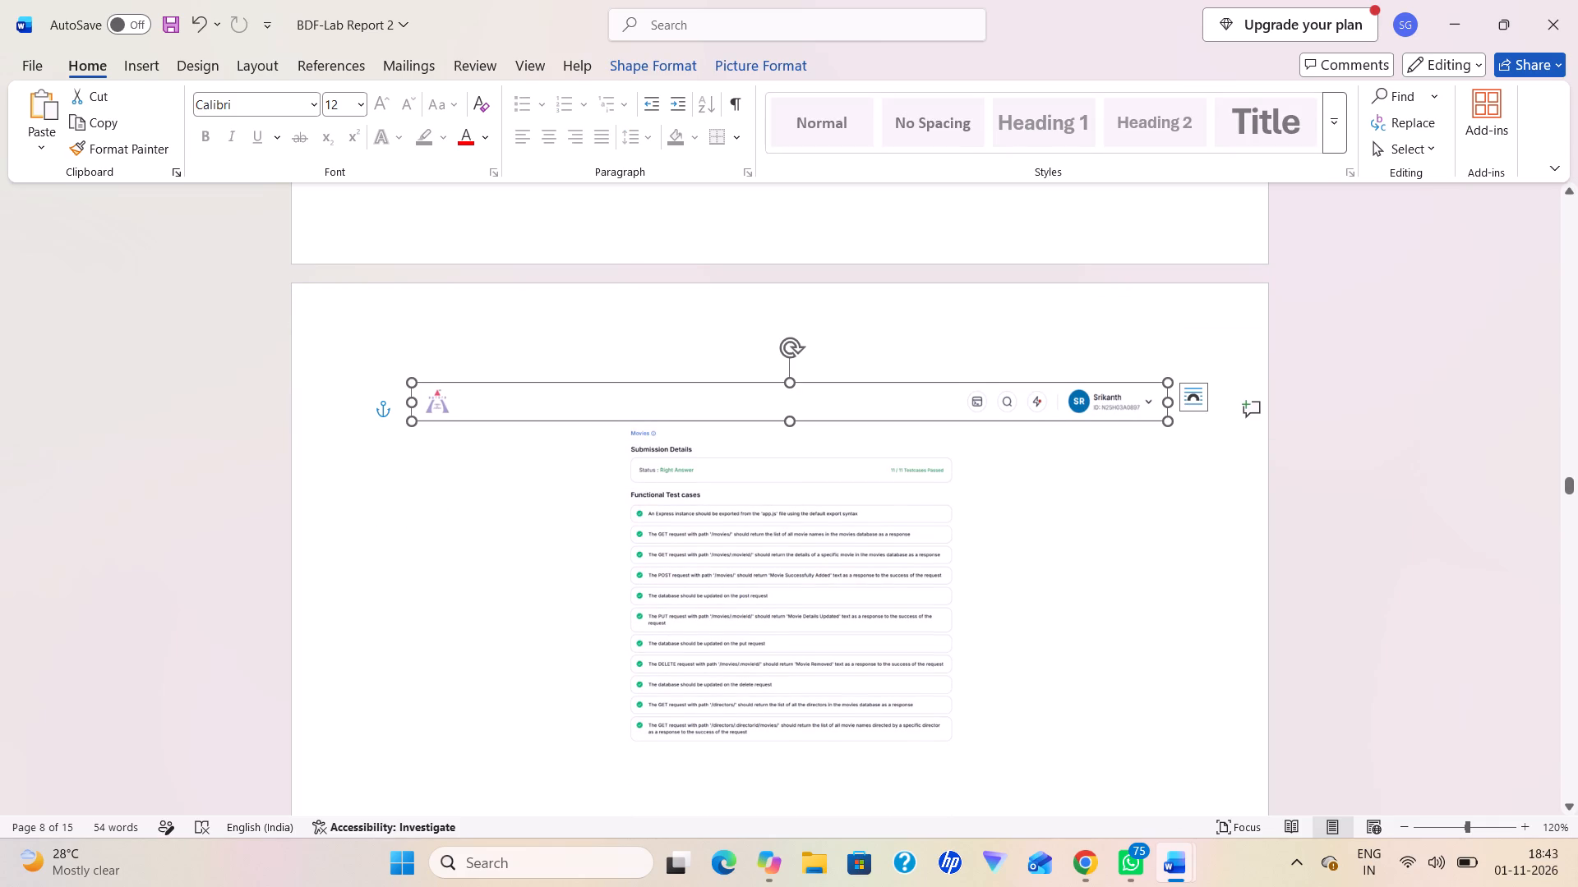
{"action": "left_click", "coordinate": [1165, 420]}
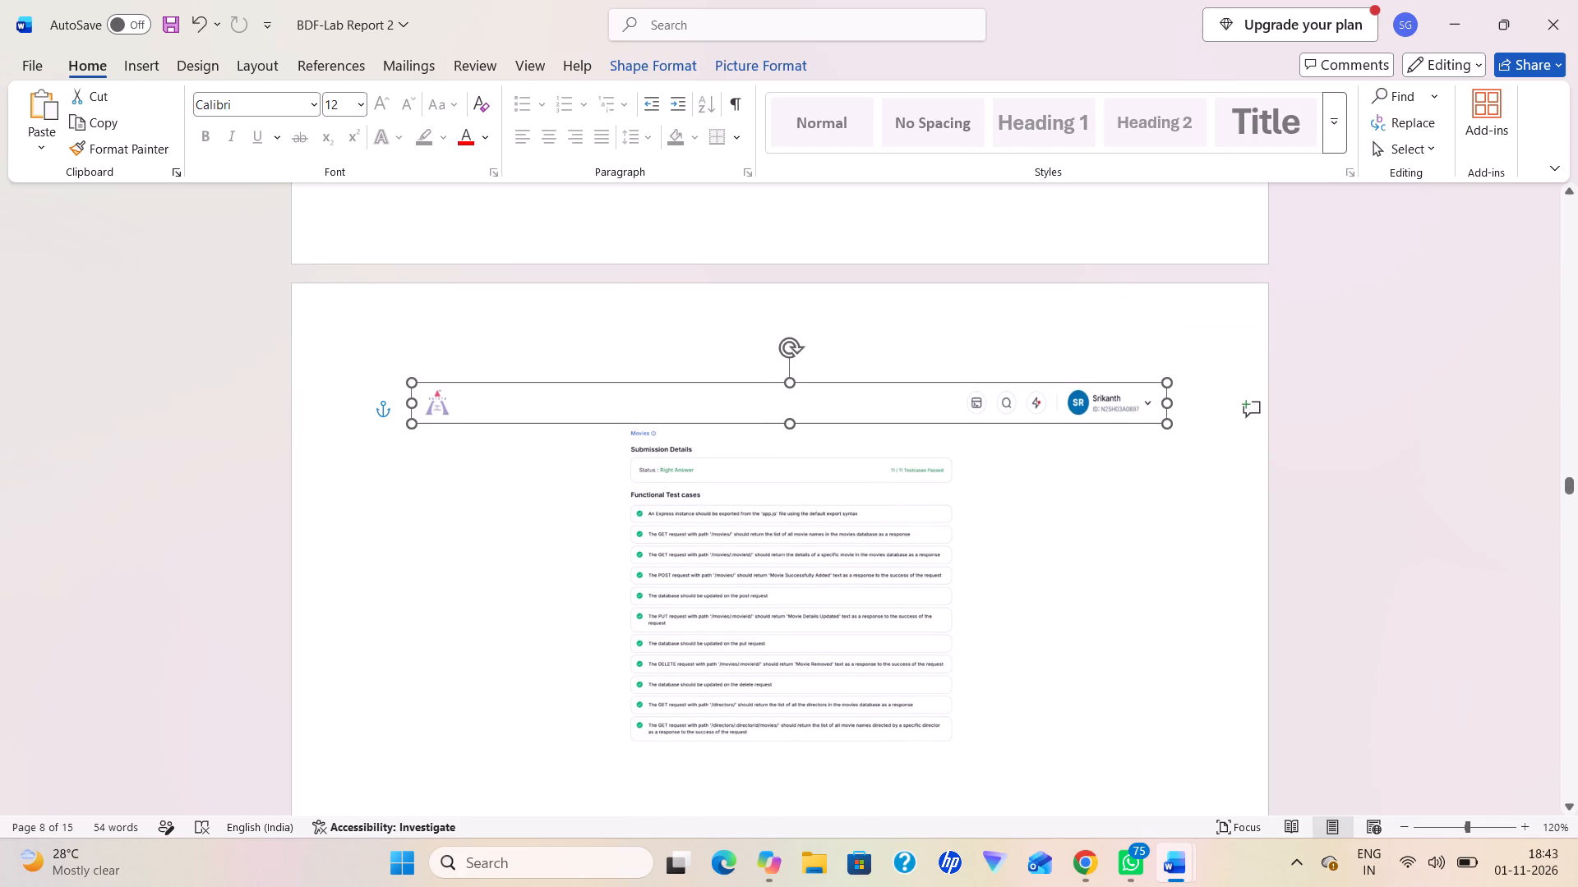
{"action": "left_click", "coordinate": [1105, 343]}
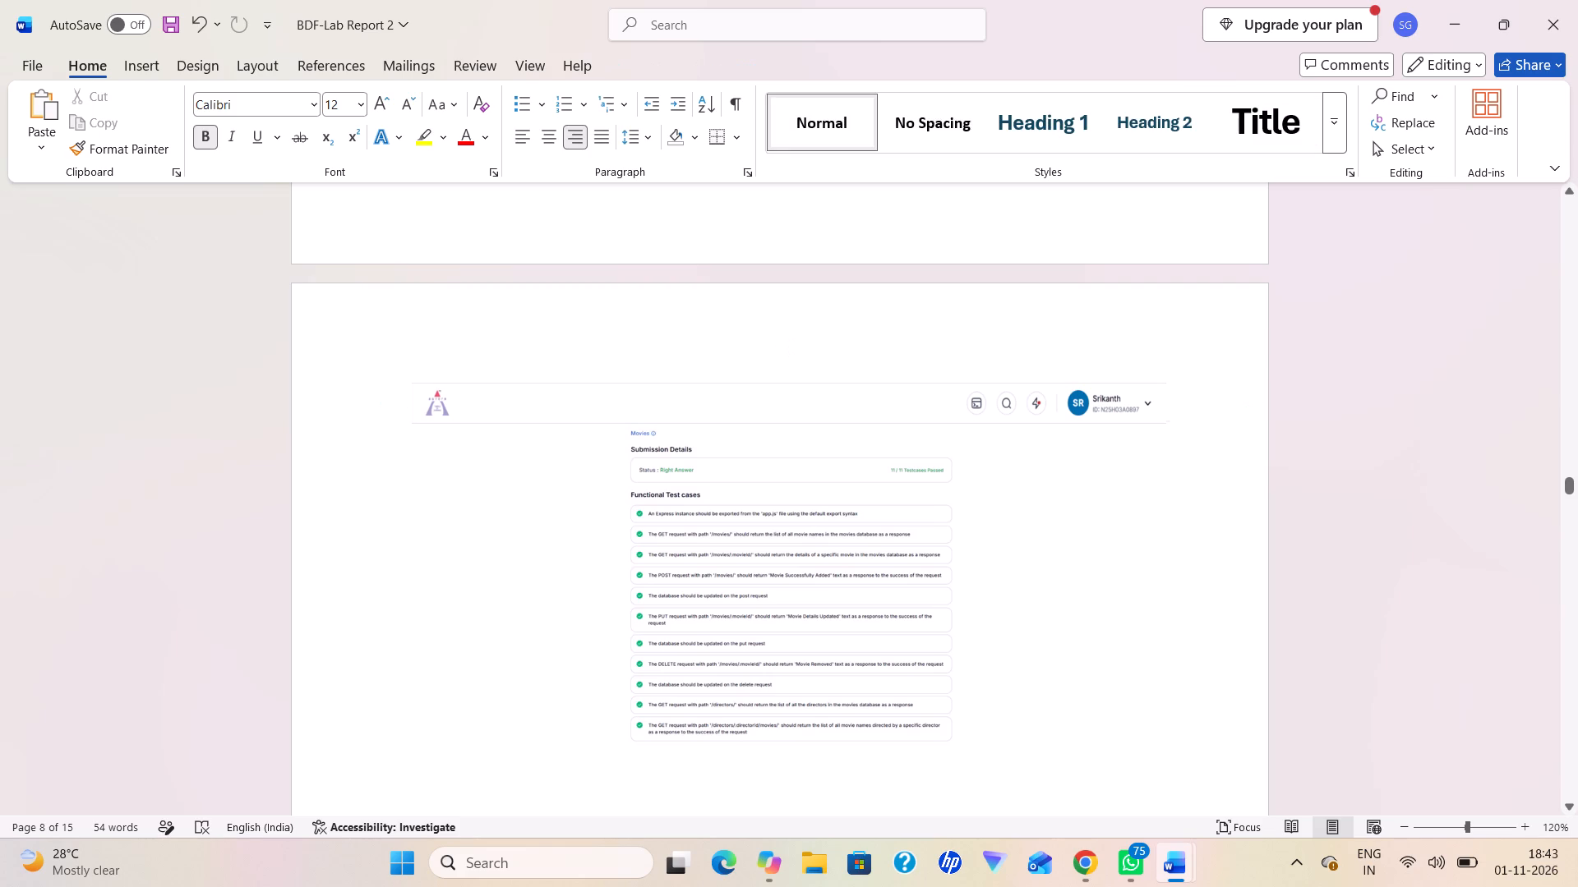
{"action": "scroll", "coordinate": [959, 490], "scroll_direction": "up", "scroll_amount": 1}
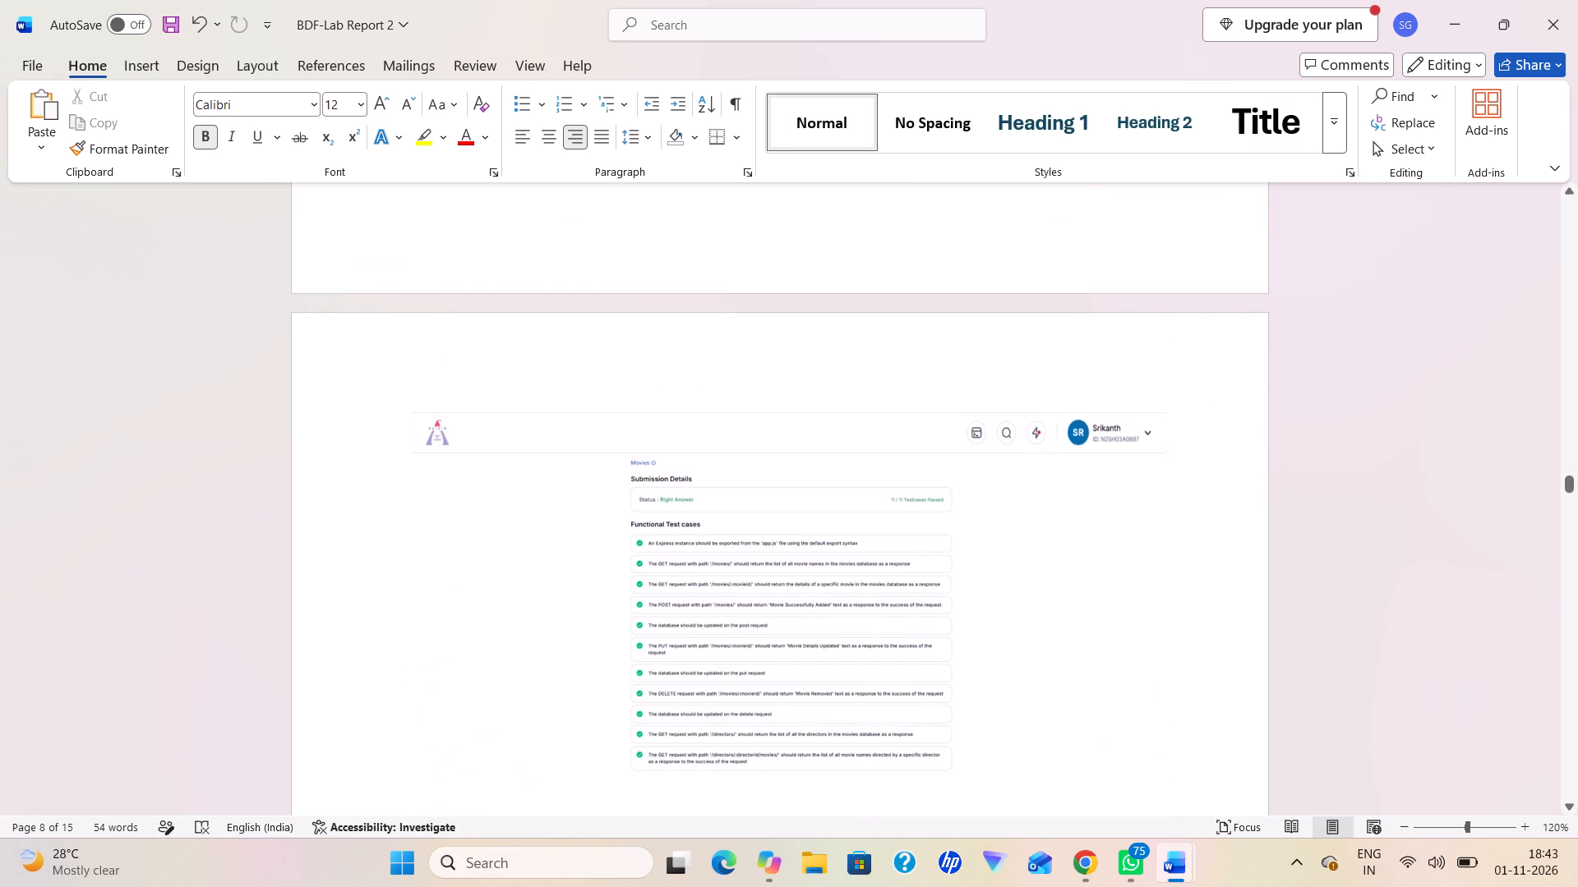
{"action": "left_click", "coordinate": [1056, 434]}
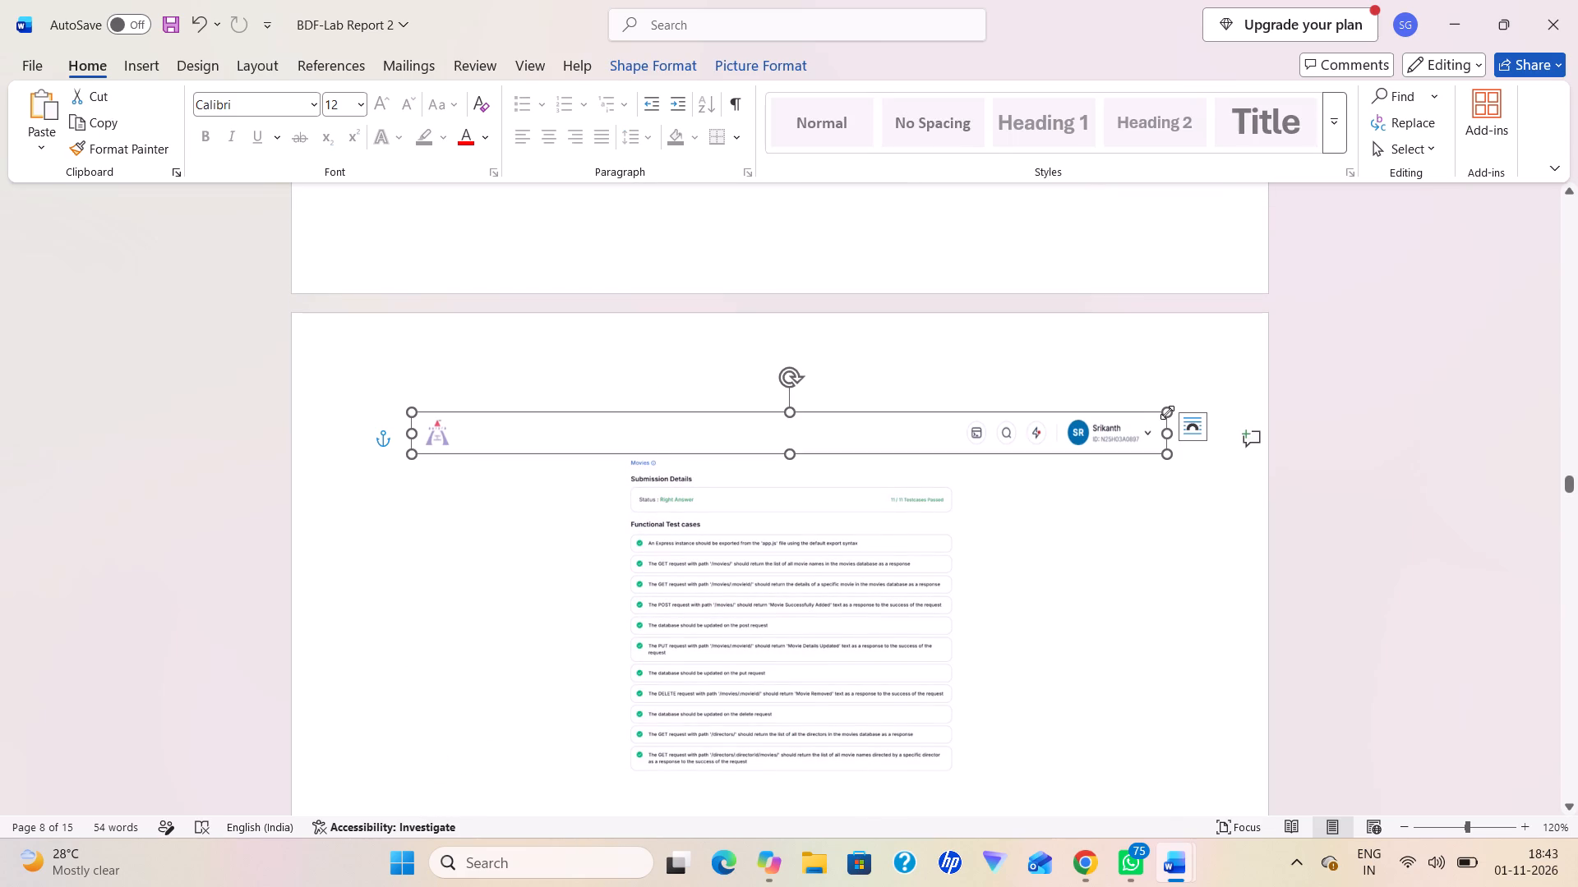
{"action": "left_click", "coordinate": [1167, 412]}
{"action": "left_click", "coordinate": [1096, 379]}
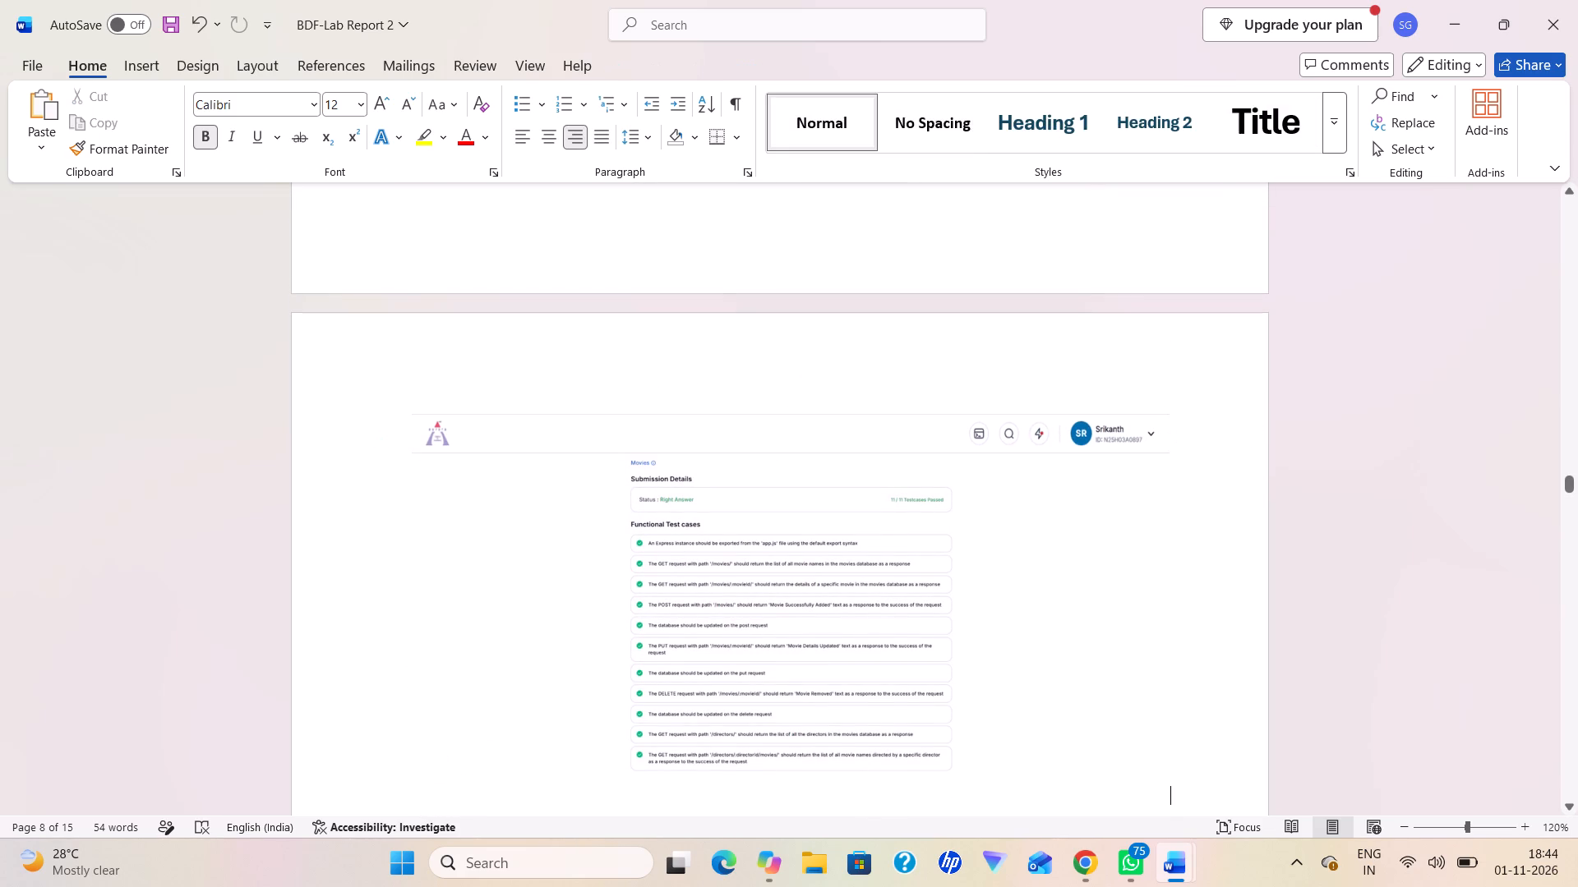
Examine the report pages from the Movies output through the Covid-19 India section to the Player Match Scores output for header and layout consistency.
{"action": "scroll", "coordinate": [874, 518], "scroll_direction": "down", "scroll_amount": 1}
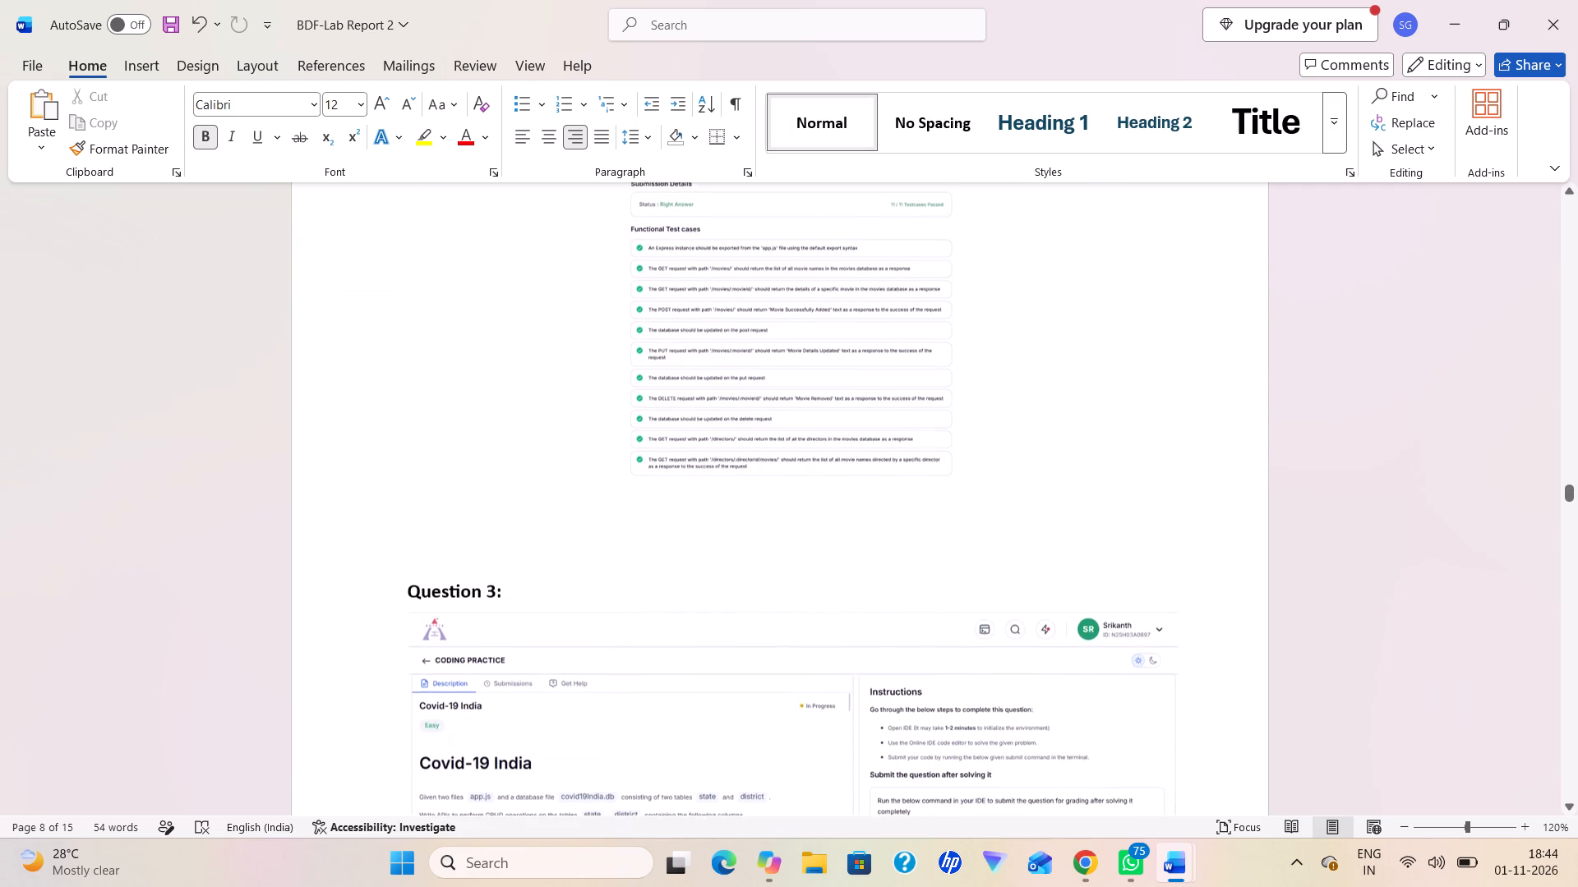
{"action": "scroll", "coordinate": [874, 518], "scroll_direction": "down", "scroll_amount": 1}
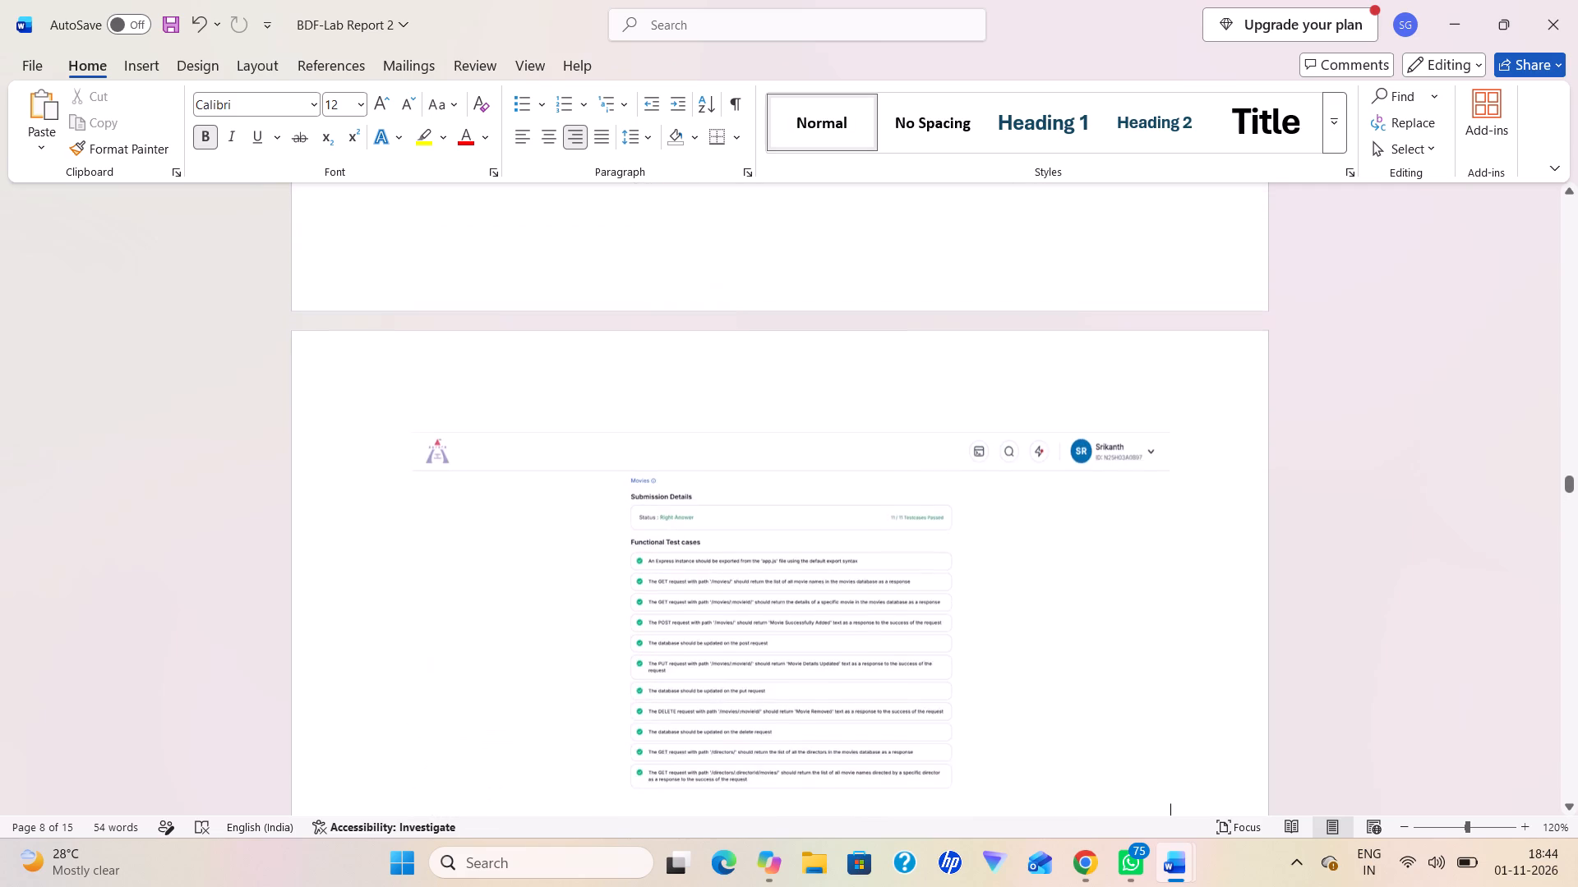
{"action": "scroll", "coordinate": [874, 518], "scroll_direction": "up", "scroll_amount": 1}
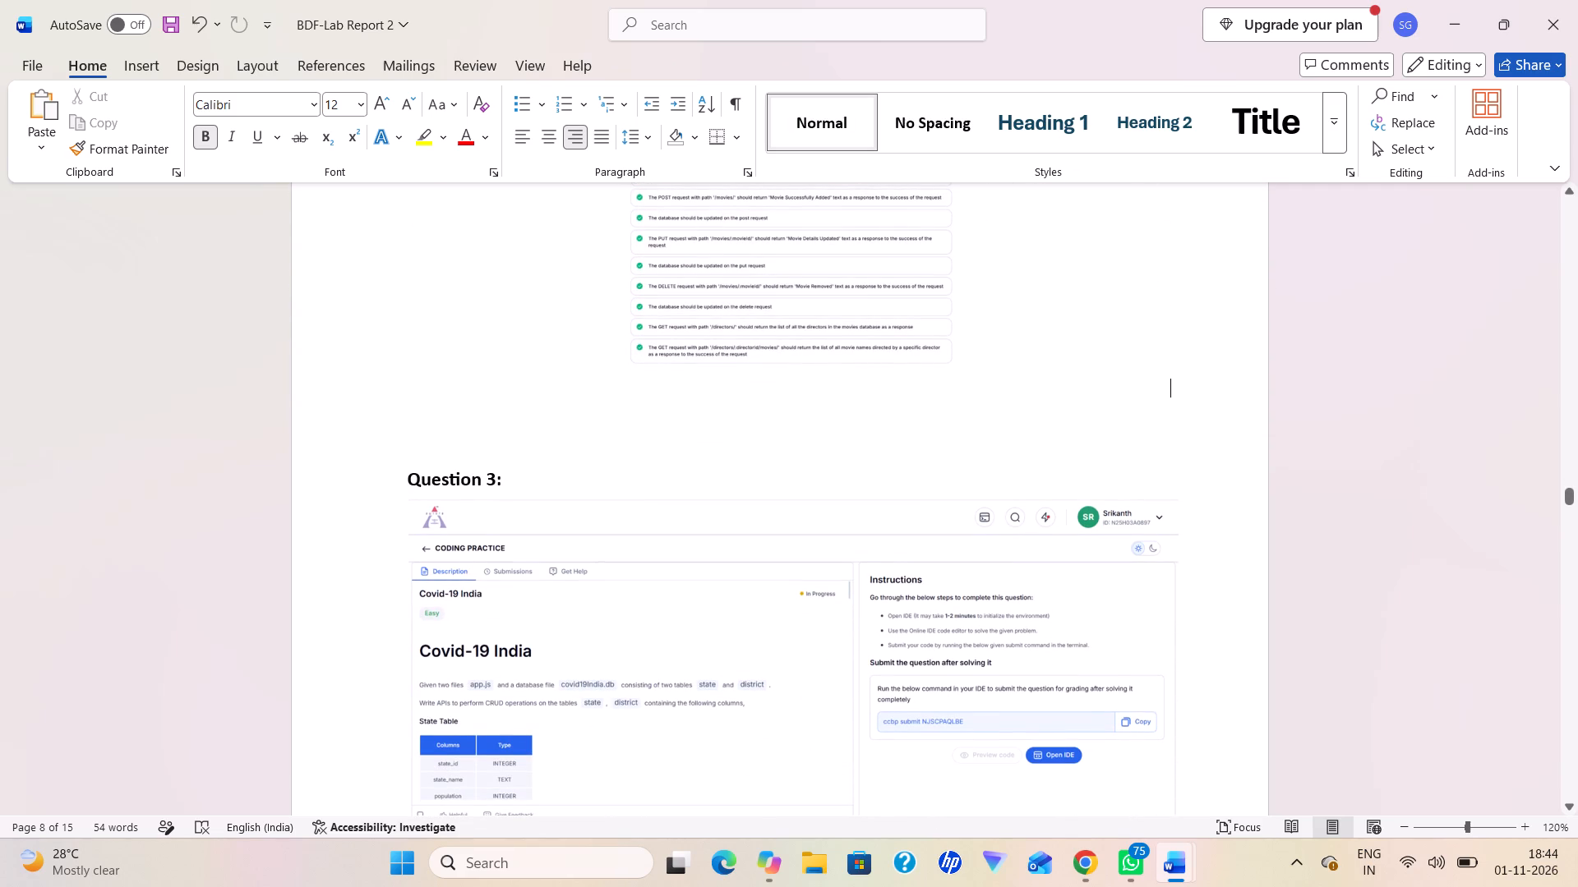
{"action": "scroll", "coordinate": [874, 518], "scroll_direction": "up", "scroll_amount": 2}
{"action": "scroll", "coordinate": [874, 518], "scroll_direction": "down", "scroll_amount": 1}
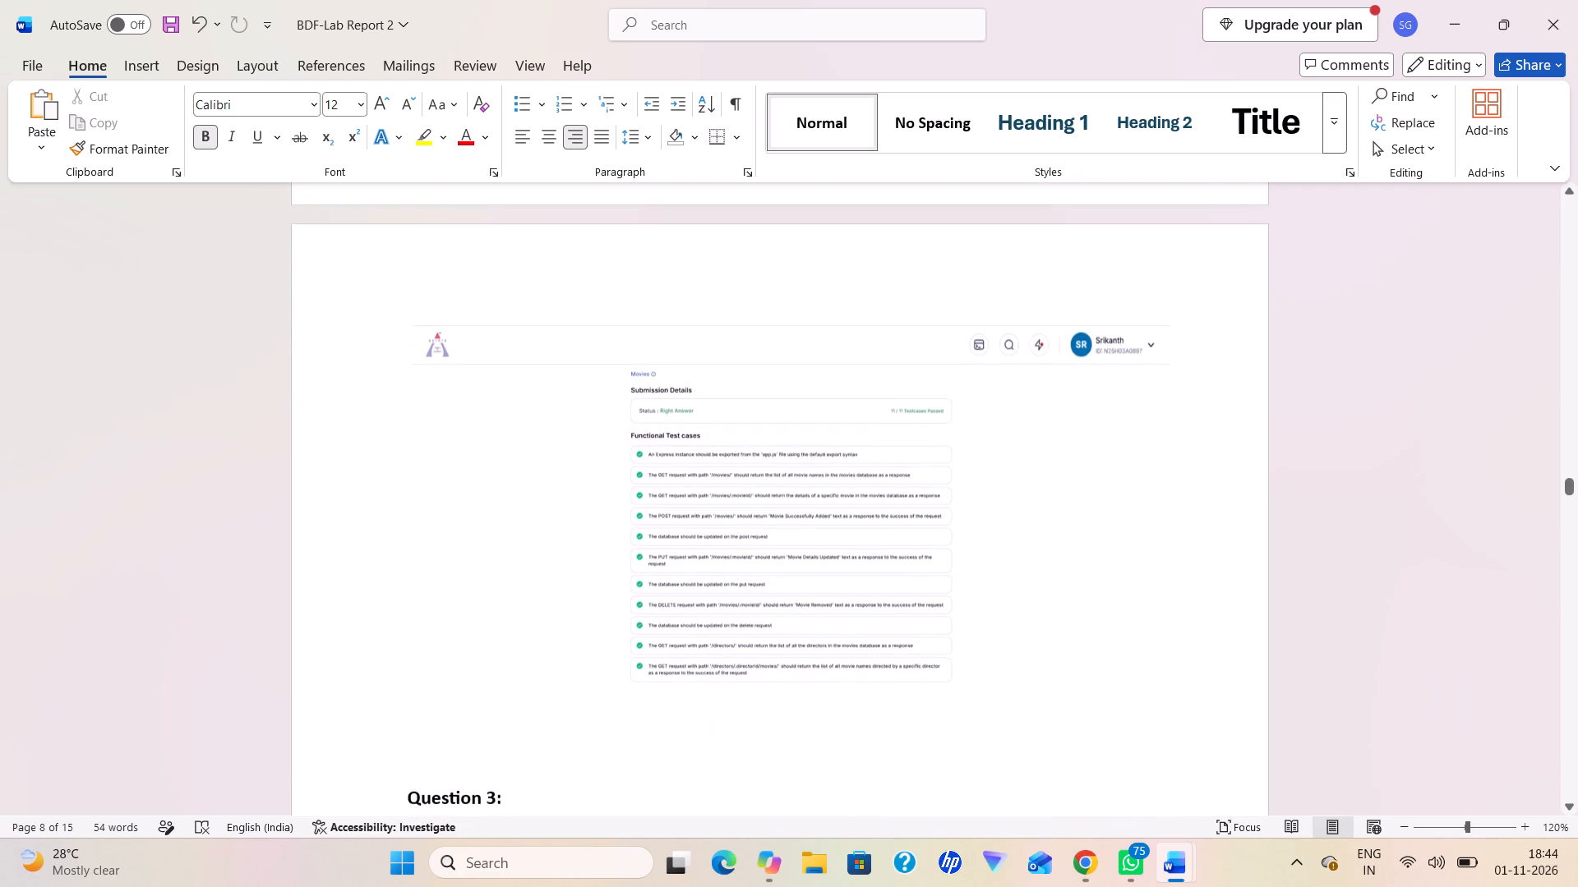
{"action": "scroll", "coordinate": [874, 518], "scroll_direction": "down", "scroll_amount": 4}
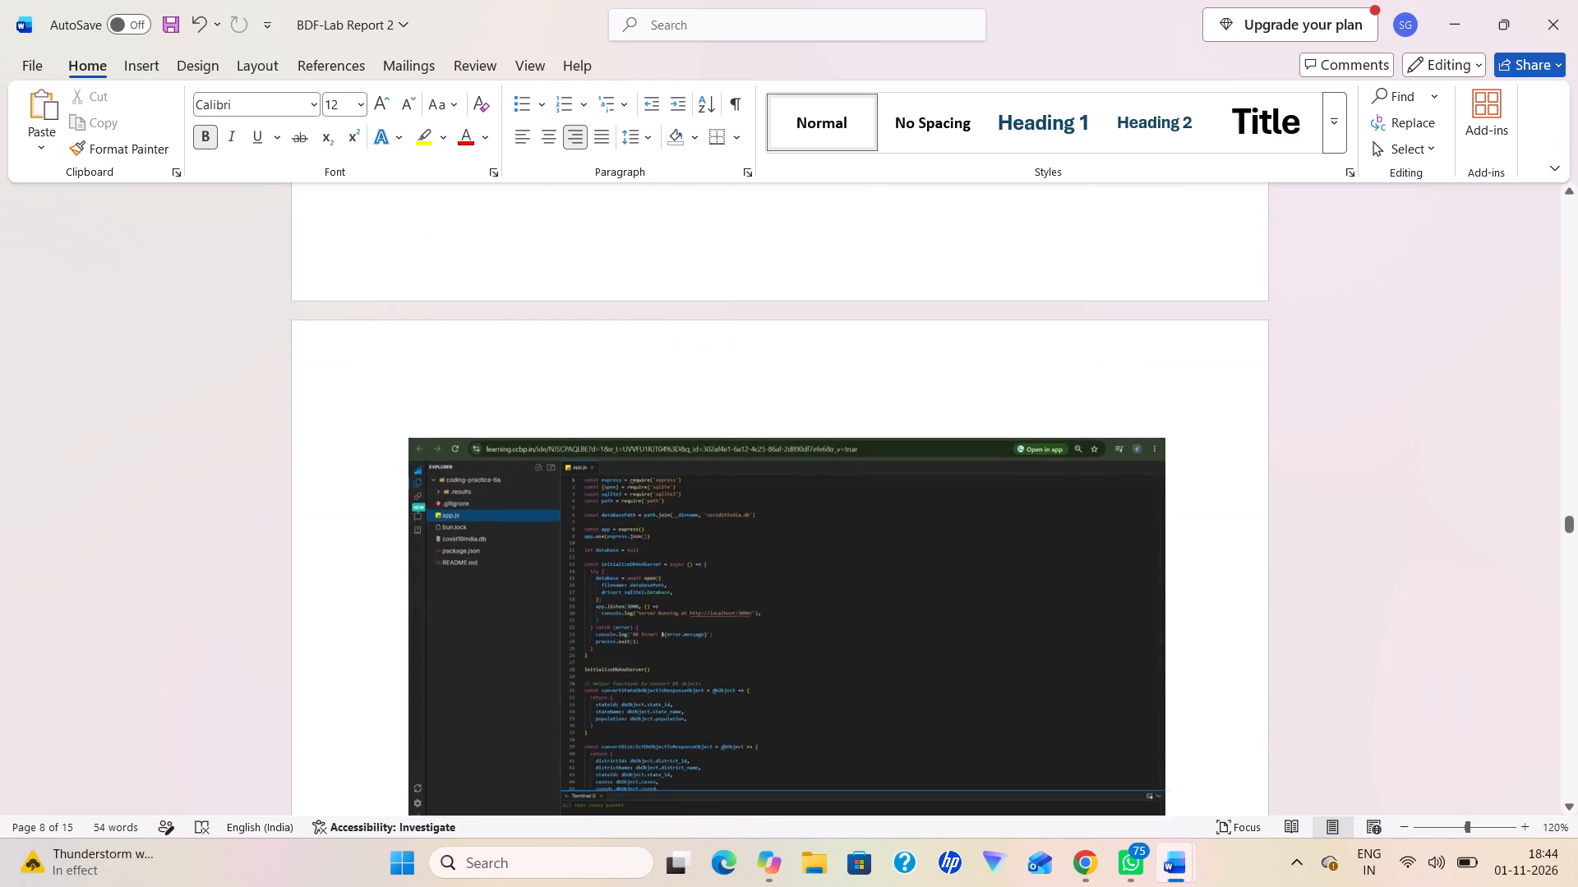
{"action": "scroll", "coordinate": [874, 518], "scroll_direction": "down", "scroll_amount": 5}
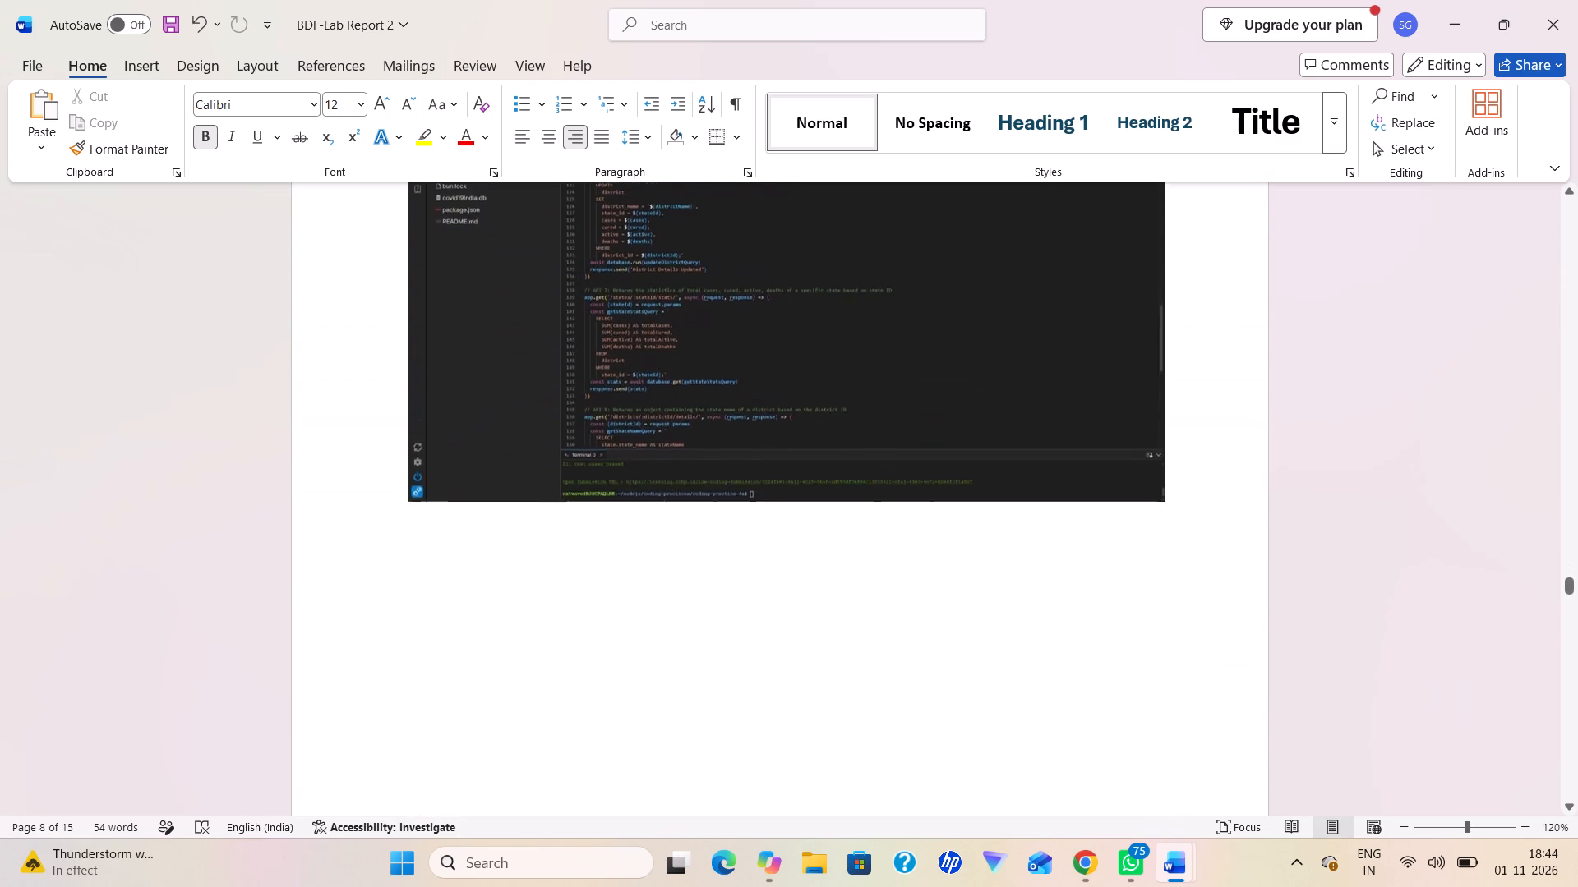
{"action": "scroll", "coordinate": [874, 518], "scroll_direction": "down", "scroll_amount": 6}
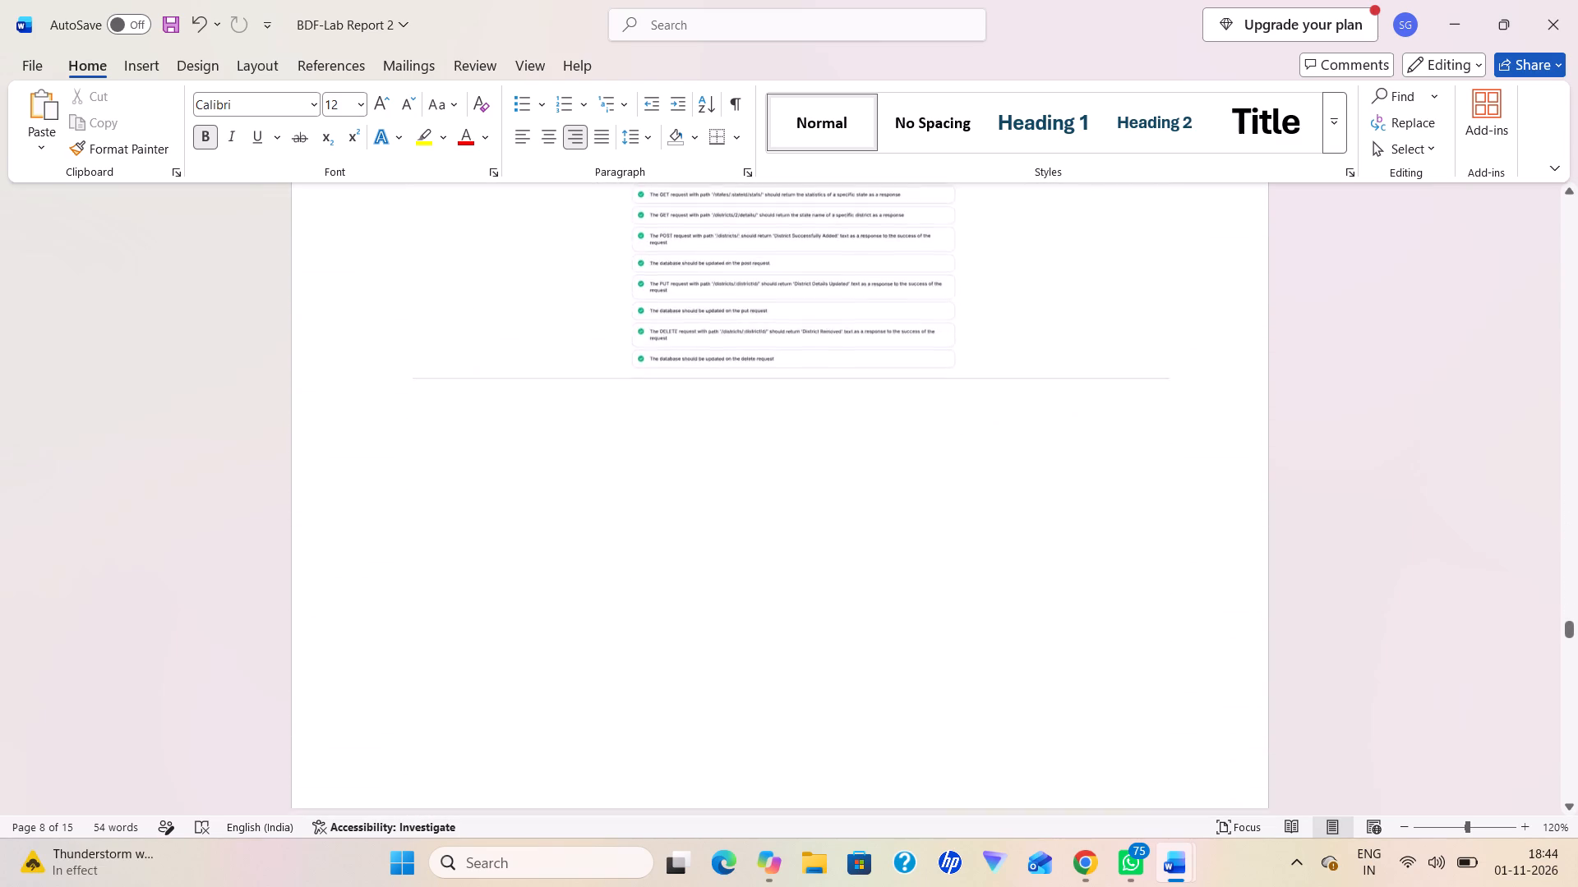
{"action": "scroll", "coordinate": [874, 518], "scroll_direction": "down", "scroll_amount": 5}
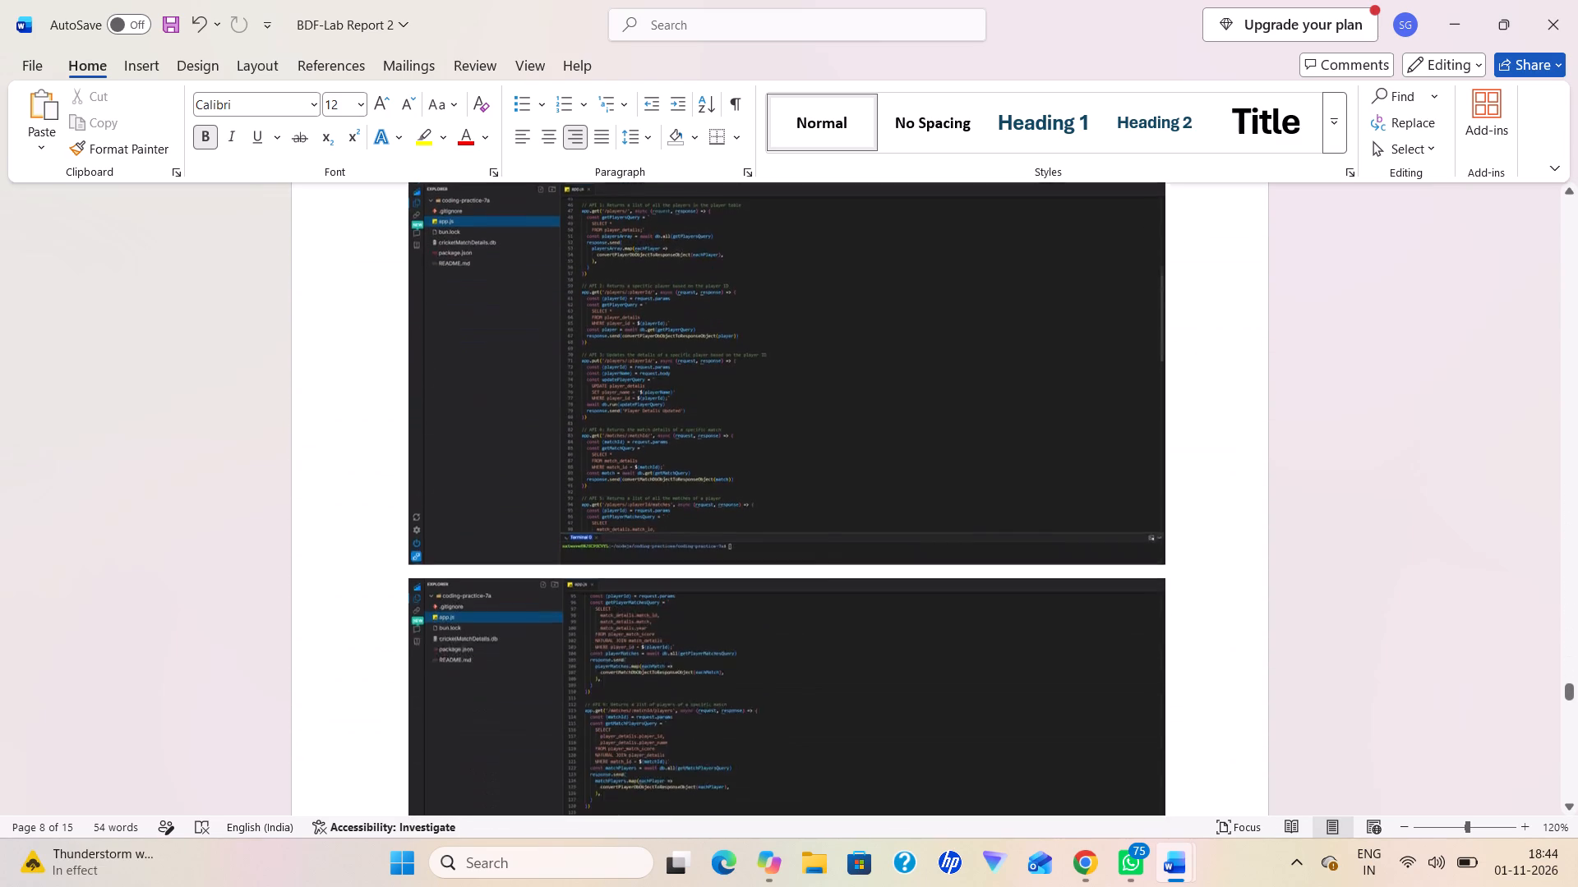
{"action": "scroll", "coordinate": [874, 518], "scroll_direction": "down", "scroll_amount": 3}
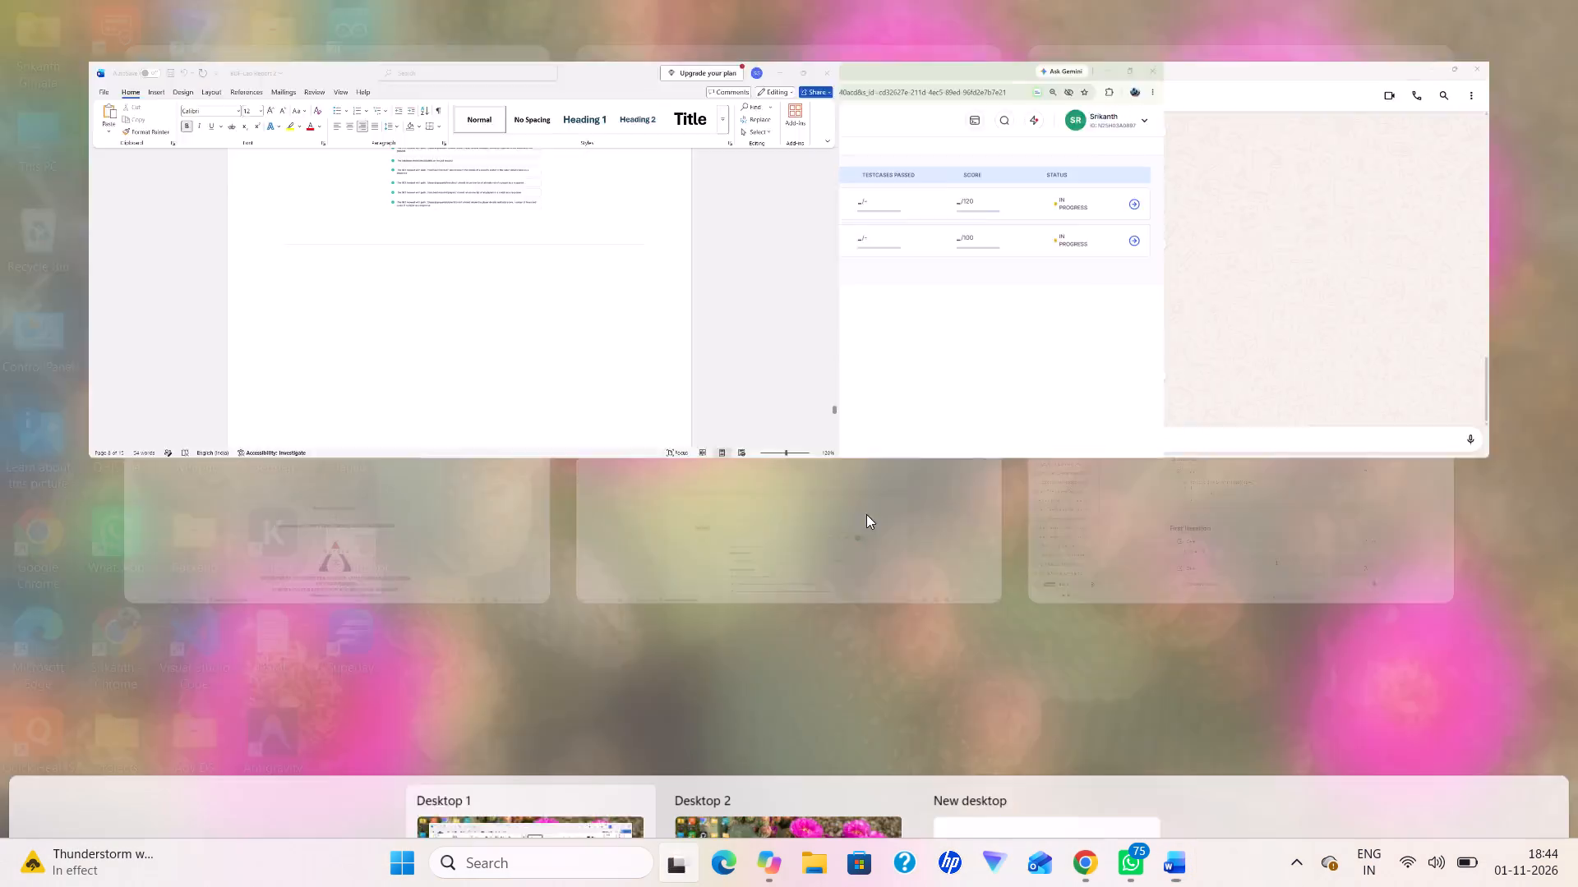
{"action": "left_click", "coordinate": [894, 214]}
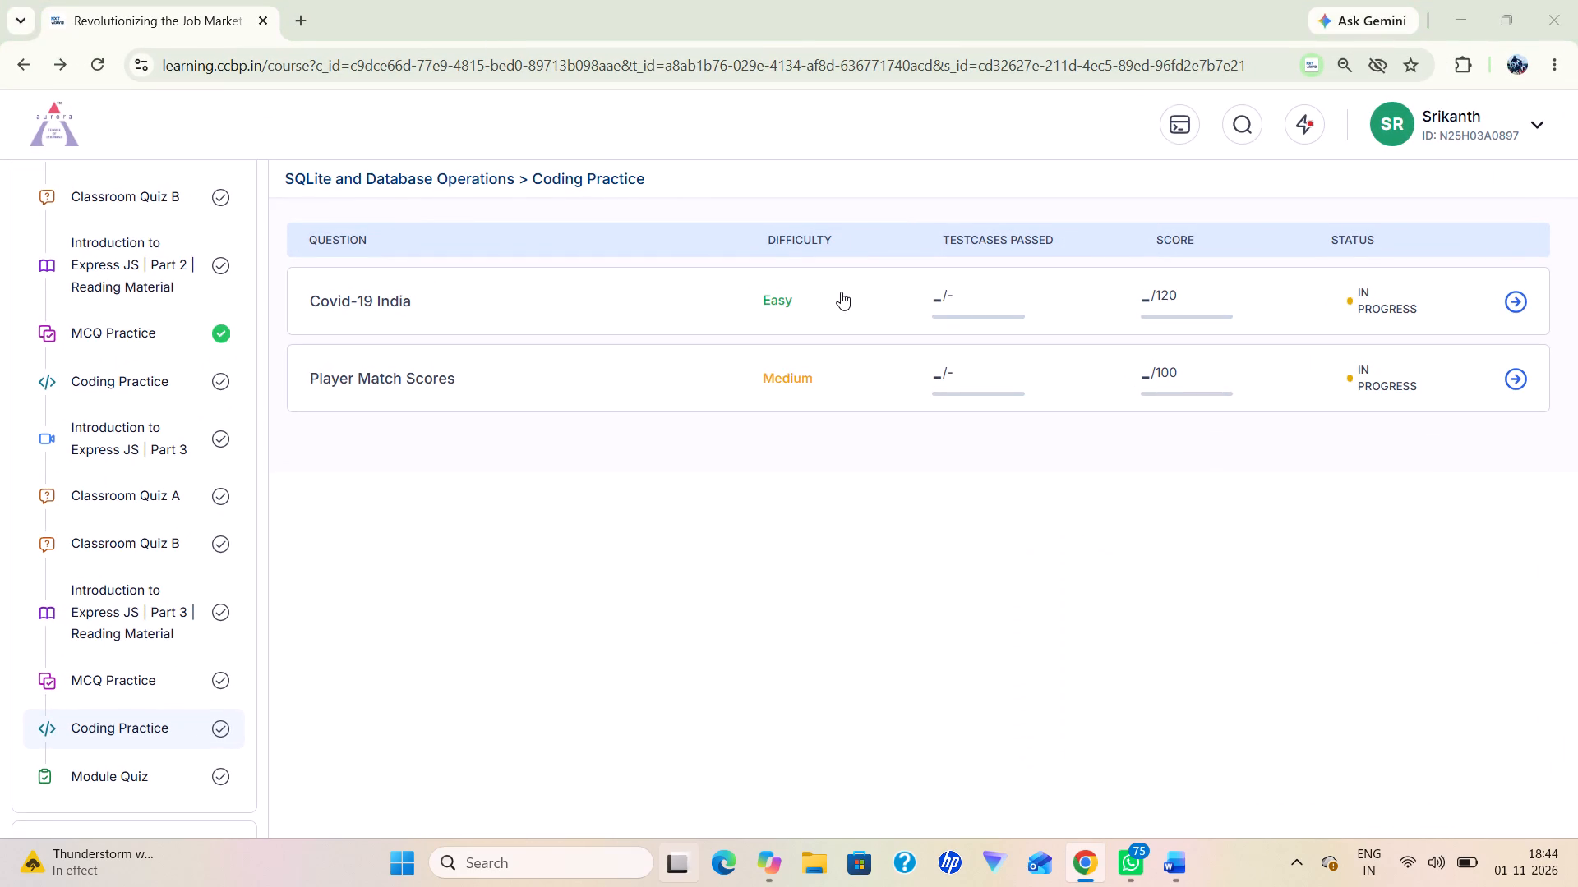
{"action": "left_click", "coordinate": [813, 81]}
Recheck the report from the cover details through the Cricket Team and Movies sections to the Question 3 screenshot.
{"action": "scroll", "coordinate": [951, 444], "scroll_direction": "up", "scroll_amount": 4}
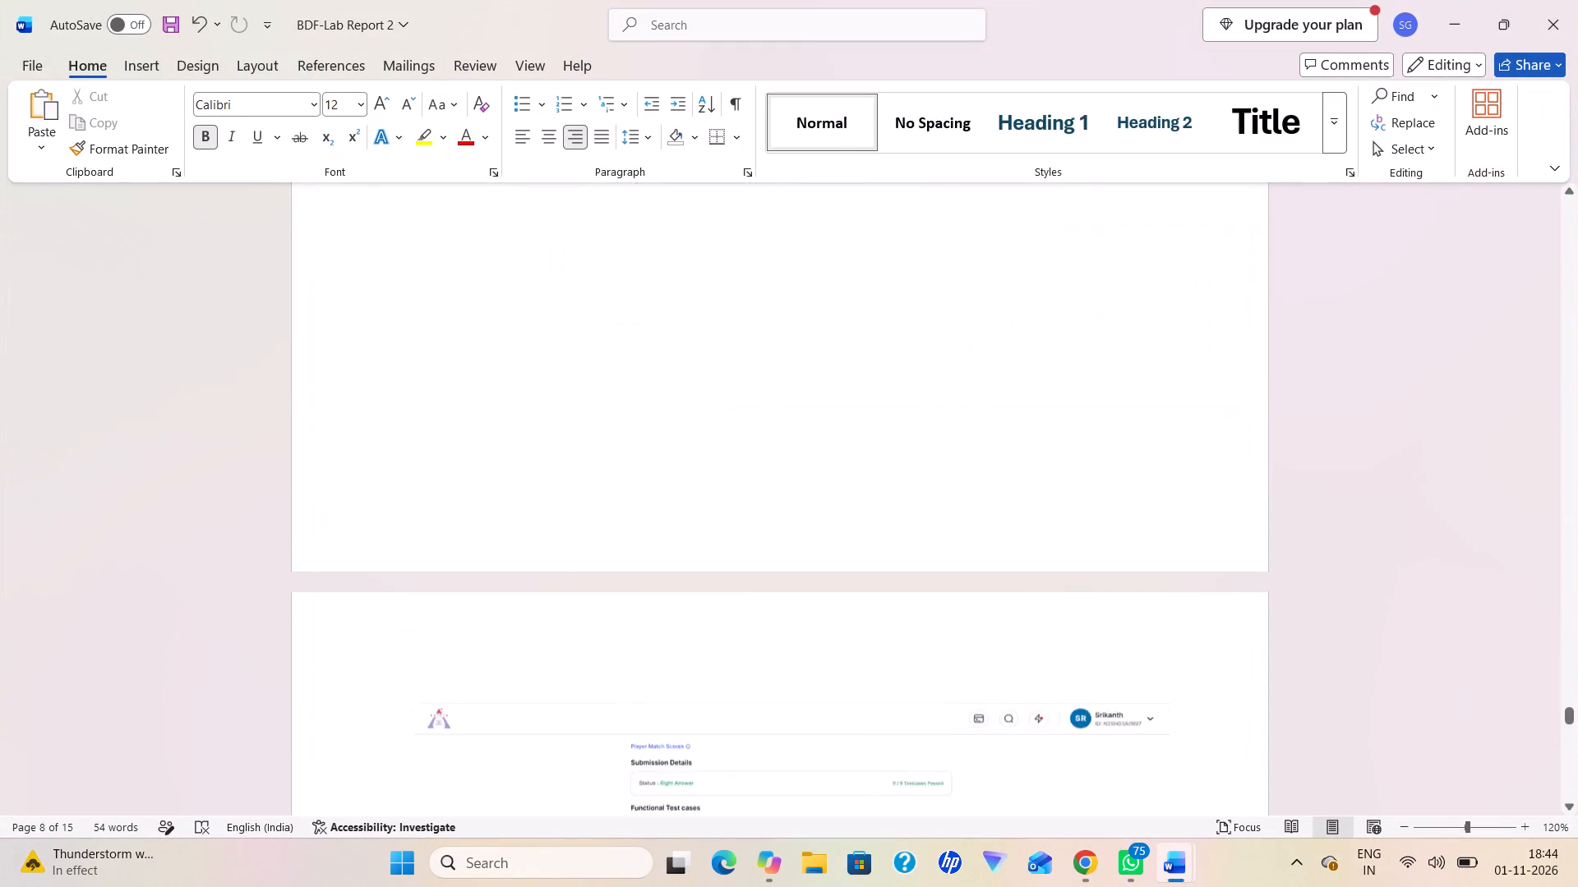
{"action": "scroll", "coordinate": [951, 444], "scroll_direction": "up", "scroll_amount": 15}
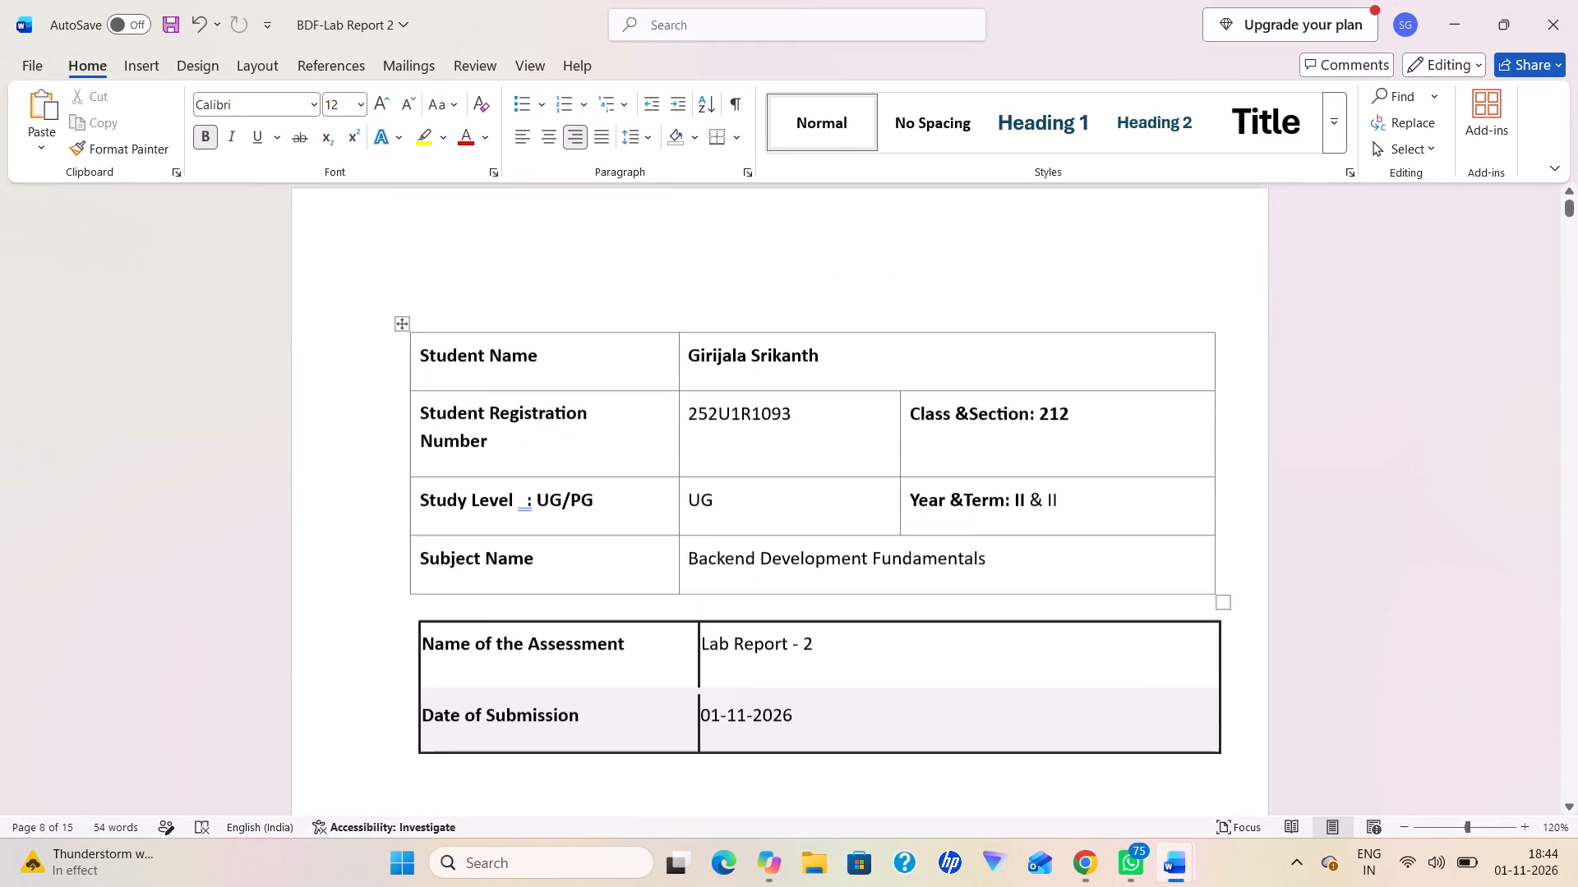
{"action": "scroll", "coordinate": [951, 444], "scroll_direction": "down", "scroll_amount": 3}
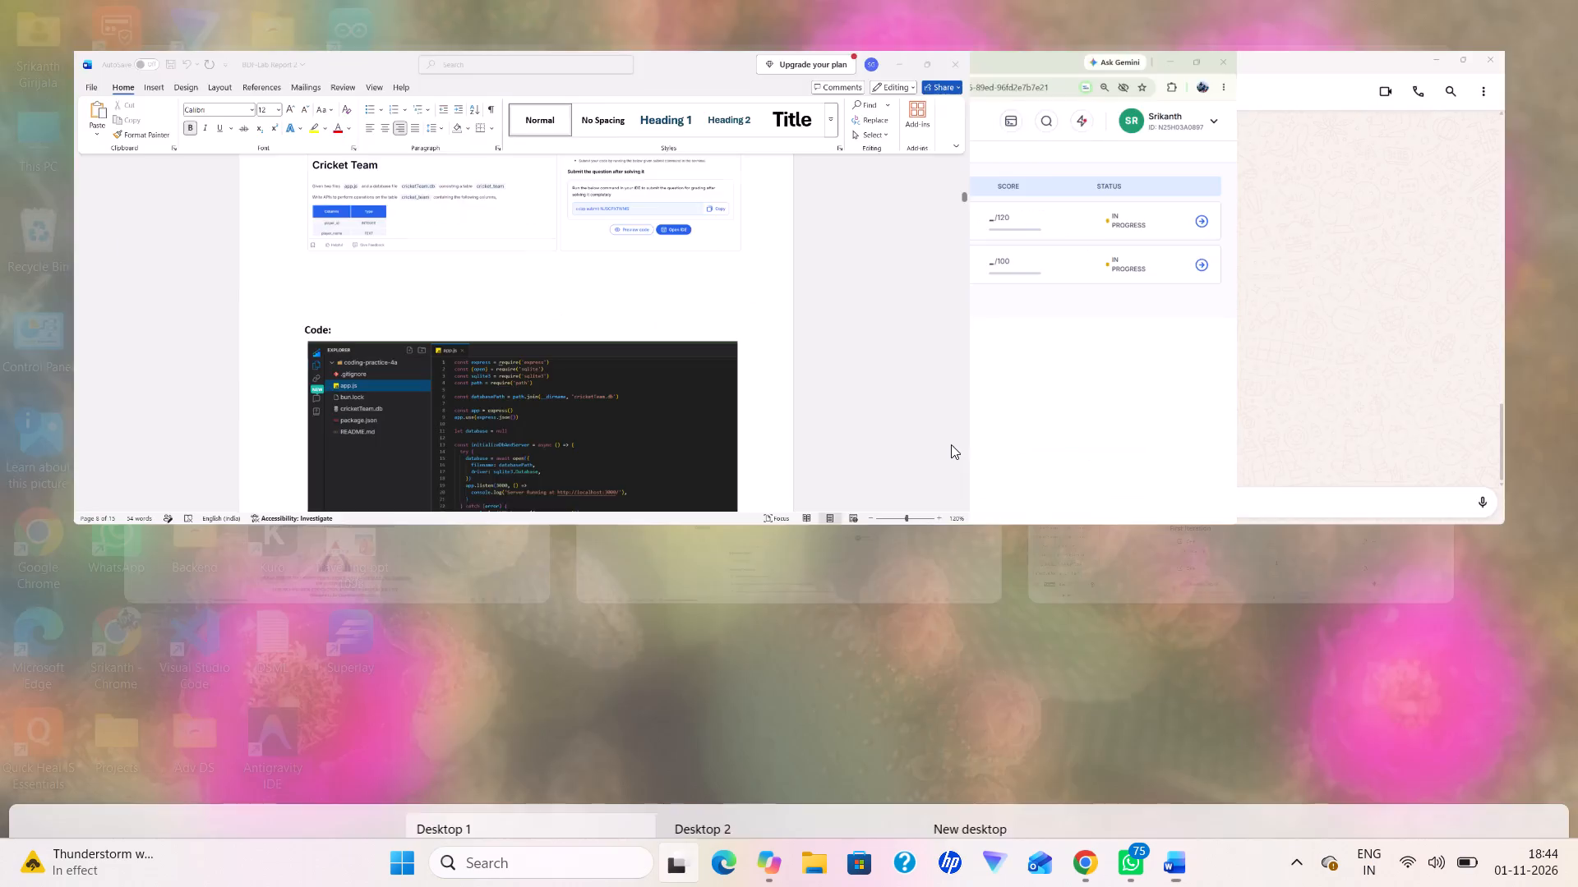
{"action": "scroll", "coordinate": [951, 444], "scroll_direction": "down", "scroll_amount": 2}
{"action": "left_click", "coordinate": [503, 249]}
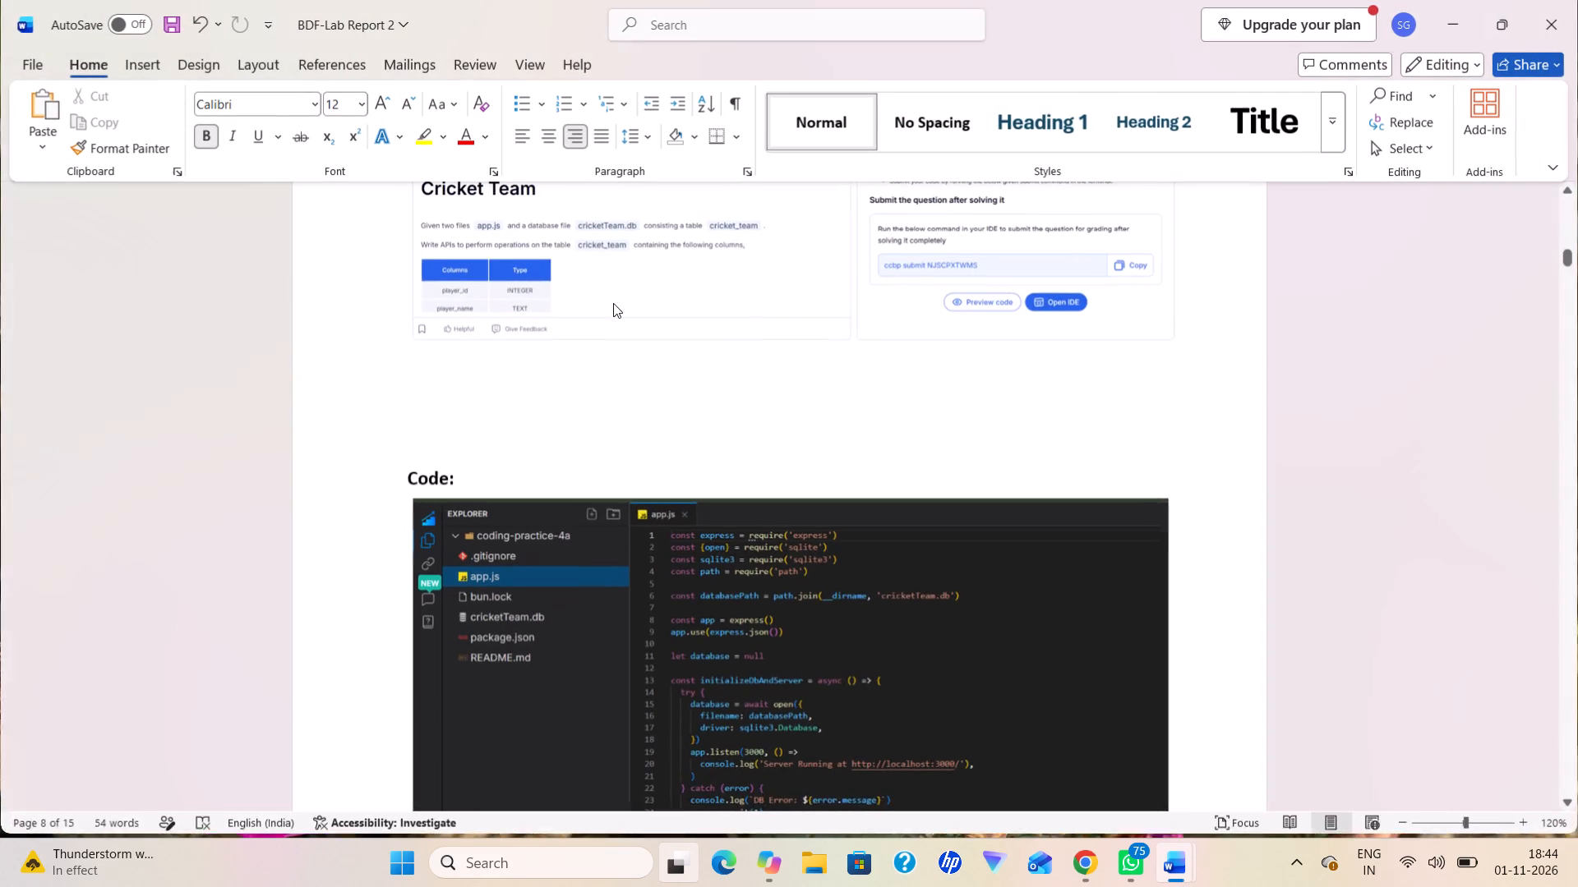
{"action": "scroll", "coordinate": [806, 390], "scroll_direction": "up", "scroll_amount": 18}
{"action": "scroll", "coordinate": [806, 390], "scroll_direction": "down", "scroll_amount": 1}
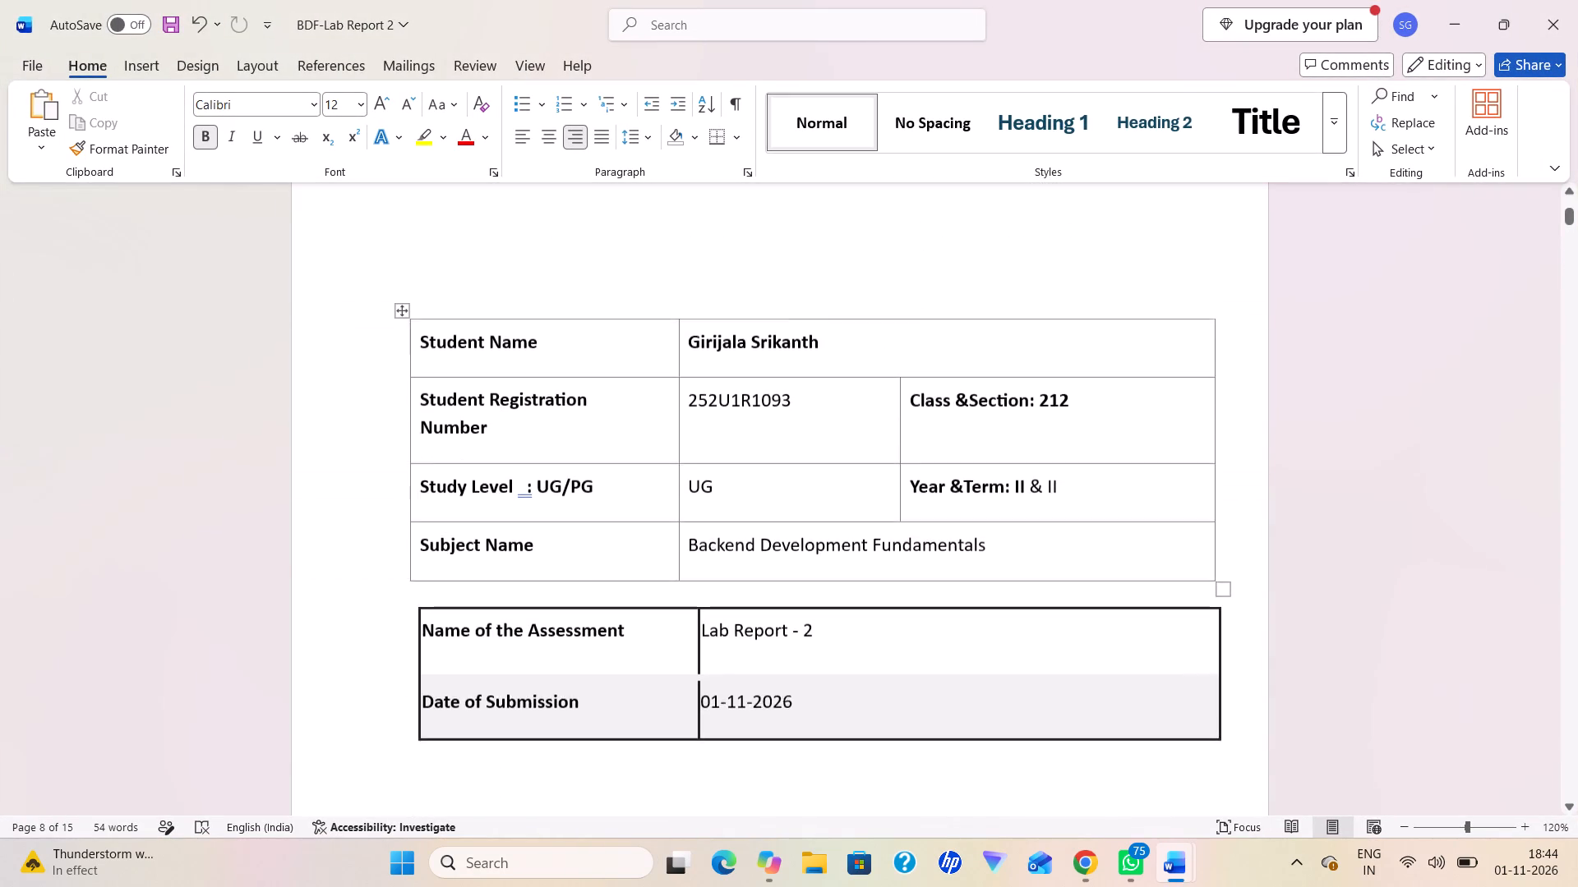
{"action": "scroll", "coordinate": [806, 390], "scroll_direction": "down", "scroll_amount": 7}
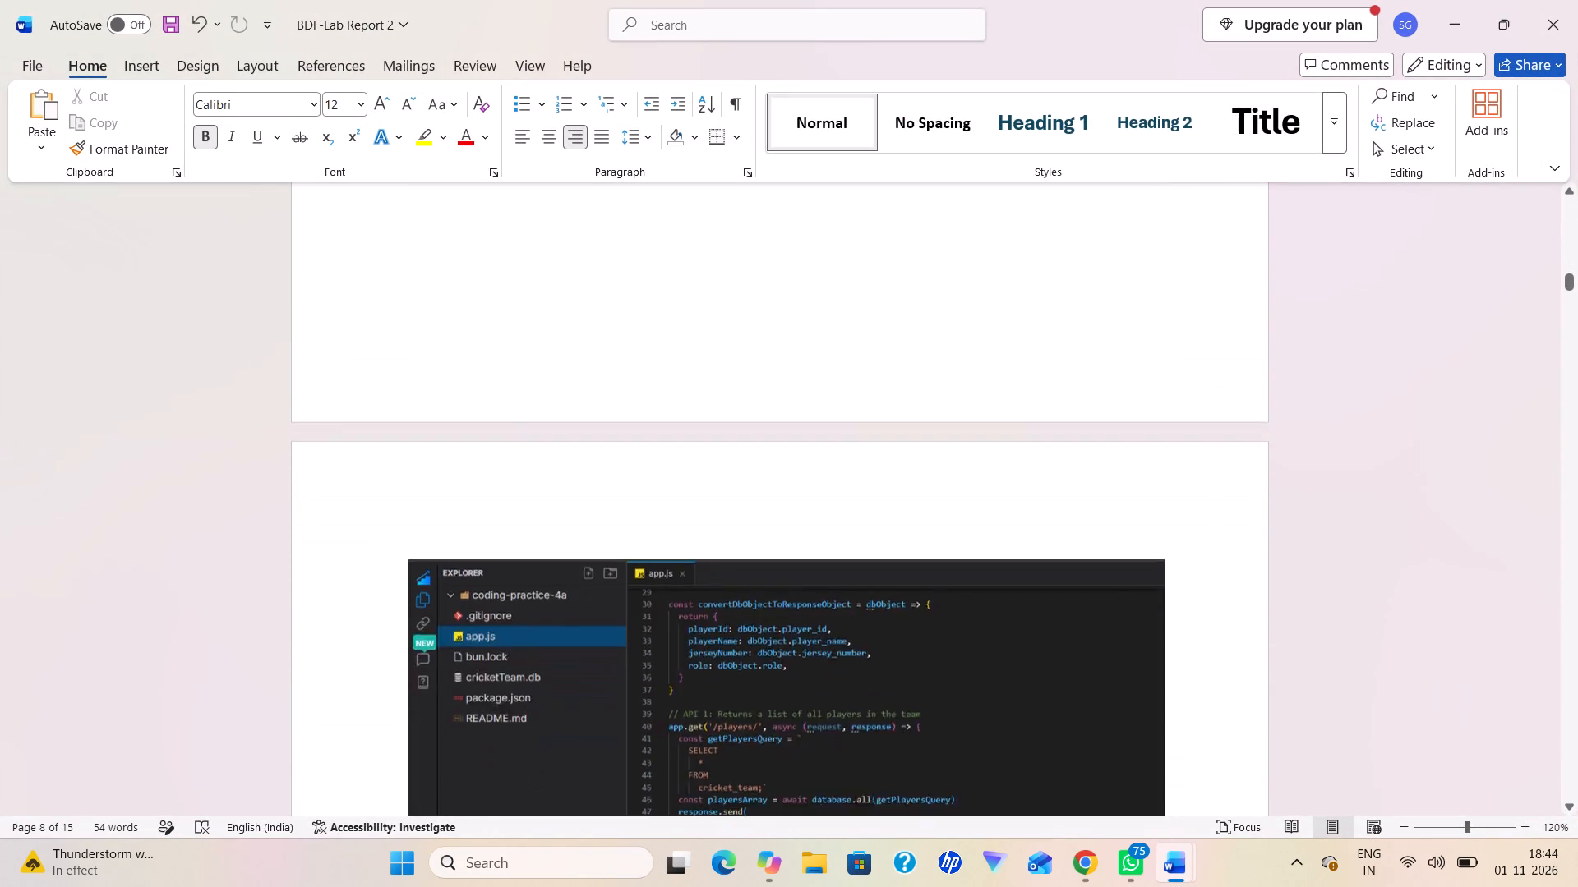
{"action": "scroll", "coordinate": [806, 390], "scroll_direction": "down", "scroll_amount": 5}
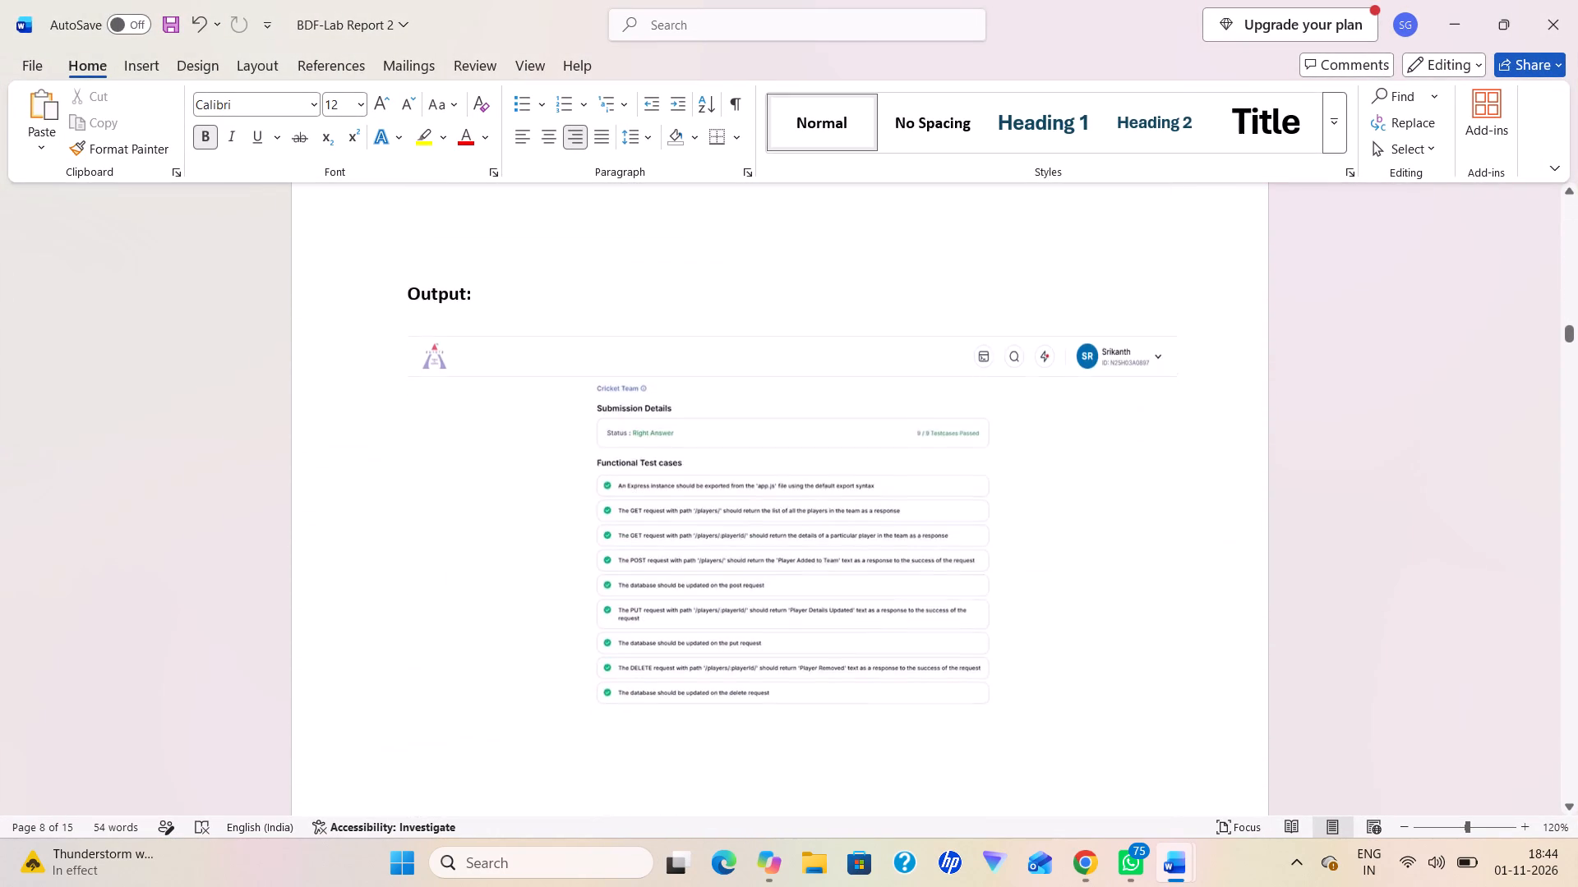
{"action": "scroll", "coordinate": [806, 390], "scroll_direction": "down", "scroll_amount": 5}
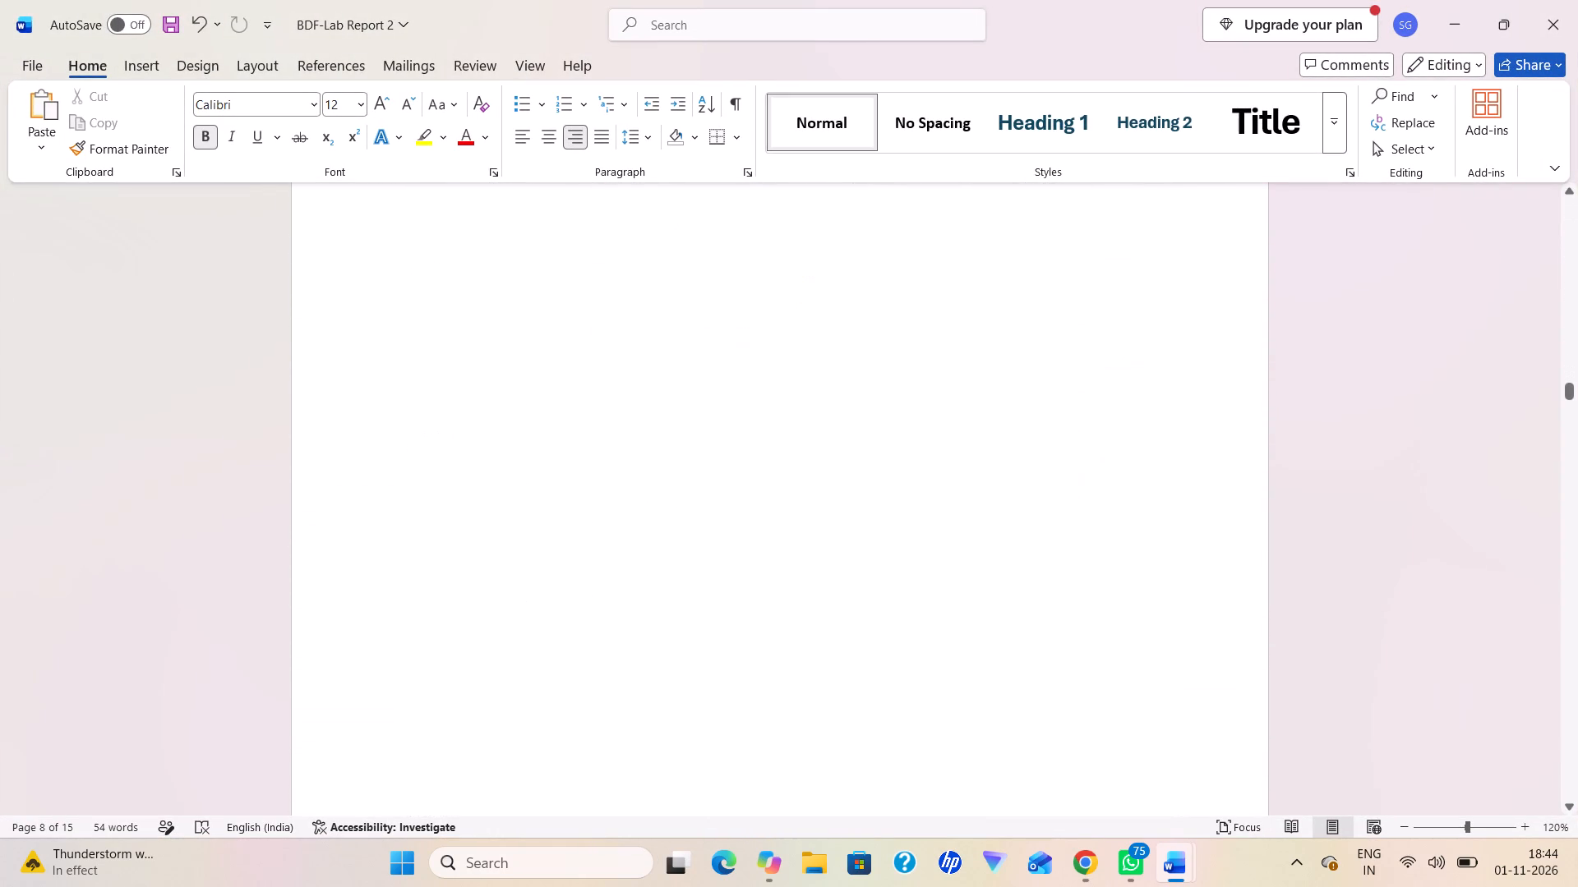
{"action": "scroll", "coordinate": [806, 390], "scroll_direction": "down", "scroll_amount": 2}
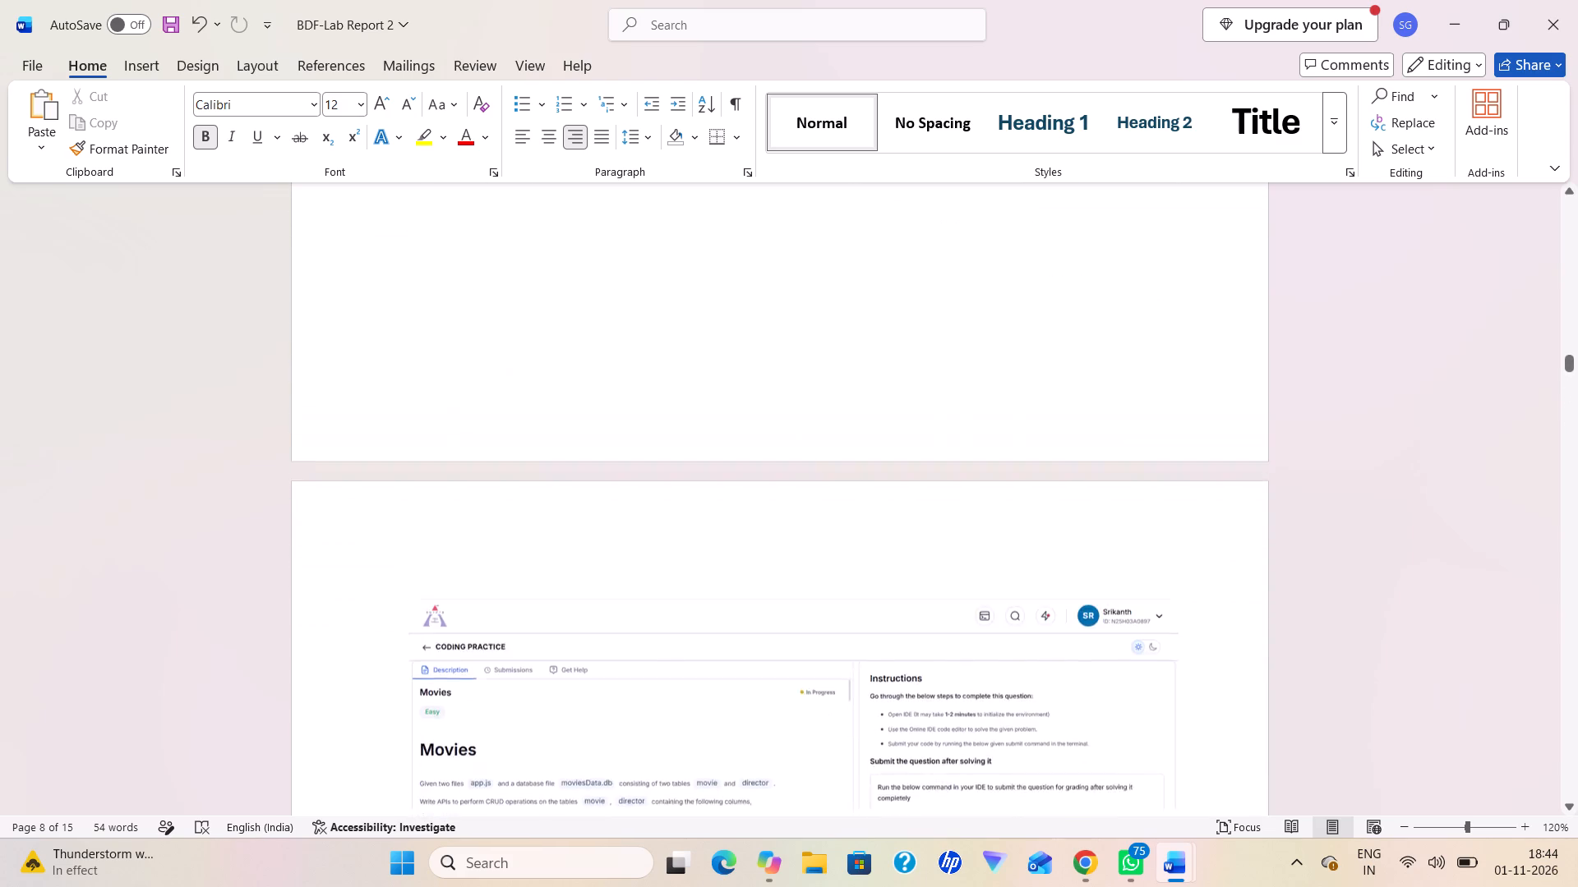
{"action": "scroll", "coordinate": [806, 390], "scroll_direction": "down", "scroll_amount": 6}
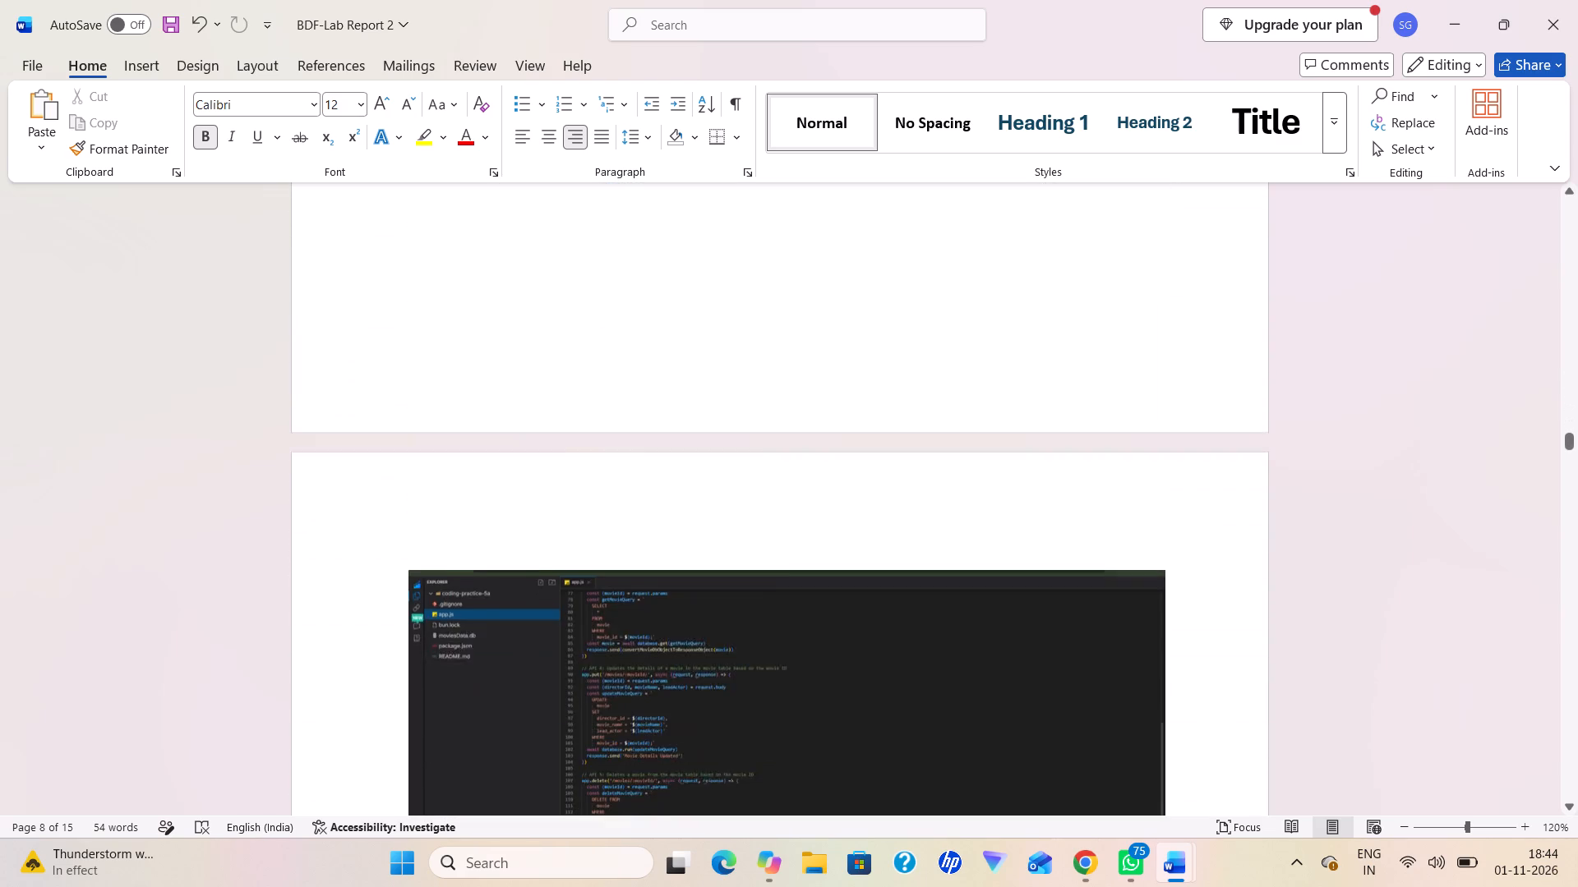
{"action": "scroll", "coordinate": [806, 390], "scroll_direction": "down", "scroll_amount": 4}
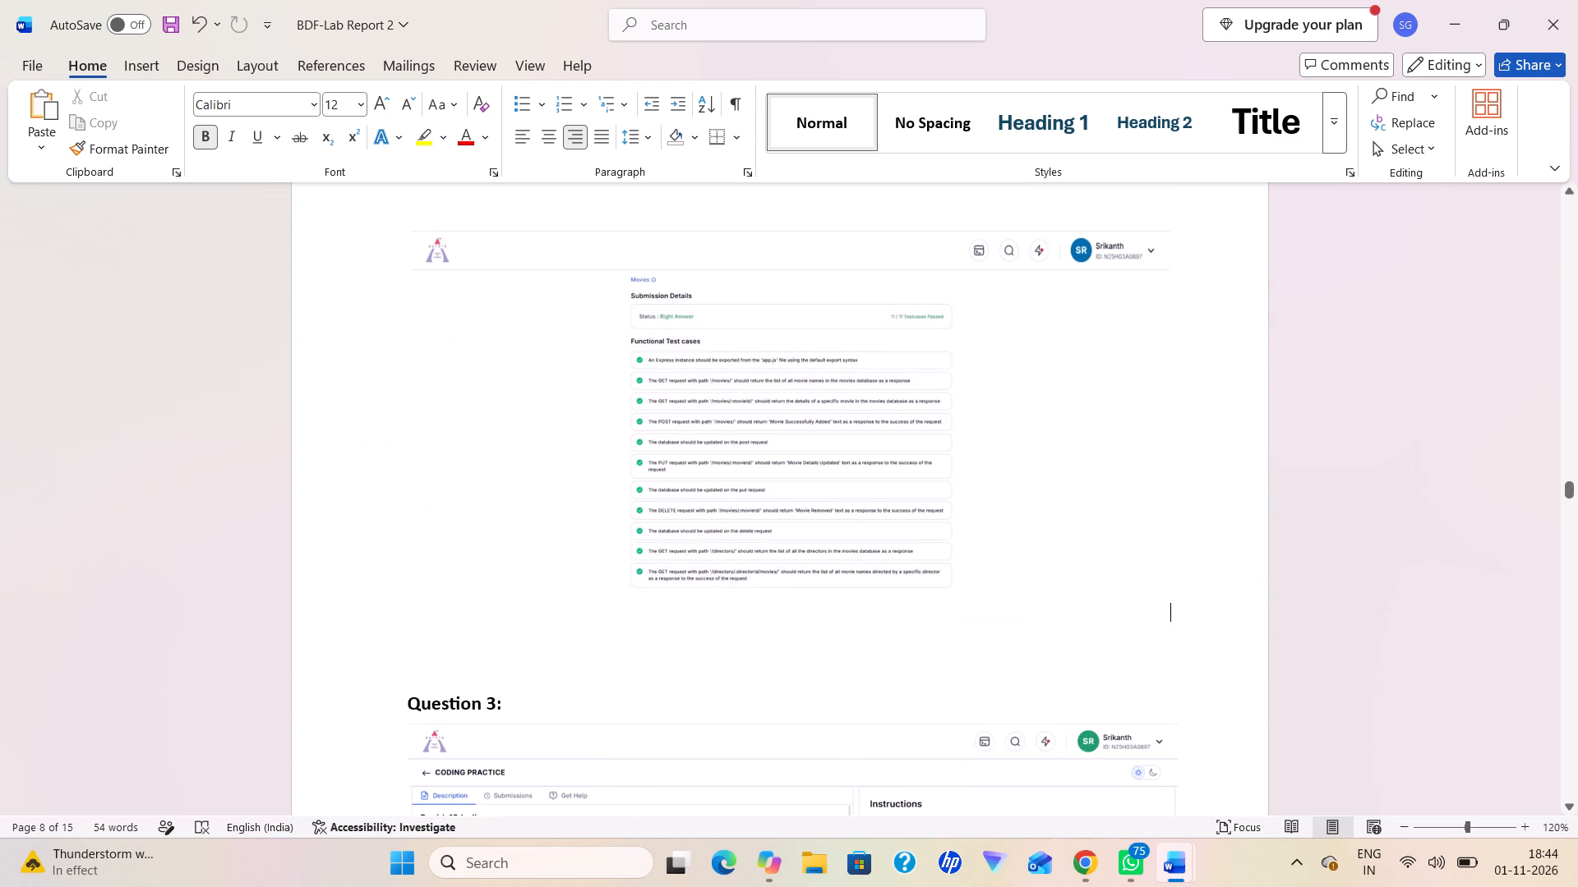
{"action": "scroll", "coordinate": [806, 390], "scroll_direction": "down", "scroll_amount": 1}
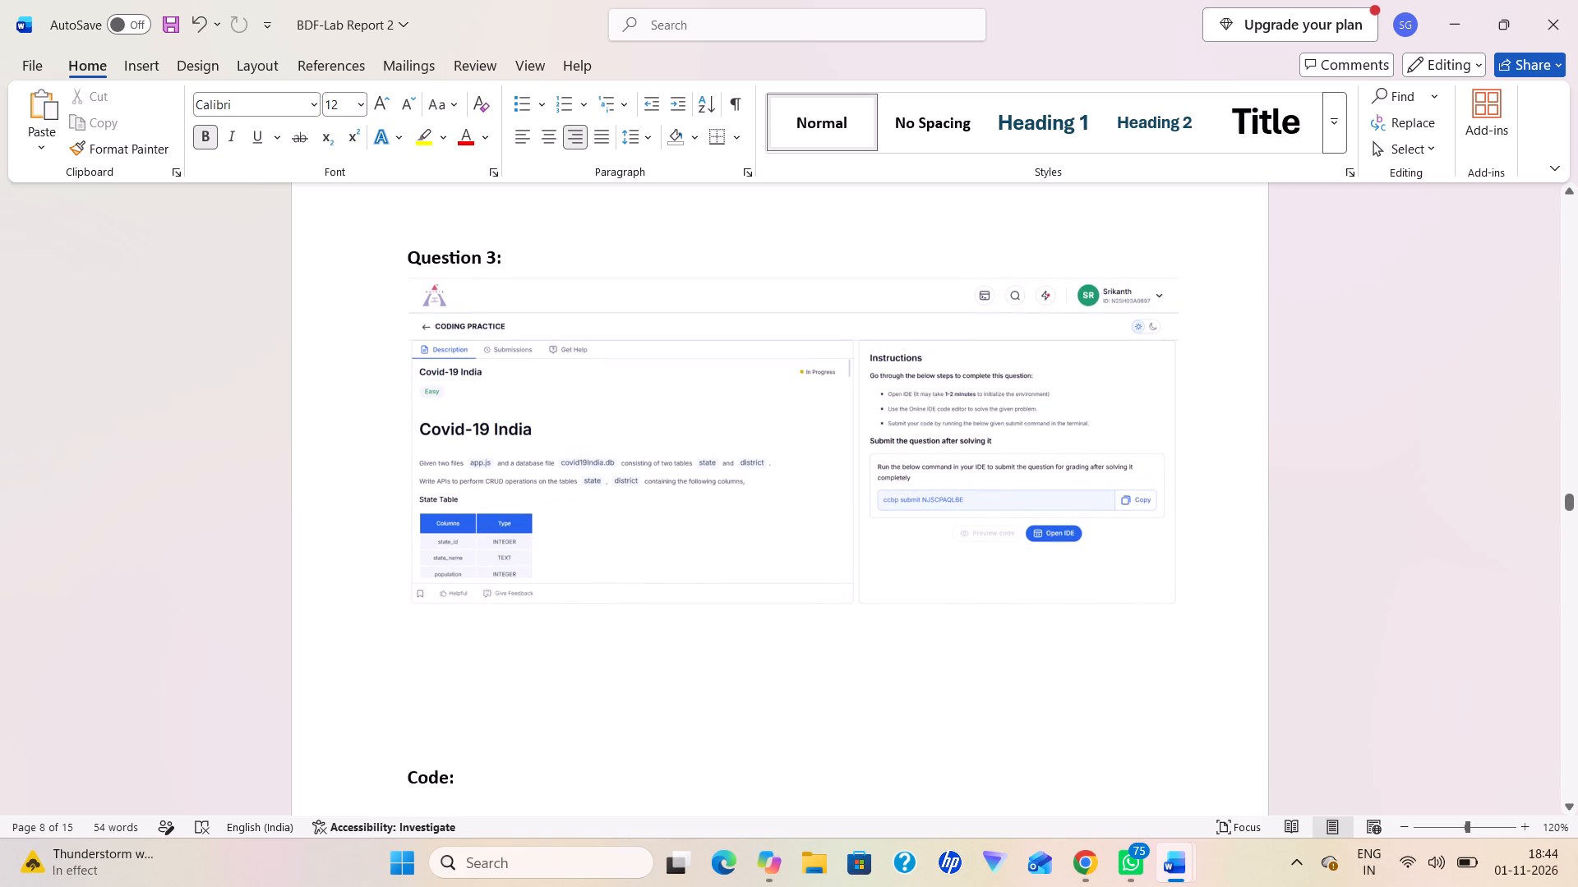
Examine the rest of the report from the Question 3 code and Covid-19 India output through Question 4 to the final pages.
{"action": "scroll", "coordinate": [806, 390], "scroll_direction": "down", "scroll_amount": 2}
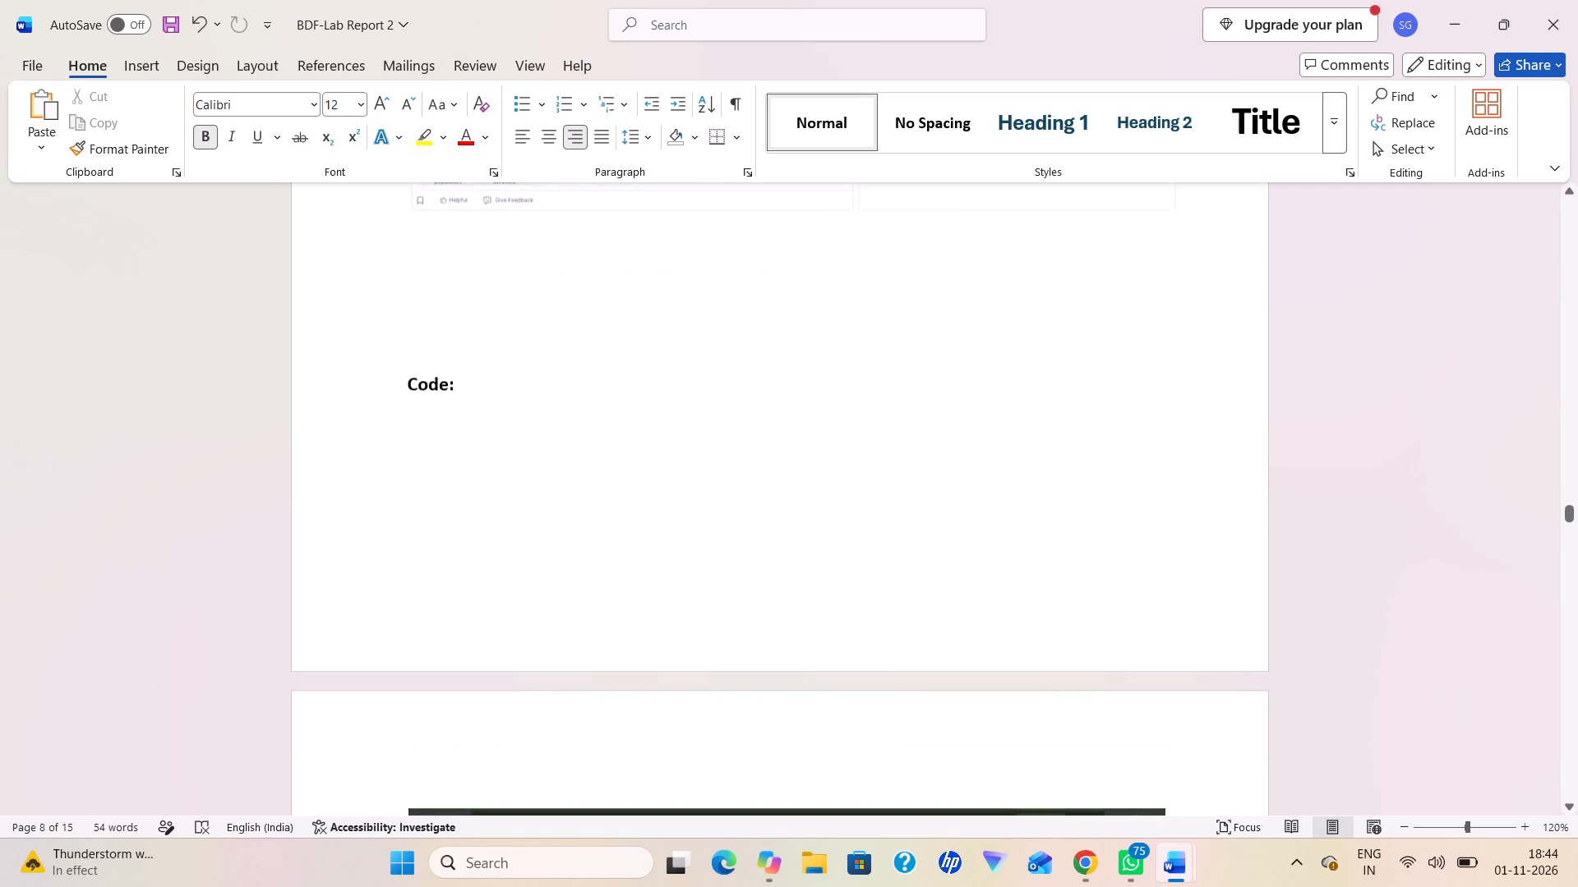
{"action": "scroll", "coordinate": [806, 390], "scroll_direction": "down", "scroll_amount": 6}
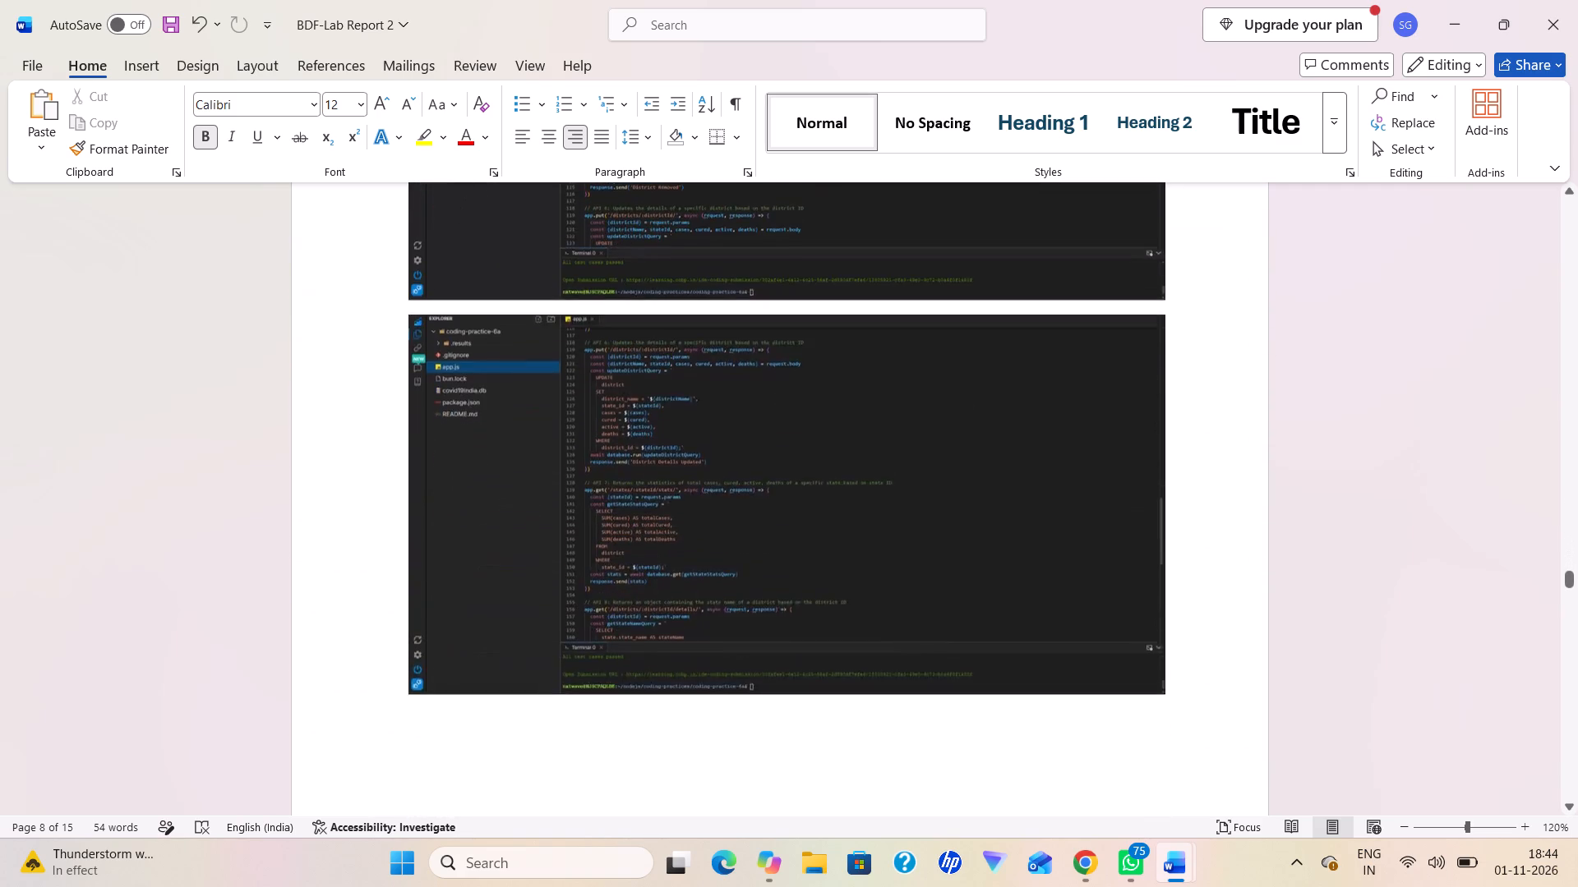
{"action": "scroll", "coordinate": [806, 390], "scroll_direction": "down", "scroll_amount": 5}
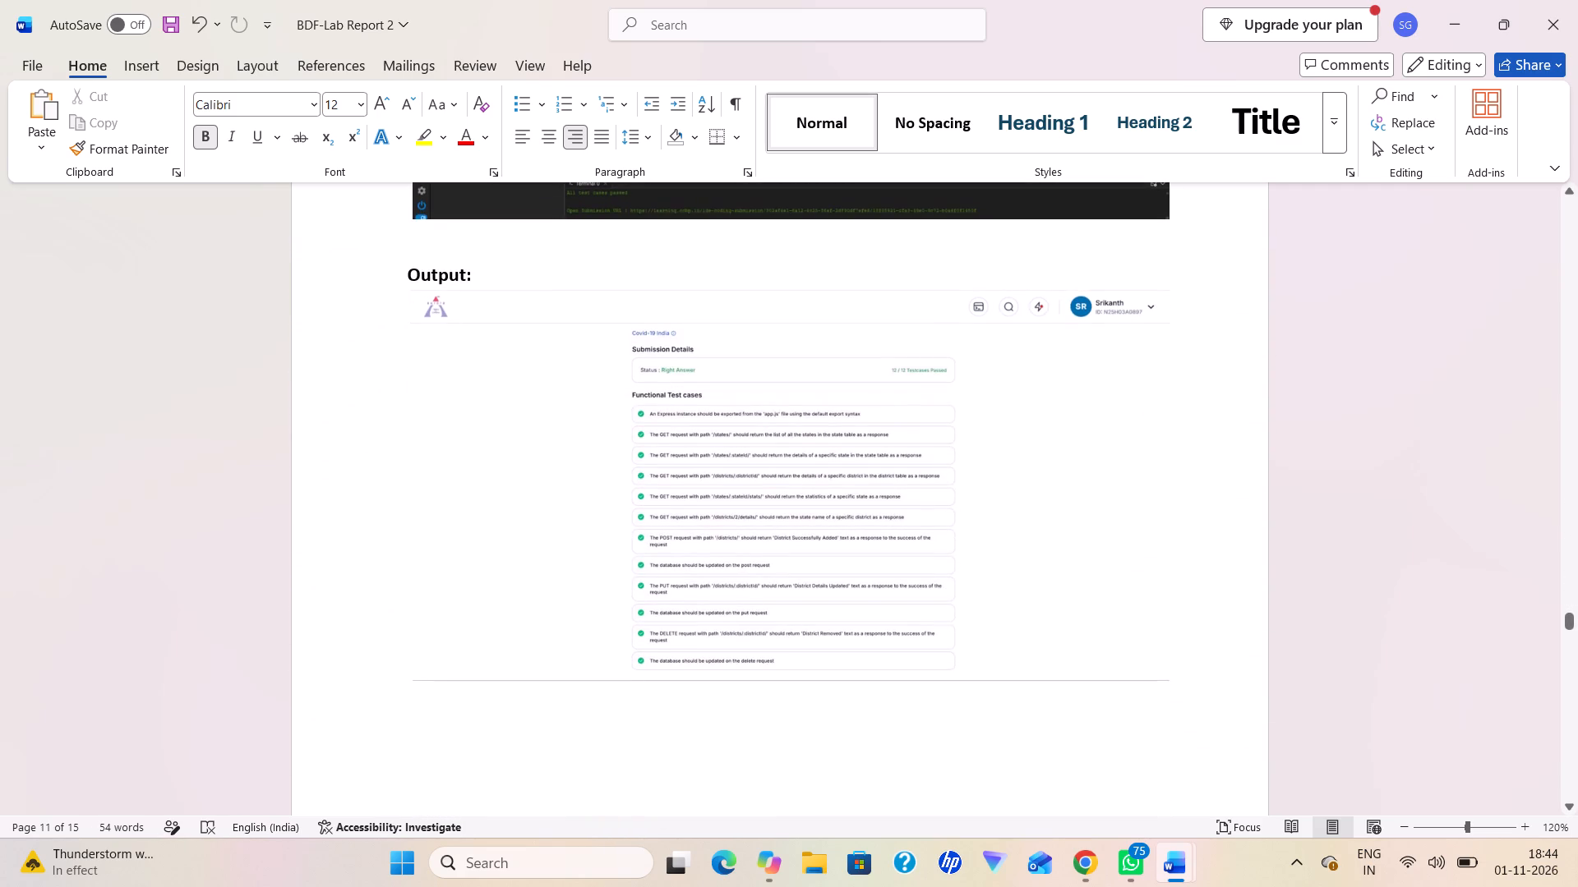
{"action": "scroll", "coordinate": [806, 390], "scroll_direction": "down", "scroll_amount": 2}
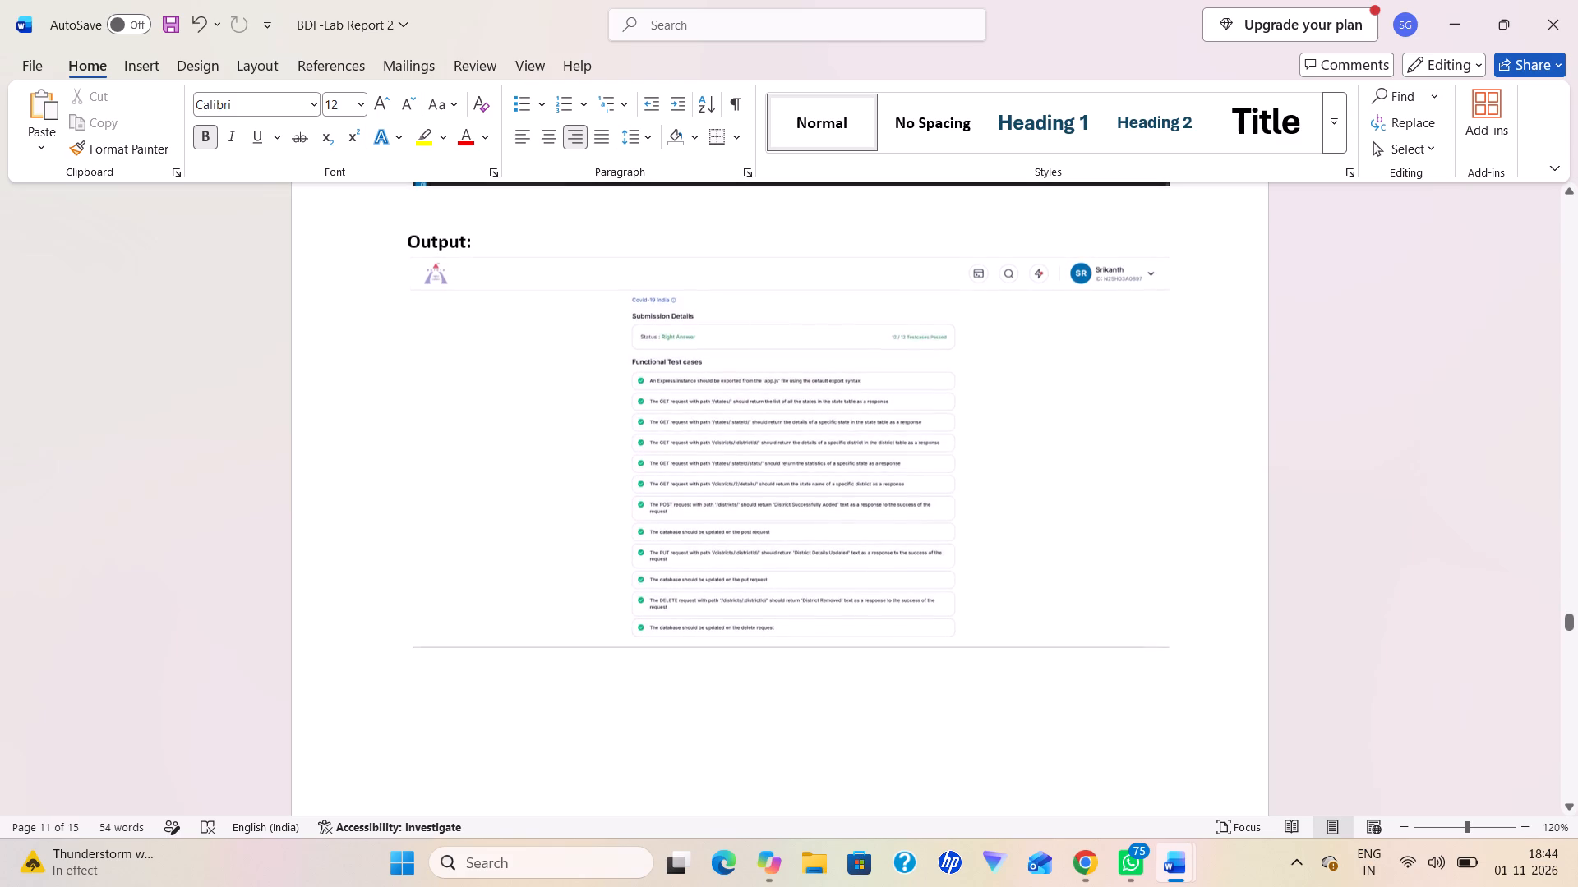
{"action": "scroll", "coordinate": [806, 390], "scroll_direction": "down", "scroll_amount": 3}
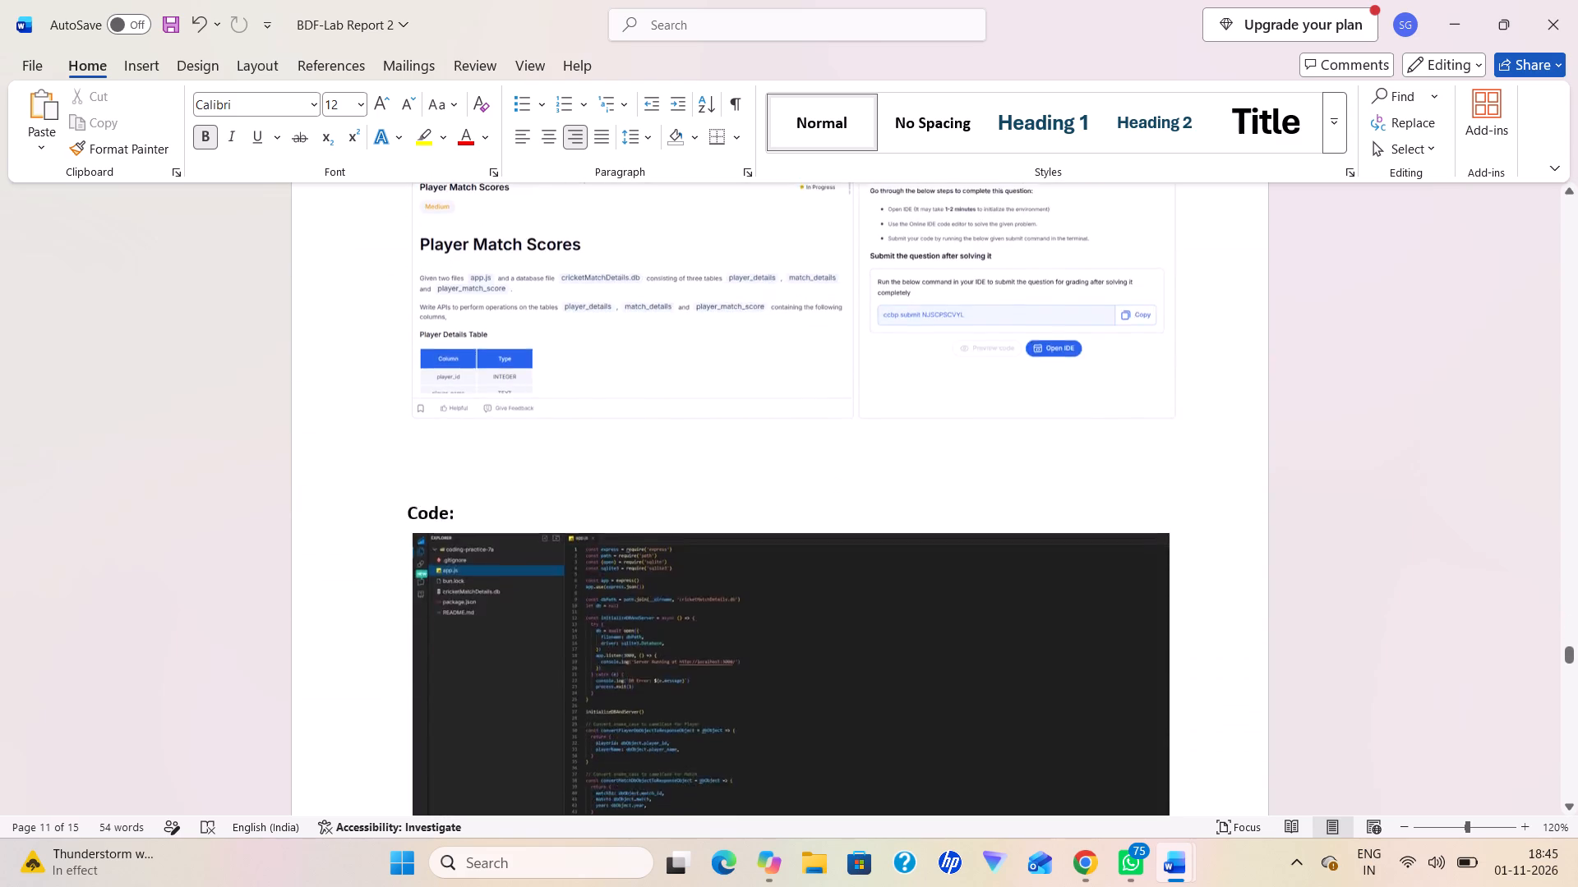
{"action": "scroll", "coordinate": [806, 390], "scroll_direction": "down", "scroll_amount": 2}
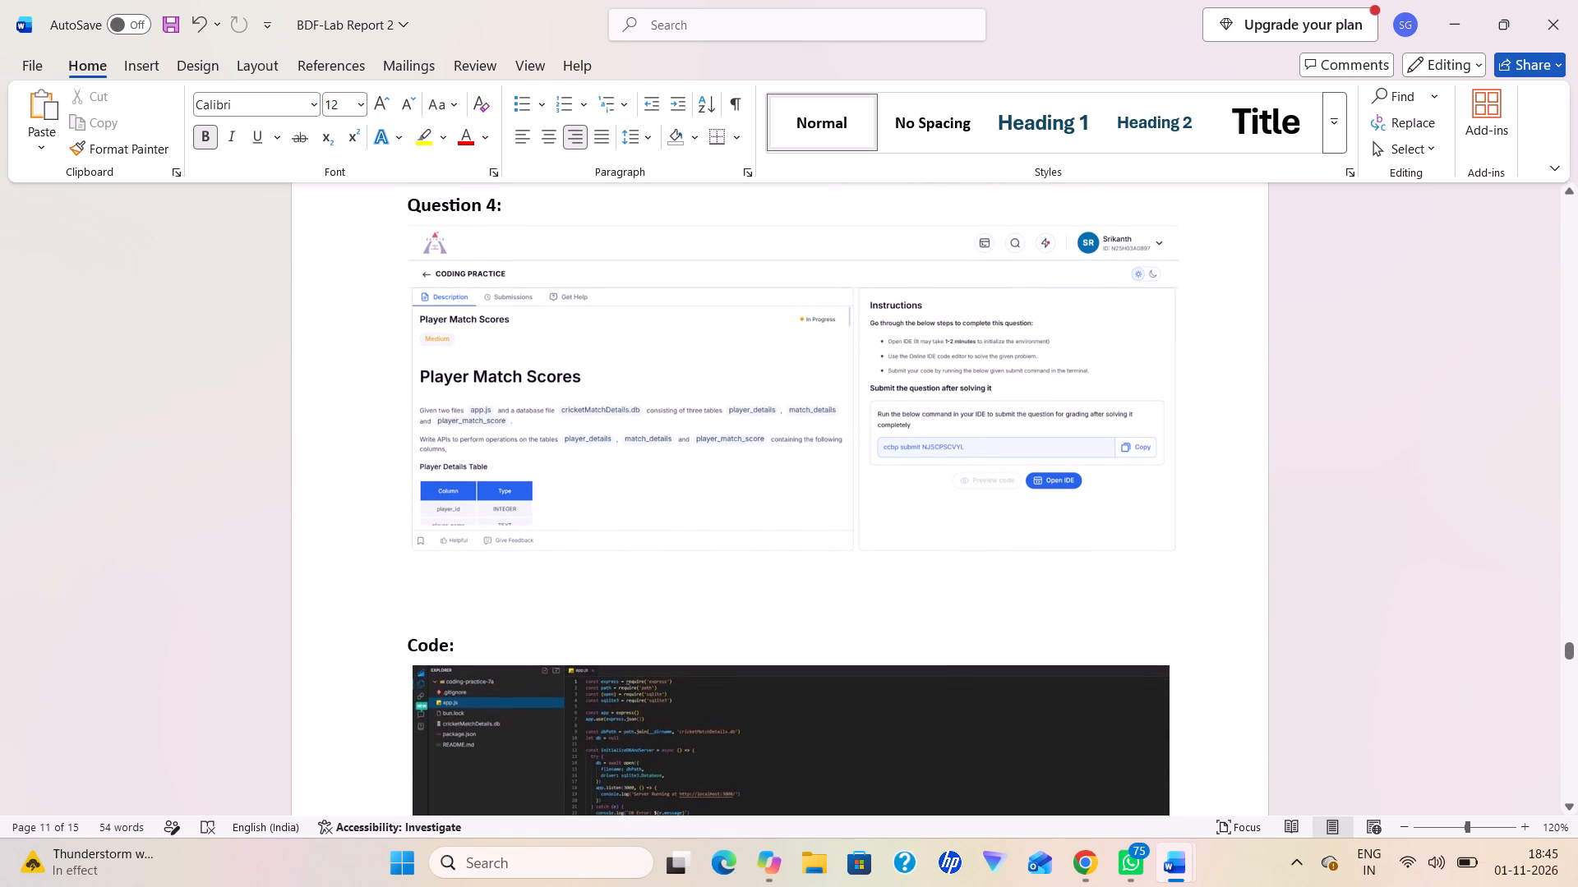
{"action": "scroll", "coordinate": [806, 390], "scroll_direction": "down", "scroll_amount": 2}
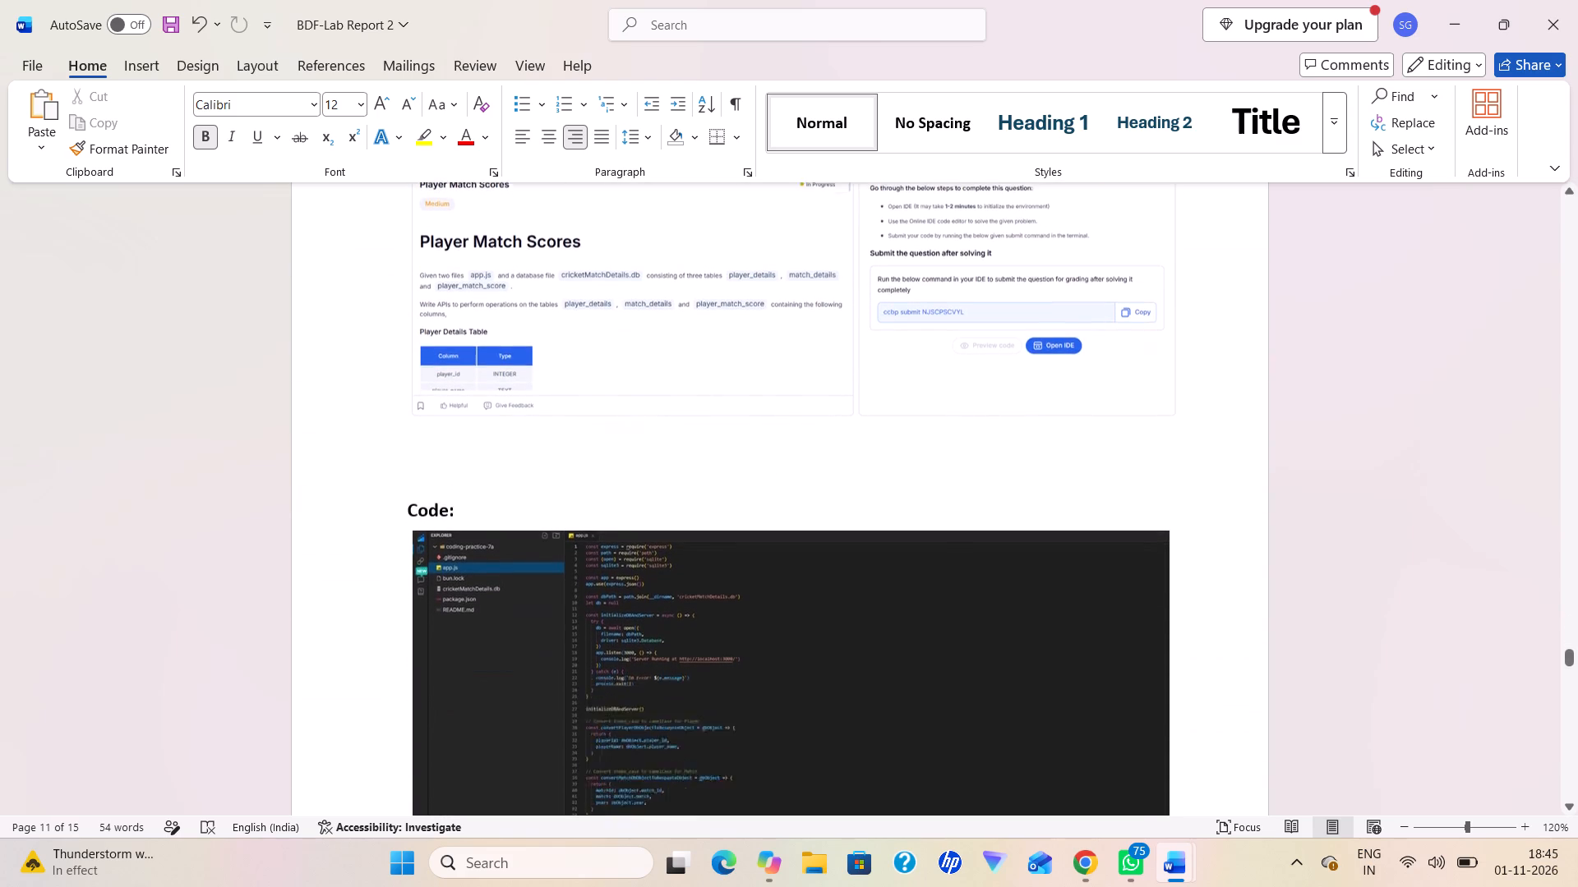
{"action": "scroll", "coordinate": [806, 390], "scroll_direction": "down", "scroll_amount": 4}
{"action": "scroll", "coordinate": [806, 390], "scroll_direction": "up", "scroll_amount": 3}
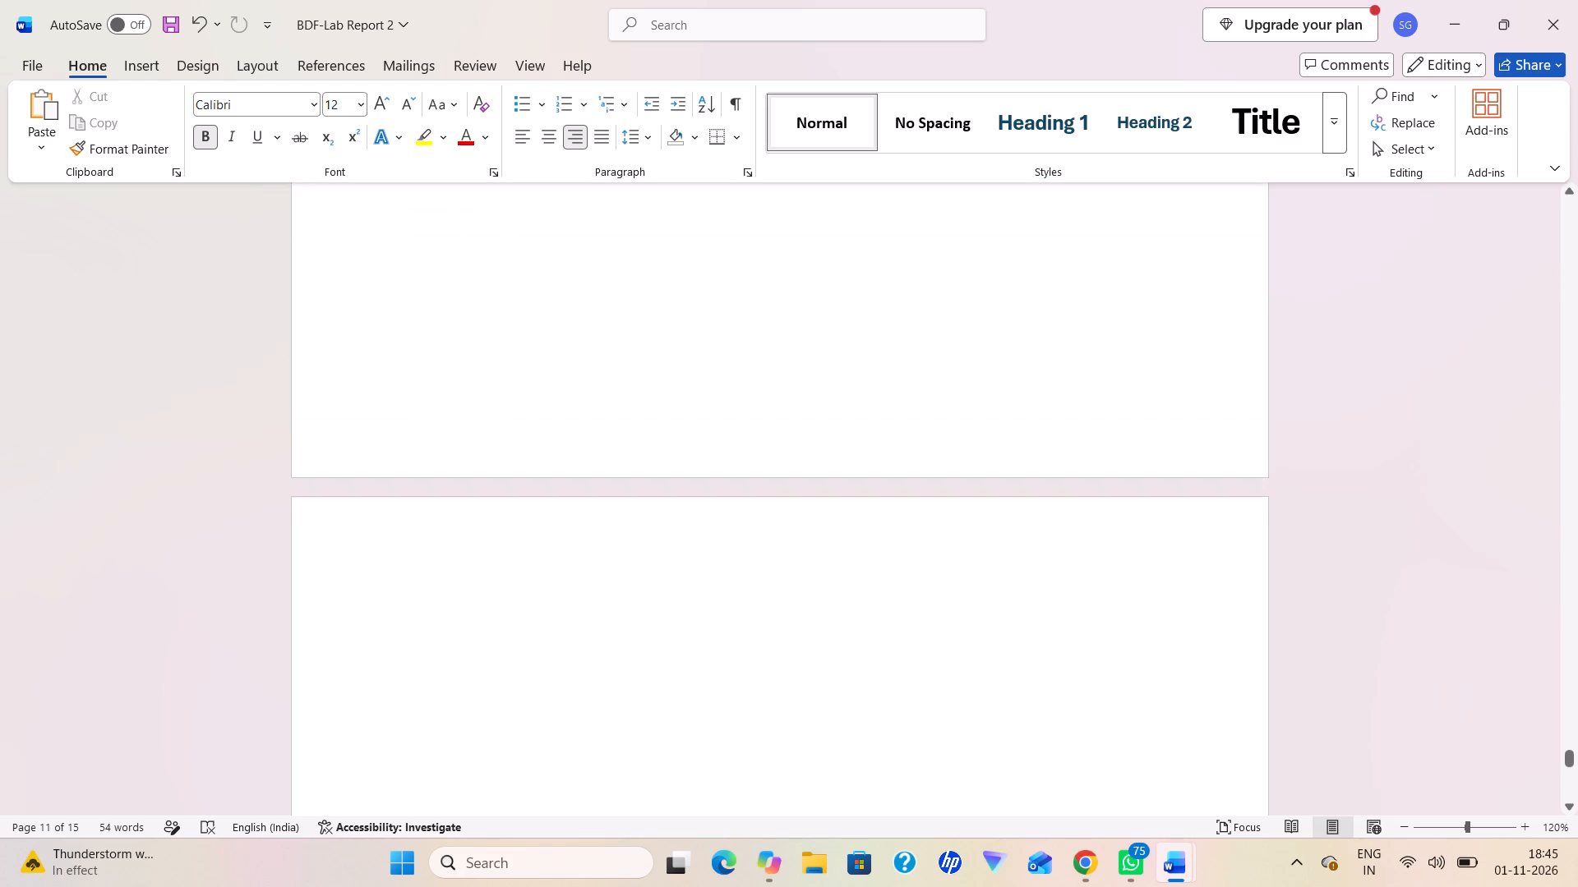
{"action": "scroll", "coordinate": [806, 390], "scroll_direction": "up", "scroll_amount": 8}
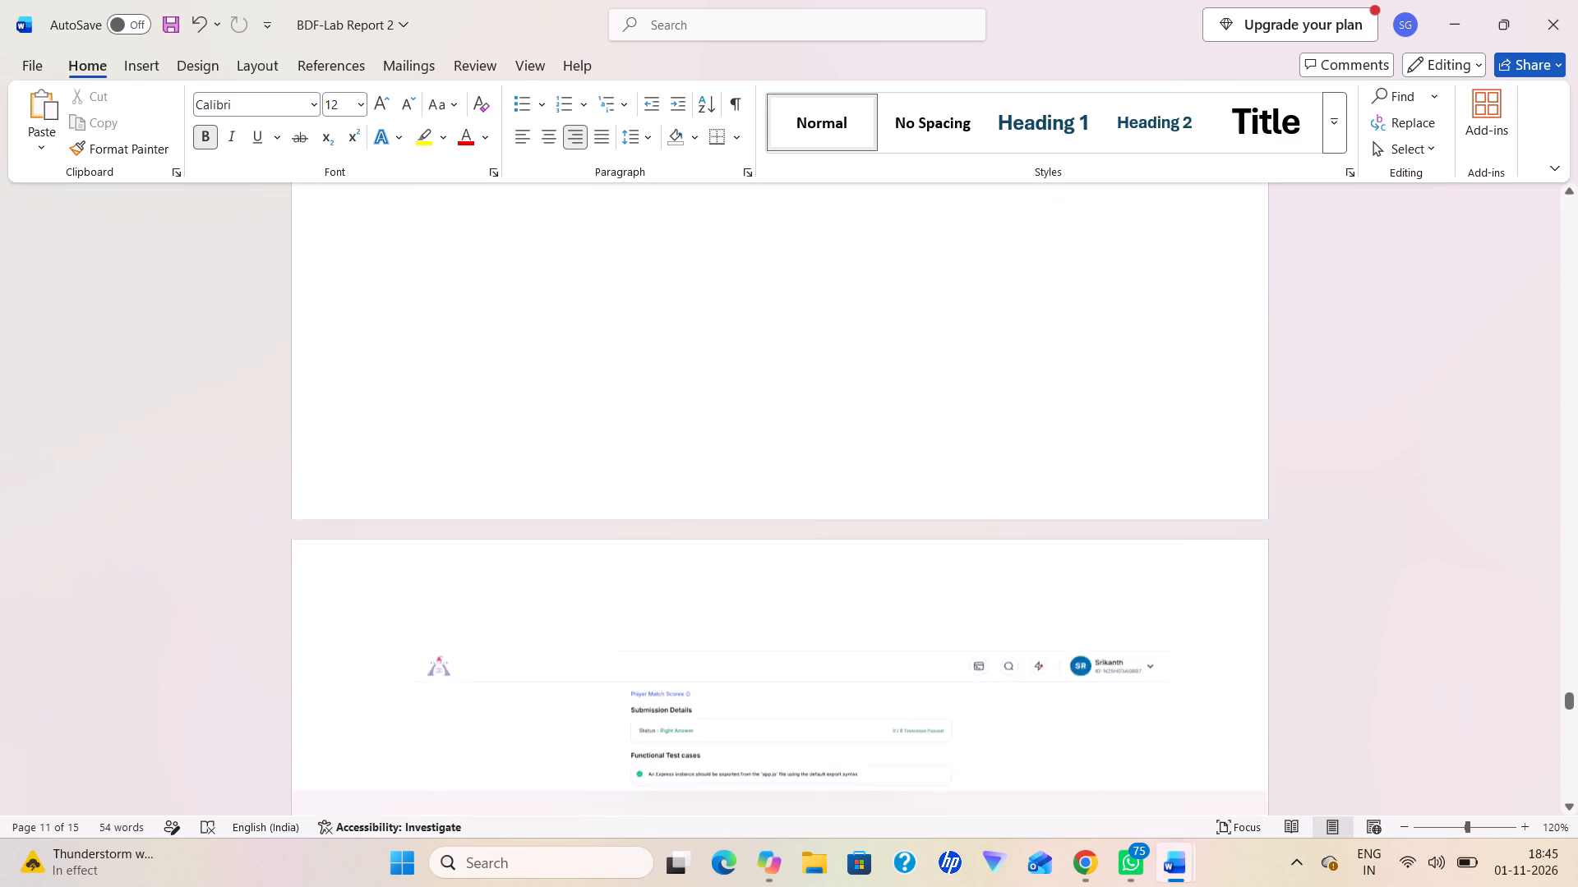
{"action": "scroll", "coordinate": [806, 390], "scroll_direction": "up", "scroll_amount": 3}
Switch to Chrome and open the Covid-19 India question from the Coding Practice list.
{"action": "left_click", "coordinate": [827, 205]}
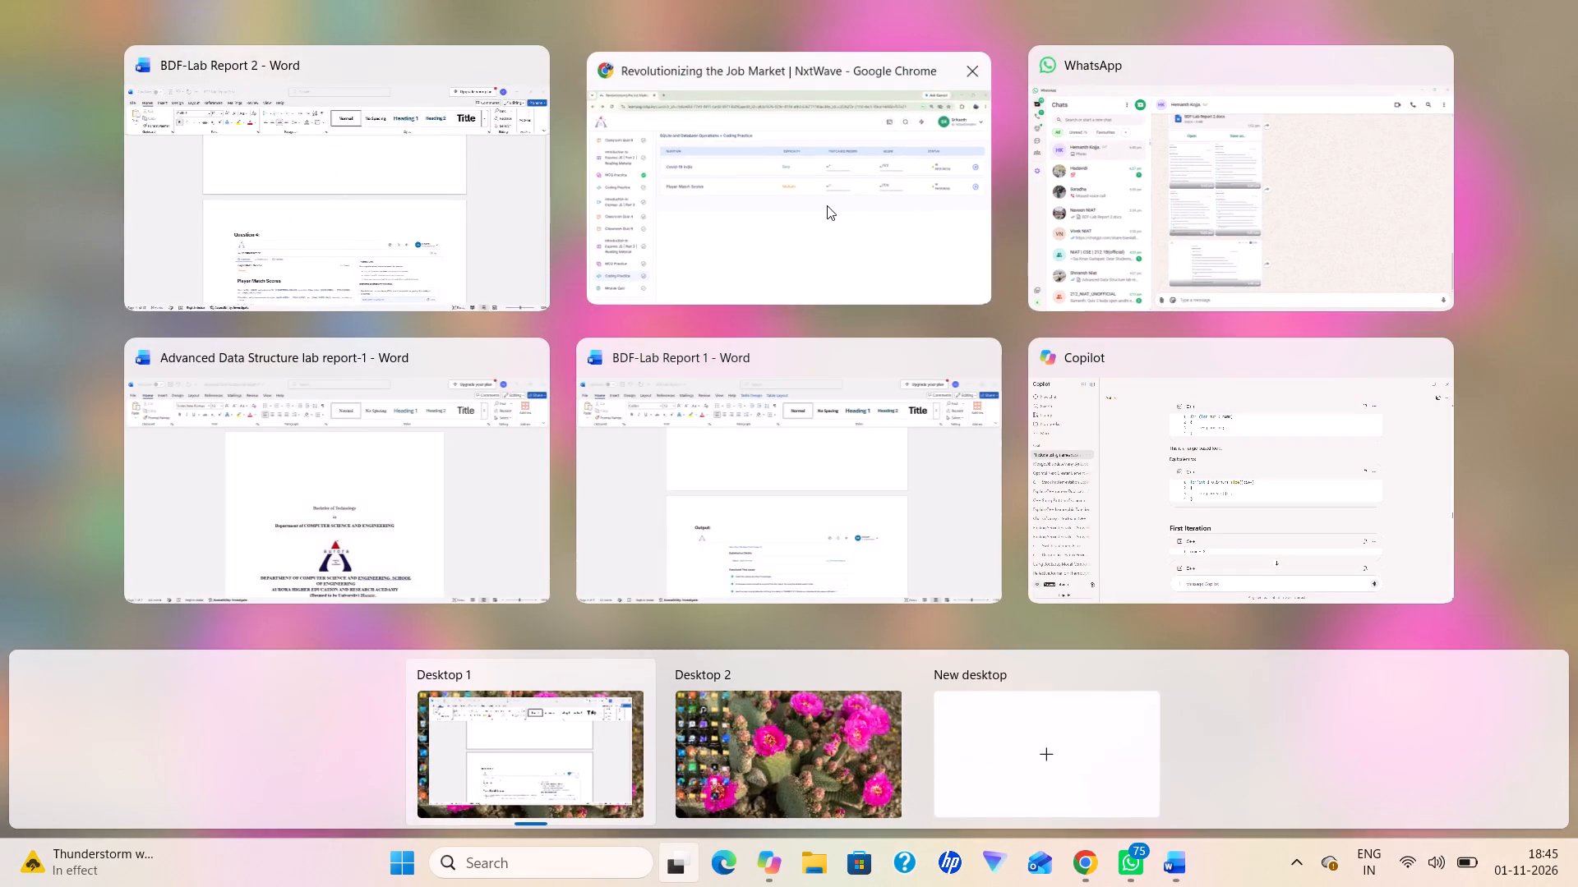
{"action": "left_click", "coordinate": [647, 300]}
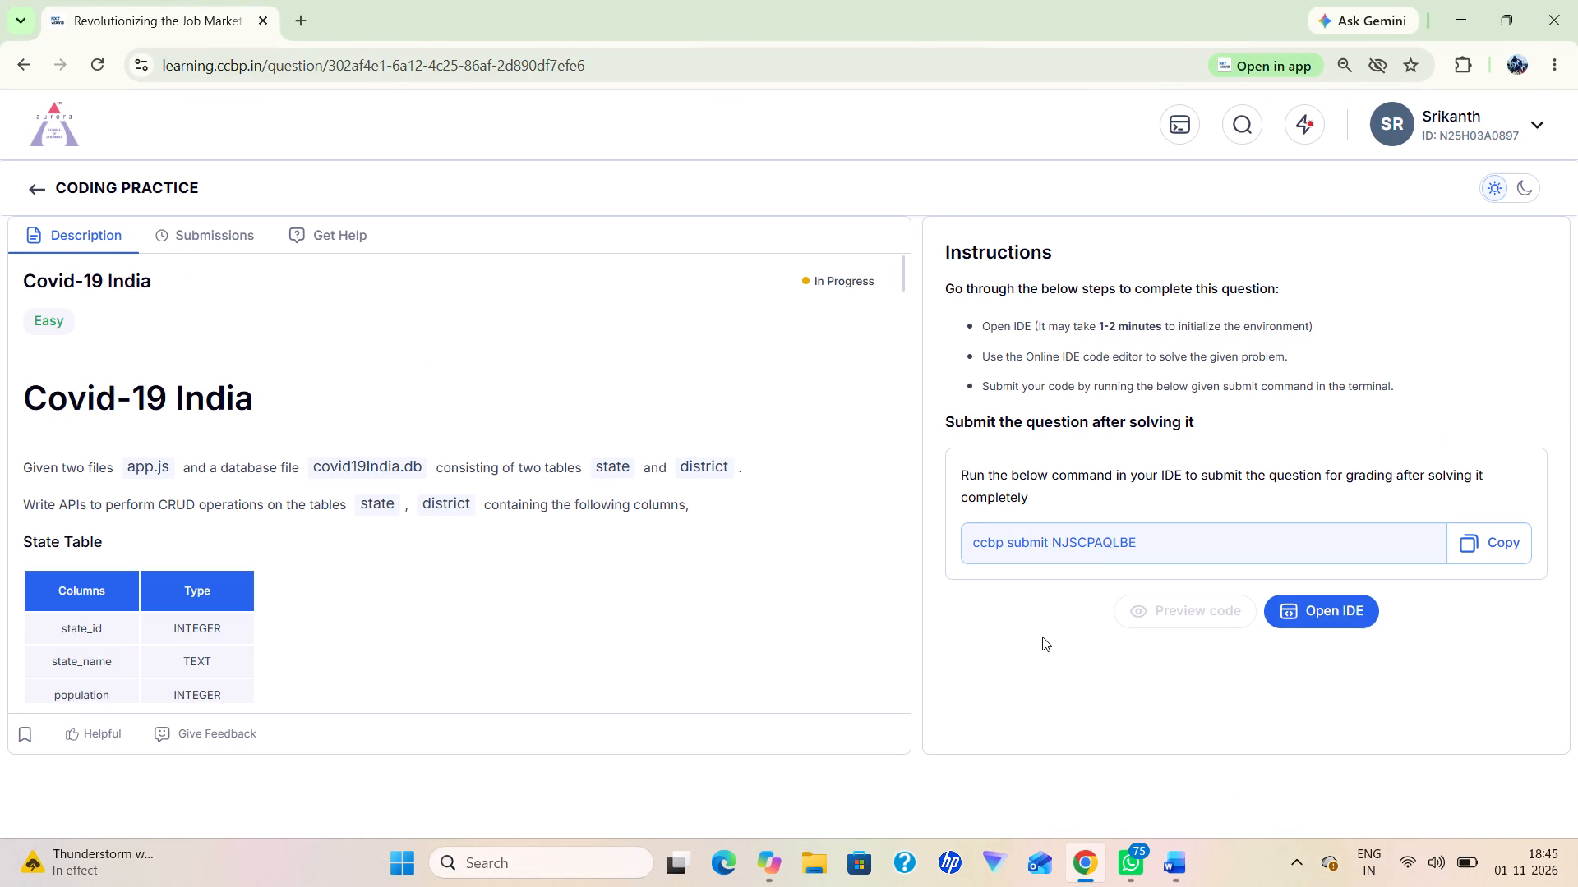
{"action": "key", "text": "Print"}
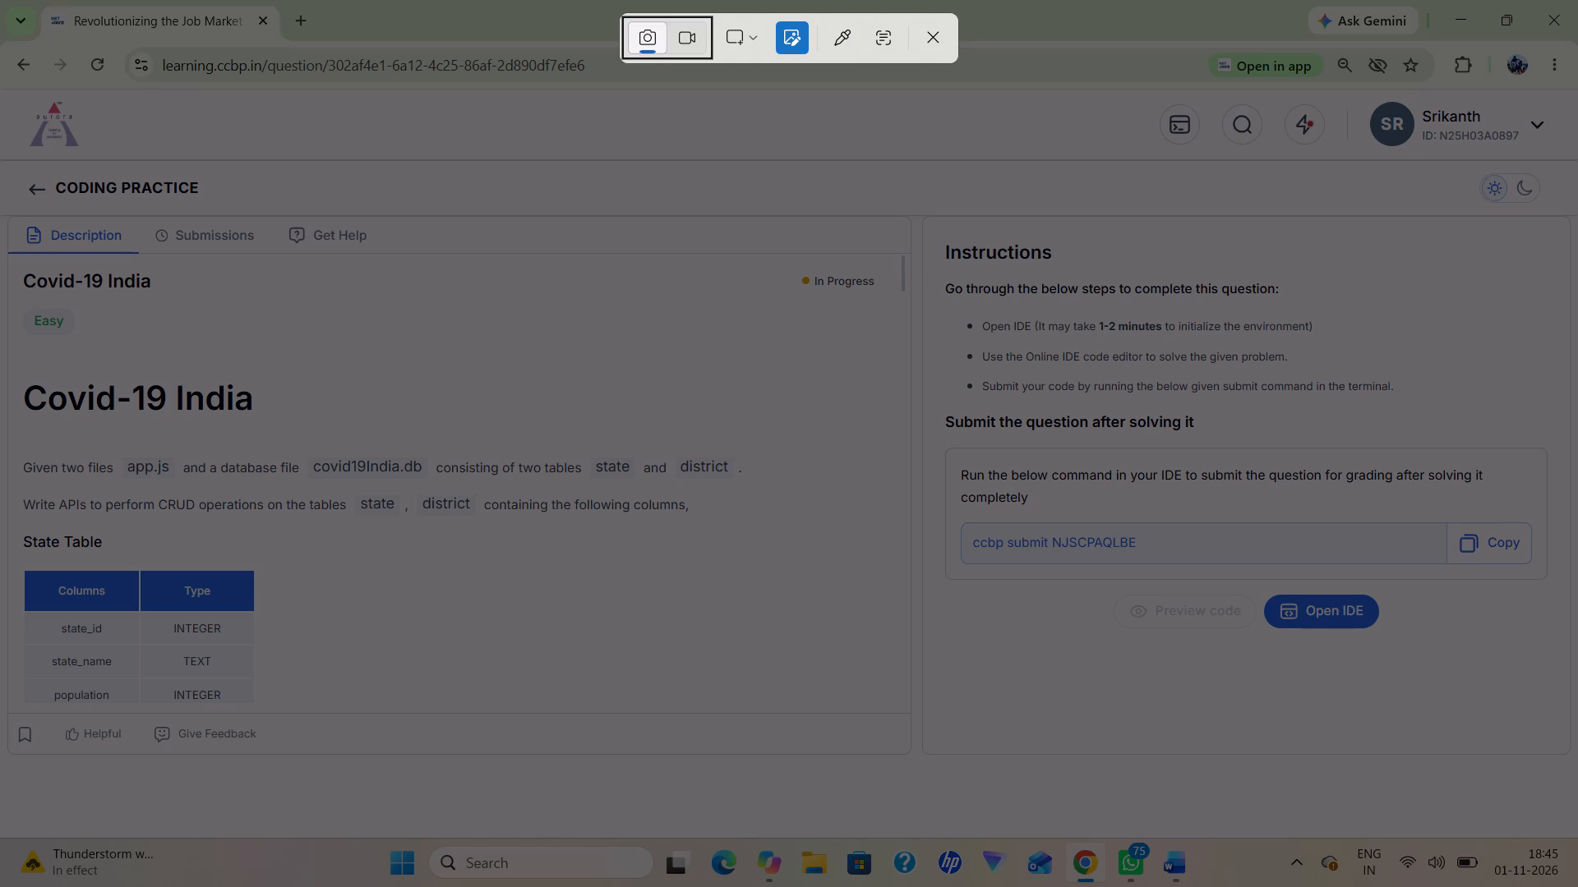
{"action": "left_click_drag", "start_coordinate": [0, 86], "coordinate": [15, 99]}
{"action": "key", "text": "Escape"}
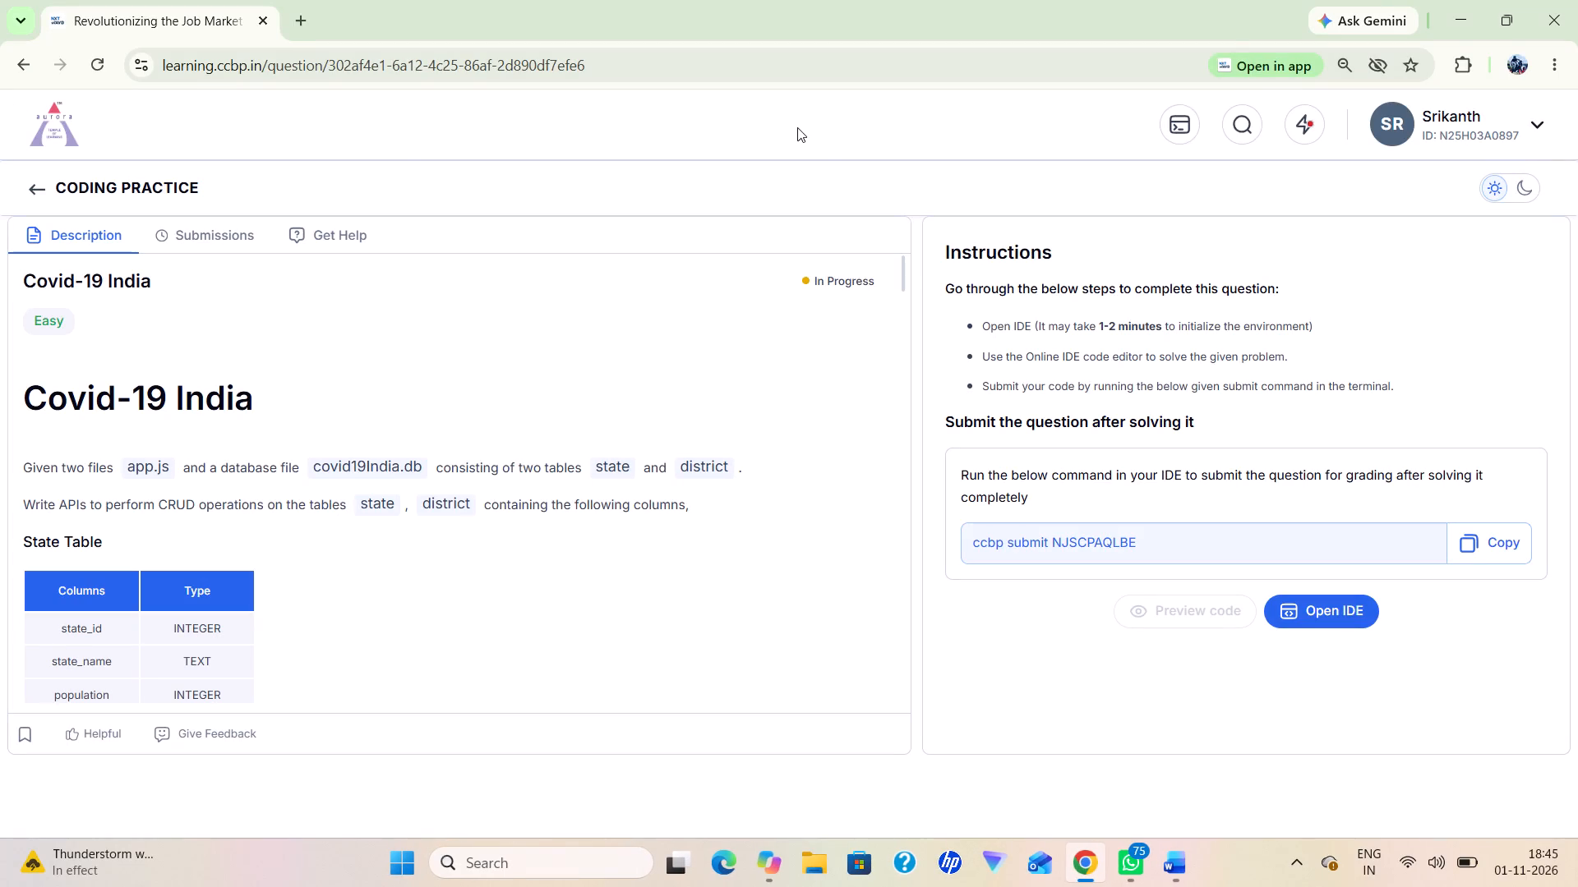
Capture a screenshot of the Covid-19 India question page, from the account header down to the bottom of the page.
{"action": "key", "text": "Print"}
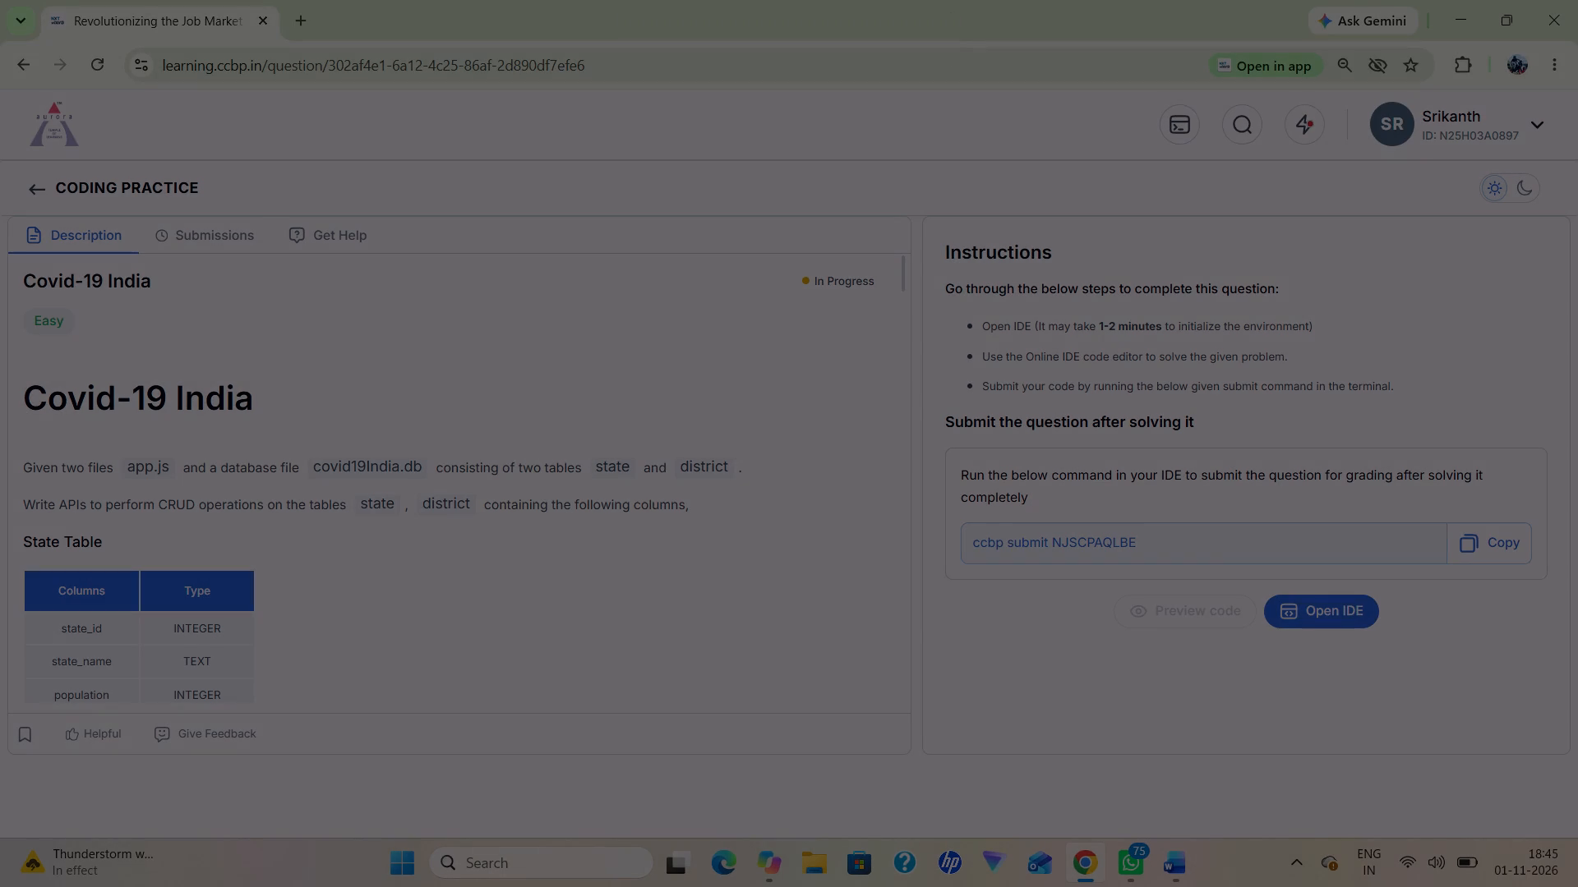
{"action": "scroll", "coordinate": [310, 218], "scroll_direction": "right", "scroll_amount": 2}
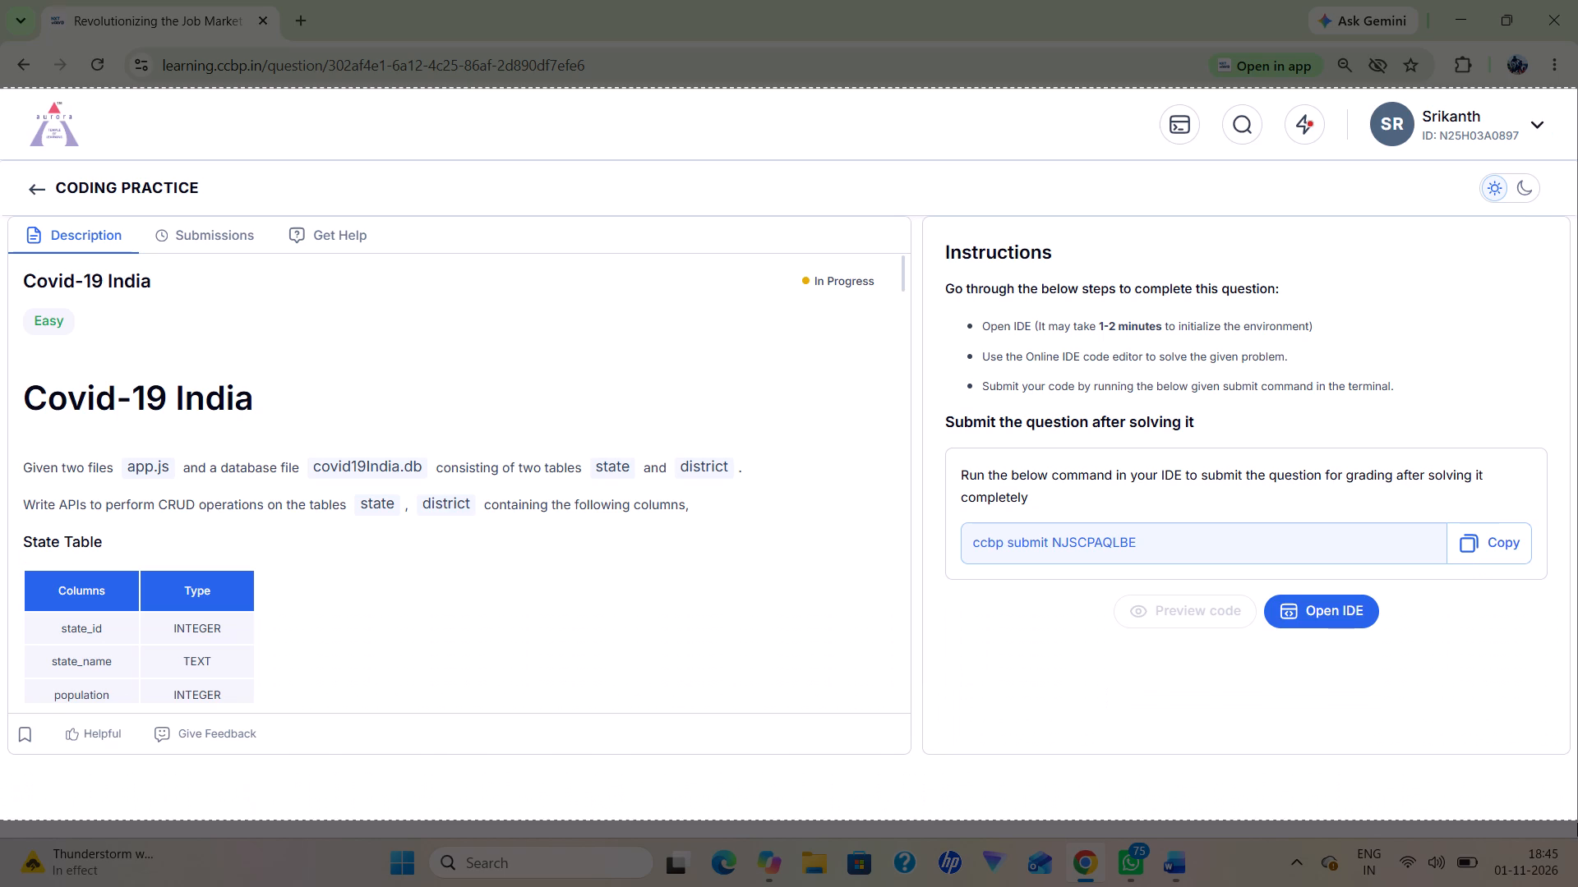